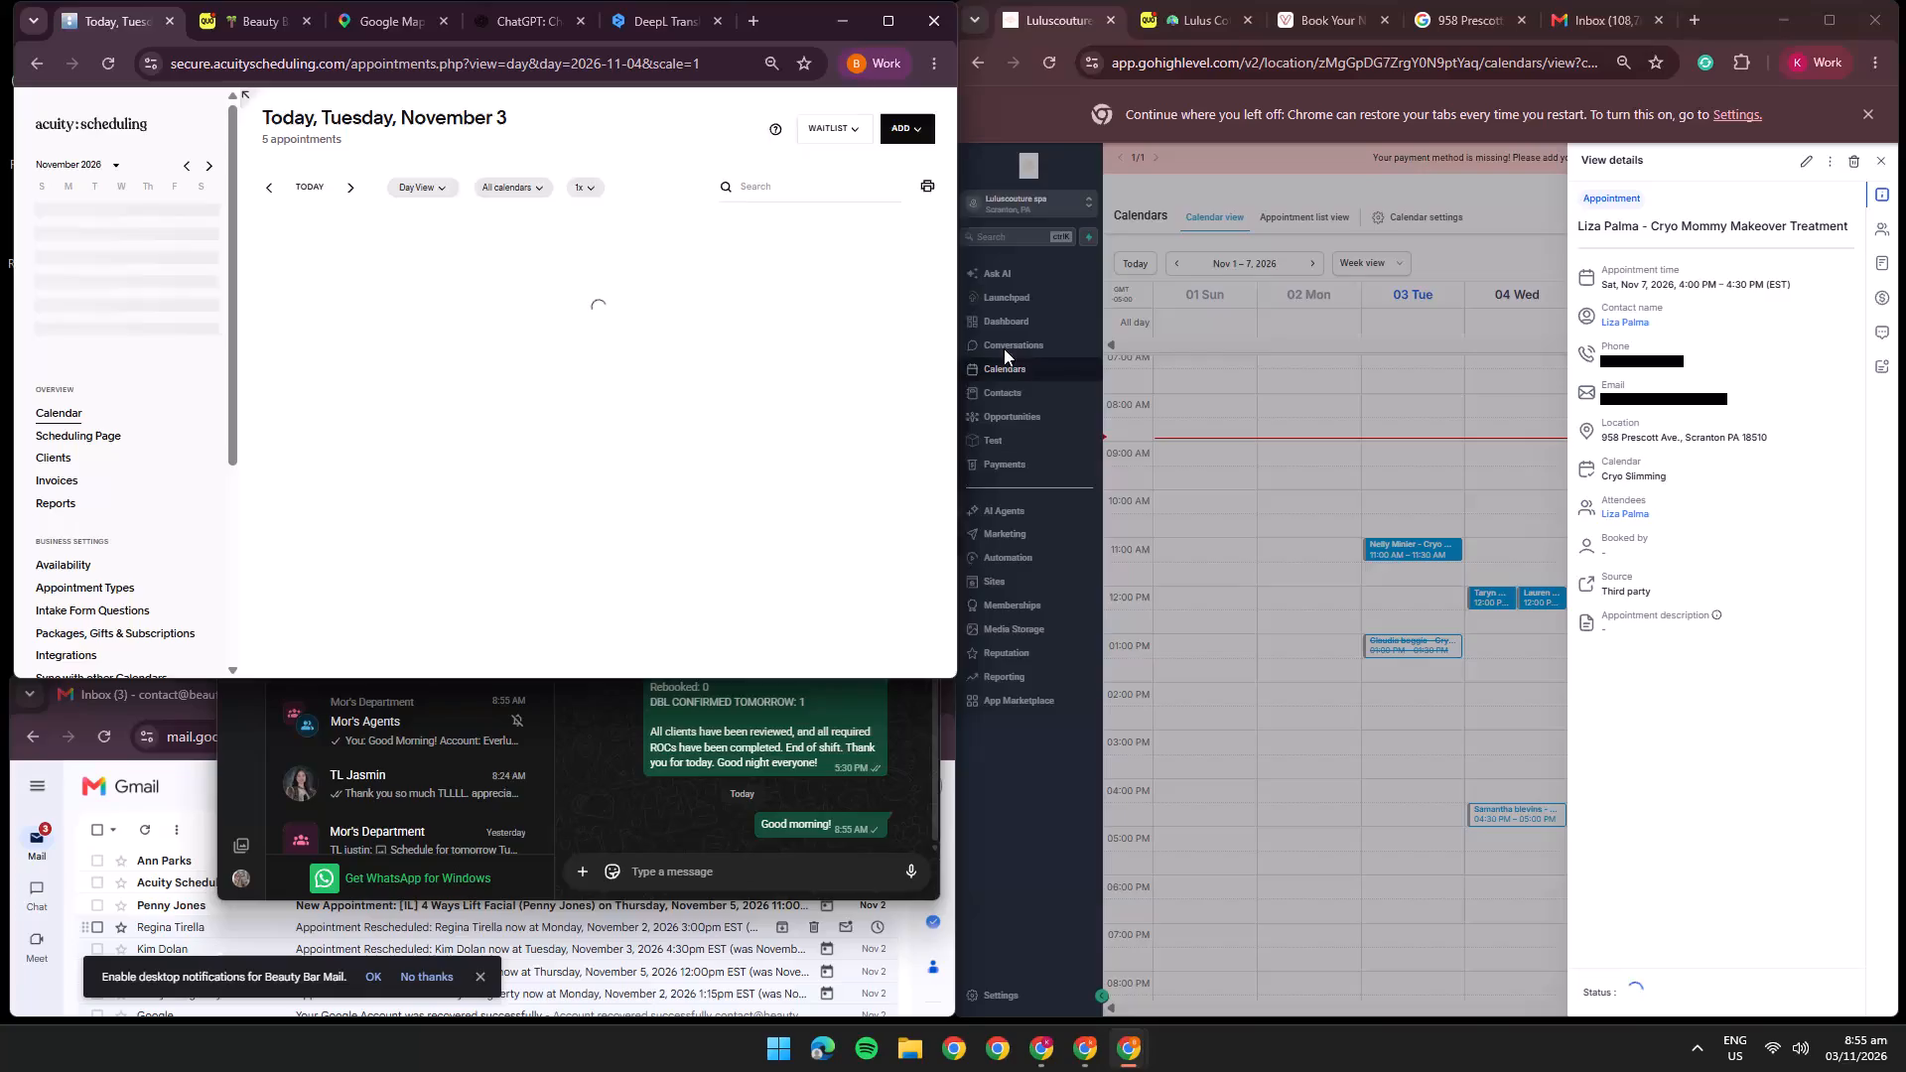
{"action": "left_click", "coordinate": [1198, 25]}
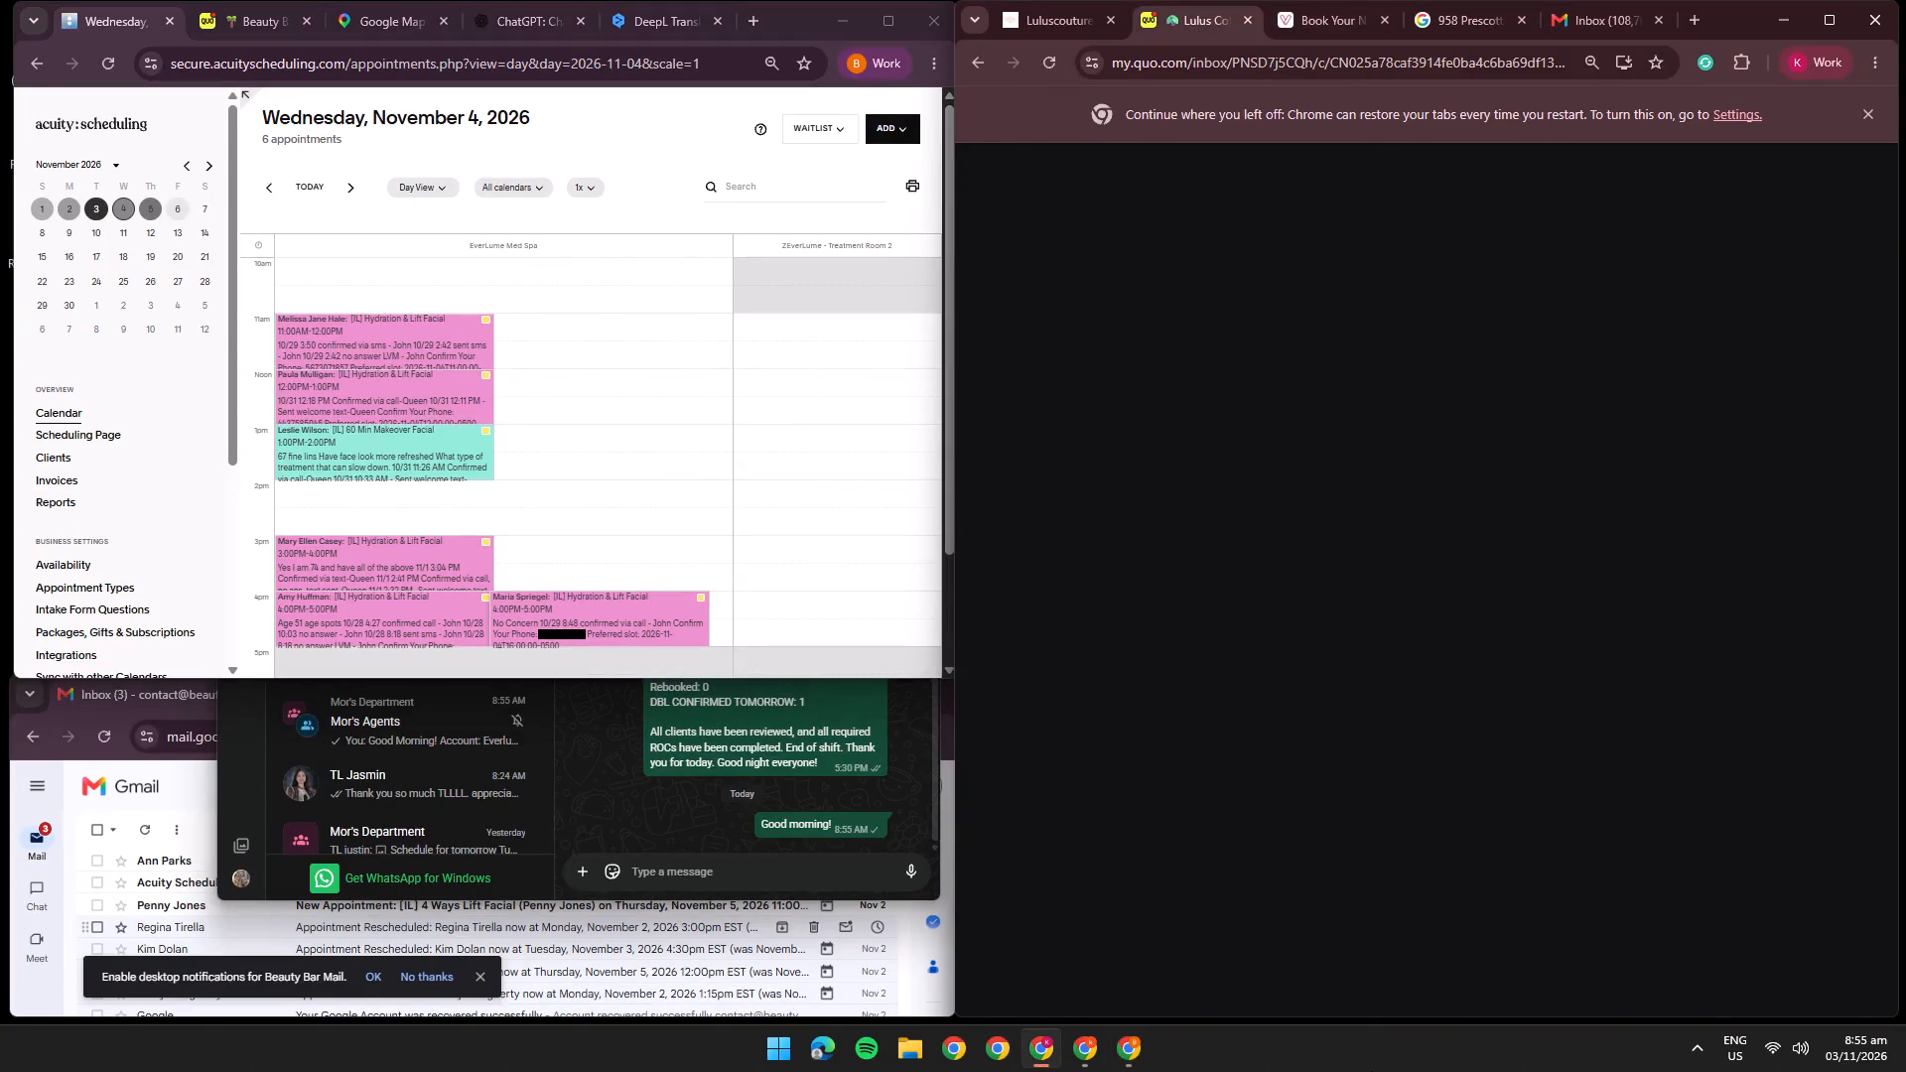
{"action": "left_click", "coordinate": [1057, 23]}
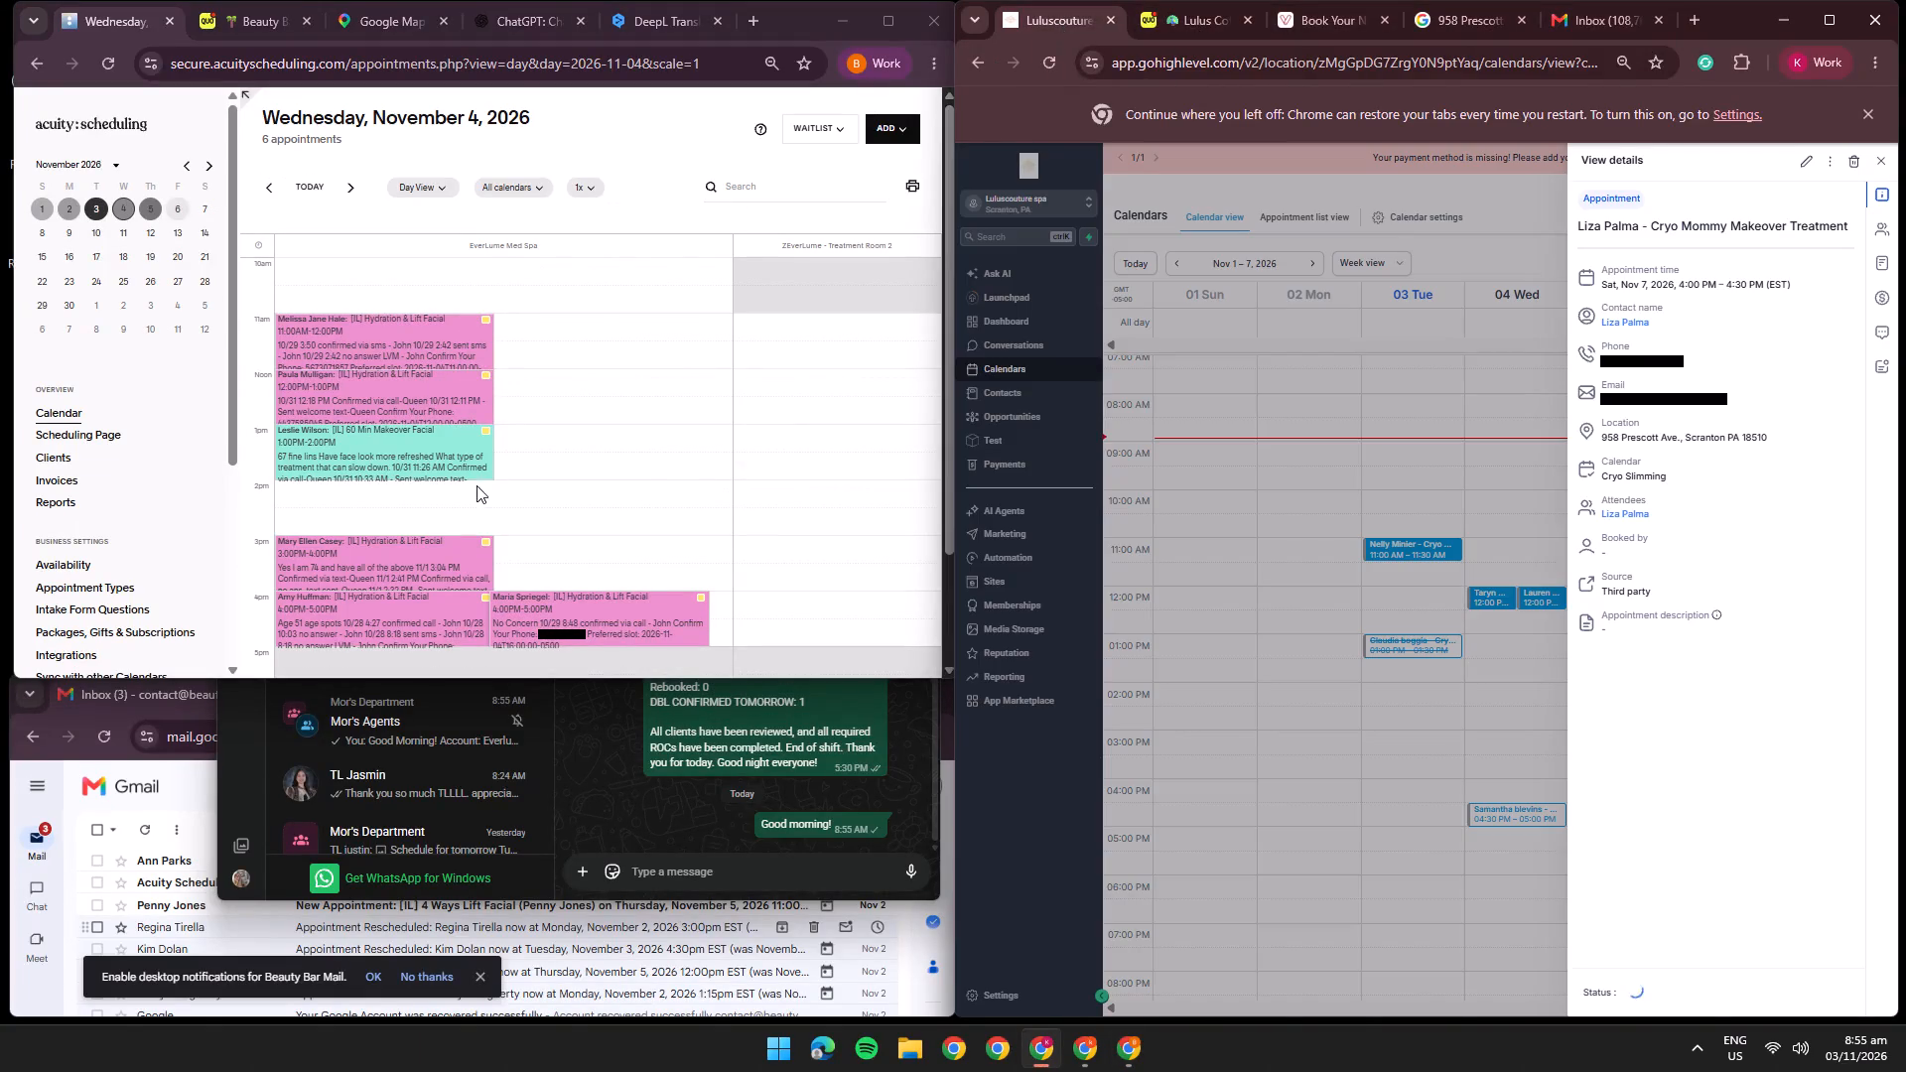
Open the 11:00 AM Hydration & Lift Facial appointment on Wednesday, November 4 and copy the client's phone number.
{"action": "scroll", "coordinate": [476, 485], "scroll_direction": "down", "scroll_amount": 1}
{"action": "scroll", "coordinate": [476, 485], "scroll_direction": "up", "scroll_amount": 2}
{"action": "left_click", "coordinate": [415, 344]}
{"action": "left_click_drag", "start_coordinate": [934, 290], "coordinate": [778, 293]}
{"action": "key", "text": "ctrl+c"}
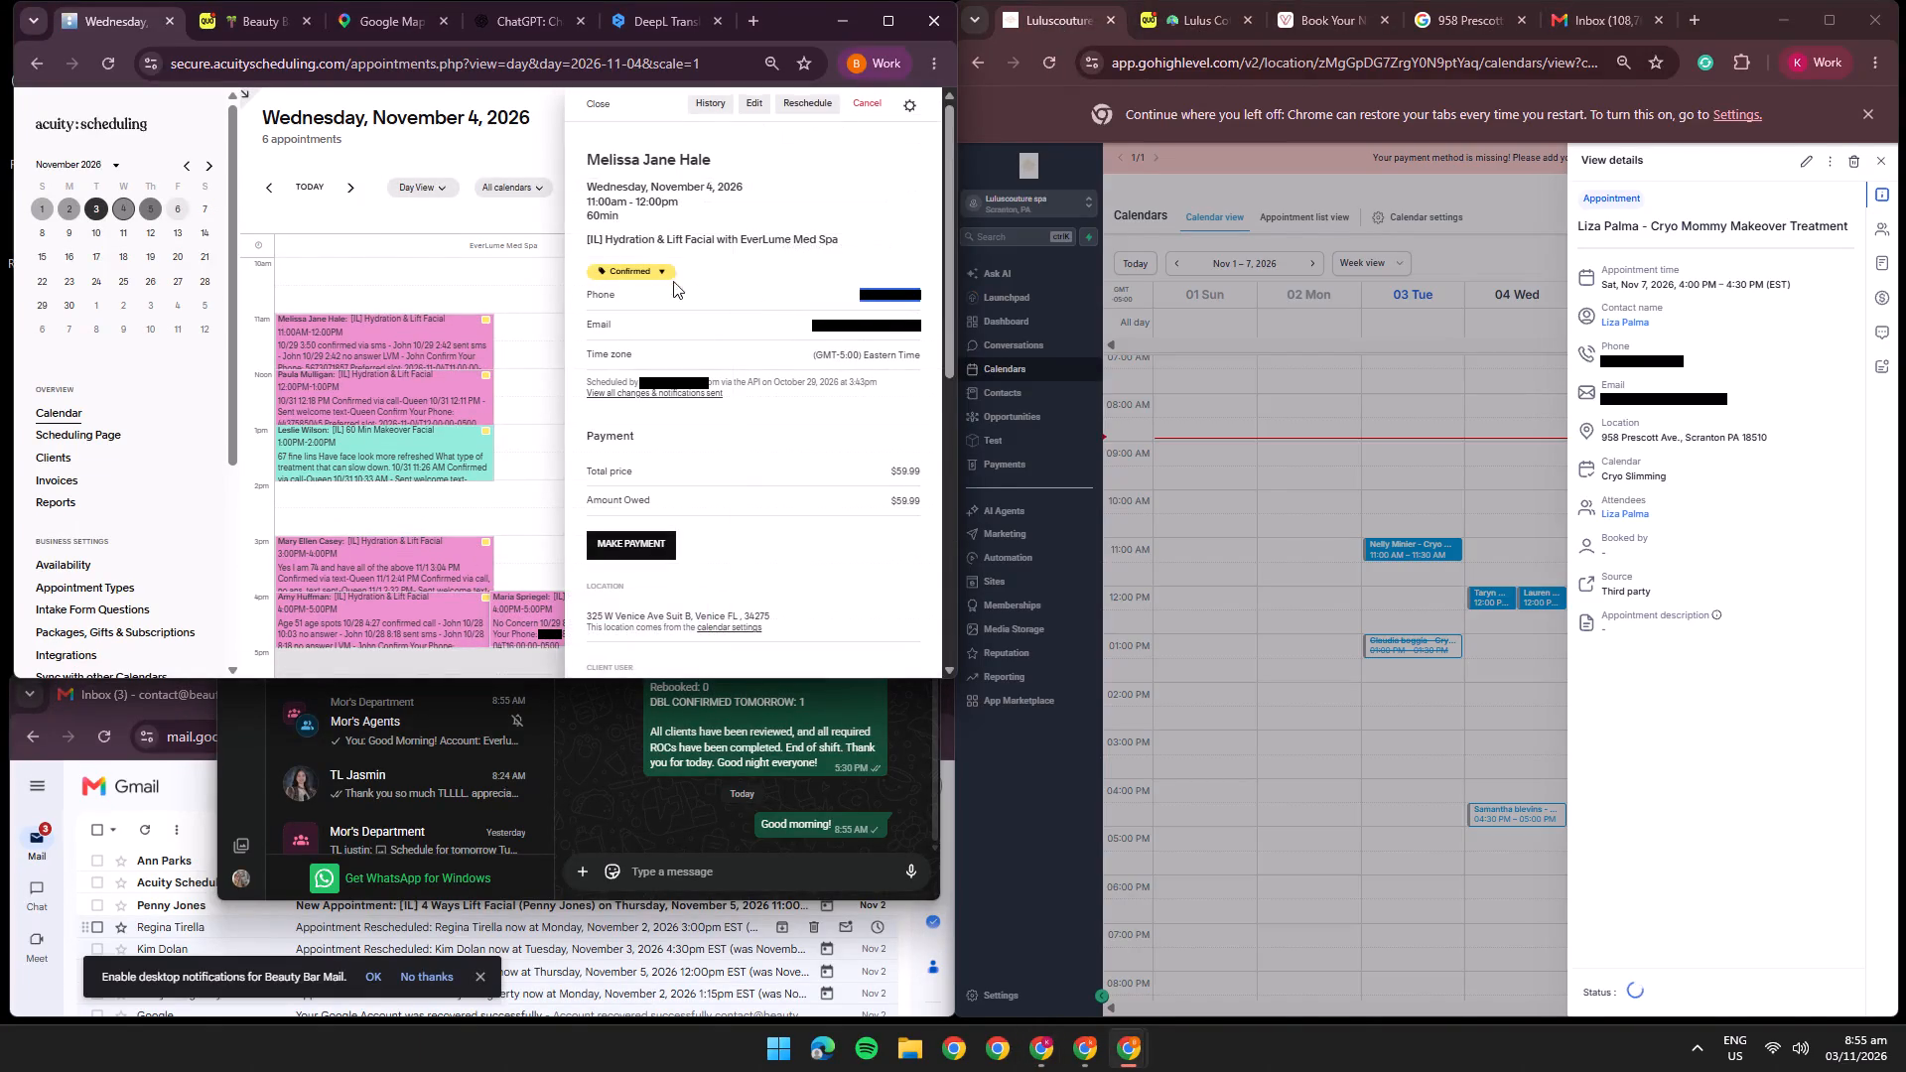
{"action": "key", "text": "ctrl+c"}
Switch to the Quo phone inbox in the same browser window as the Acuity schedule.
{"action": "left_click", "coordinate": [238, 17]}
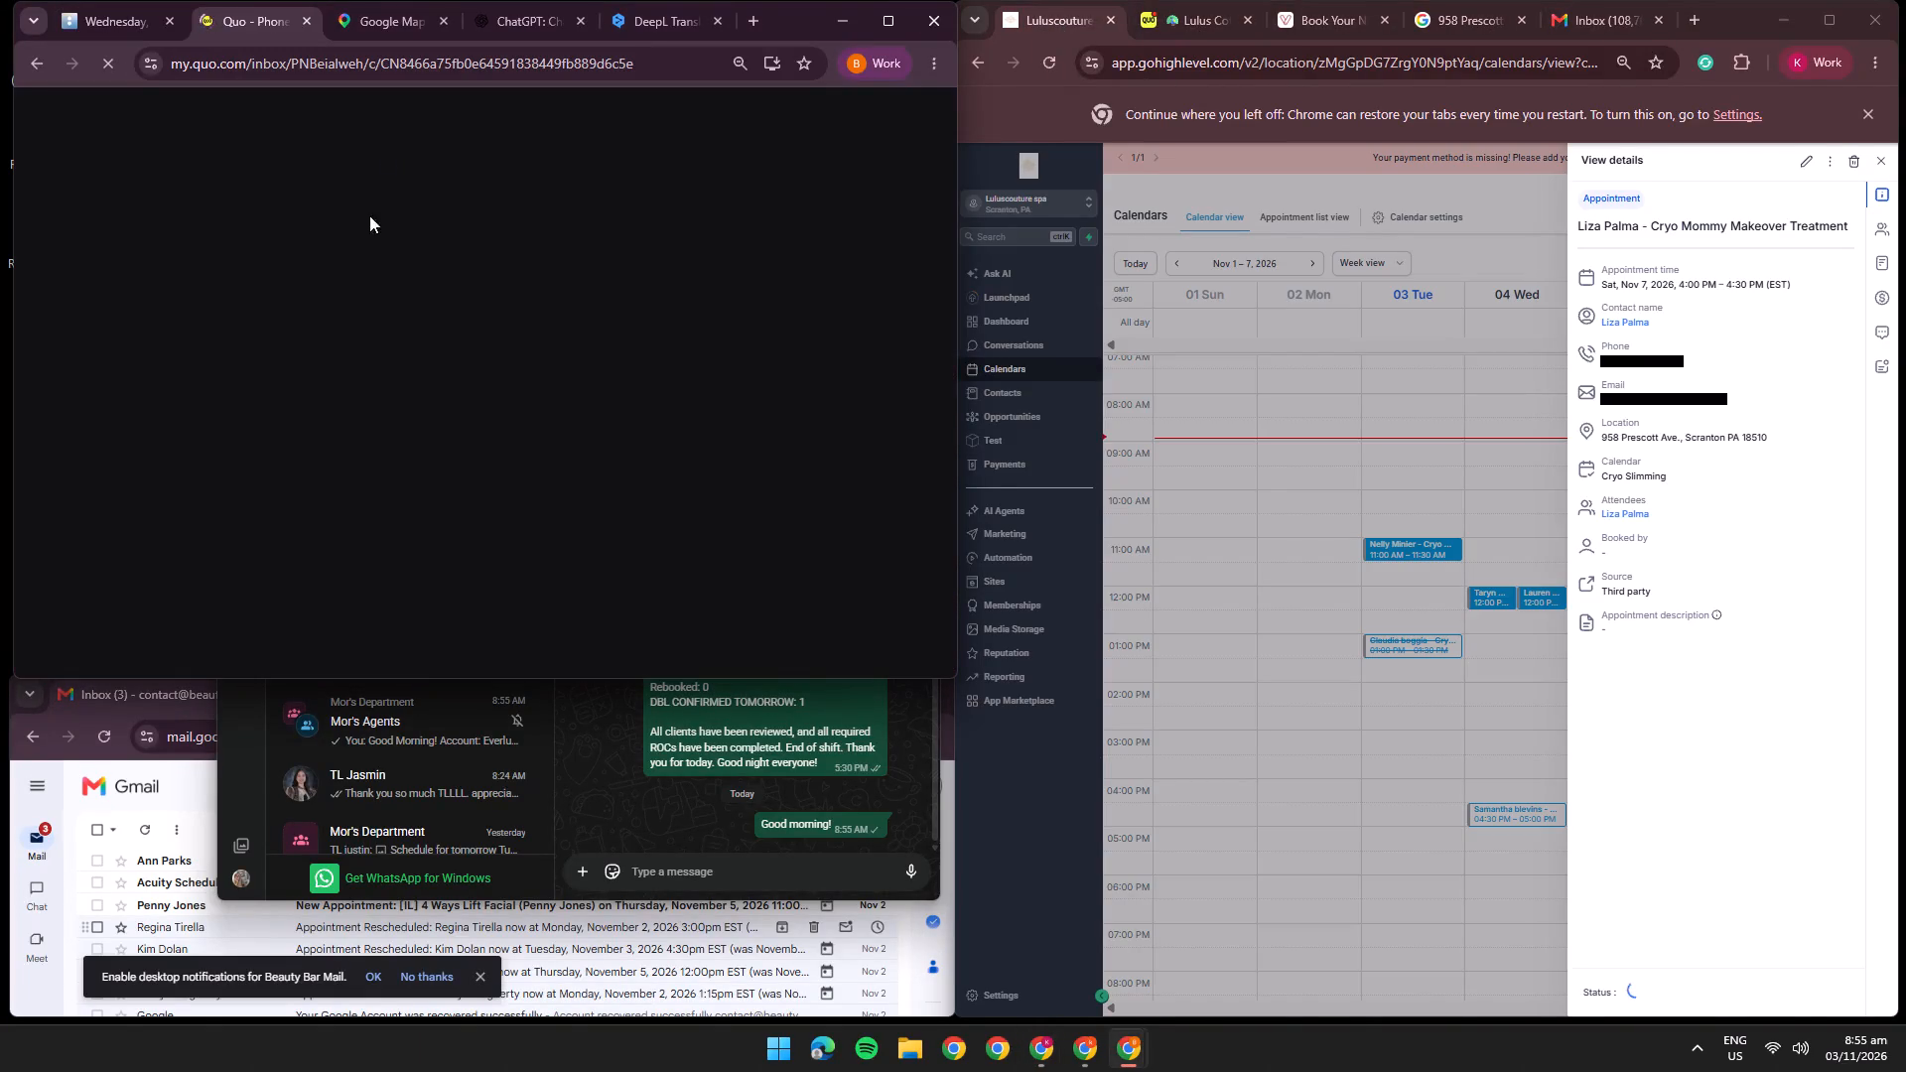
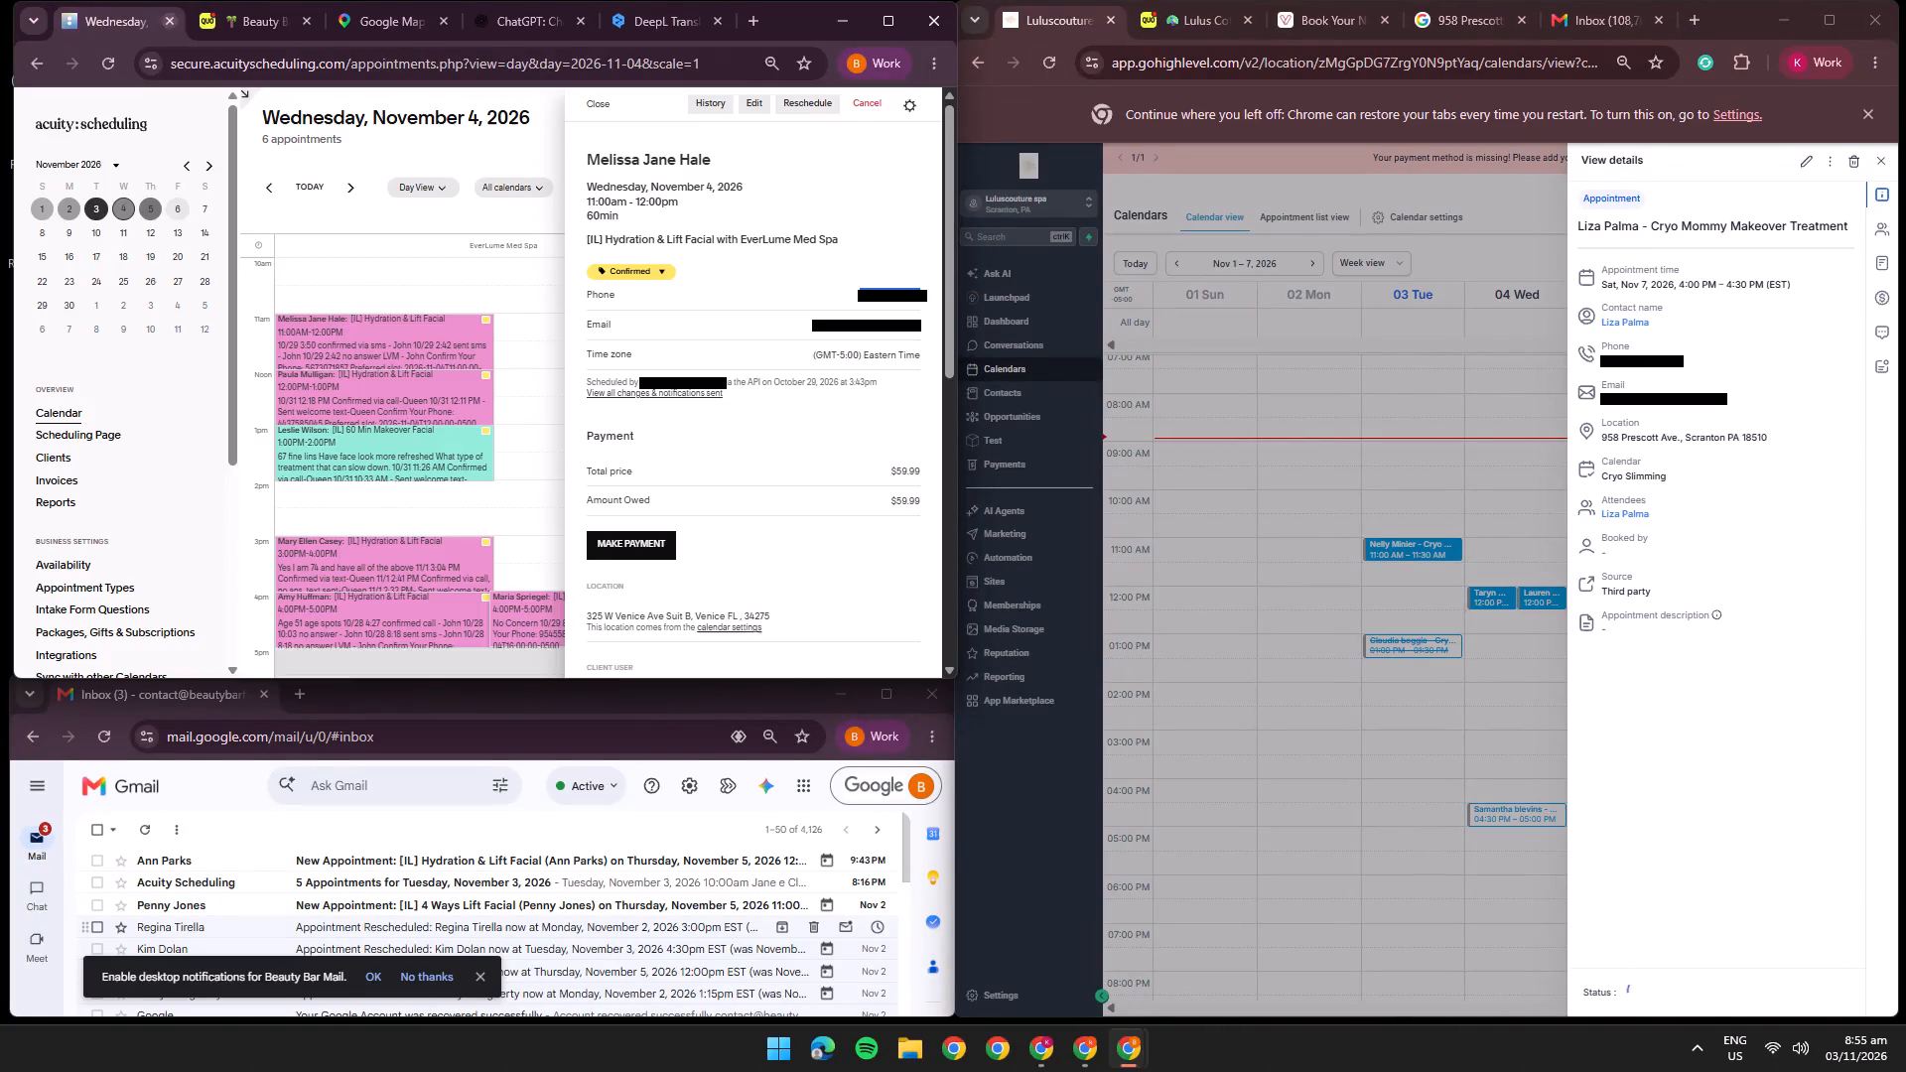
Start a phone call to the 11:00 AM appointment's client from their Quo conversation.
{"action": "left_click", "coordinate": [235, 11]}
{"action": "left_click", "coordinate": [795, 194]}
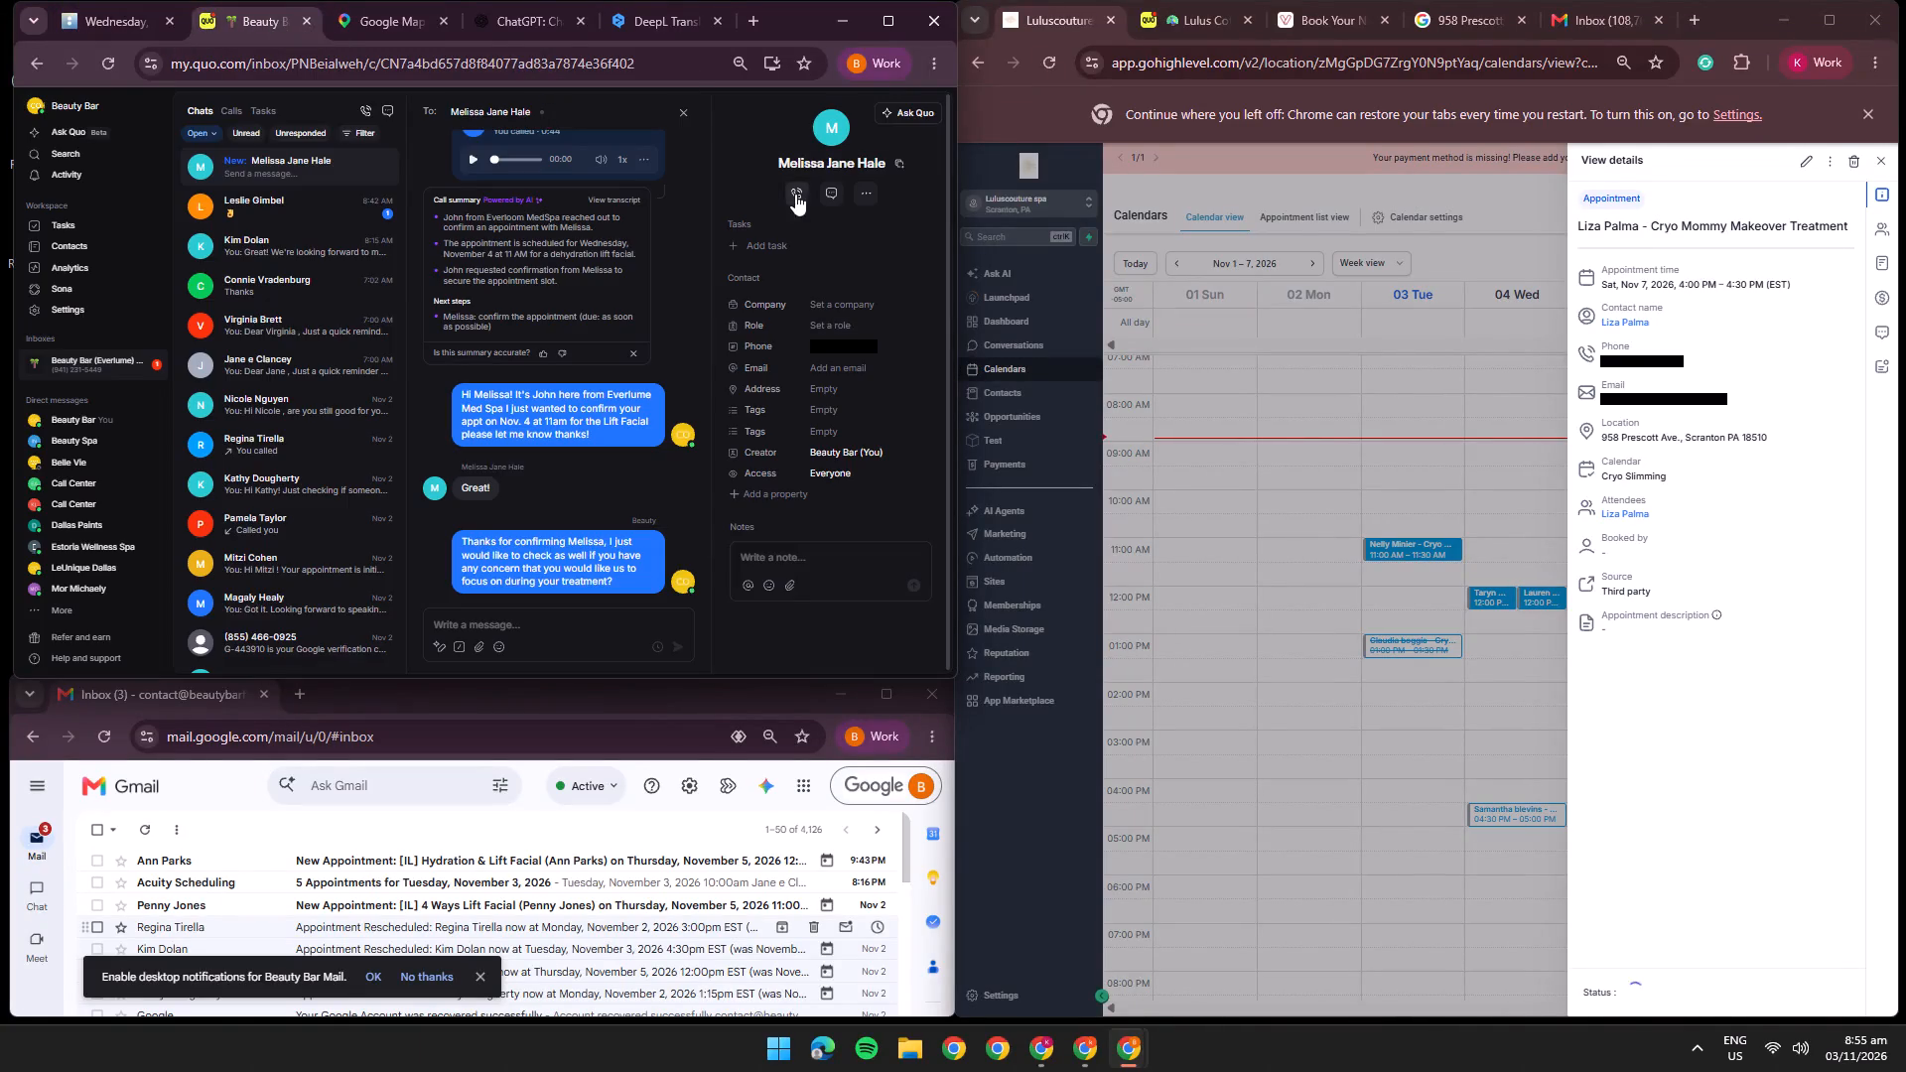
{"action": "left_click", "coordinate": [599, 530]}
Switch to the Google Keep window and open the DBL NO ANSWER note under the EVERLUME label.
{"action": "left_click", "coordinate": [94, 22]}
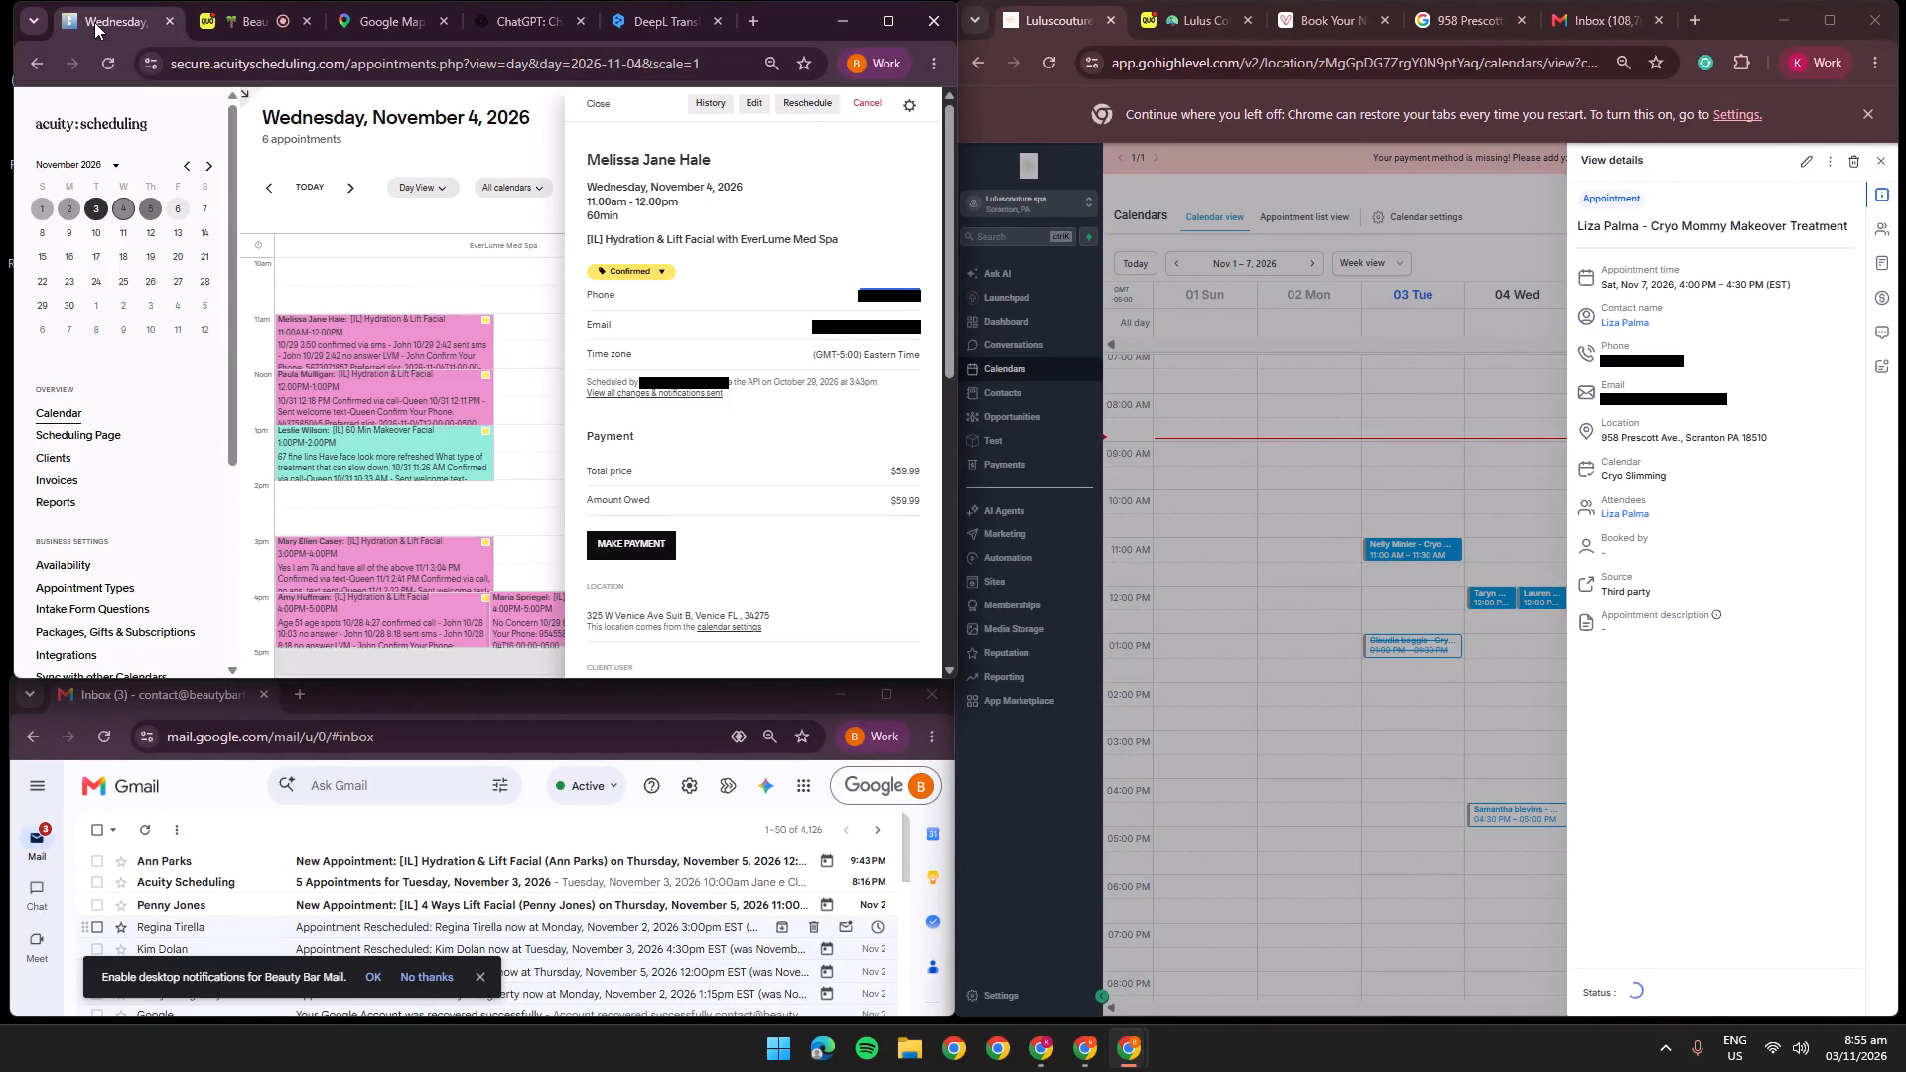
{"action": "scroll", "coordinate": [678, 332], "scroll_direction": "down", "scroll_amount": 3}
{"action": "scroll", "coordinate": [685, 342], "scroll_direction": "up", "scroll_amount": 3}
{"action": "key", "text": "alt+Tab"}
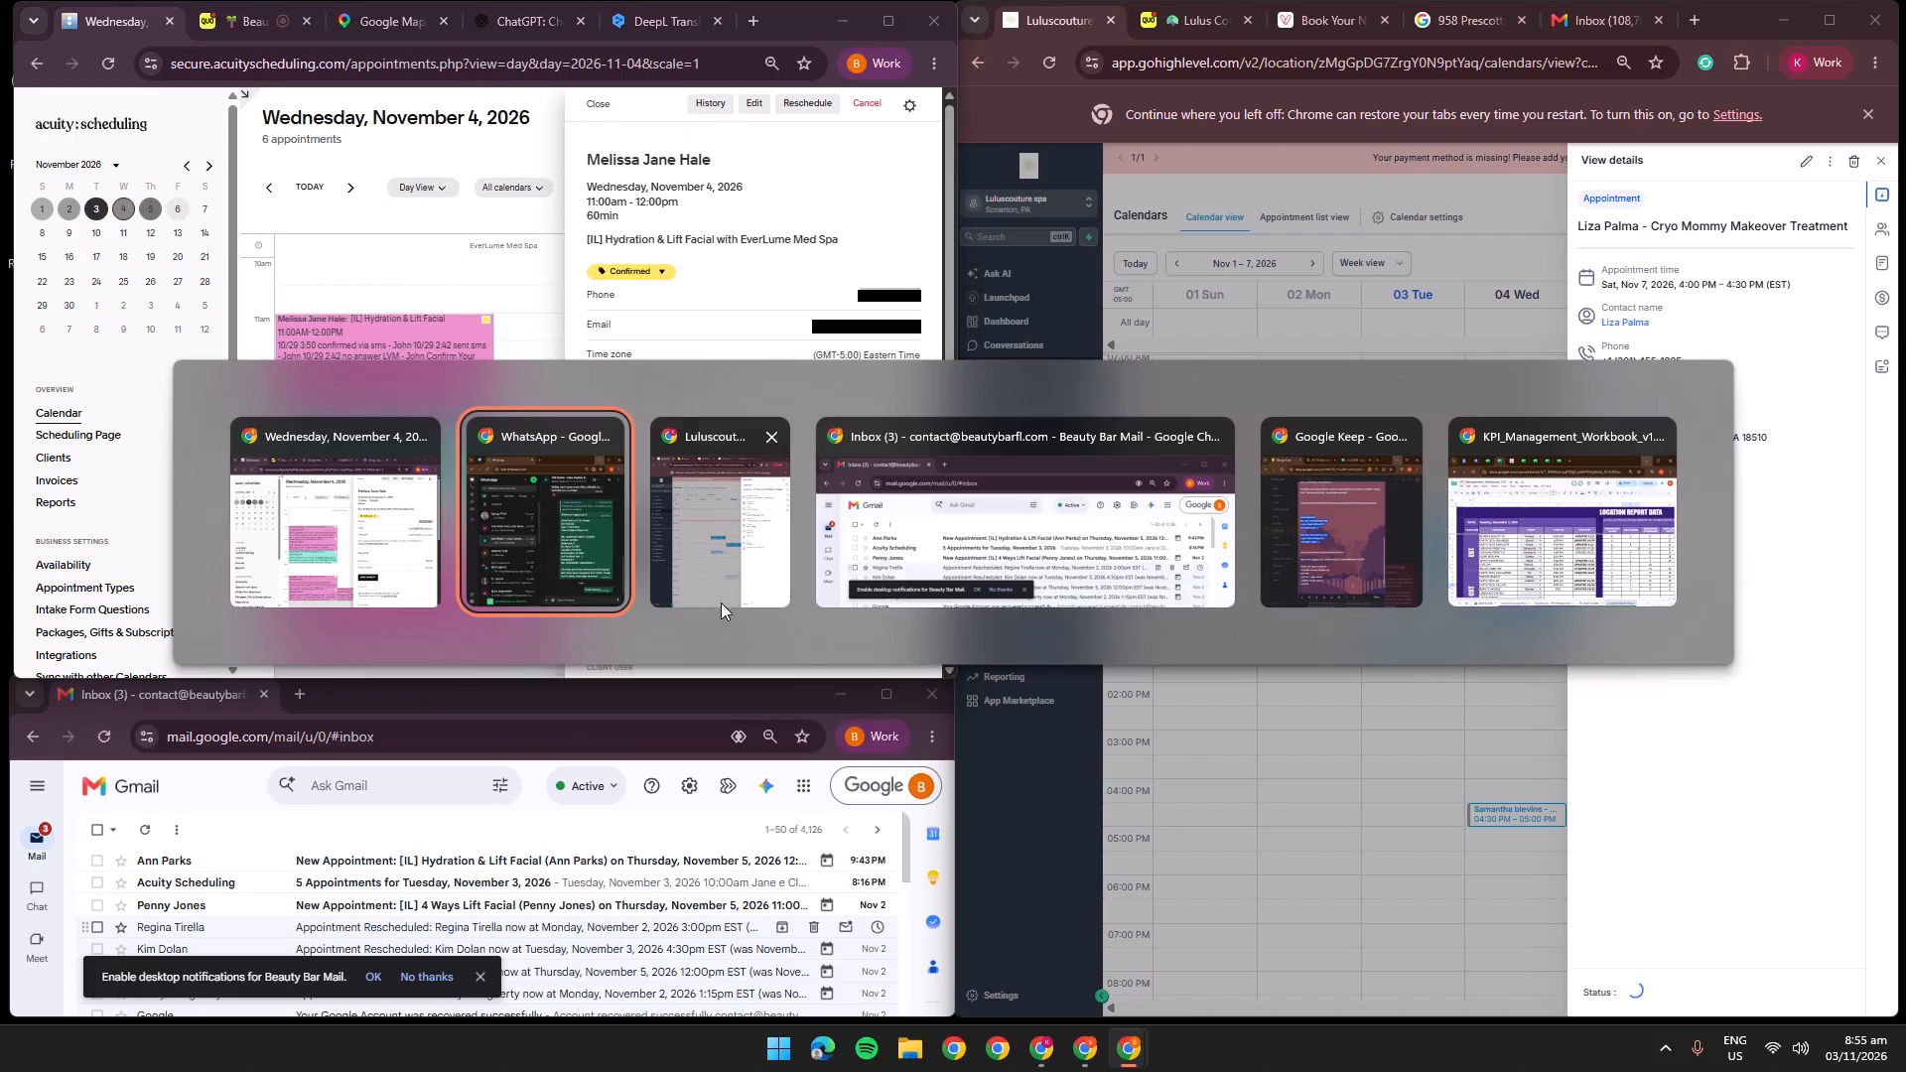
{"action": "left_click", "coordinate": [1371, 577], "text": "alt"}
{"action": "left_click", "coordinate": [981, 678]}
{"action": "left_click_drag", "start_coordinate": [944, 174], "coordinate": [1236, 186]}
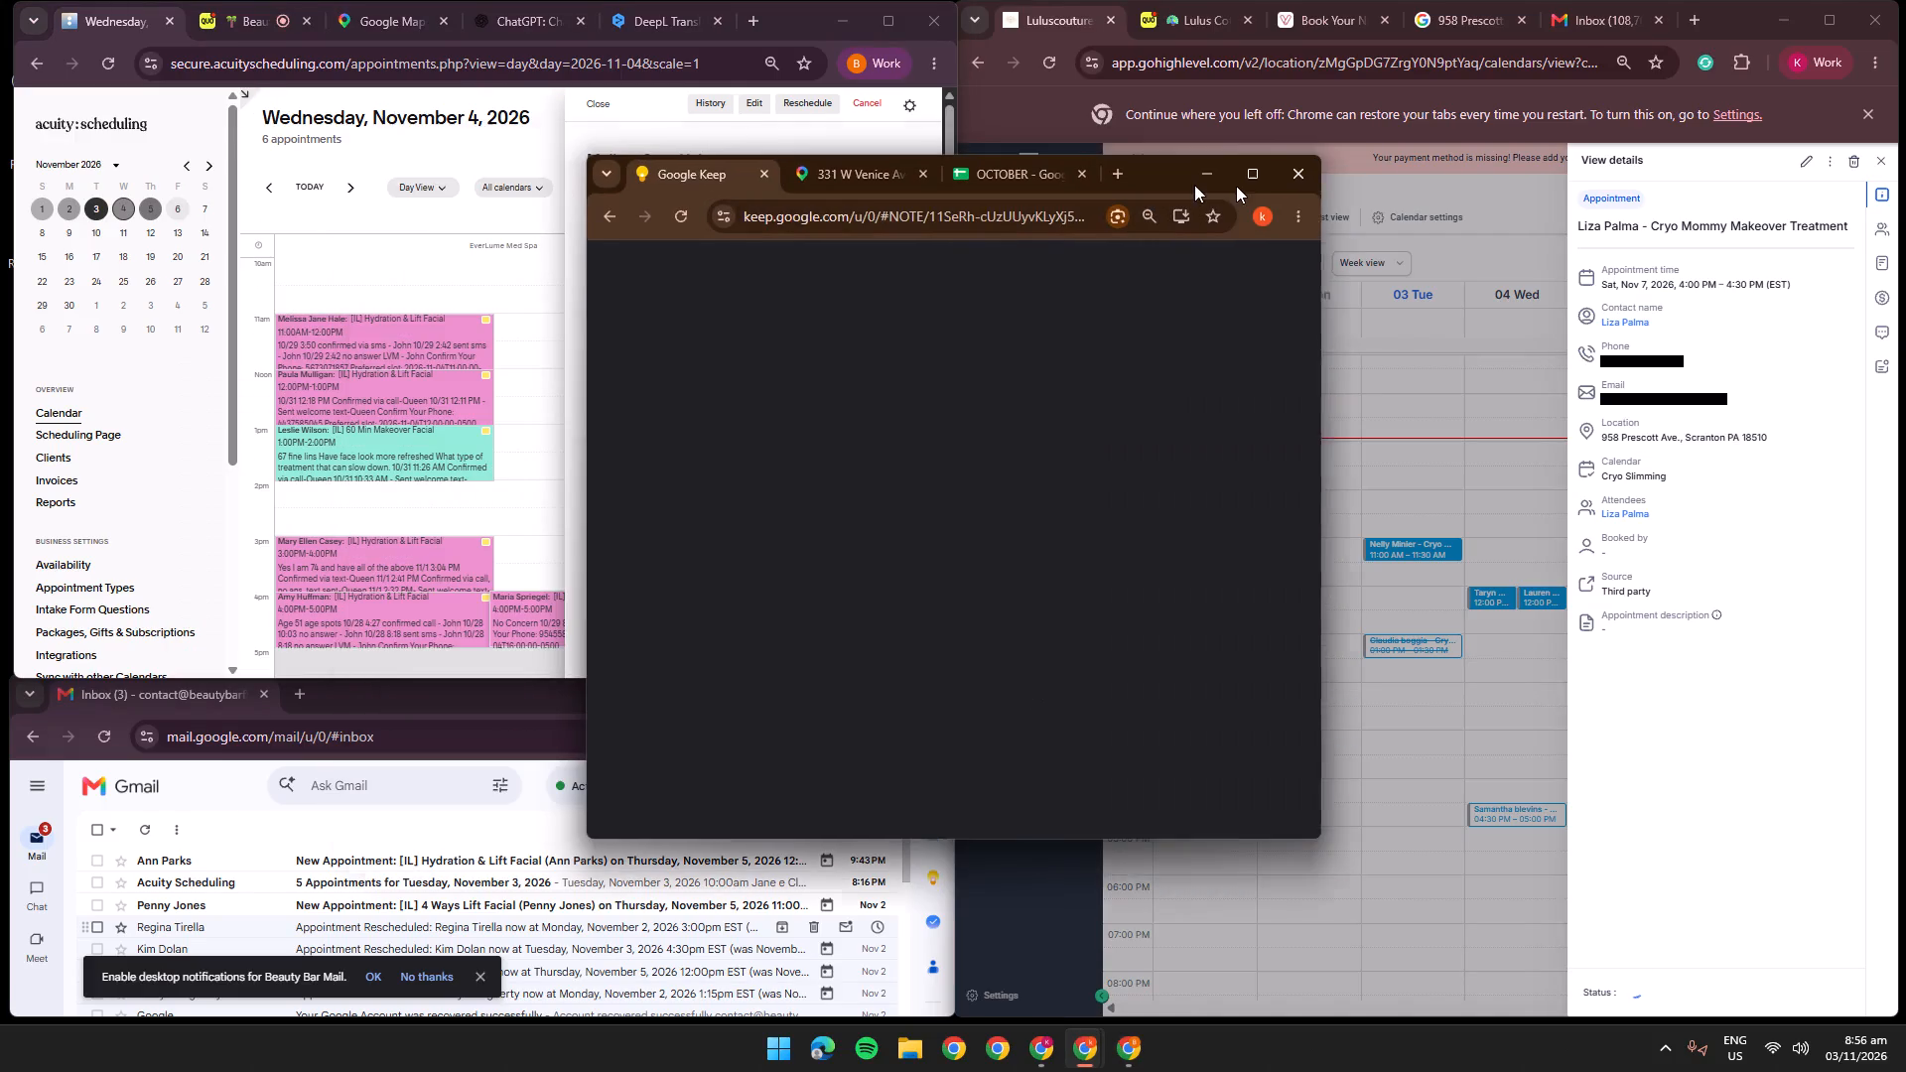
{"action": "left_click_drag", "start_coordinate": [1236, 186], "coordinate": [1518, 152]}
{"action": "left_click", "coordinate": [1627, 620]}
{"action": "scroll", "coordinate": [1294, 585], "scroll_direction": "down", "scroll_amount": 3}
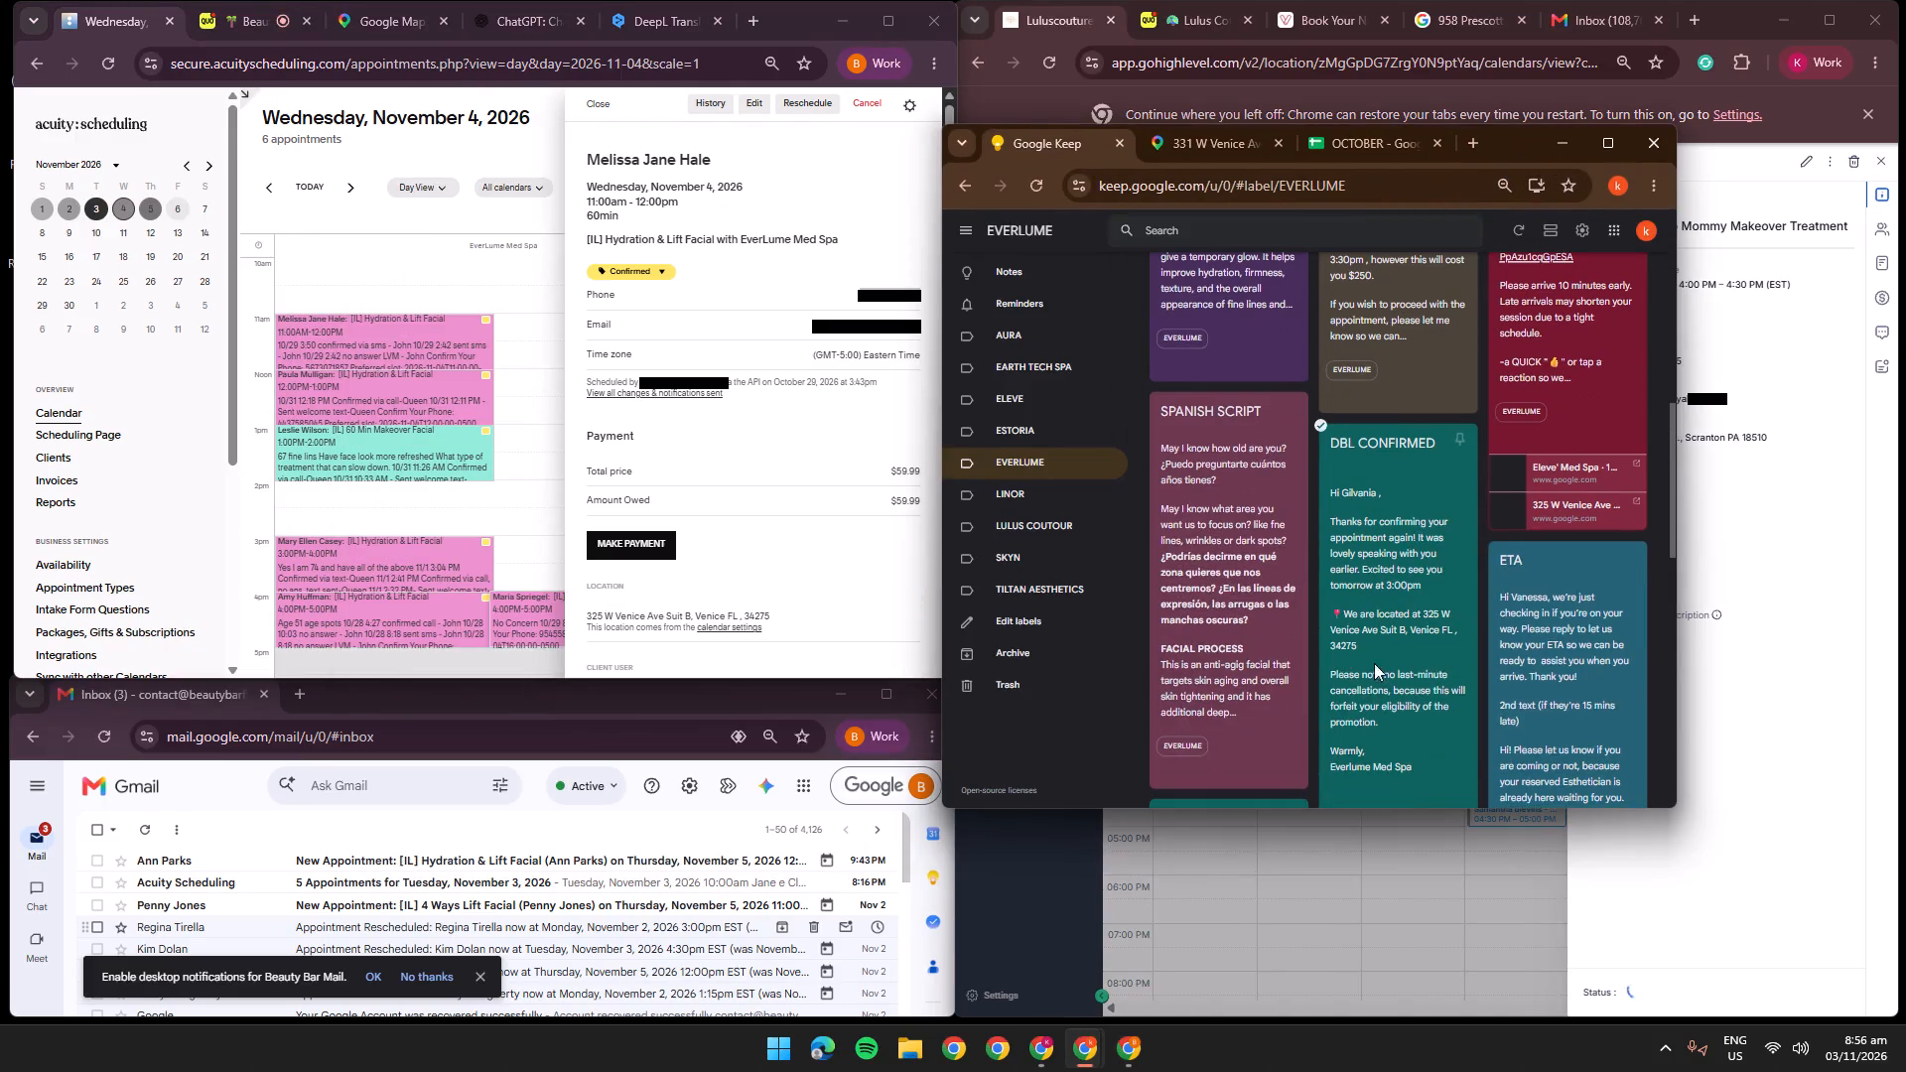
{"action": "scroll", "coordinate": [1355, 693], "scroll_direction": "down", "scroll_amount": 1}
{"action": "left_click", "coordinate": [1194, 693]}
{"action": "left_click", "coordinate": [1233, 443]}
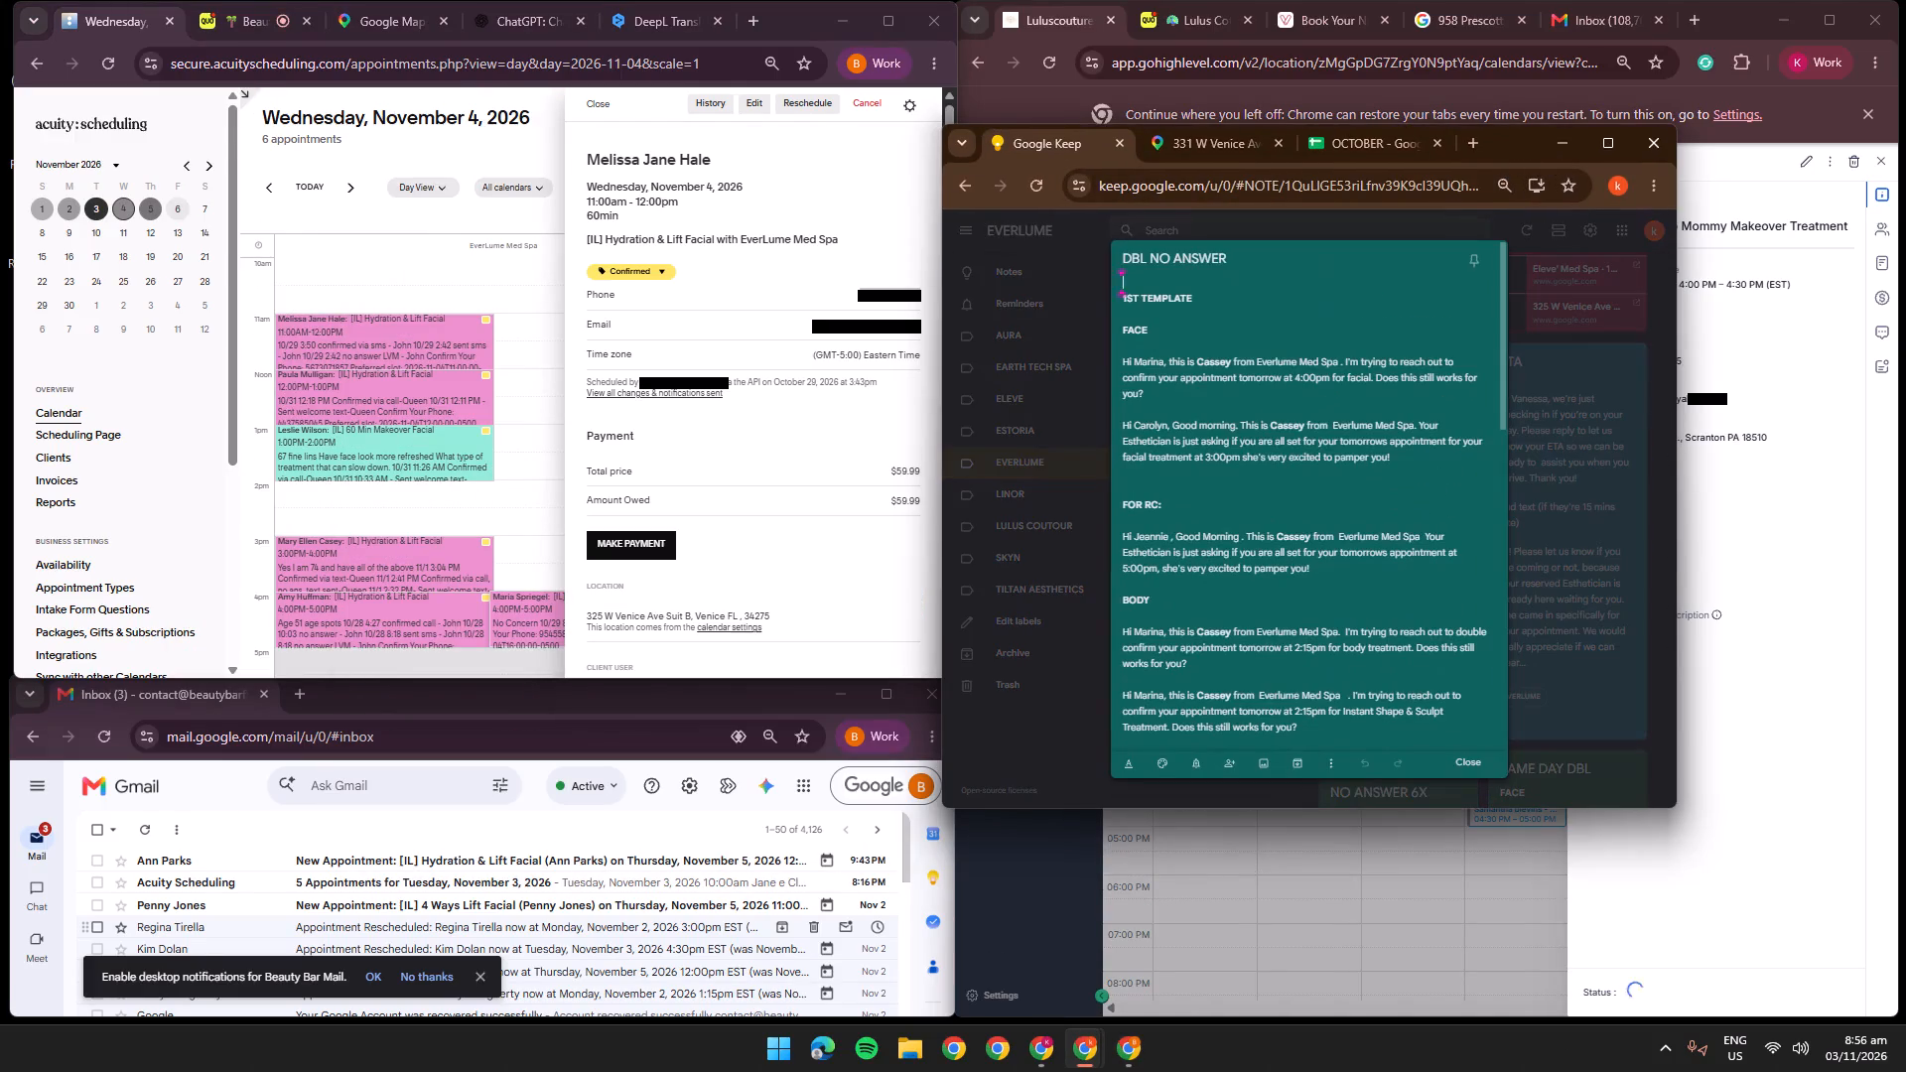
Set the appointment time in the note's "Good morning" facial template under FACE to 11:00am.
{"action": "left_click", "coordinate": [1211, 460]}
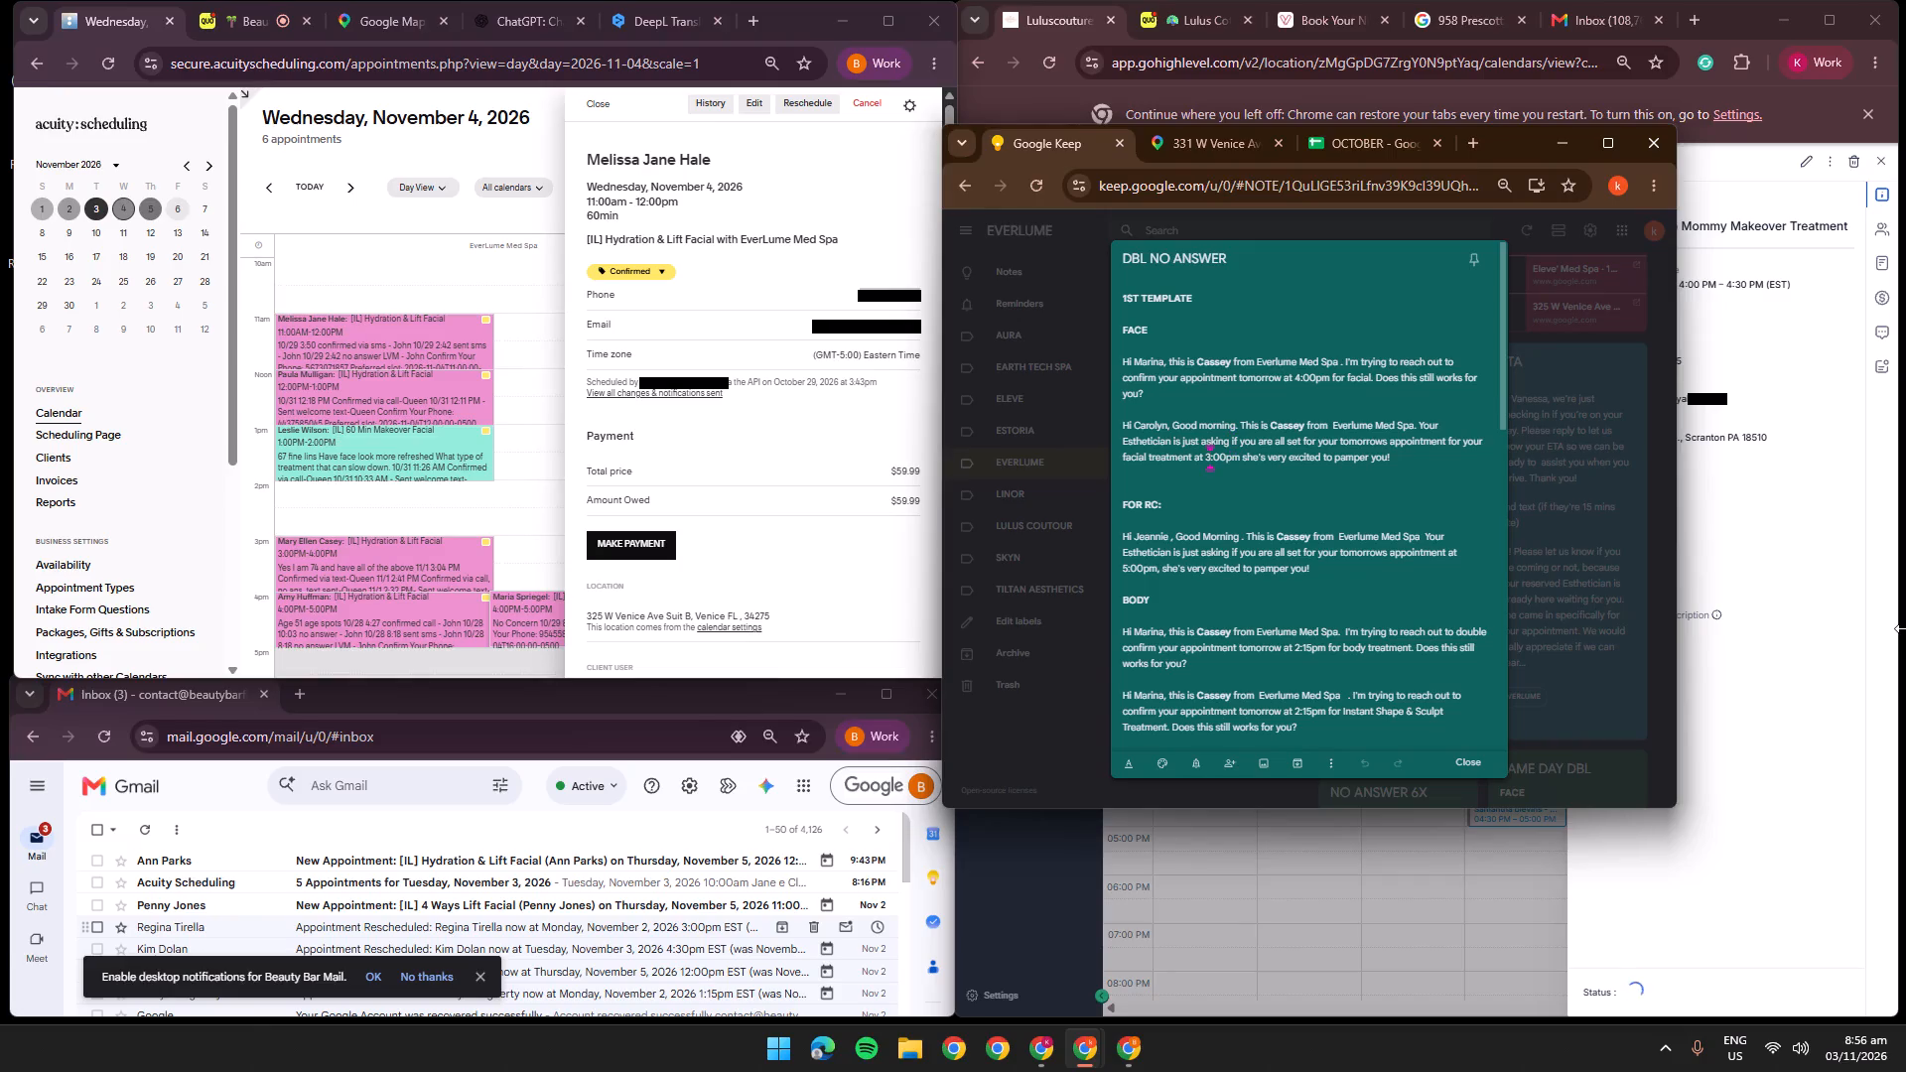
{"action": "key", "text": "BackSpace"}
{"action": "type", "text": "11"}
{"action": "key", "text": "Right"}
{"action": "key", "text": "Right"}
{"action": "key", "text": "Right"}
{"action": "key", "text": "Right"}
{"action": "key", "text": "BackSpace"}
{"action": "key", "text": "a"}
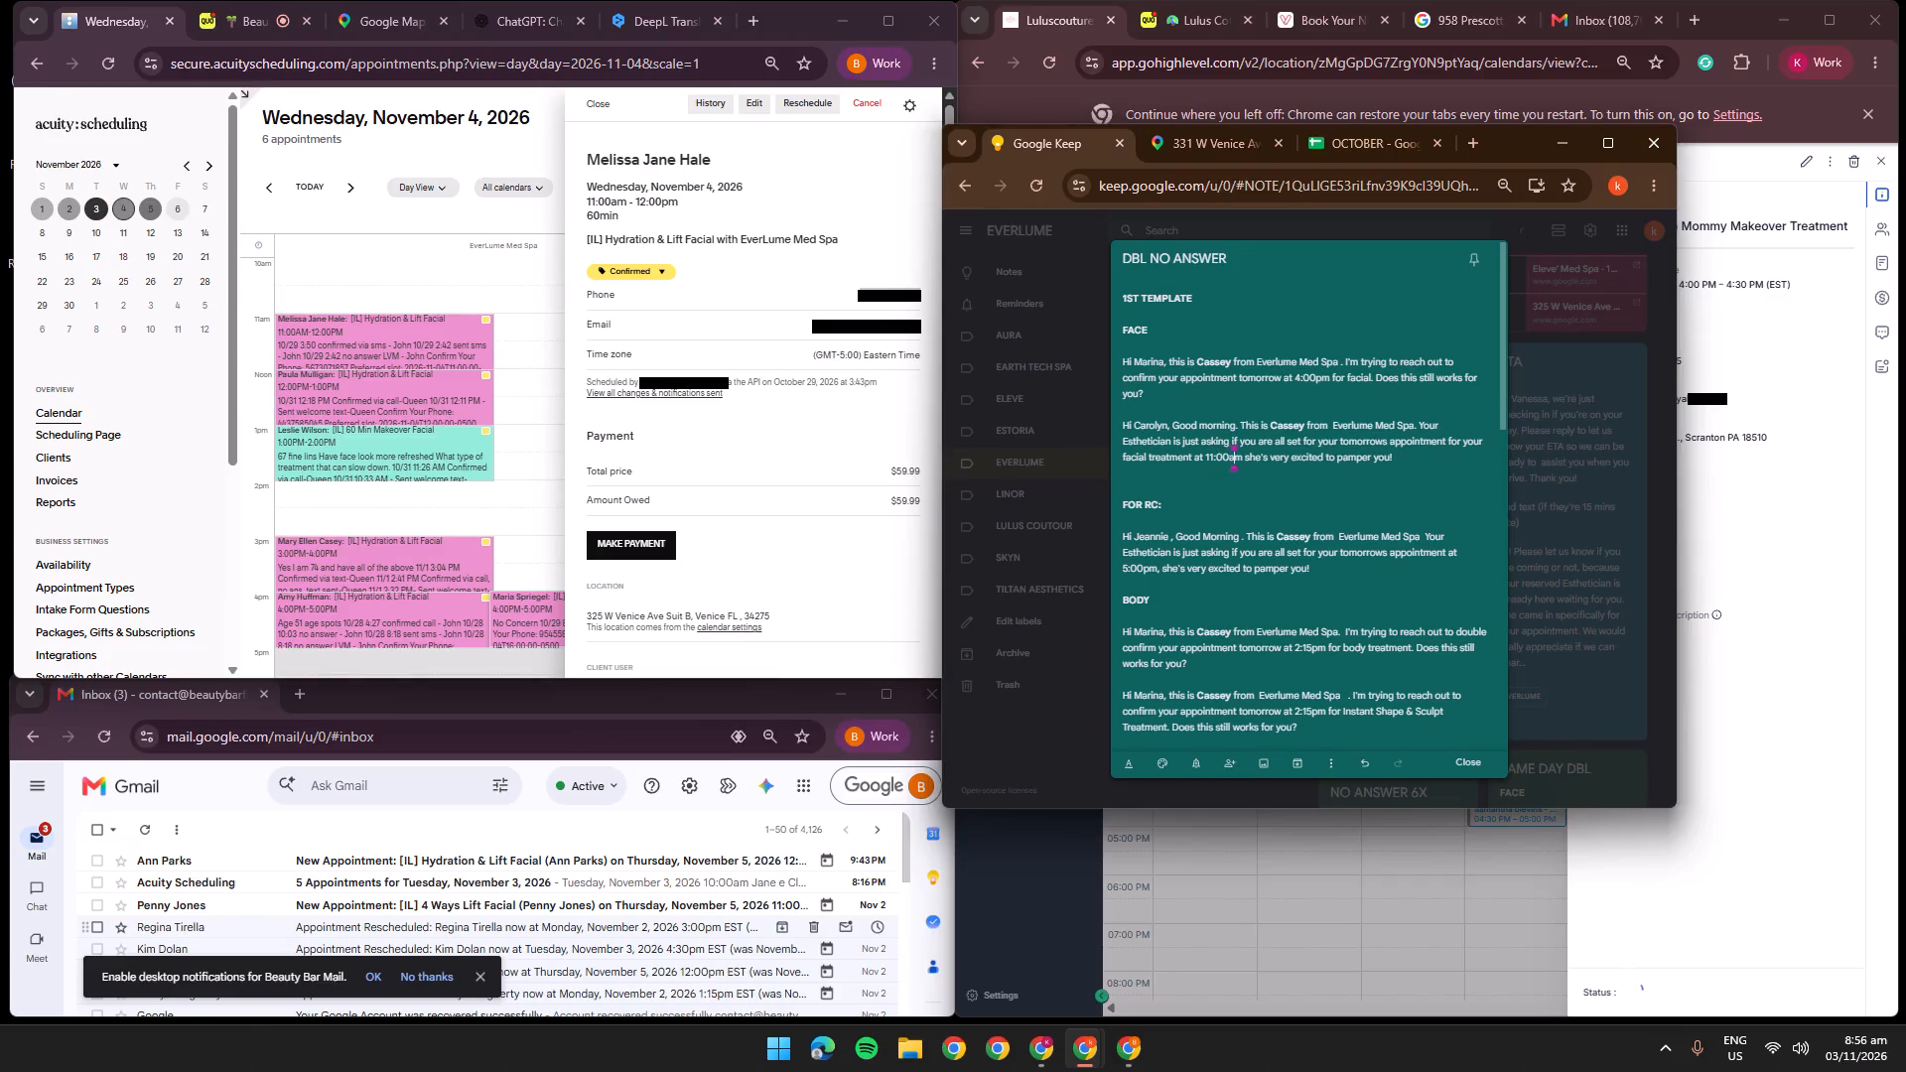
Copy the edited "Good morning" facial template from the Keep note into the message draft of the 11:00 AM client's Quo conversation.
{"action": "left_click_drag", "start_coordinate": [1429, 462], "coordinate": [1113, 415]}
{"action": "key", "text": "ctrl+c"}
{"action": "key", "text": "ctrl+c"}
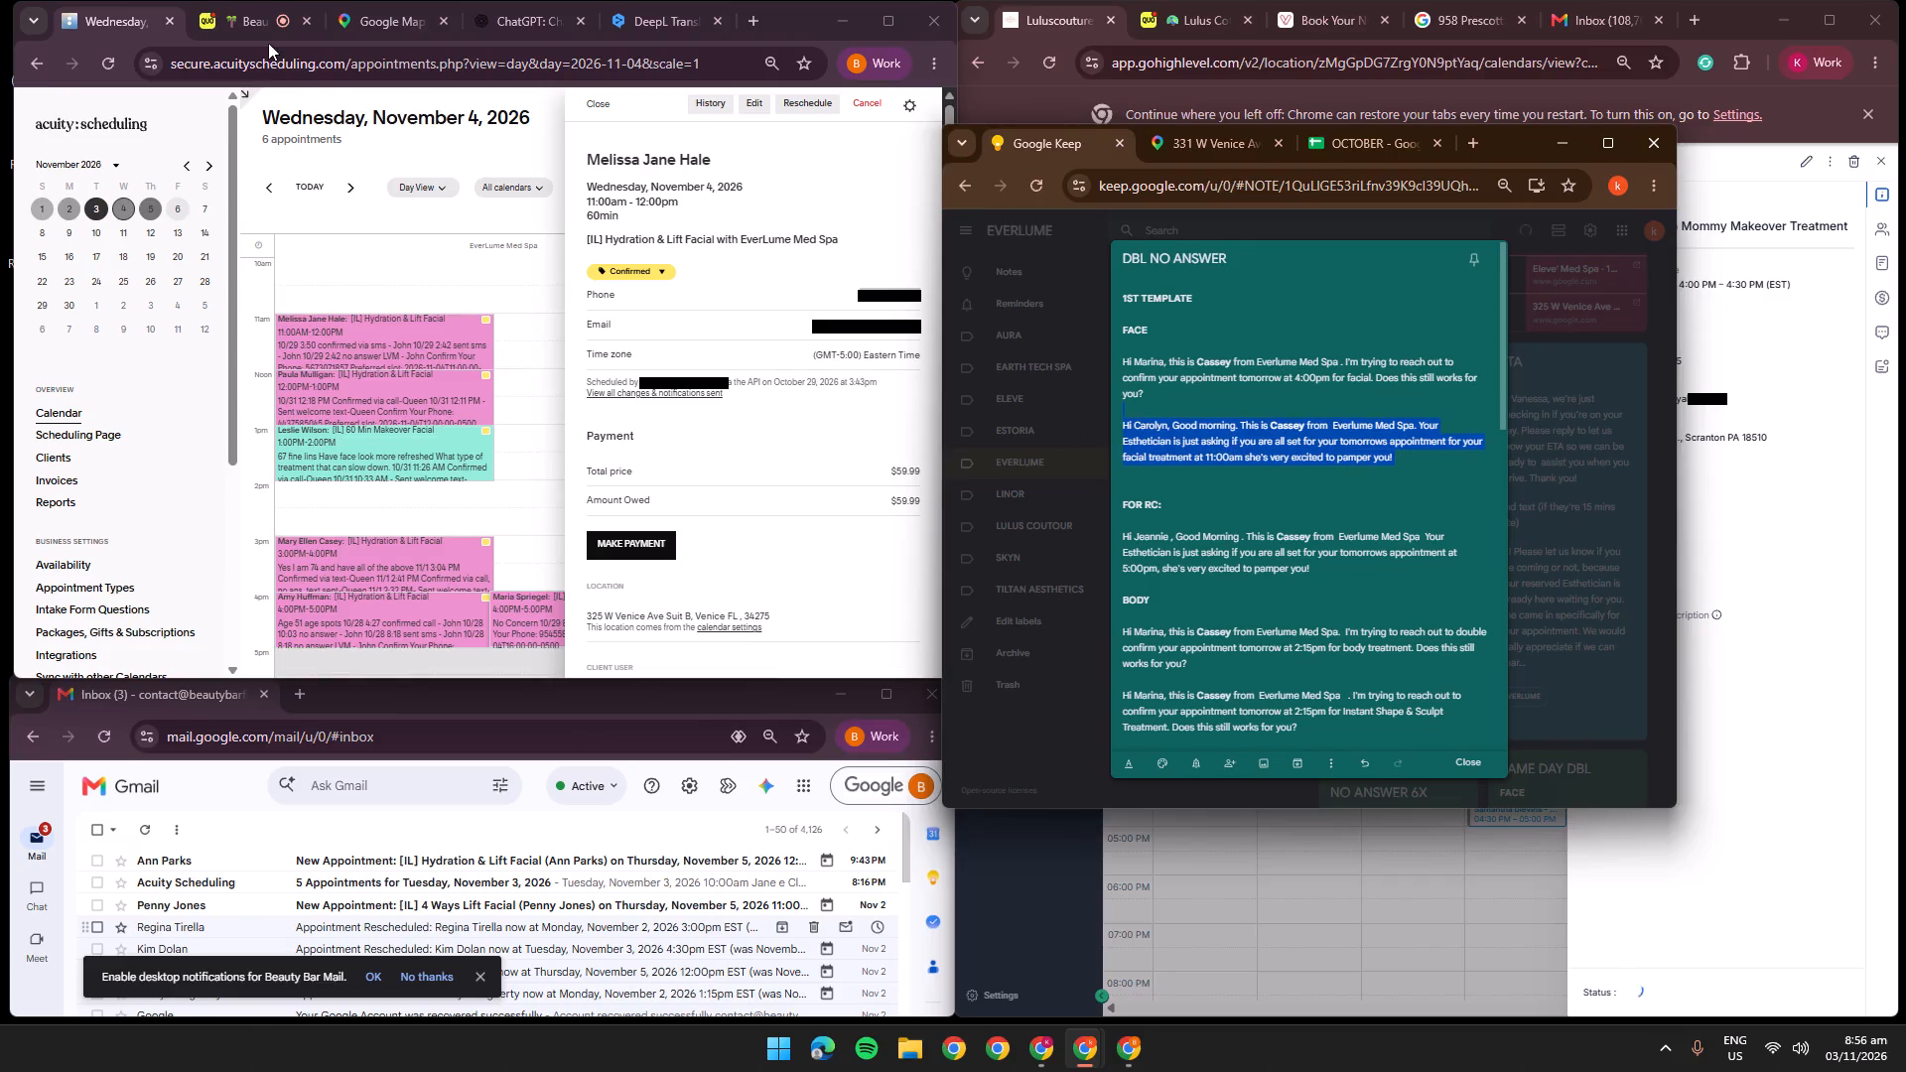
{"action": "left_click", "coordinate": [186, 5]}
{"action": "left_click", "coordinate": [232, 33]}
{"action": "left_click", "coordinate": [596, 637]}
{"action": "key", "text": "ctrl+v"}
{"action": "left_click", "coordinate": [854, 162]}
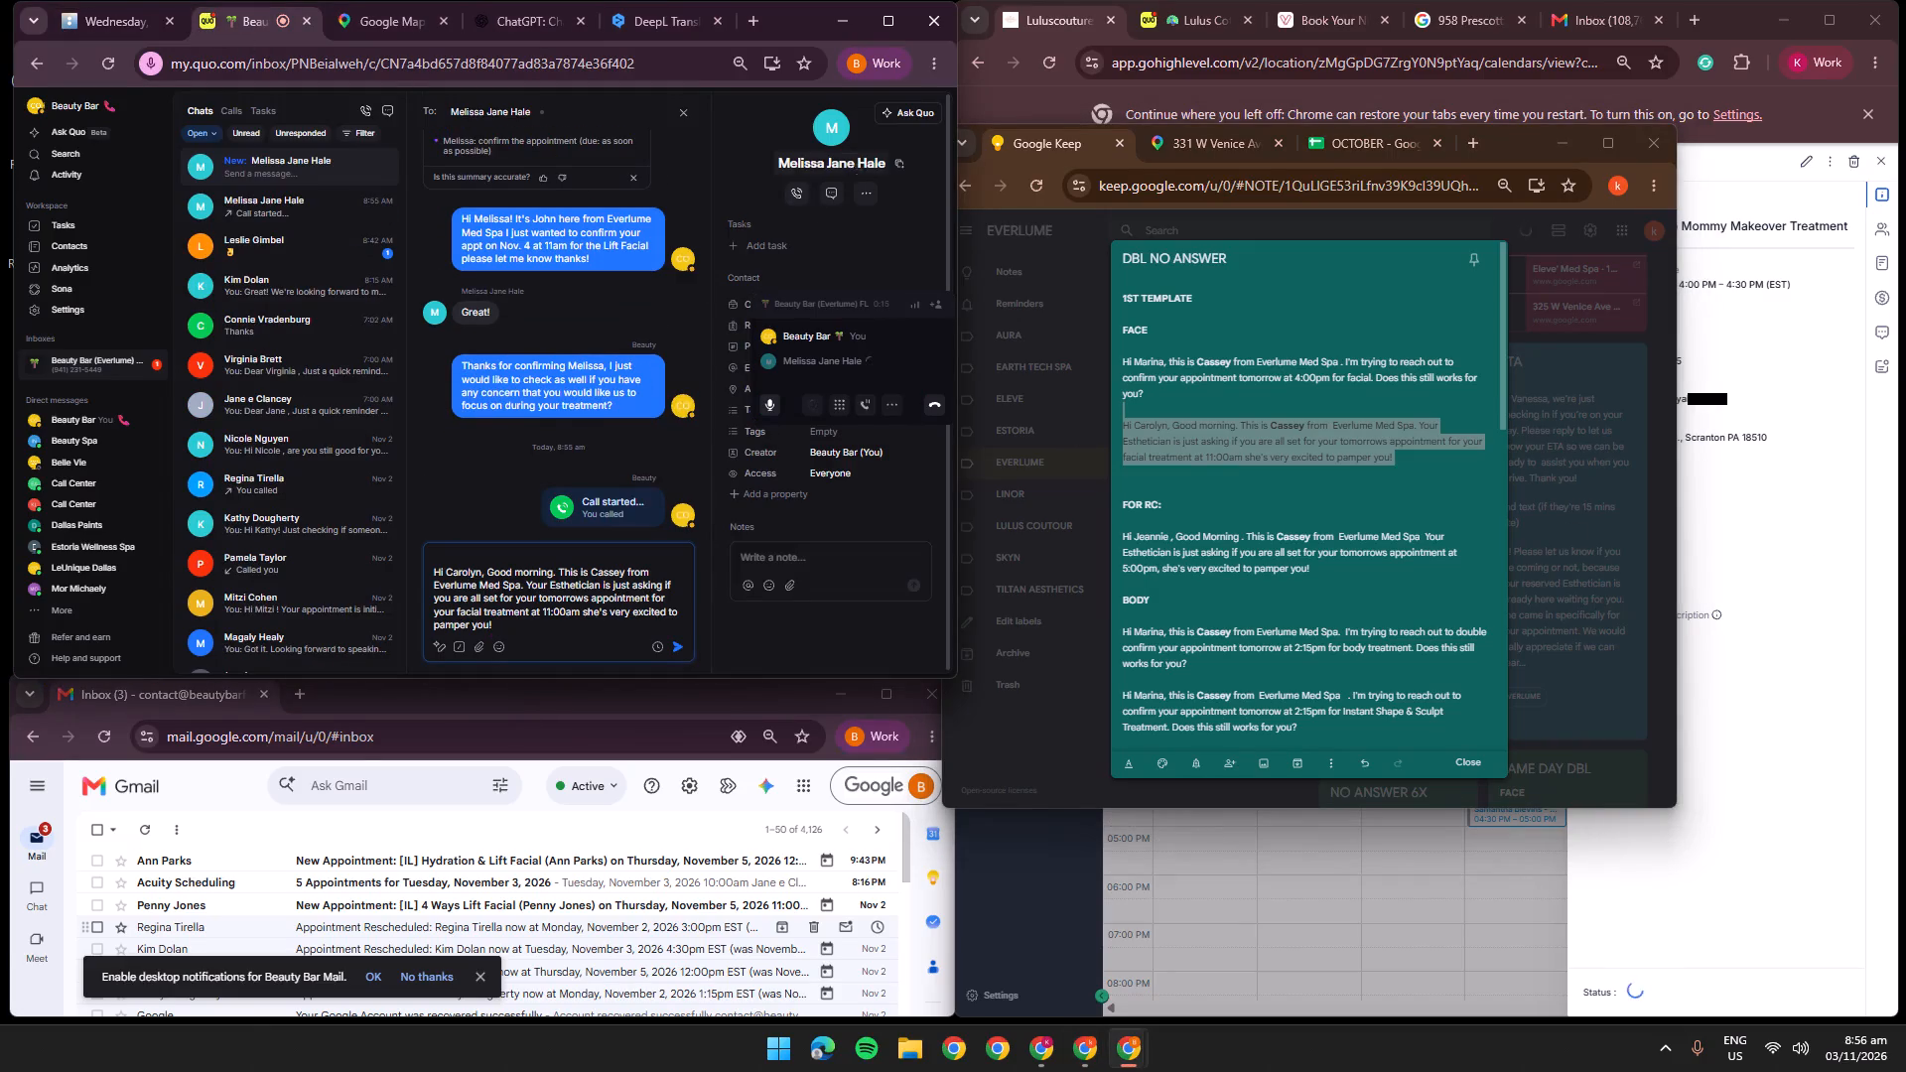
Replace the greeting name in the message draft with the client's own first name, copied from the contact details.
{"action": "double_click", "coordinate": [818, 168]}
{"action": "key", "text": "ctrl+c"}
{"action": "left_click_drag", "start_coordinate": [630, 552], "coordinate": [613, 568]}
{"action": "left_click", "coordinate": [455, 559]}
{"action": "double_click", "coordinate": [449, 568]}
{"action": "key", "text": "ctrl+v"}
{"action": "left_click", "coordinate": [526, 600]}
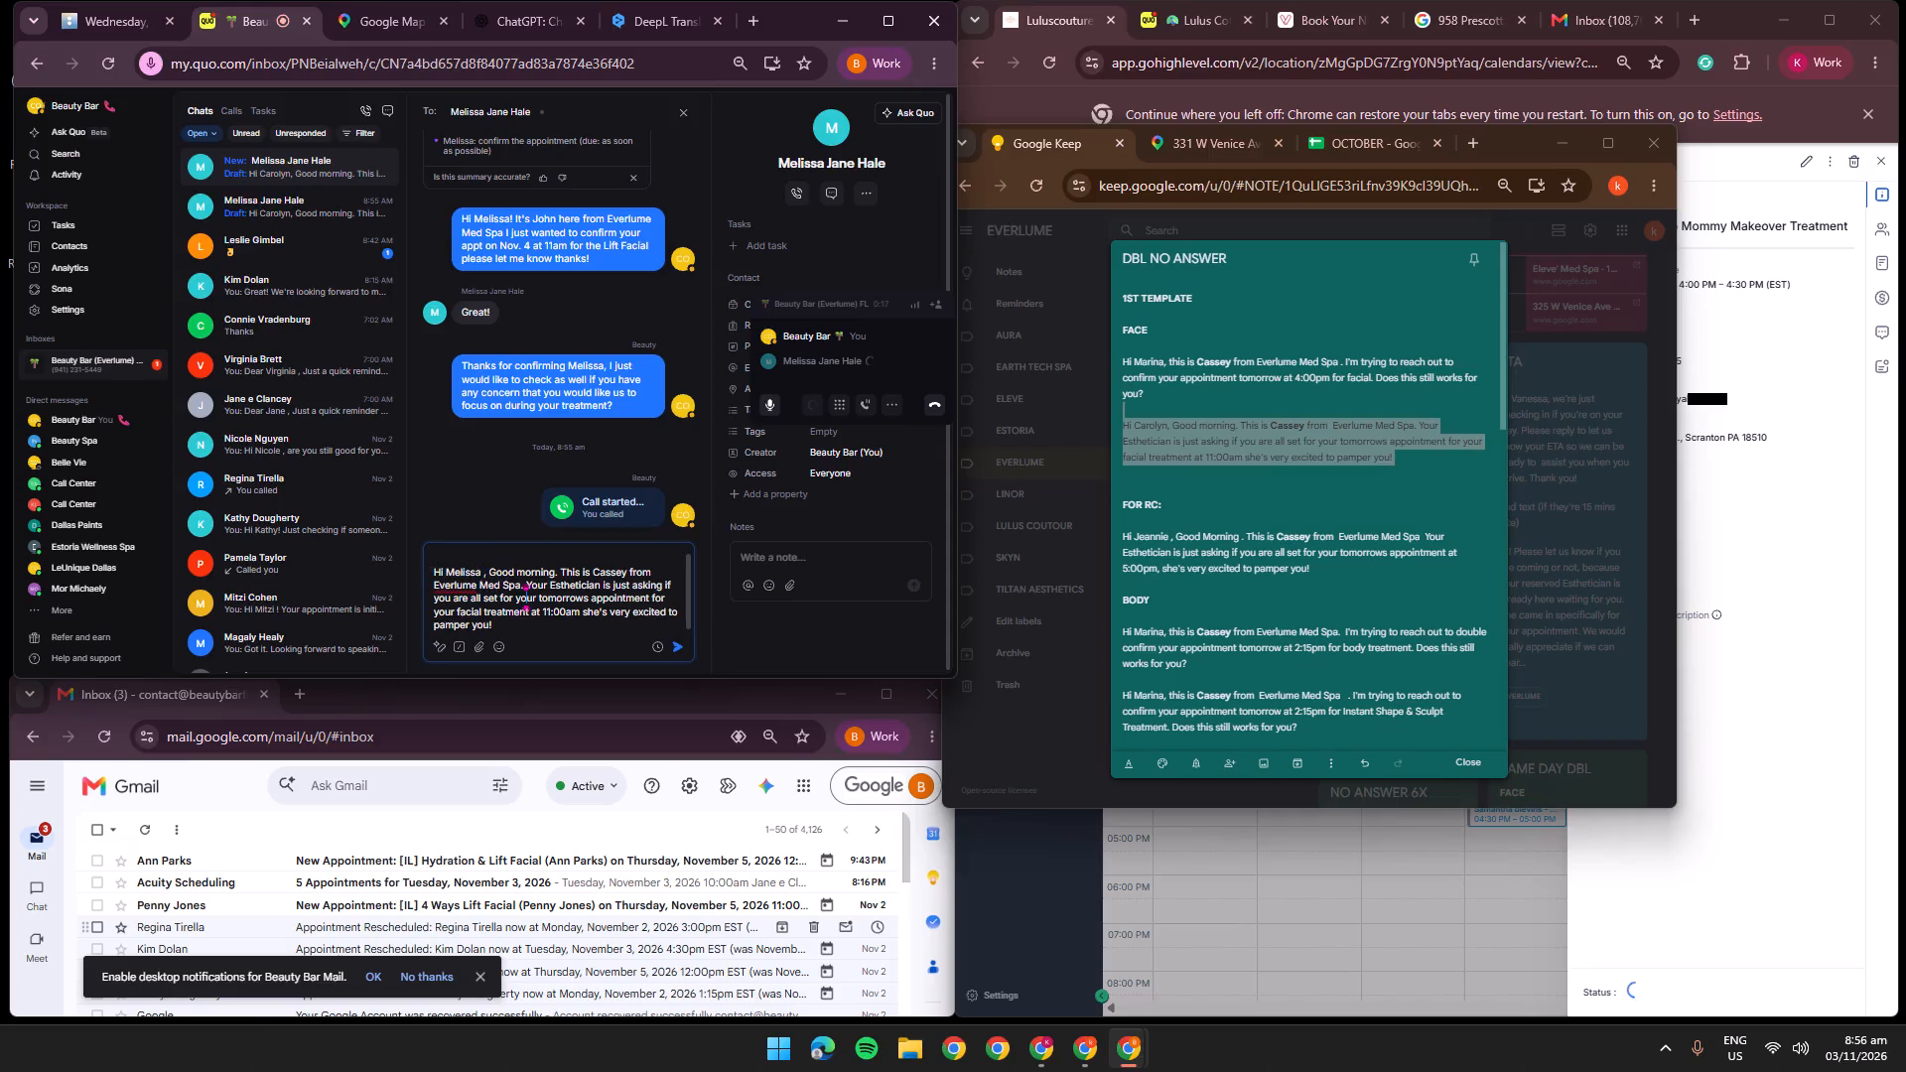
Add "11/03 8:56am LVM for DBL sent text" as the first line of the client's Acuity appointment notes and save the appointment.
{"action": "left_click", "coordinate": [121, 31]}
{"action": "scroll", "coordinate": [678, 454], "scroll_direction": "down", "scroll_amount": 3}
{"action": "left_click", "coordinate": [789, 275]}
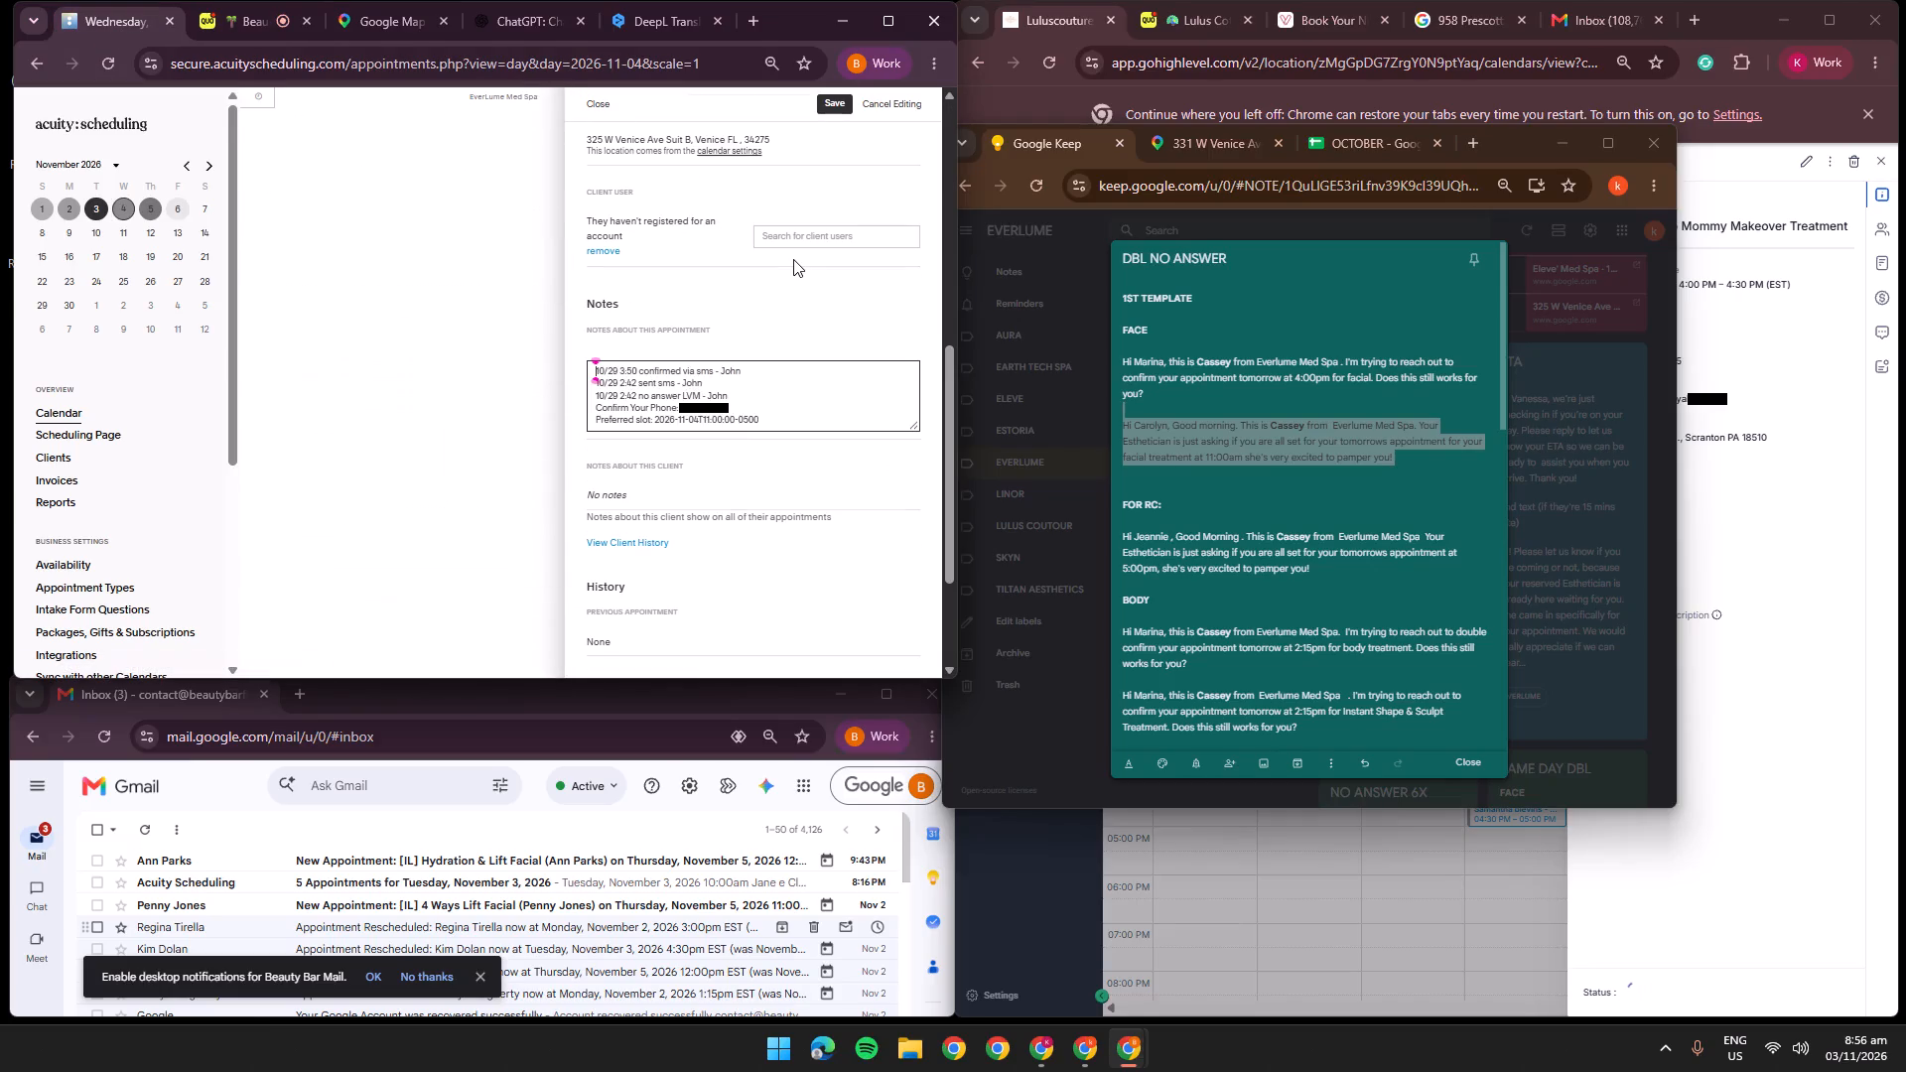
{"action": "key", "text": "Return"}
{"action": "key", "text": "Up"}
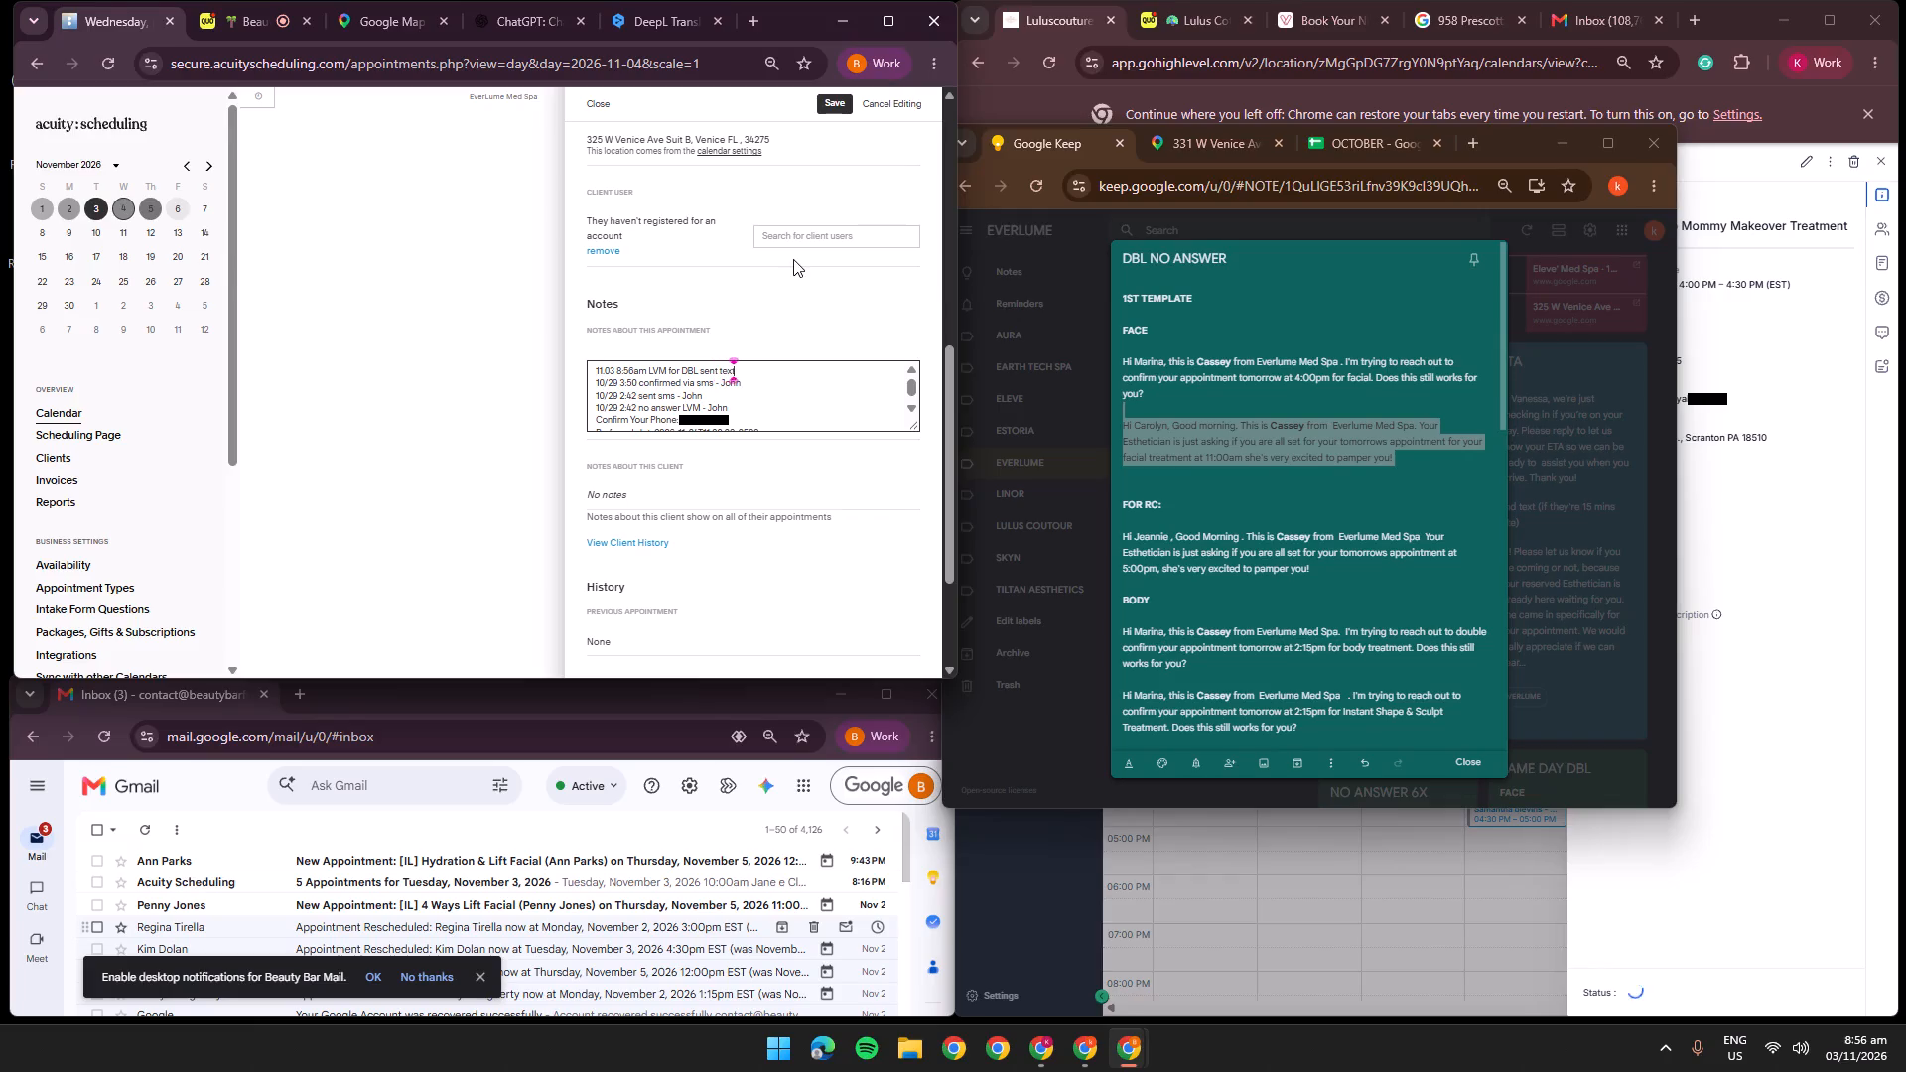
{"action": "scroll", "coordinate": [793, 259], "scroll_direction": "up", "scroll_amount": 4}
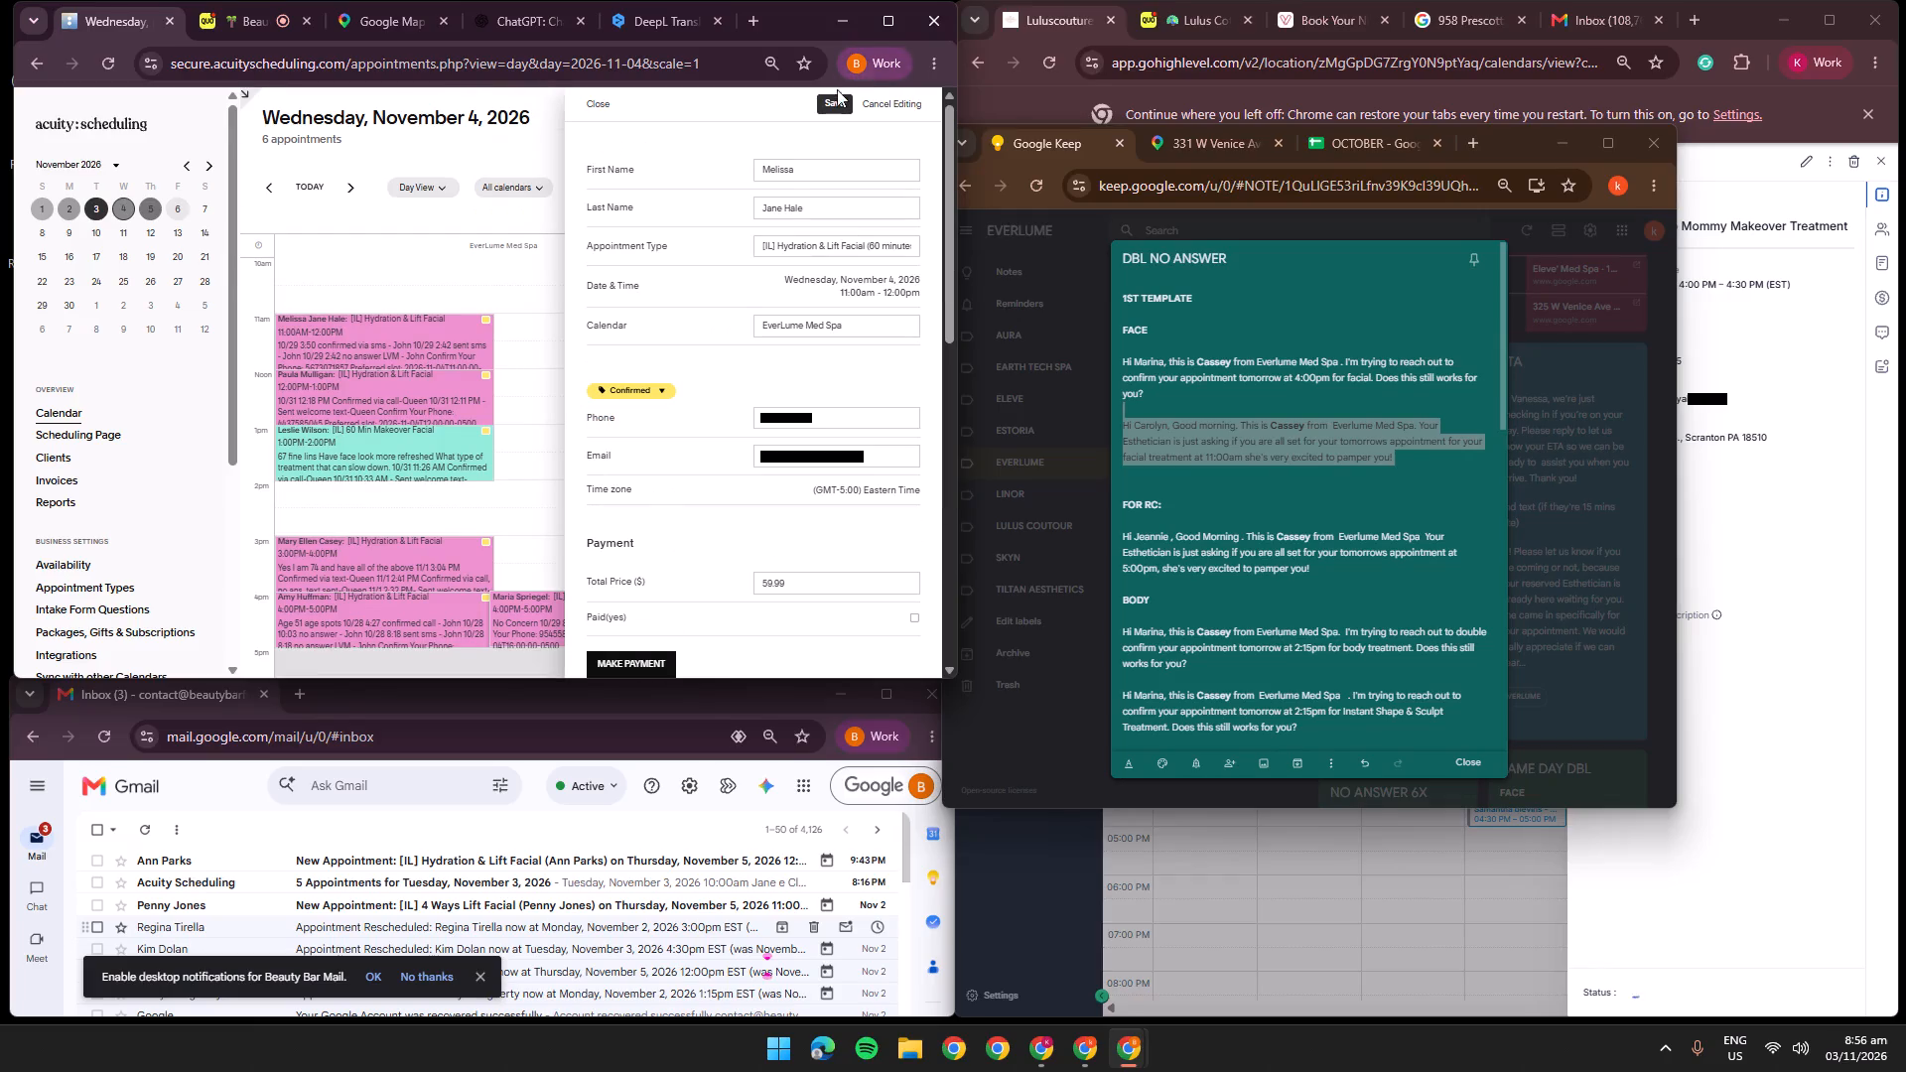
{"action": "left_click", "coordinate": [836, 91]}
{"action": "left_click", "coordinate": [810, 100]}
{"action": "left_click", "coordinate": [834, 101]}
Send the drafted confirmation text to the 11:00 AM client in Quo and end the ongoing call.
{"action": "left_click", "coordinate": [242, 32]}
{"action": "left_click", "coordinate": [622, 612]}
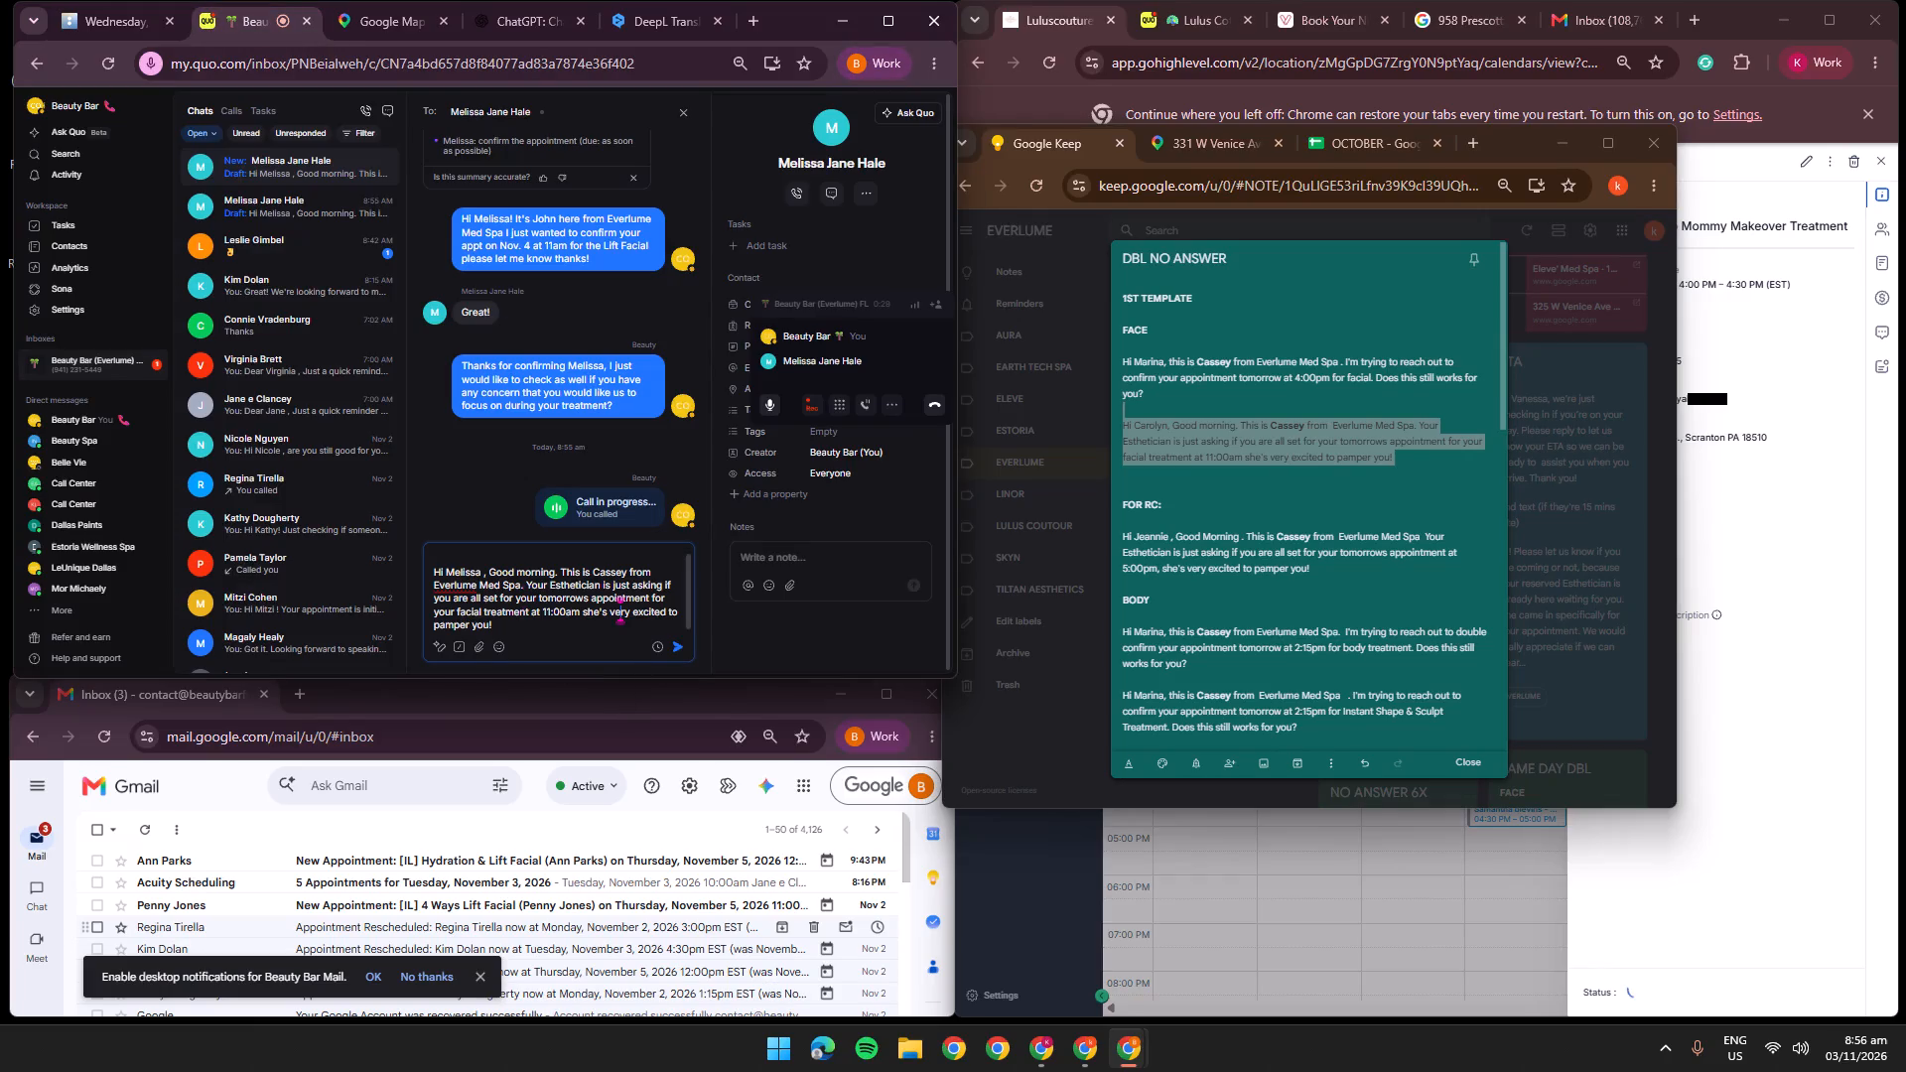
{"action": "key", "text": "Return"}
{"action": "left_click", "coordinate": [937, 399]}
Copy the client's phone number from the 12:00 PM Hydration & Lift Facial appointment in Acuity and return to the Quo inbox.
{"action": "left_click", "coordinate": [114, 23]}
{"action": "left_click", "coordinate": [410, 179]}
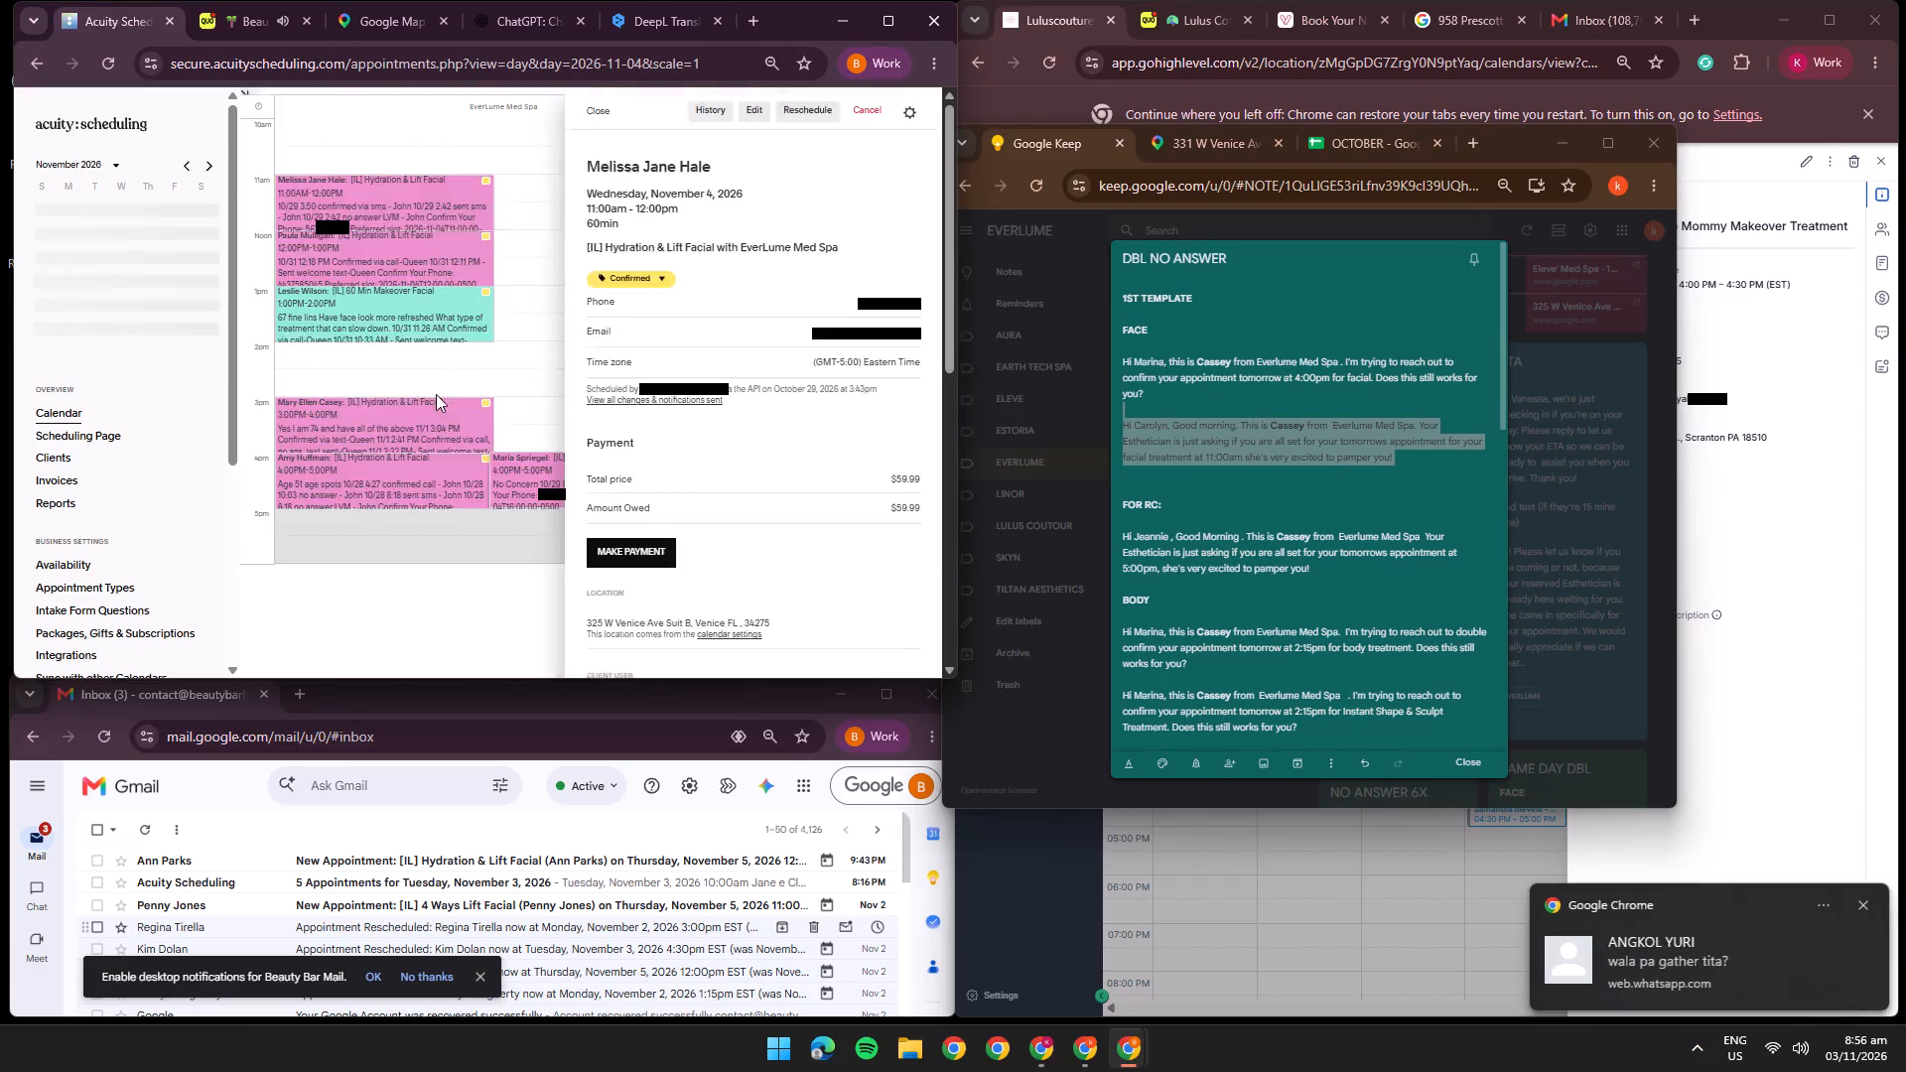
{"action": "left_click", "coordinate": [418, 391]}
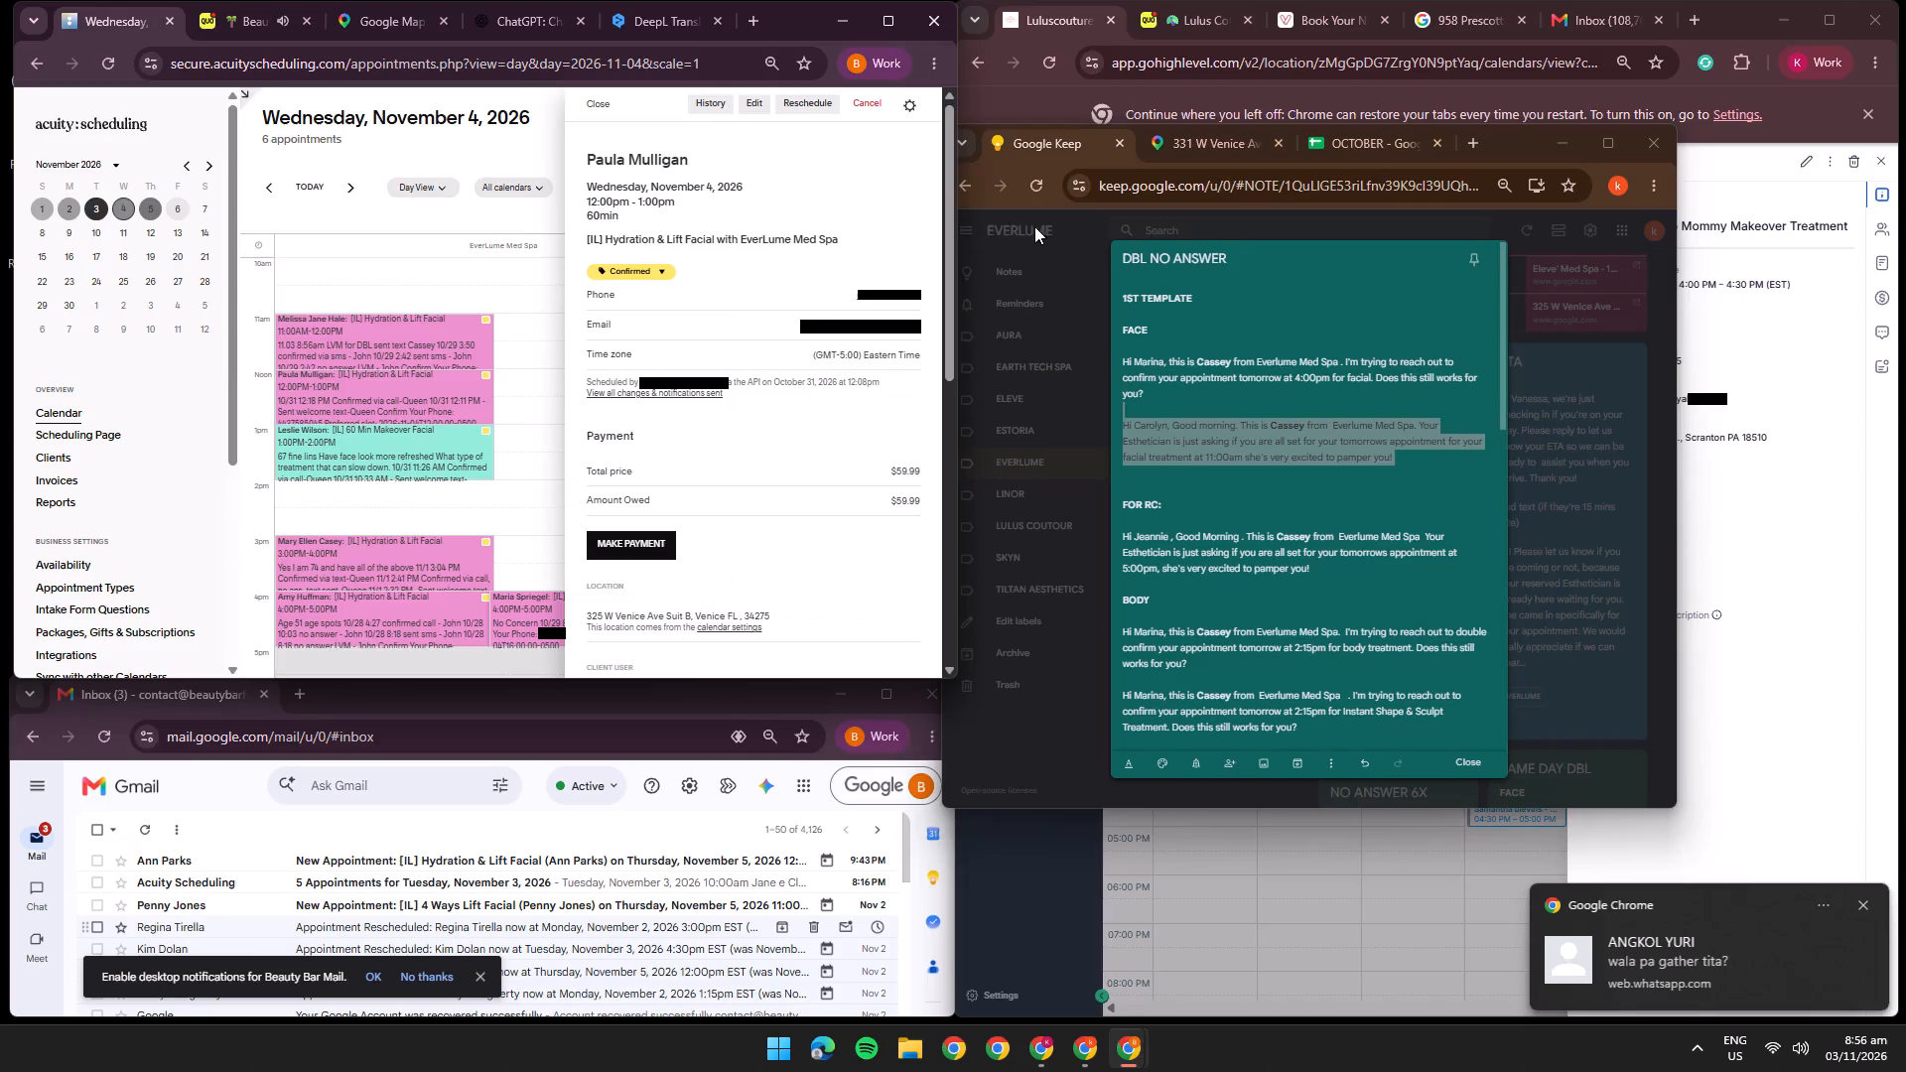
{"action": "left_click_drag", "start_coordinate": [926, 298], "coordinate": [827, 307]}
{"action": "key", "text": "ctrl+c"}
{"action": "key", "text": "ctrl+c"}
{"action": "left_click", "coordinate": [256, 21]}
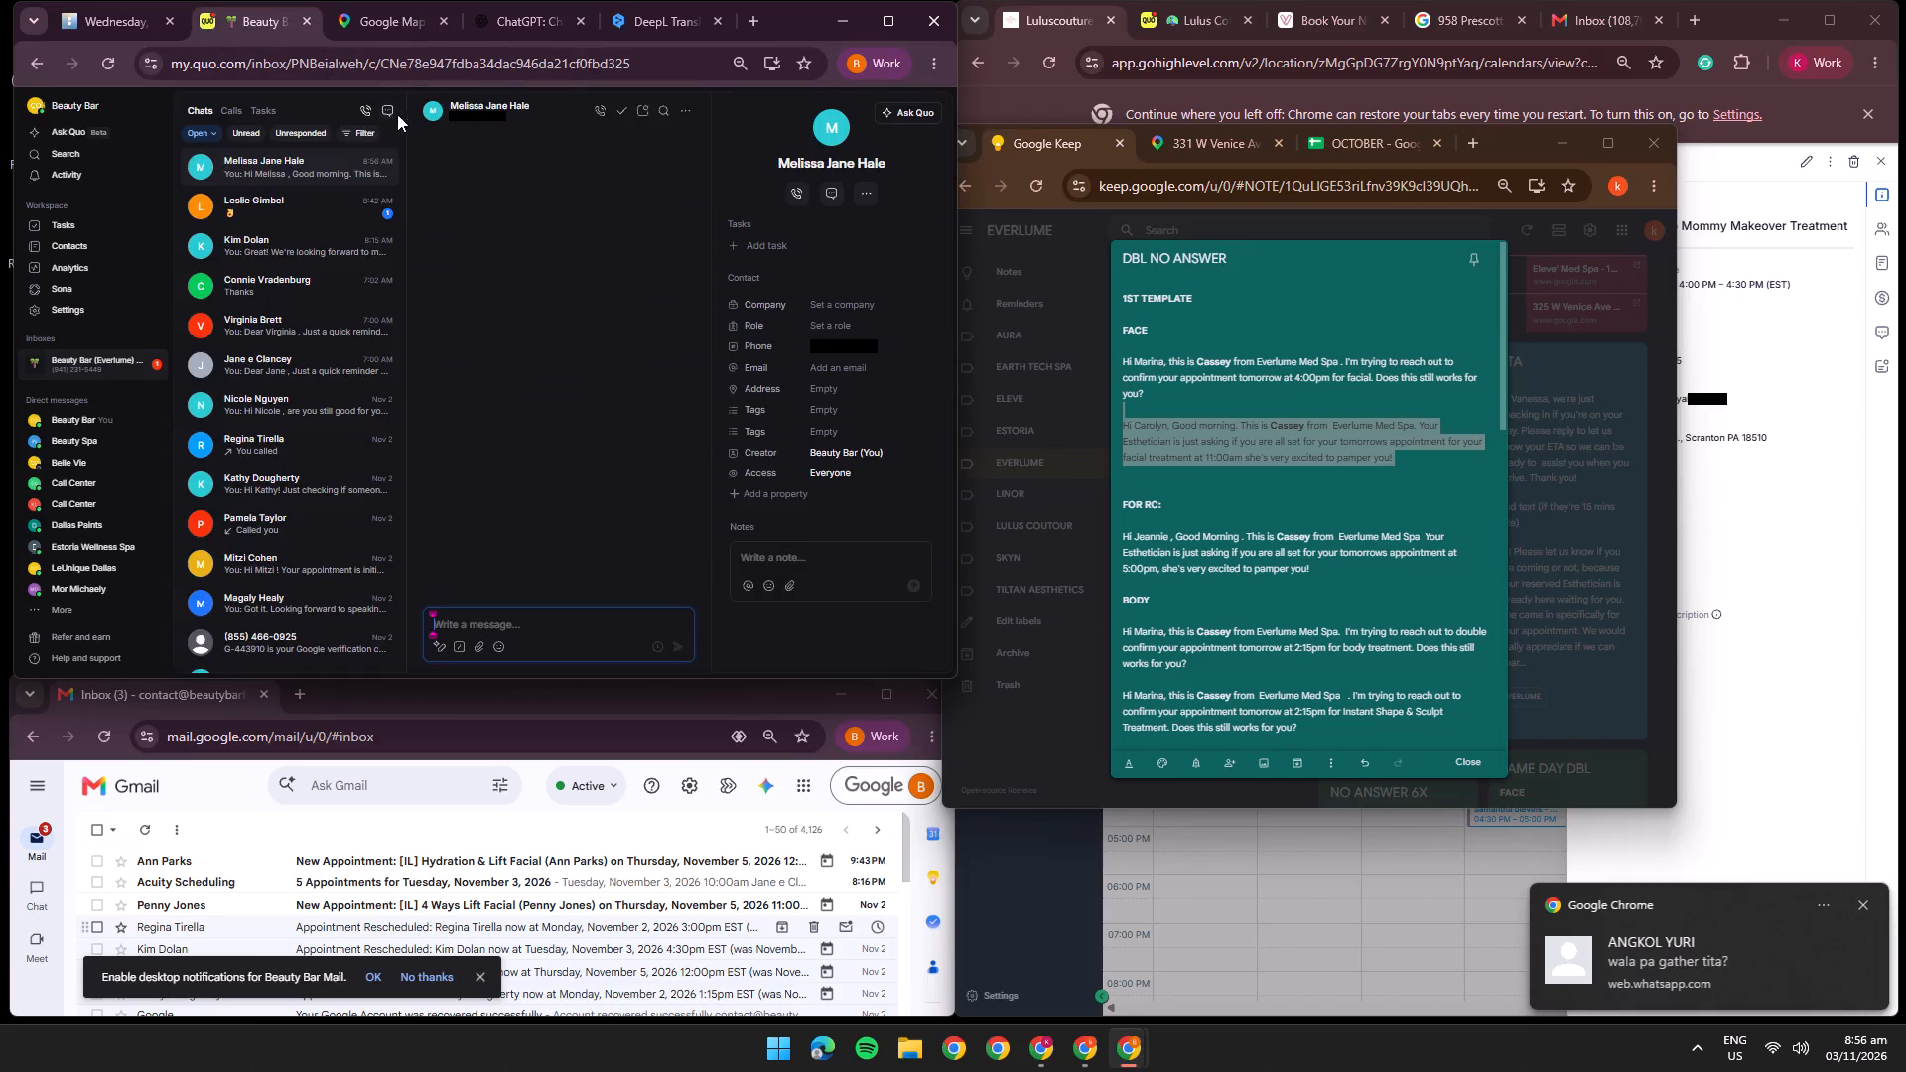
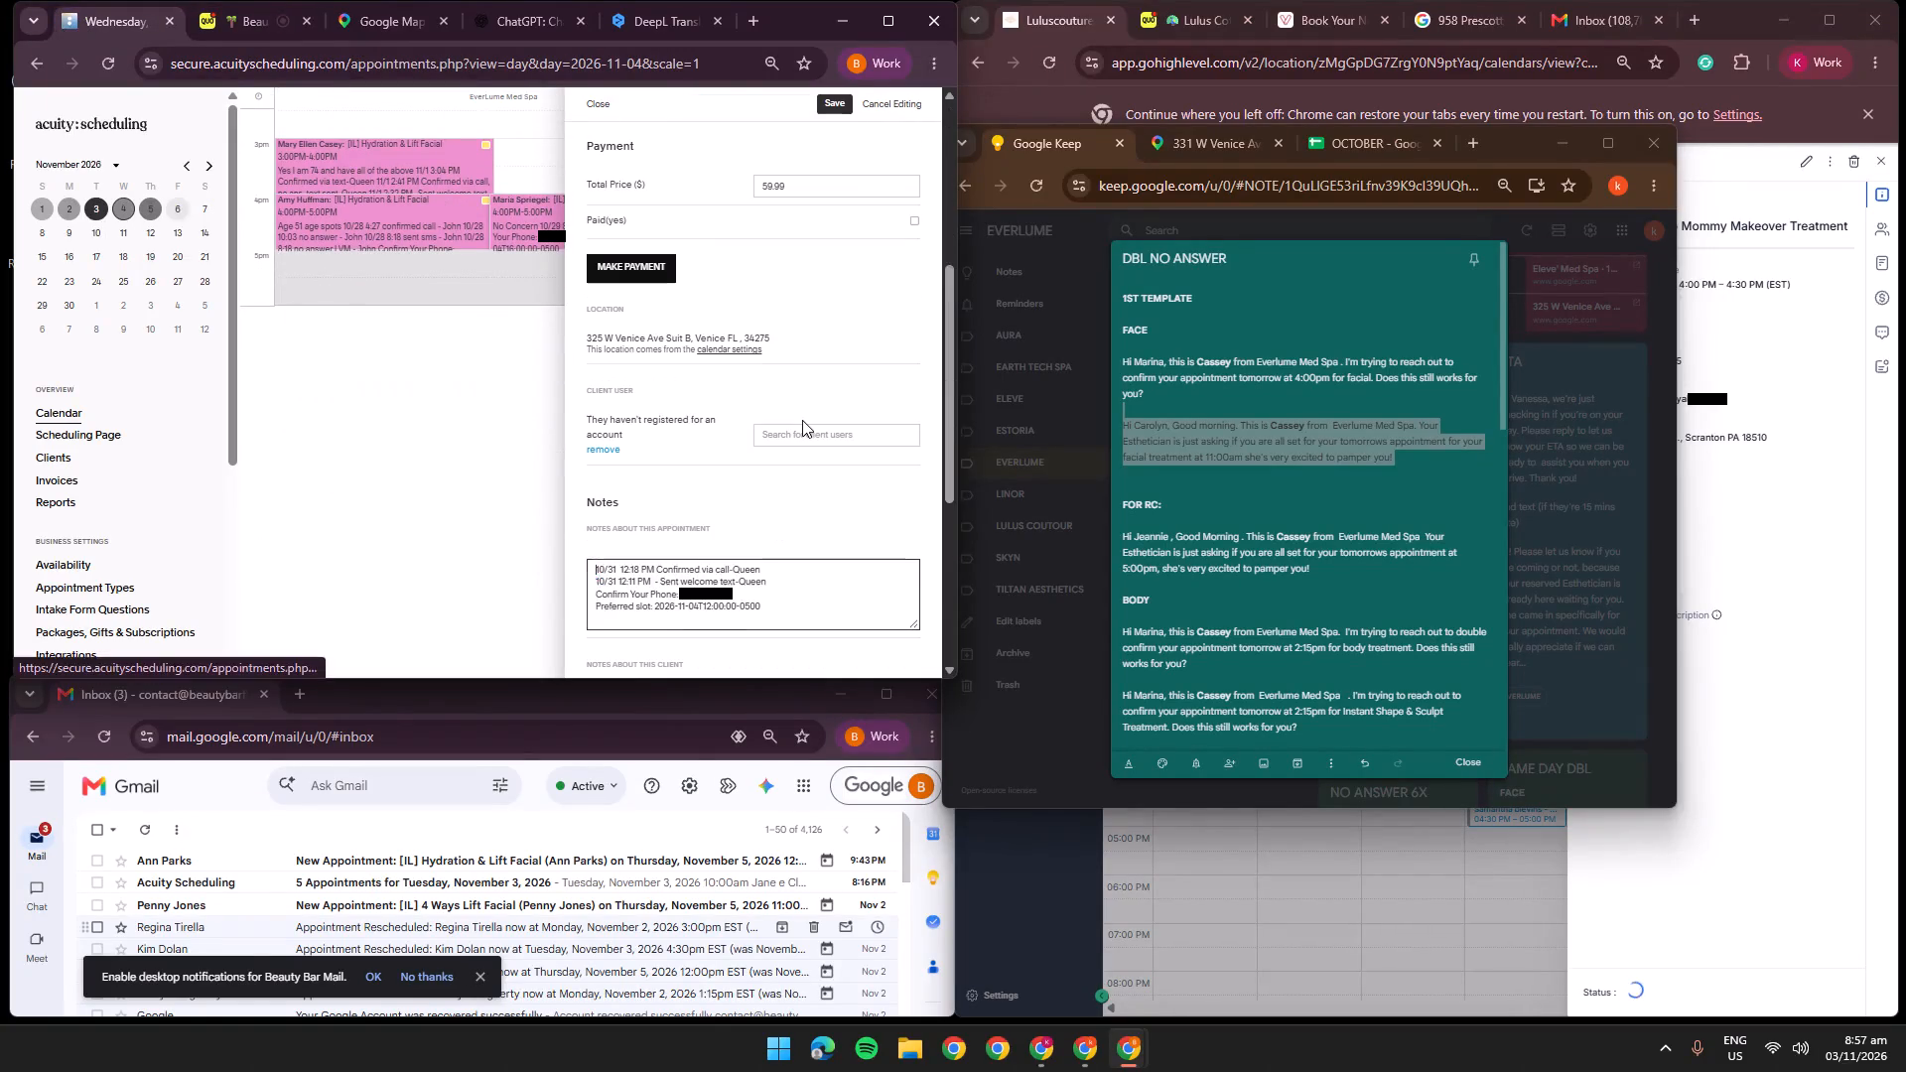
Add "11.03 8:57am LVM for DBL sent text Cassey" as the first line of the 12:00 PM client's appointment notes and save.
{"action": "key", "text": "Return"}
{"action": "key", "text": "Up"}
{"action": "type", "text": "11.03"}
{"action": "key", "text": "space"}
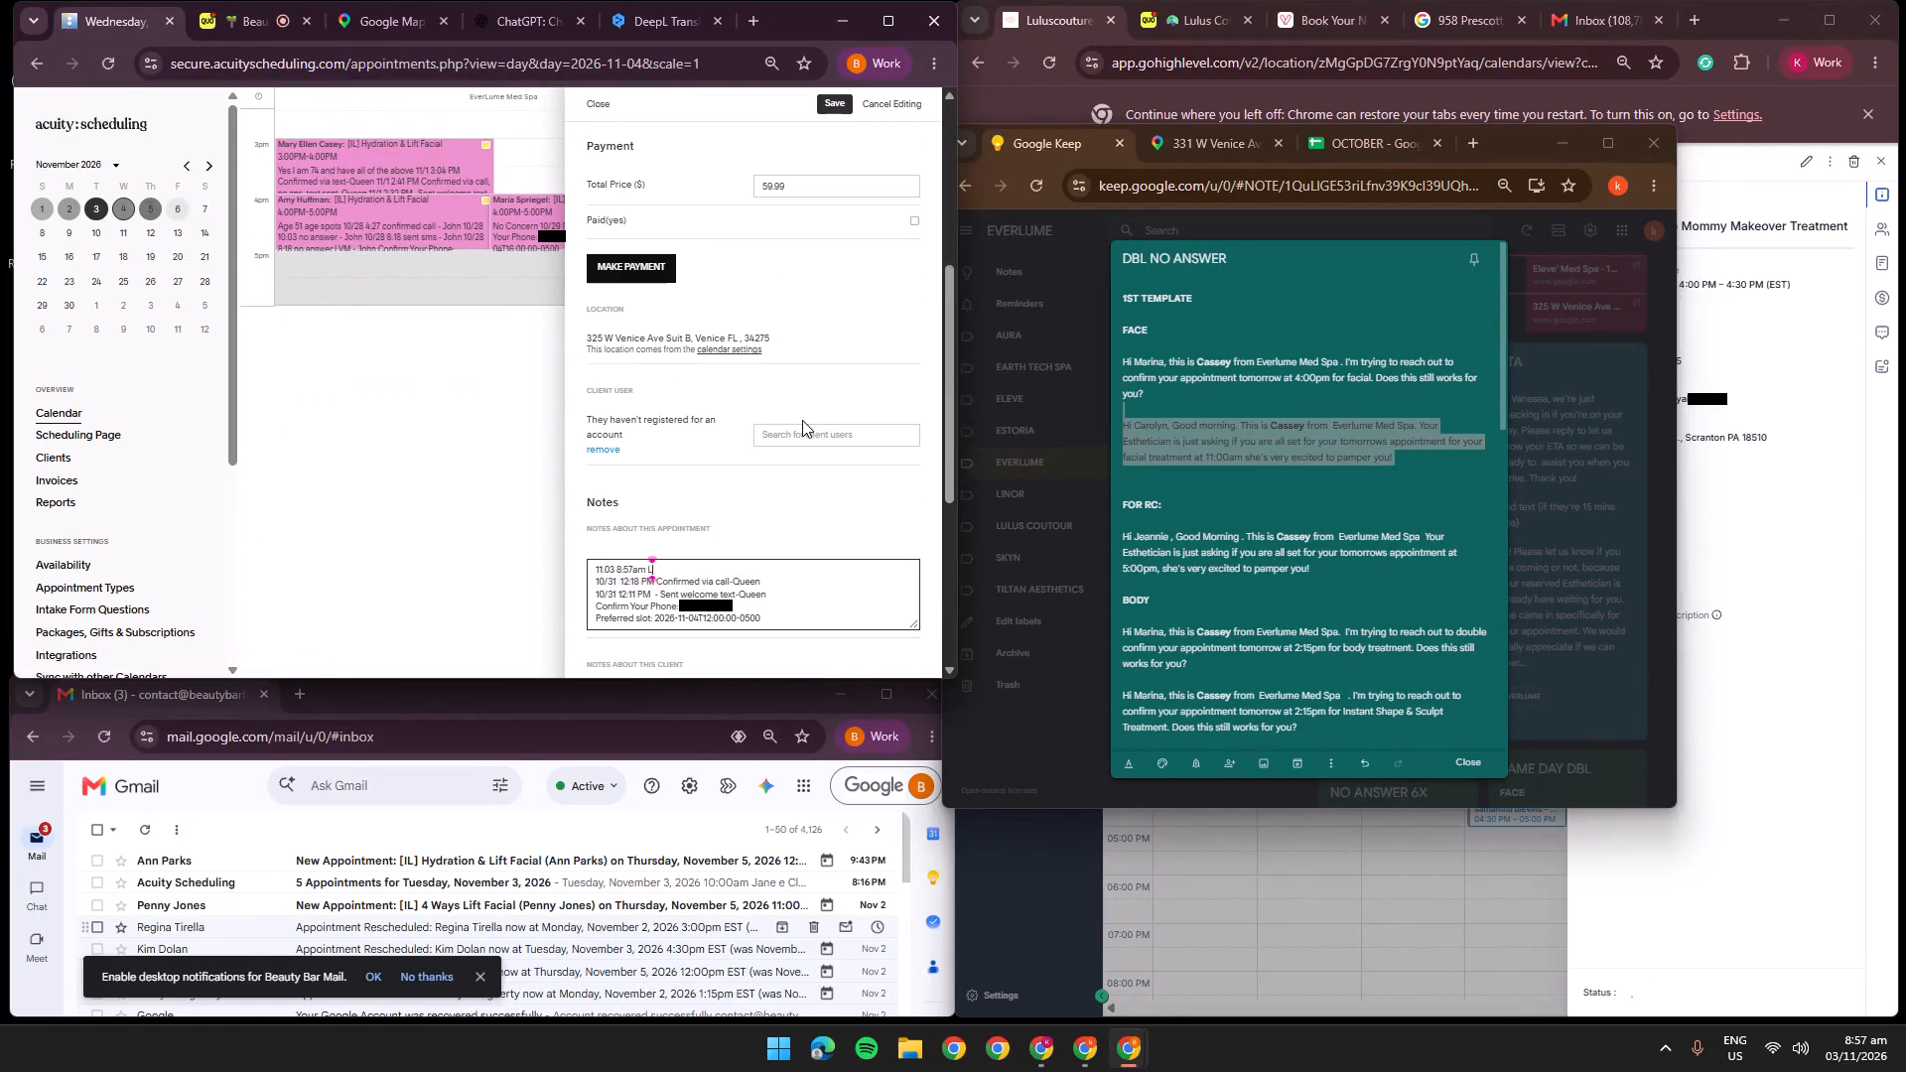
{"action": "key", "text": "BackSpace"}
{"action": "key", "text": "BackSpace"}
{"action": "key", "text": "BackSpace"}
{"action": "key", "text": "BackSpace"}
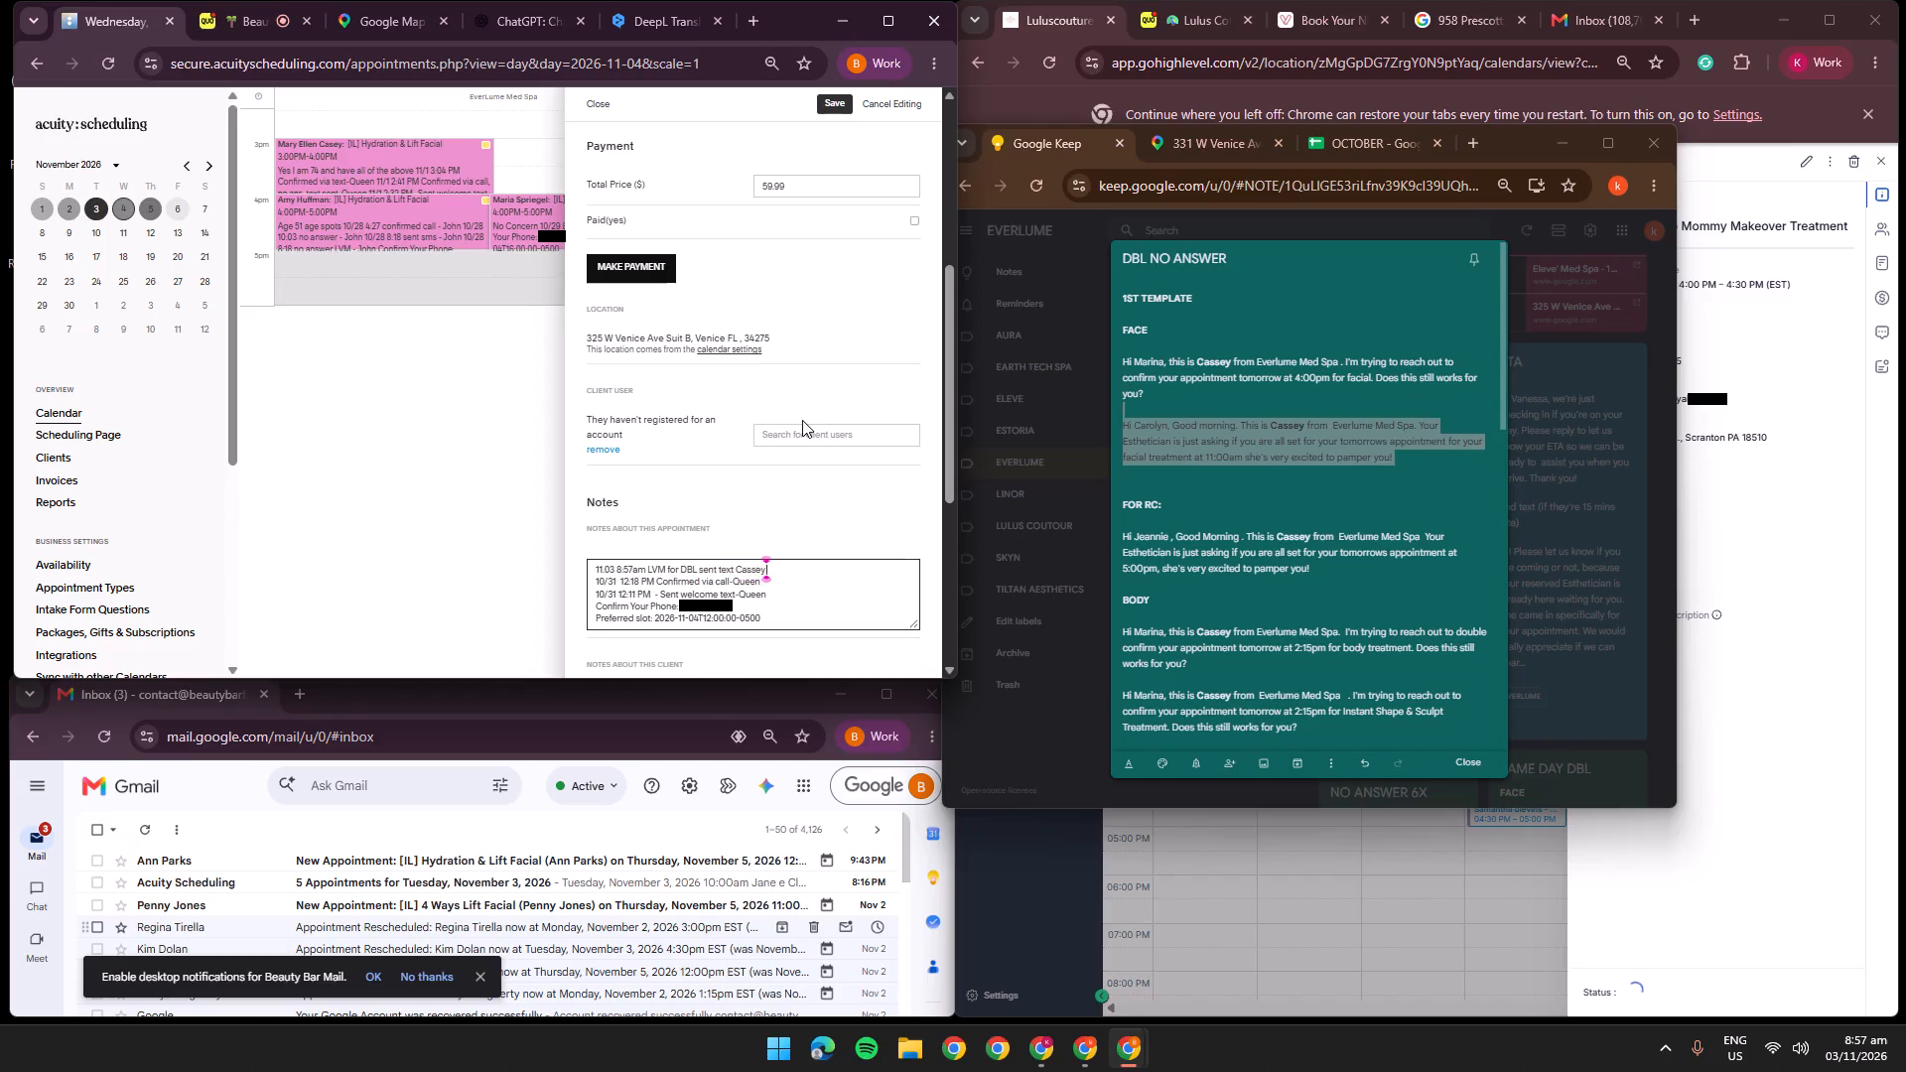
{"action": "scroll", "coordinate": [802, 420], "scroll_direction": "up", "scroll_amount": 4}
{"action": "left_click", "coordinate": [827, 103]}
Change the appointment time to 12:00pm in the second FACE message template of the DBL NO ANSWER note in Google Keep.
{"action": "left_click", "coordinate": [1321, 549]}
{"action": "left_click", "coordinate": [1208, 603]}
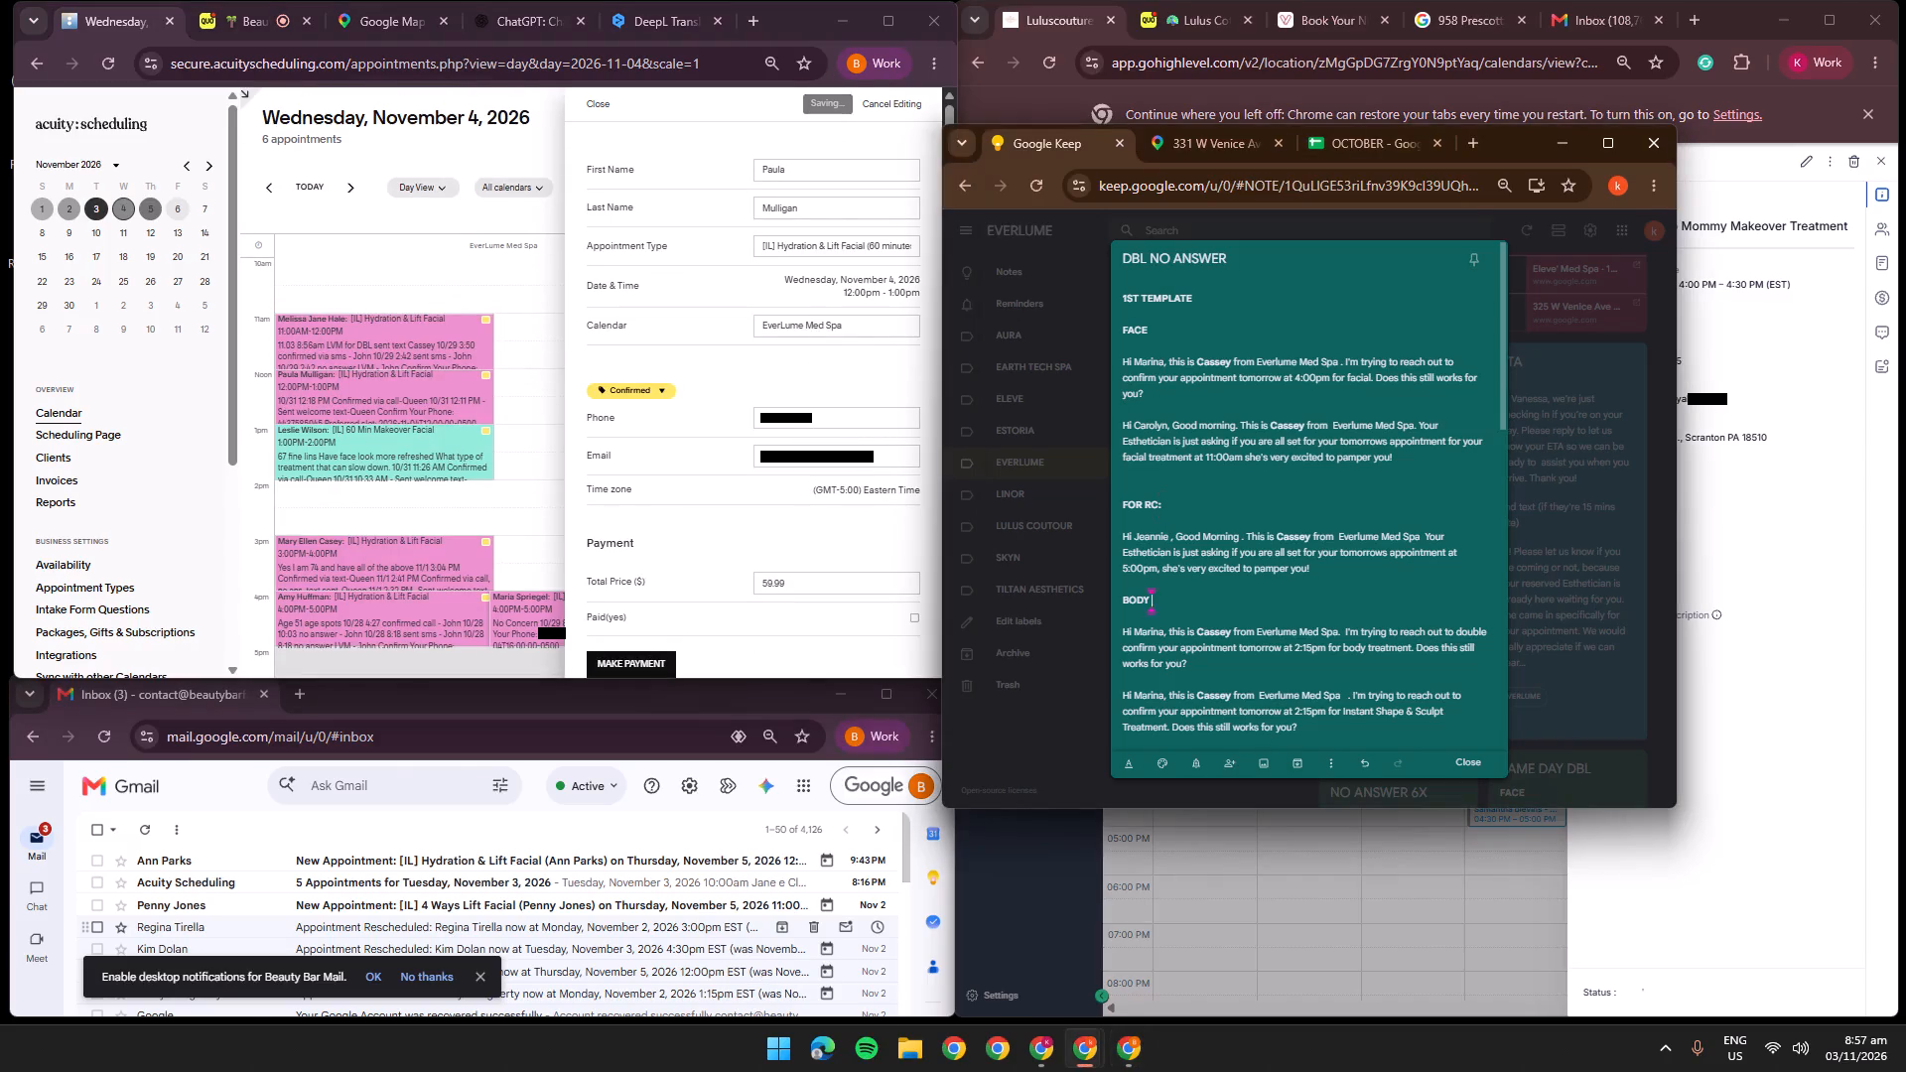
{"action": "left_click", "coordinate": [1303, 504]}
{"action": "left_click", "coordinate": [1196, 464]}
{"action": "double_click", "coordinate": [1211, 456]}
{"action": "key", "text": "1"}
{"action": "key", "text": "2"}
{"action": "left_click", "coordinate": [1231, 457]}
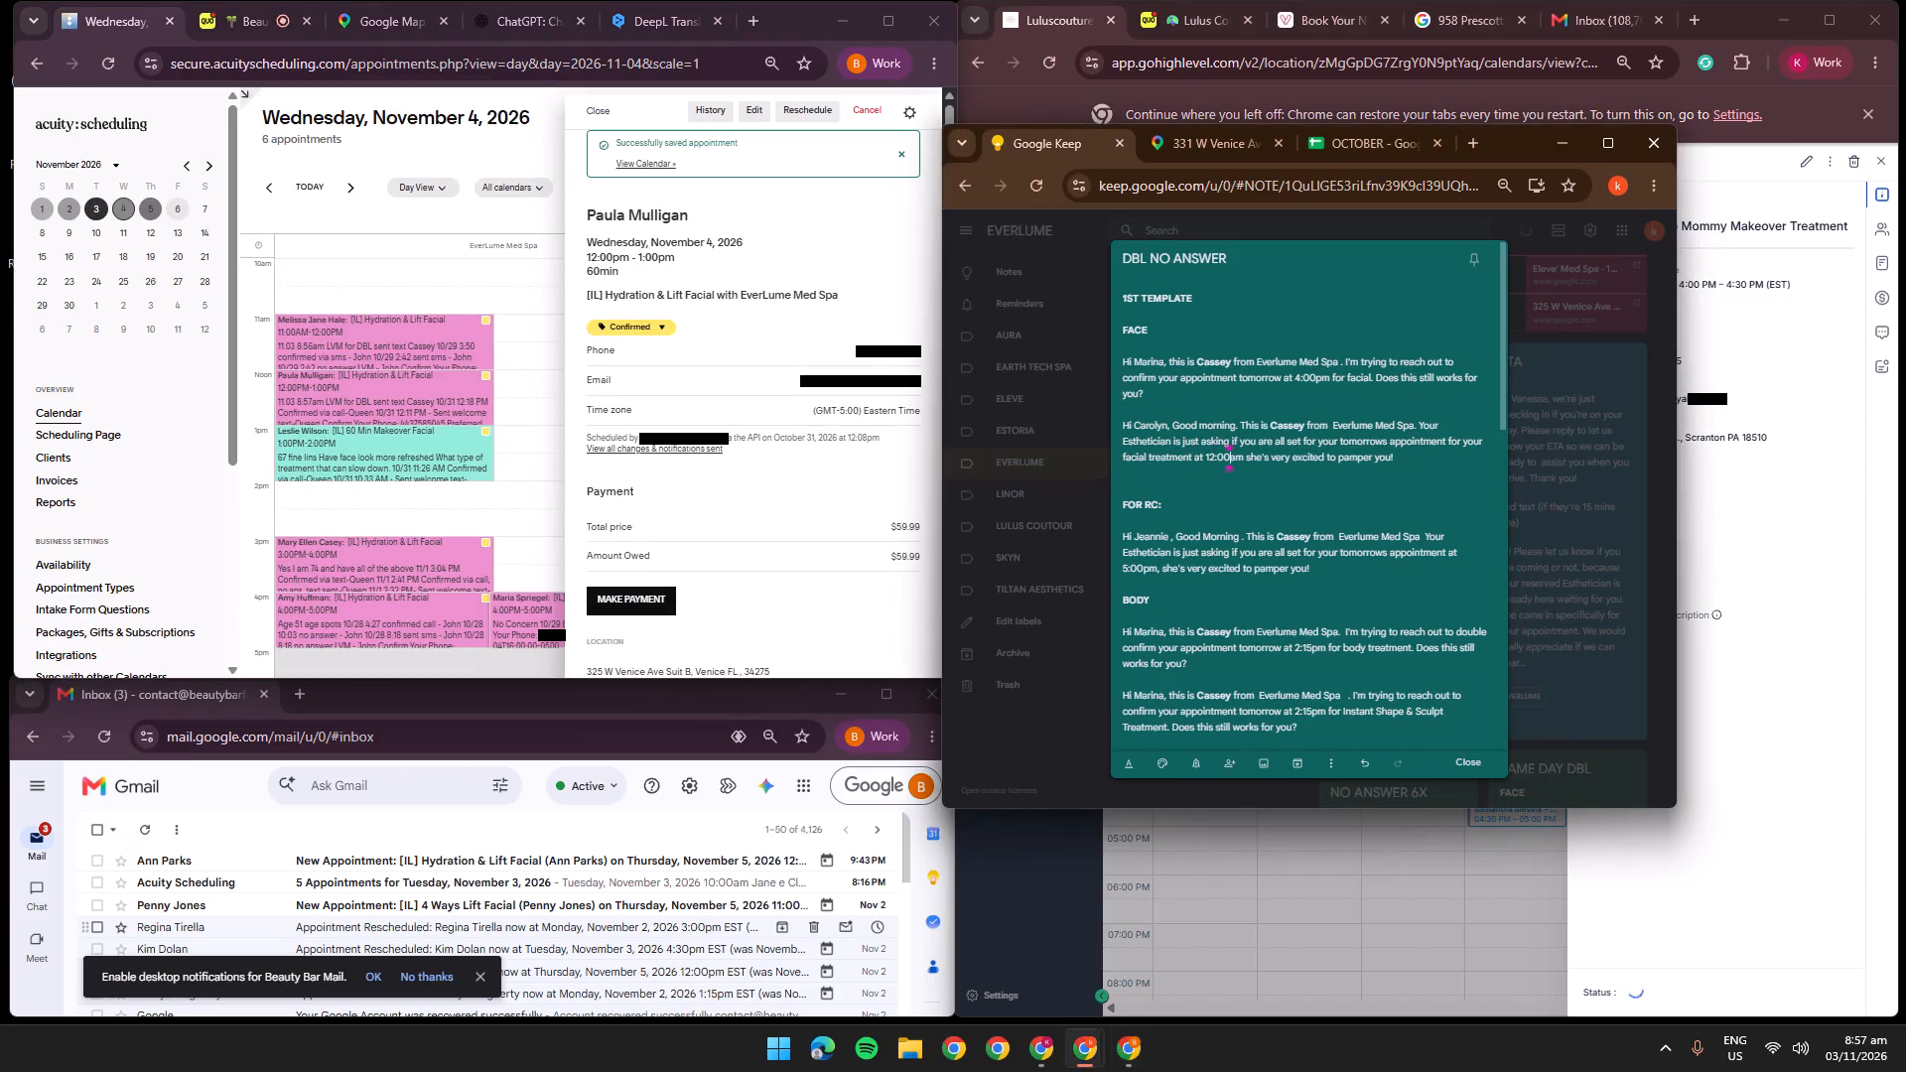
{"action": "left_click", "coordinate": [1241, 457]}
{"action": "key", "text": "Left"}
{"action": "key", "text": "BackSpace"}
{"action": "key", "text": "p"}
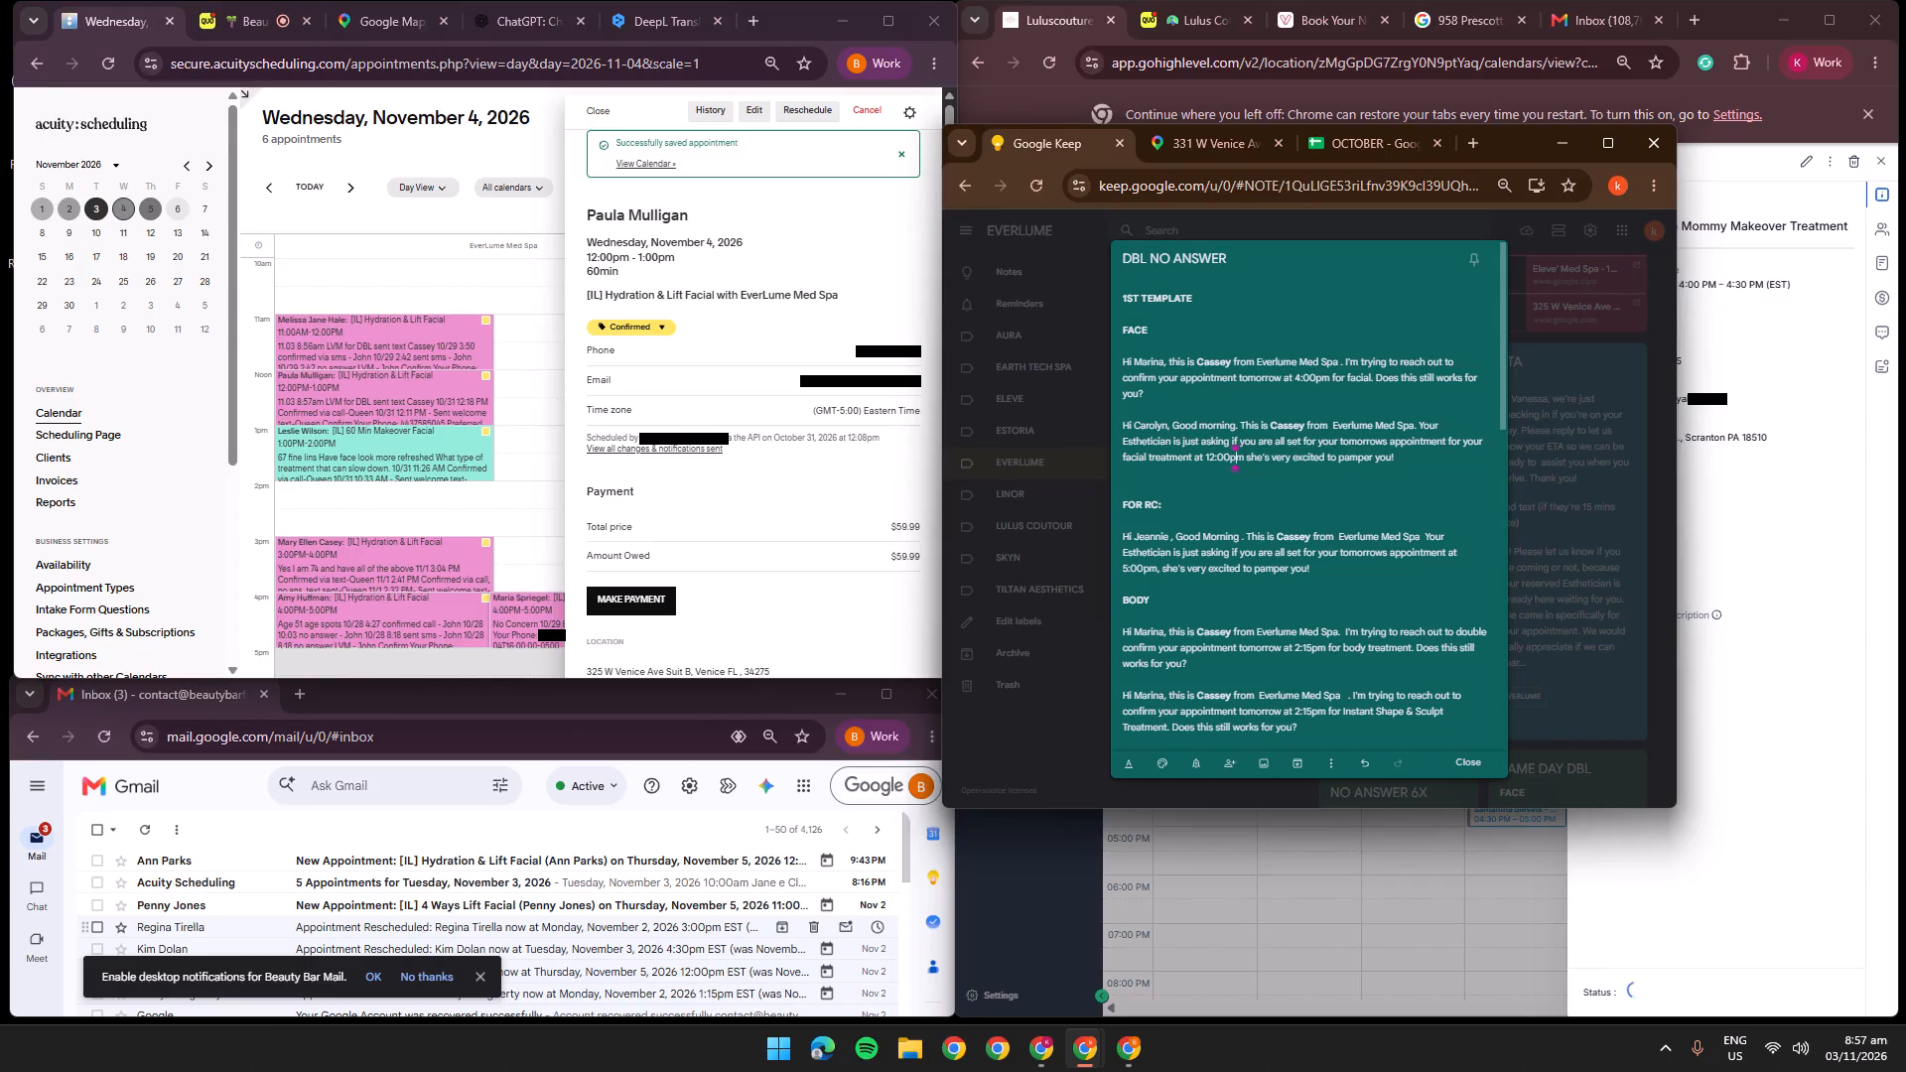
Switch to Quo to check the ongoing call with the 12:00 PM client, consulting the appointment in Acuity.
{"action": "left_click", "coordinate": [216, 25]}
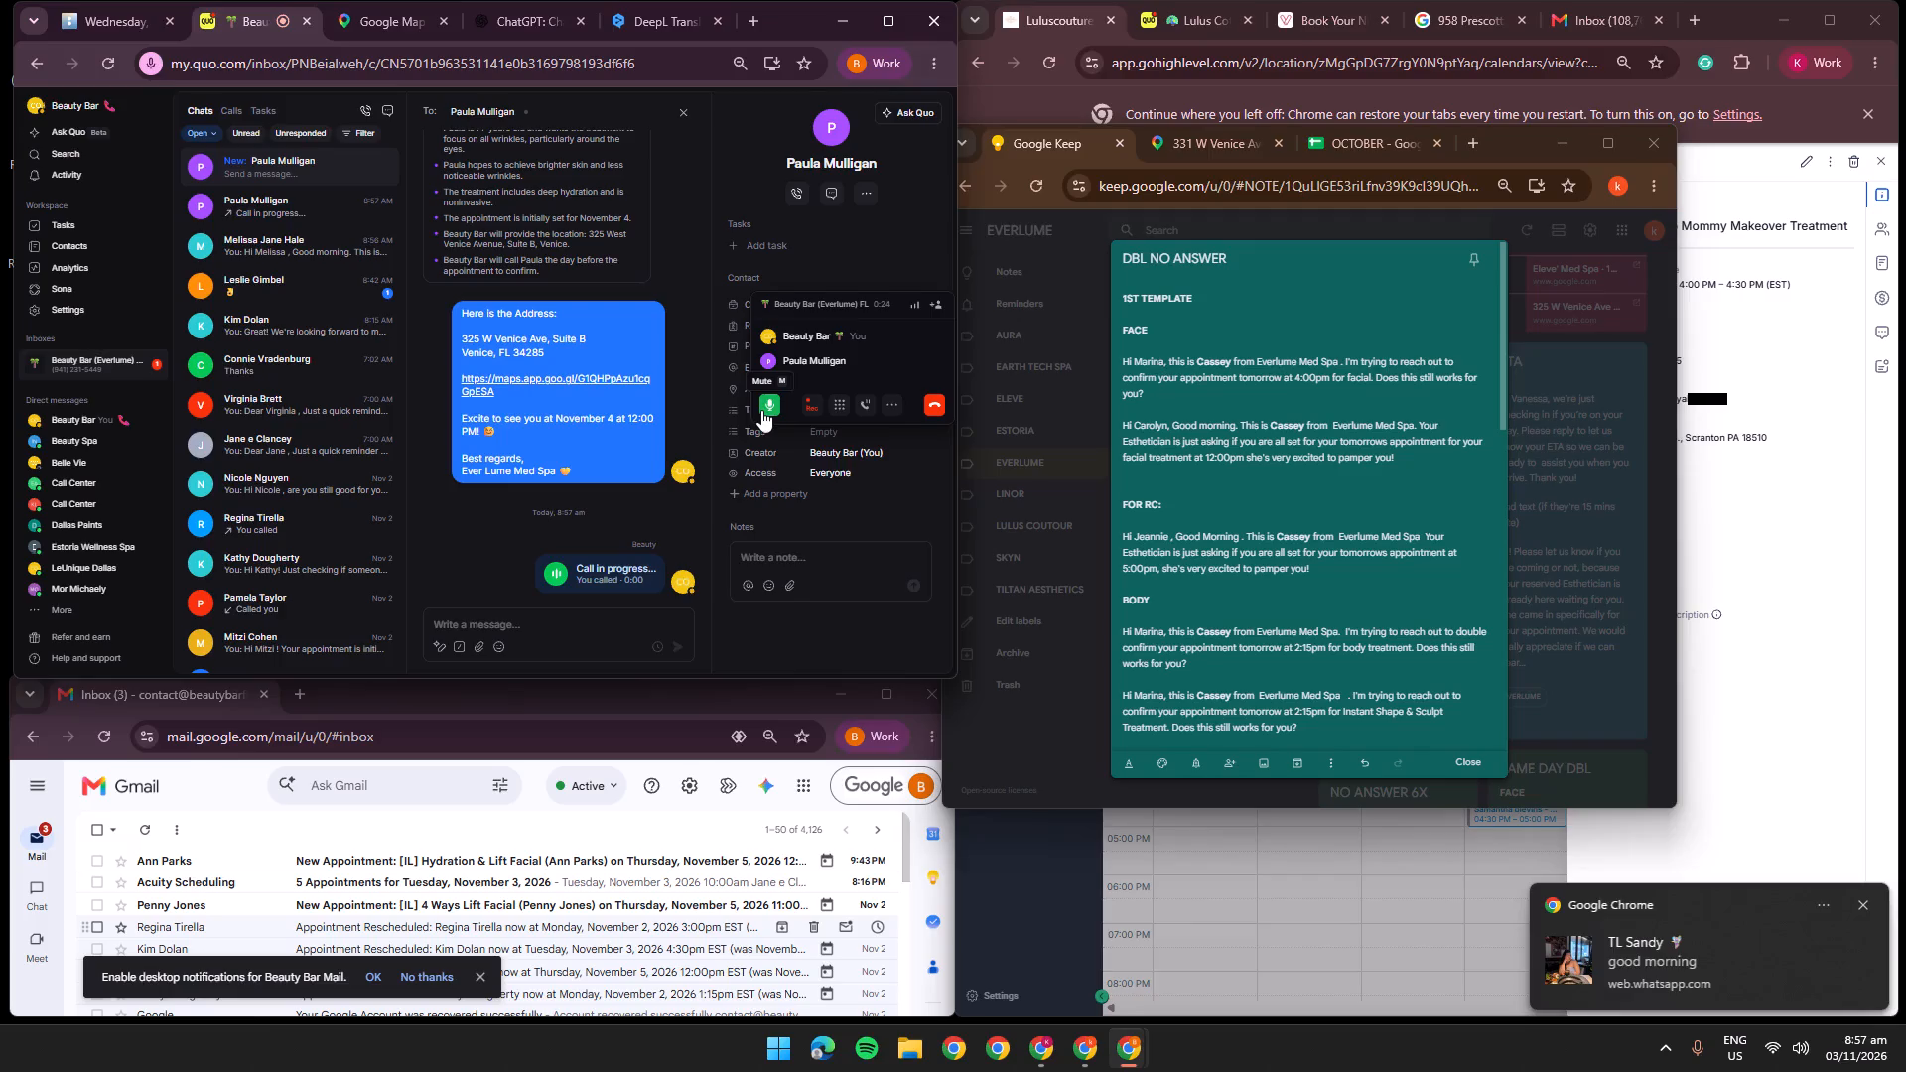
{"action": "left_click", "coordinate": [115, 14]}
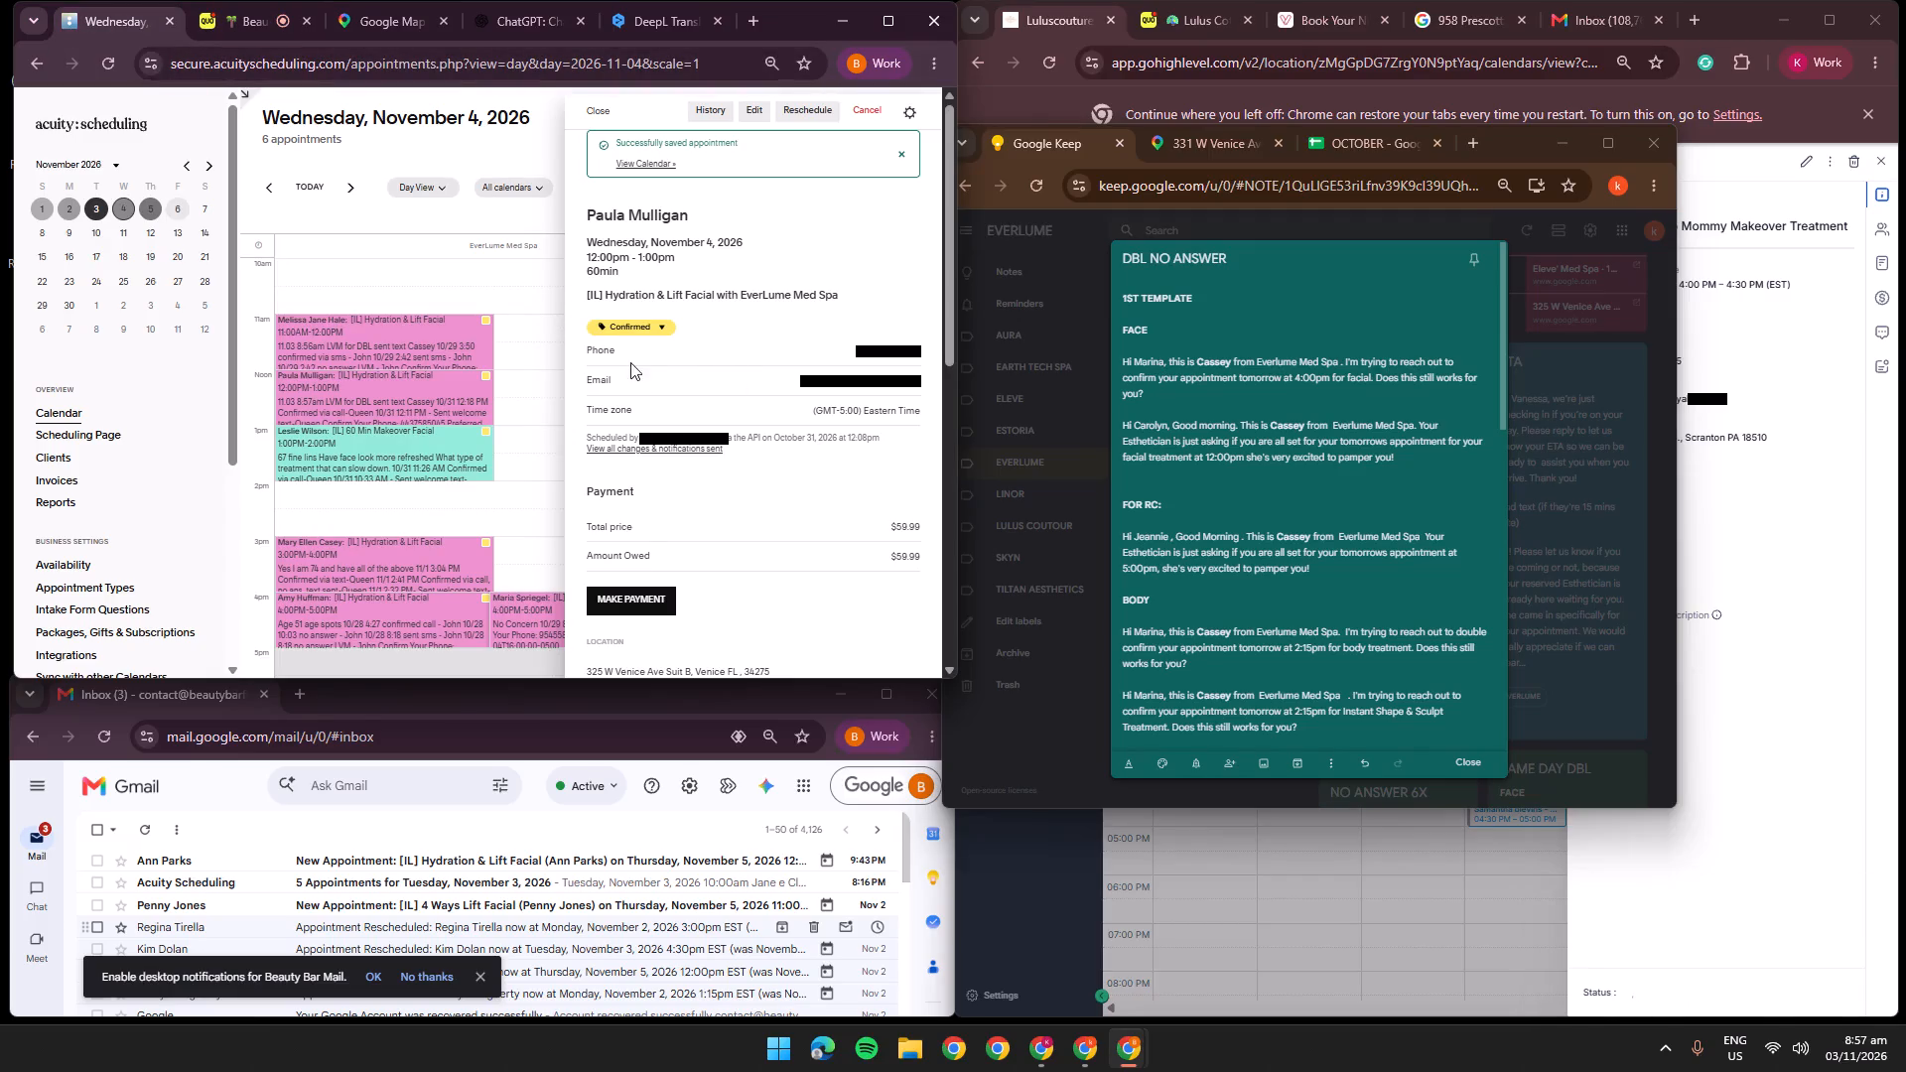
{"action": "left_click", "coordinate": [245, 31]}
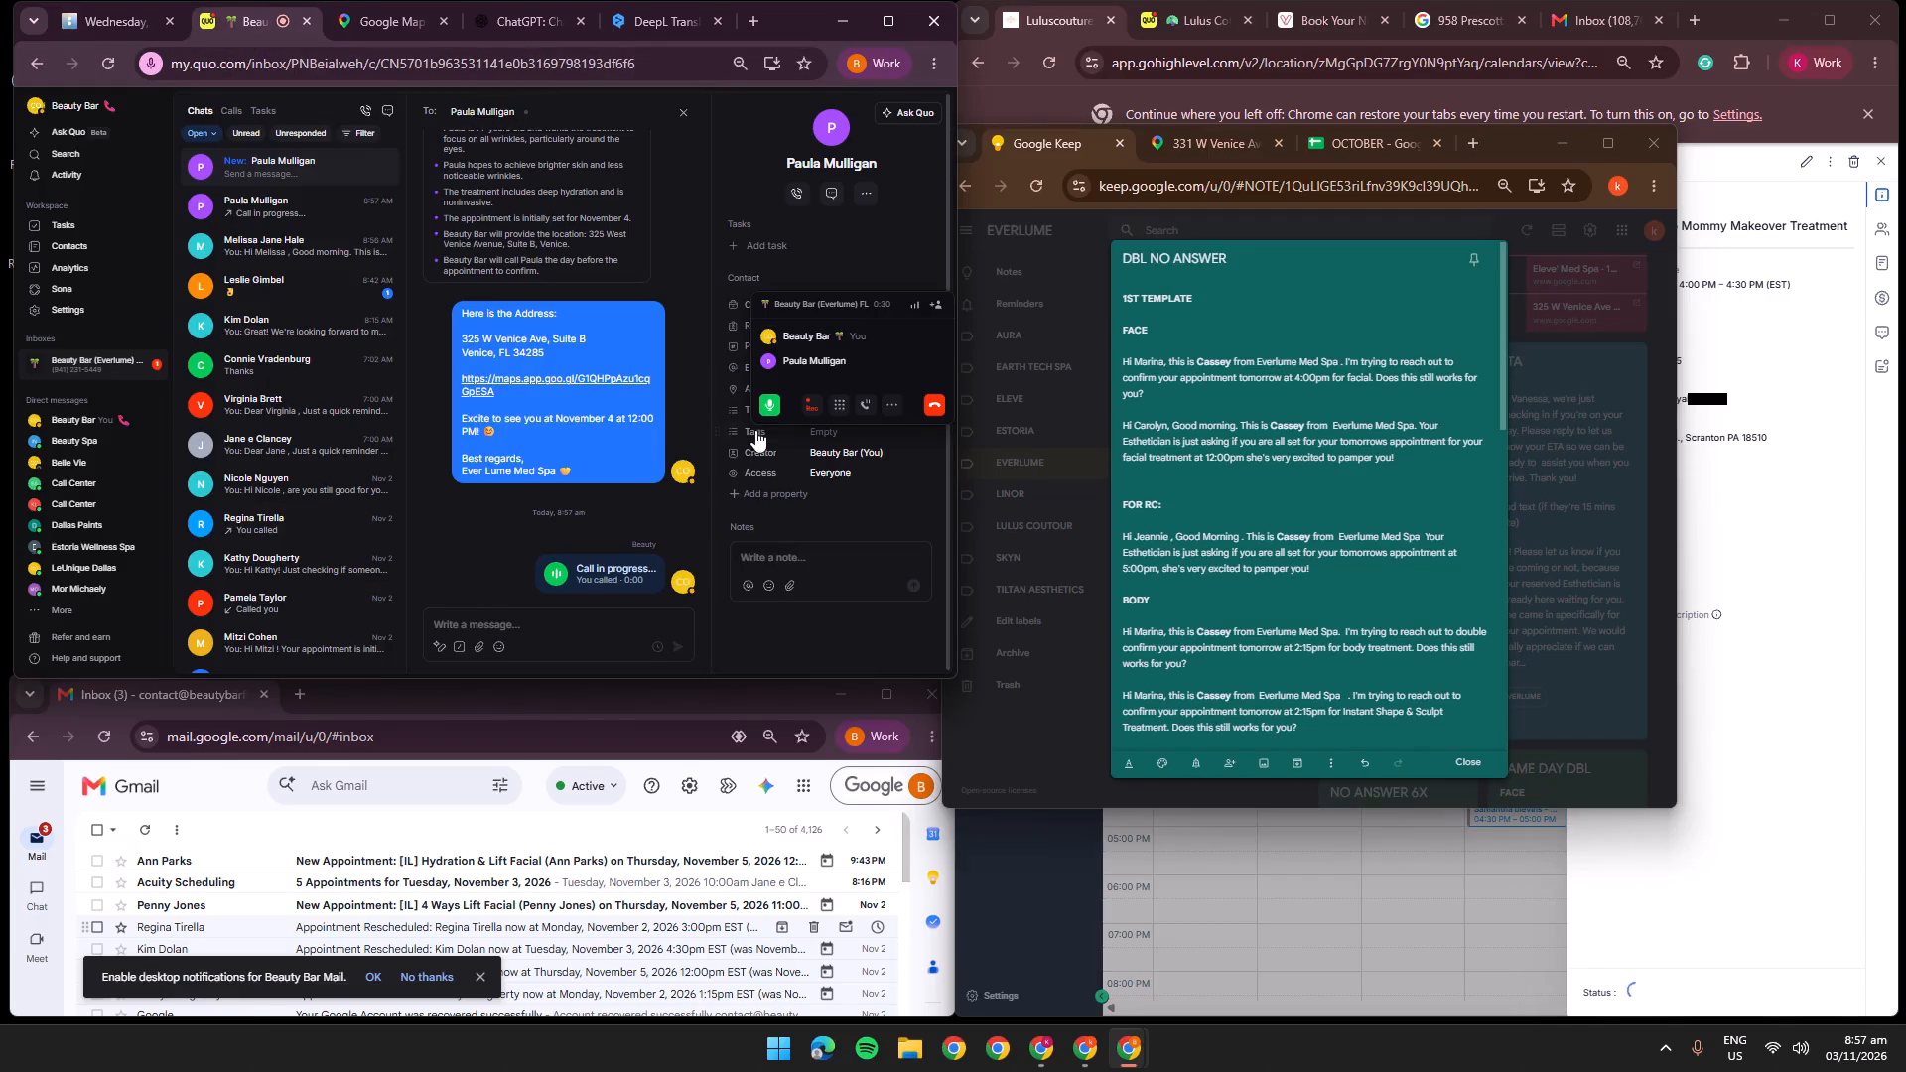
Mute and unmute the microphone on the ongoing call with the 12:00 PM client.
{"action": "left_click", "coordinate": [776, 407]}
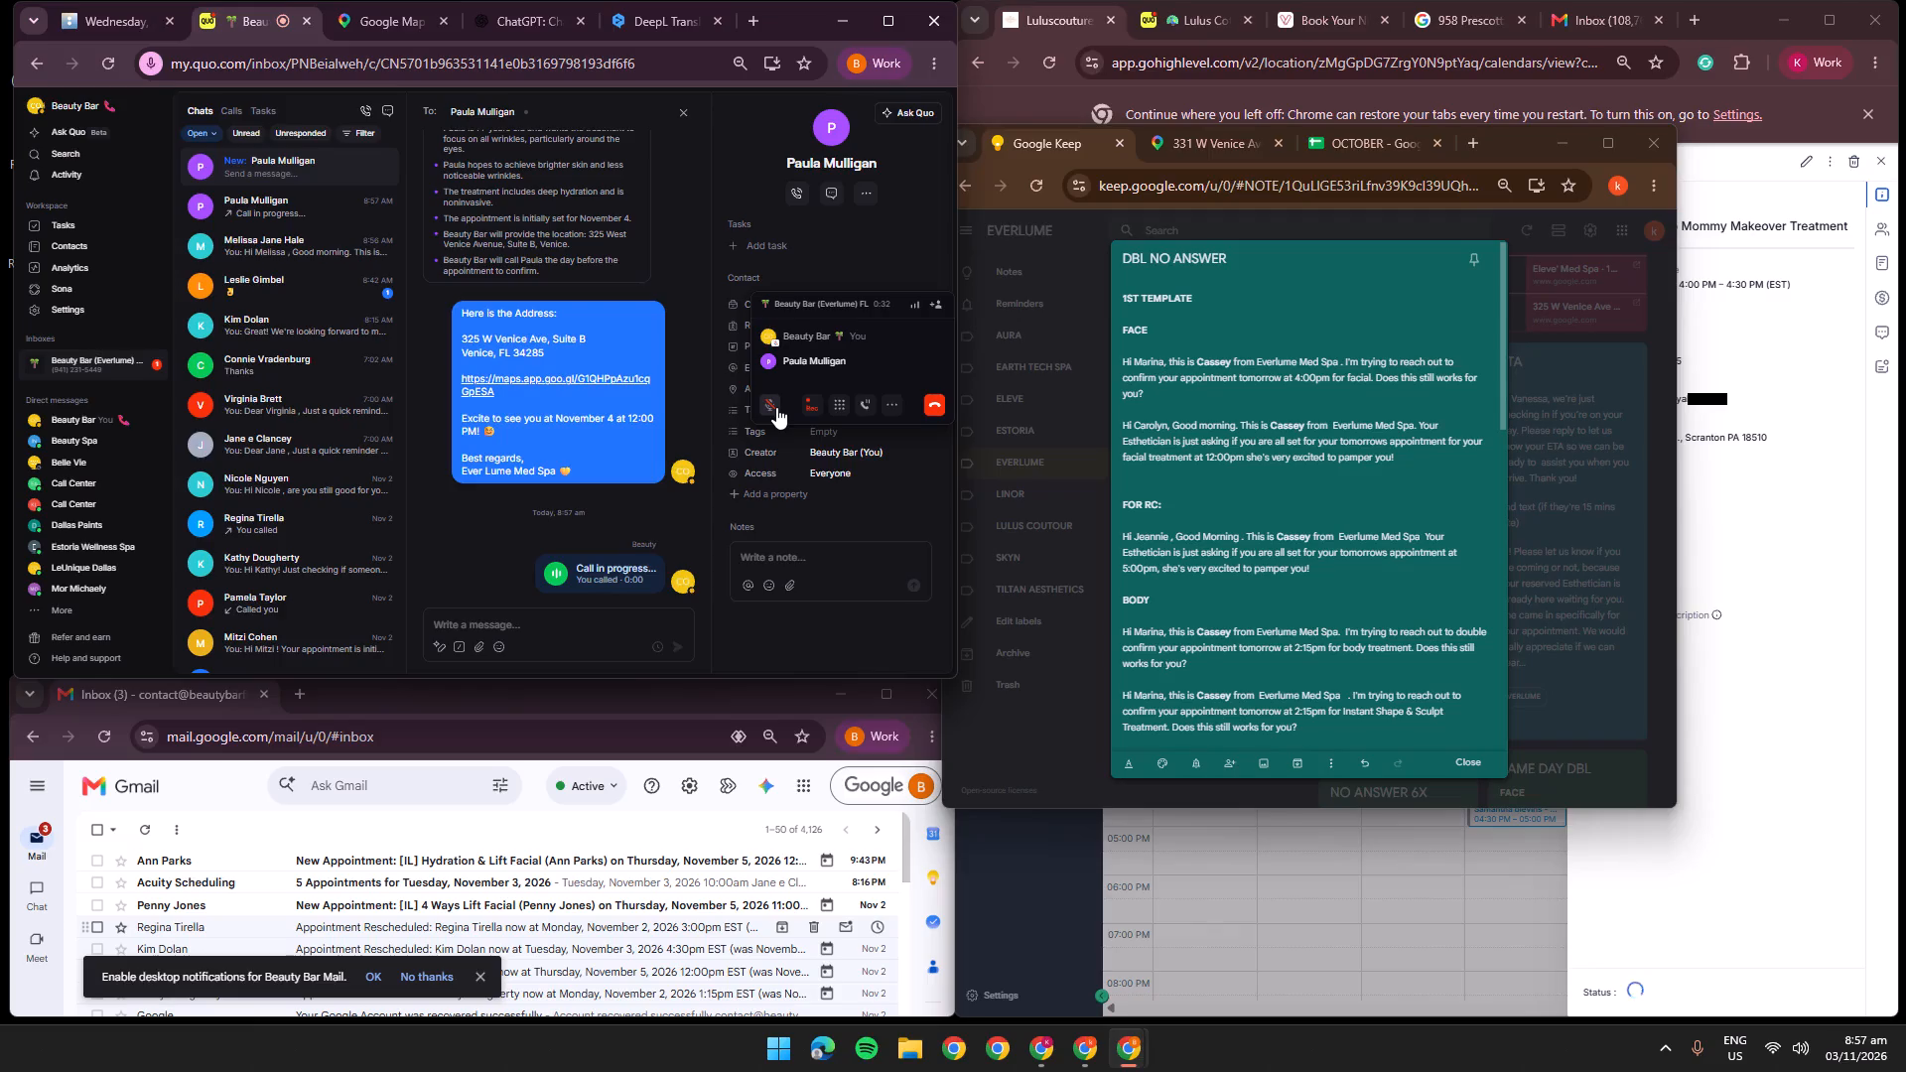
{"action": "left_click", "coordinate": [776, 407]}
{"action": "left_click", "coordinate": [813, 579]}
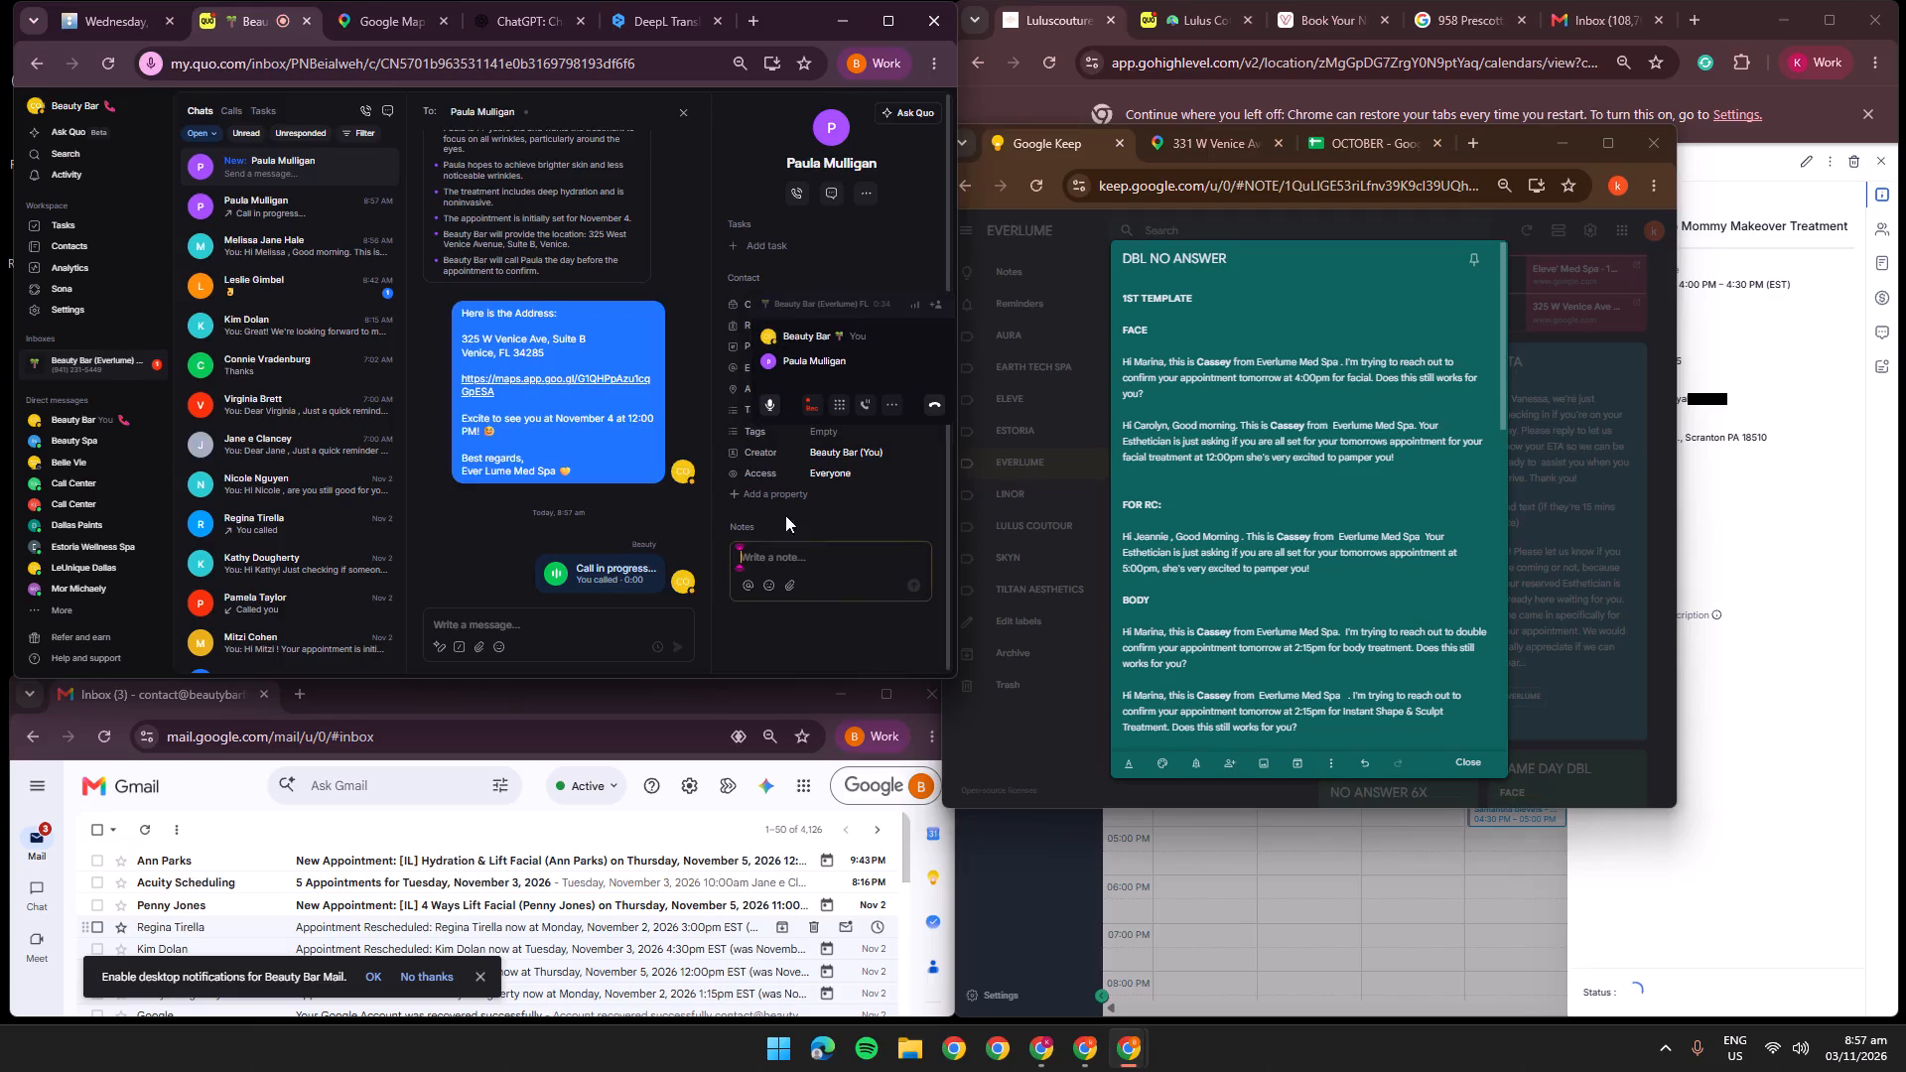
Switch to Acuity and open an appointment's details from the November 4, 2026 day calendar.
{"action": "left_click", "coordinate": [106, 15]}
{"action": "left_click_drag", "start_coordinate": [441, 462], "coordinate": [451, 398]}
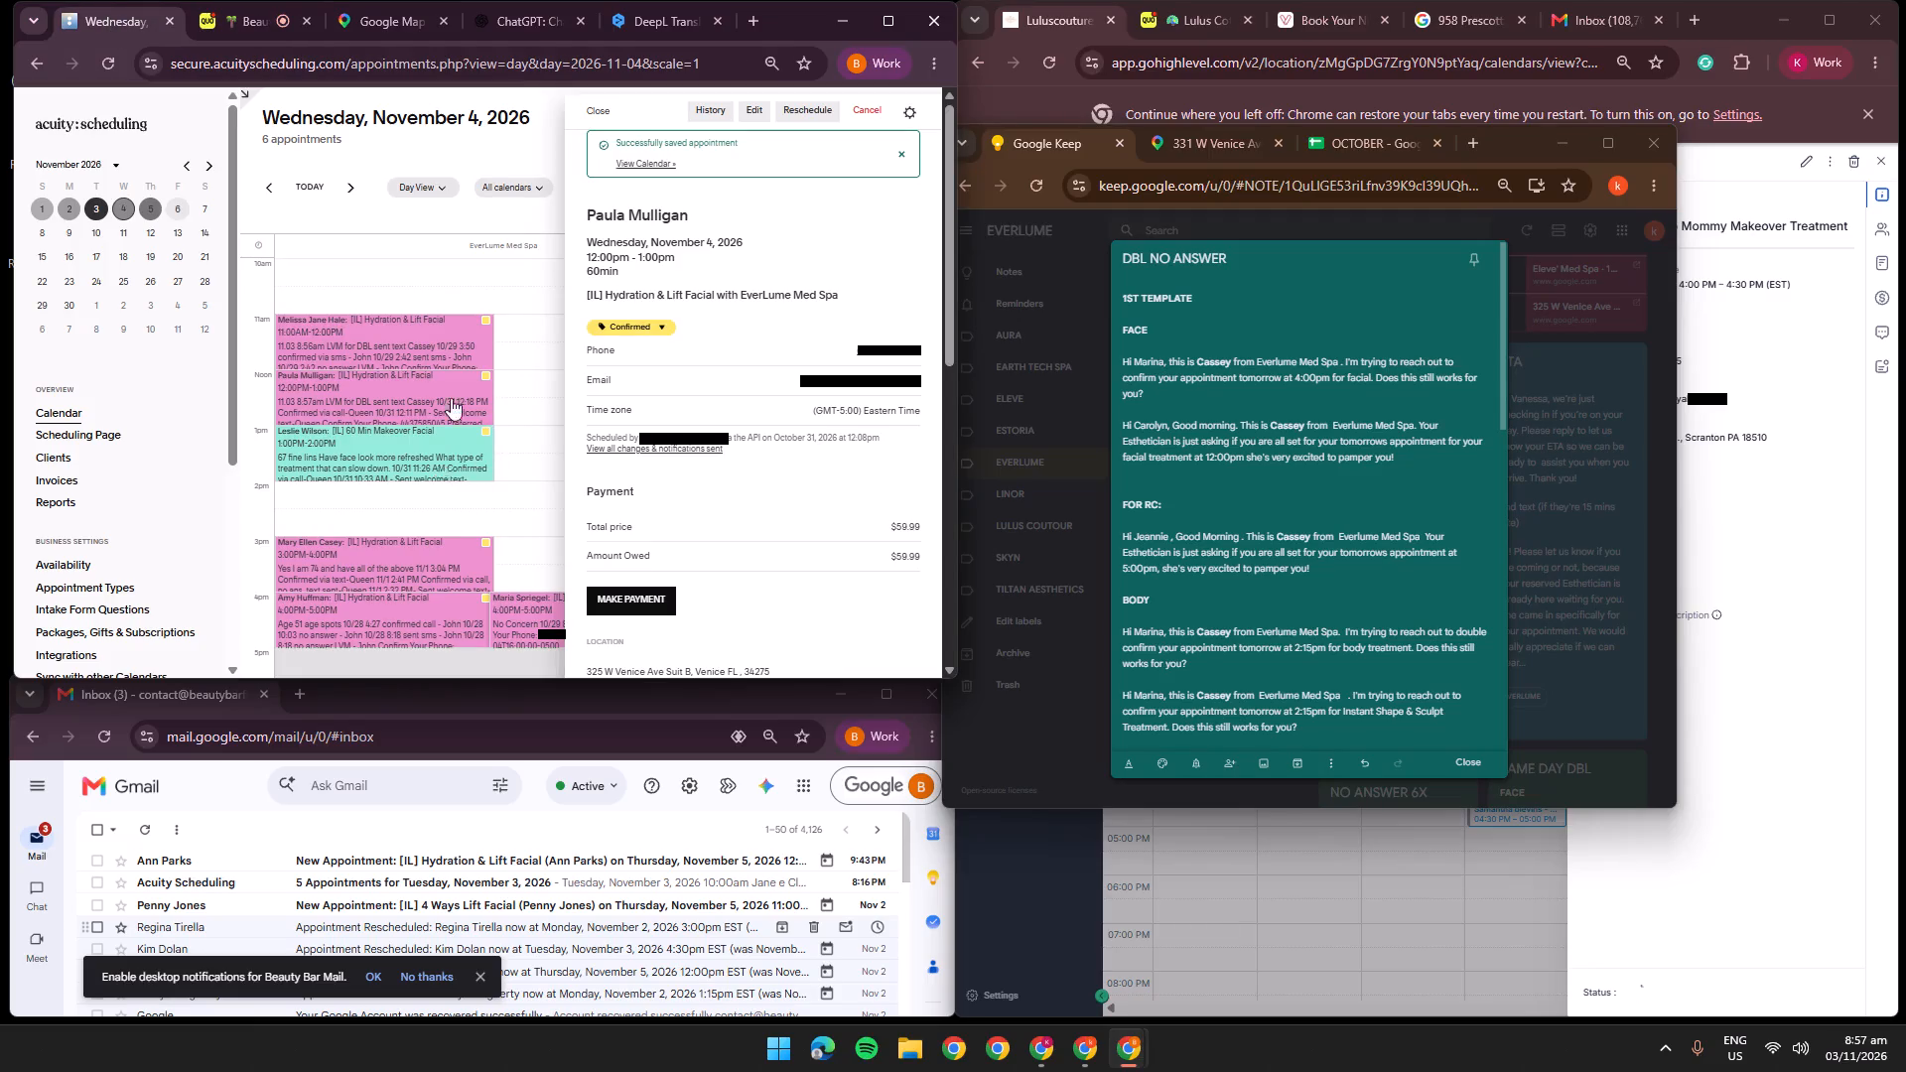
{"action": "left_click_drag", "start_coordinate": [451, 398], "coordinate": [459, 457]}
{"action": "left_click_drag", "start_coordinate": [462, 393], "coordinate": [464, 383]}
{"action": "left_click_drag", "start_coordinate": [464, 383], "coordinate": [486, 281]}
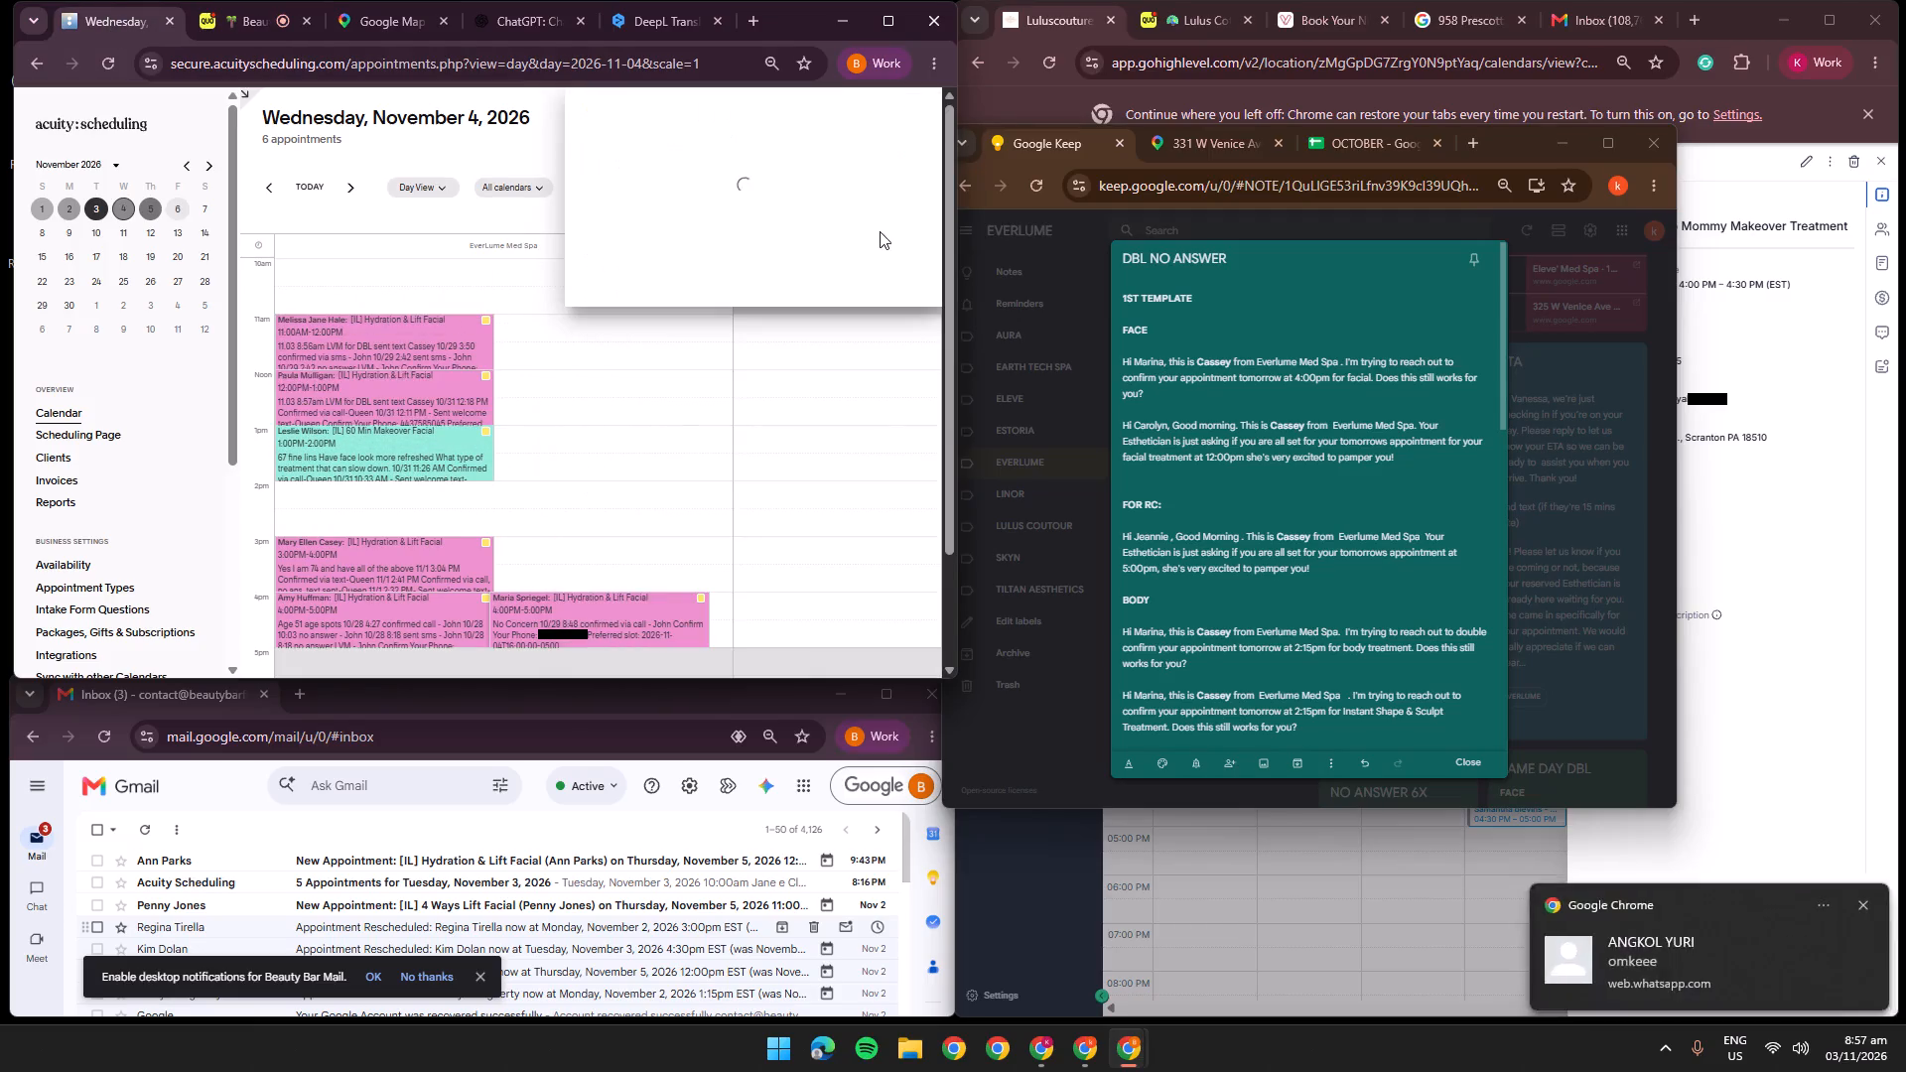
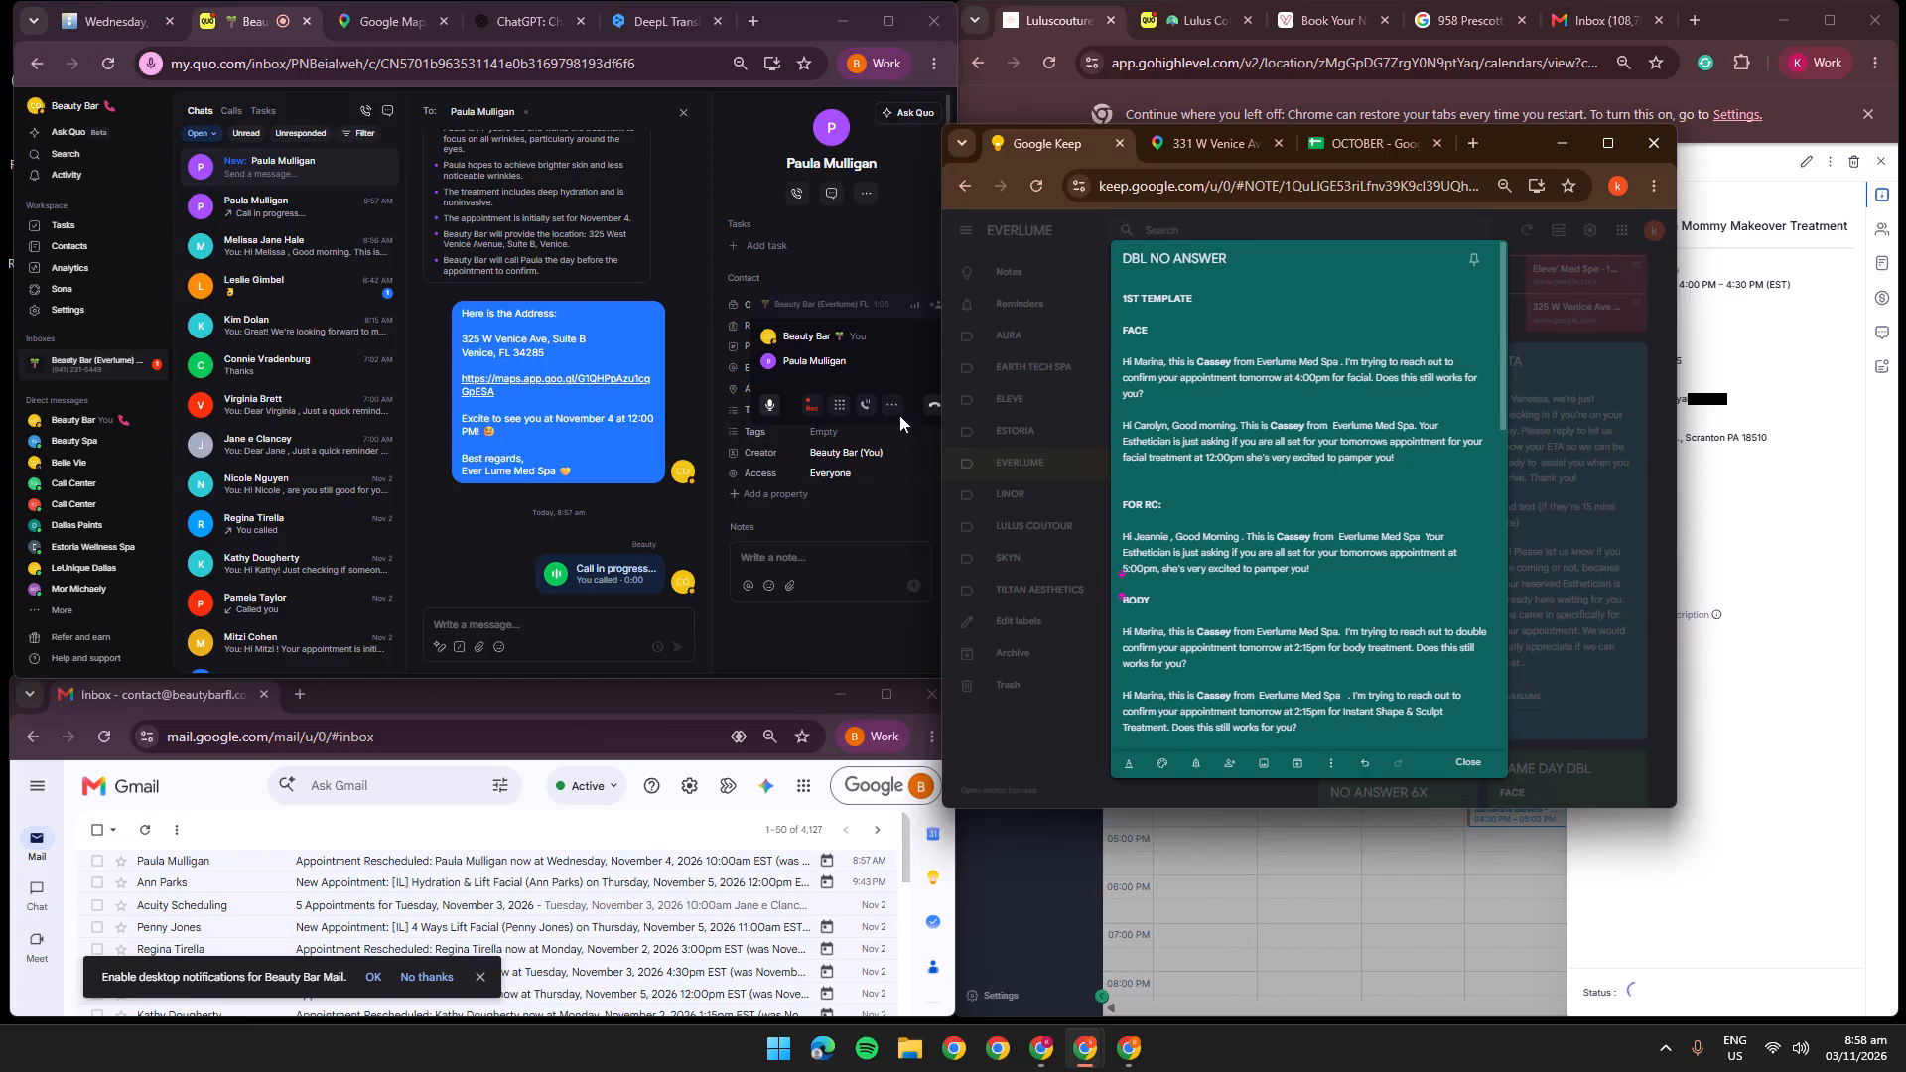
Close the DBL NO ANSWER note in Google Keep and hang up the ongoing call with the 12:00 PM client in Quo.
{"action": "left_click", "coordinate": [1611, 625]}
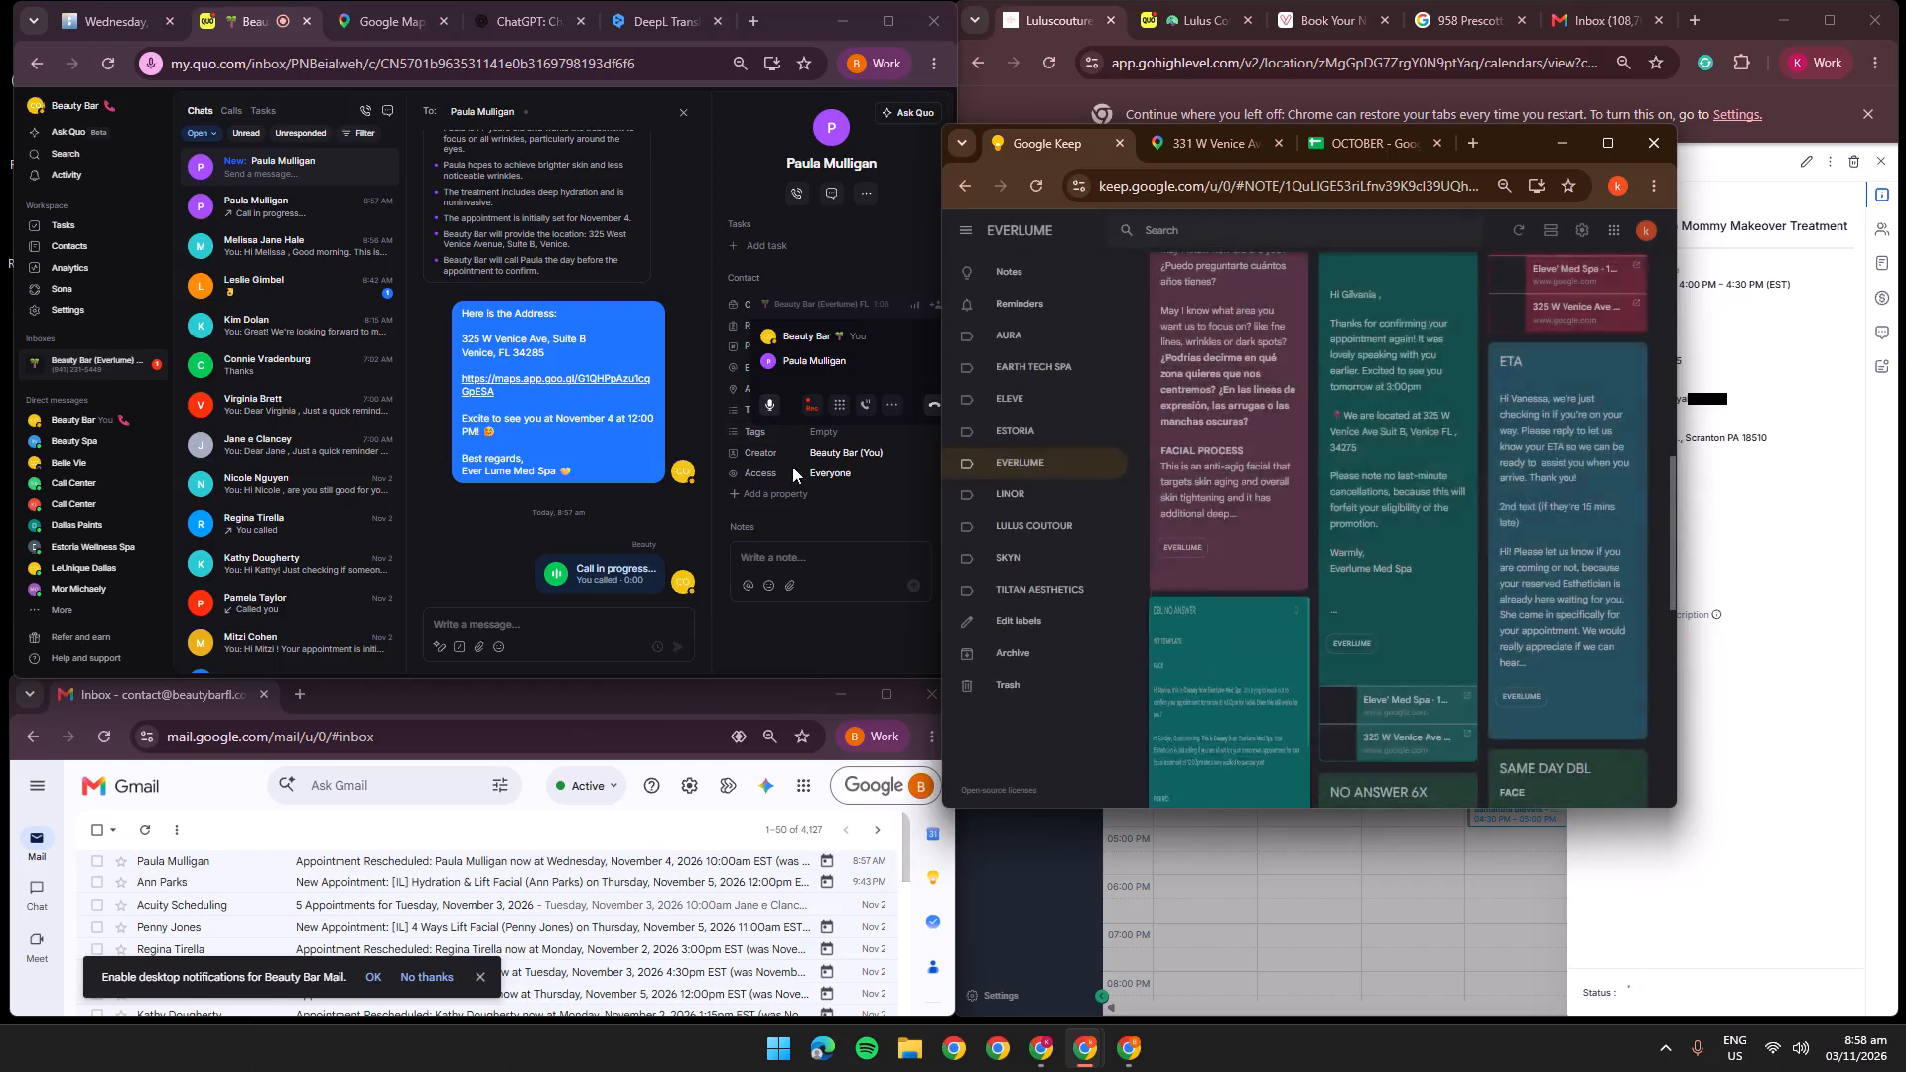
{"action": "left_click", "coordinate": [928, 407]}
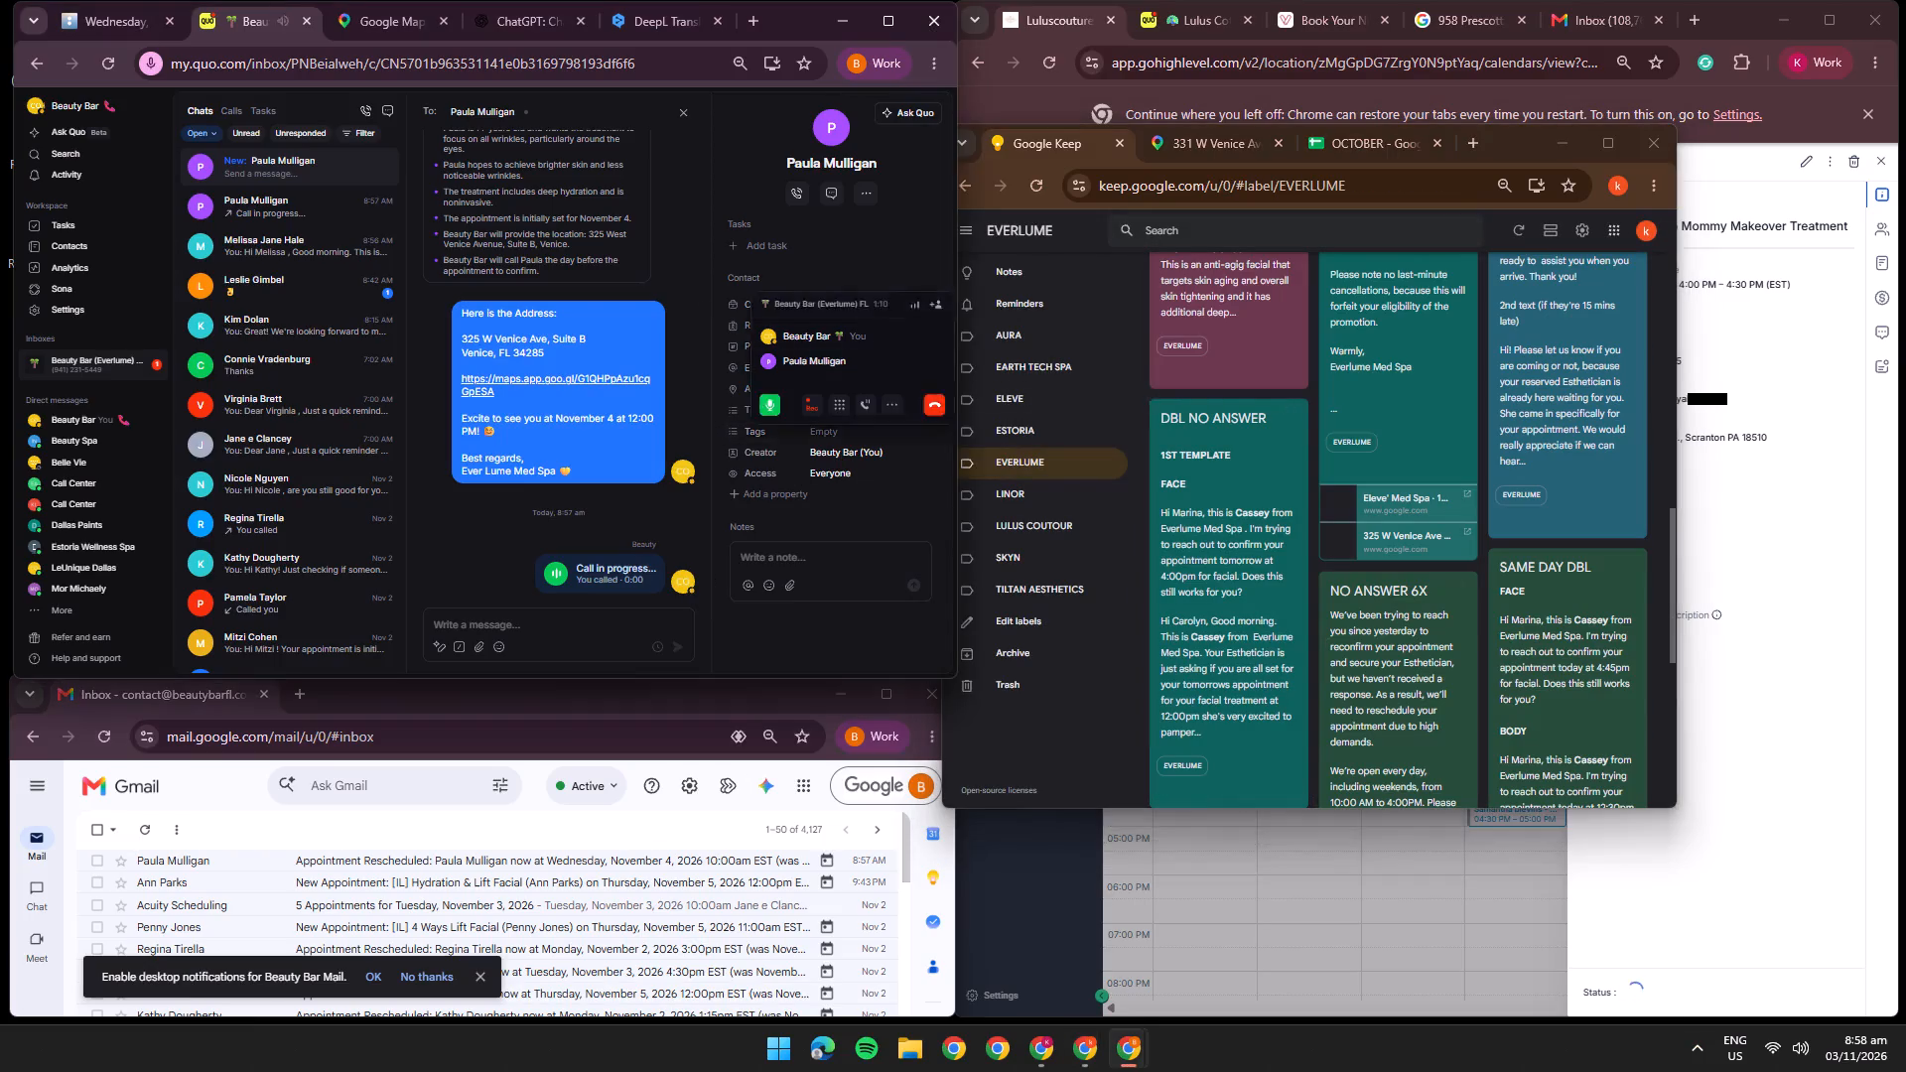
Change the appointment time to 10:00am in the first message of the DBL CONFIRMED note in Google Keep.
{"action": "left_click", "coordinate": [1215, 620]}
{"action": "left_click", "coordinate": [1752, 447]}
{"action": "key", "text": "alt+Tab"}
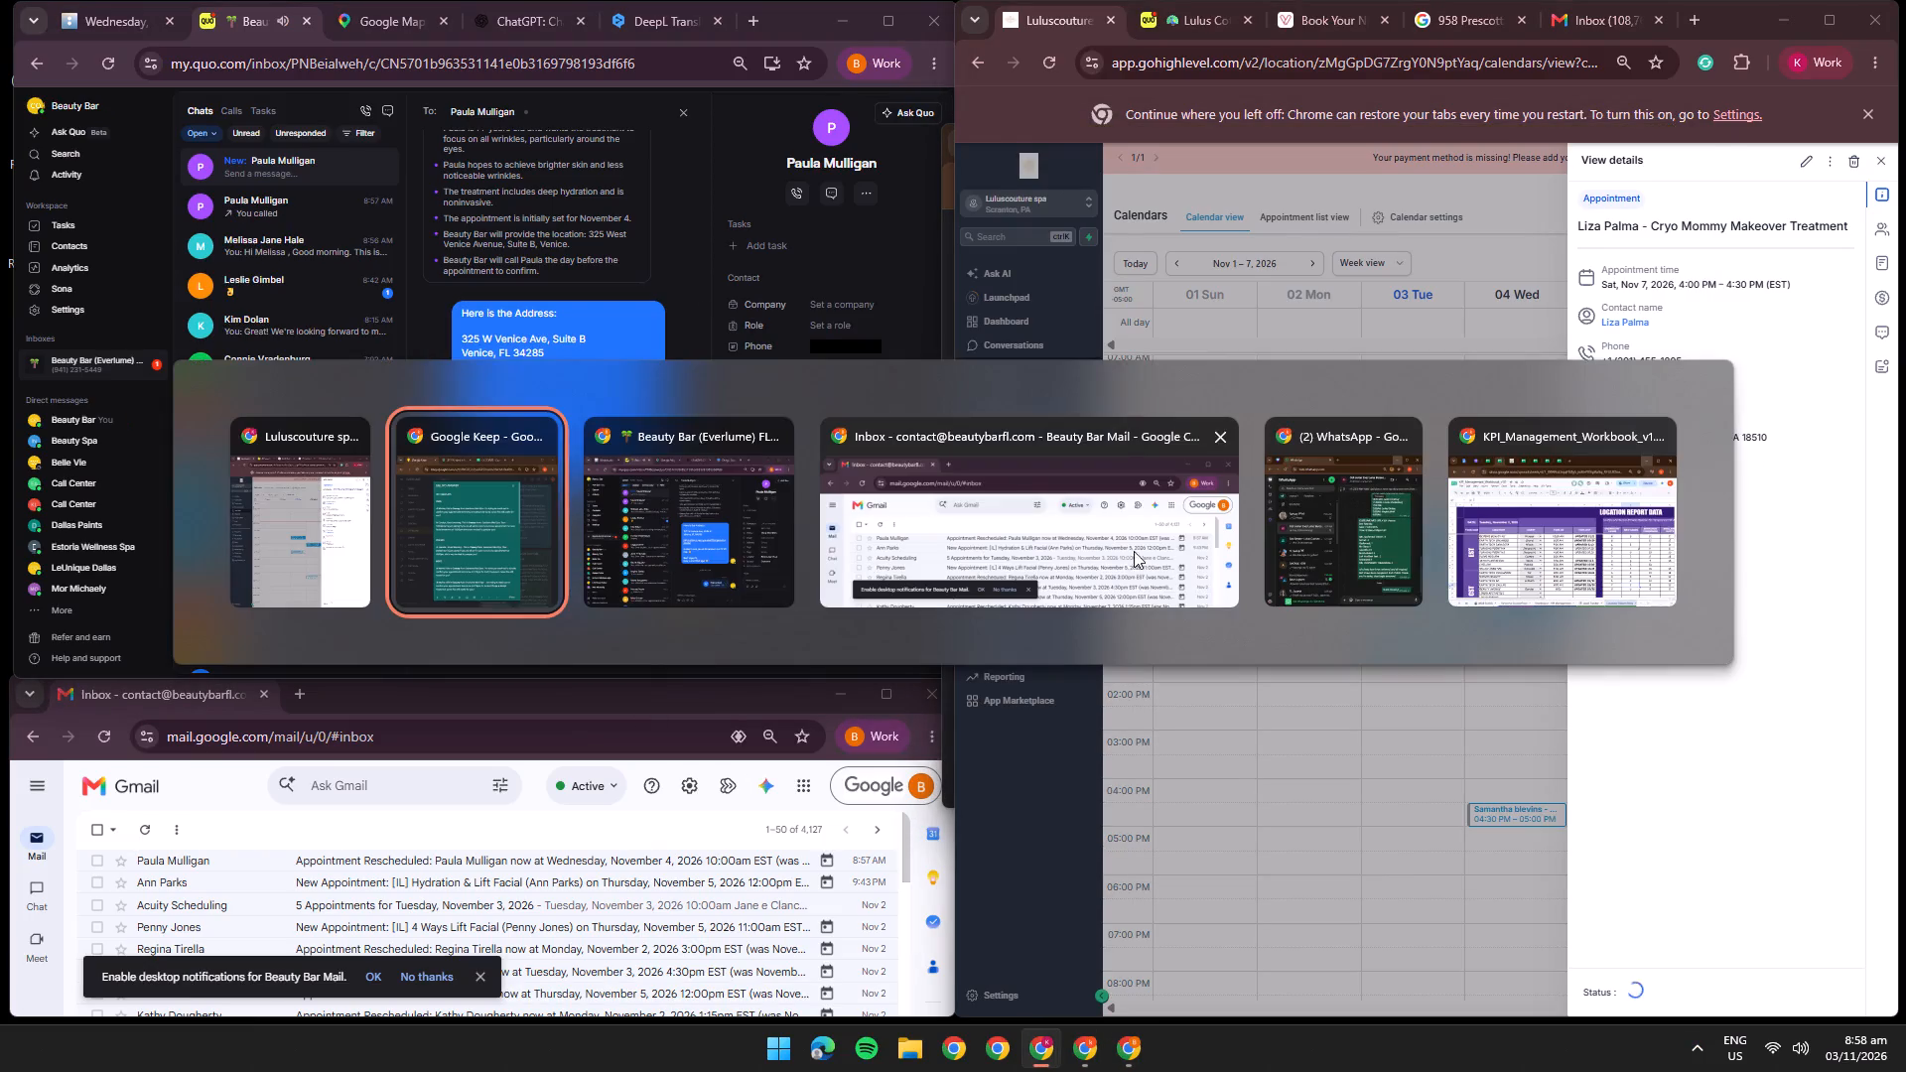
{"action": "left_click", "coordinate": [466, 539], "text": "alt"}
{"action": "left_click", "coordinate": [1549, 493]}
{"action": "scroll", "coordinate": [1441, 507], "scroll_direction": "up", "scroll_amount": 3}
{"action": "left_click", "coordinate": [1393, 556]}
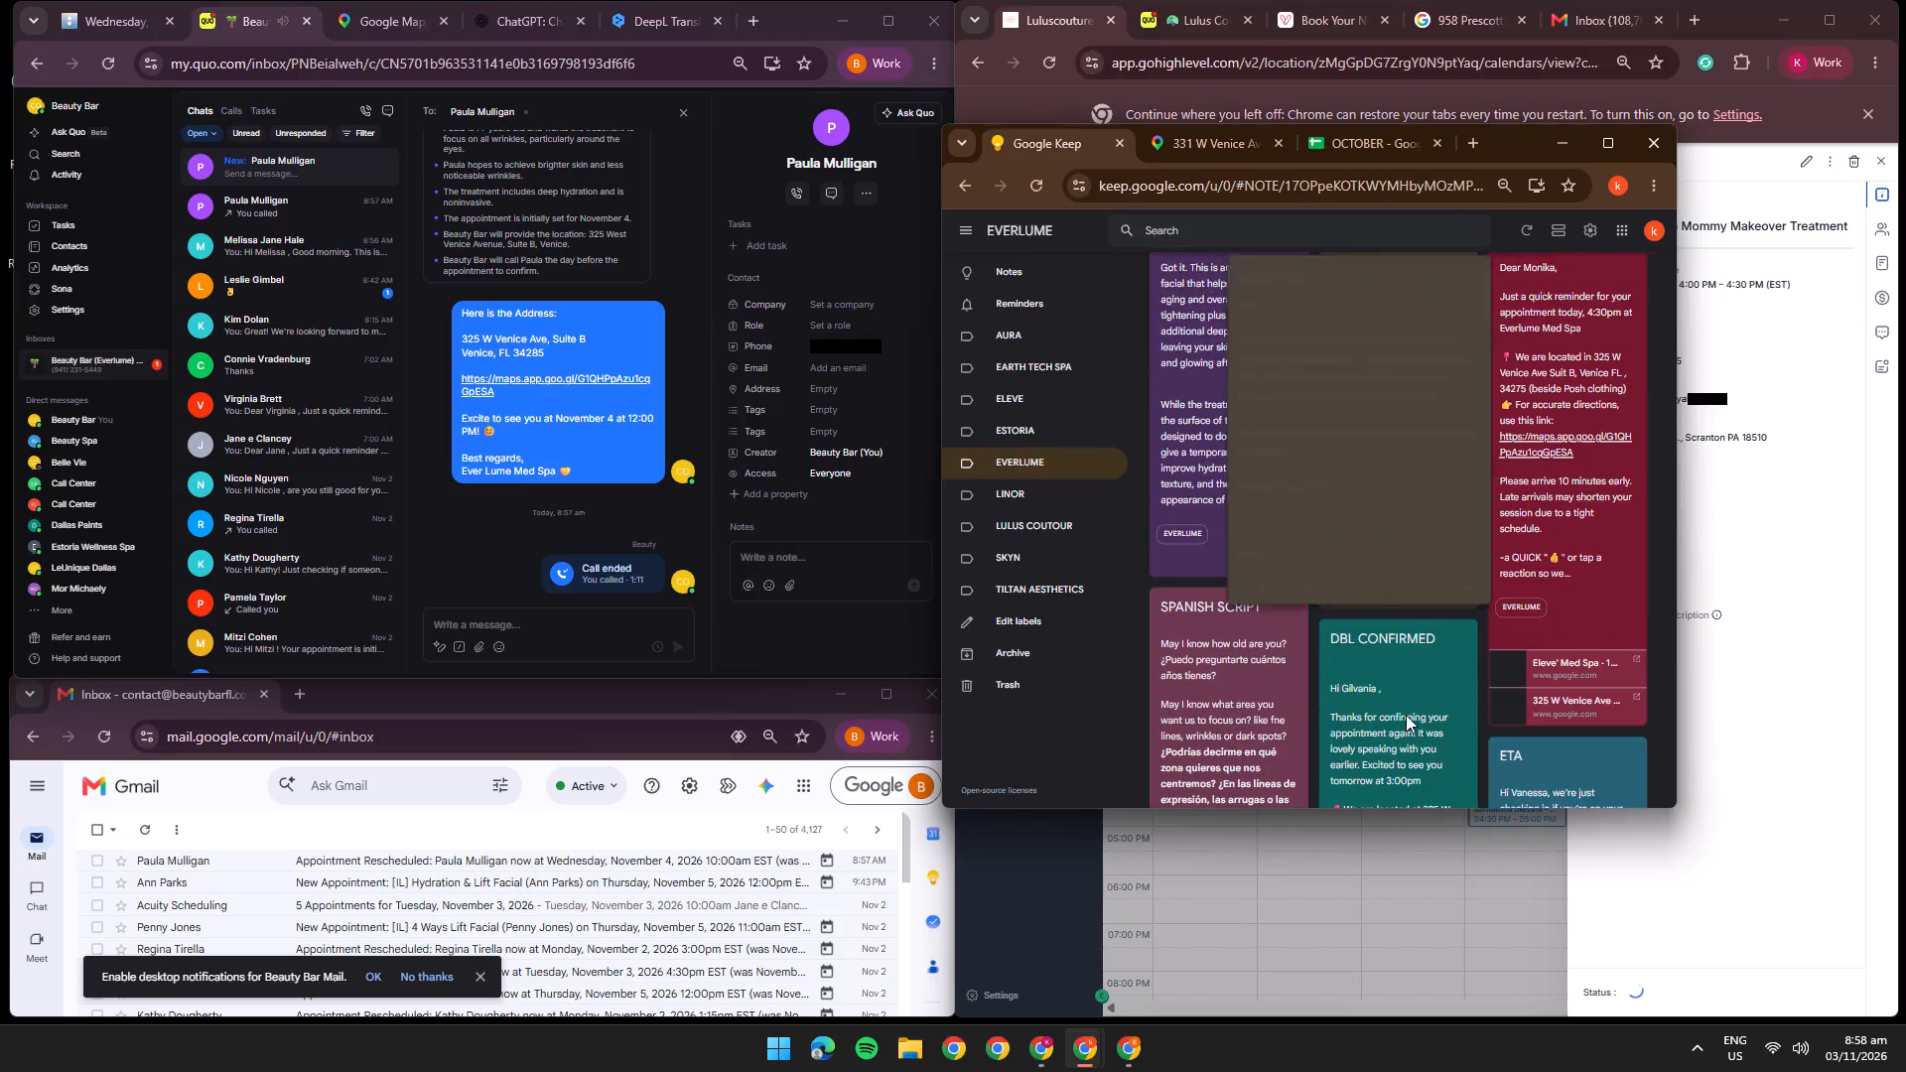
{"action": "left_click", "coordinate": [1400, 732]}
{"action": "left_click", "coordinate": [1400, 742]}
{"action": "left_click", "coordinate": [1222, 396]}
{"action": "left_click", "coordinate": [1362, 370]}
{"action": "left_click", "coordinate": [1298, 366]}
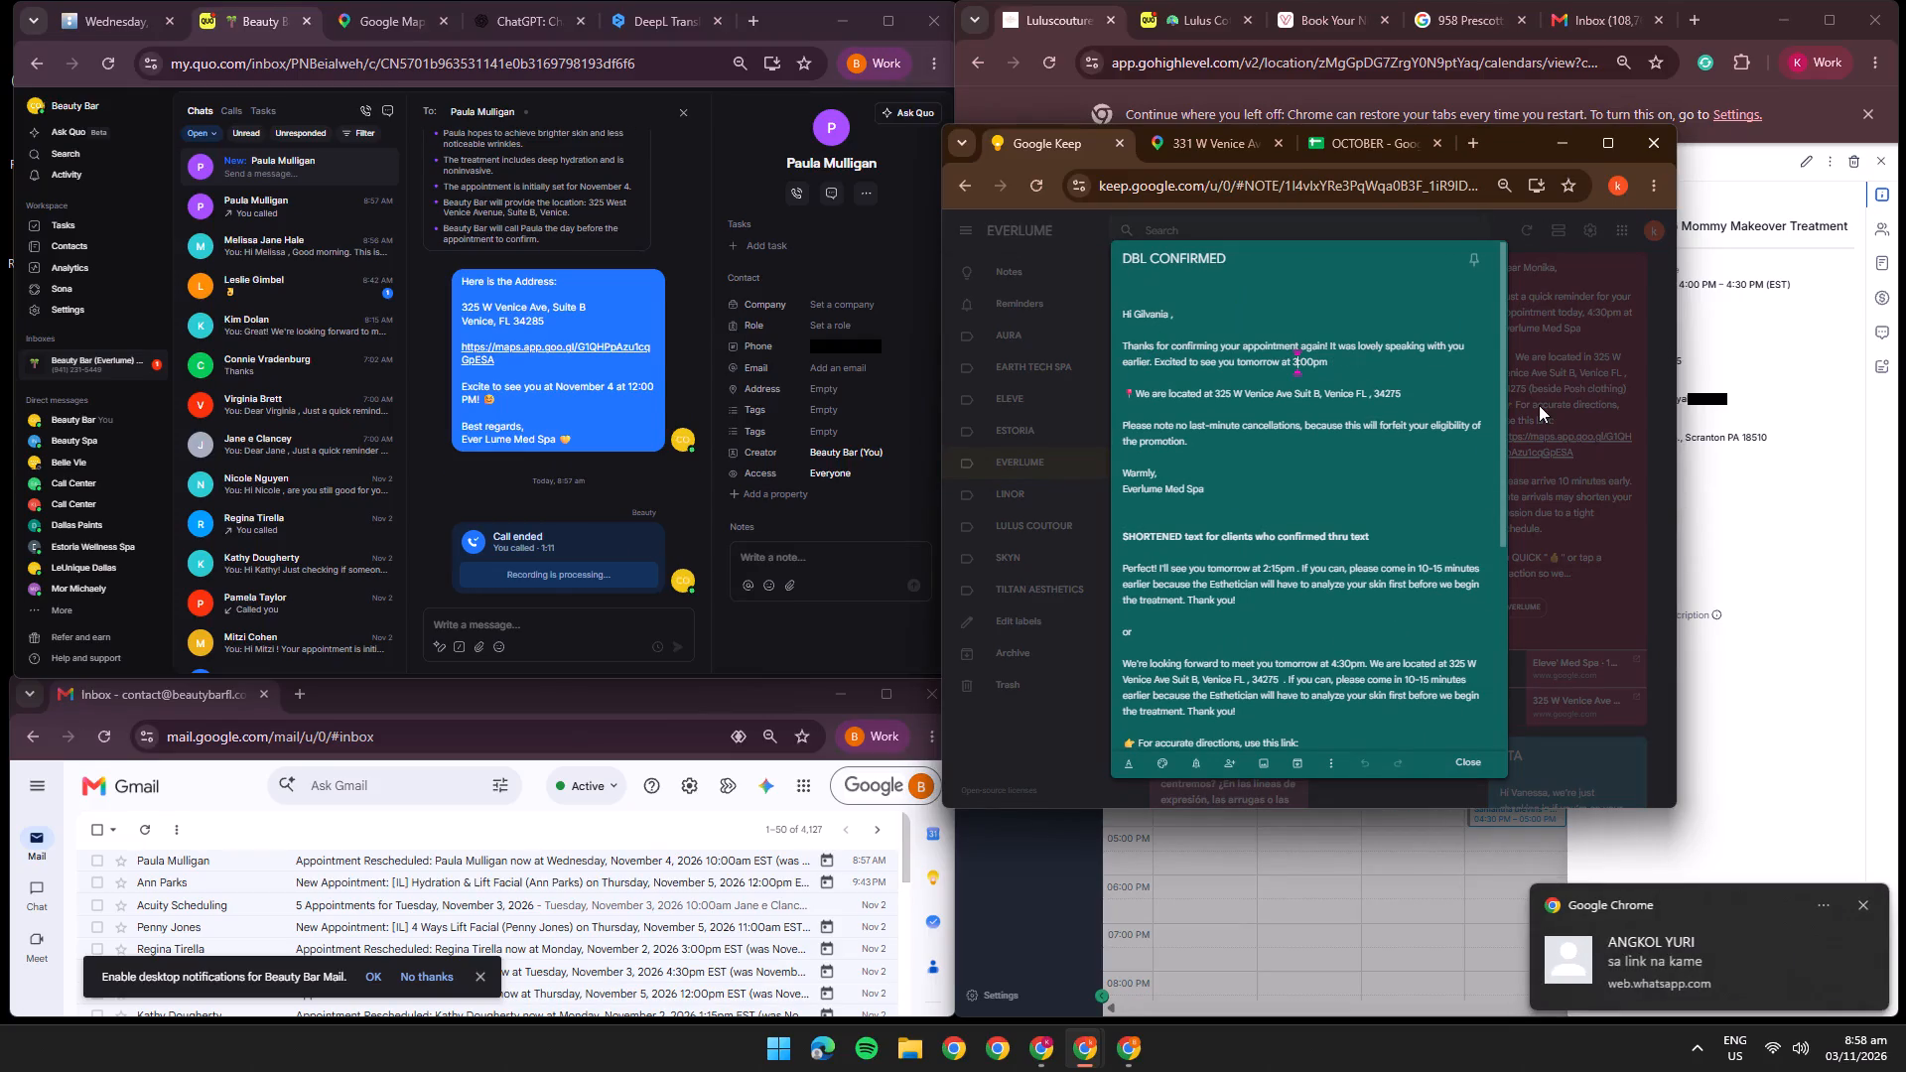
{"action": "key", "text": "BackSpace"}
{"action": "type", "text": "1-"}
{"action": "key", "text": "BackSpace"}
{"action": "key", "text": "0"}
{"action": "key", "text": "Right"}
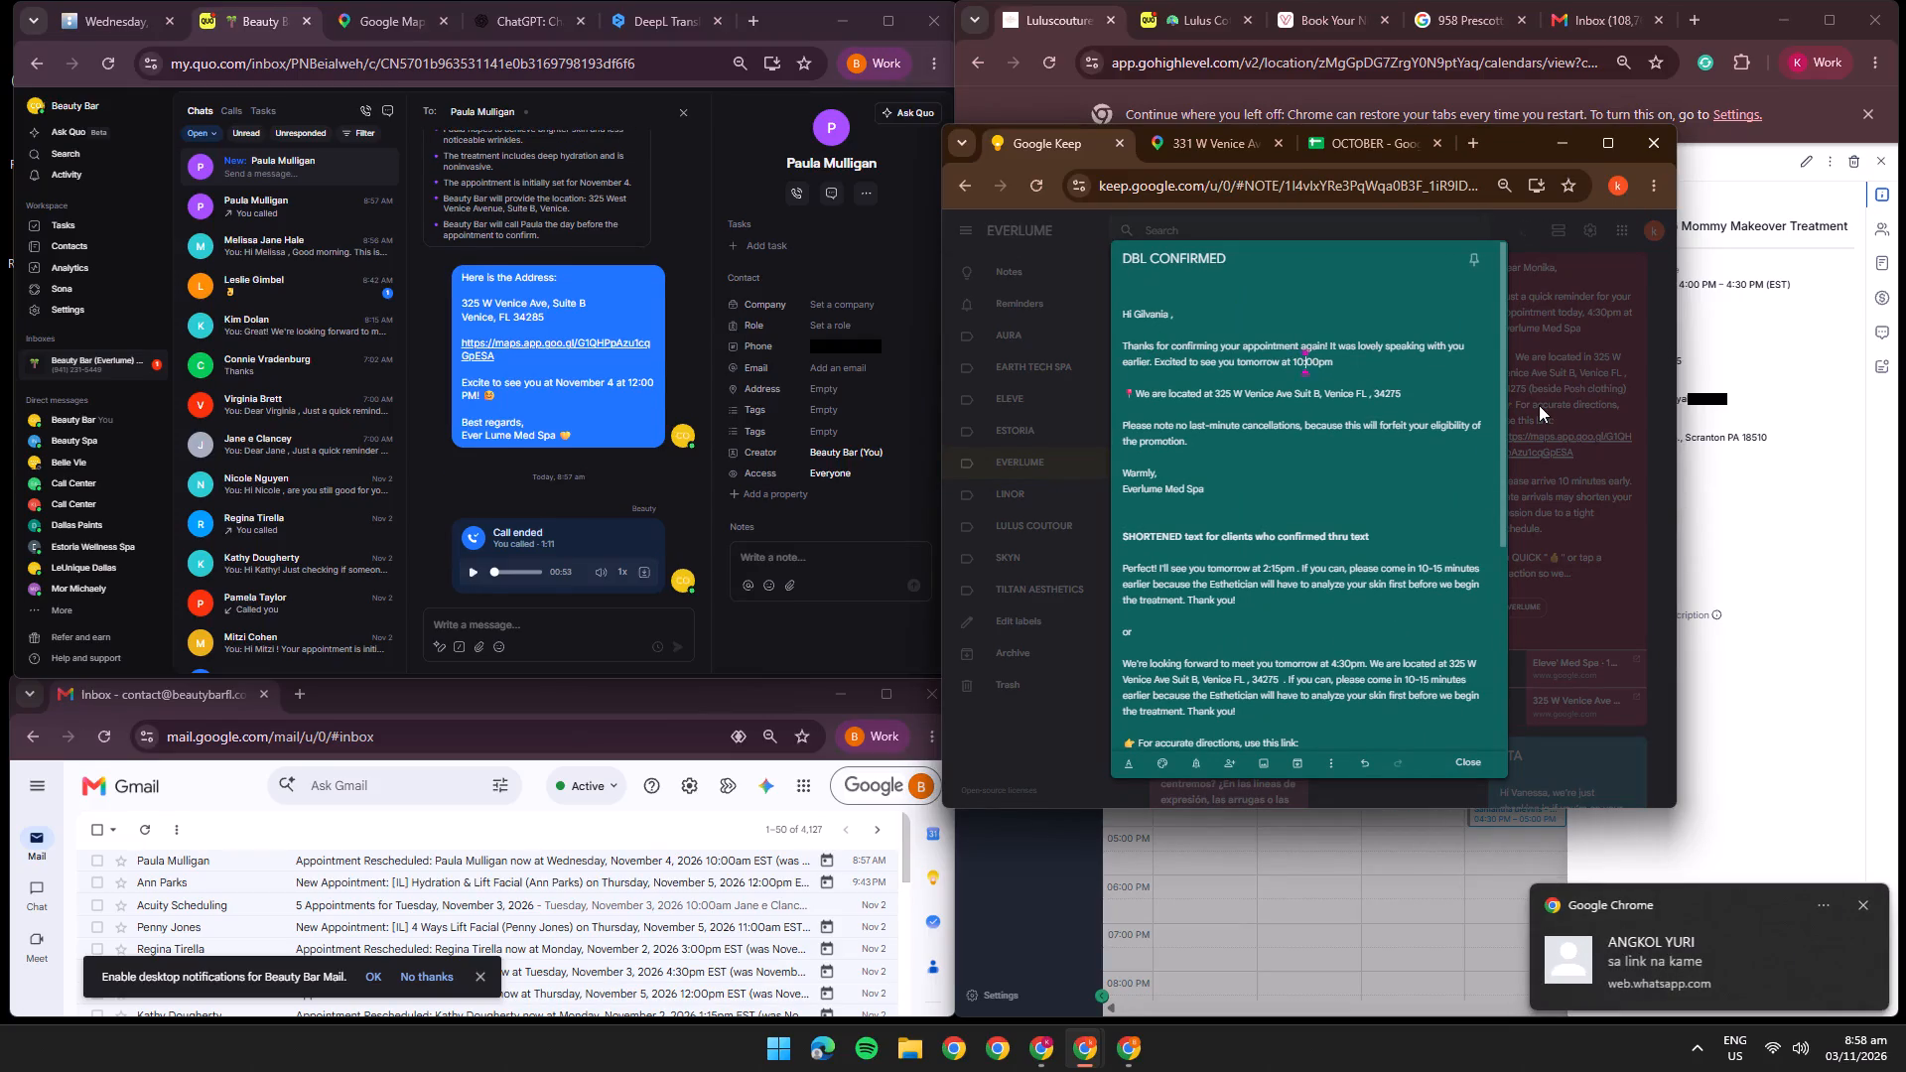
{"action": "key", "text": "Right"}
{"action": "key", "text": "Right"}
{"action": "key", "text": "Right"}
{"action": "key", "text": "BackSpace"}
{"action": "key", "text": "a"}
Copy the first DBL CONFIRMED message, from greeting to signature, into the message draft of the rescheduled 10:00 AM client in Quo.
{"action": "left_click_drag", "start_coordinate": [1308, 511], "coordinate": [1129, 312]}
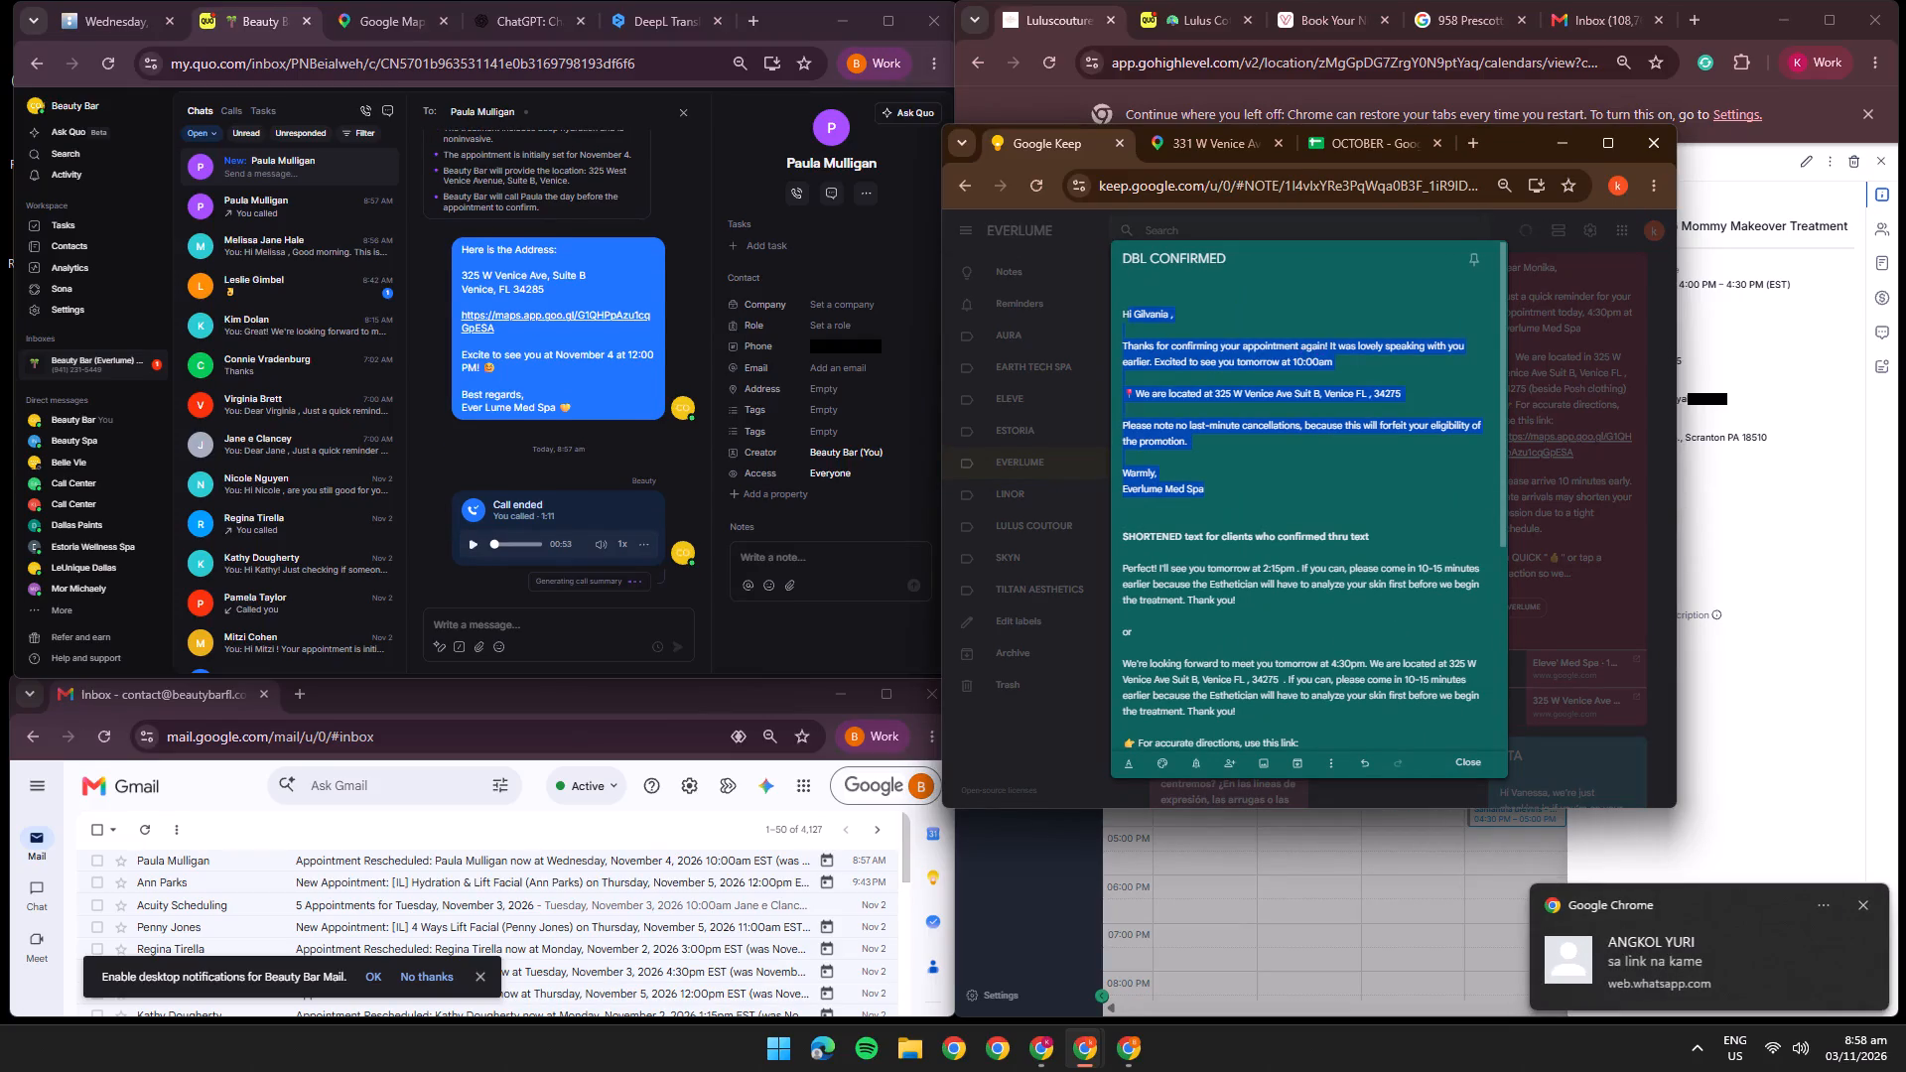
{"action": "left_click_drag", "start_coordinate": [1129, 312], "coordinate": [1121, 311]}
{"action": "left_click", "coordinate": [1120, 311], "text": "ctrl"}
{"action": "left_click_drag", "start_coordinate": [1124, 317], "coordinate": [1239, 493], "text": "ctrl"}
{"action": "key", "text": "ctrl+c"}
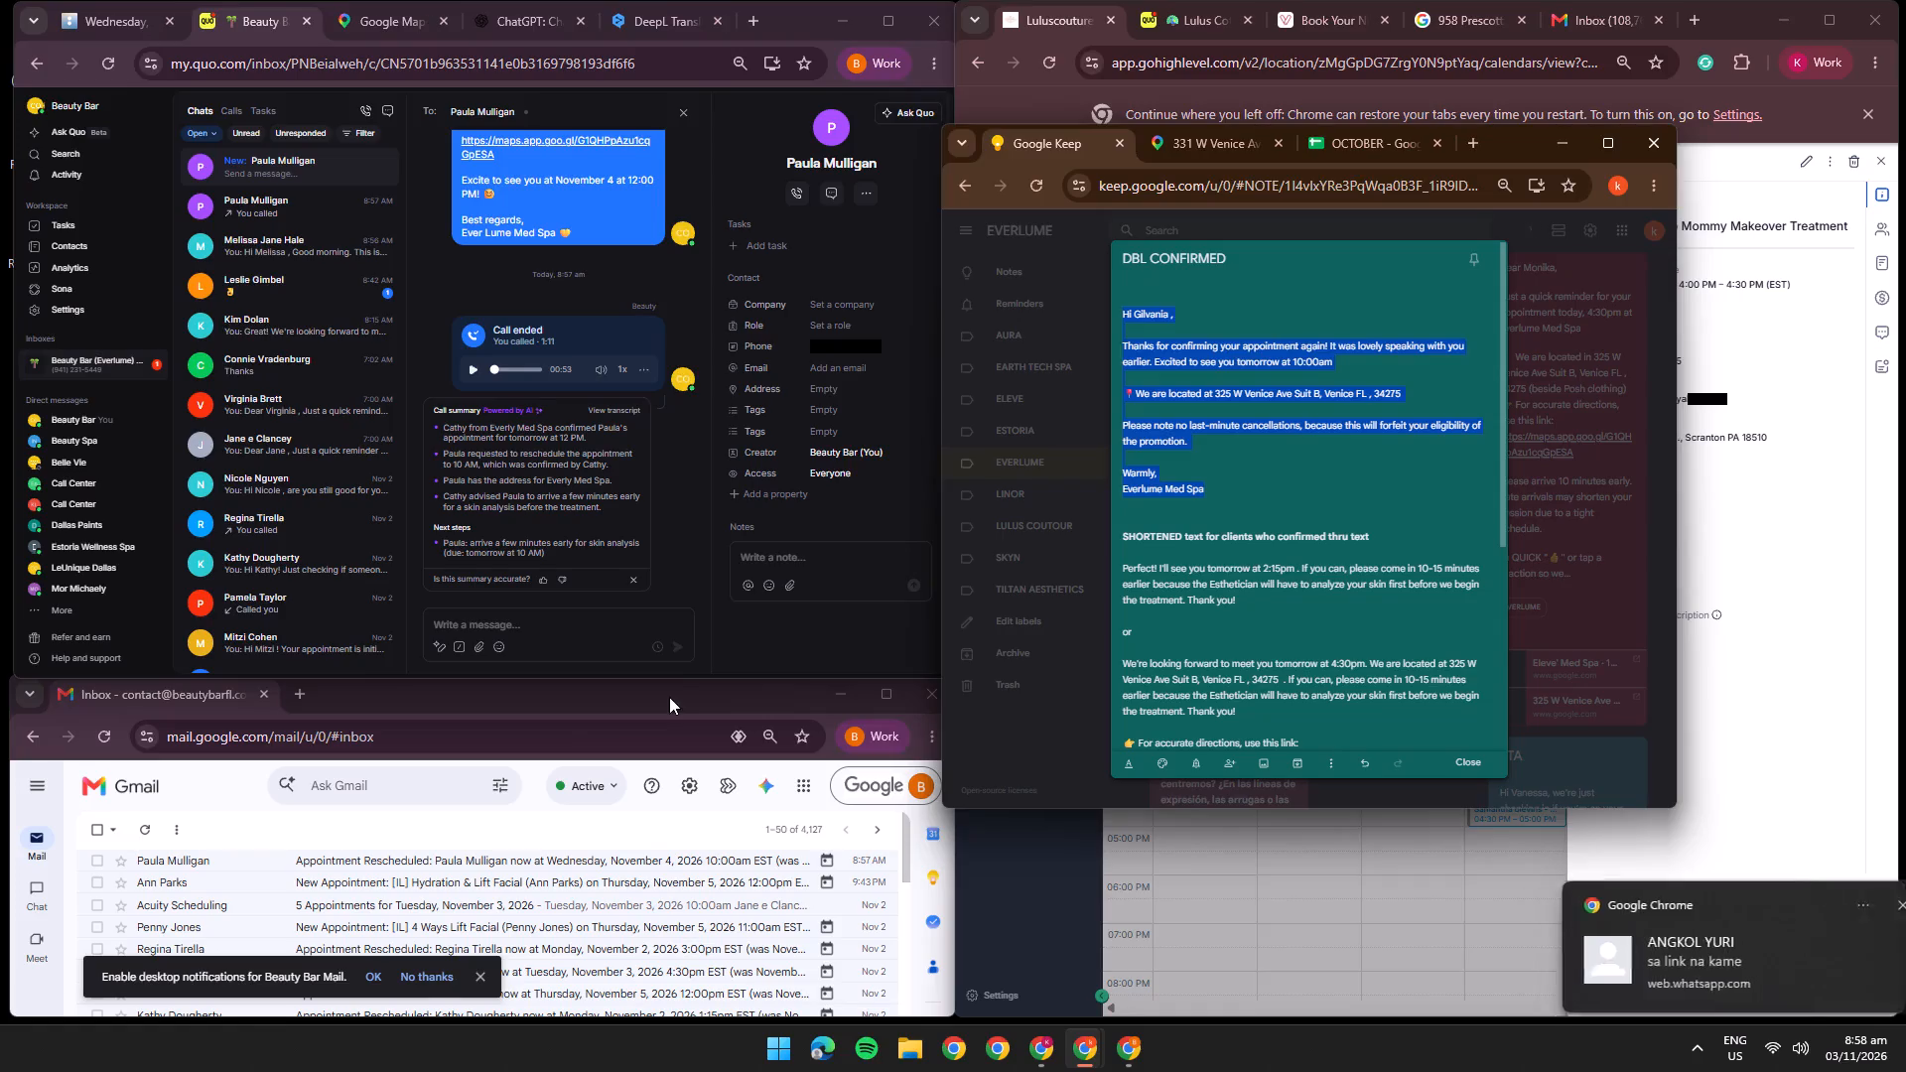
{"action": "key", "text": "ctrl+c"}
{"action": "left_click", "coordinate": [599, 632], "text": "ctrl"}
{"action": "key", "text": "ctrl+v"}
Replace the name in the draft's greeting with the 10:00 AM client's first name, copied from the contact details.
{"action": "left_click", "coordinate": [867, 154]}
{"action": "double_click", "coordinate": [808, 169]}
{"action": "key", "text": "ctrl+c"}
{"action": "left_click", "coordinate": [581, 550], "text": "ctrl"}
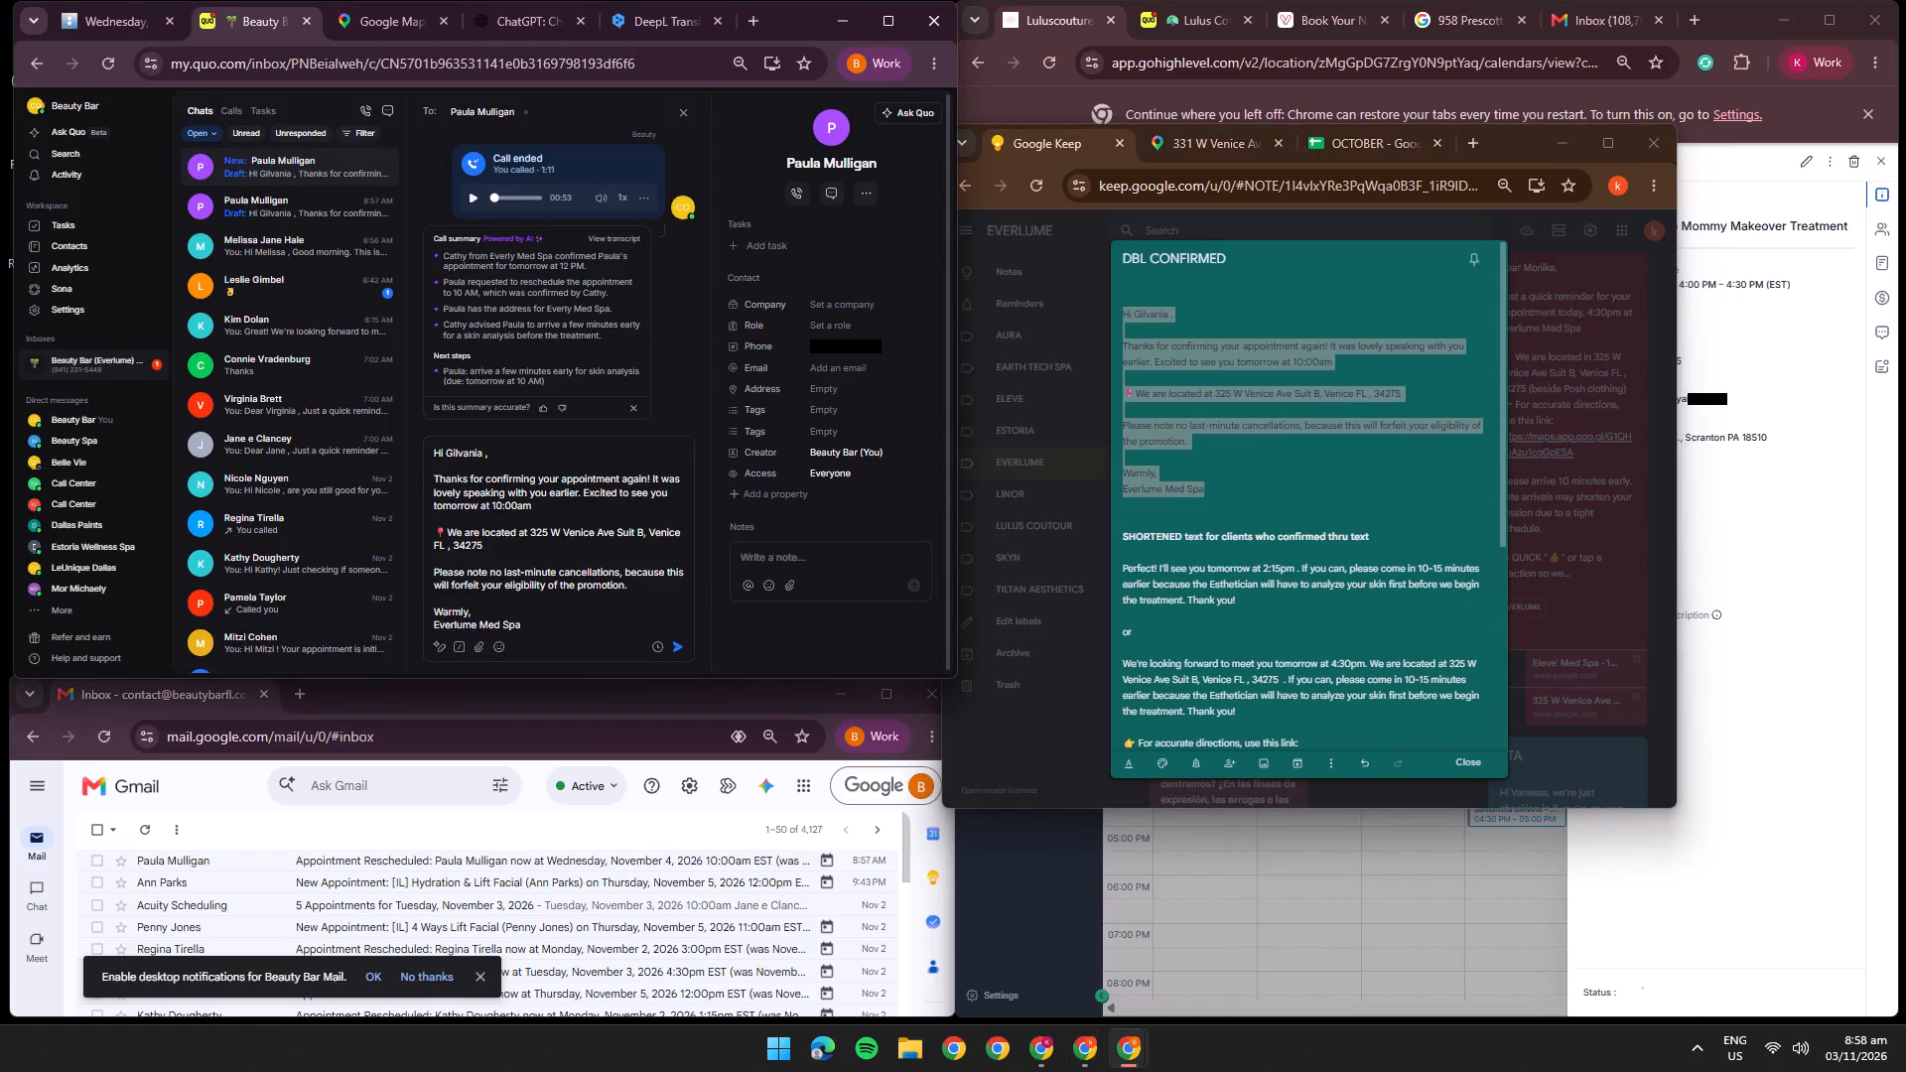
{"action": "scroll", "coordinate": [471, 515], "scroll_direction": "up", "scroll_amount": 2}
{"action": "triple_click", "coordinate": [463, 442]}
{"action": "key", "text": "ctrl+v"}
Proofread the confirmation draft and send it to the 10:00 AM client.
{"action": "left_click", "coordinate": [524, 529]}
{"action": "left_click", "coordinate": [523, 554]}
{"action": "left_click", "coordinate": [583, 533]}
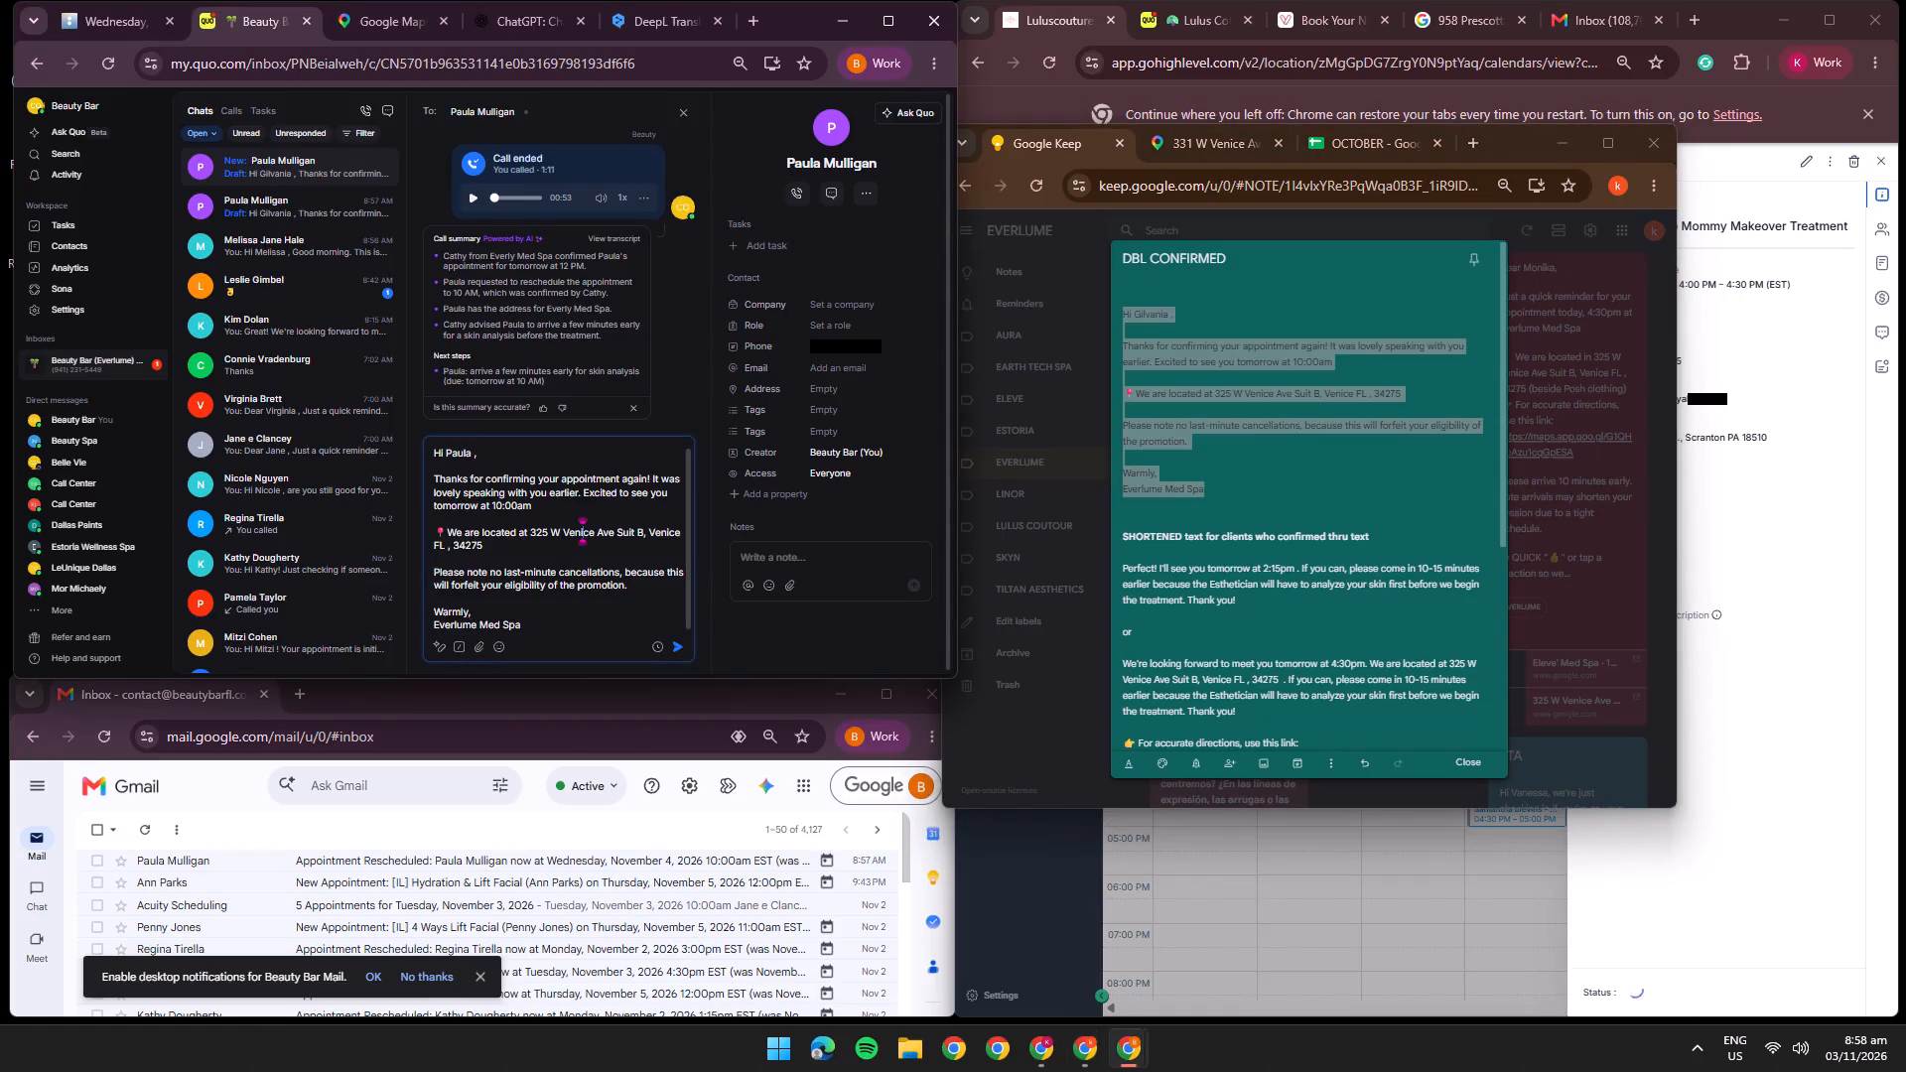
{"action": "left_click", "coordinate": [549, 608]}
{"action": "left_click", "coordinate": [609, 494]}
{"action": "left_click", "coordinate": [590, 522]}
{"action": "left_click", "coordinate": [558, 564]}
{"action": "left_click", "coordinate": [557, 624]}
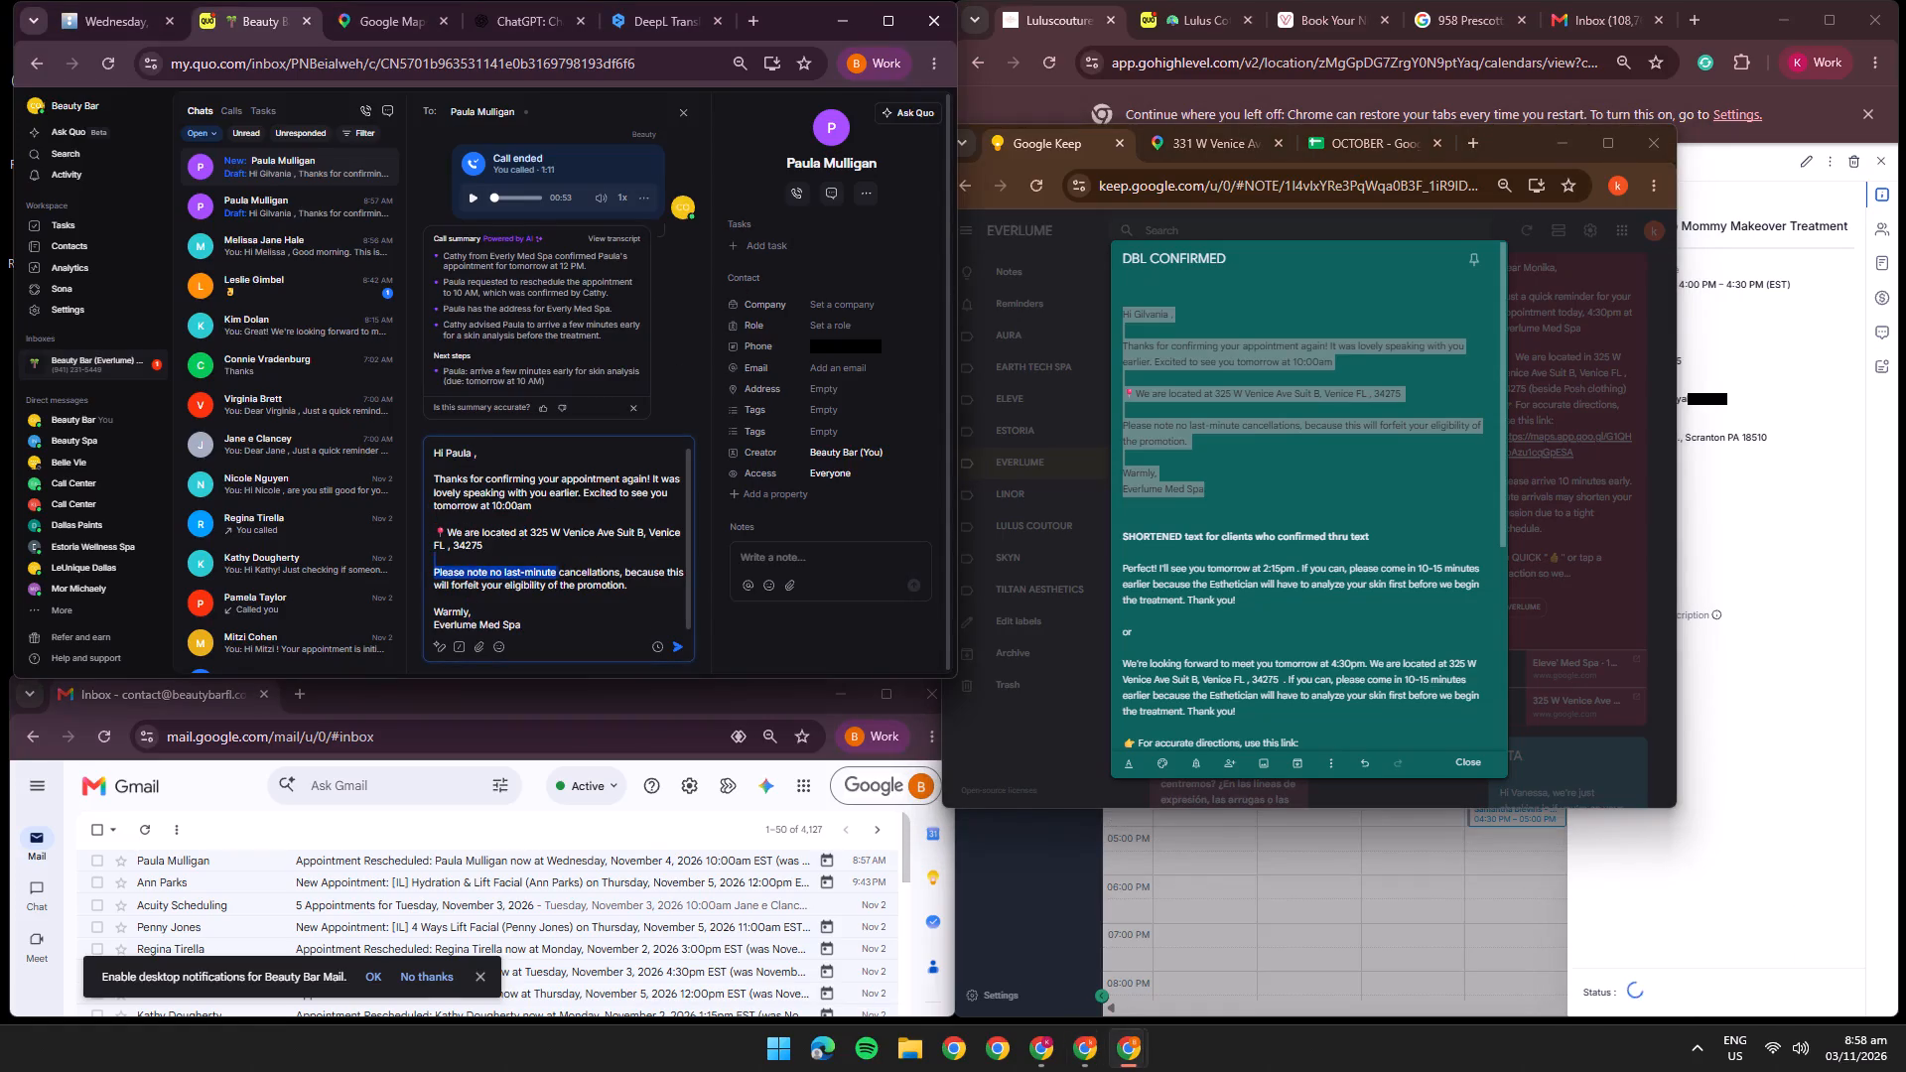
{"action": "scroll", "coordinate": [589, 587], "scroll_direction": "down", "scroll_amount": 2}
{"action": "left_click", "coordinate": [593, 542]}
{"action": "key", "text": "Return"}
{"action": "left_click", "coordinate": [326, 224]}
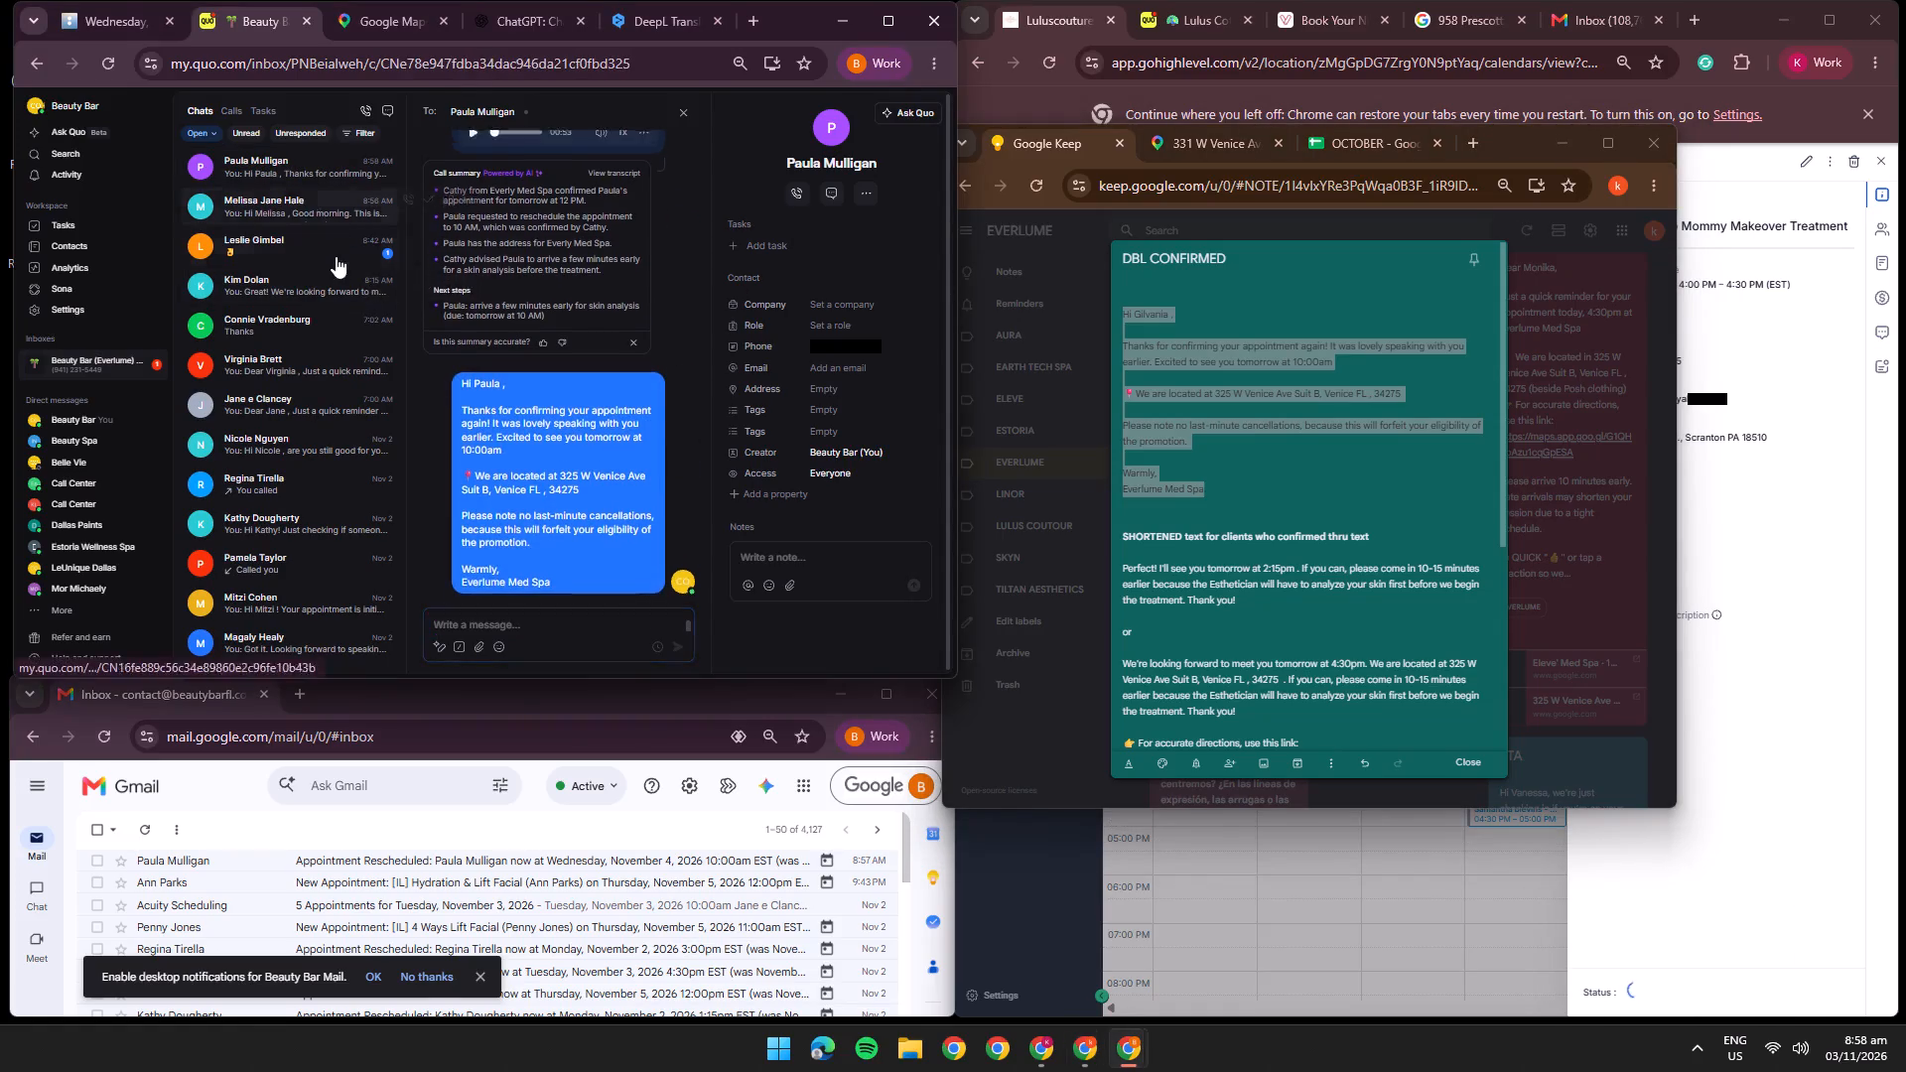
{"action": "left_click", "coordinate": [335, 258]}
Switch to Acuity and set the label of the 10:00 AM appointment on November 4 to DBL Confirm.
{"action": "left_click", "coordinate": [120, 16]}
{"action": "left_click", "coordinate": [494, 144]}
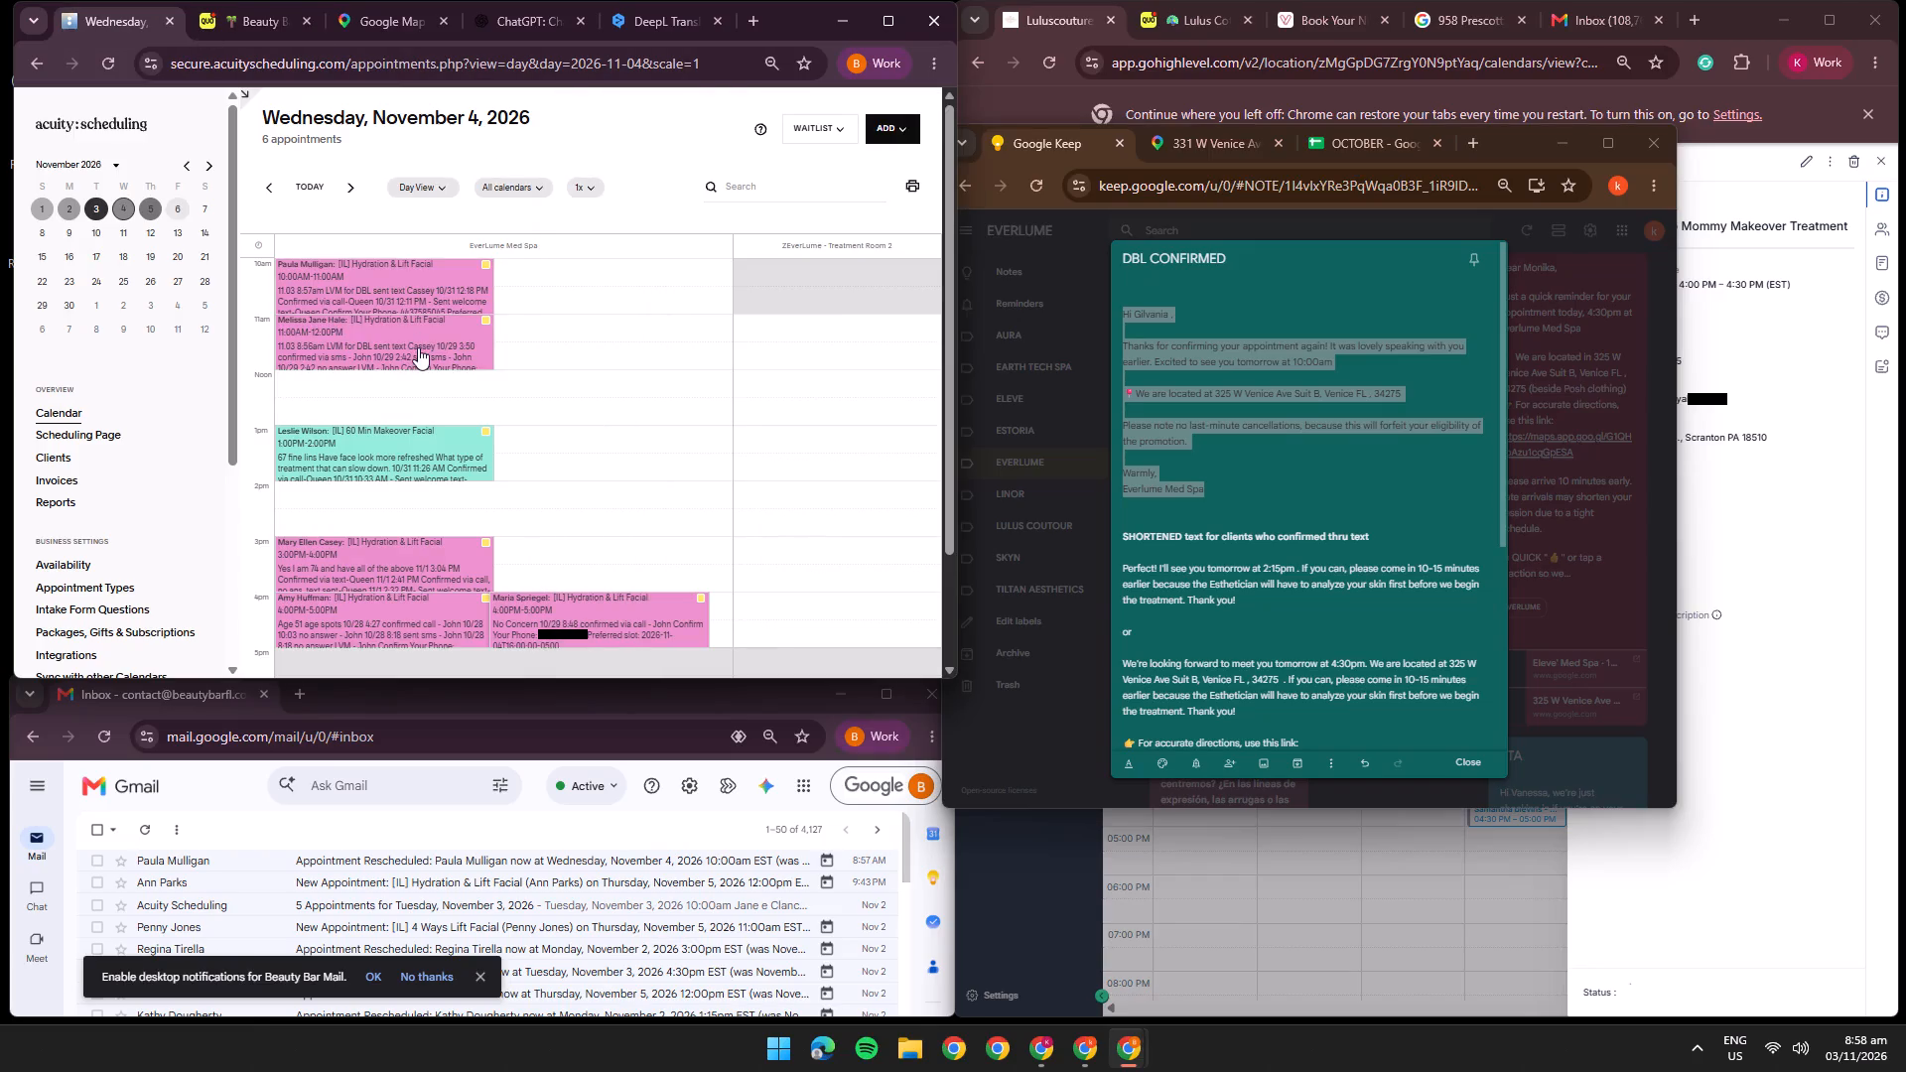
{"action": "left_click", "coordinate": [429, 288]}
{"action": "left_click", "coordinate": [652, 277]}
{"action": "scroll", "coordinate": [677, 335], "scroll_direction": "down", "scroll_amount": 1}
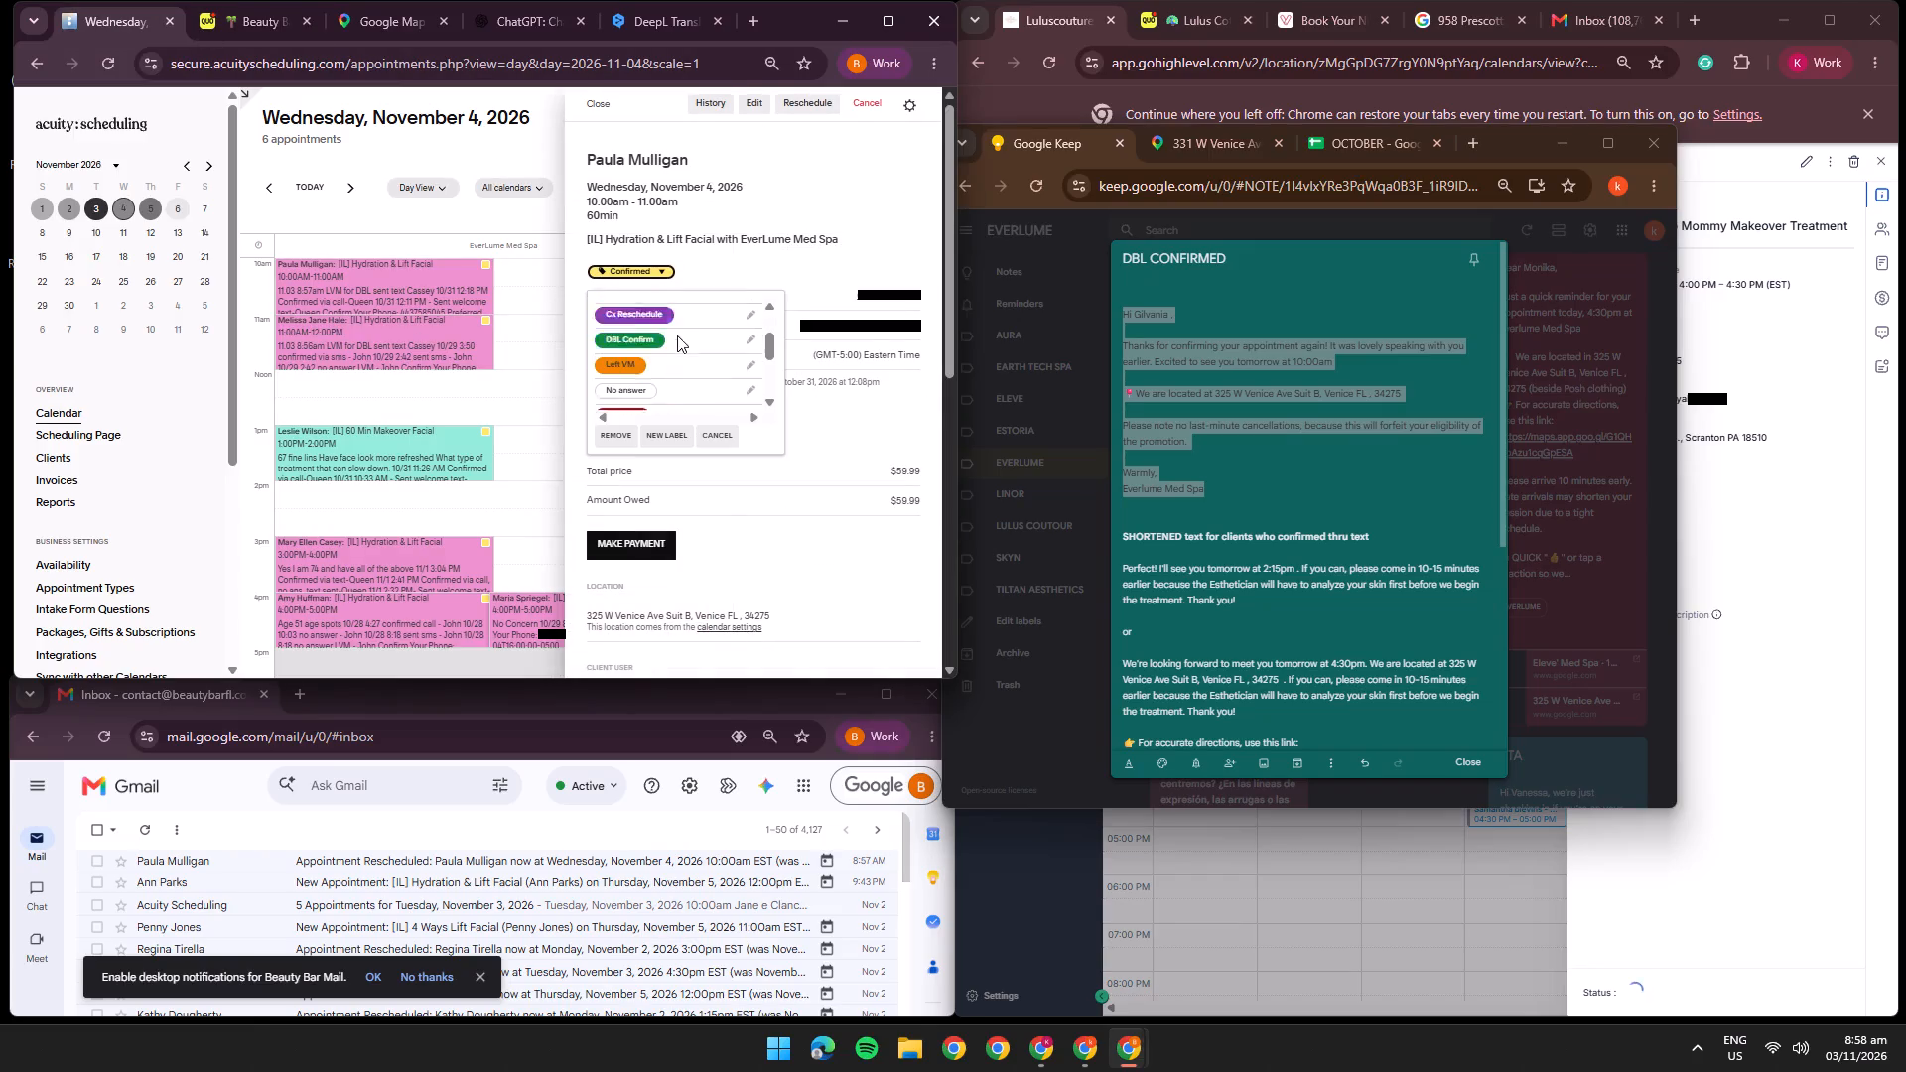
{"action": "left_click", "coordinate": [651, 297]}
Reword the first line of the 10:00 AM appointment notes as "11.03 8:57am DBL thru call sent text Cassey", save and close the appointment.
{"action": "scroll", "coordinate": [671, 593], "scroll_direction": "down", "scroll_amount": 1}
{"action": "left_click", "coordinate": [685, 622]}
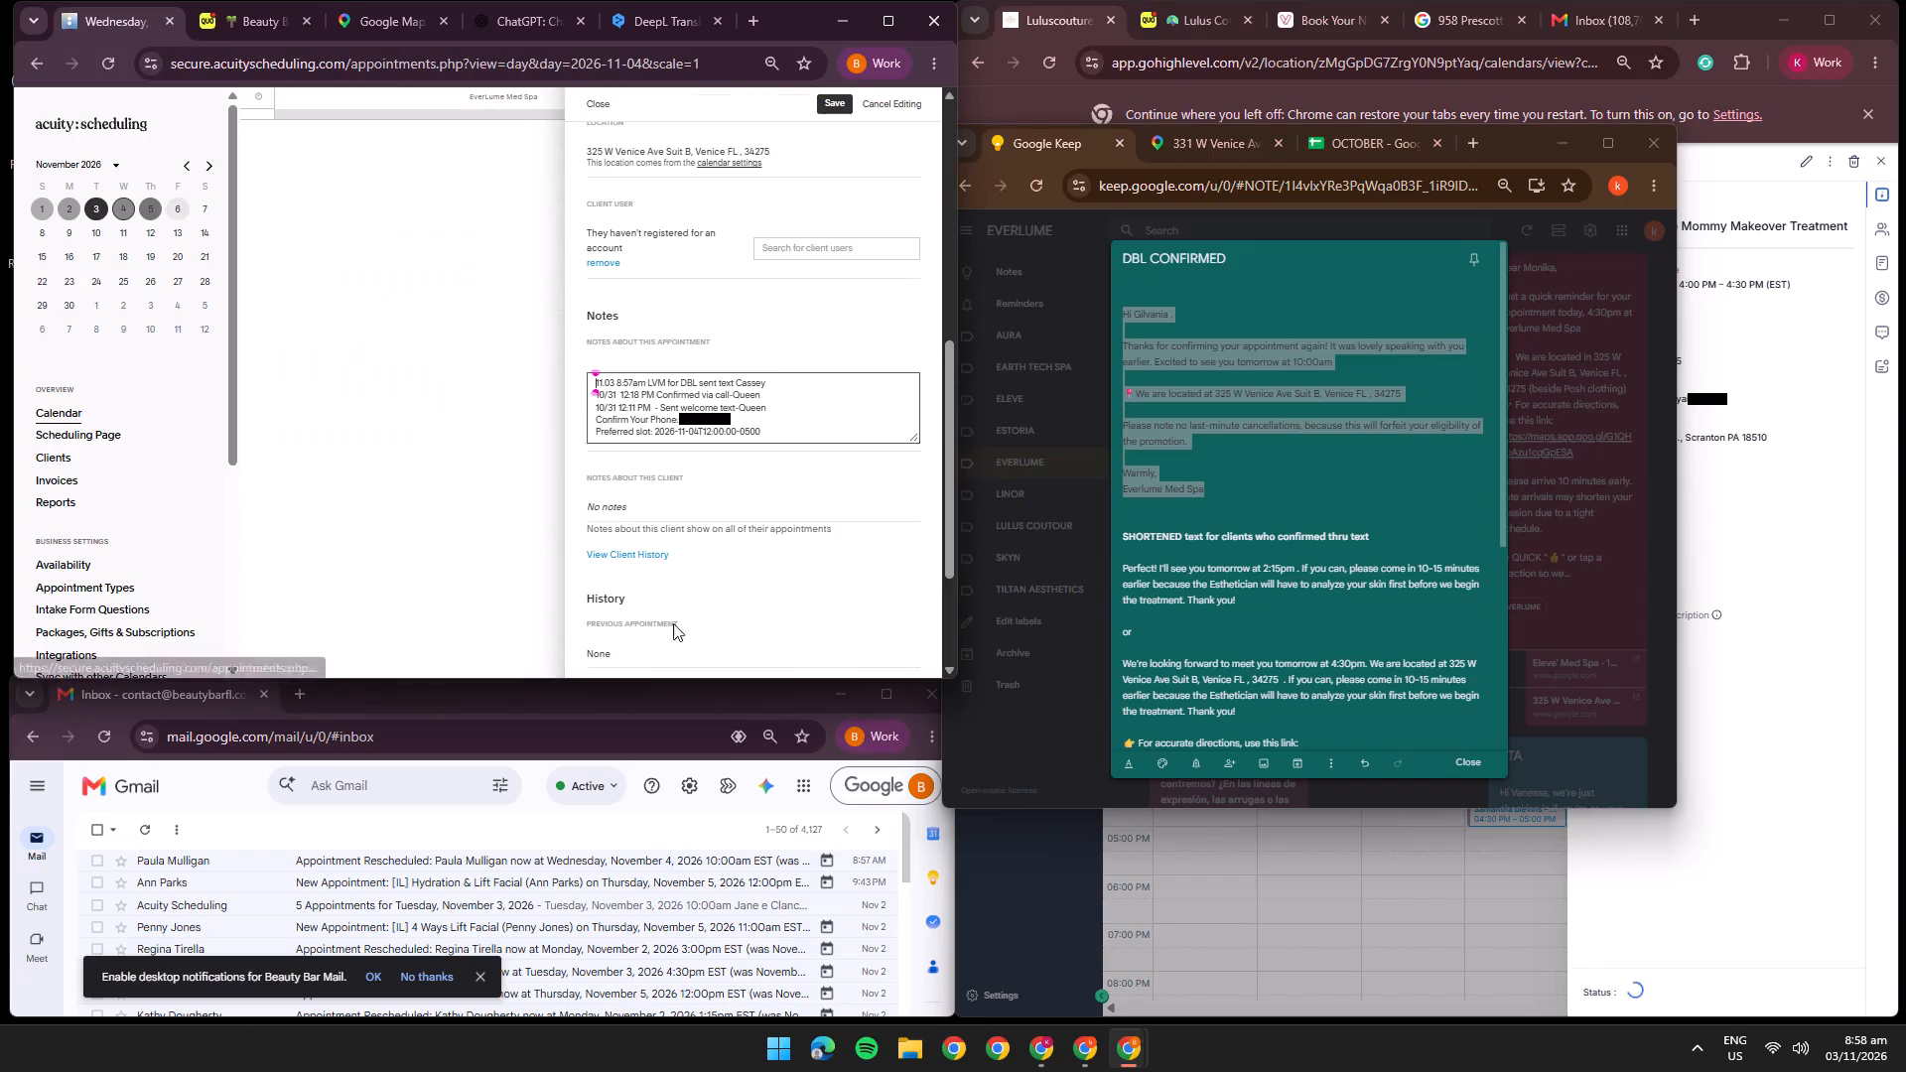
{"action": "double_click", "coordinate": [670, 382]}
{"action": "key", "text": "BackSpace"}
{"action": "double_click", "coordinate": [662, 389]}
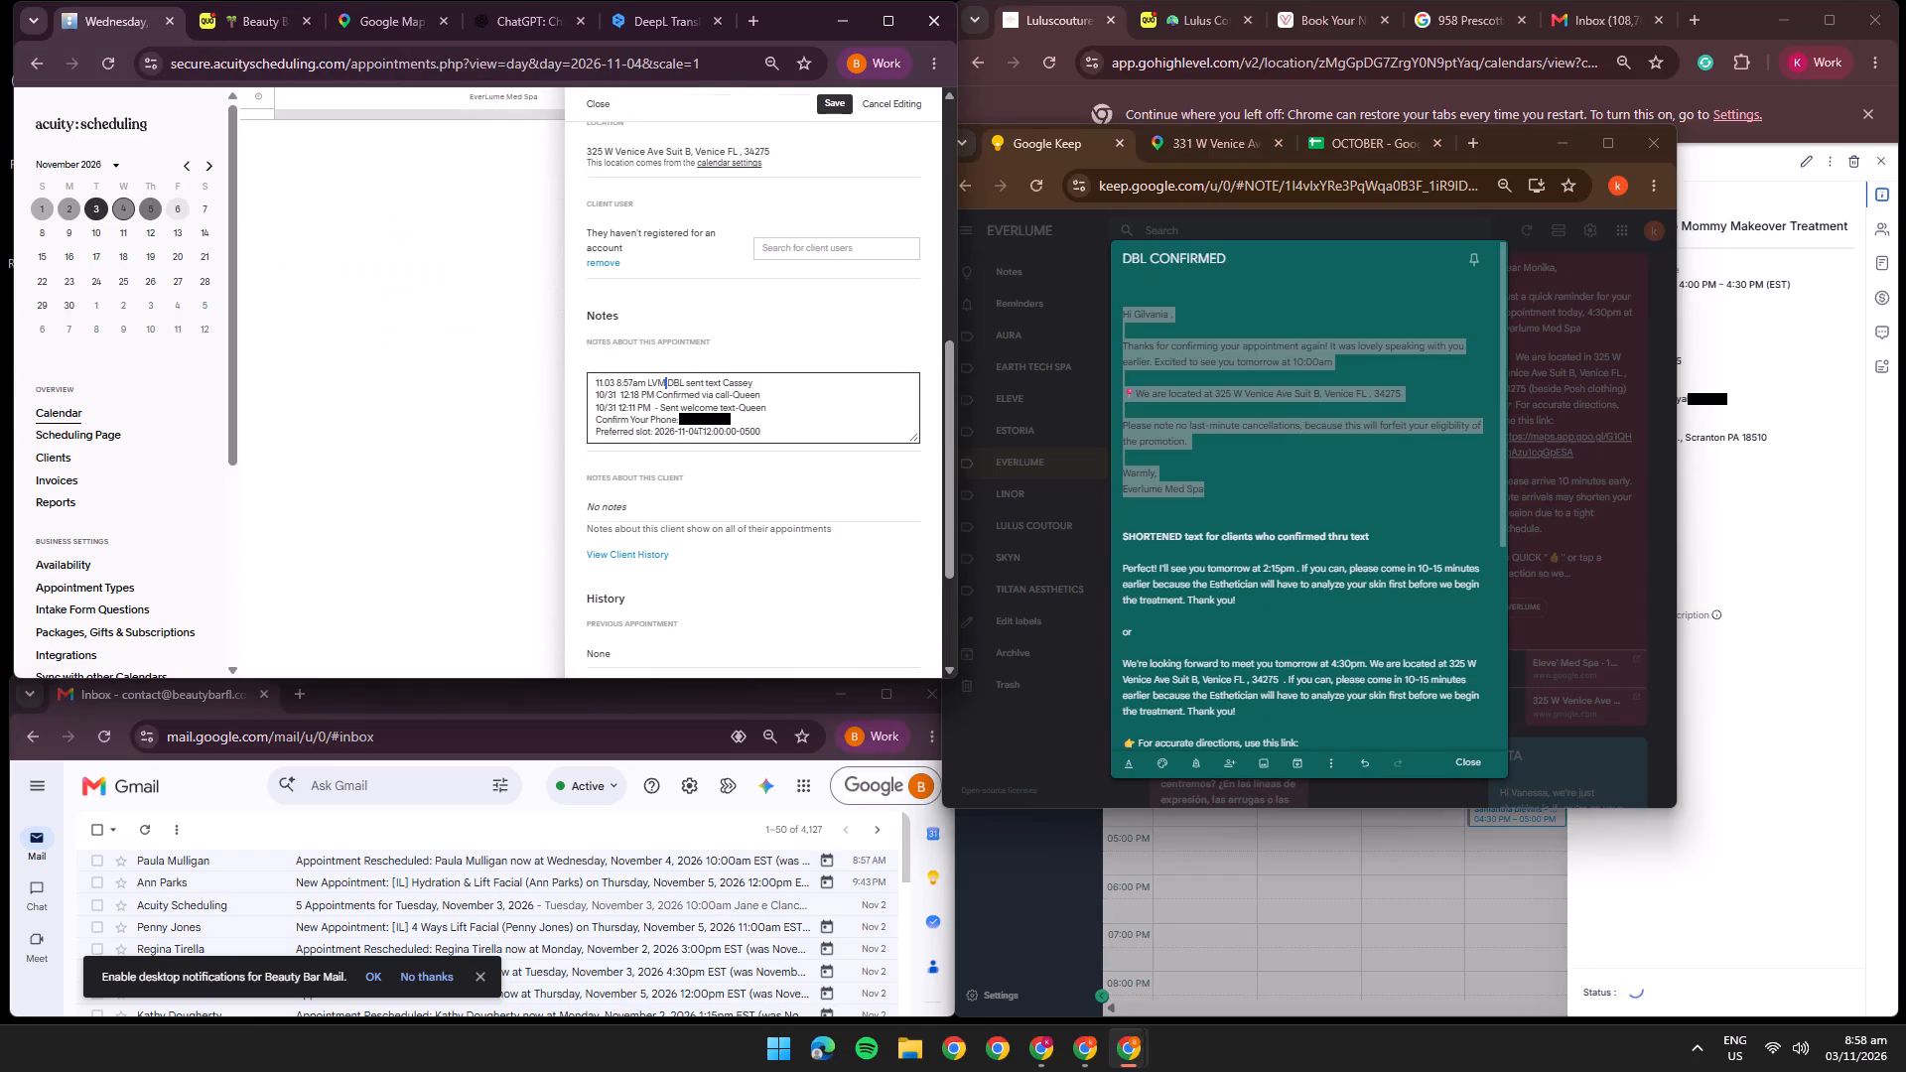
{"action": "double_click", "coordinate": [658, 376]}
{"action": "key", "text": "BackSpace"}
{"action": "left_click", "coordinate": [668, 389]}
{"action": "type", "text": "thru call"}
{"action": "key", "text": "space"}
{"action": "left_click", "coordinate": [835, 93]}
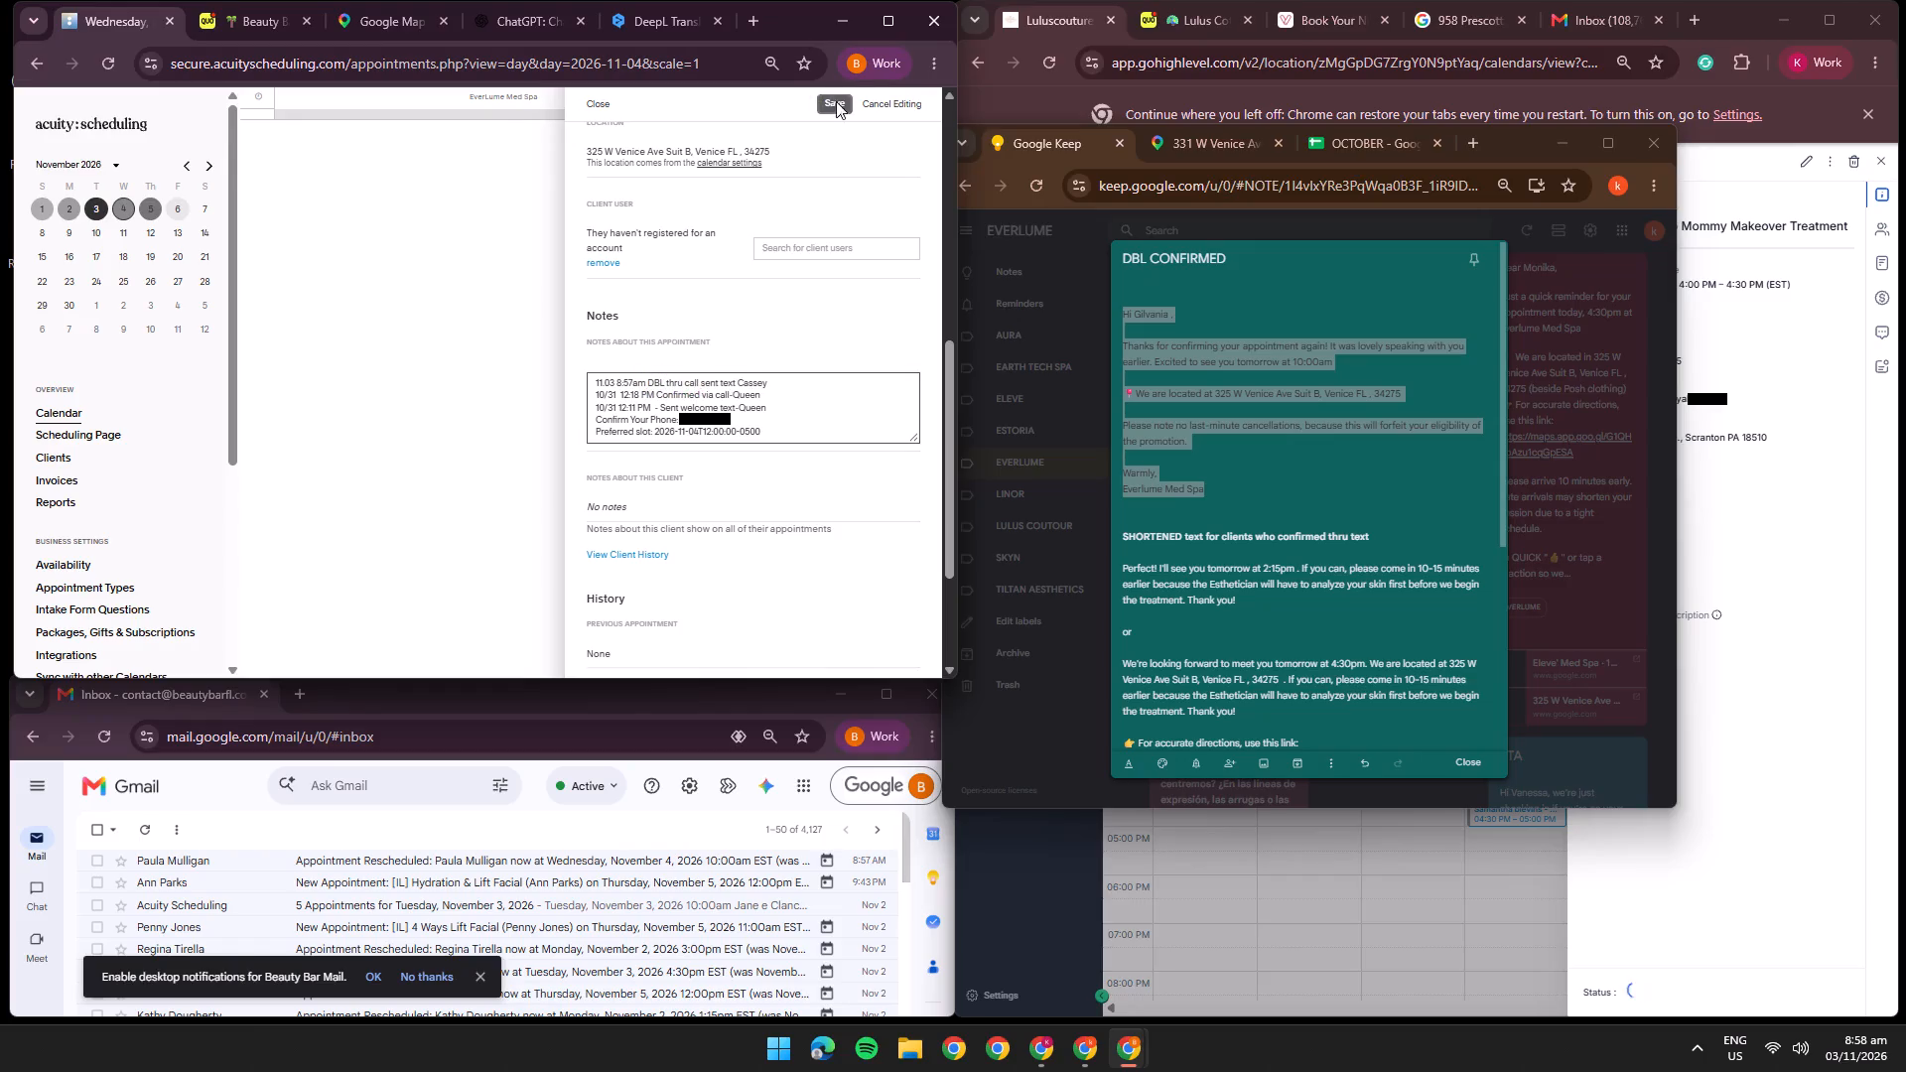
{"action": "scroll", "coordinate": [722, 496], "scroll_direction": "up", "scroll_amount": 3}
{"action": "left_click", "coordinate": [507, 173]}
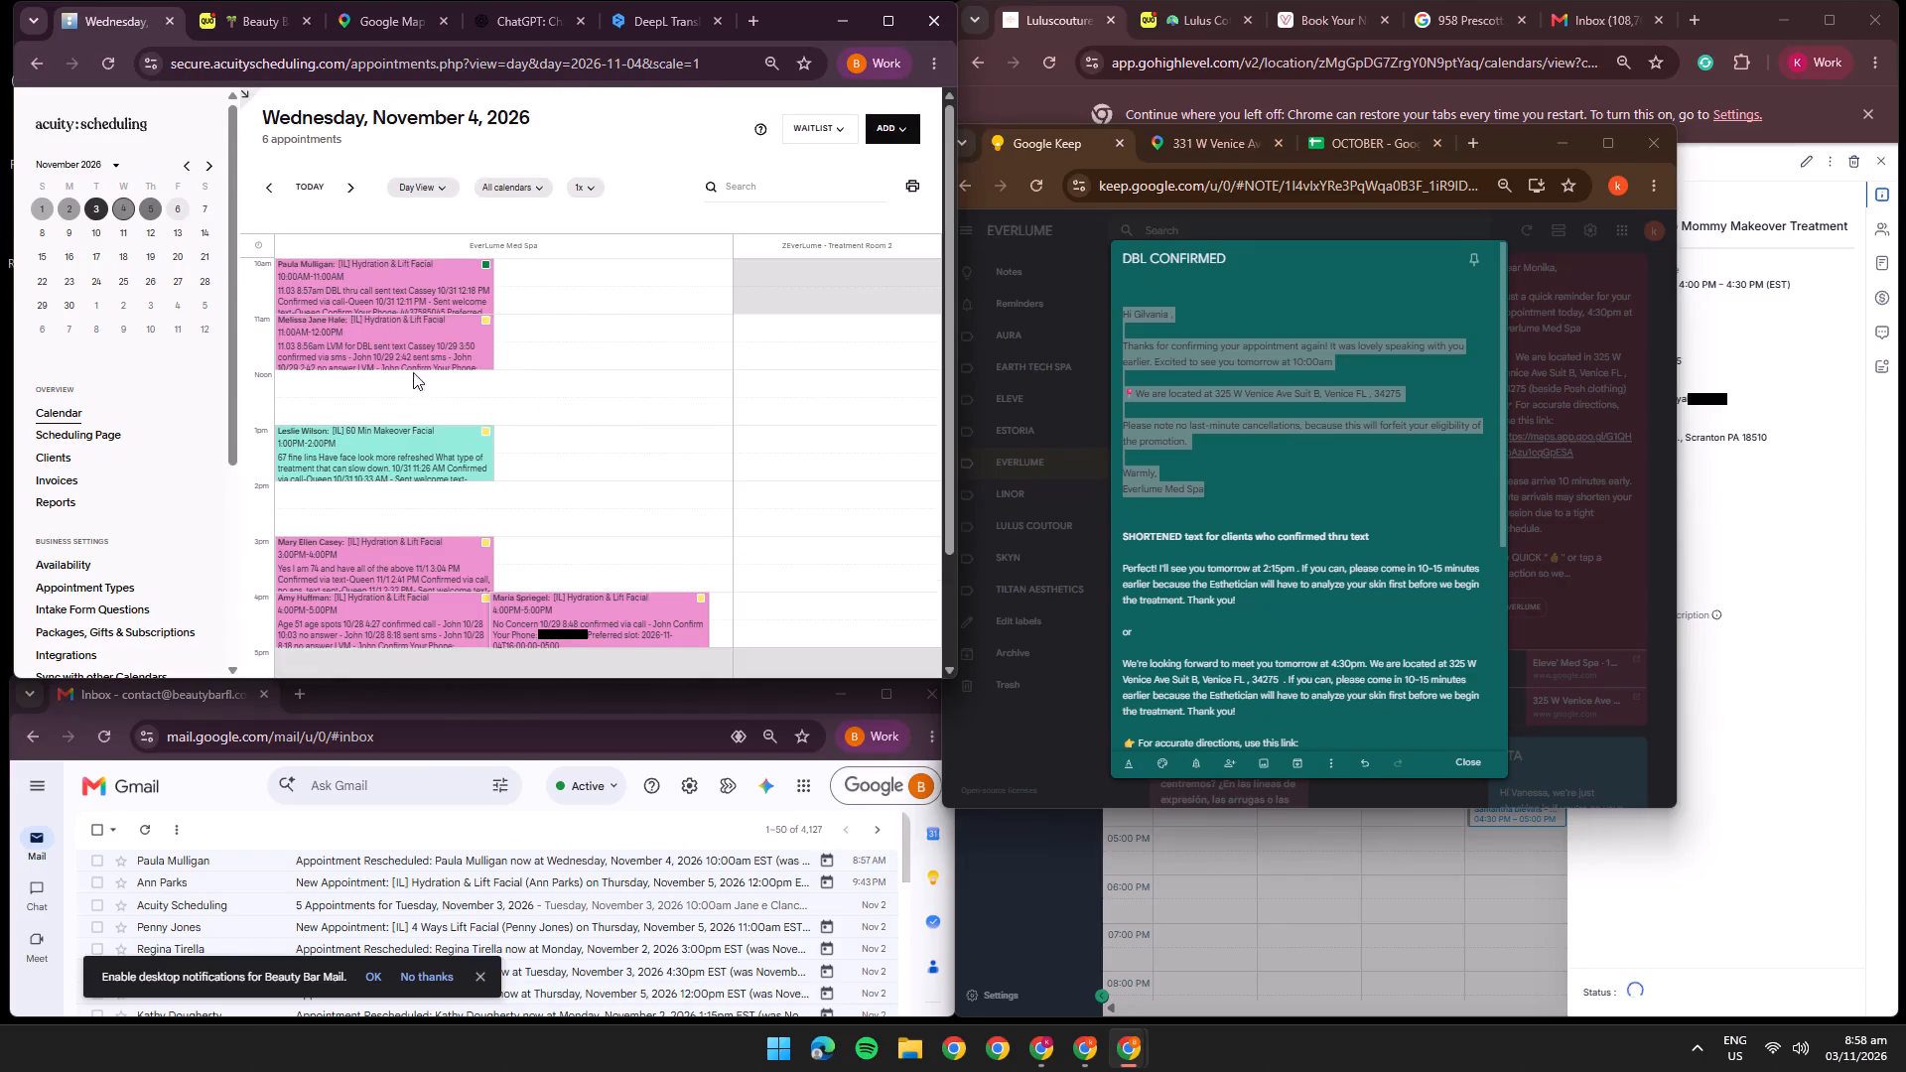
Copy the phone number from the 1:00 PM appointment in Acuity and call that client in Quo.
{"action": "left_click", "coordinate": [396, 447]}
{"action": "left_click_drag", "start_coordinate": [921, 295], "coordinate": [820, 288]}
{"action": "key", "text": "ctrl+c"}
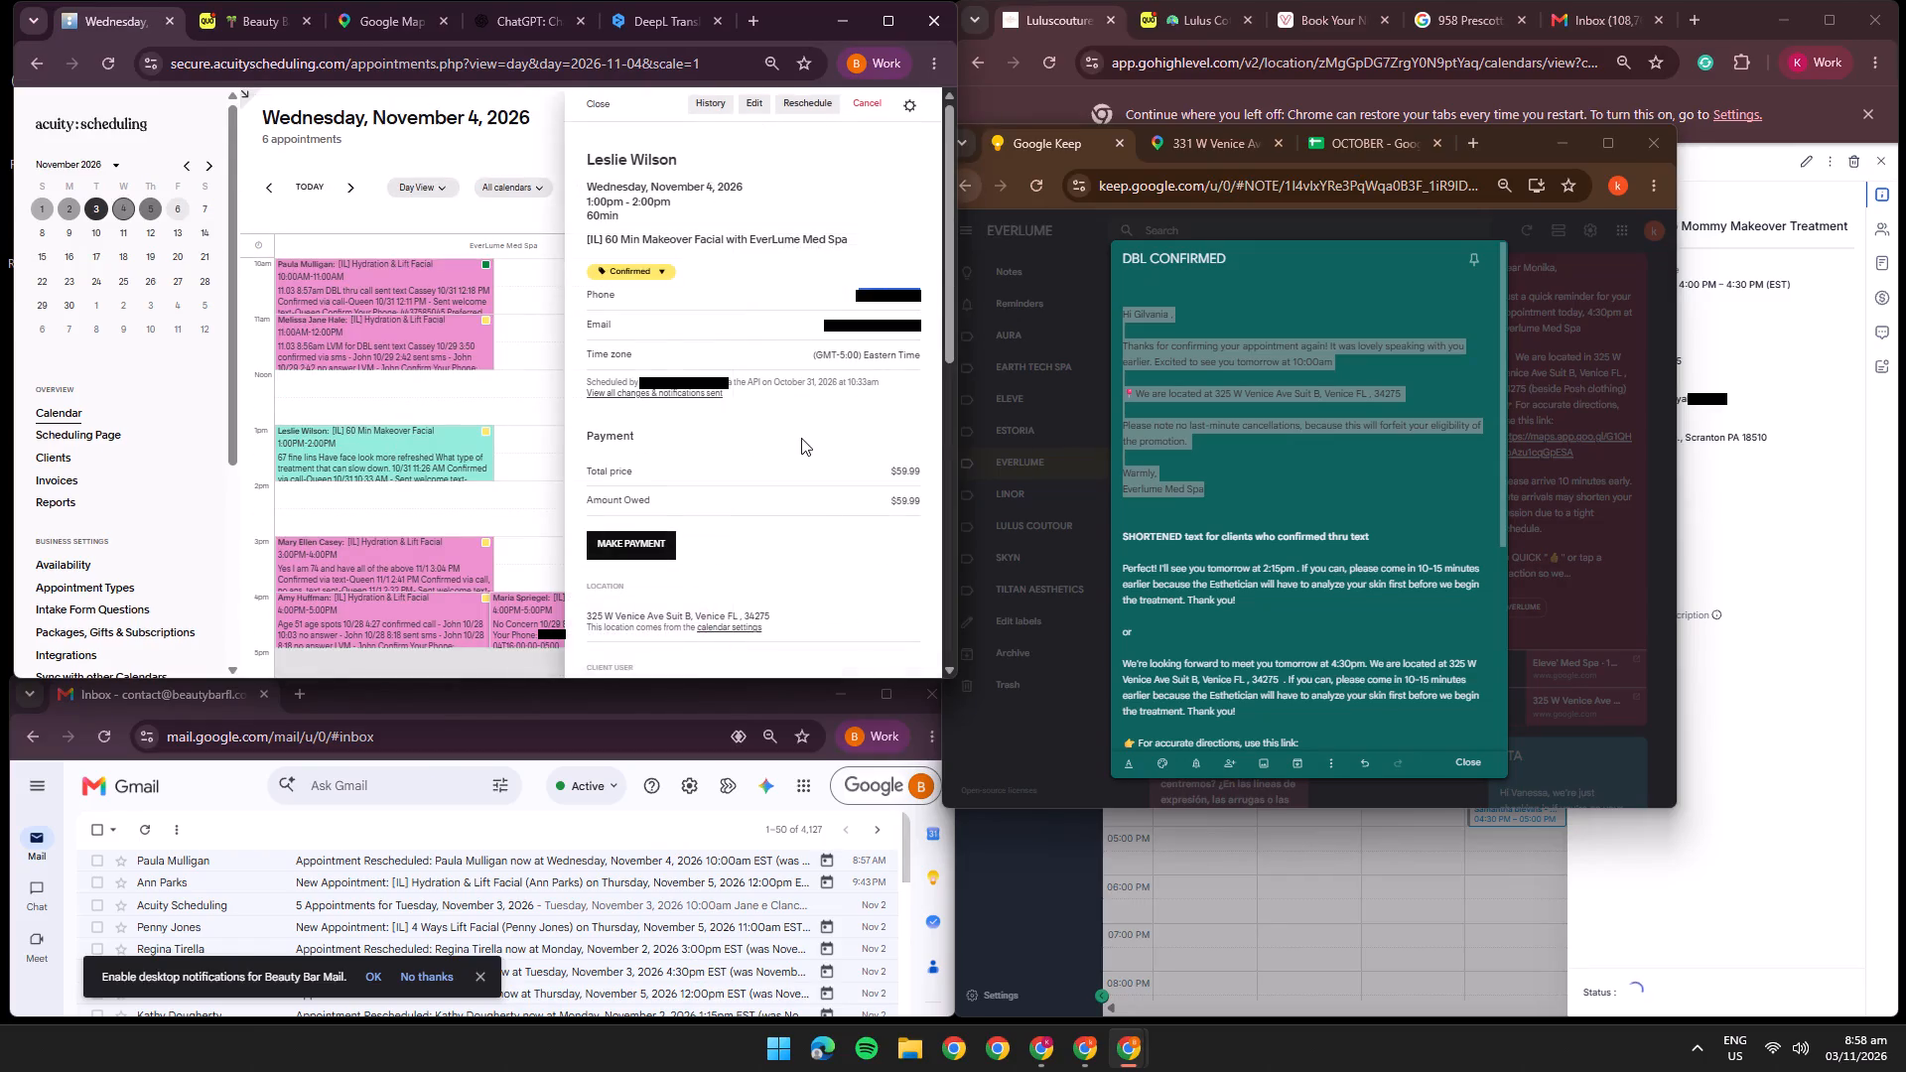
{"action": "scroll", "coordinate": [801, 438], "scroll_direction": "down", "scroll_amount": 2}
{"action": "scroll", "coordinate": [801, 439], "scroll_direction": "up", "scroll_amount": 3}
{"action": "scroll", "coordinate": [801, 346], "scroll_direction": "down", "scroll_amount": 3}
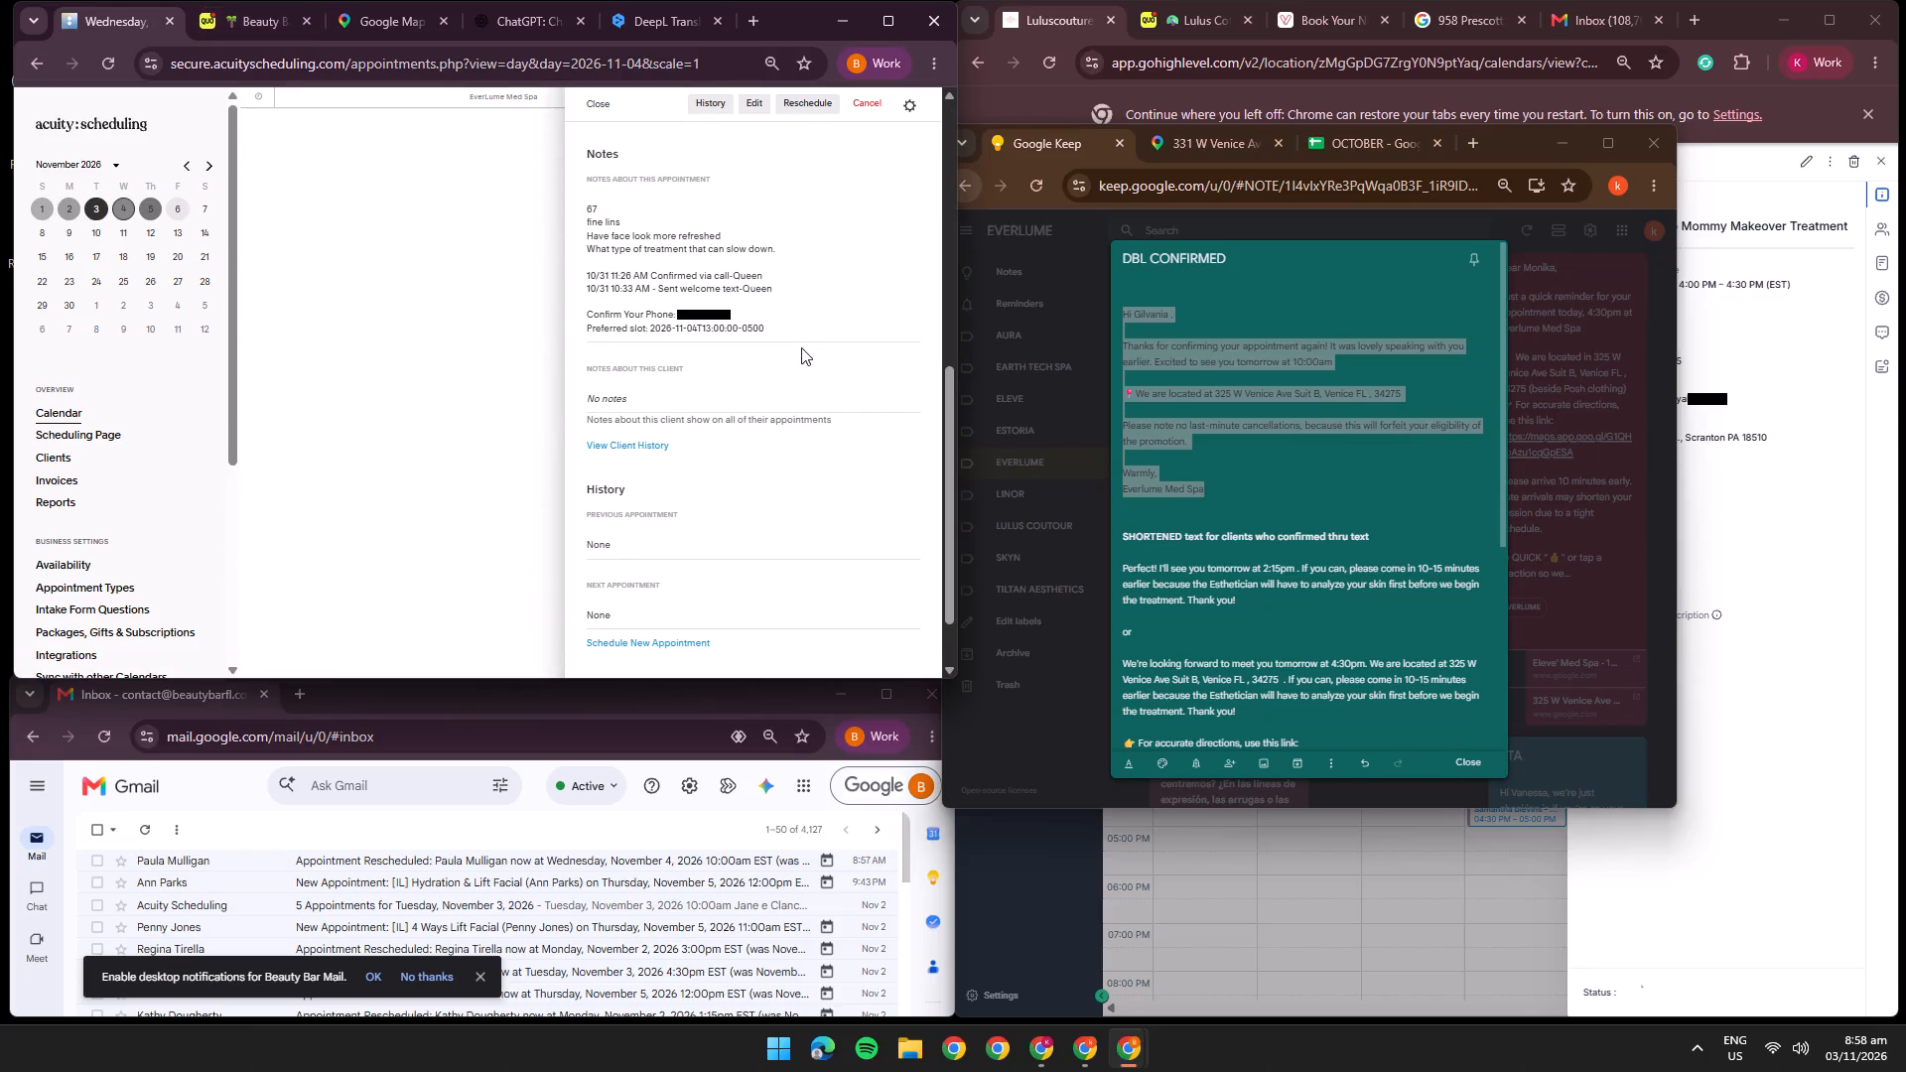
{"action": "scroll", "coordinate": [788, 347], "scroll_direction": "up", "scroll_amount": 2}
{"action": "left_click", "coordinate": [240, 16]}
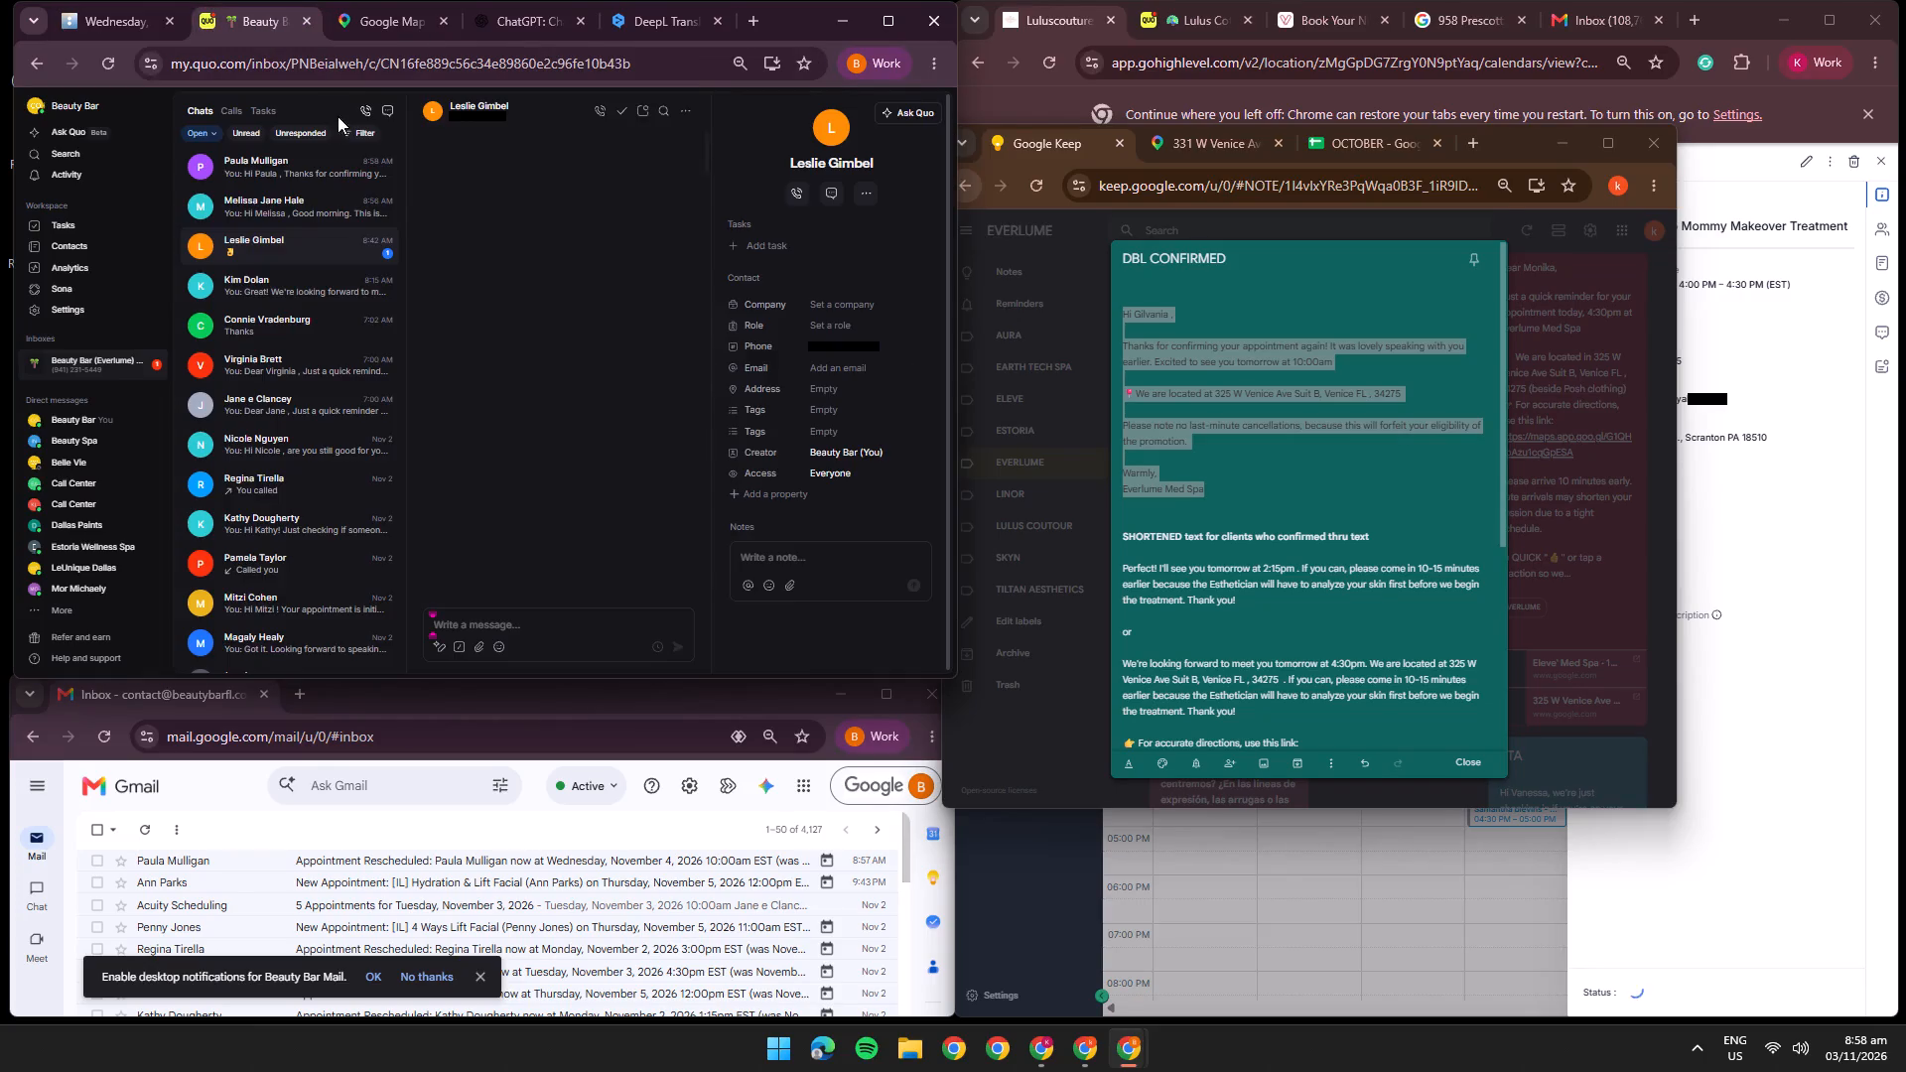
{"action": "left_click", "coordinate": [379, 105]}
{"action": "key", "text": "ctrl+v"}
{"action": "left_click", "coordinate": [503, 210]}
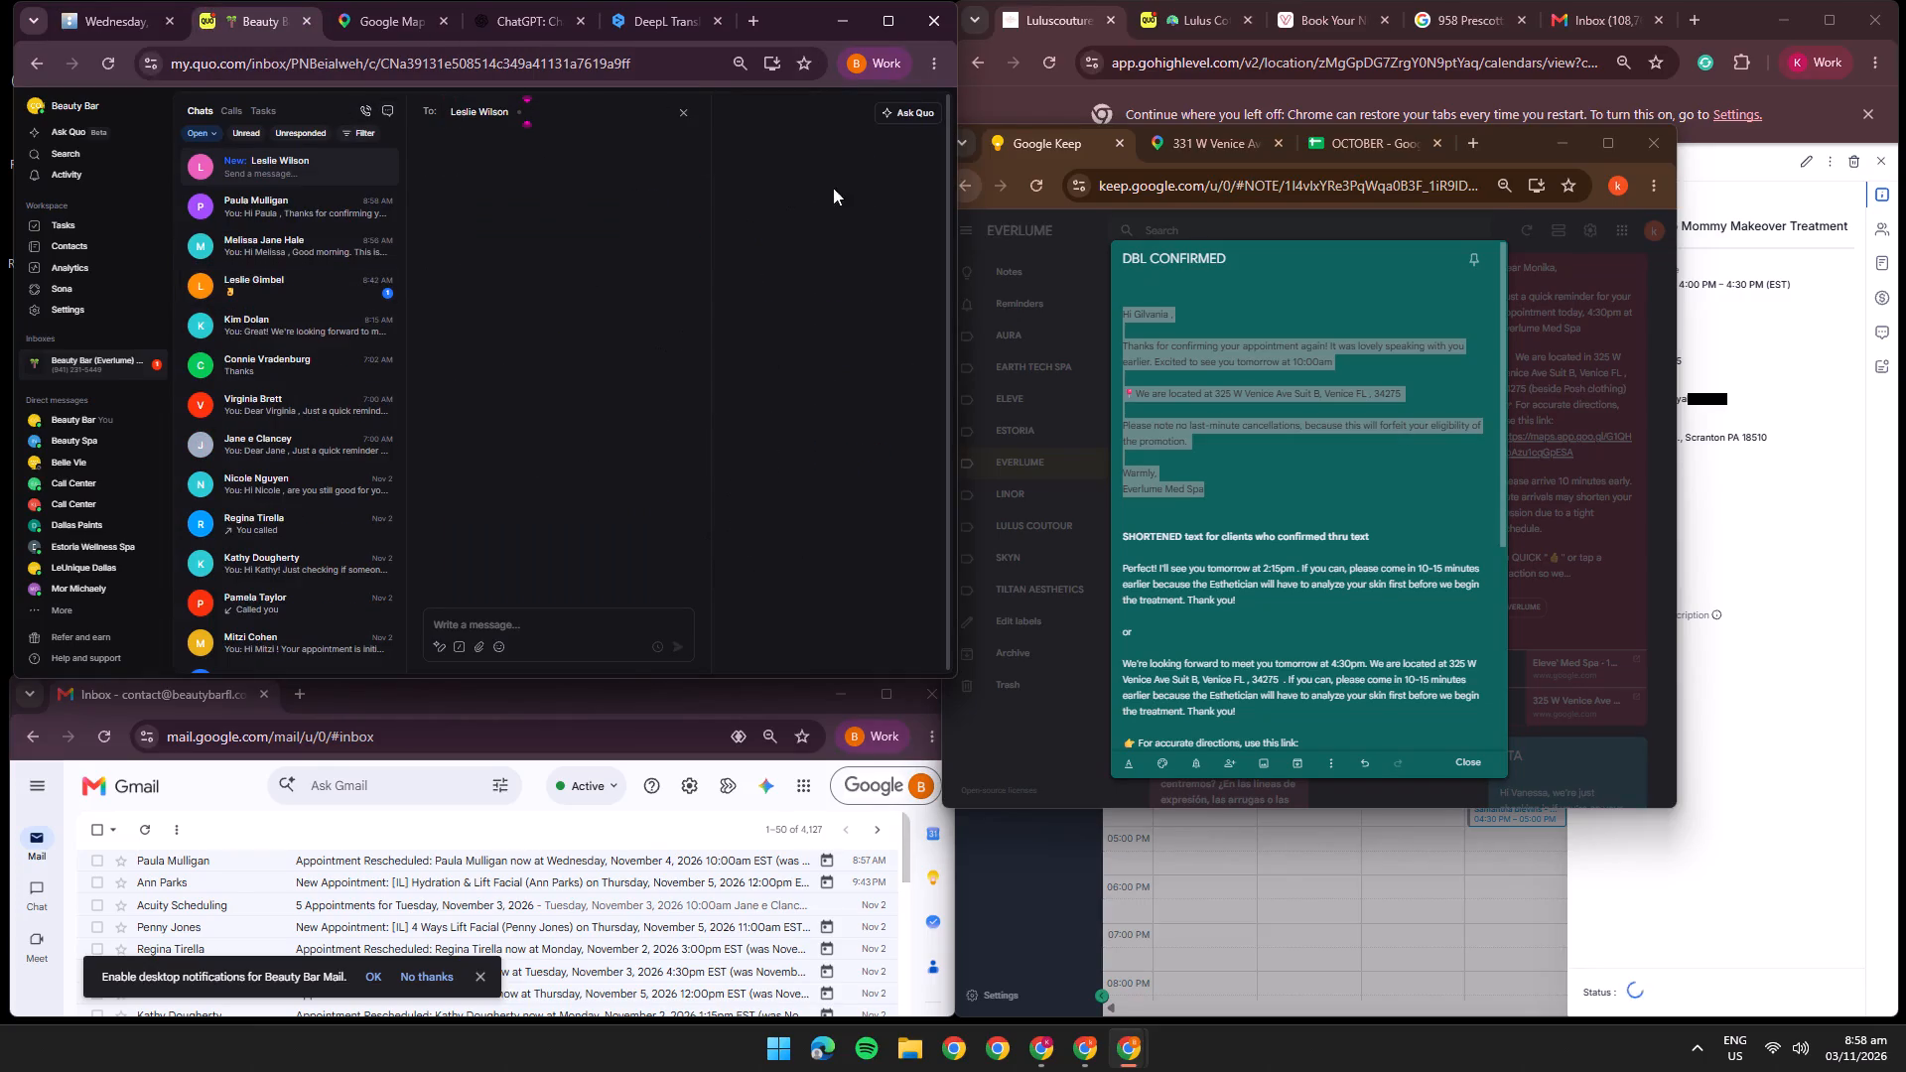
{"action": "left_click", "coordinate": [795, 191]}
{"action": "left_click", "coordinate": [614, 626]}
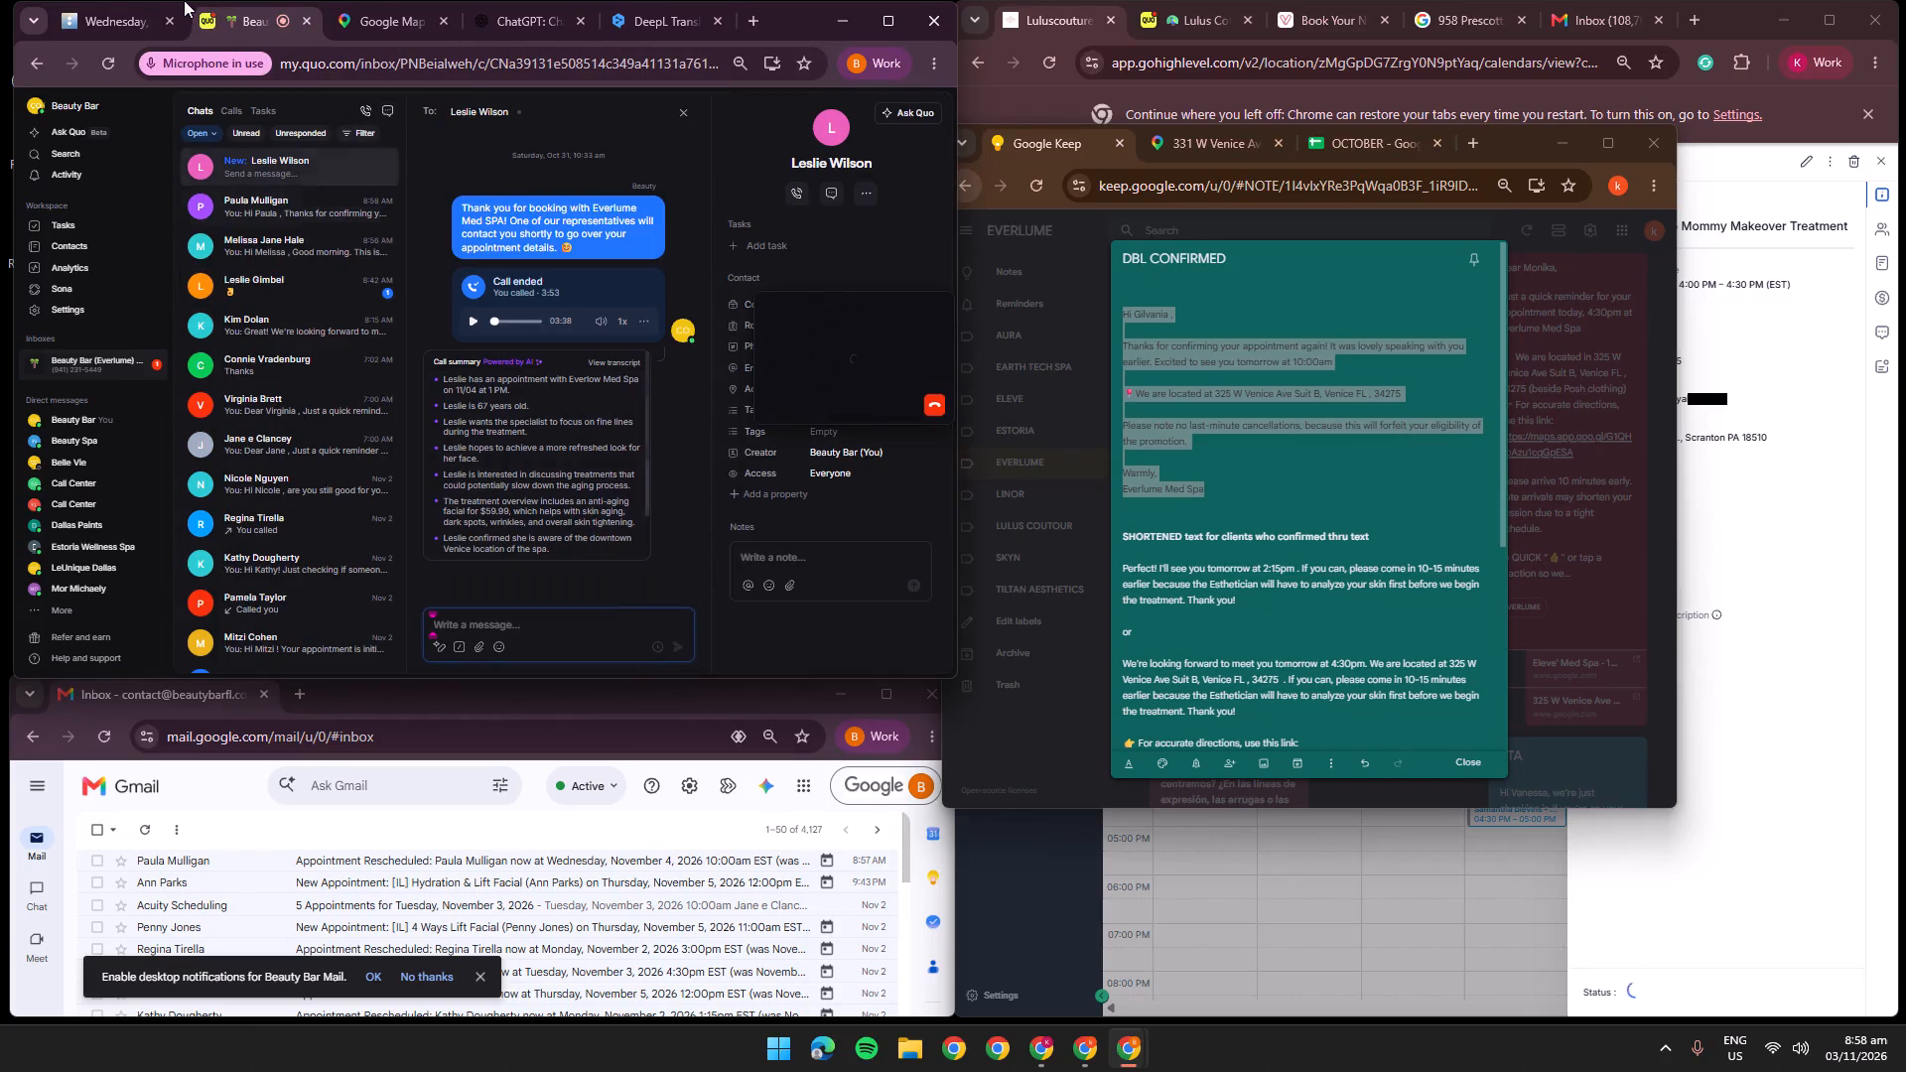
Add "11.03 8:59am LVM for DBL sent text Cassey" above the 10/31 entries in the 1:00 PM appointment notes in Acuity and save.
{"action": "left_click", "coordinate": [91, 26]}
{"action": "scroll", "coordinate": [642, 329], "scroll_direction": "down", "scroll_amount": 2}
{"action": "left_click", "coordinate": [789, 284]}
{"action": "key", "text": "Down"}
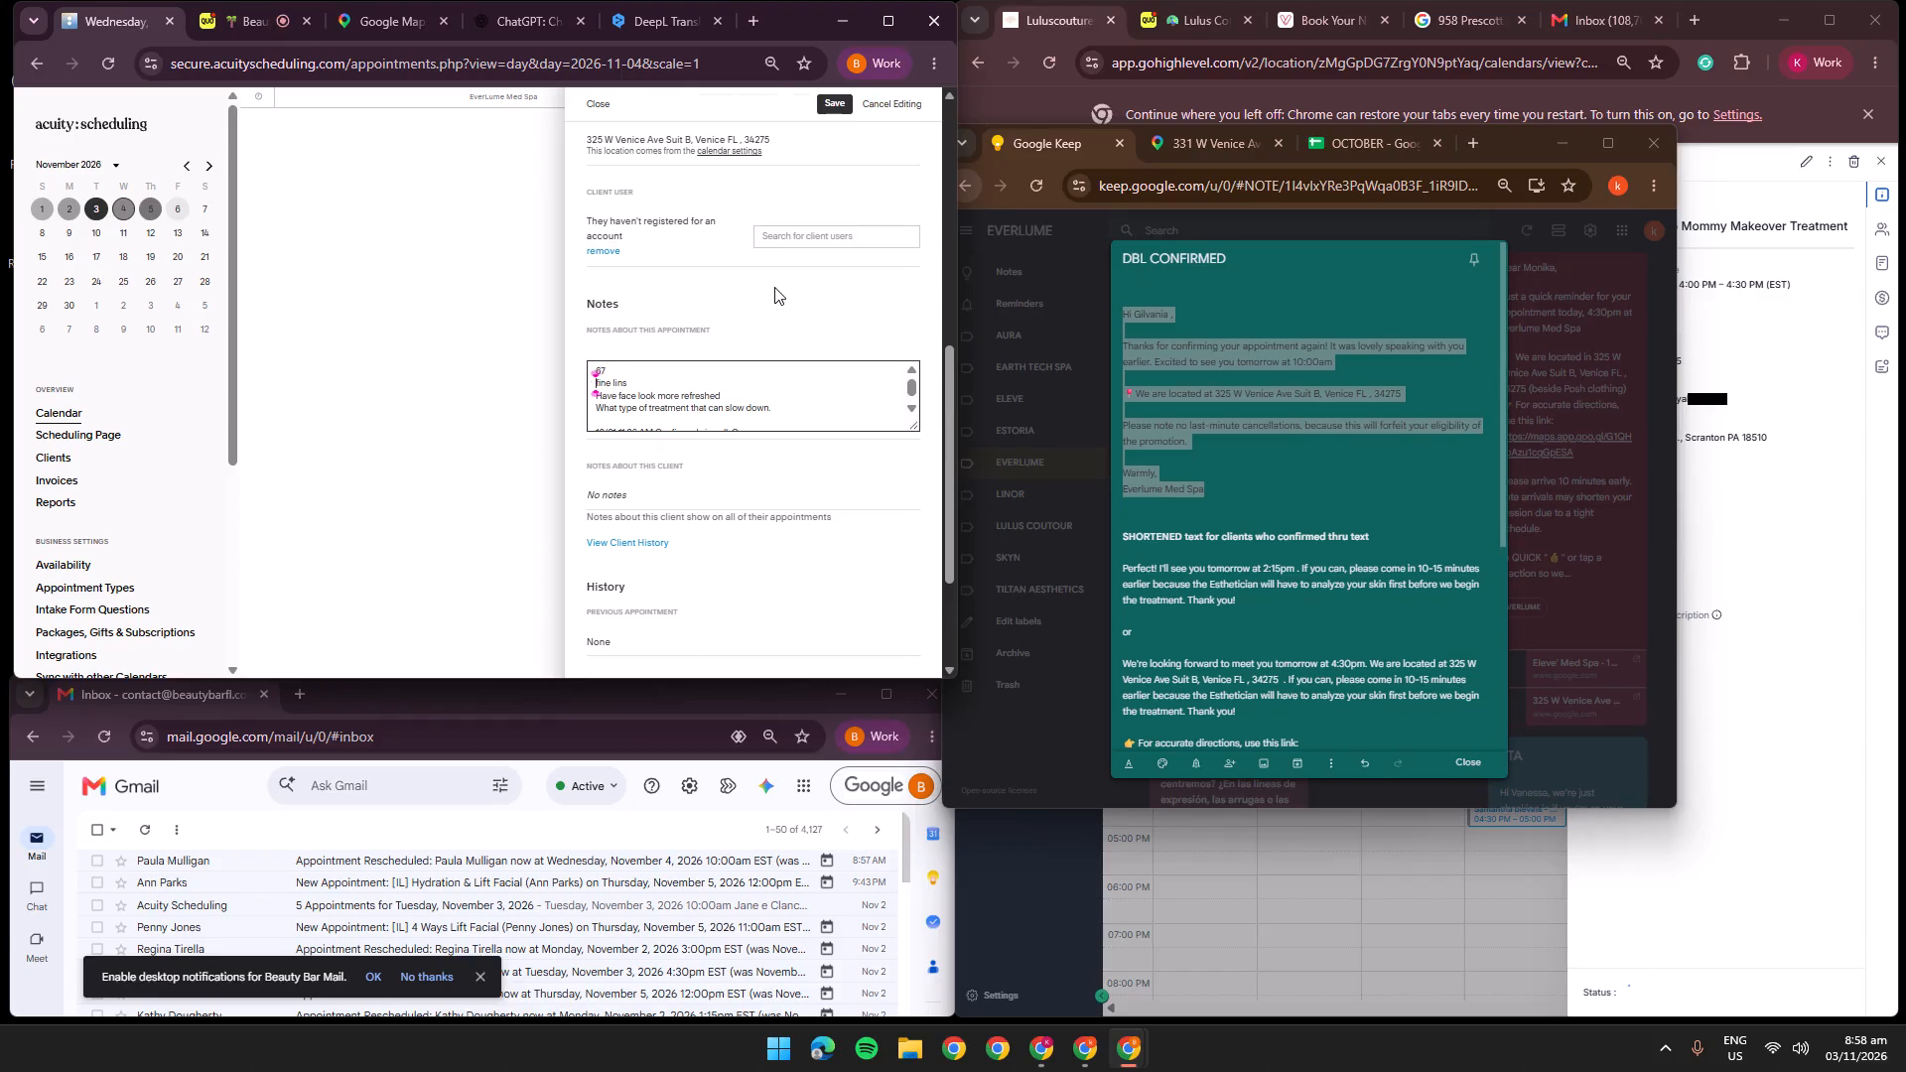
{"action": "key", "text": "Down"}
{"action": "key", "text": "Down"}
{"action": "key", "text": "Down"}
{"action": "key", "text": "Return"}
{"action": "scroll", "coordinate": [737, 312], "scroll_direction": "down", "scroll_amount": 1}
{"action": "scroll", "coordinate": [756, 207], "scroll_direction": "down", "scroll_amount": 1}
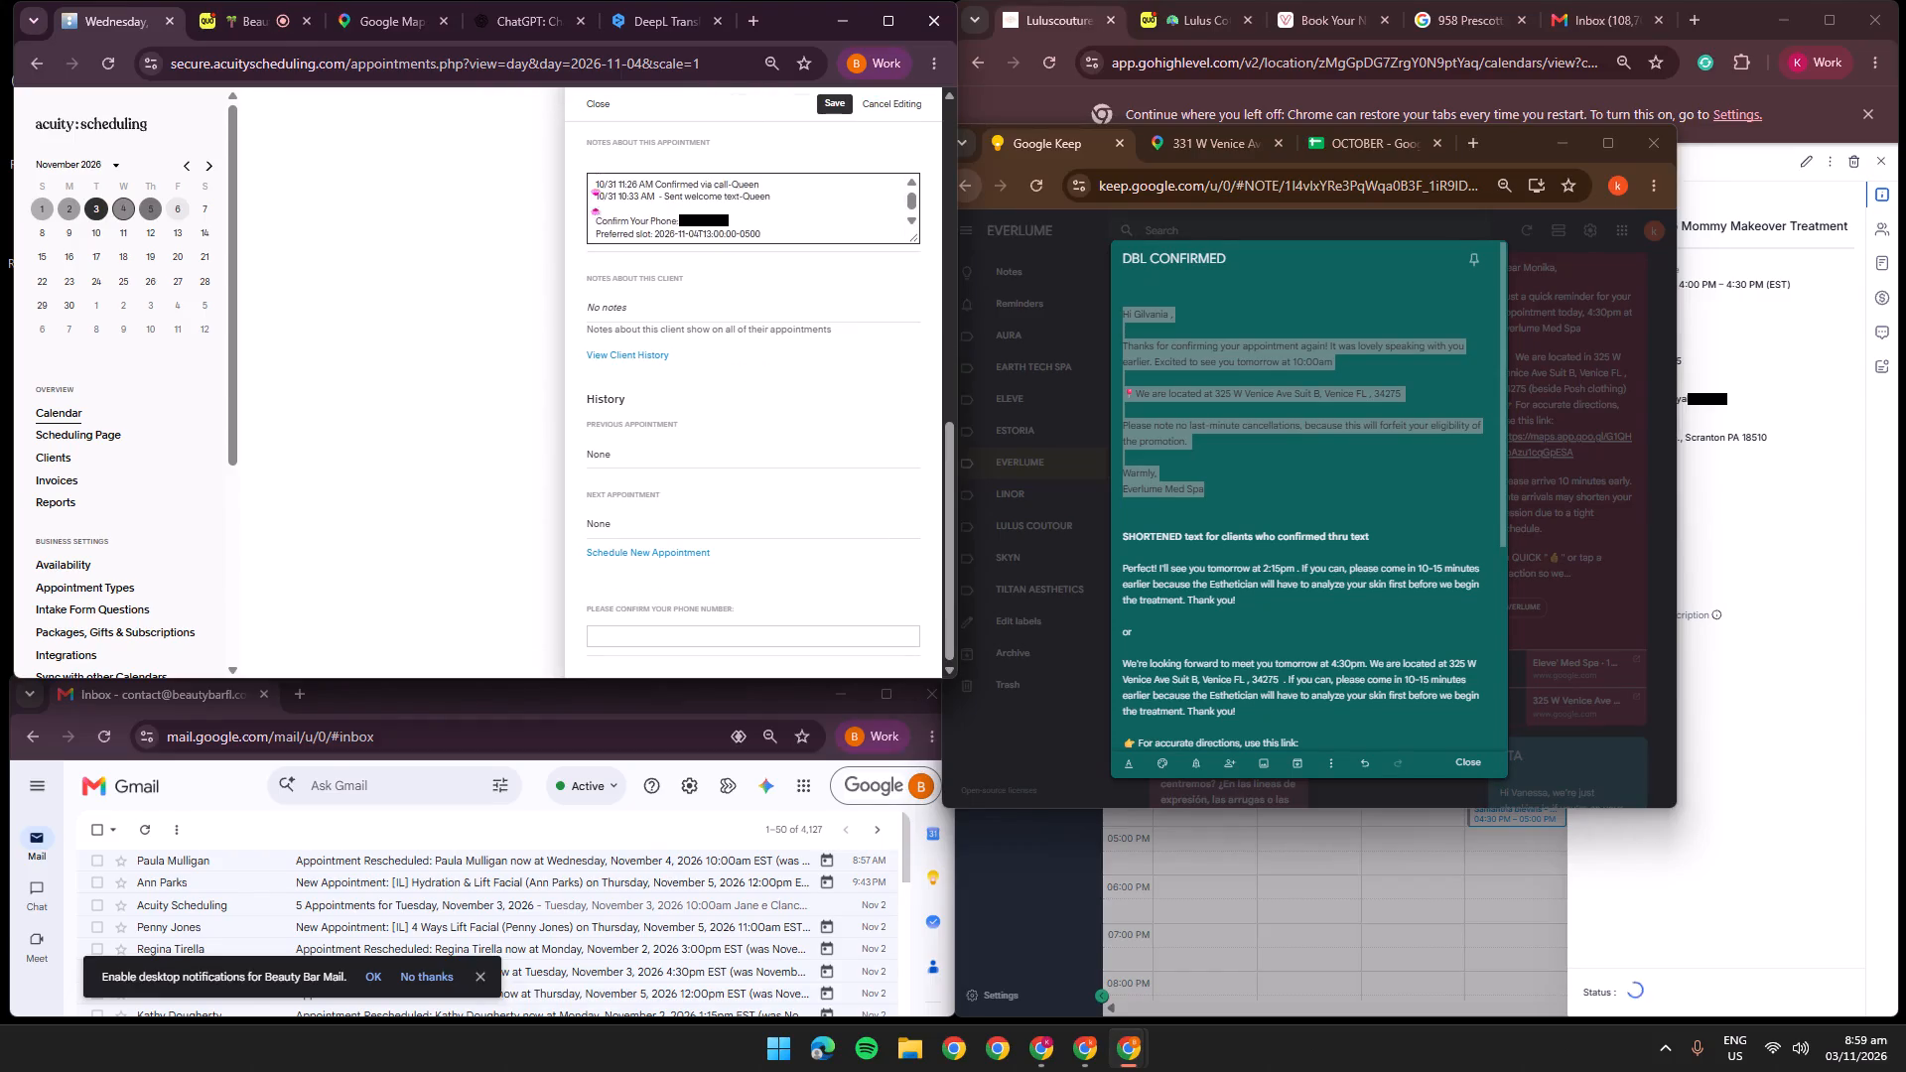
{"action": "scroll", "coordinate": [759, 207], "scroll_direction": "up", "scroll_amount": 1}
{"action": "type", "text": "11.03"}
{"action": "key", "text": "space"}
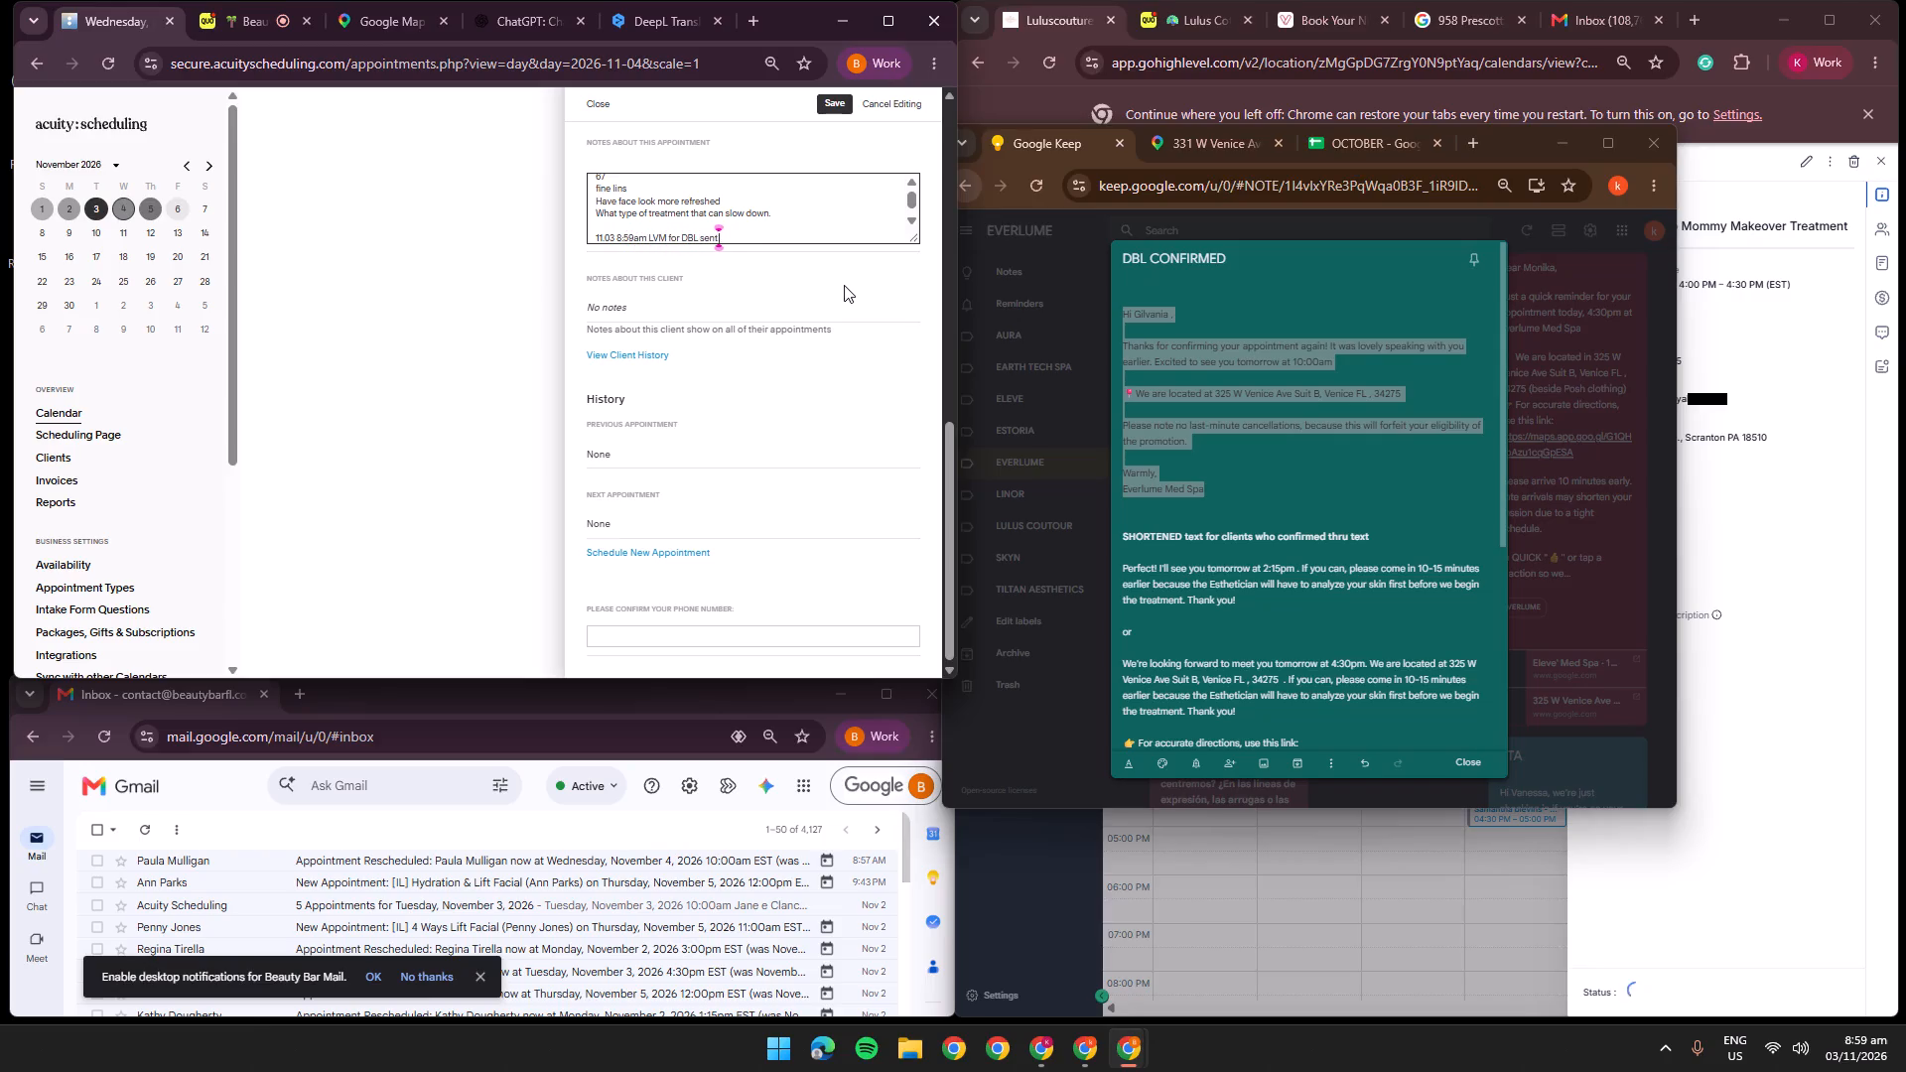
{"action": "scroll", "coordinate": [844, 285], "scroll_direction": "up", "scroll_amount": 4}
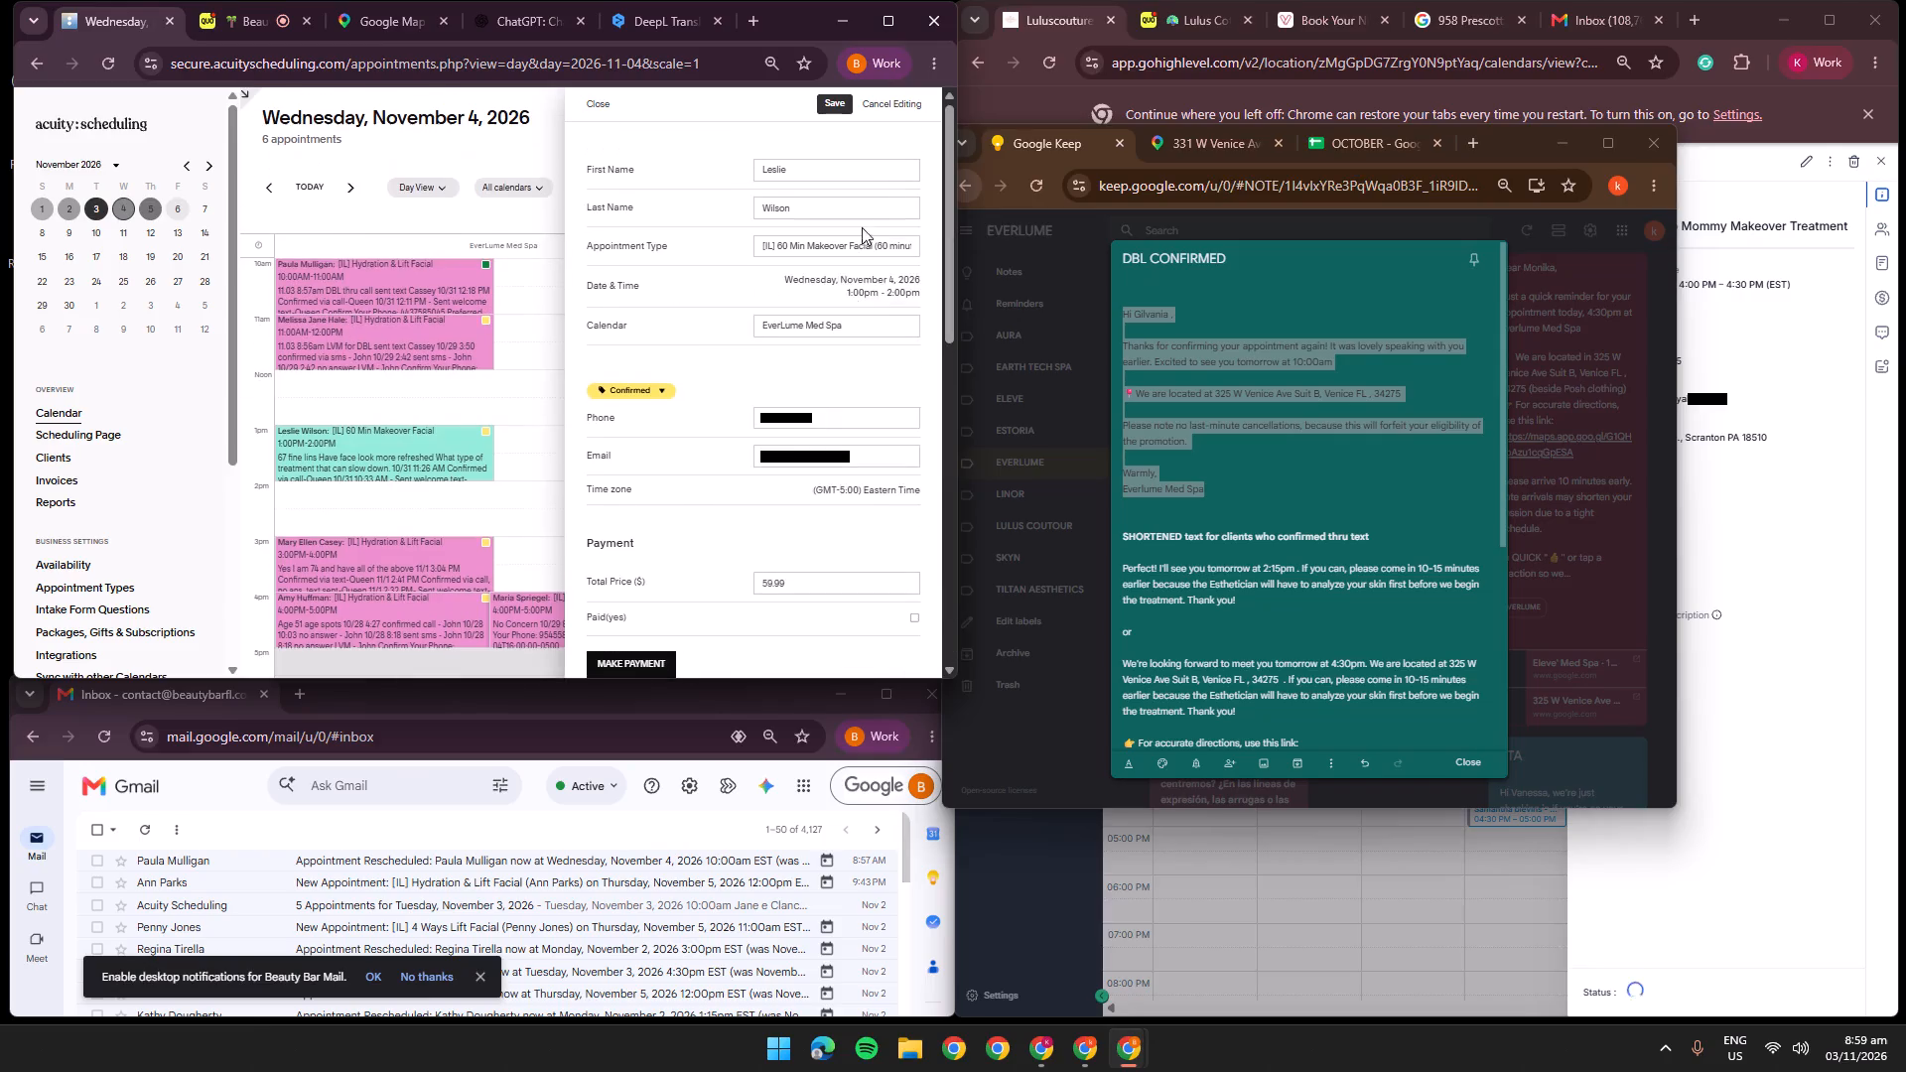
{"action": "left_click", "coordinate": [842, 111]}
Change the appointment time to 1:00pm in the second FACE message template of the DBL NO ANSWER note in Google Keep.
{"action": "left_click", "coordinate": [1237, 584]}
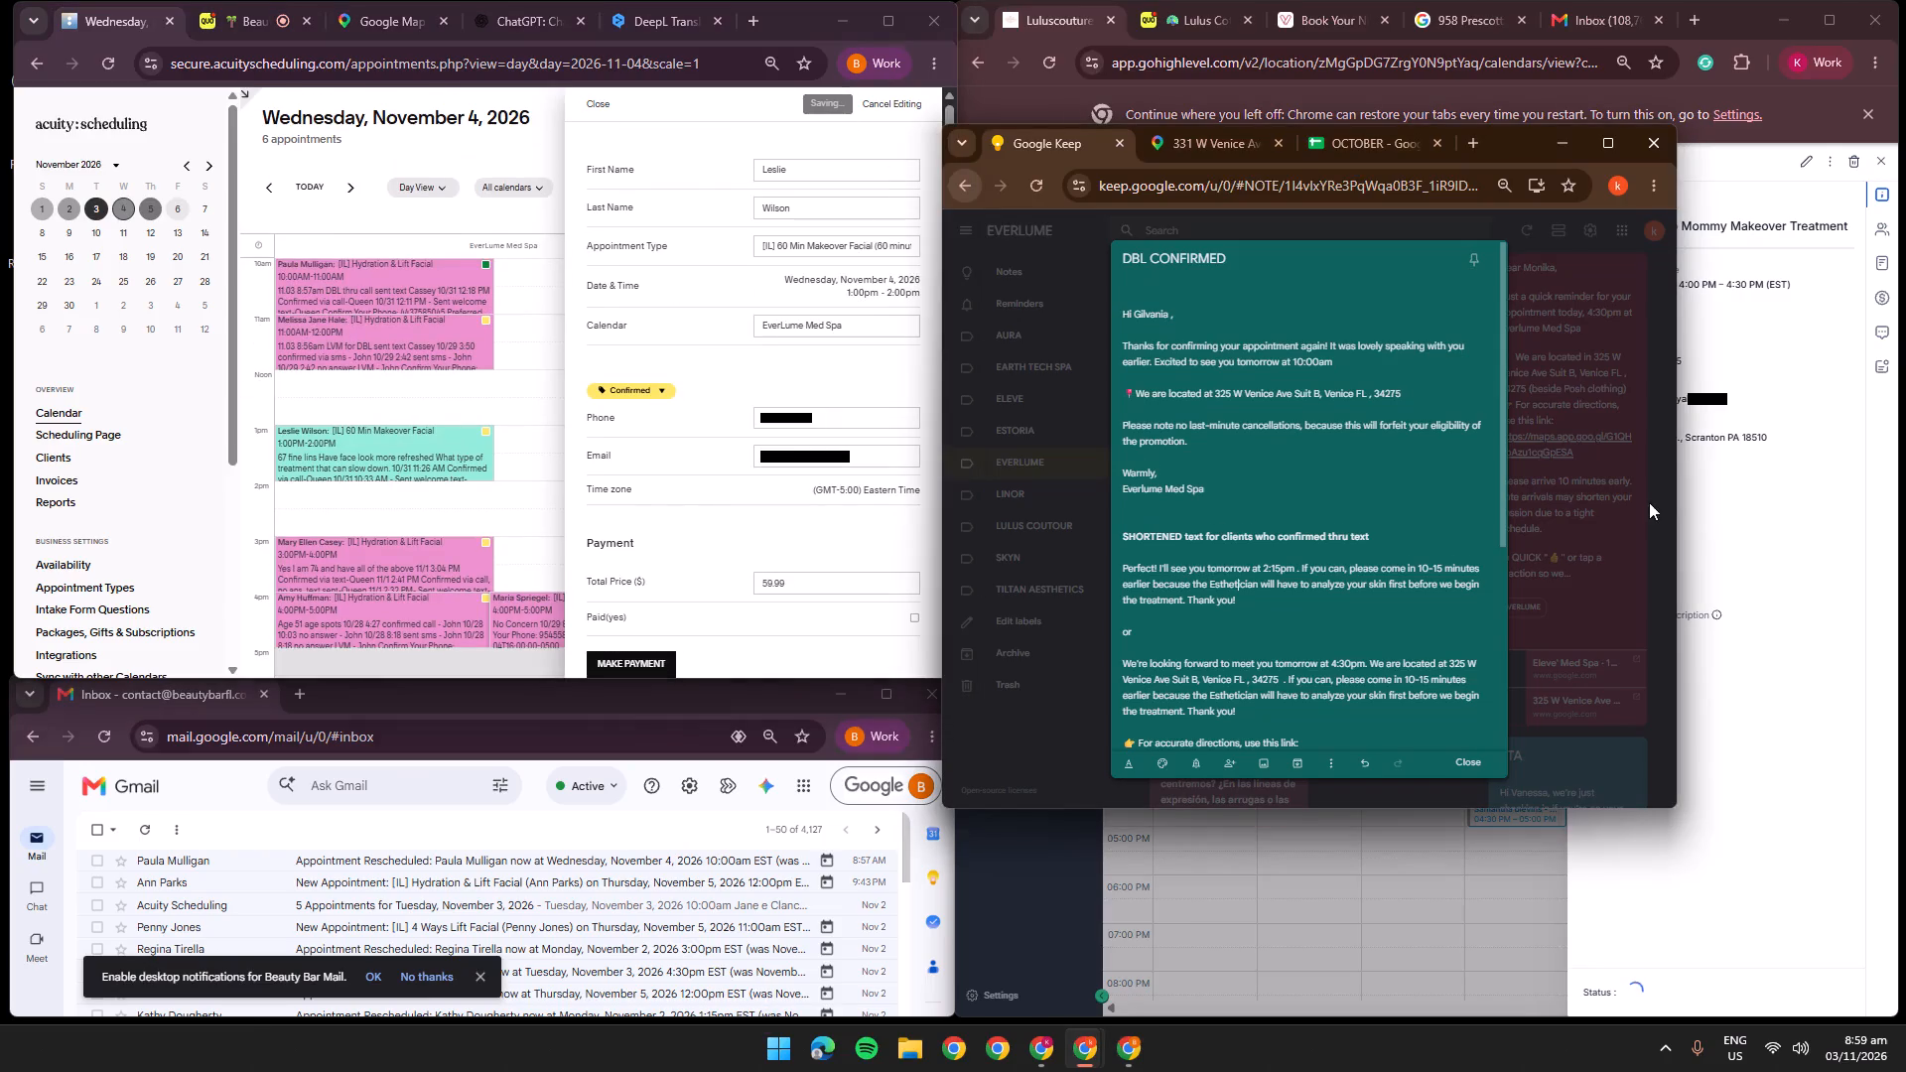
{"action": "left_click", "coordinate": [1649, 503]}
{"action": "left_click", "coordinate": [1109, 713]}
{"action": "left_click", "coordinate": [1224, 720]}
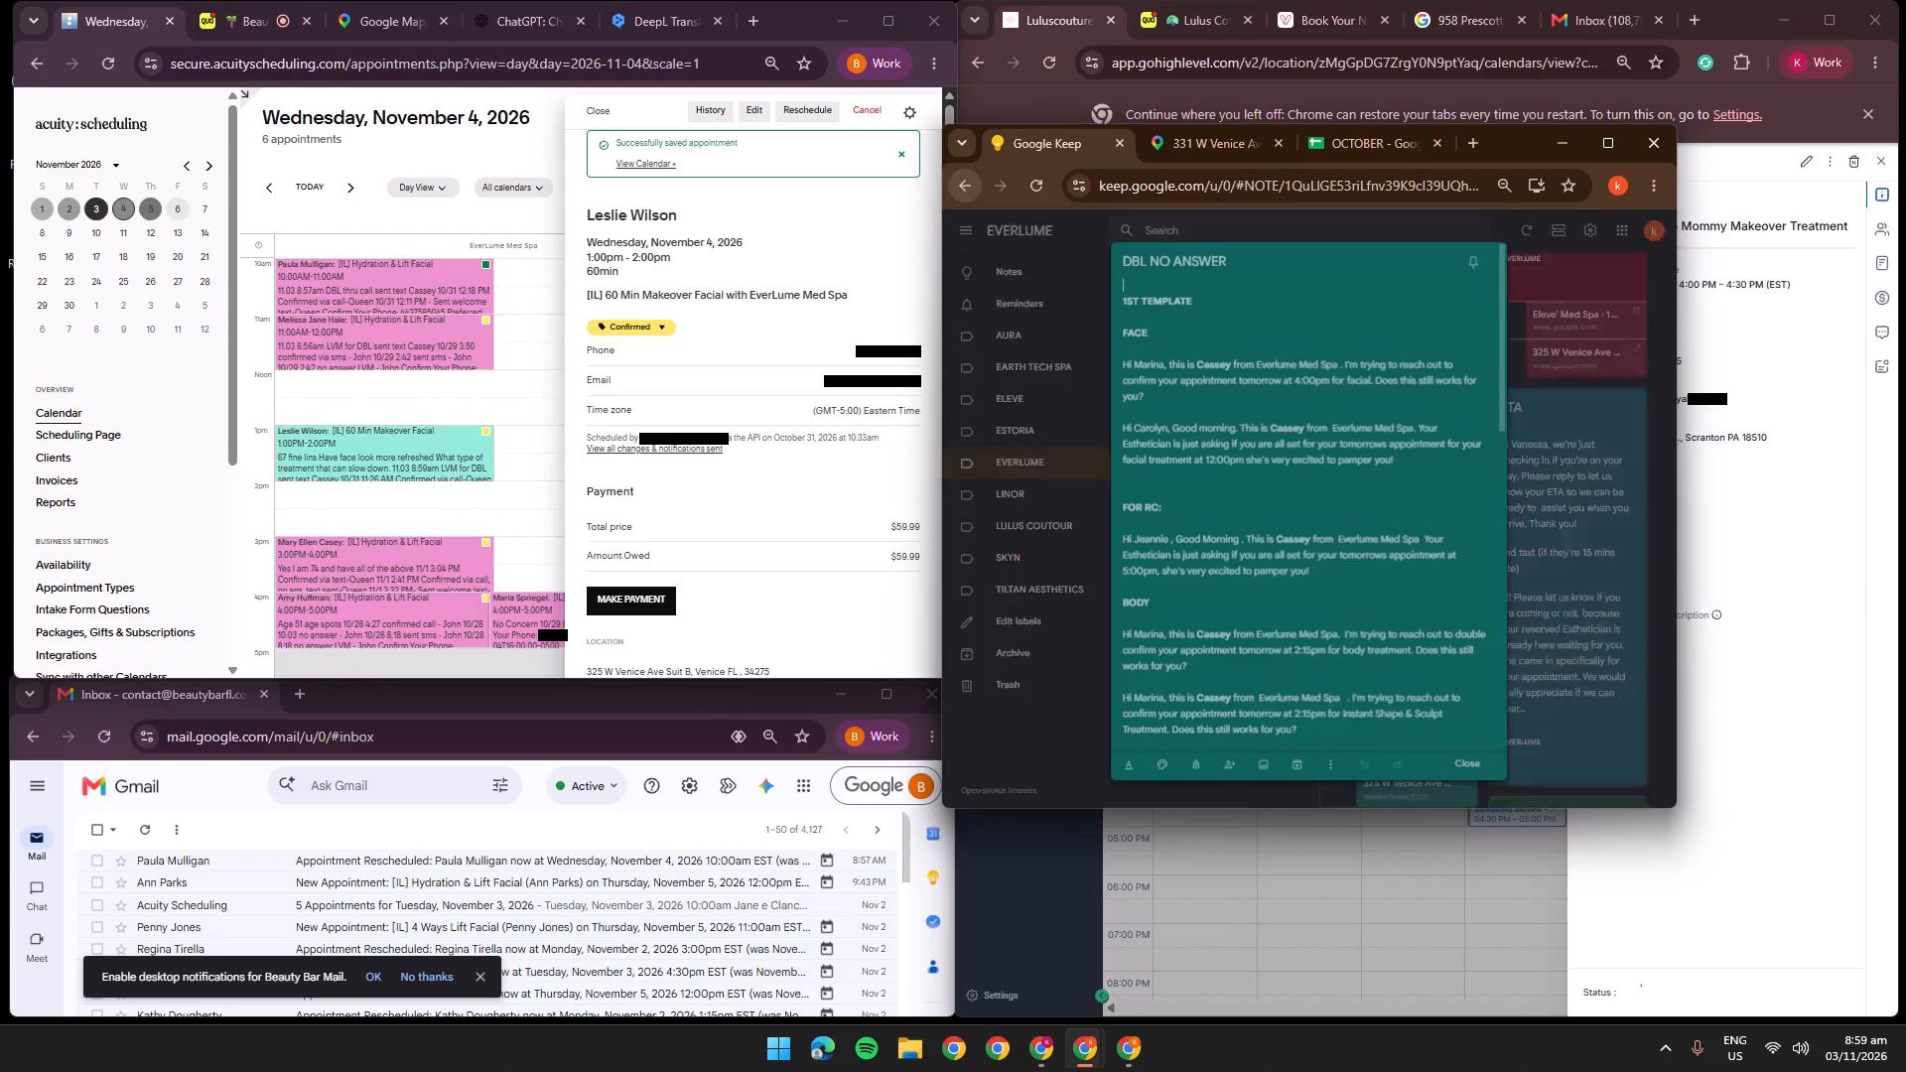
{"action": "left_click", "coordinate": [1345, 388]}
{"action": "left_click", "coordinate": [1296, 424]}
{"action": "left_click", "coordinate": [1216, 461]}
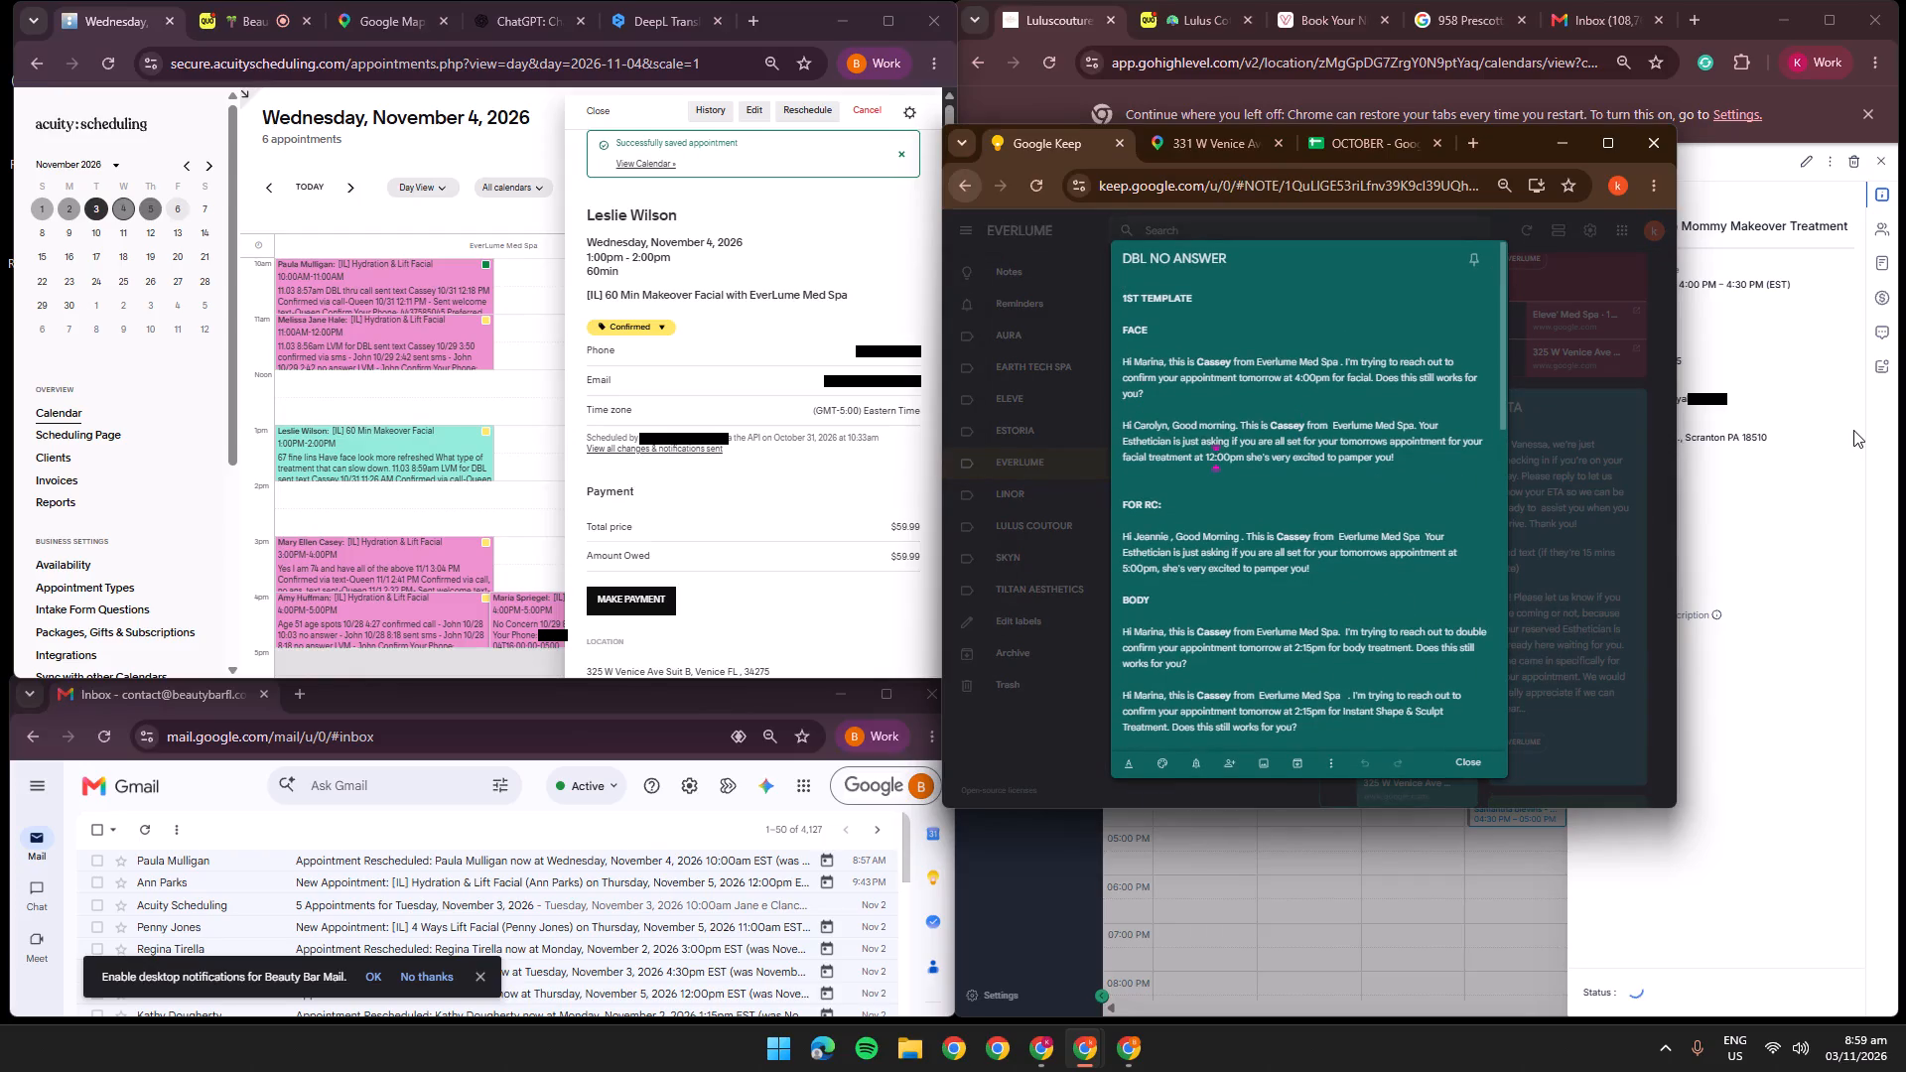
{"action": "key", "text": "Left"}
{"action": "key", "text": "BackSpace"}
Copy the second FACE template and go to the empty message draft of the 1:00 PM client in Quo.
{"action": "left_click_drag", "start_coordinate": [1430, 462], "coordinate": [1095, 434]}
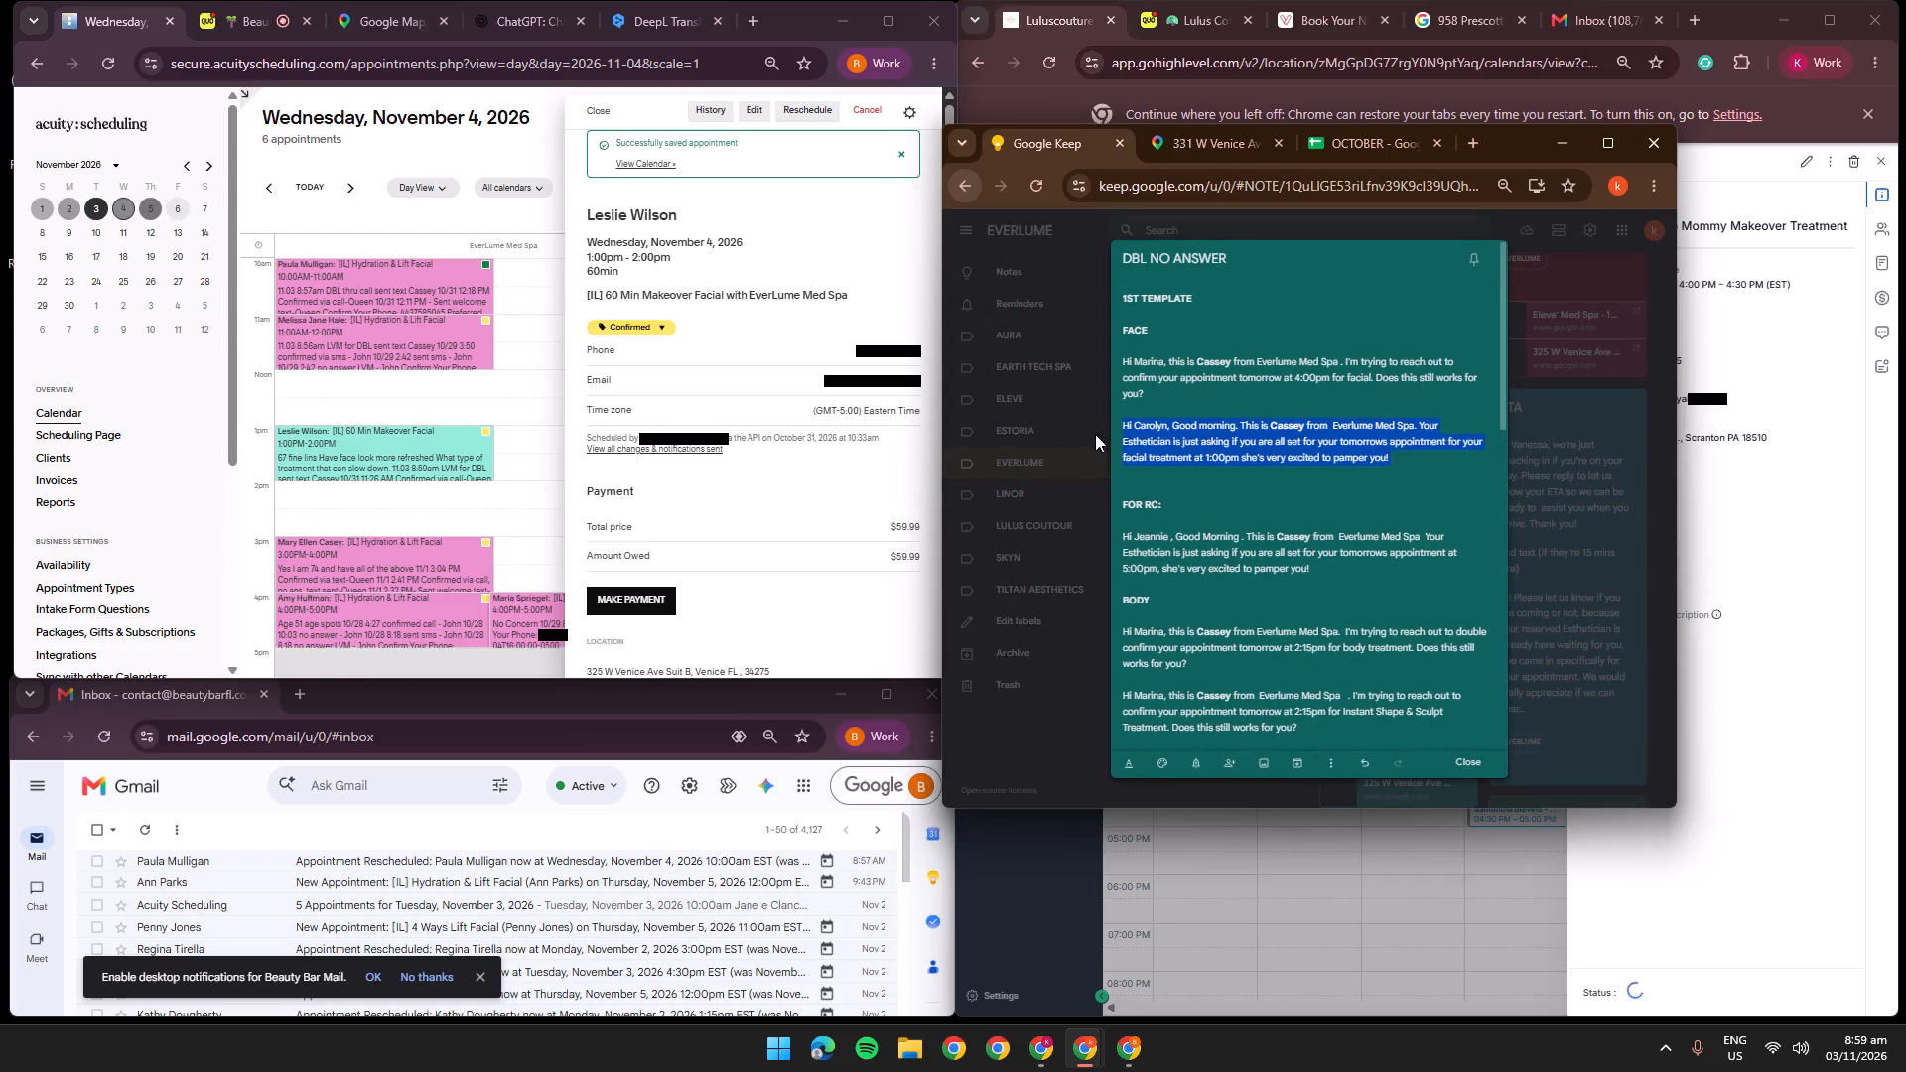
{"action": "left_click_drag", "start_coordinate": [1095, 434], "coordinate": [1095, 418]}
{"action": "key", "text": "ctrl+c"}
{"action": "key", "text": "ctrl+c"}
{"action": "key", "text": "ctrl+c"}
{"action": "left_click", "coordinate": [206, 19], "text": "ctrl"}
{"action": "left_click", "coordinate": [536, 632]}
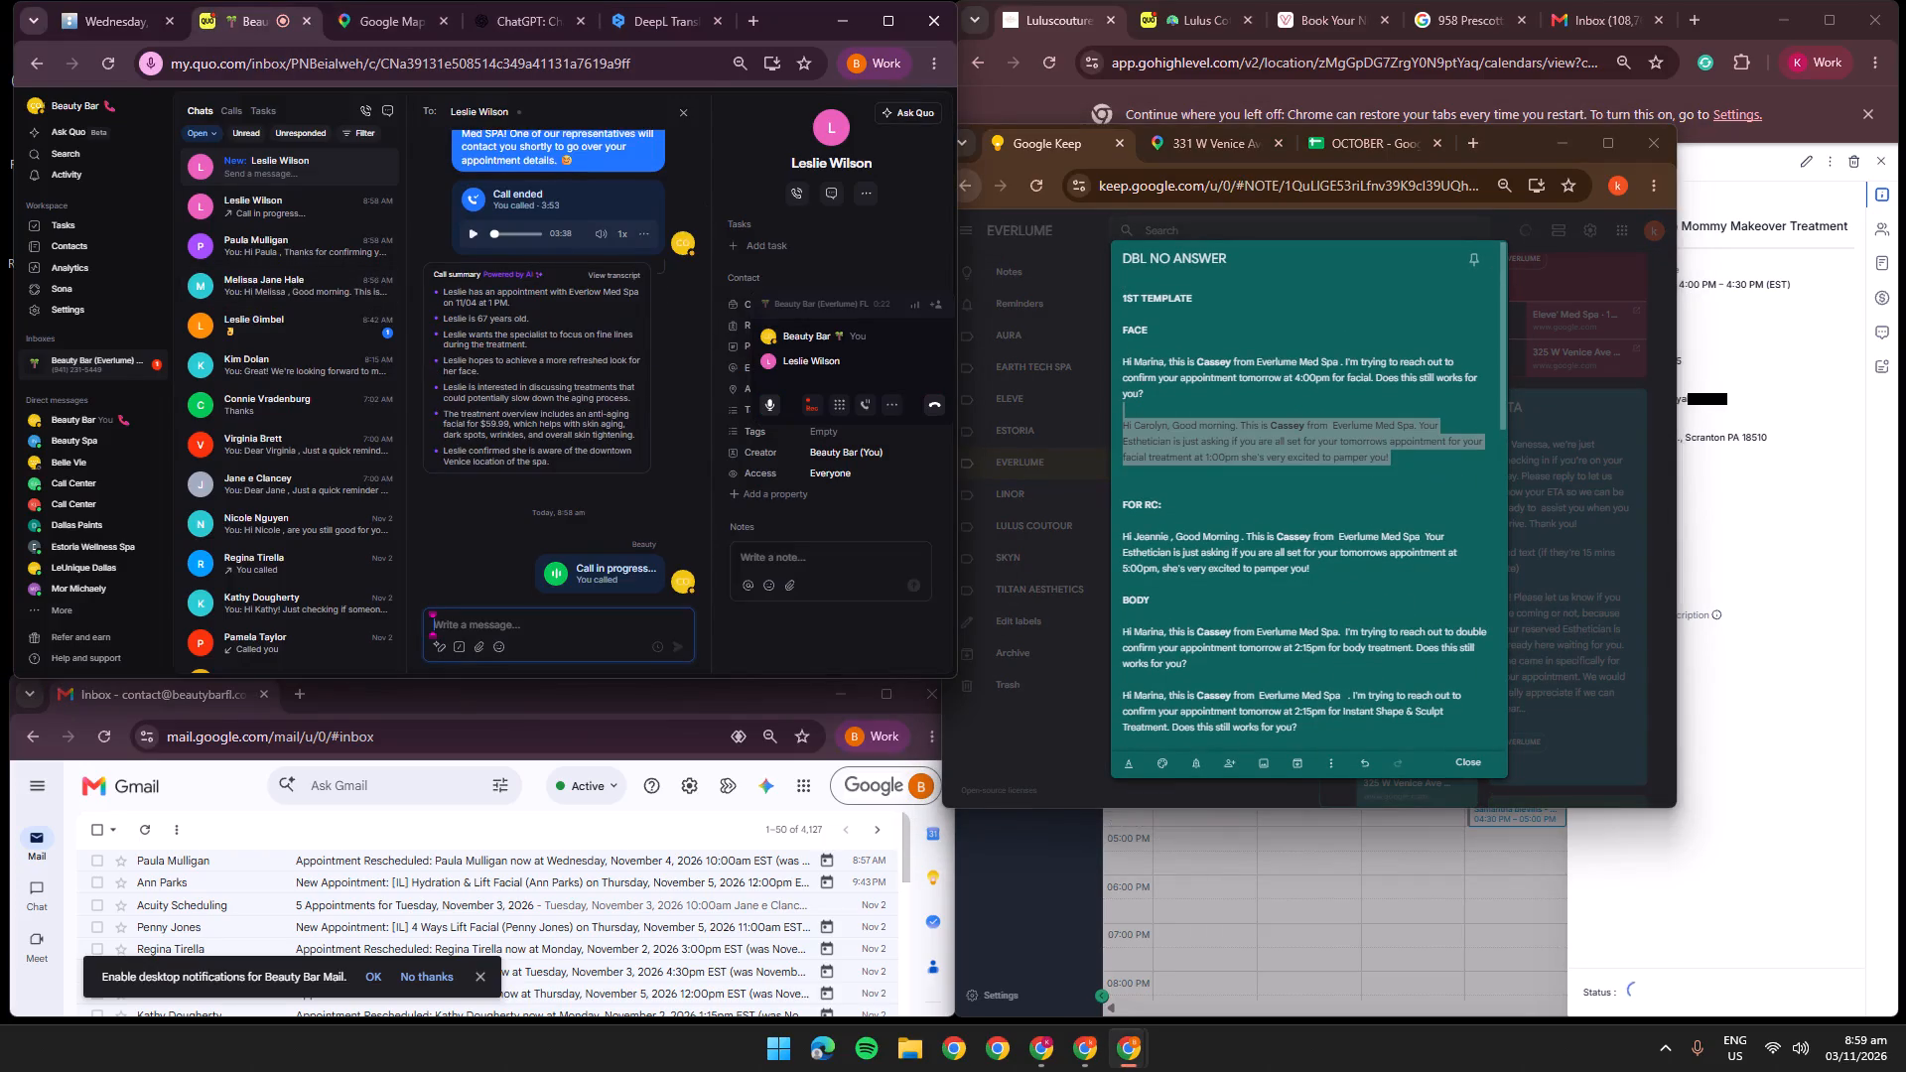
Mute and unmute the microphone on the ongoing call with the 1:00 PM client.
{"action": "left_click", "coordinate": [768, 407]}
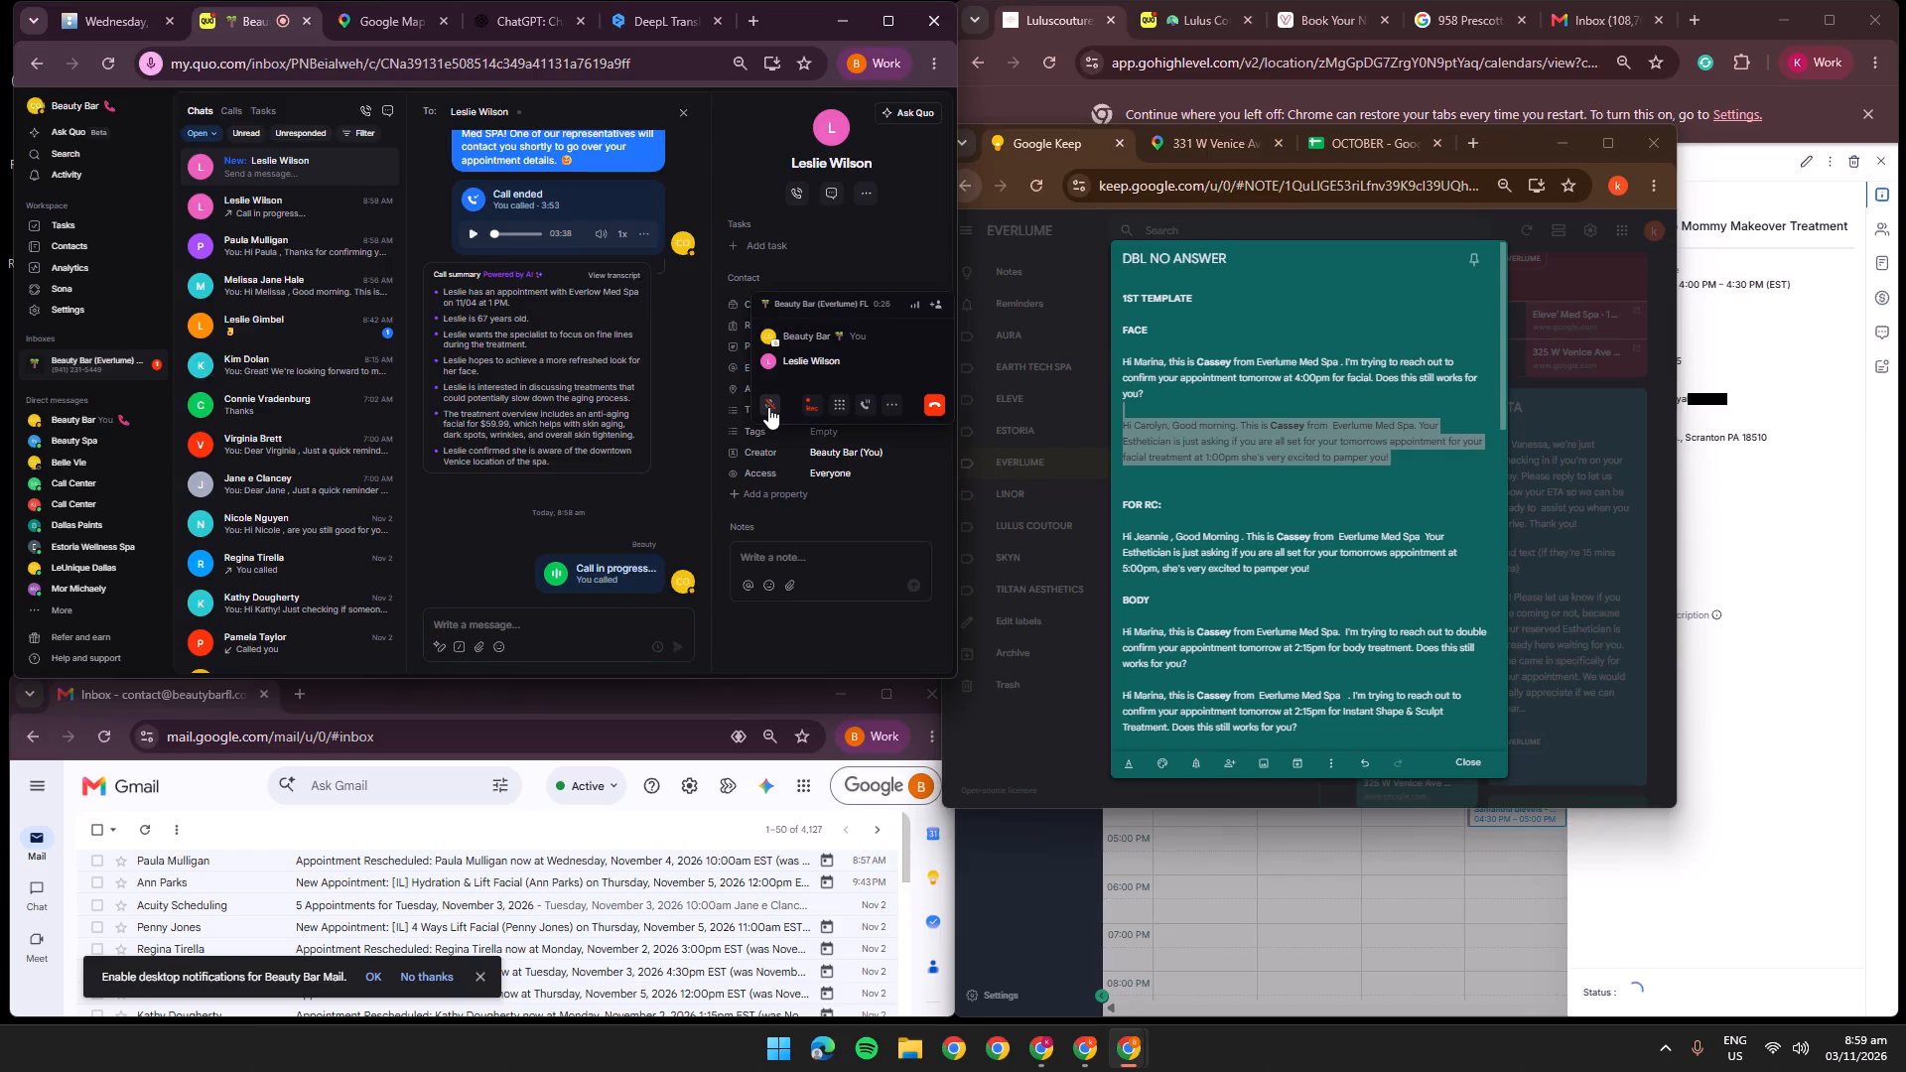
{"action": "left_click", "coordinate": [768, 407]}
Review the 1:00 PM appointment in Acuity, including its notes, contact details and the spa's location address.
{"action": "left_click", "coordinate": [103, 27]}
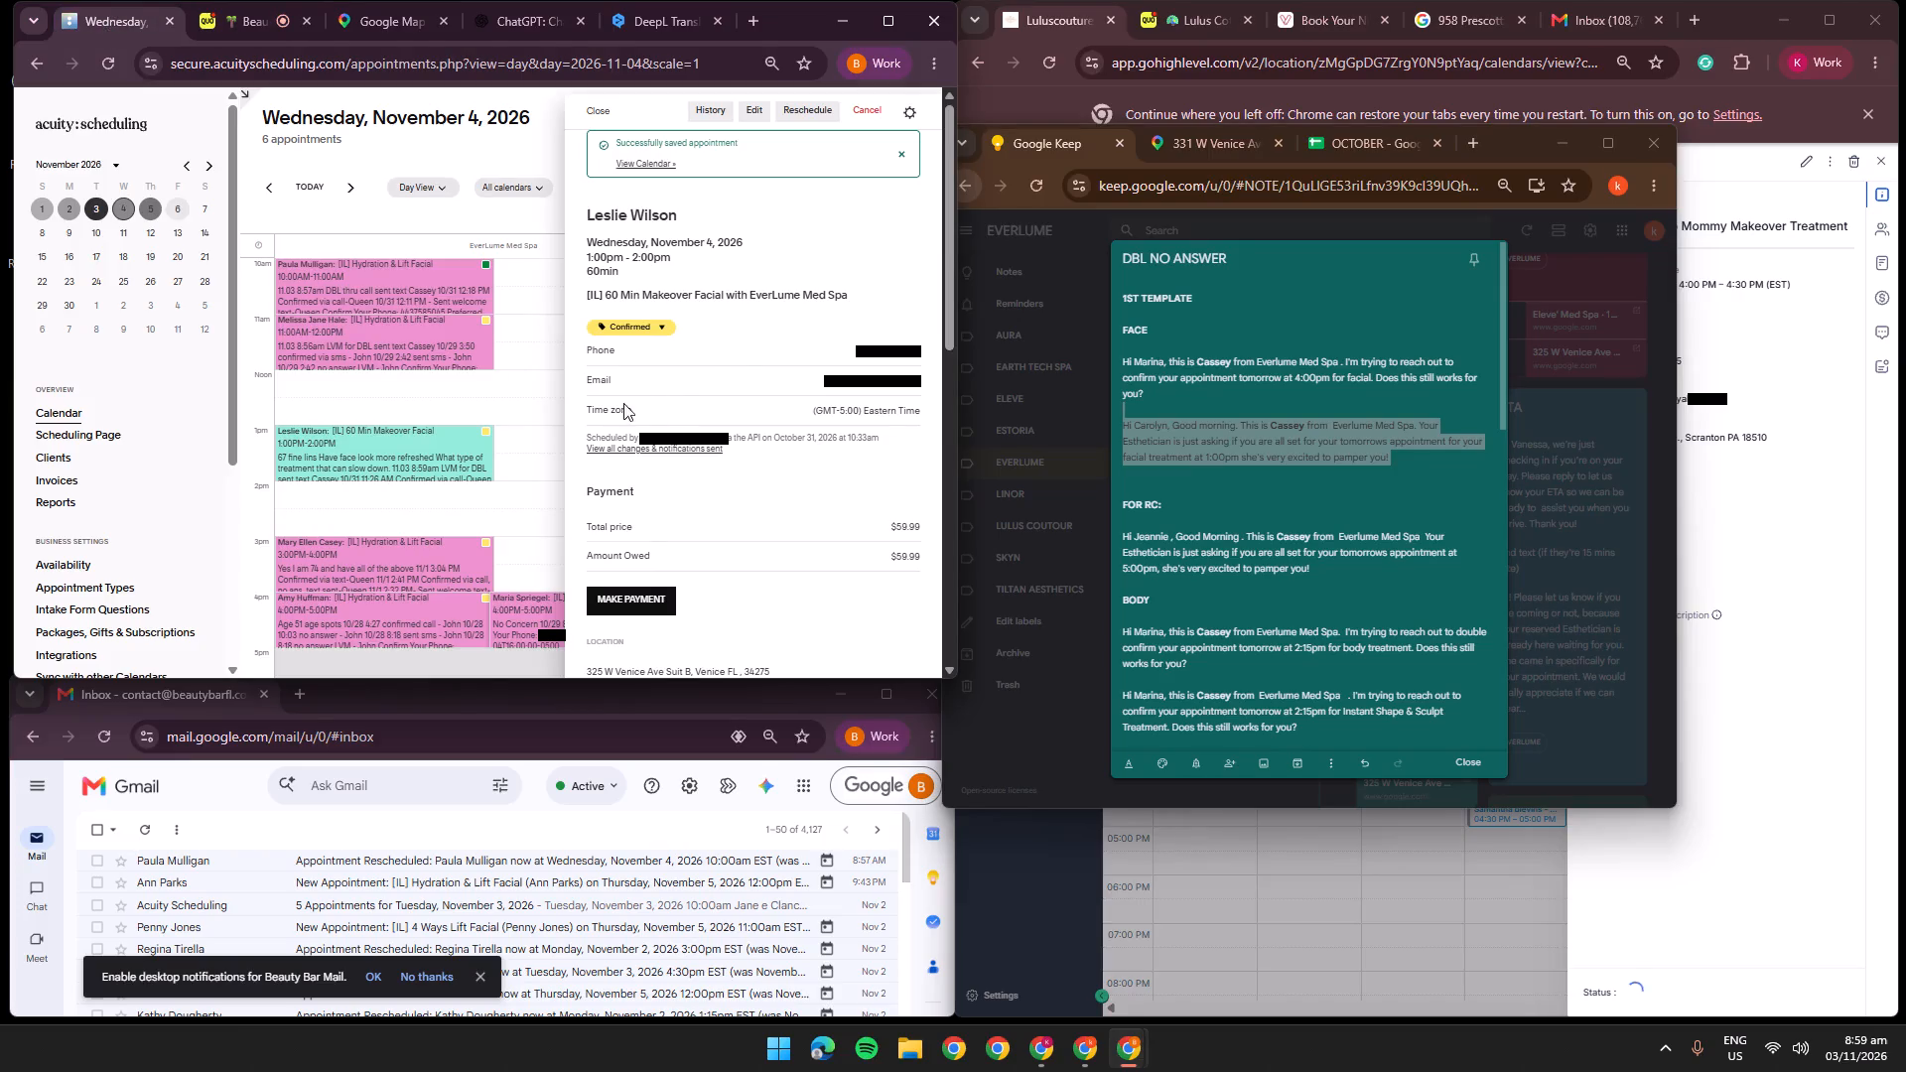
{"action": "scroll", "coordinate": [670, 381], "scroll_direction": "down", "scroll_amount": 2}
{"action": "left_click", "coordinate": [723, 529]}
{"action": "scroll", "coordinate": [749, 535], "scroll_direction": "down", "scroll_amount": 1}
{"action": "left_click", "coordinate": [755, 473]}
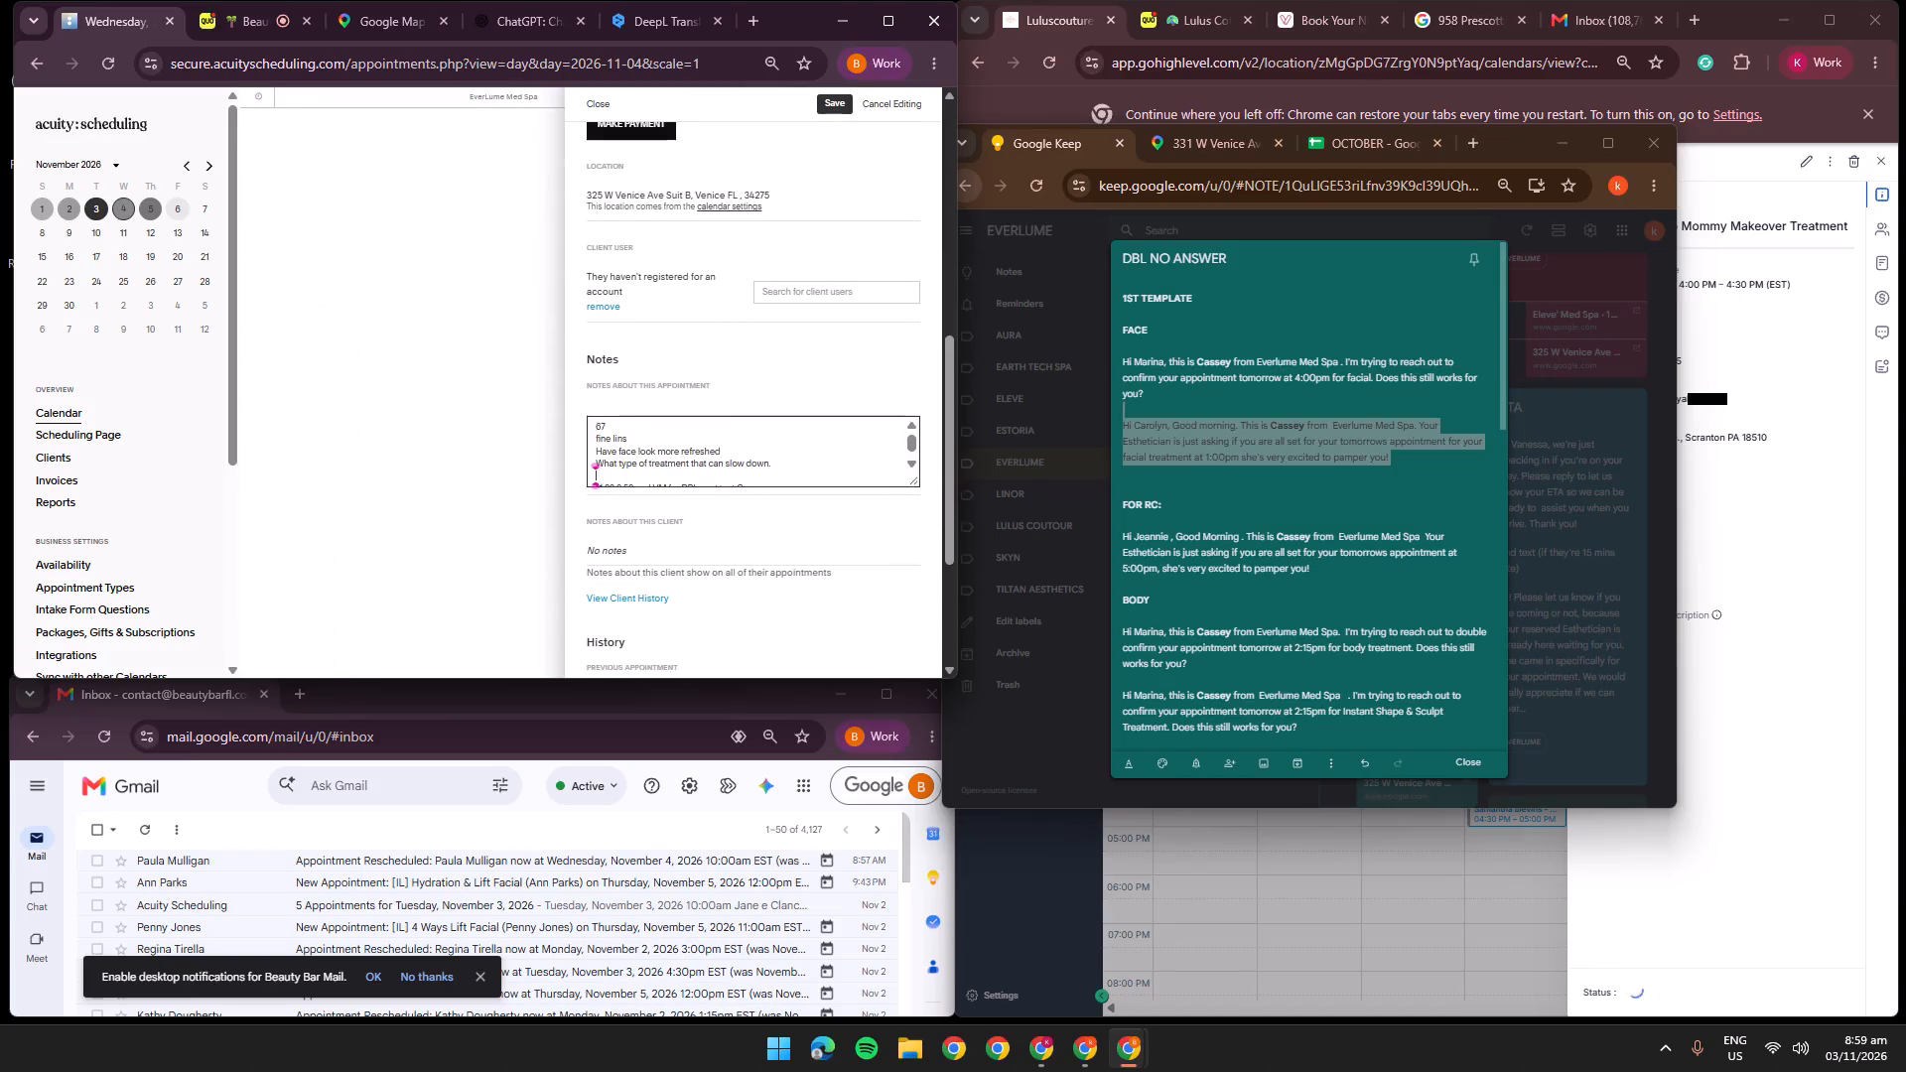
{"action": "scroll", "coordinate": [755, 463], "scroll_direction": "down", "scroll_amount": 1}
{"action": "scroll", "coordinate": [755, 462], "scroll_direction": "up", "scroll_amount": 3}
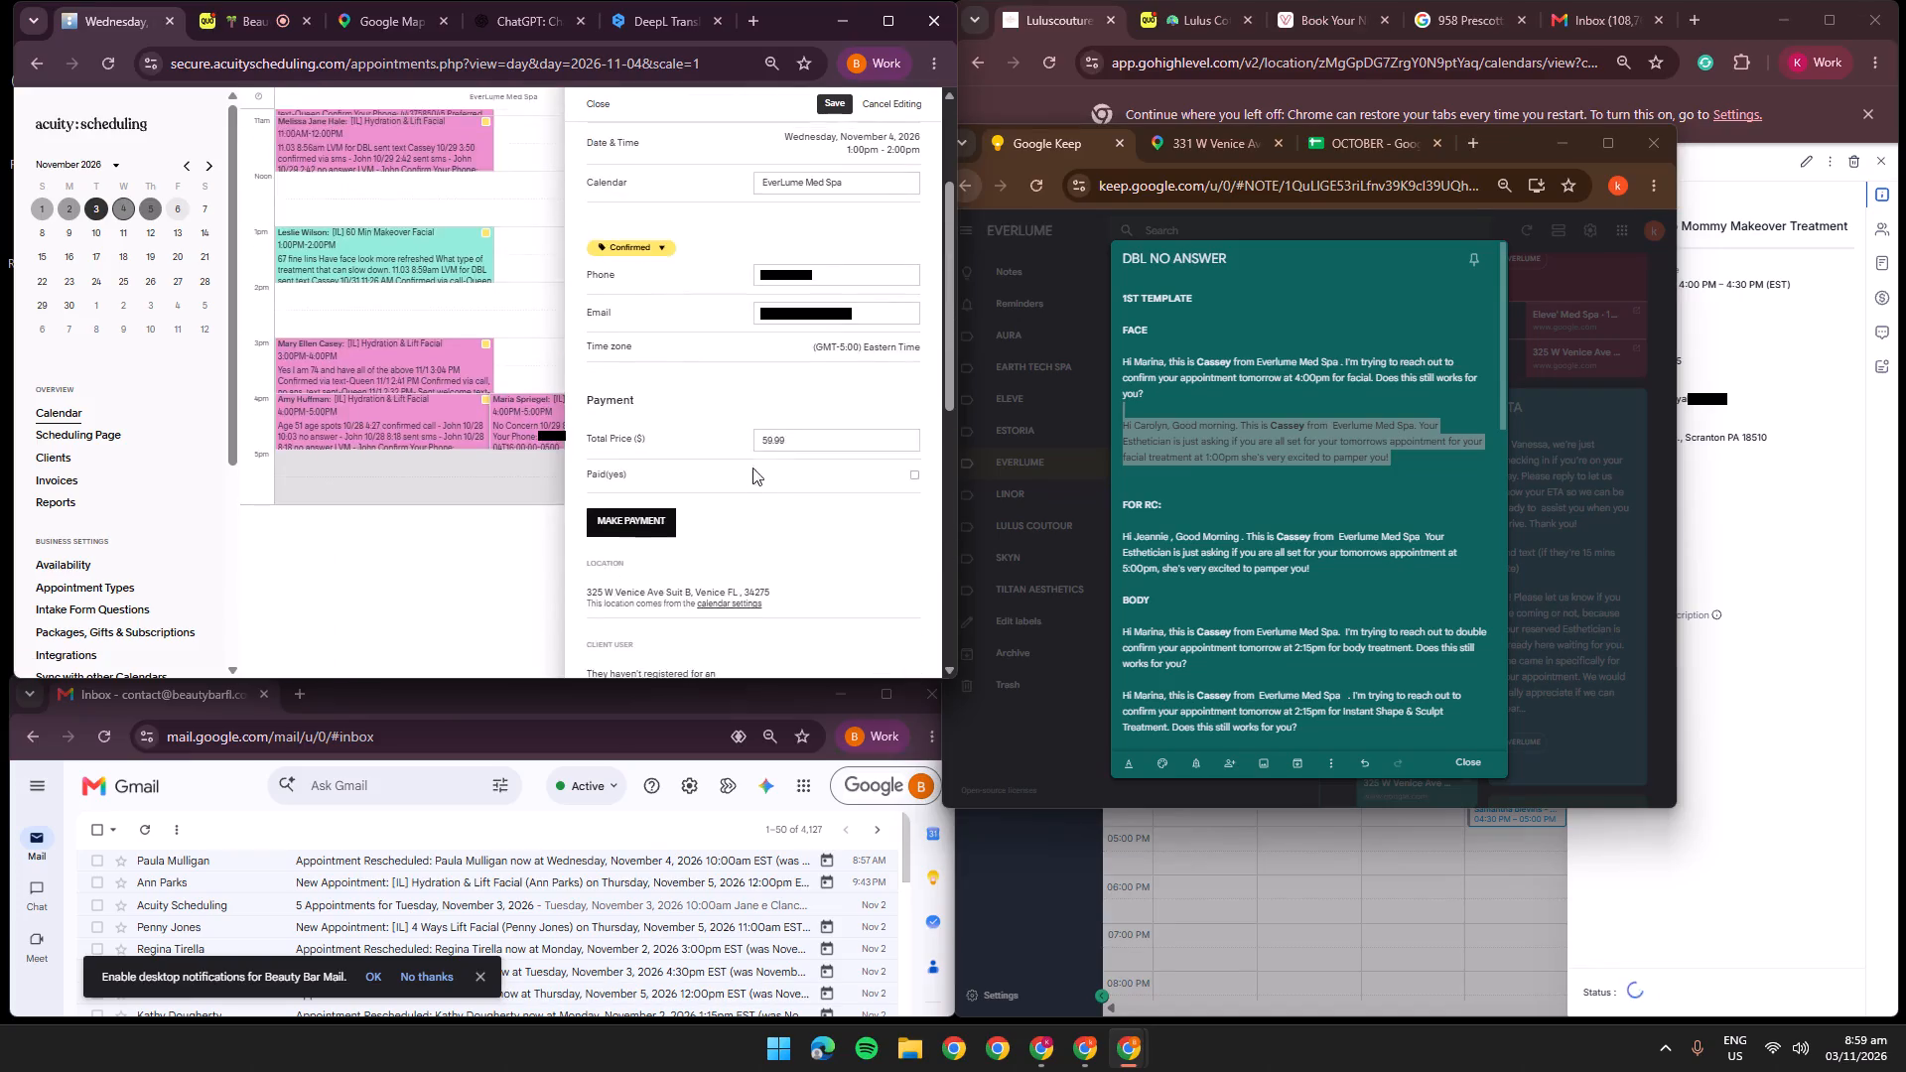
{"action": "scroll", "coordinate": [747, 504], "scroll_direction": "up", "scroll_amount": 2}
{"action": "scroll", "coordinate": [777, 425], "scroll_direction": "down", "scroll_amount": 1}
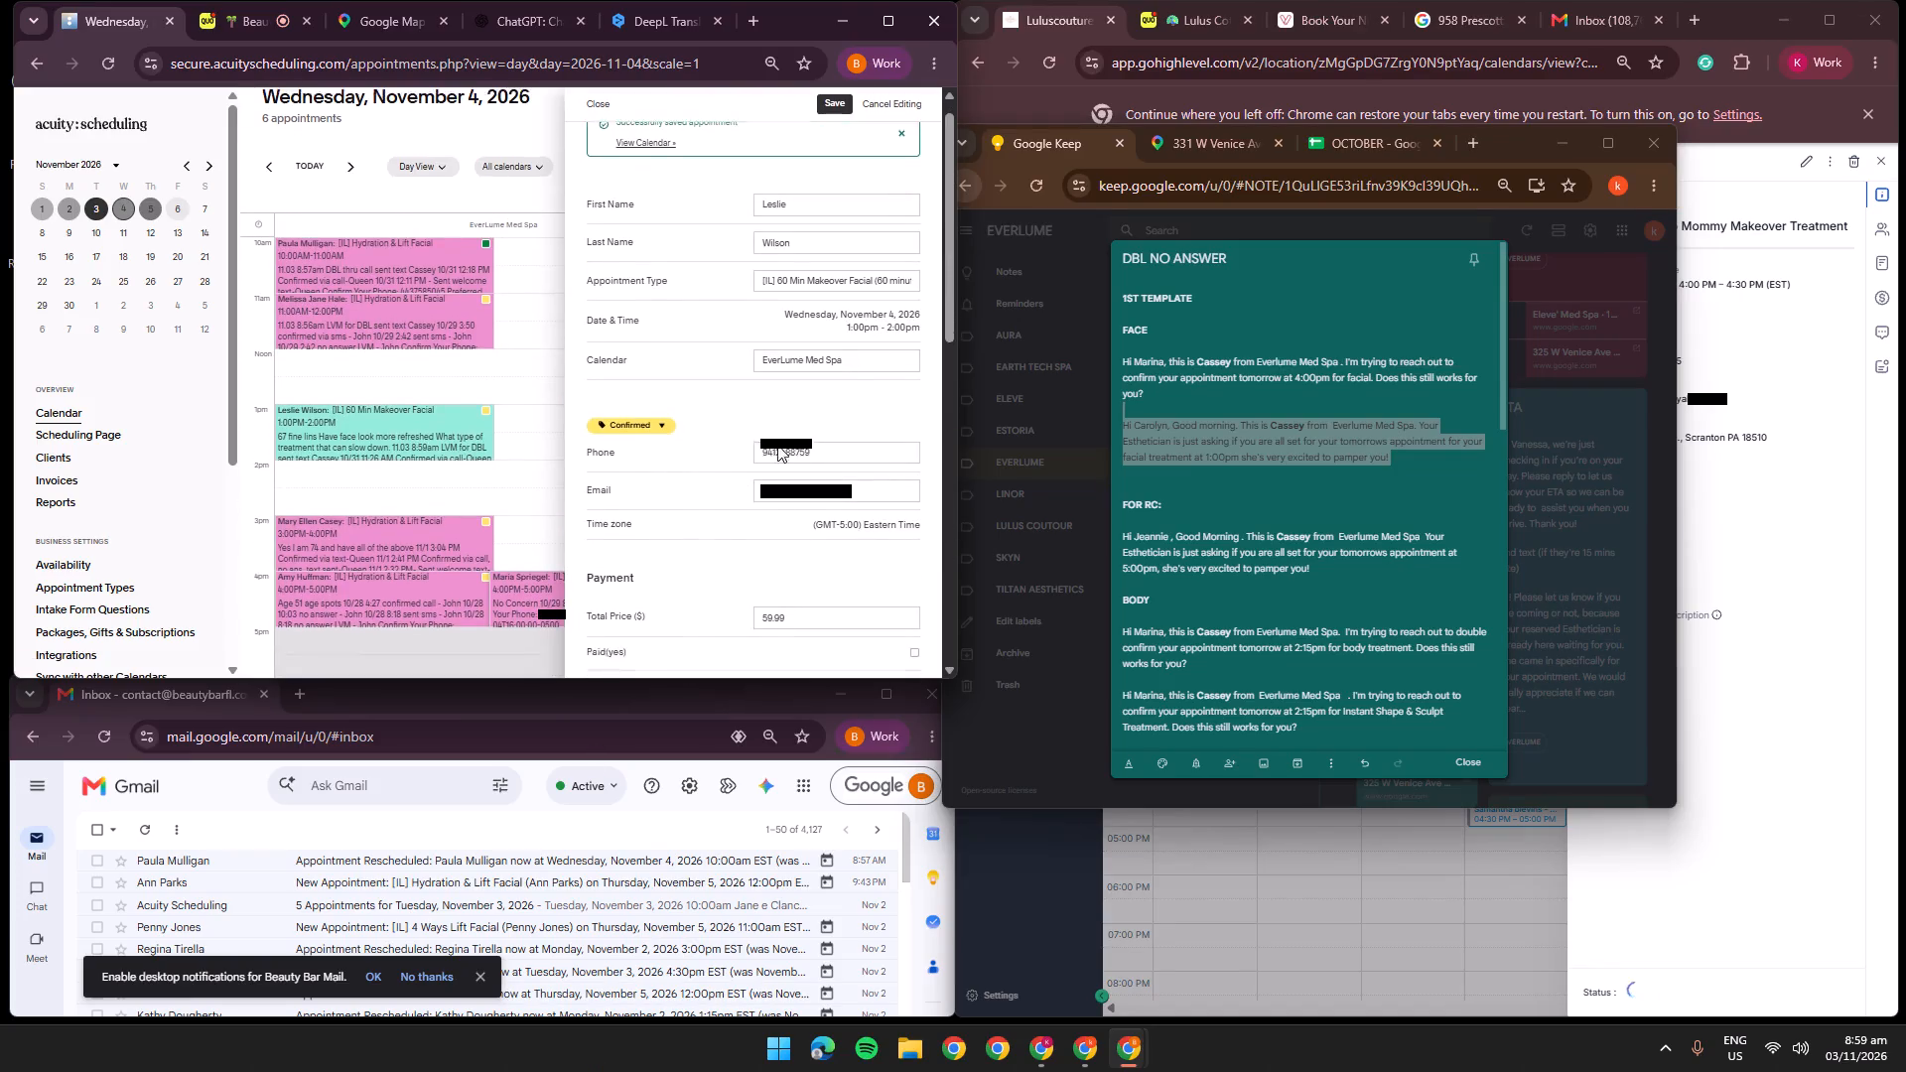
{"action": "left_click_drag", "start_coordinate": [583, 592], "coordinate": [610, 591]}
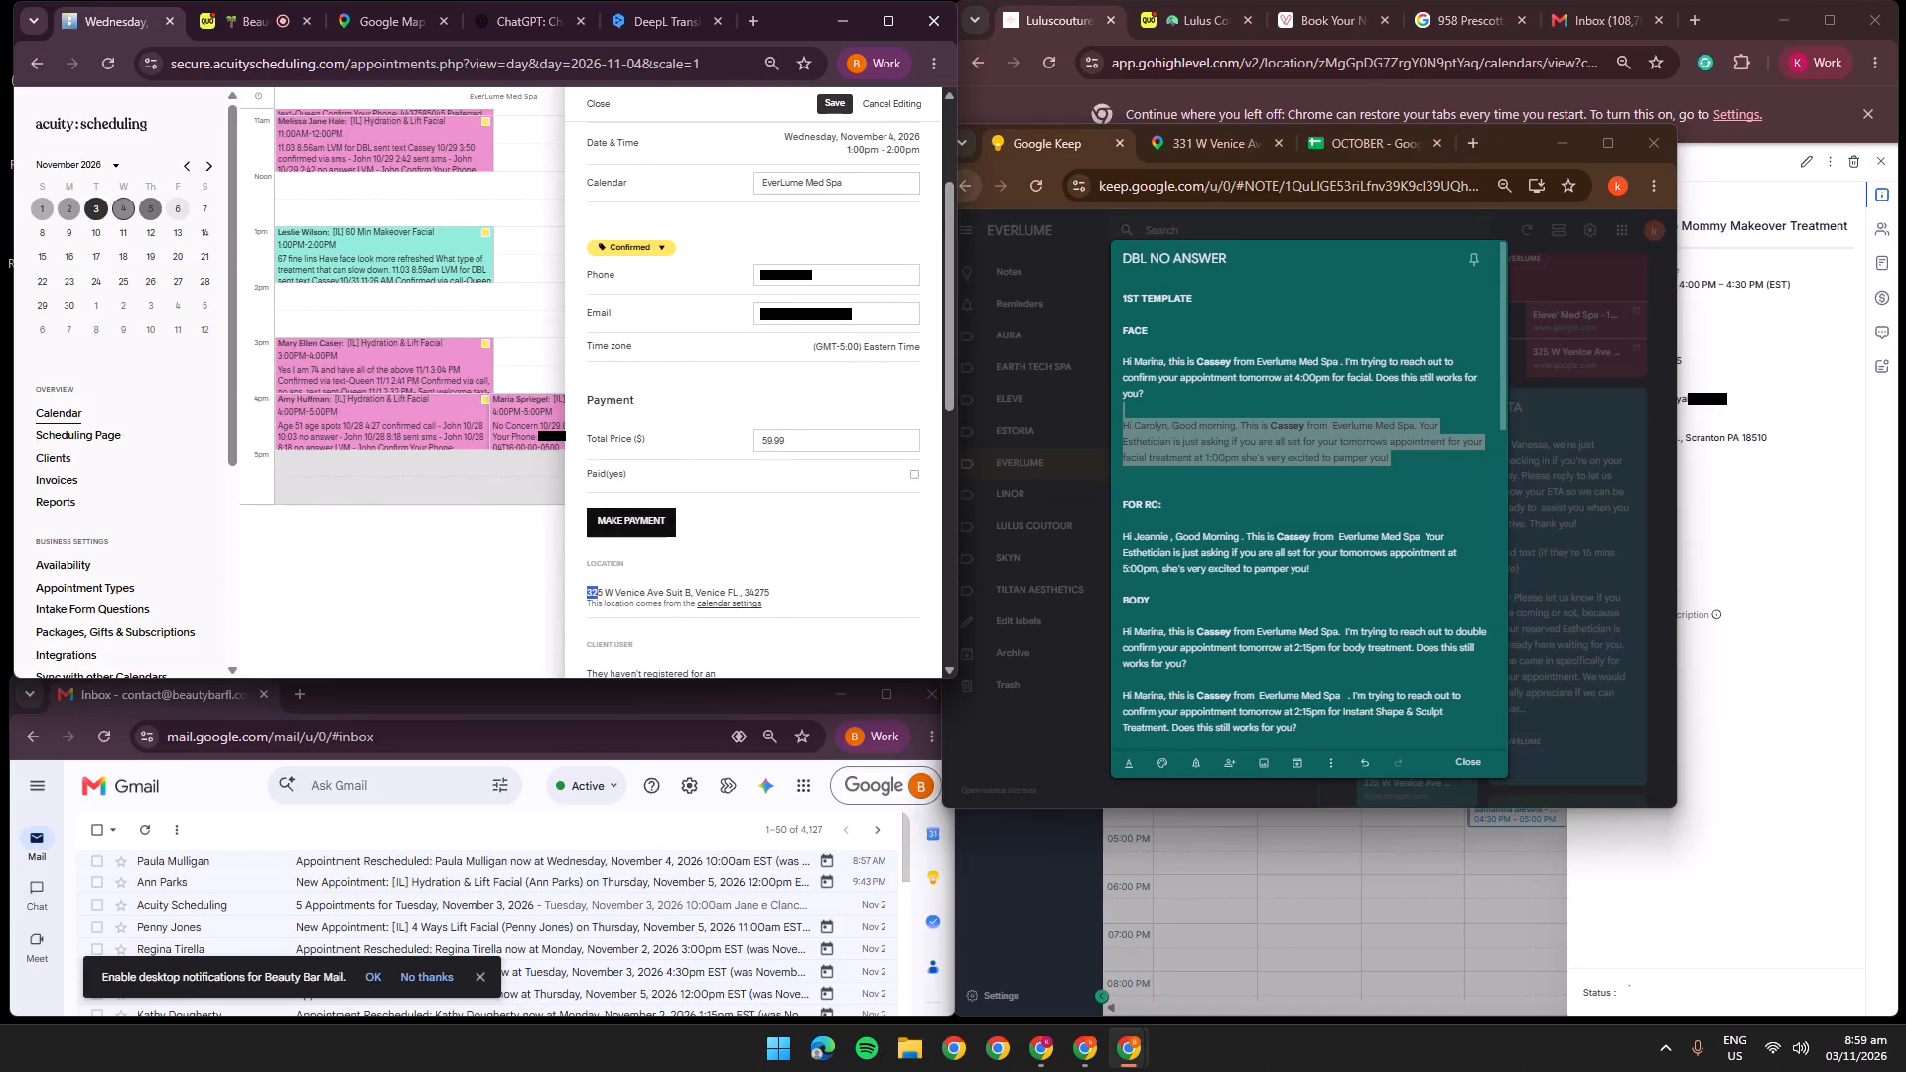
{"action": "left_click_drag", "start_coordinate": [610, 591], "coordinate": [644, 591]}
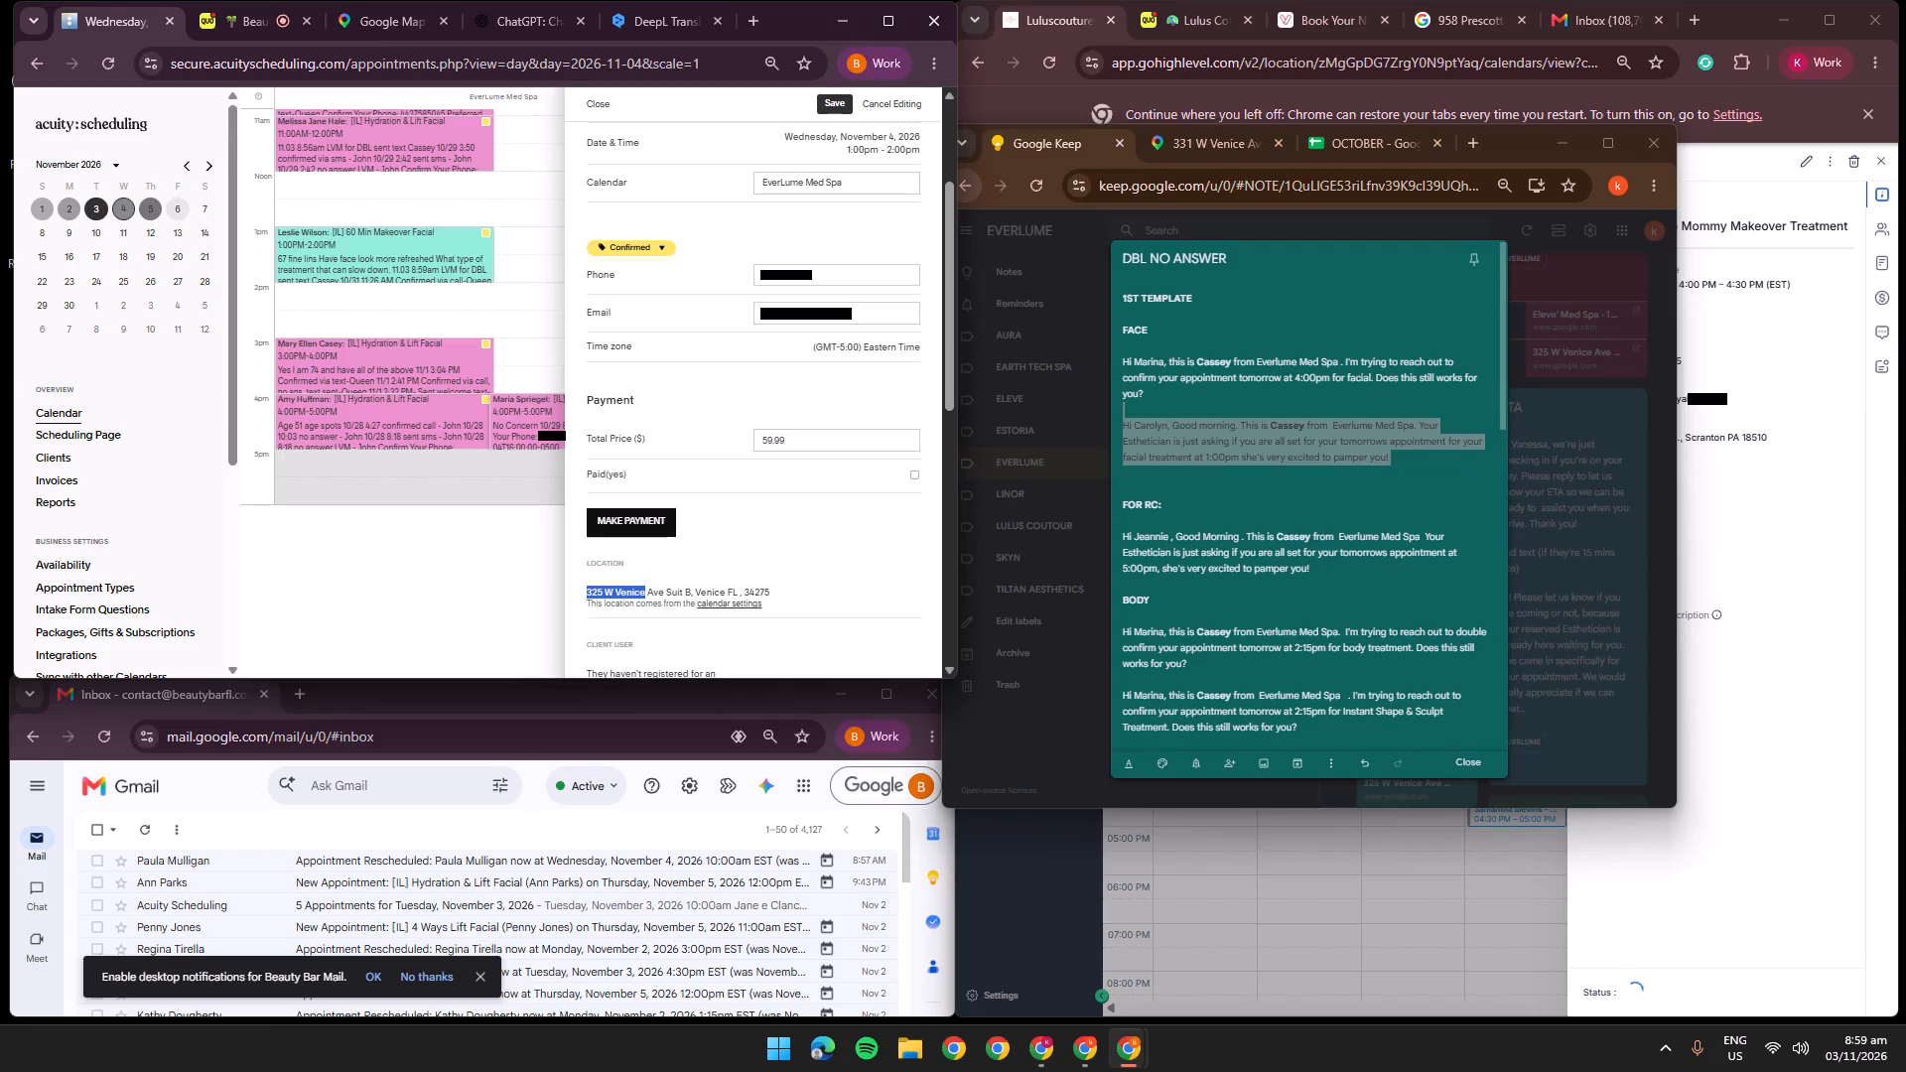
{"action": "scroll", "coordinate": [788, 515], "scroll_direction": "up", "scroll_amount": 1}
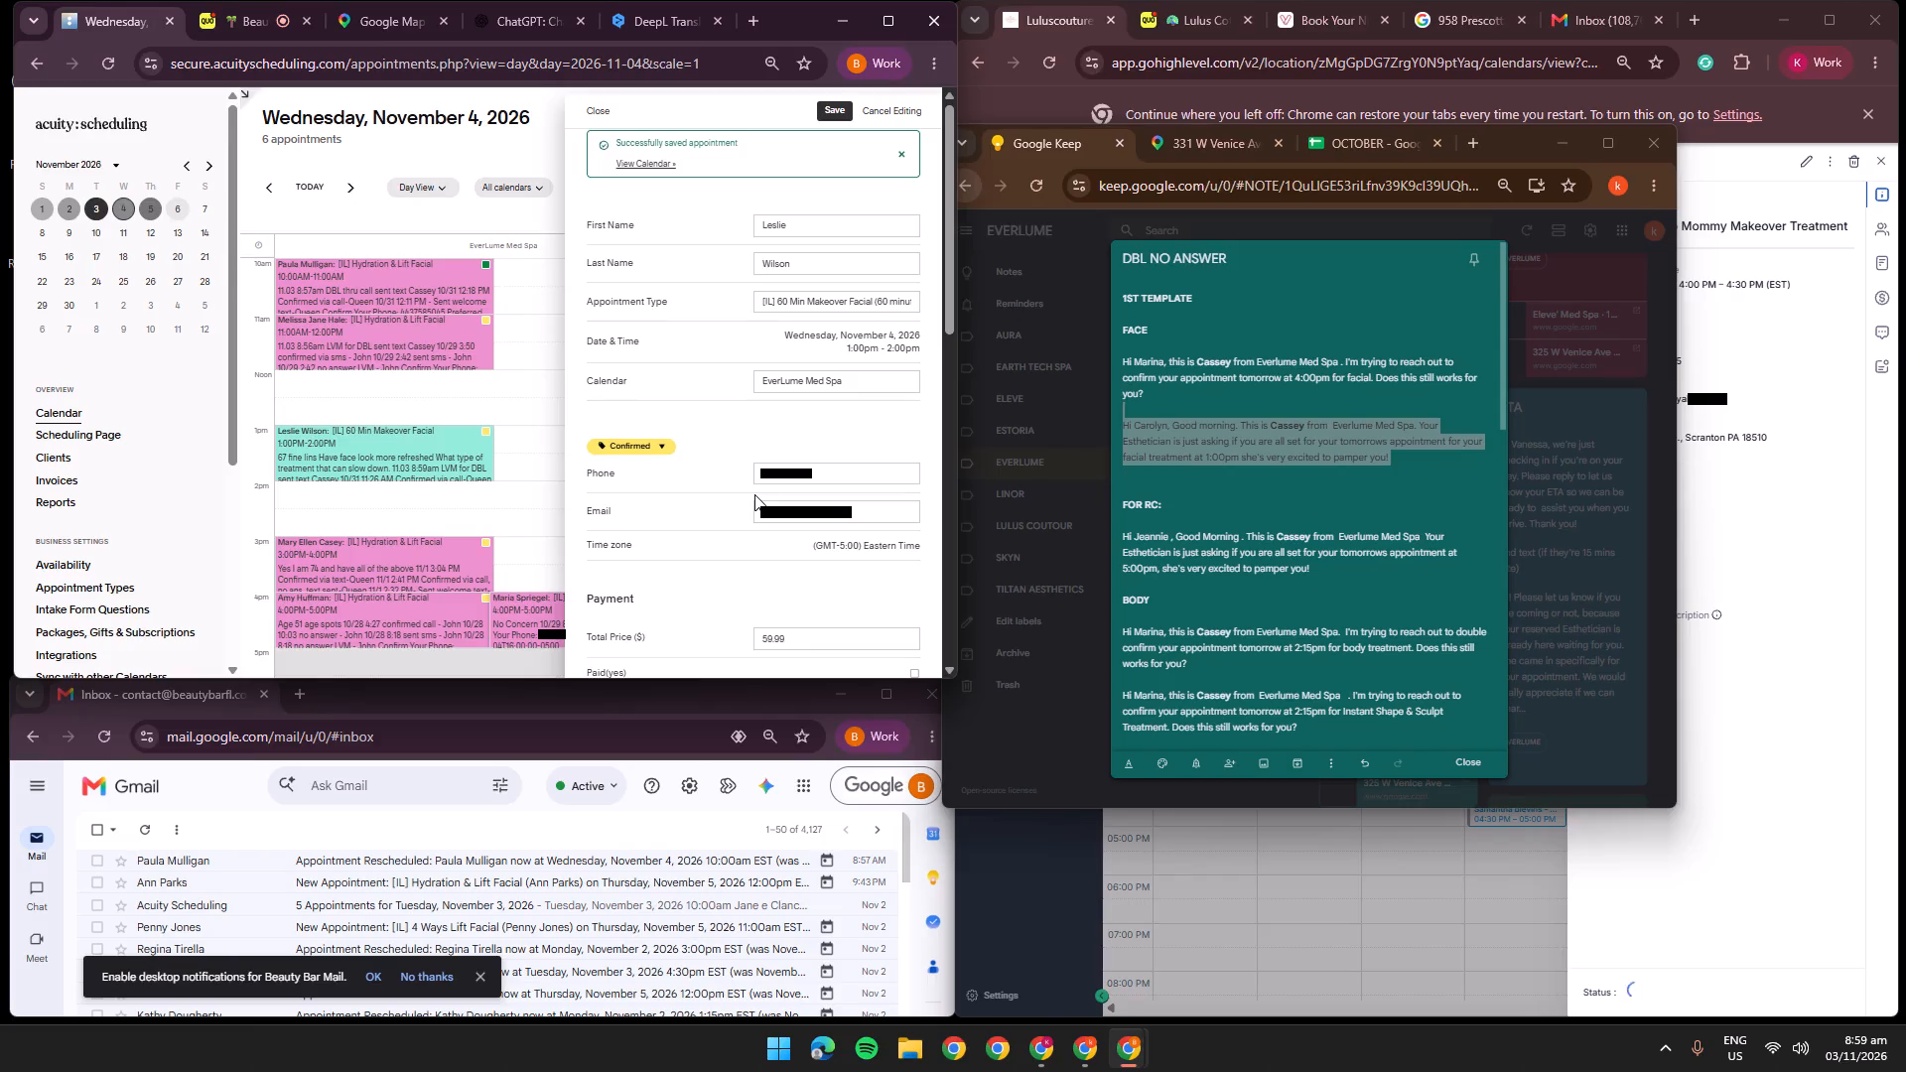
{"action": "scroll", "coordinate": [736, 515], "scroll_direction": "down", "scroll_amount": 1}
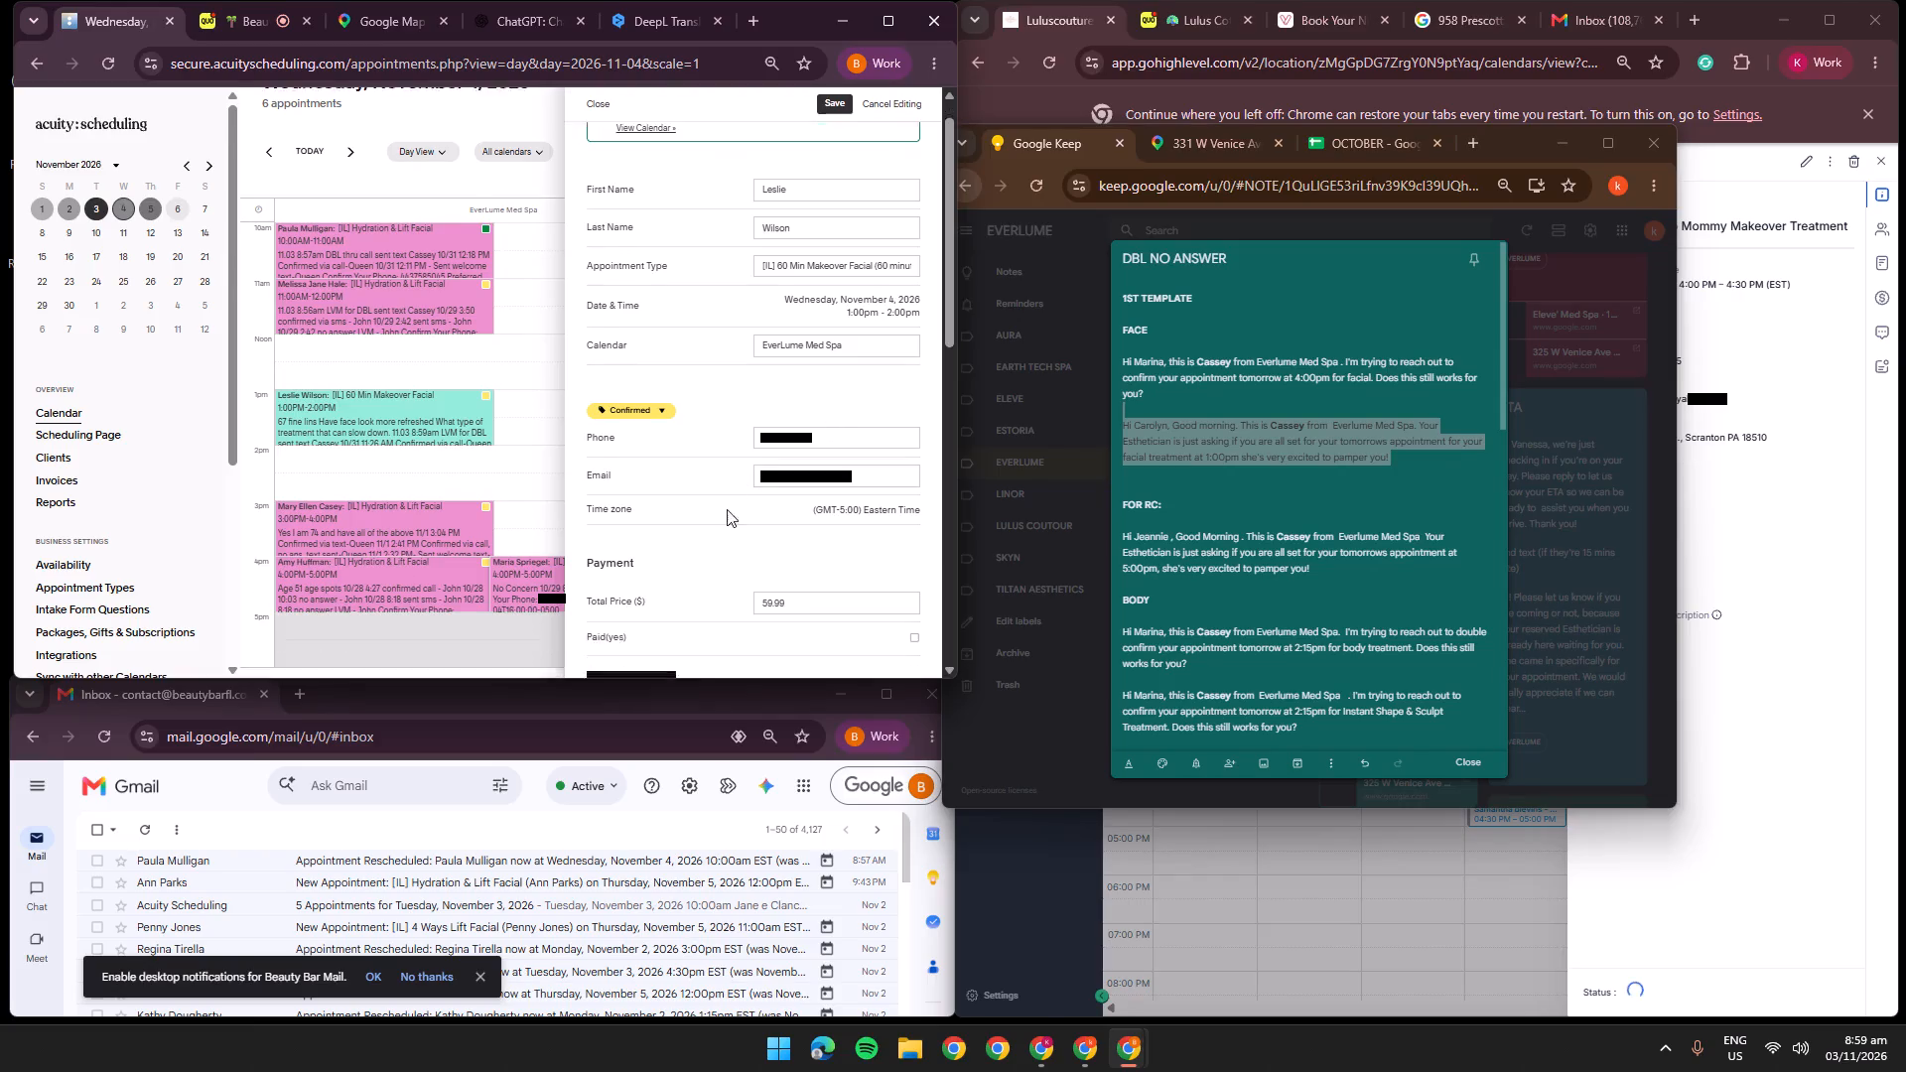
Return to the 1:00 PM client's call in Quo, toggle the microphone mute as needed, and end the call.
{"action": "left_click", "coordinate": [237, 25]}
{"action": "left_click", "coordinate": [772, 407]}
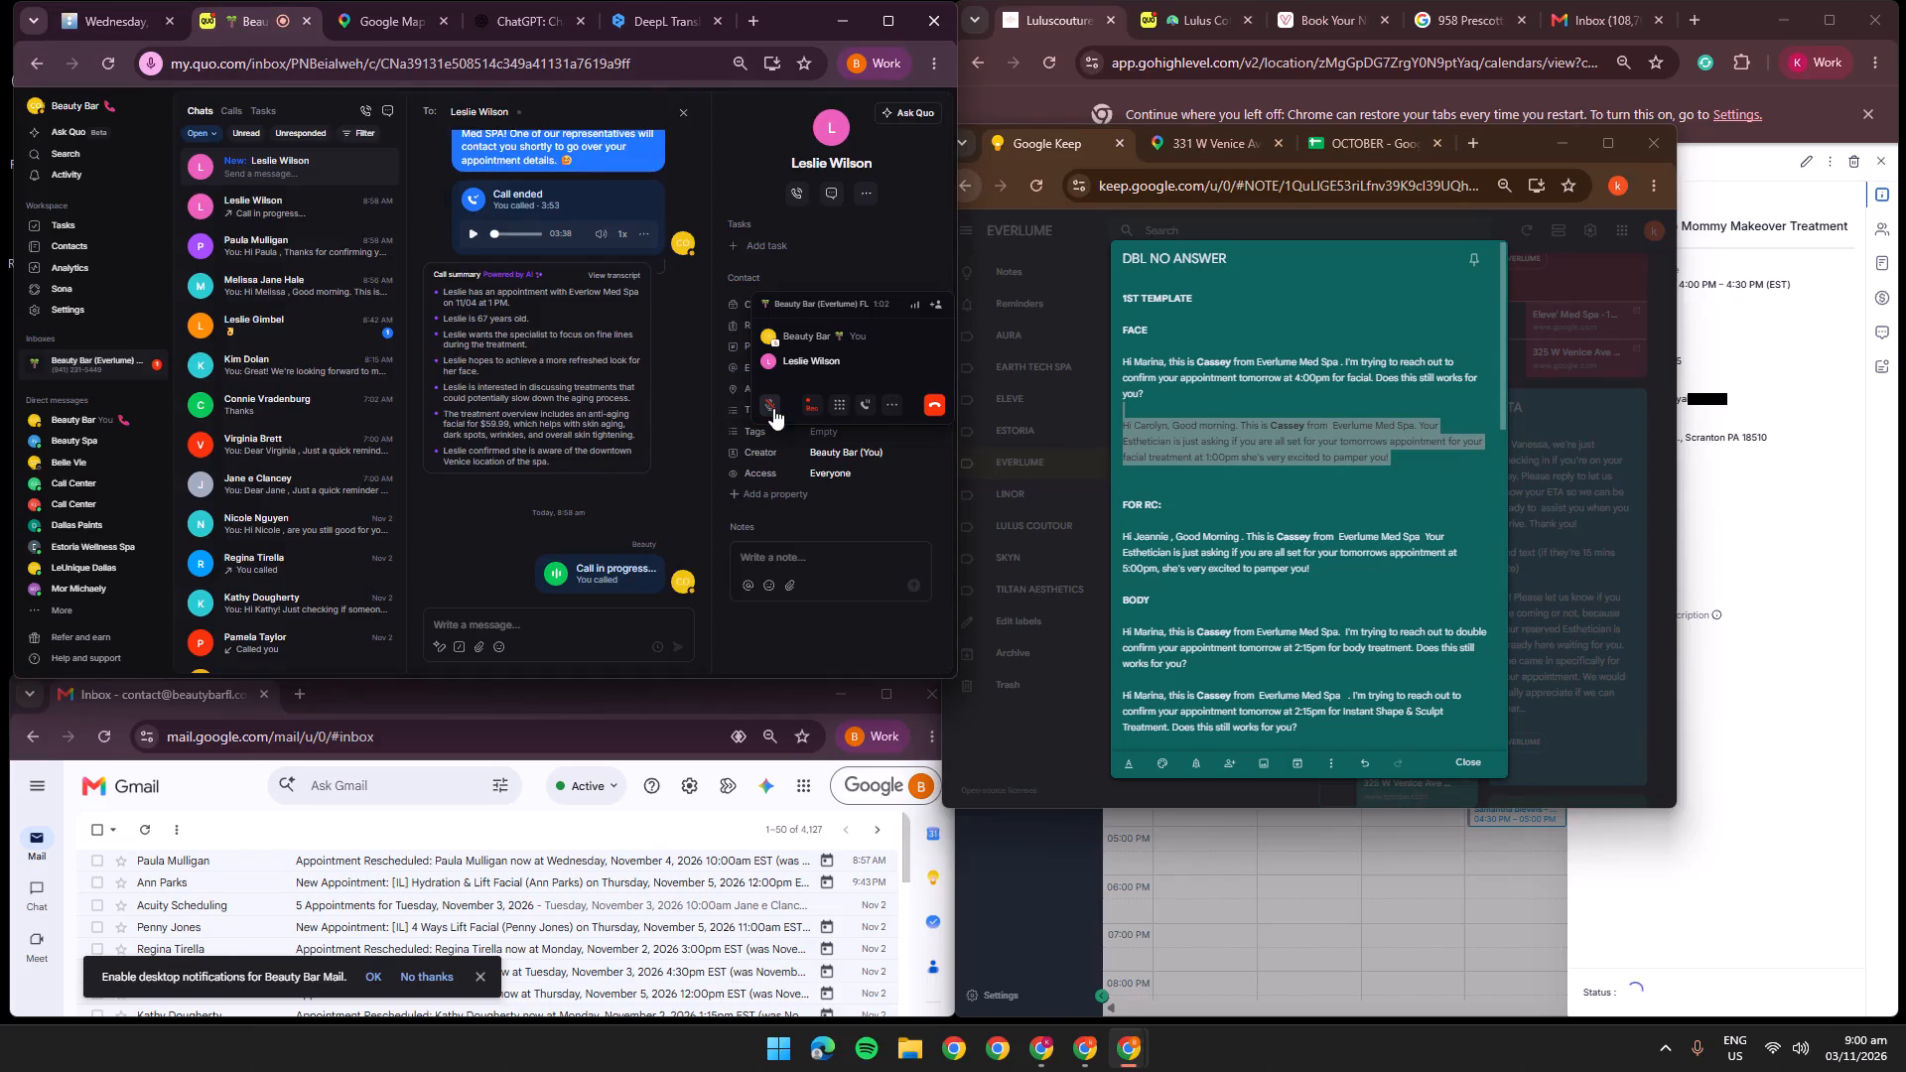
{"action": "left_click", "coordinate": [773, 408]}
{"action": "left_click", "coordinate": [784, 537]}
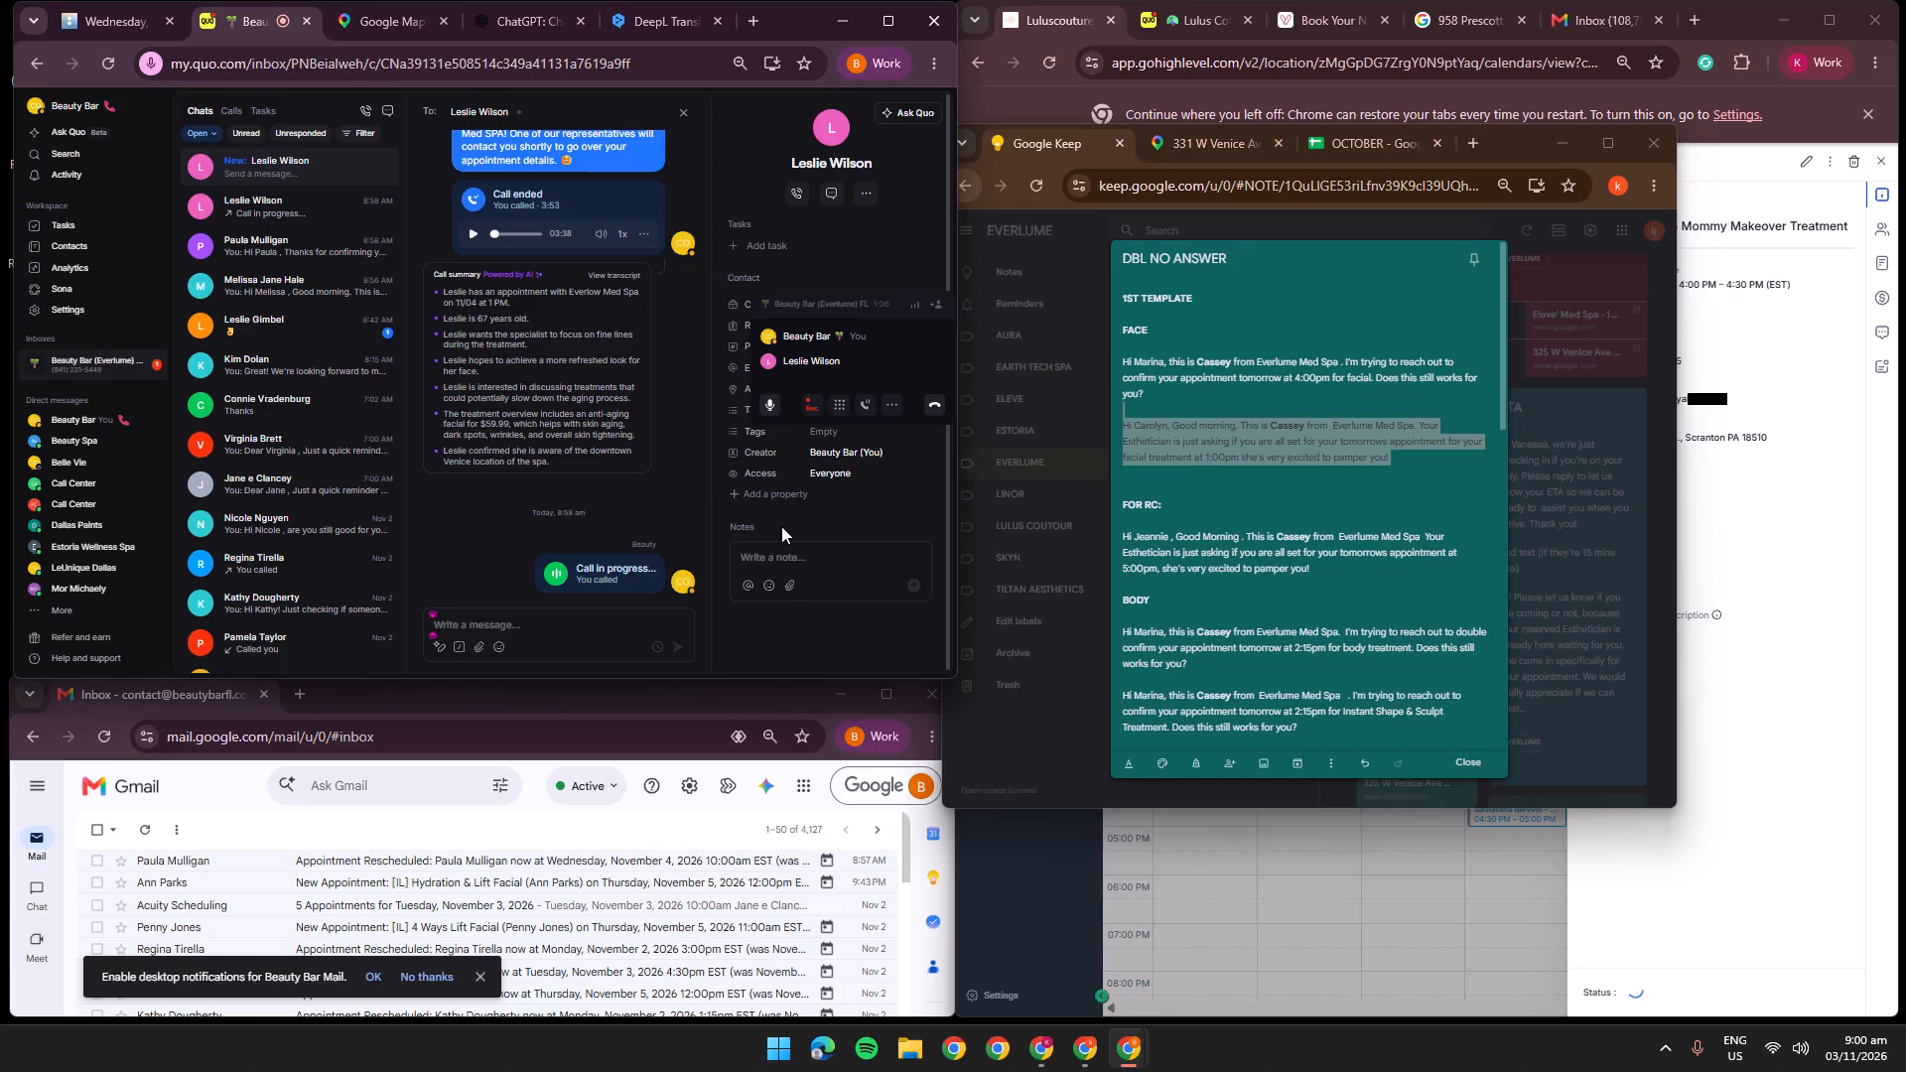
{"action": "left_click", "coordinate": [768, 412]}
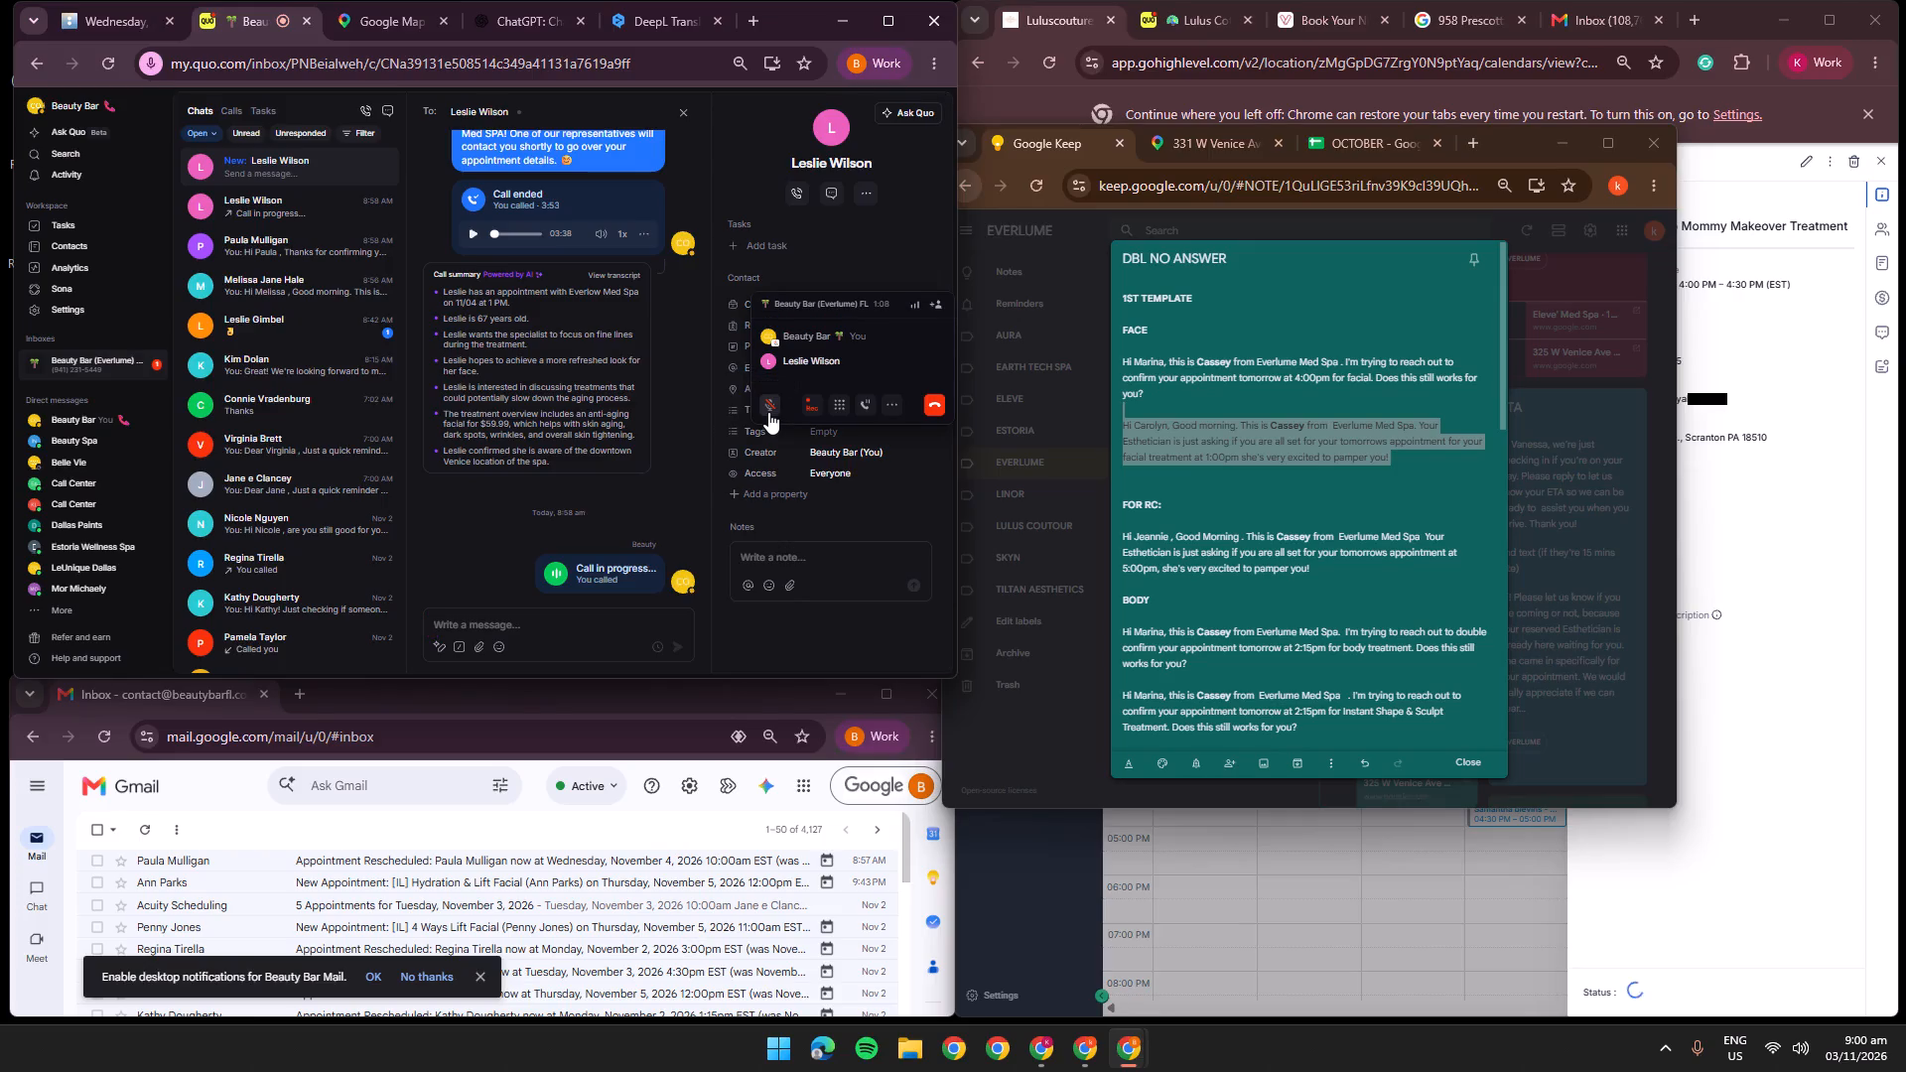
{"action": "left_click", "coordinate": [768, 412]}
{"action": "left_click", "coordinate": [865, 307]}
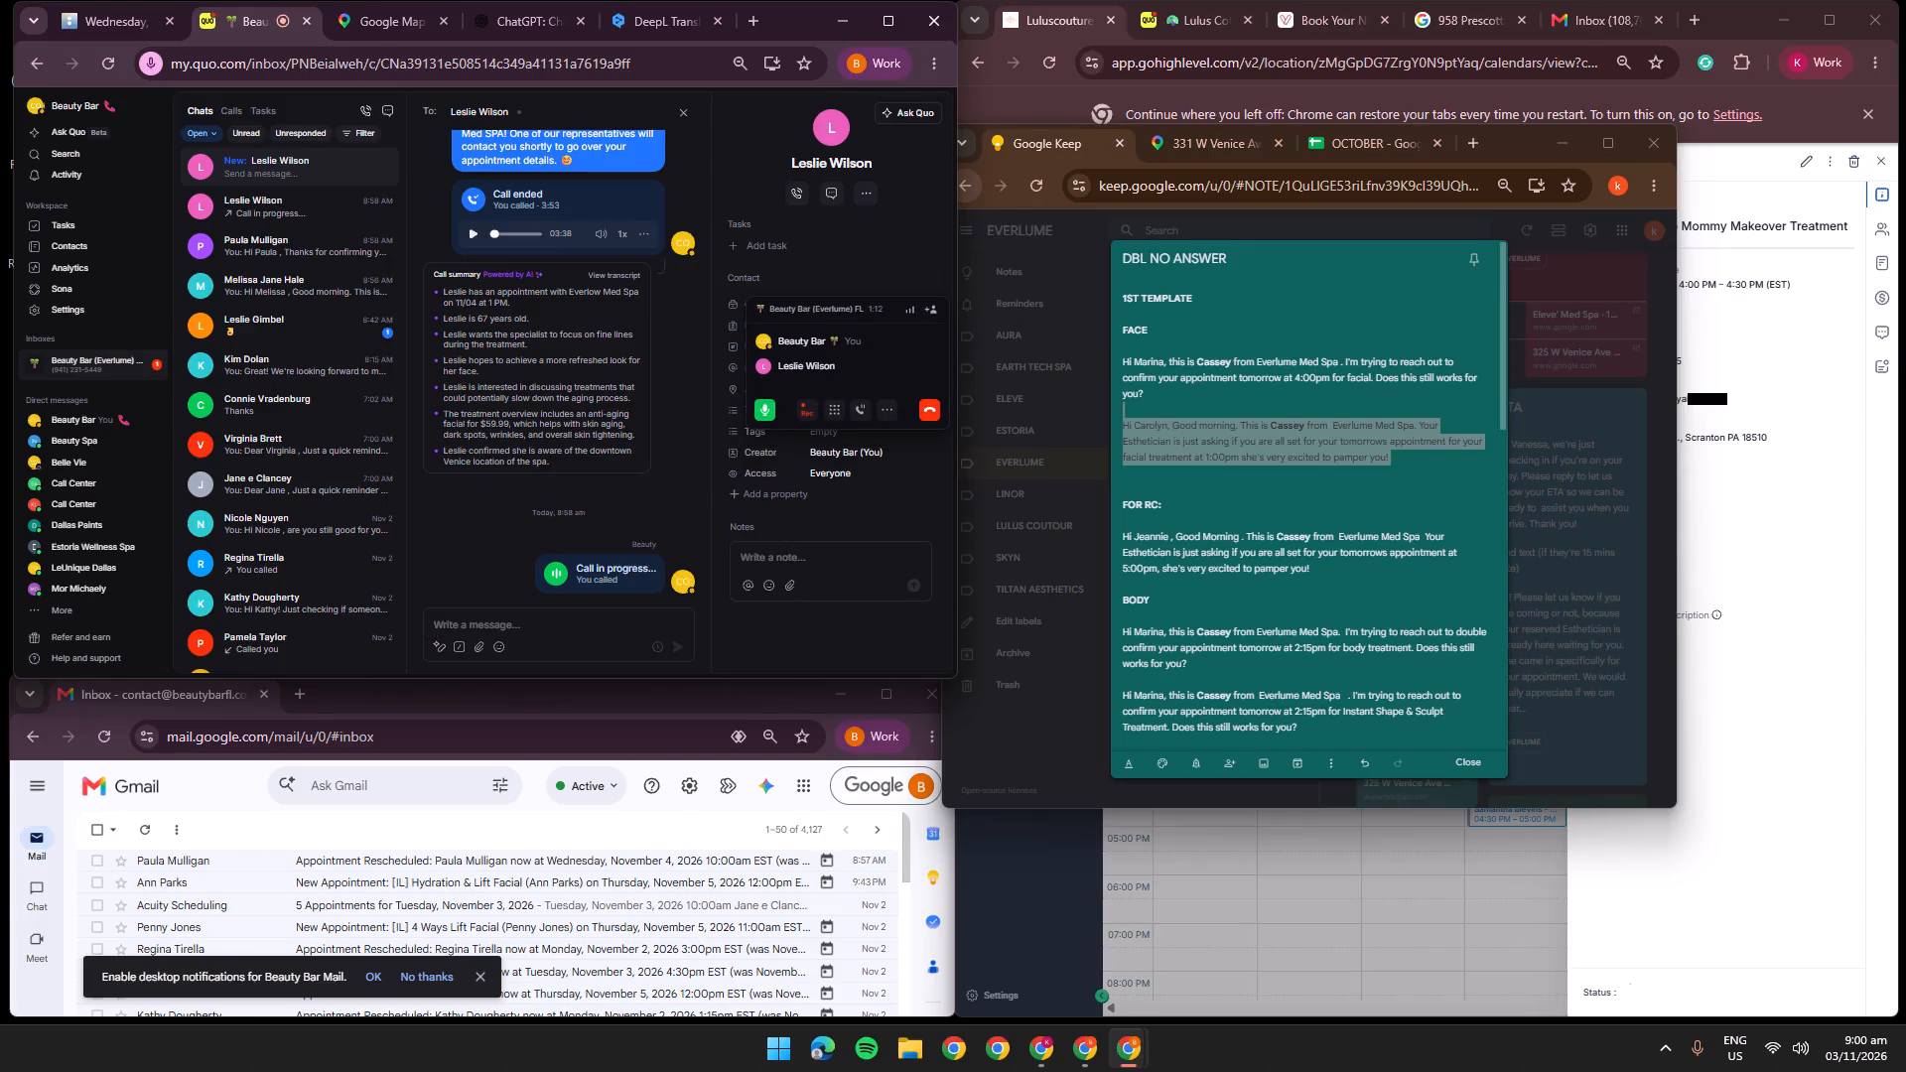
{"action": "left_click", "coordinate": [930, 410]}
Close the DBL NO ANSWER note in Google Keep and open the DBL CONFIRMED note.
{"action": "left_click", "coordinate": [1403, 615]}
{"action": "left_click", "coordinate": [1540, 576]}
{"action": "left_click", "coordinate": [1429, 681]}
{"action": "left_click_drag", "start_coordinate": [1732, 397], "coordinate": [1717, 400]}
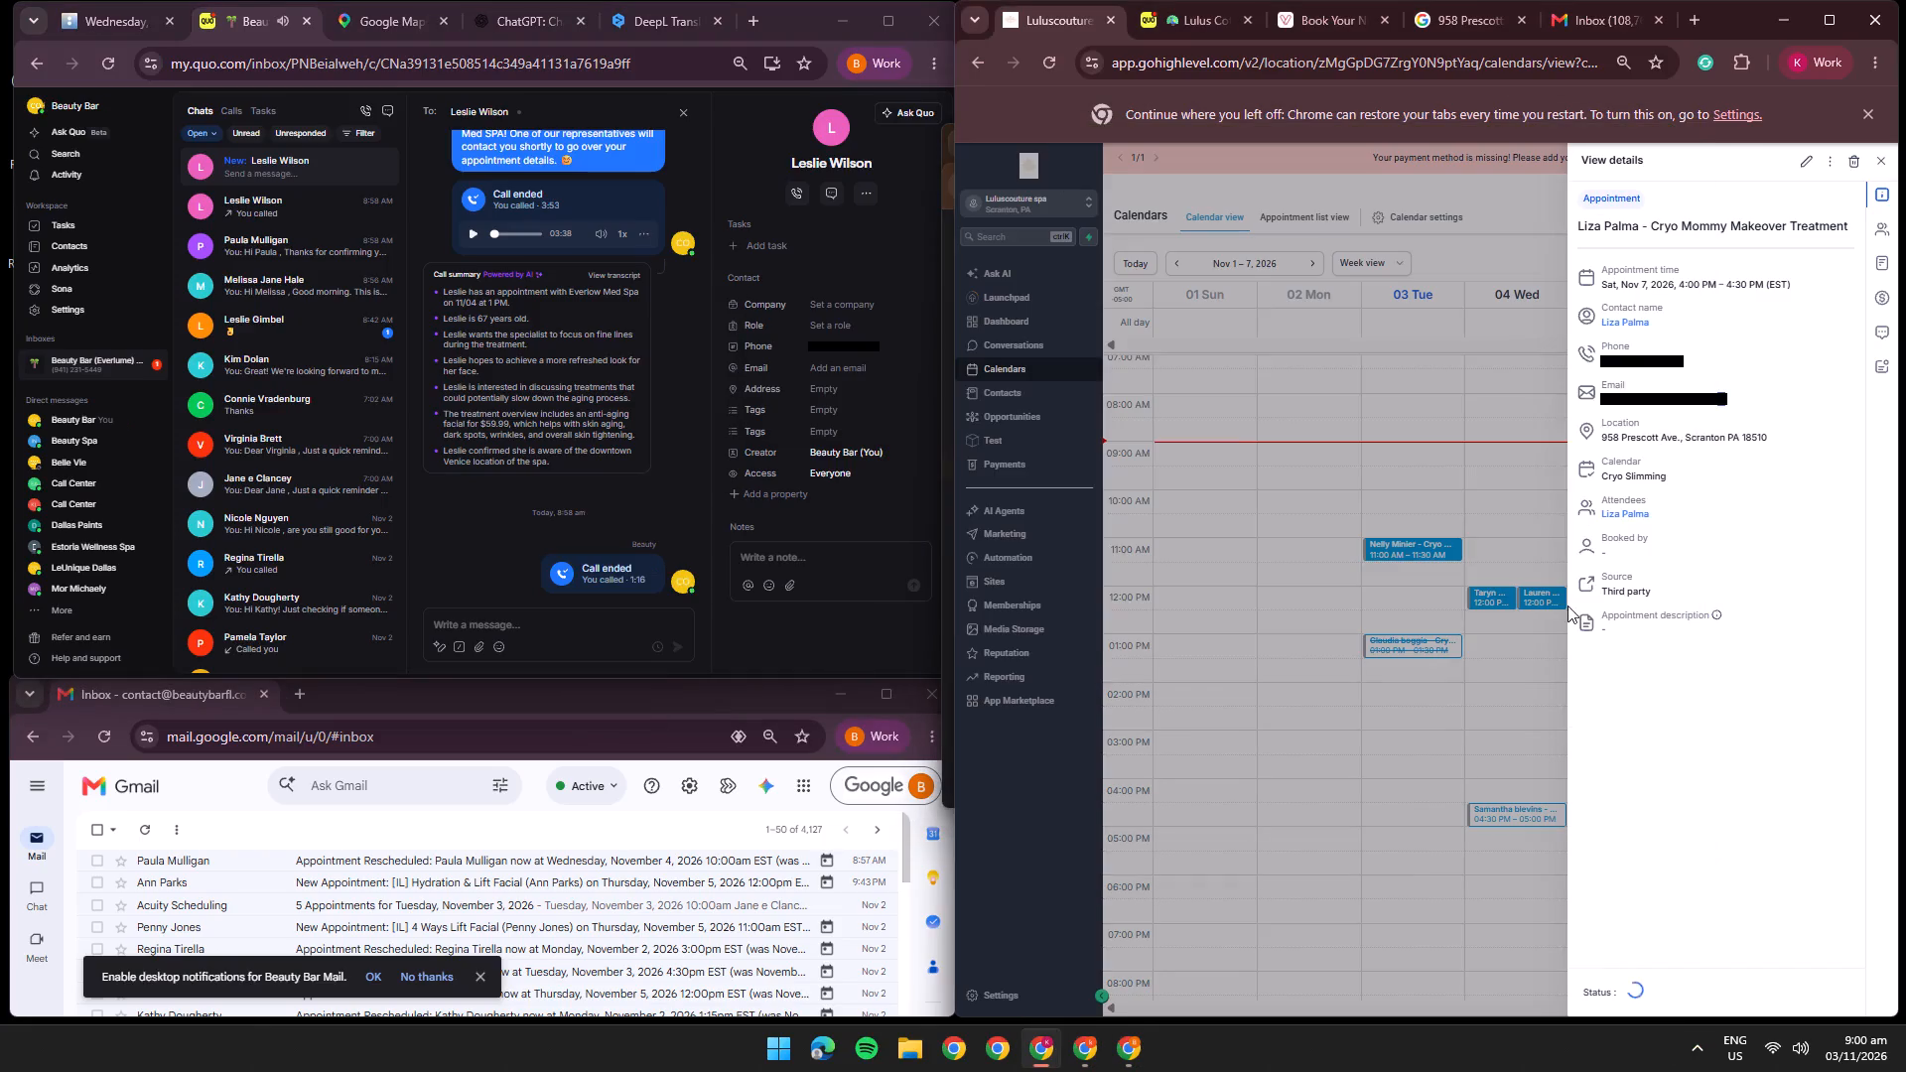
{"action": "key", "text": "alt+Tab"}
{"action": "left_click", "coordinate": [450, 534], "text": "alt"}
{"action": "left_click", "coordinate": [1371, 256]}
{"action": "left_click", "coordinate": [1383, 360]}
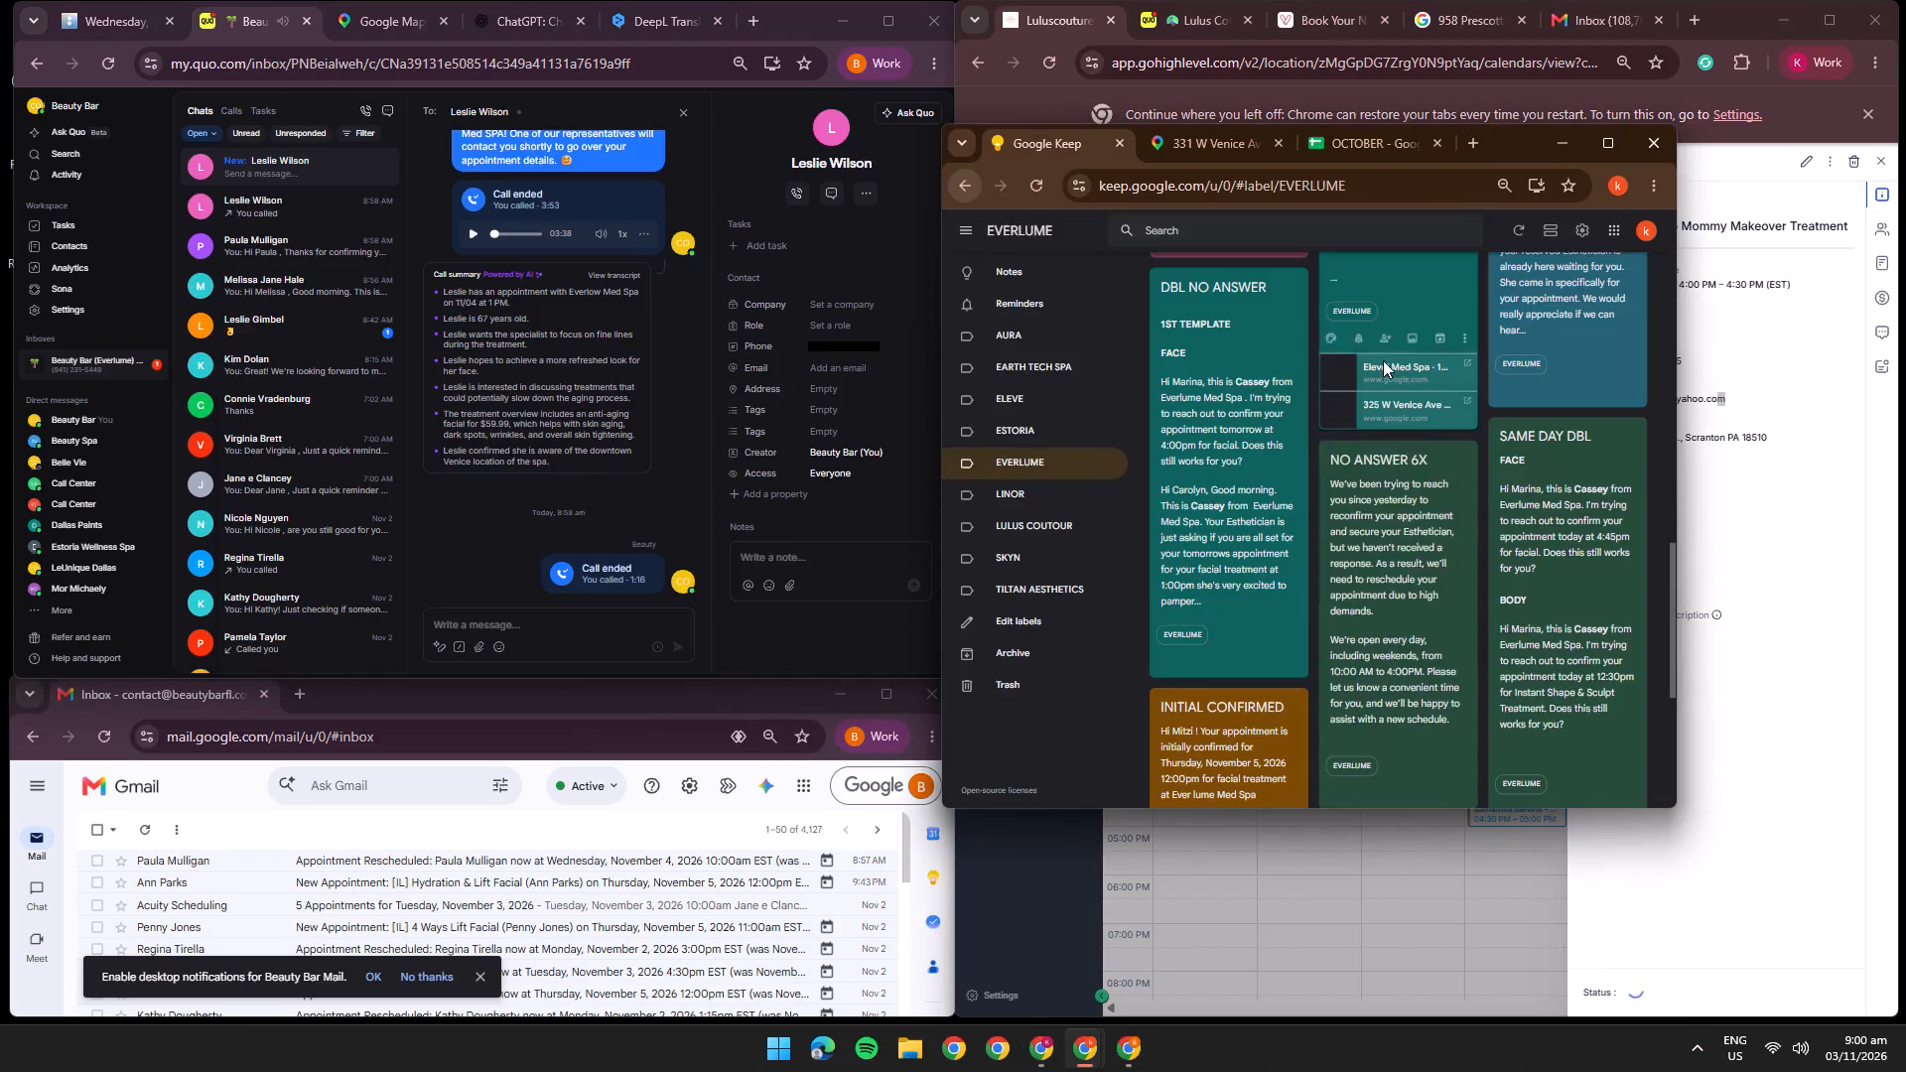
Change the appointment time in the first DBL CONFIRMED message template to 1:00pm, keeping the blank line before the address.
{"action": "left_click", "coordinate": [1298, 427]}
{"action": "left_click", "coordinate": [1307, 332]}
{"action": "double_click", "coordinate": [1300, 369]}
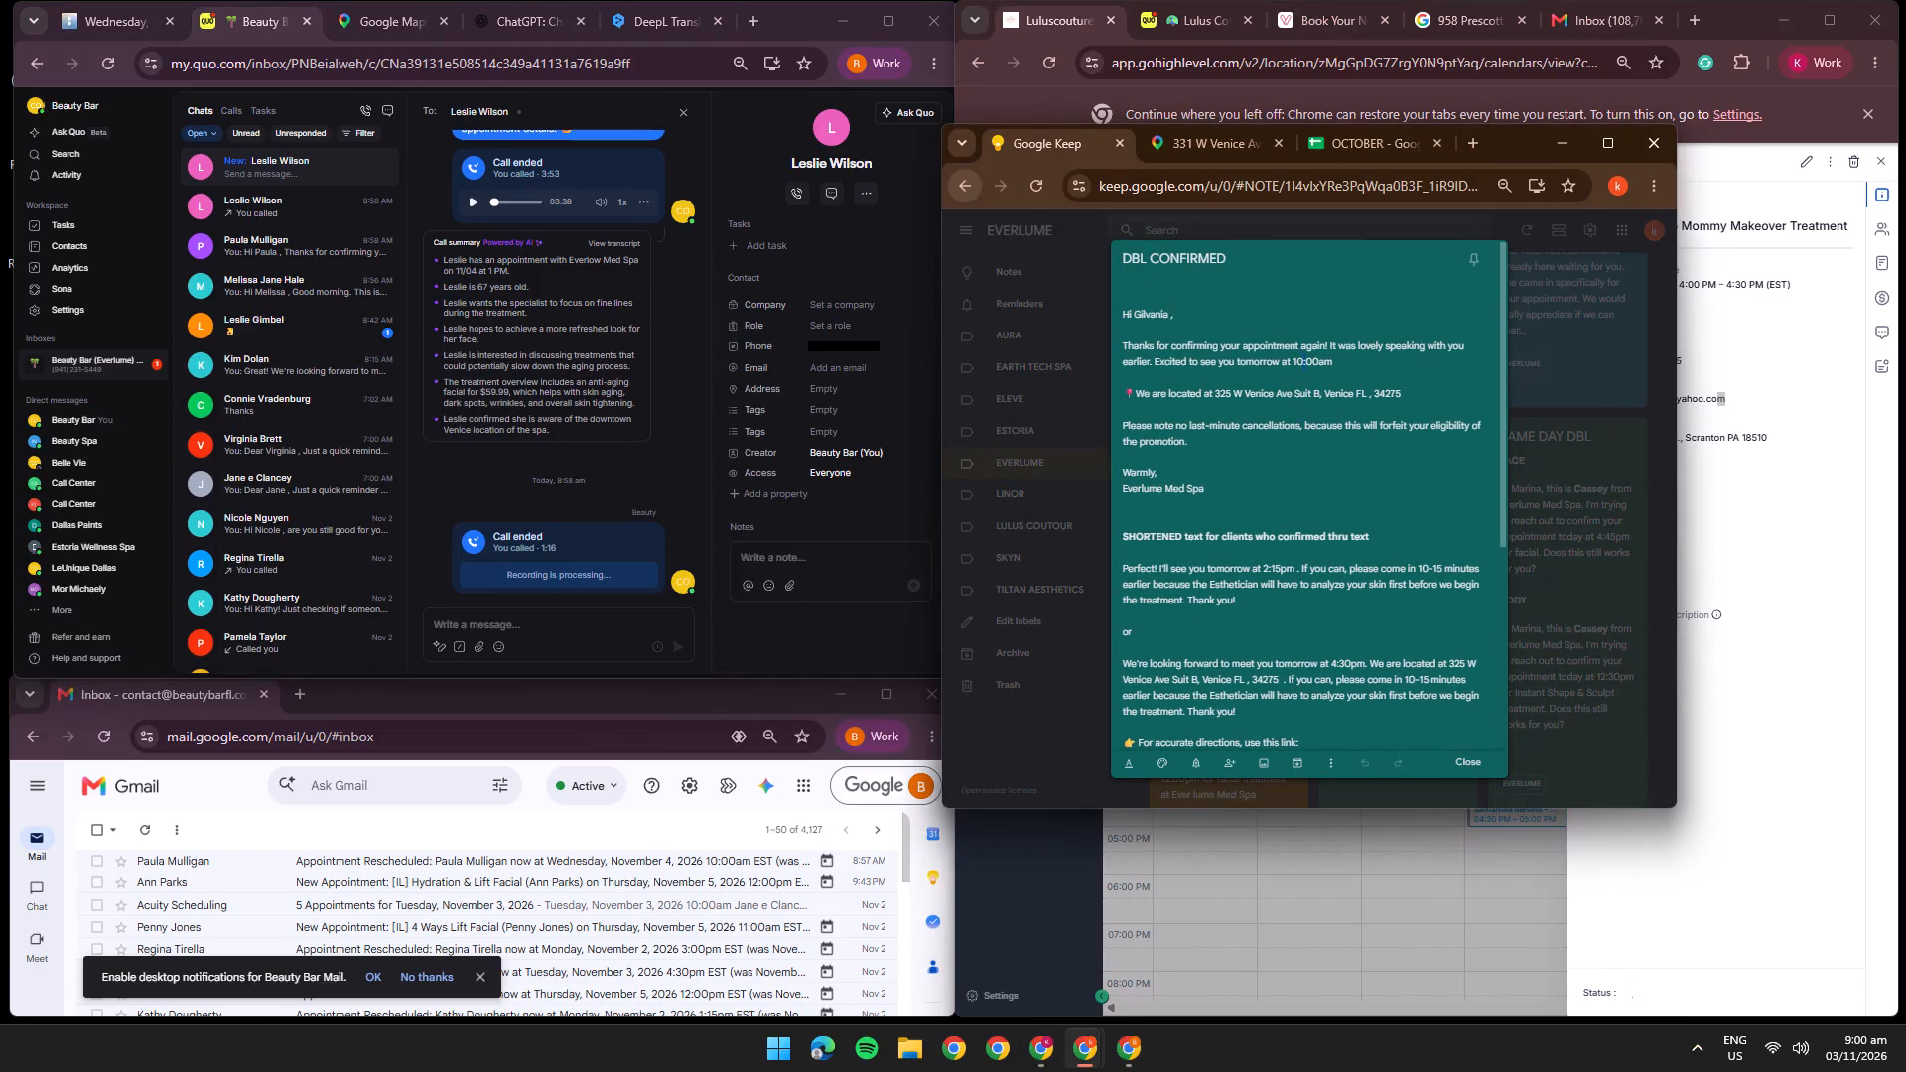
{"action": "left_click", "coordinate": [1300, 362]}
{"action": "triple_click", "coordinate": [1302, 360]}
{"action": "left_click", "coordinate": [1298, 361]}
{"action": "key", "text": "1"}
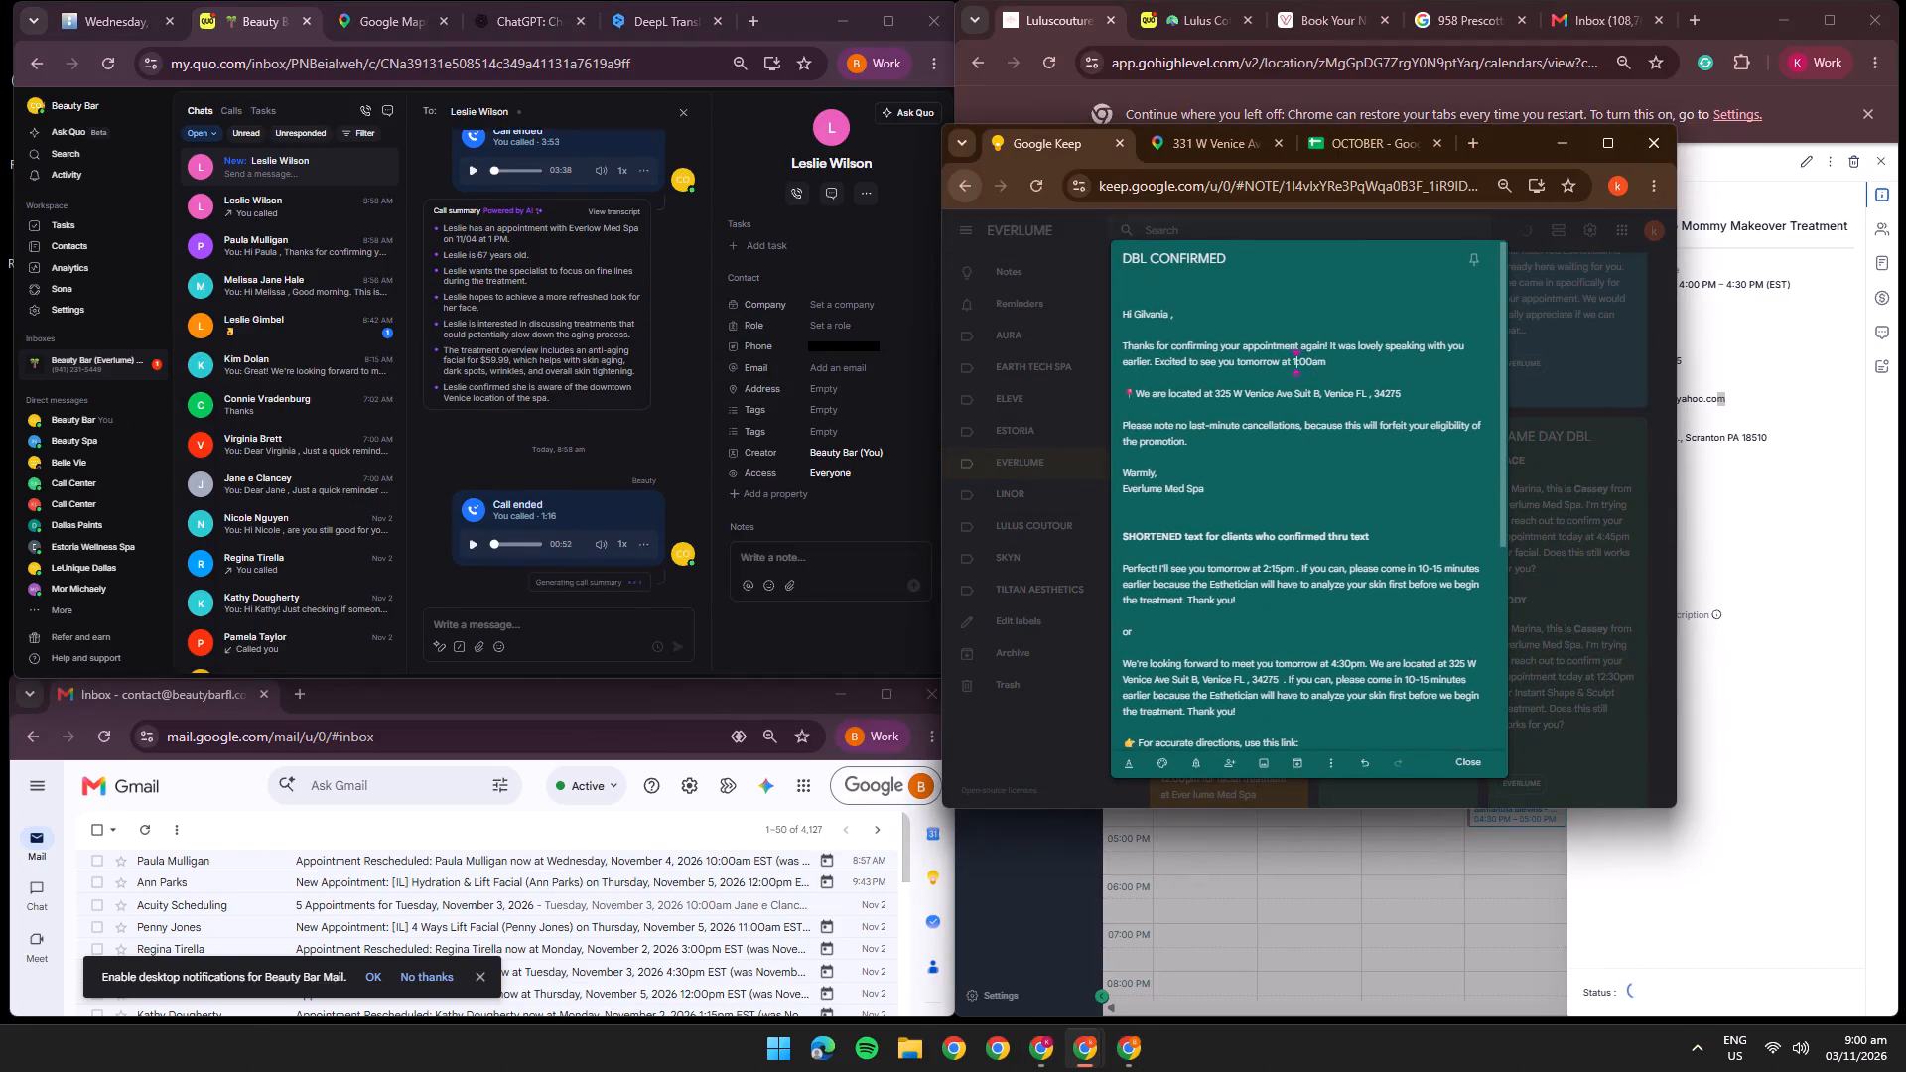
{"action": "left_click", "coordinate": [1310, 360]}
{"action": "key", "text": "Right"}
{"action": "key", "text": "Down"}
{"action": "key", "text": "BackSpace"}
{"action": "key", "text": "p"}
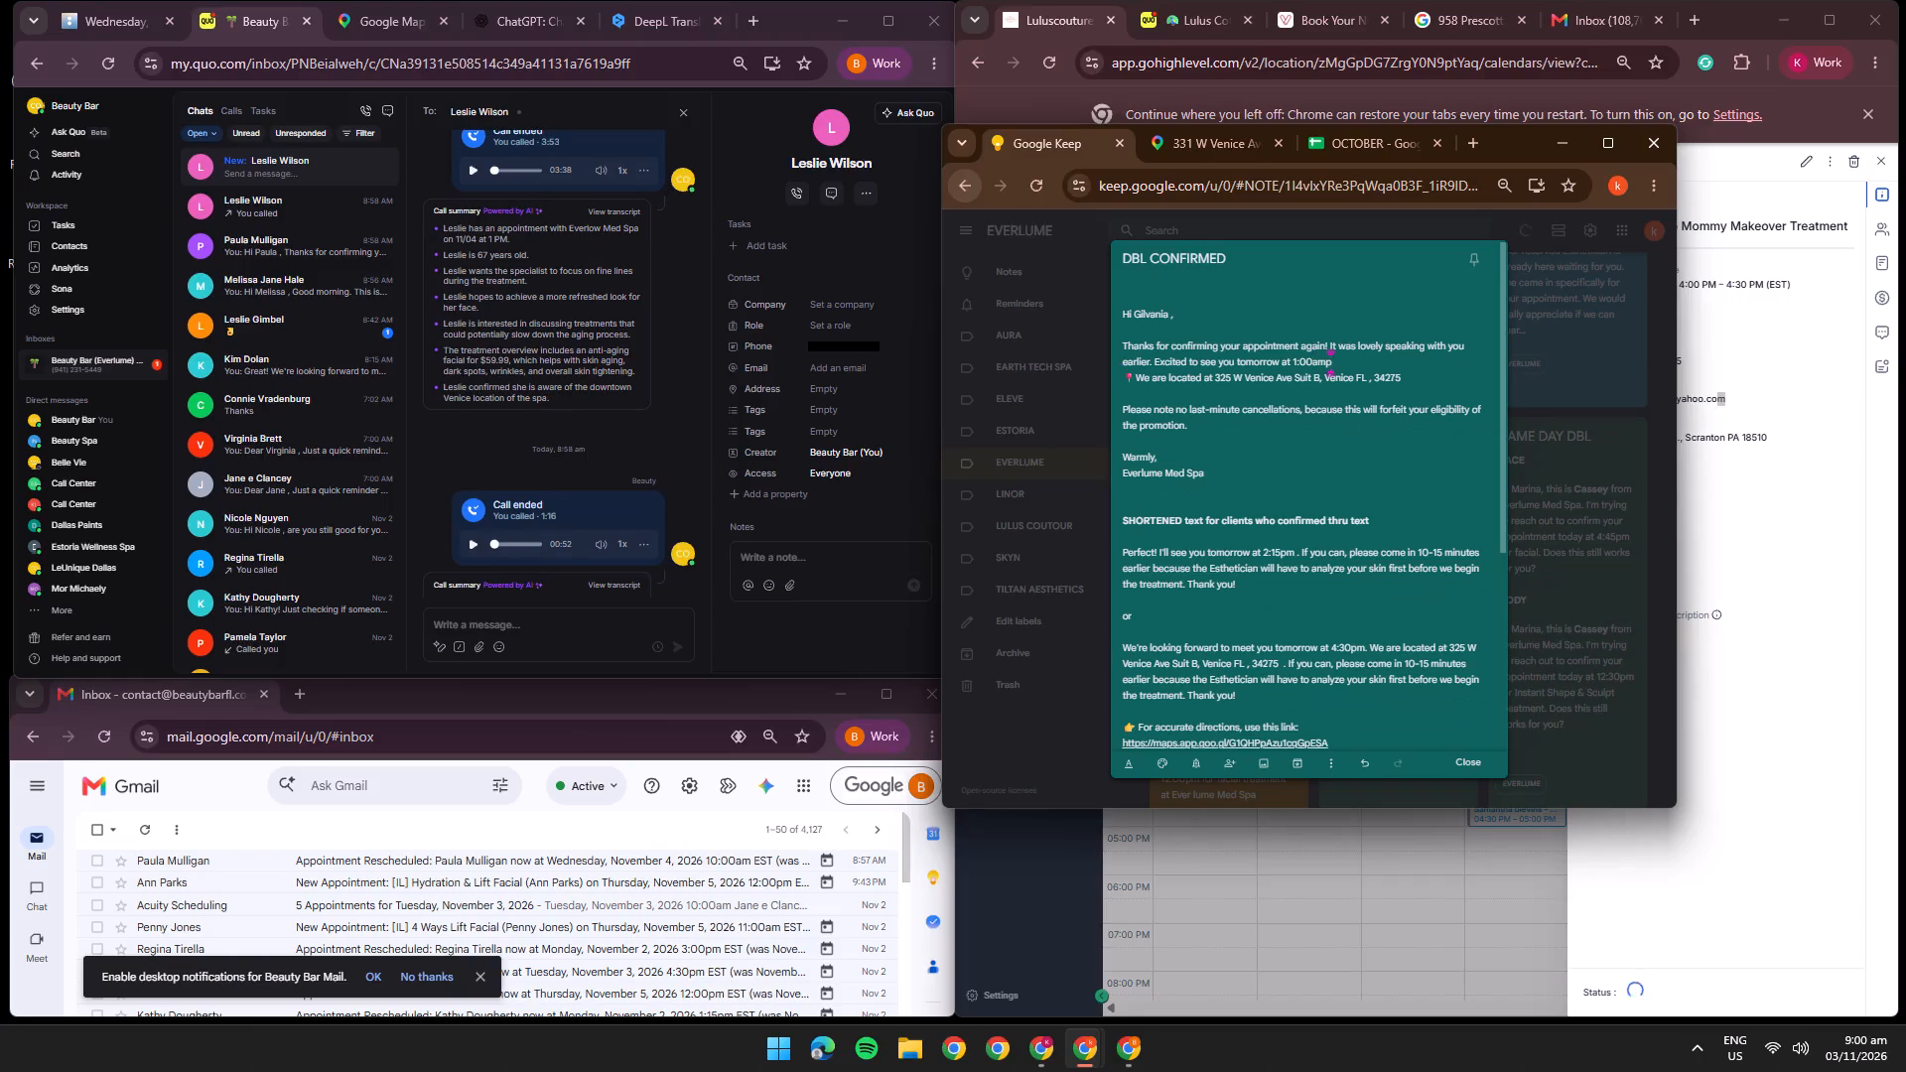
{"action": "key", "text": "BackSpace"}
{"action": "key", "text": "BackSpace"}
{"action": "key", "text": "BackSpace"}
{"action": "type", "text": "pm"}
{"action": "key", "text": "Return"}
Copy the first DBL CONFIRMED template from the greeting to the Everlume Med Spa sign-off into the 1:00 PM client's message draft in Quo.
{"action": "left_click_drag", "start_coordinate": [1252, 484], "coordinate": [1232, 495]}
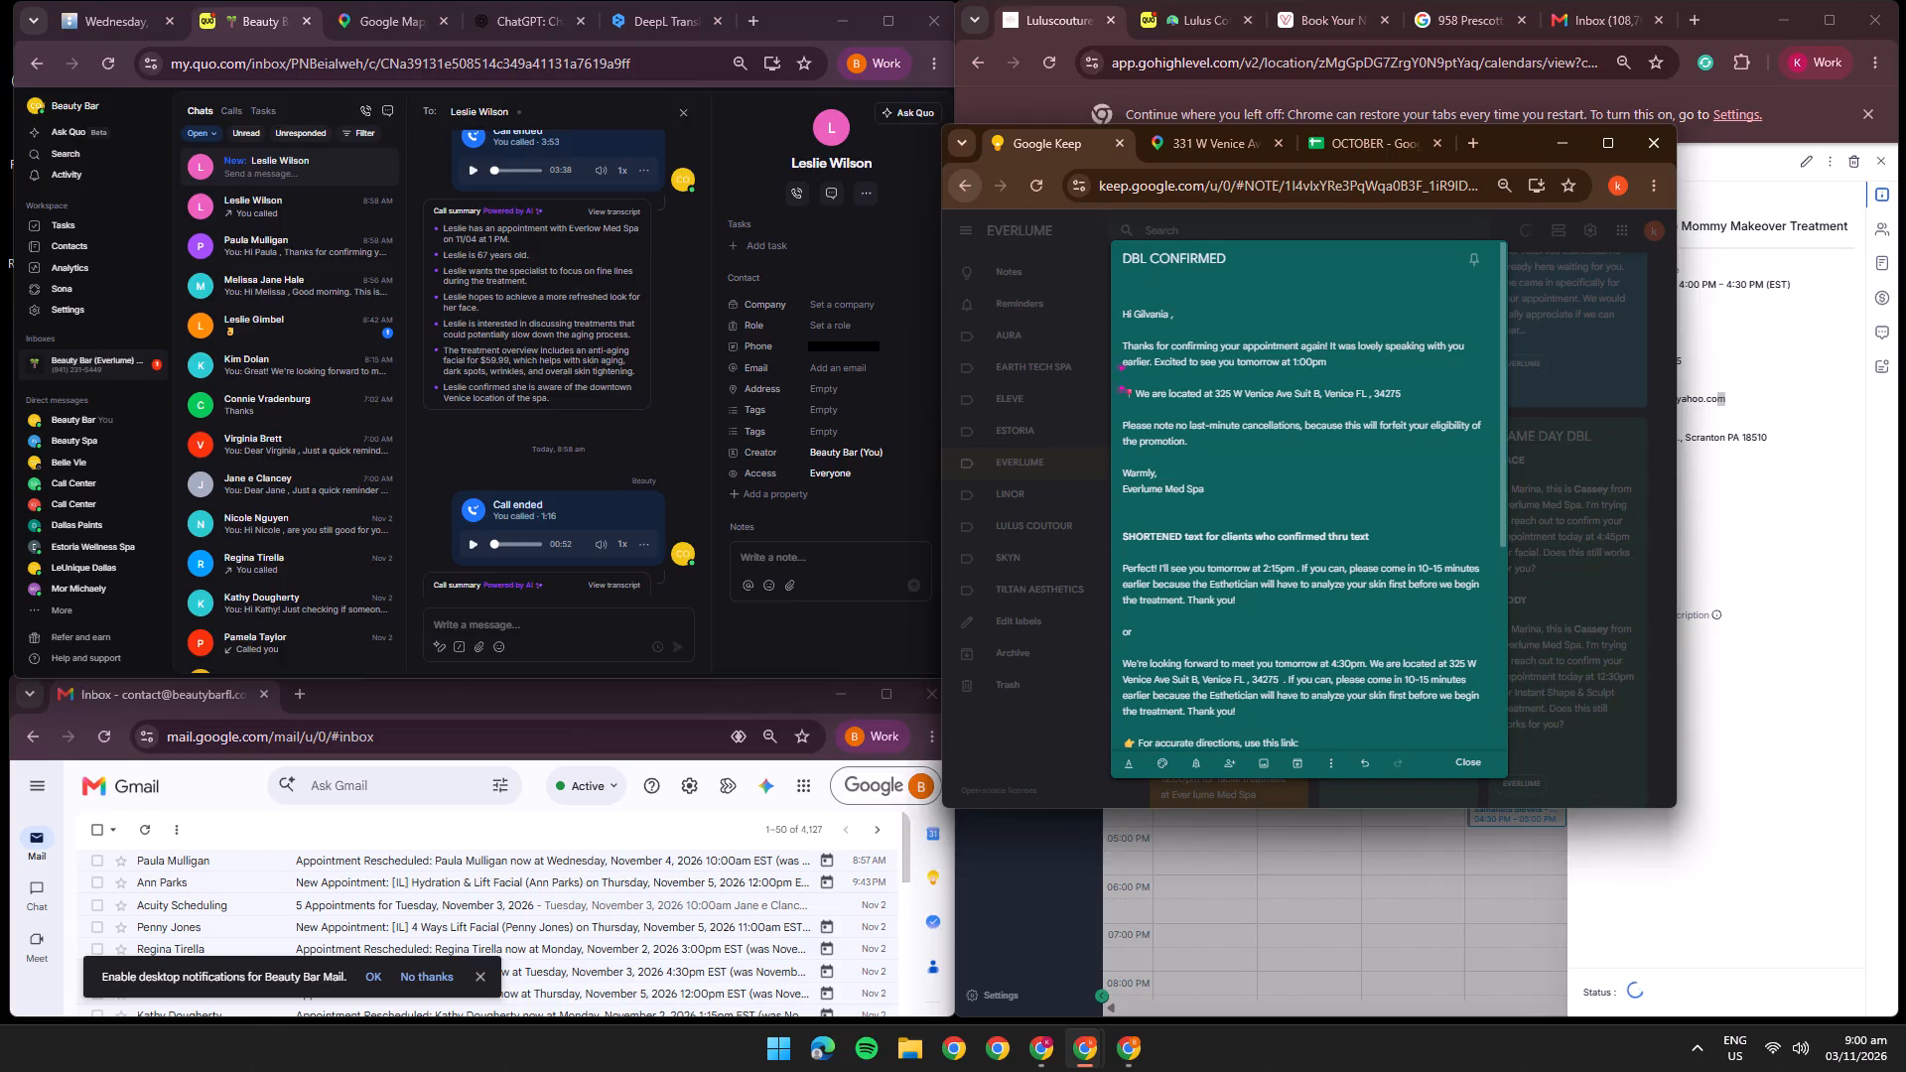
{"action": "left_click_drag", "start_coordinate": [1232, 495], "coordinate": [1105, 310]}
{"action": "key", "text": "ctrl+c"}
{"action": "key", "text": "ctrl+c"}
{"action": "left_click", "coordinate": [628, 605], "text": "ctrl"}
{"action": "key", "text": "ctrl+v"}
{"action": "left_click", "coordinate": [619, 632]}
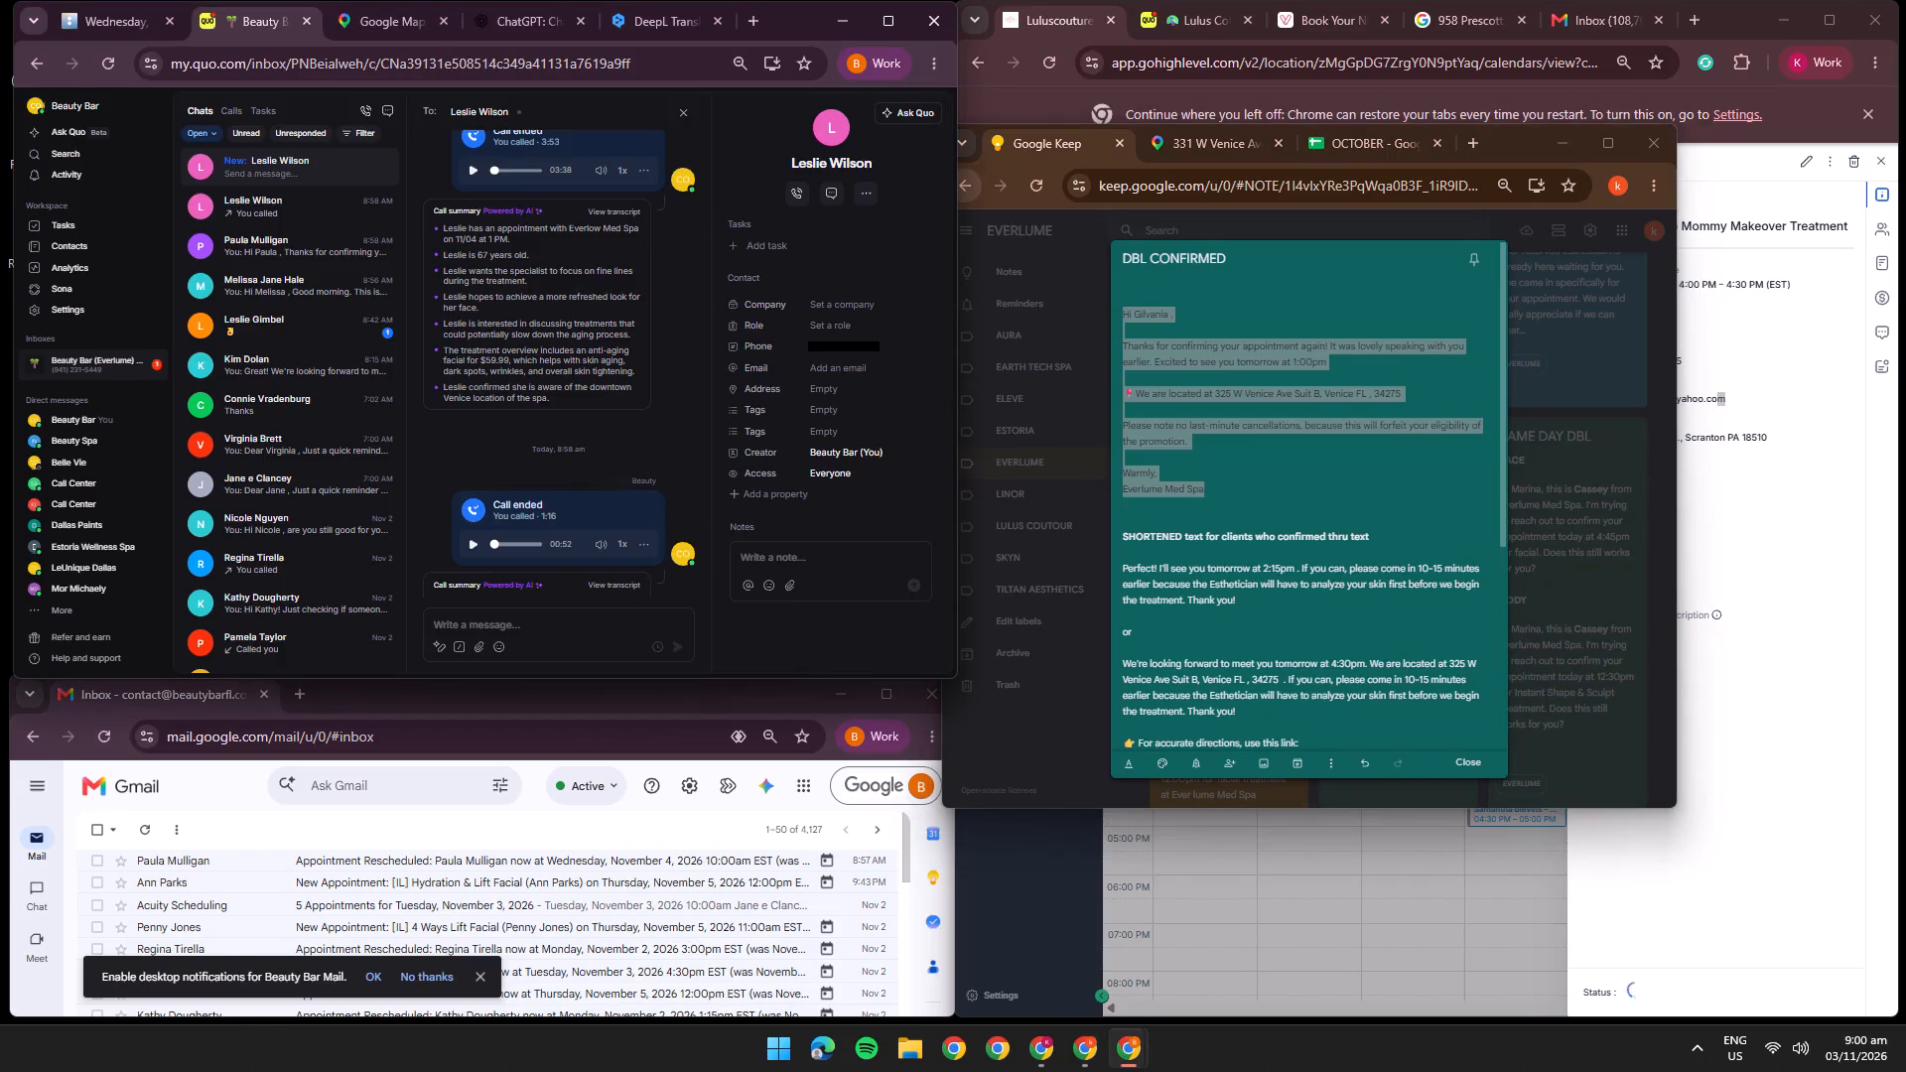
{"action": "key", "text": "ctrl+v"}
Replace the greeting name in the draft with the 1:00 PM client's first name and send the message.
{"action": "left_click", "coordinate": [852, 161]}
{"action": "double_click", "coordinate": [810, 170]}
{"action": "key", "text": "ctrl+c"}
{"action": "left_click", "coordinate": [573, 513]}
{"action": "scroll", "coordinate": [533, 532], "scroll_direction": "up", "scroll_amount": 2}
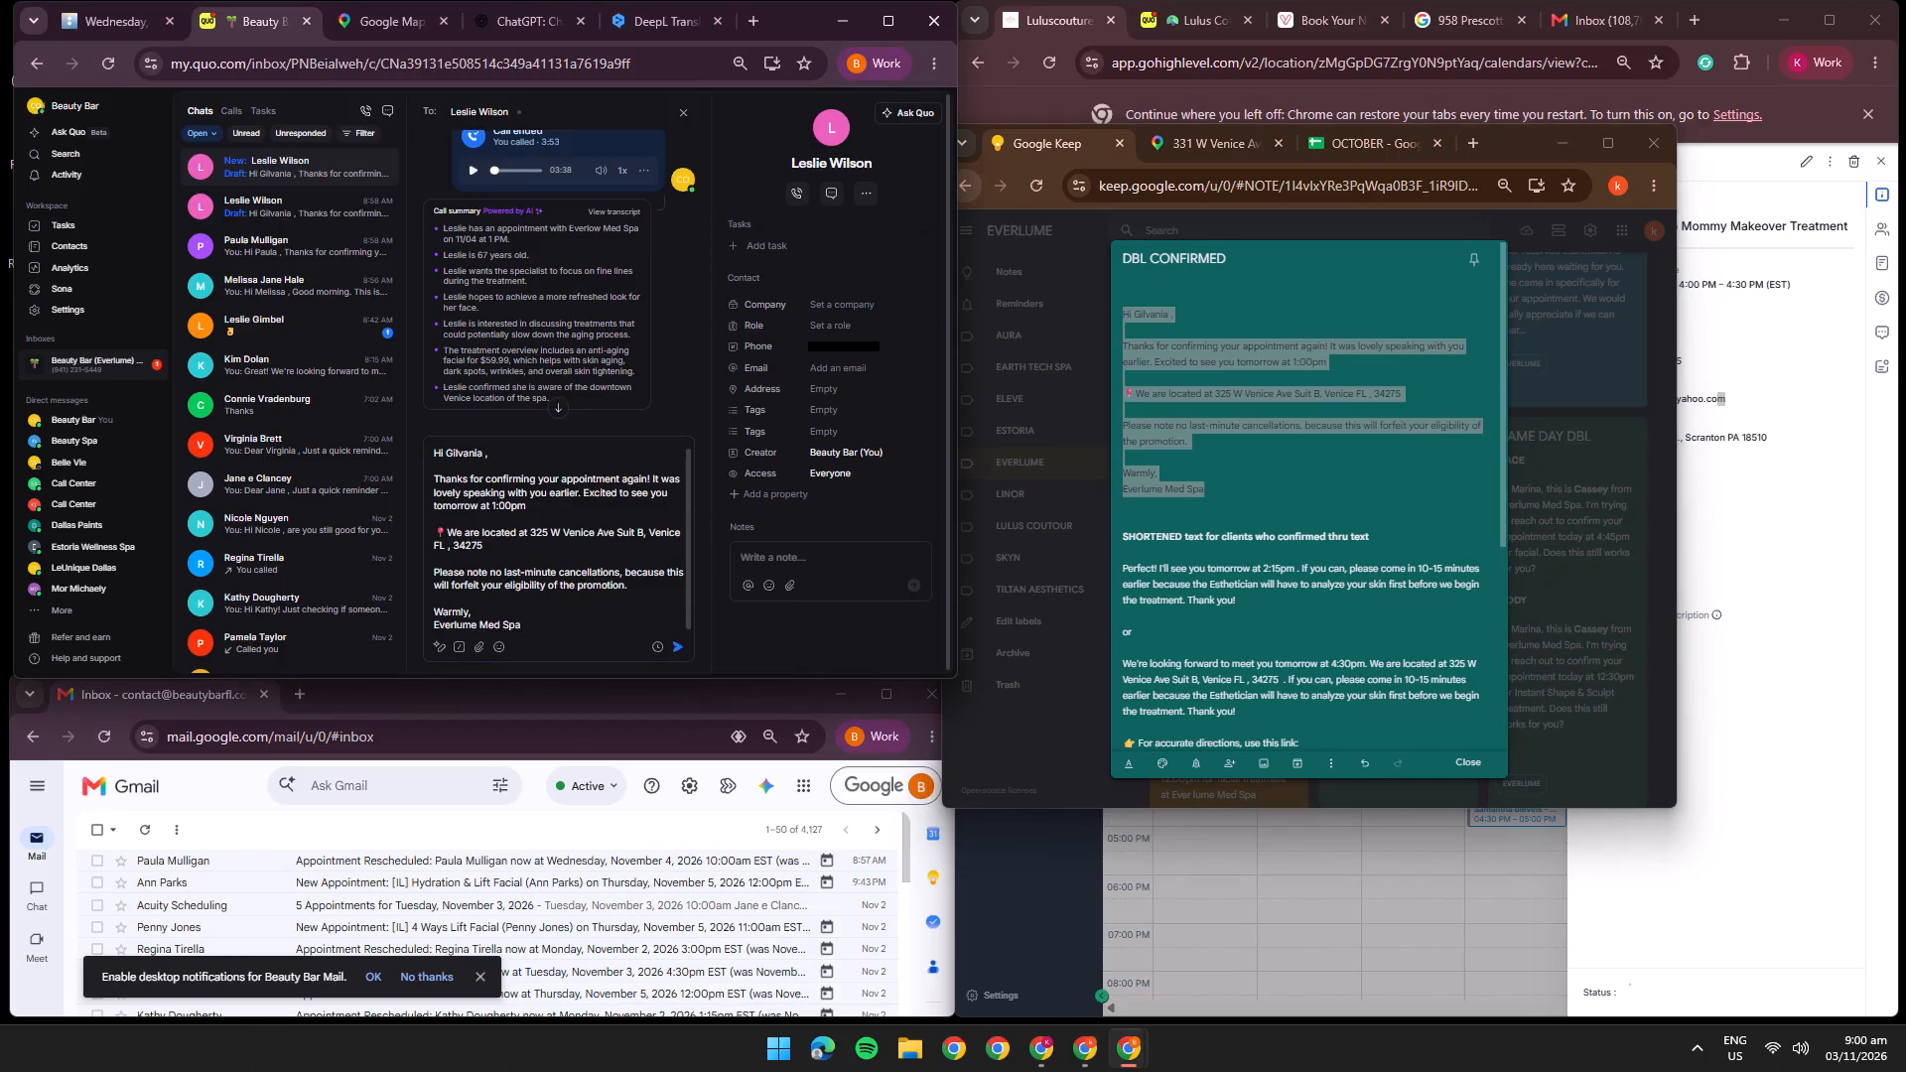
{"action": "double_click", "coordinate": [477, 464]}
{"action": "double_click", "coordinate": [468, 454]}
{"action": "key", "text": "ctrl+v"}
{"action": "left_click", "coordinate": [547, 507]}
{"action": "key", "text": "Return"}
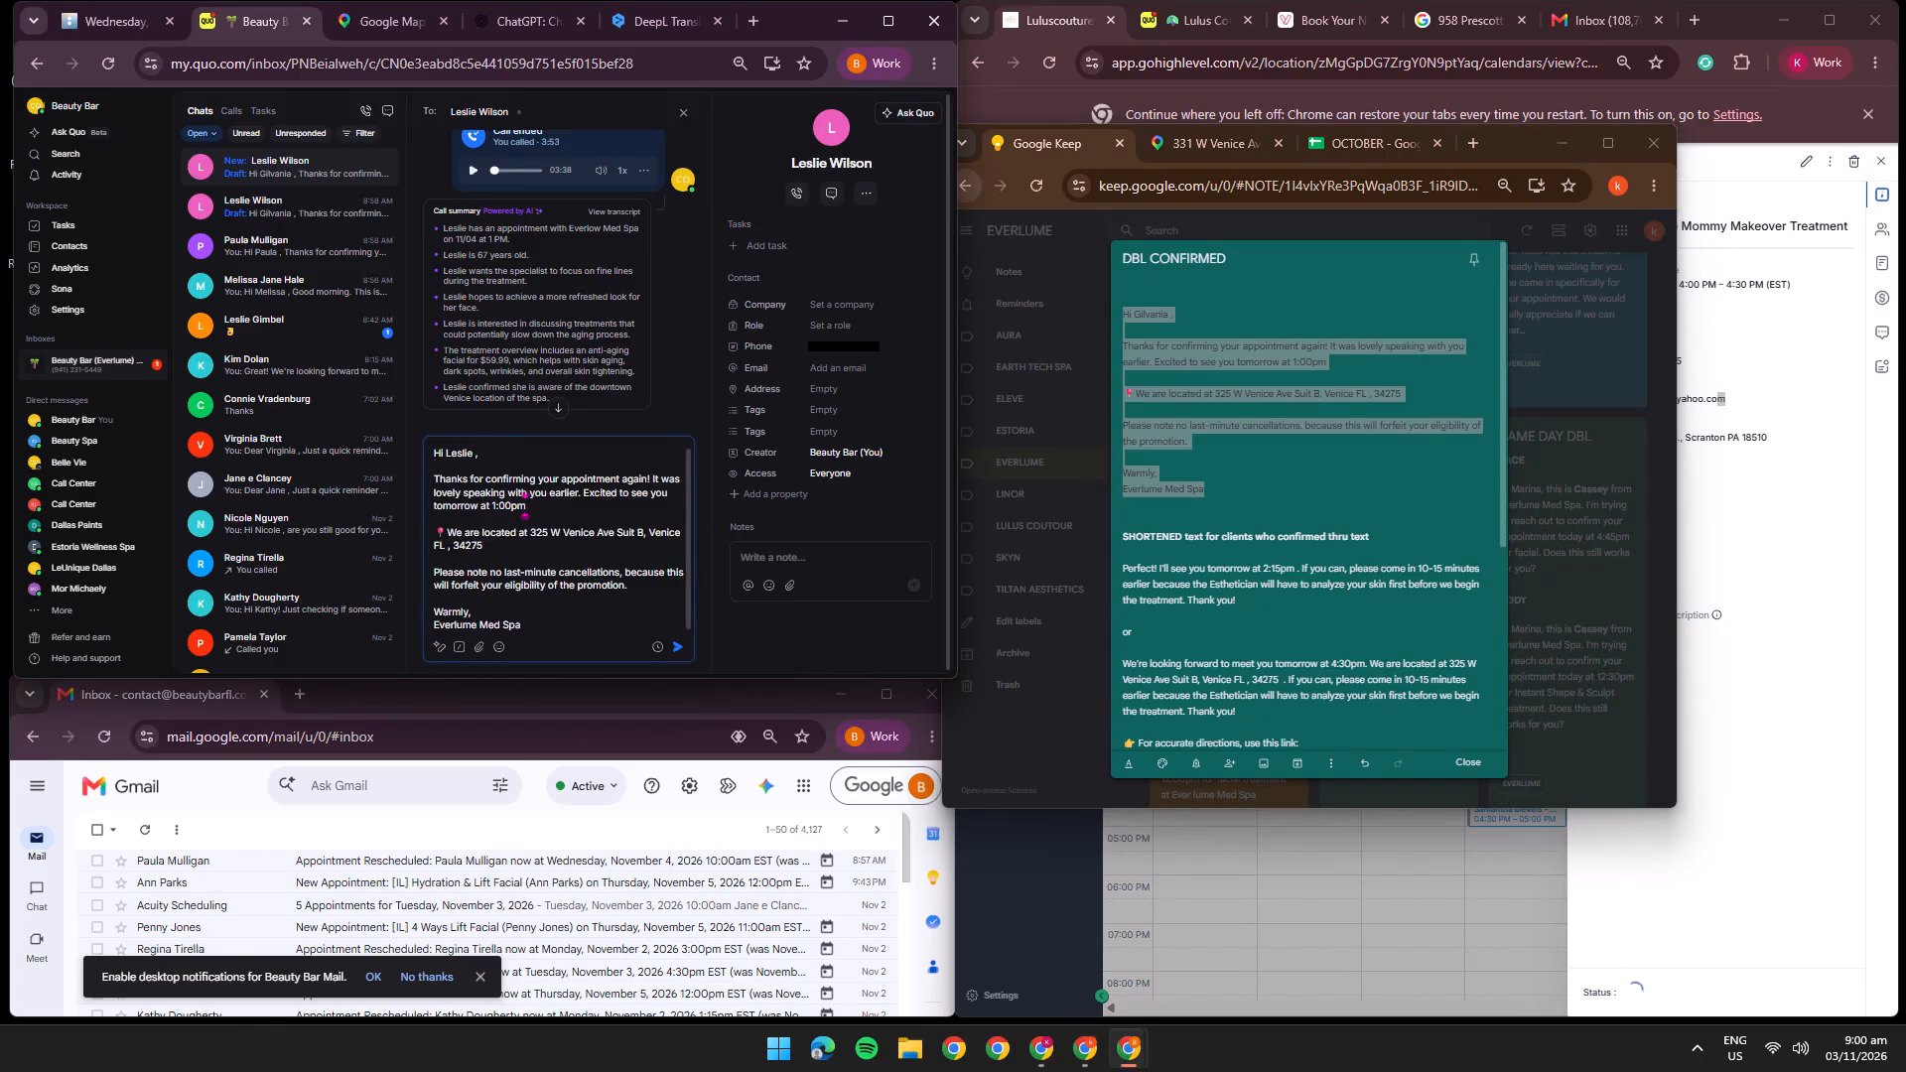
Reword the 11.03 8:59am entry in the 1:00 PM appointment notes in Acuity to "DBL via call. sent text Cassey" and save.
{"action": "left_click", "coordinate": [129, 29]}
{"action": "scroll", "coordinate": [490, 281], "scroll_direction": "down", "scroll_amount": 2}
{"action": "left_click", "coordinate": [664, 460]}
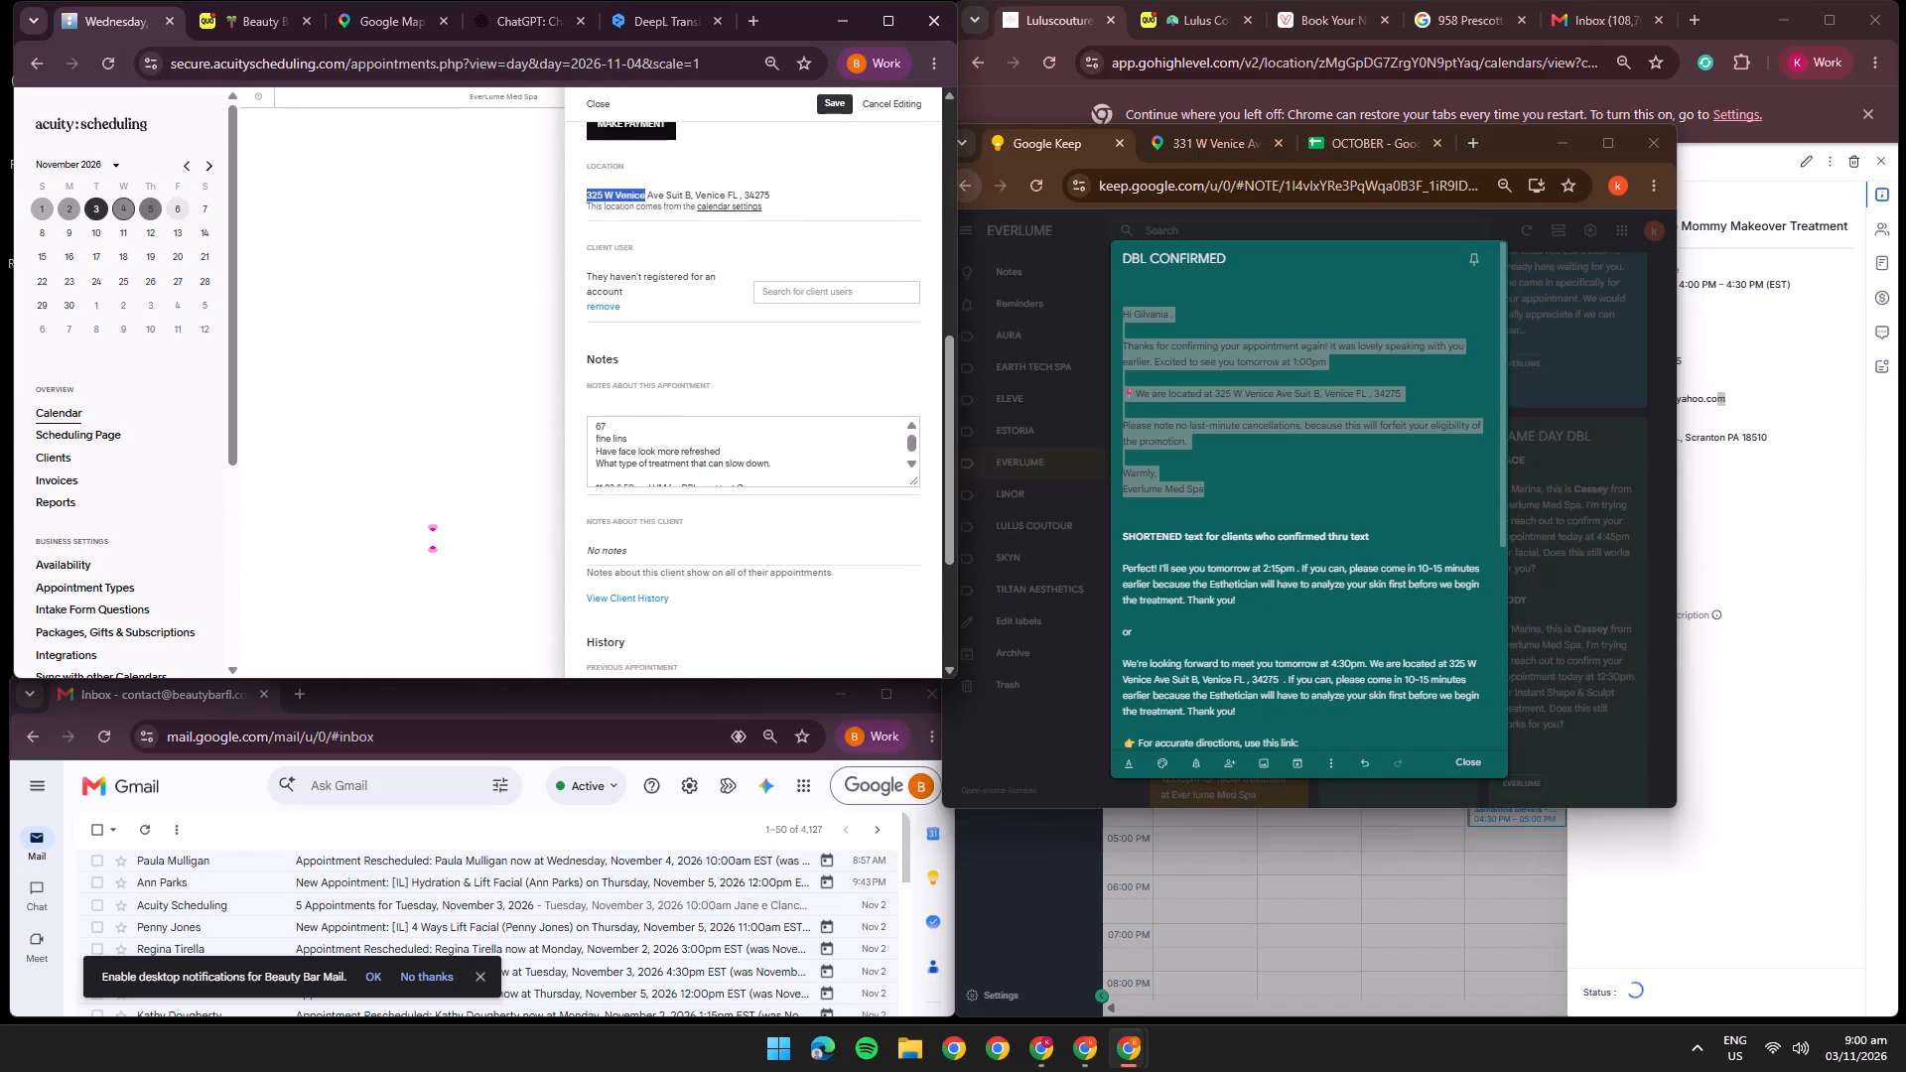
{"action": "left_click", "coordinate": [653, 507]}
{"action": "left_click", "coordinate": [681, 472]}
{"action": "scroll", "coordinate": [683, 466], "scroll_direction": "down", "scroll_amount": 1}
{"action": "double_click", "coordinate": [670, 417]}
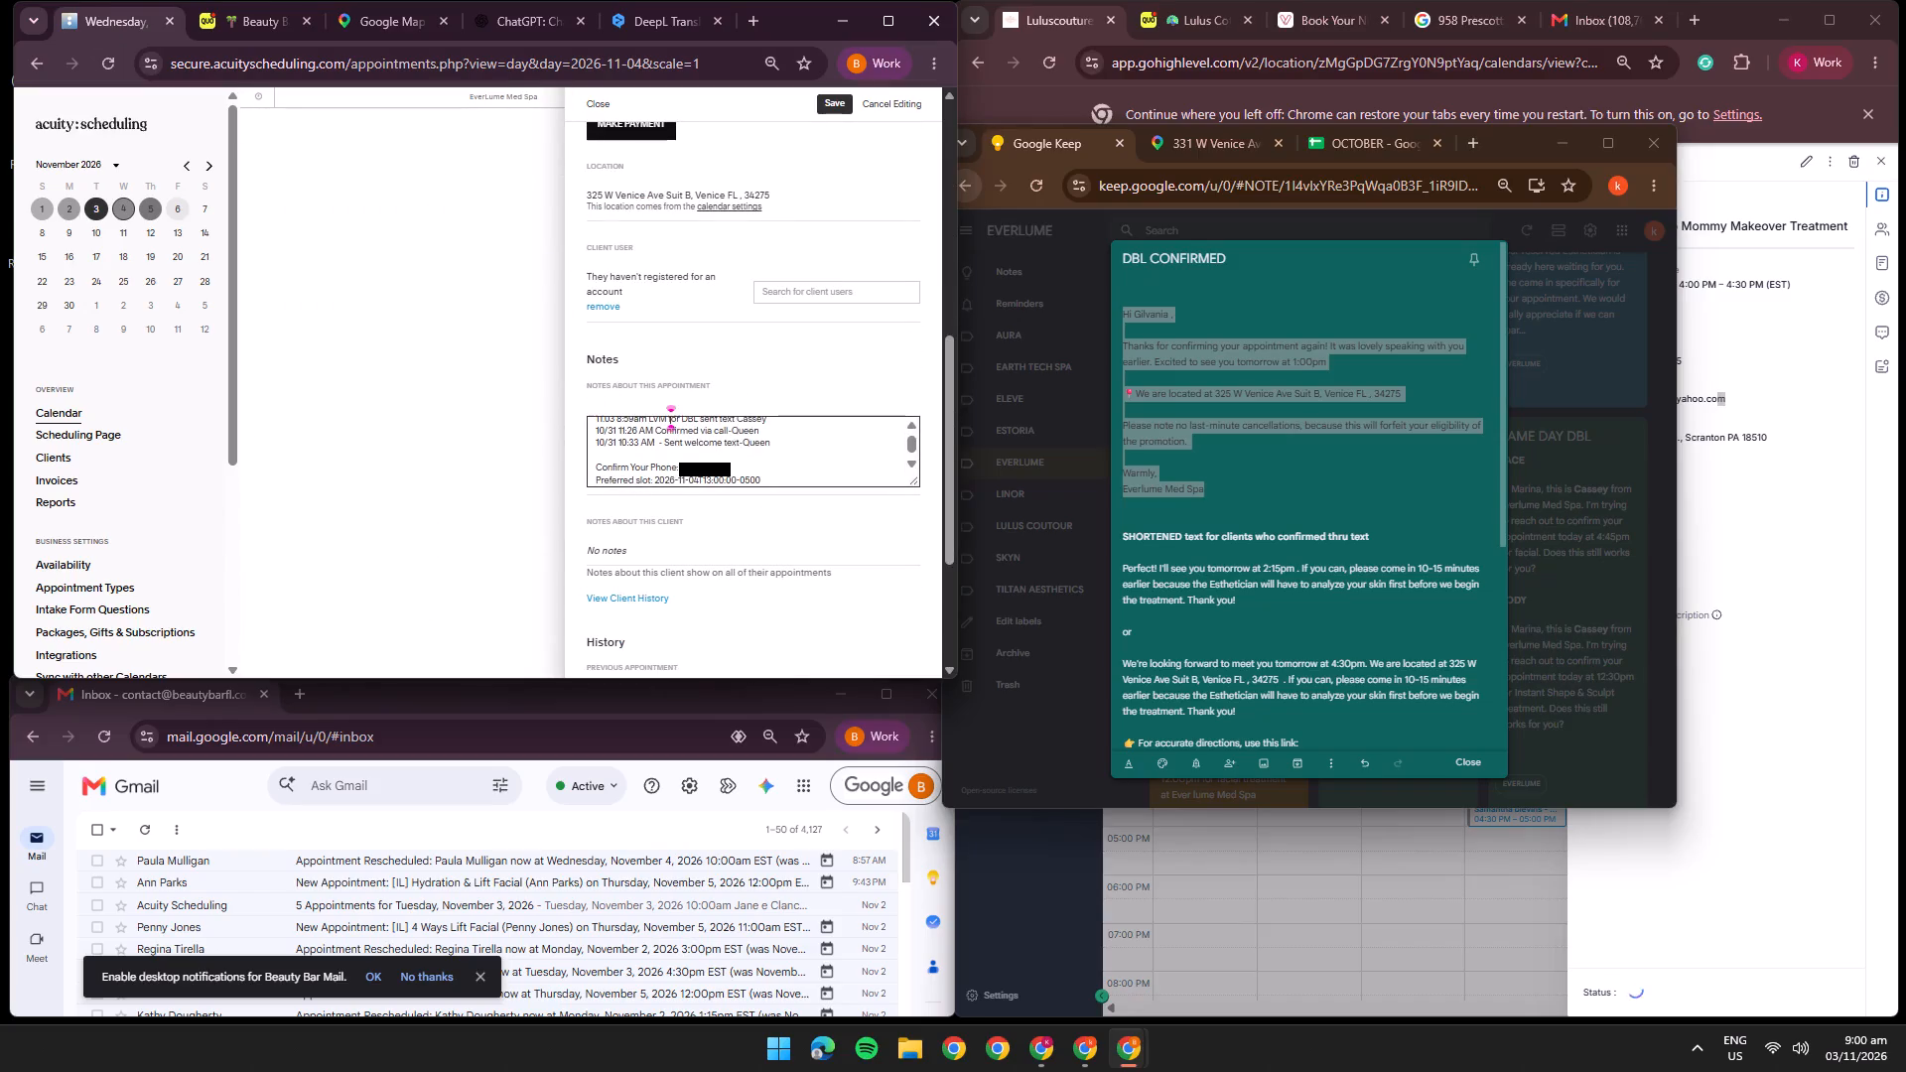
{"action": "key", "text": "BackSpace"}
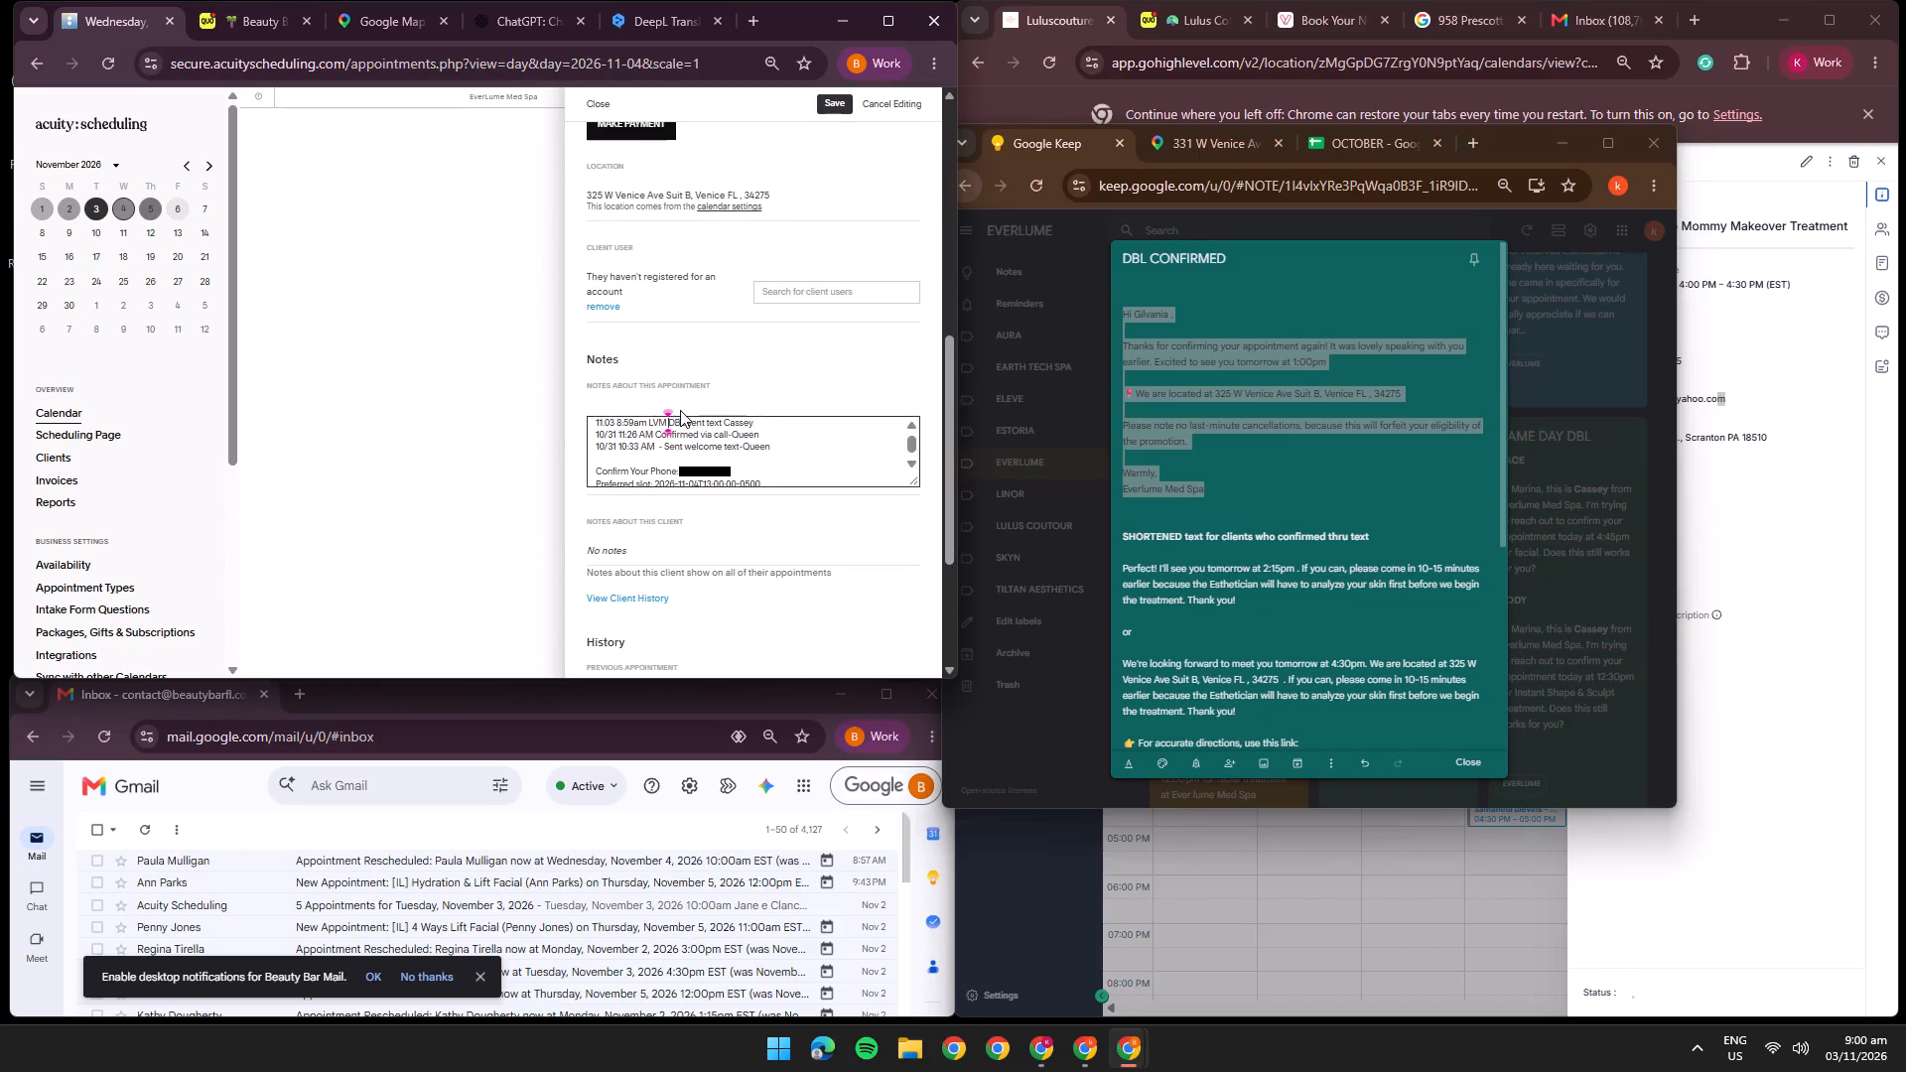
{"action": "left_click", "coordinate": [640, 435]}
{"action": "double_click", "coordinate": [654, 428]}
{"action": "key", "text": "BackSpace"}
{"action": "double_click", "coordinate": [673, 424]}
{"action": "key", "text": "Left"}
{"action": "type", "text": "via call."}
{"action": "key", "text": "space"}
{"action": "scroll", "coordinate": [673, 424], "scroll_direction": "up", "scroll_amount": 4}
{"action": "left_click", "coordinate": [840, 114]}
Set the 1:00 PM appointment's label to DBL Confirm and close its details.
{"action": "scroll", "coordinate": [838, 152], "scroll_direction": "up", "scroll_amount": 2}
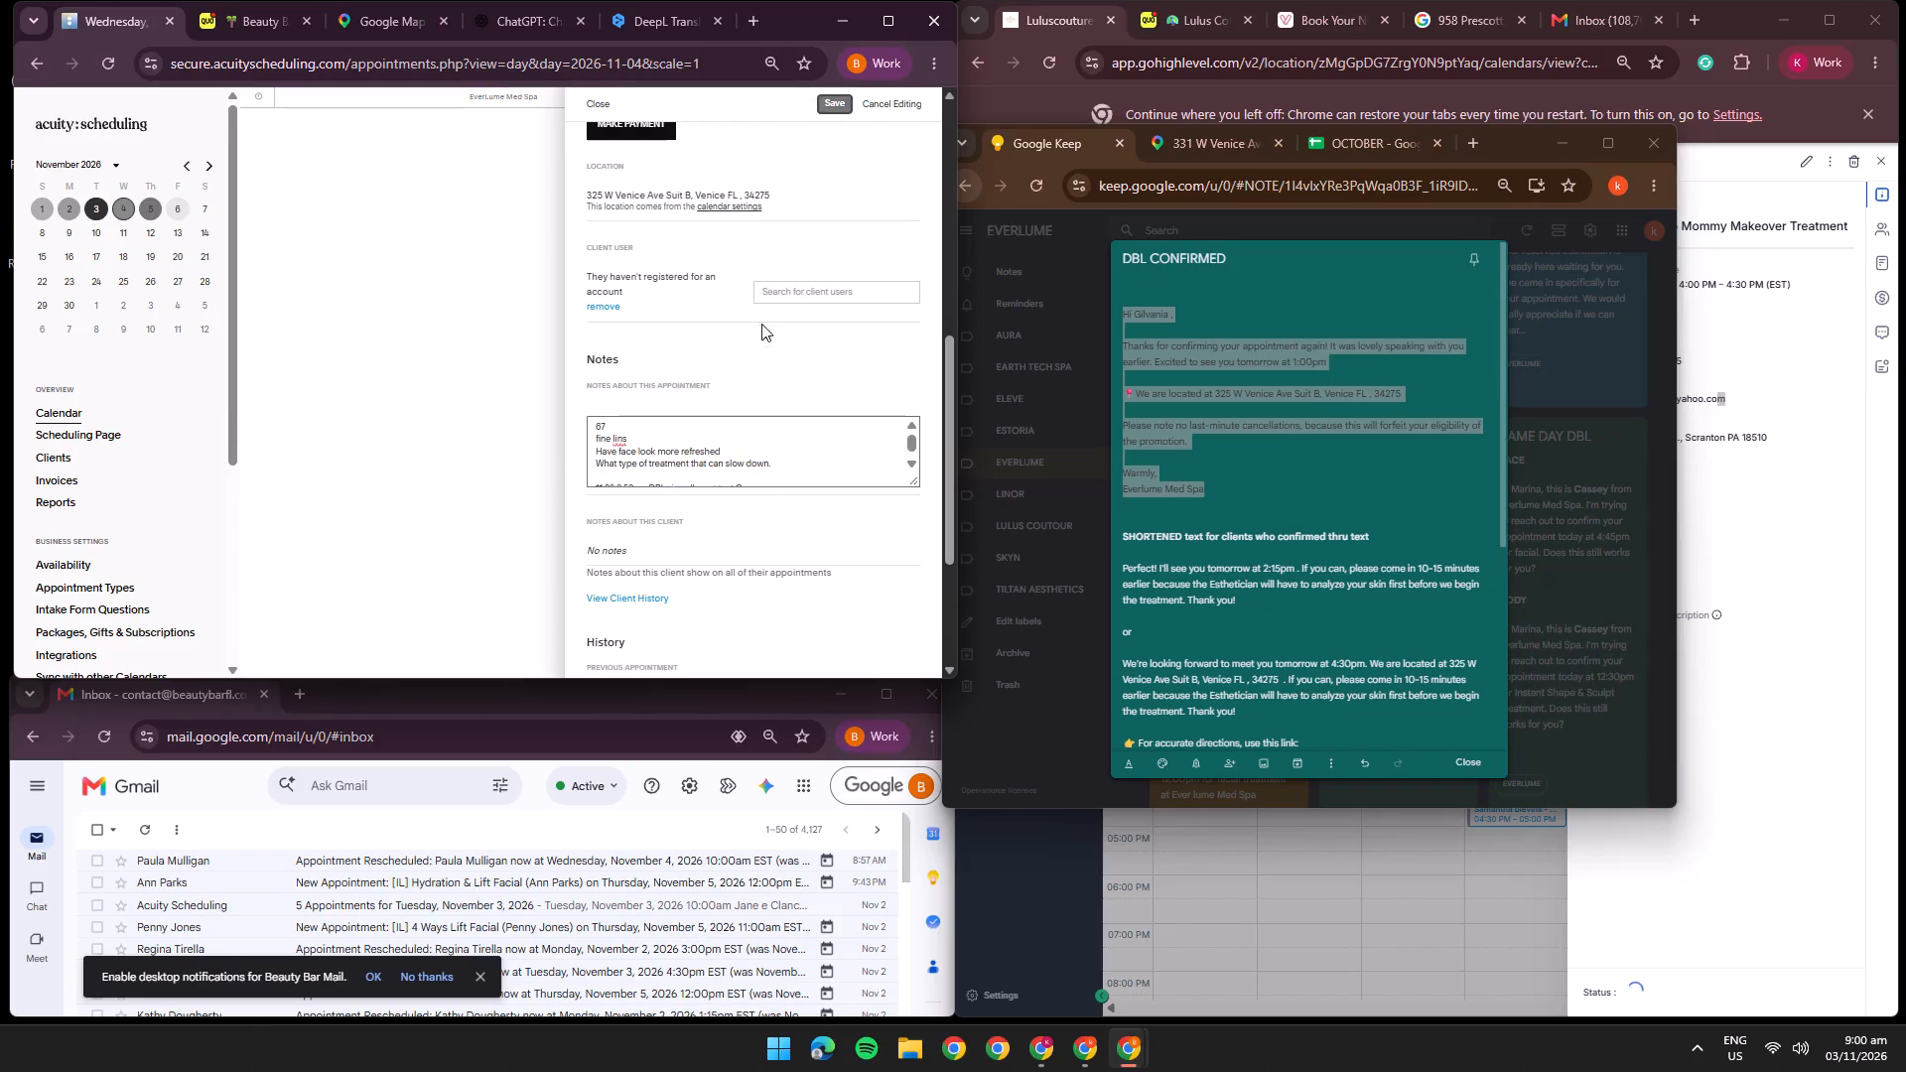
{"action": "scroll", "coordinate": [761, 324], "scroll_direction": "up", "scroll_amount": 3}
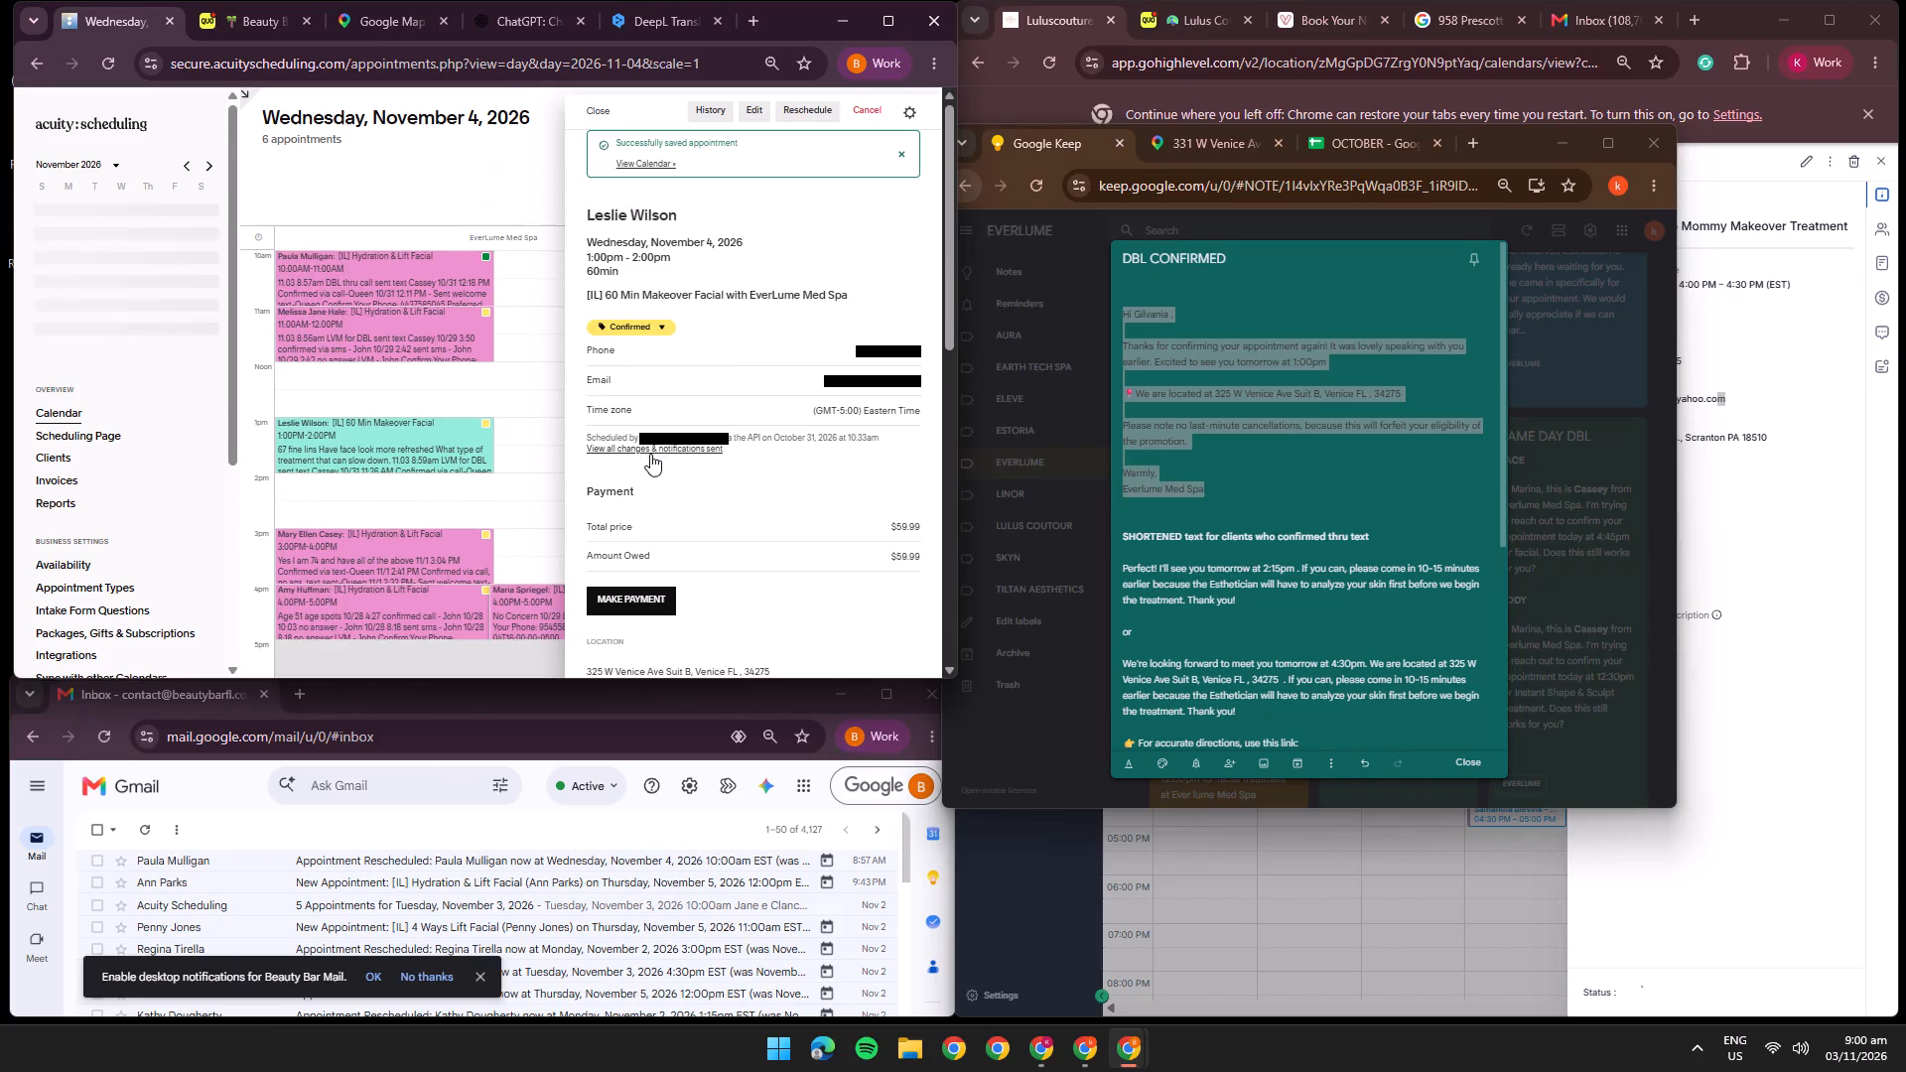
{"action": "left_click", "coordinate": [668, 318]}
{"action": "left_click", "coordinate": [656, 327]}
{"action": "scroll", "coordinate": [657, 359], "scroll_direction": "down", "scroll_amount": 1}
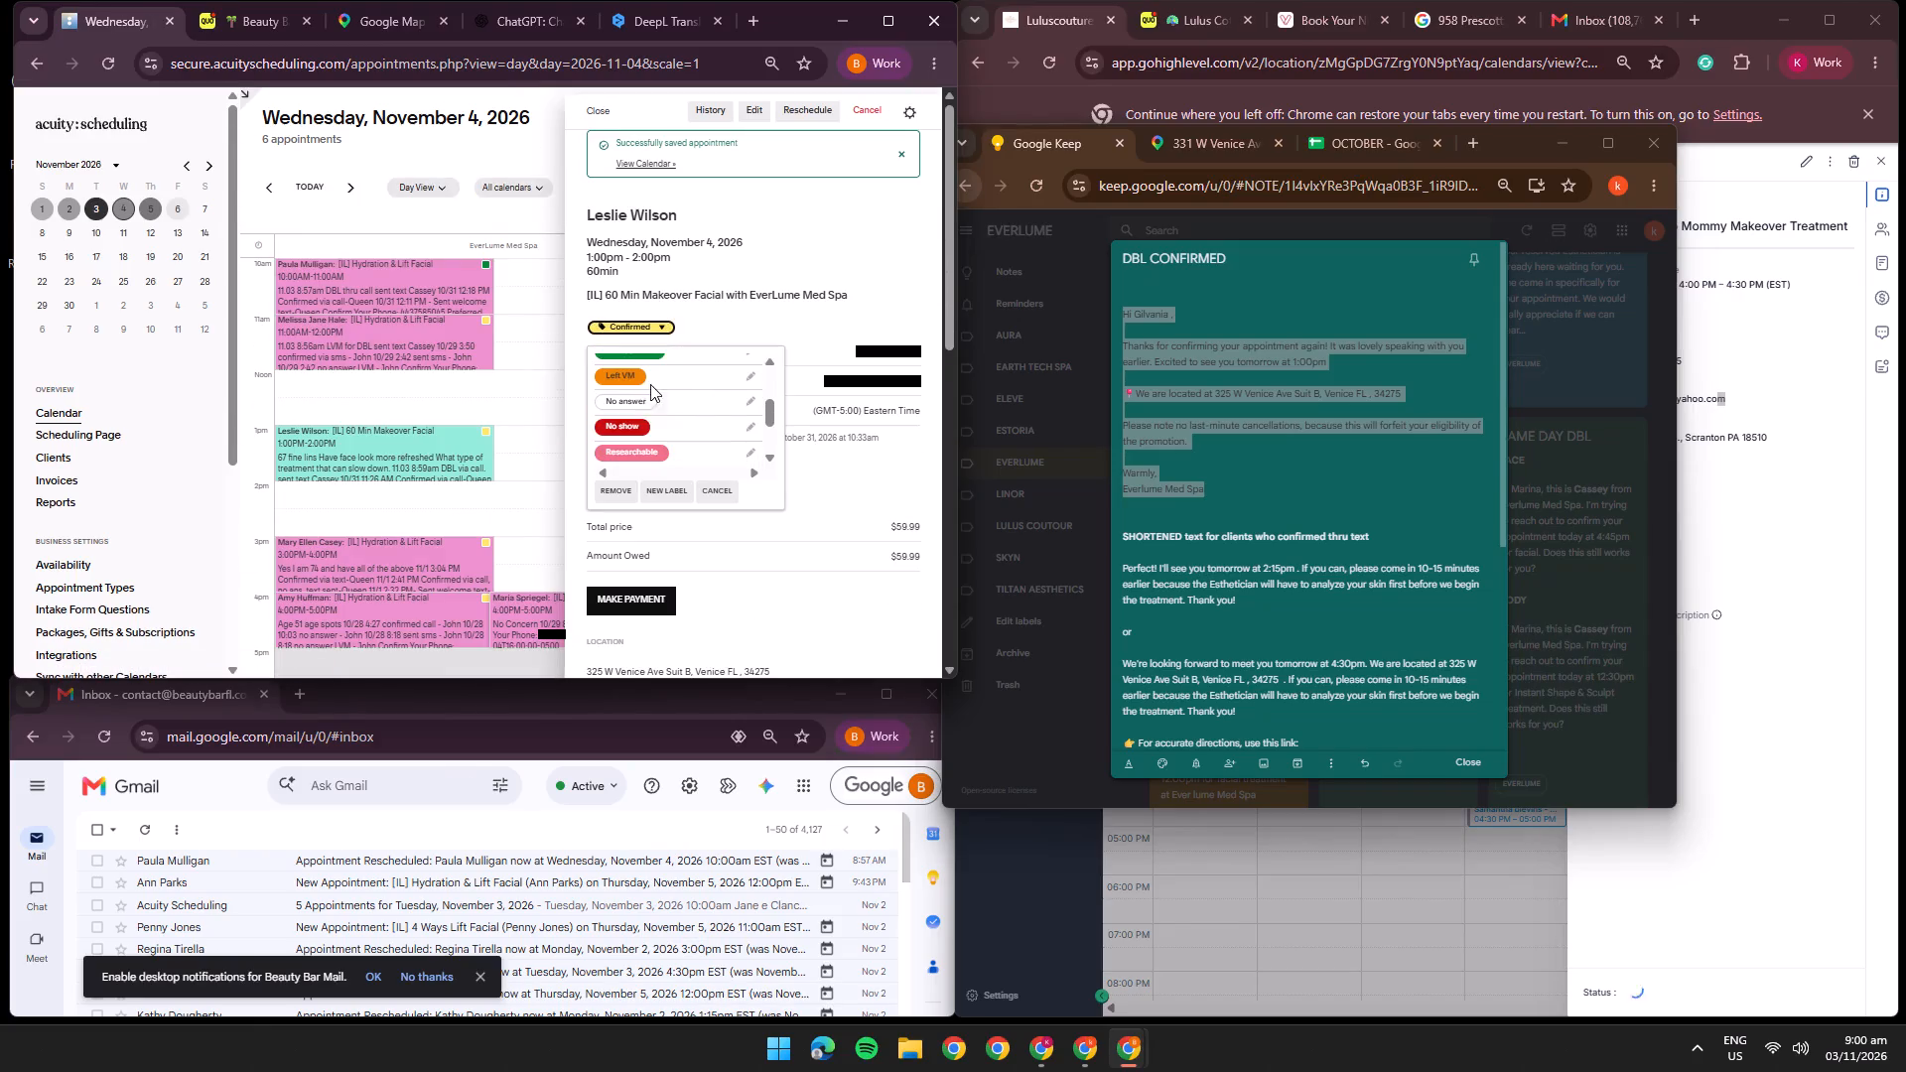
{"action": "scroll", "coordinate": [648, 382], "scroll_direction": "up", "scroll_amount": 1}
{"action": "left_click", "coordinate": [632, 464]}
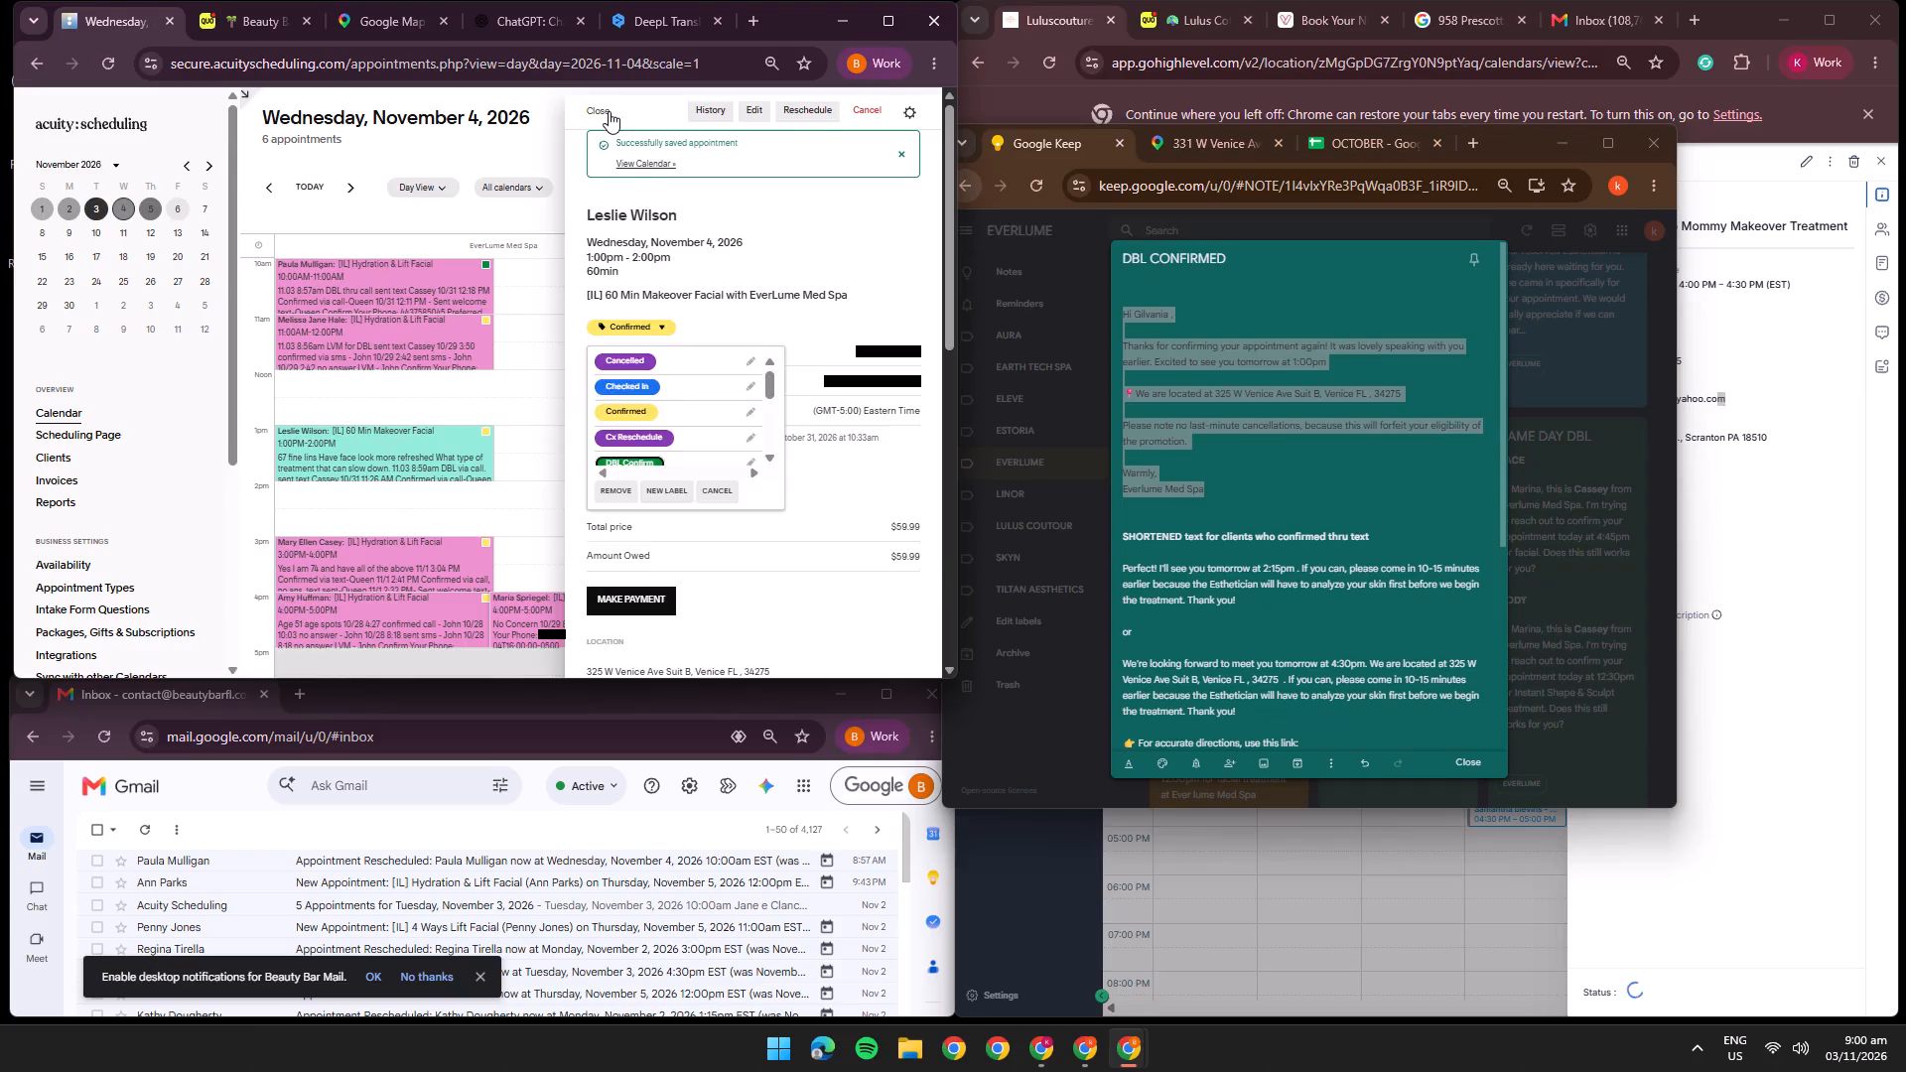
{"action": "left_click", "coordinate": [609, 111]}
Open the next client's afternoon appointment on the November 4 calendar.
{"action": "scroll", "coordinate": [533, 587], "scroll_direction": "down", "scroll_amount": 1}
{"action": "left_click", "coordinate": [420, 391]}
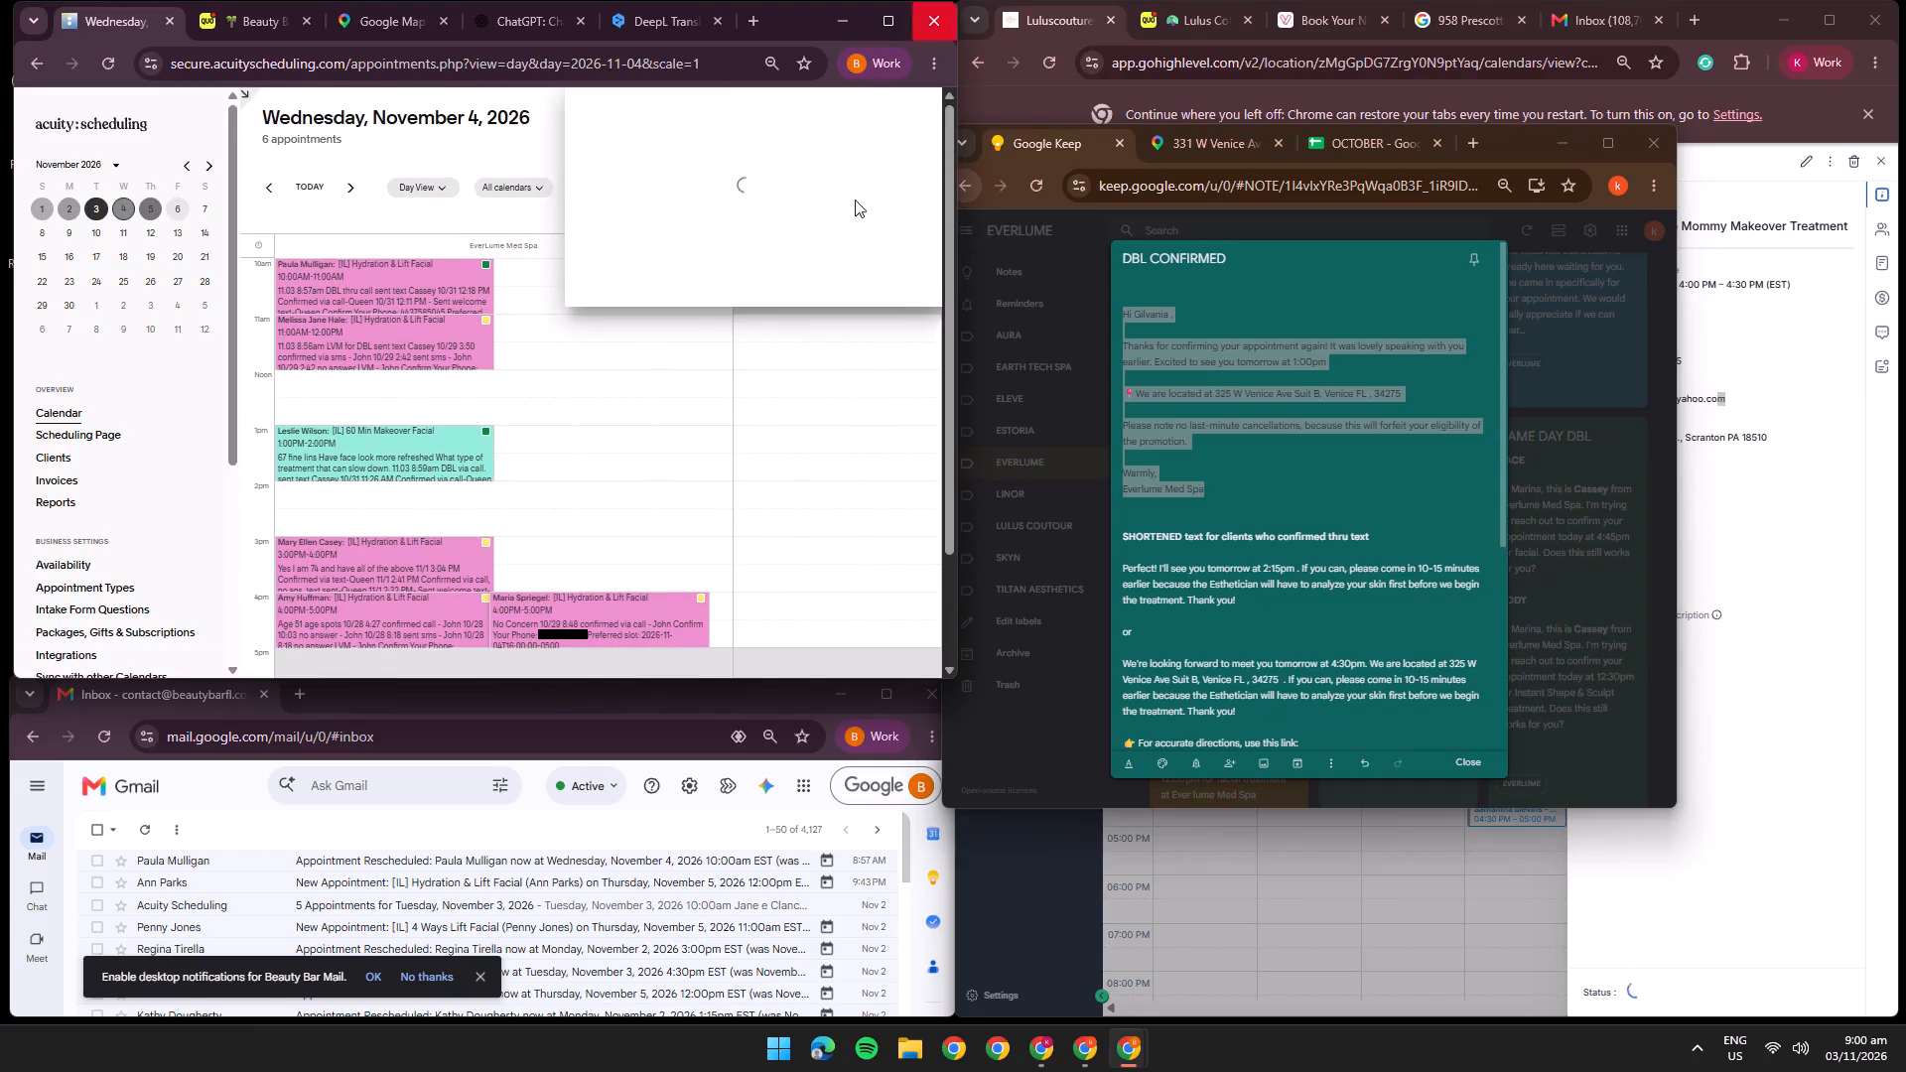
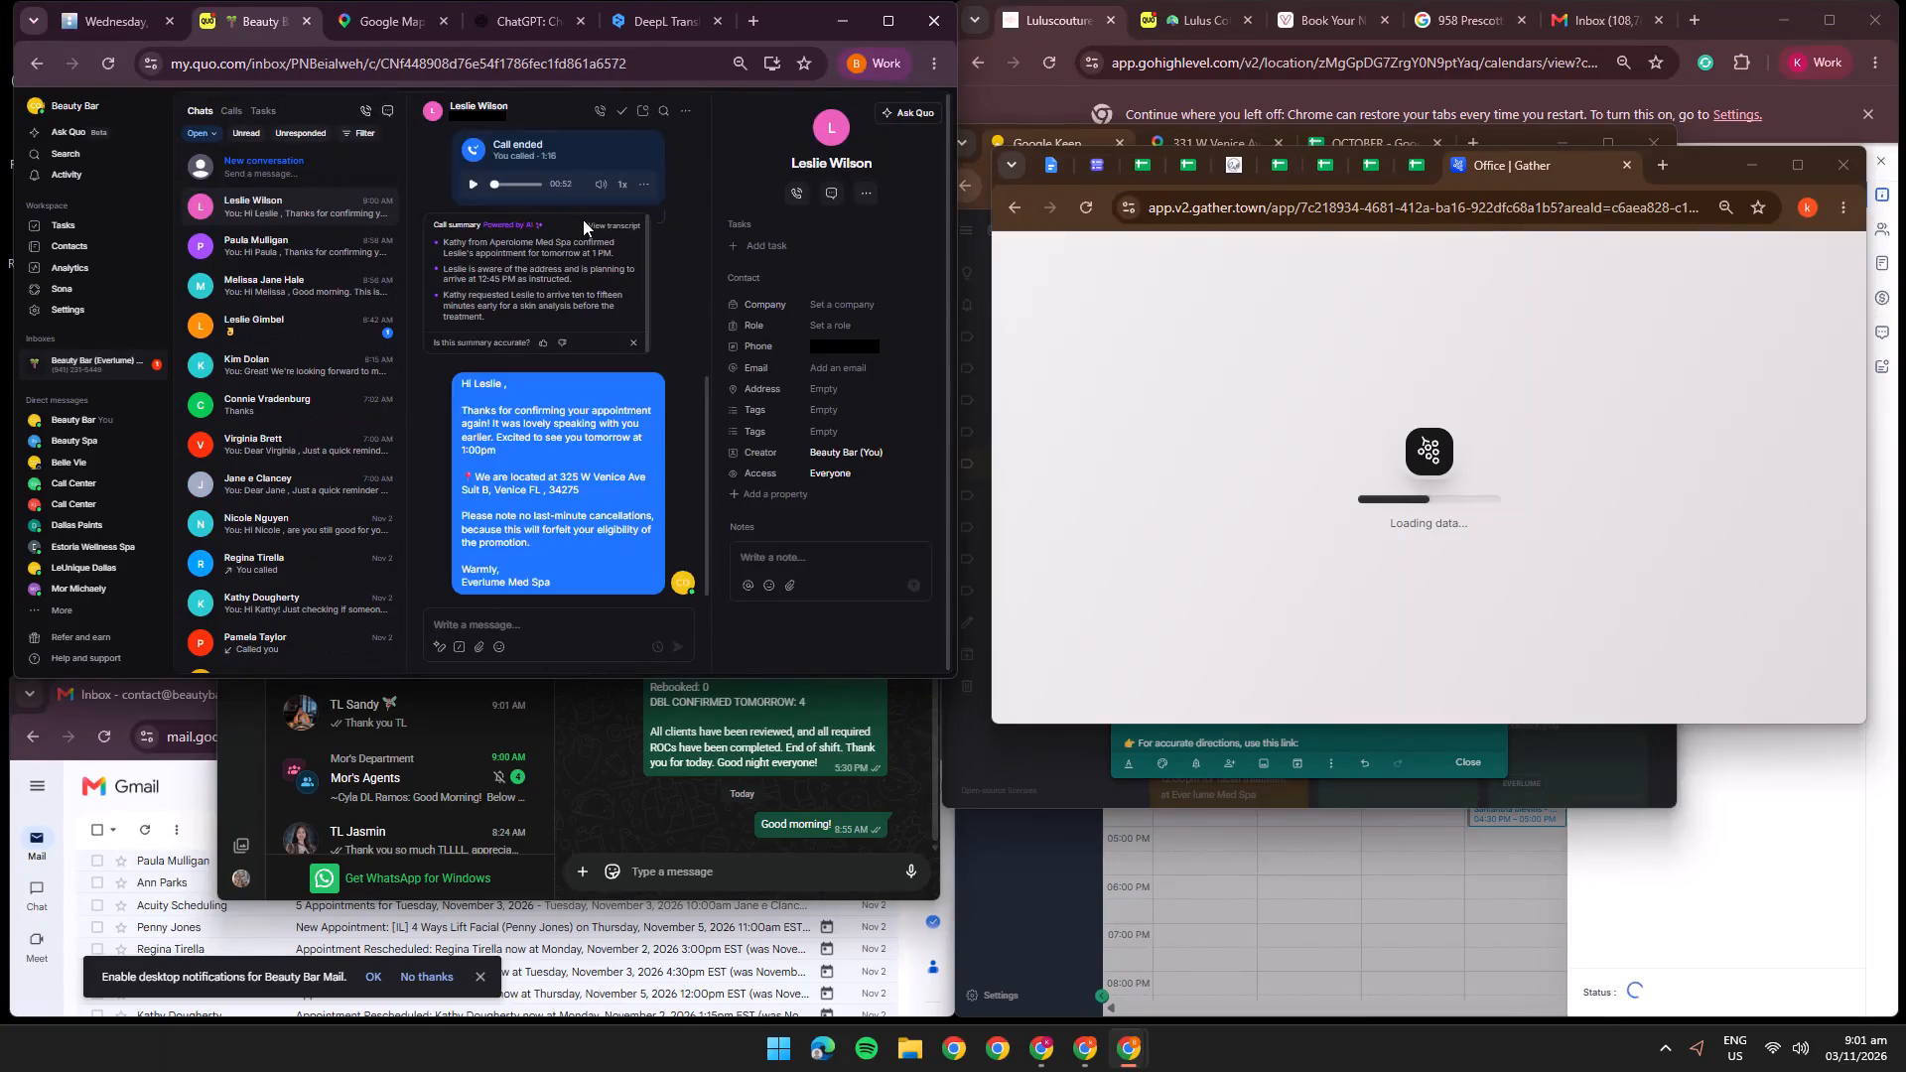
Open the 3:00 PM client's conversation in Quo from the recipient match and review the earlier messages.
{"action": "left_click", "coordinate": [583, 223]}
{"action": "left_click", "coordinate": [1542, 525]}
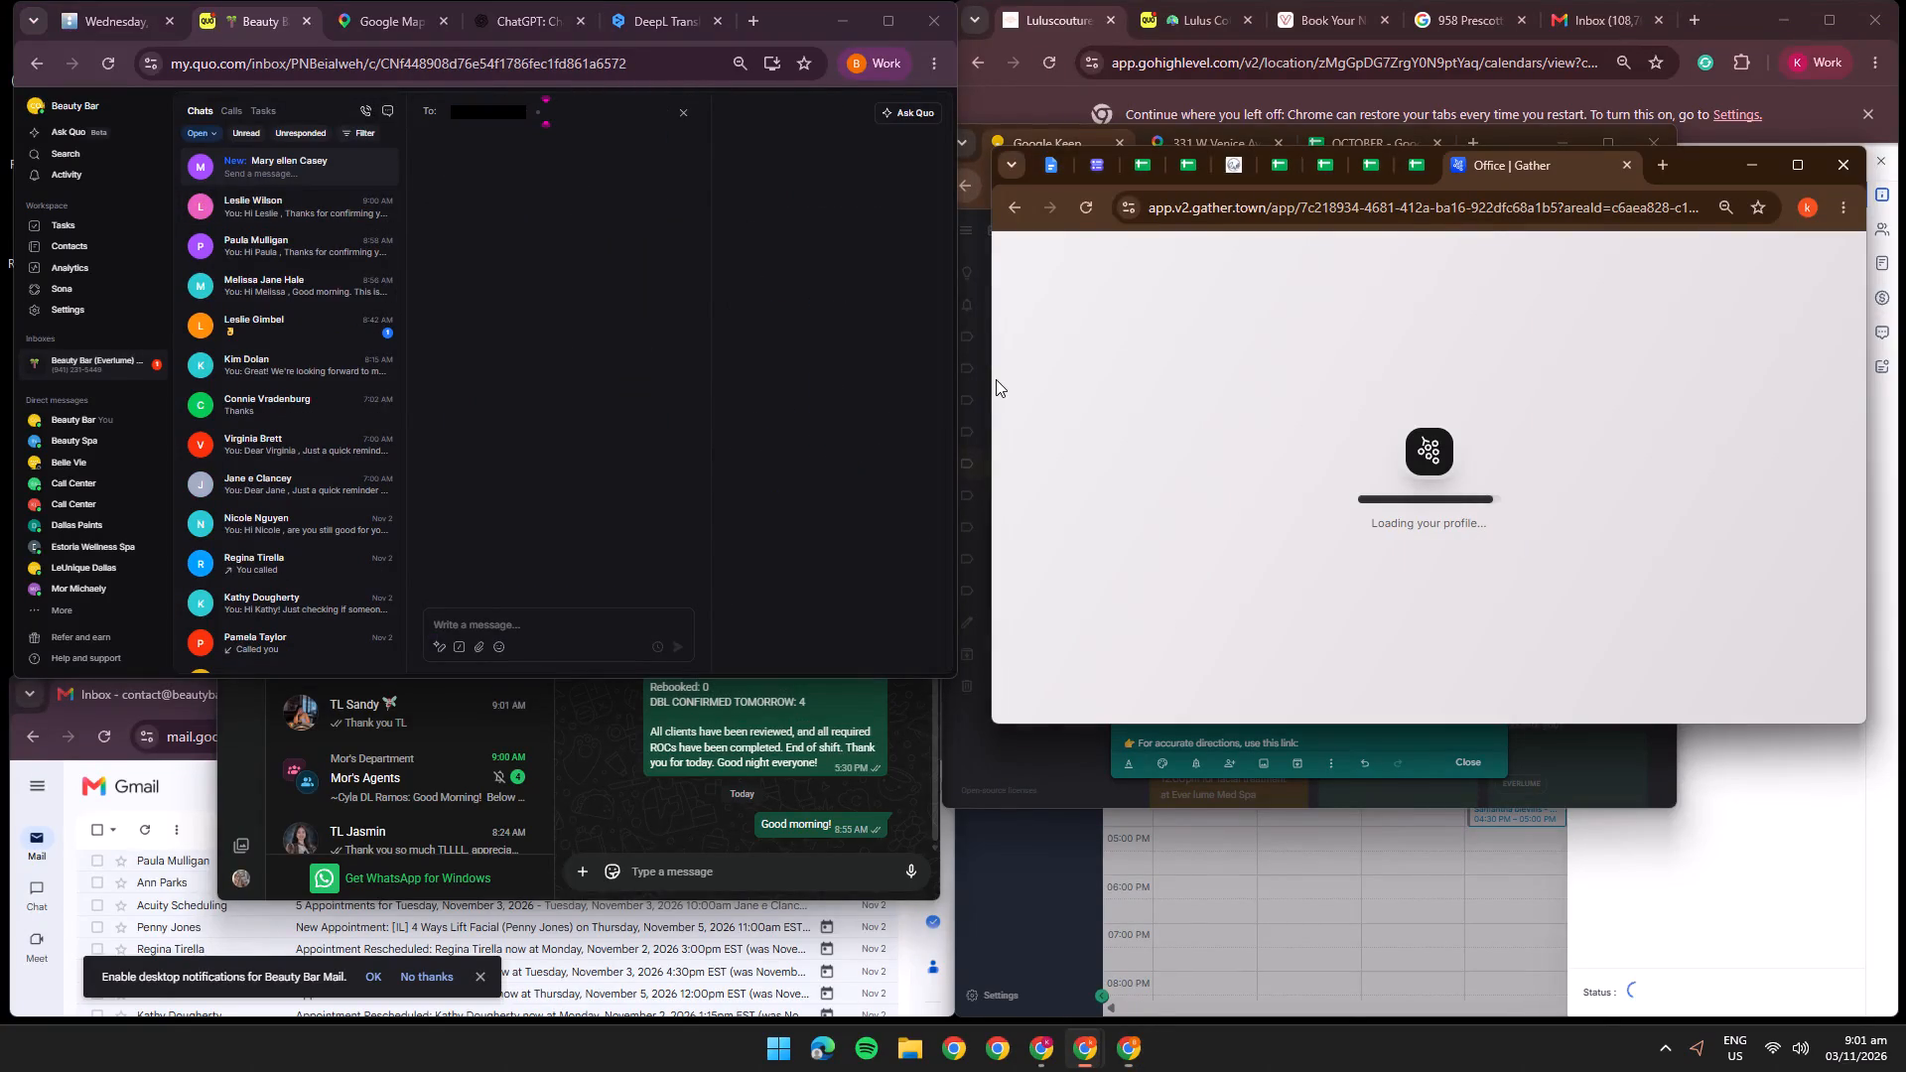
{"action": "left_click", "coordinate": [589, 571]}
{"action": "scroll", "coordinate": [590, 571], "scroll_direction": "up", "scroll_amount": 2}
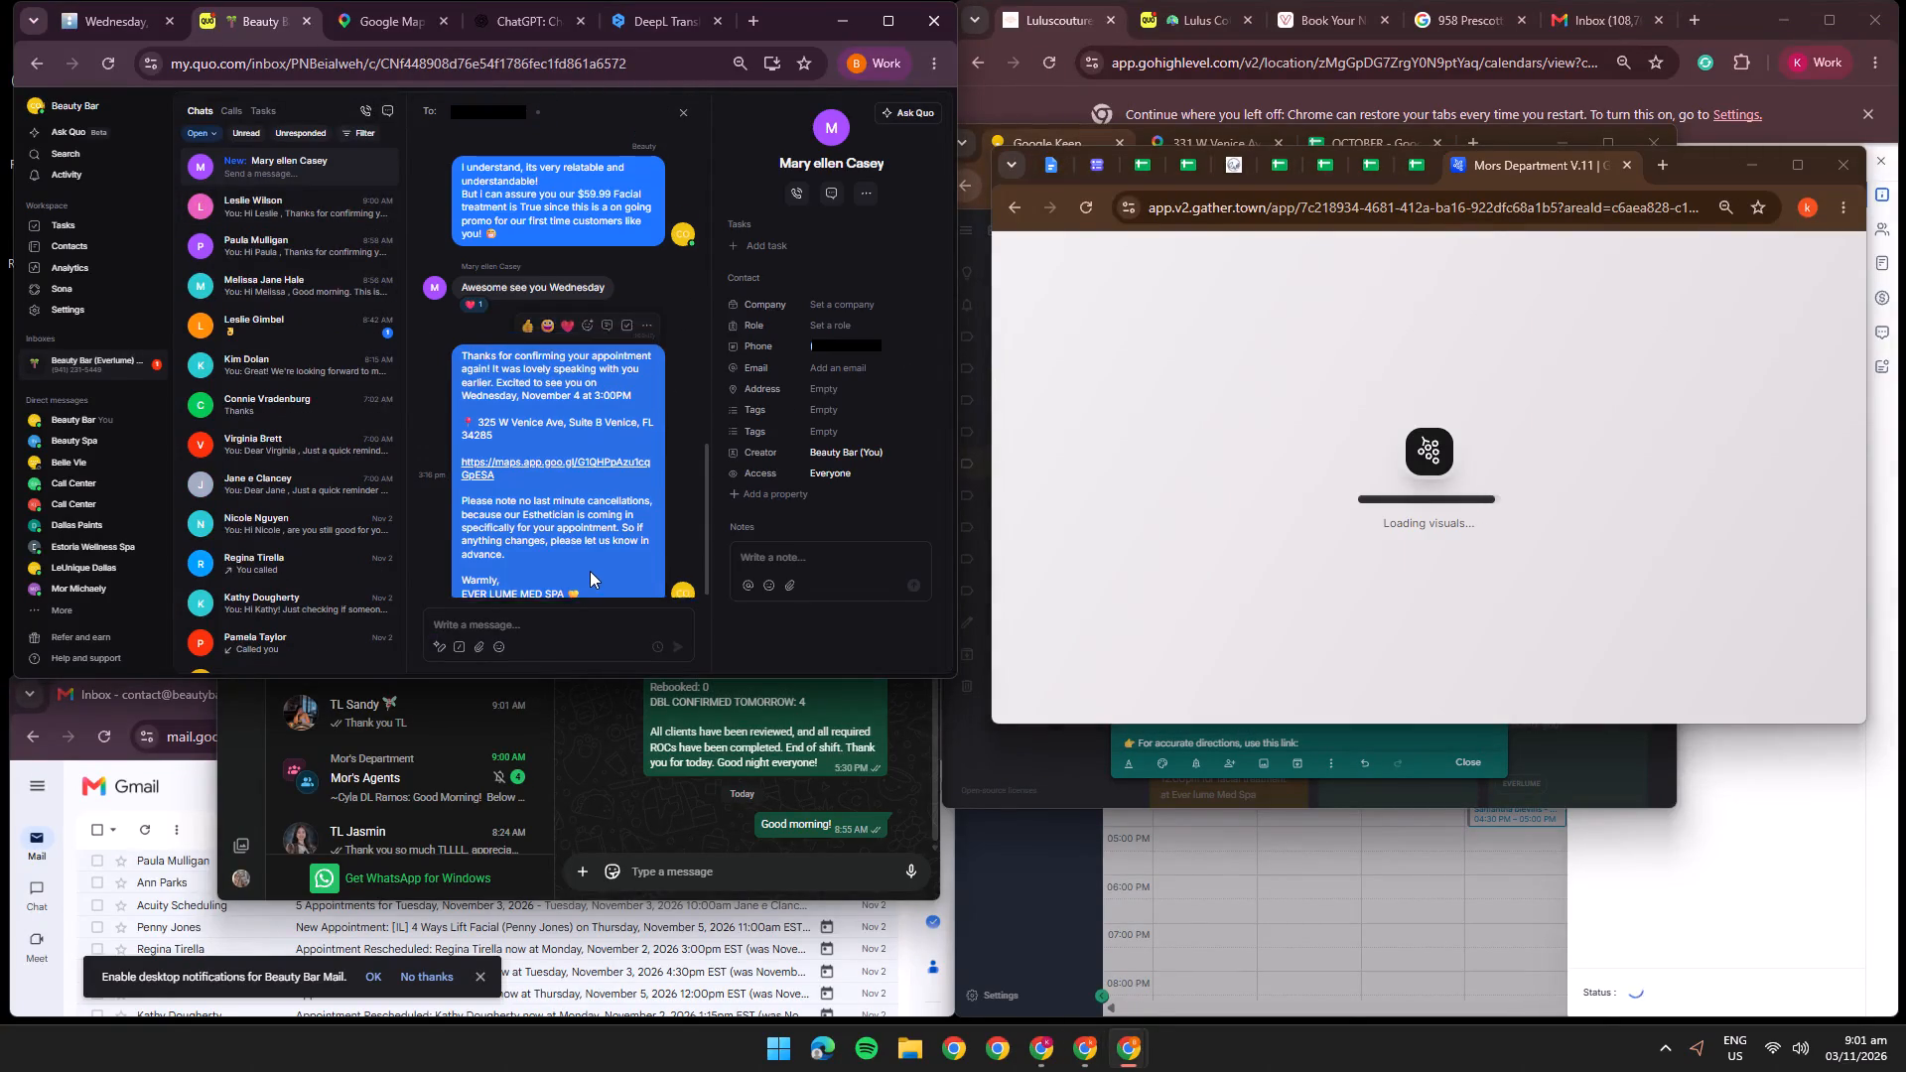
{"action": "scroll", "coordinate": [590, 571], "scroll_direction": "up", "scroll_amount": 2}
{"action": "scroll", "coordinate": [590, 571], "scroll_direction": "down", "scroll_amount": 9}
Launch the Mors Department V.11 Office in Gather in the browser, choose the host as the person to meet, and request to join.
{"action": "left_click", "coordinate": [1534, 352]}
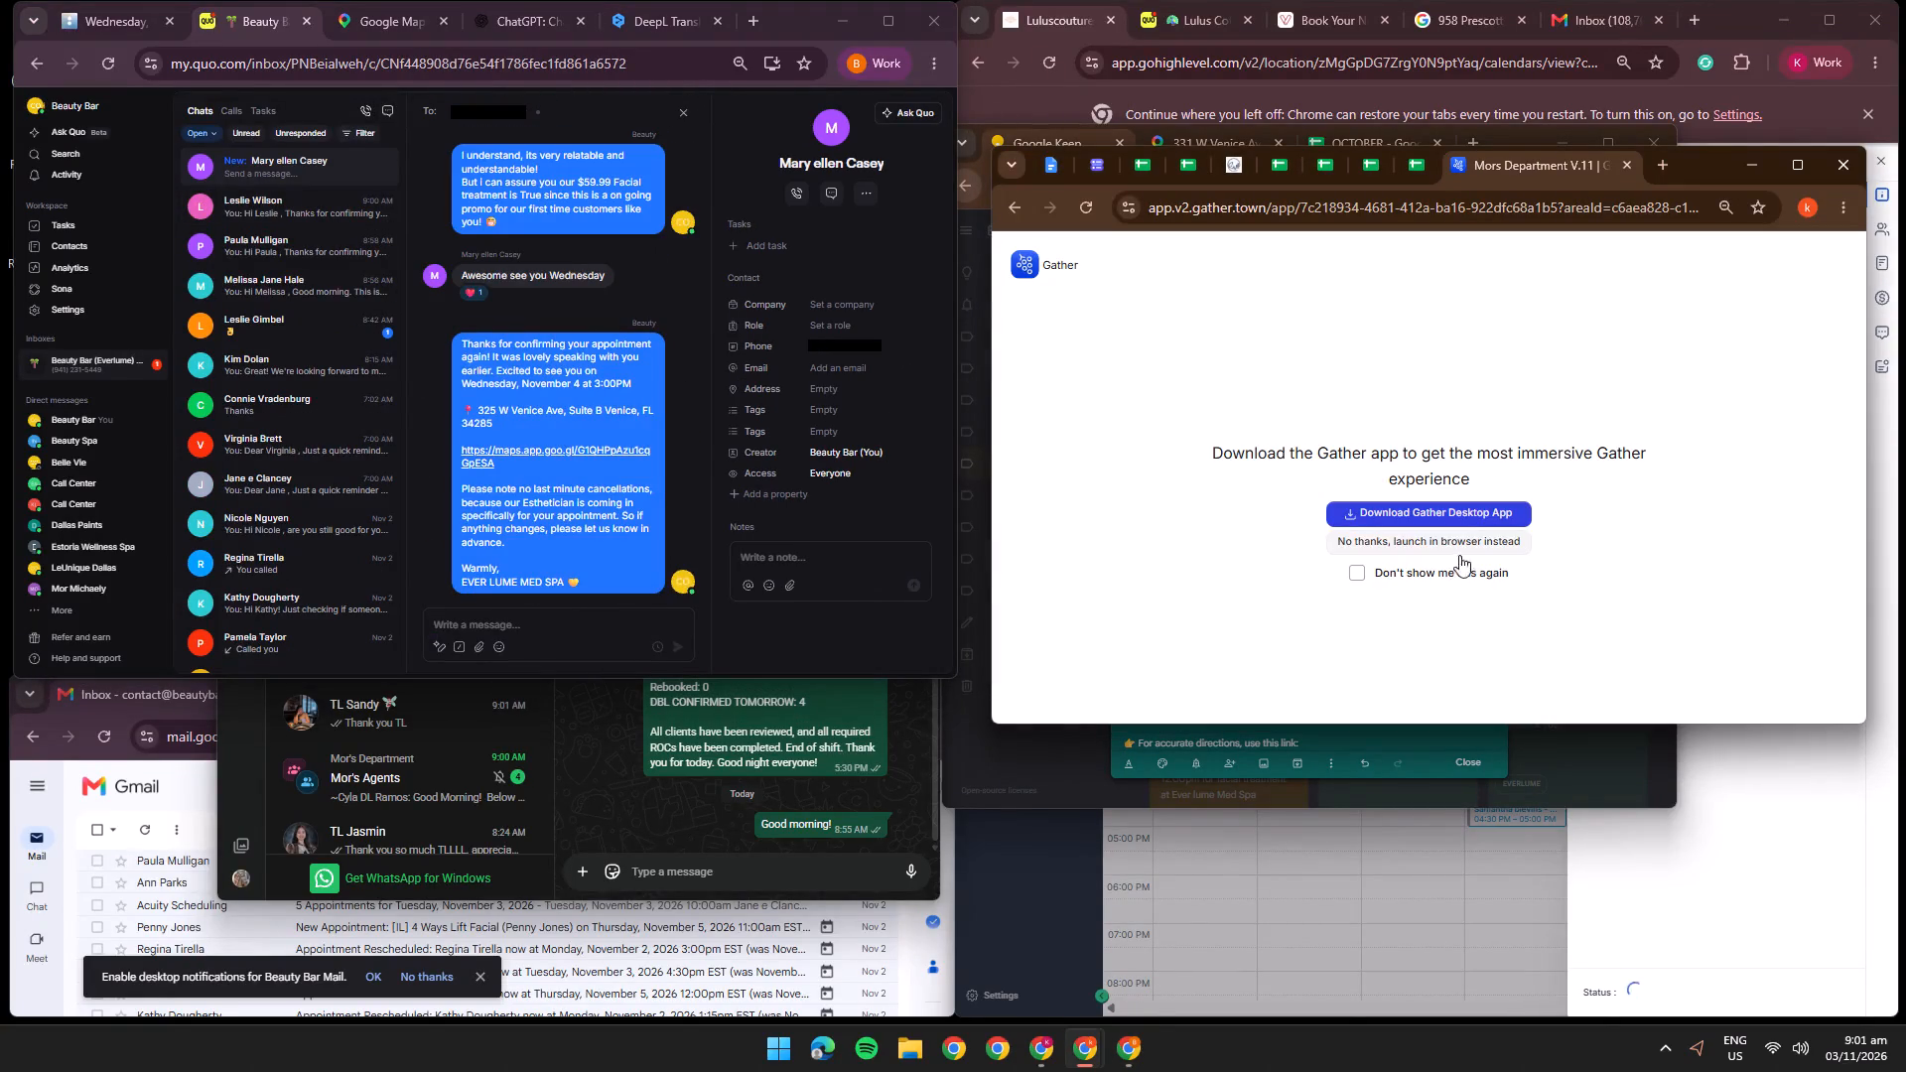
{"action": "left_click", "coordinate": [1377, 575]}
{"action": "left_click", "coordinate": [1694, 532]}
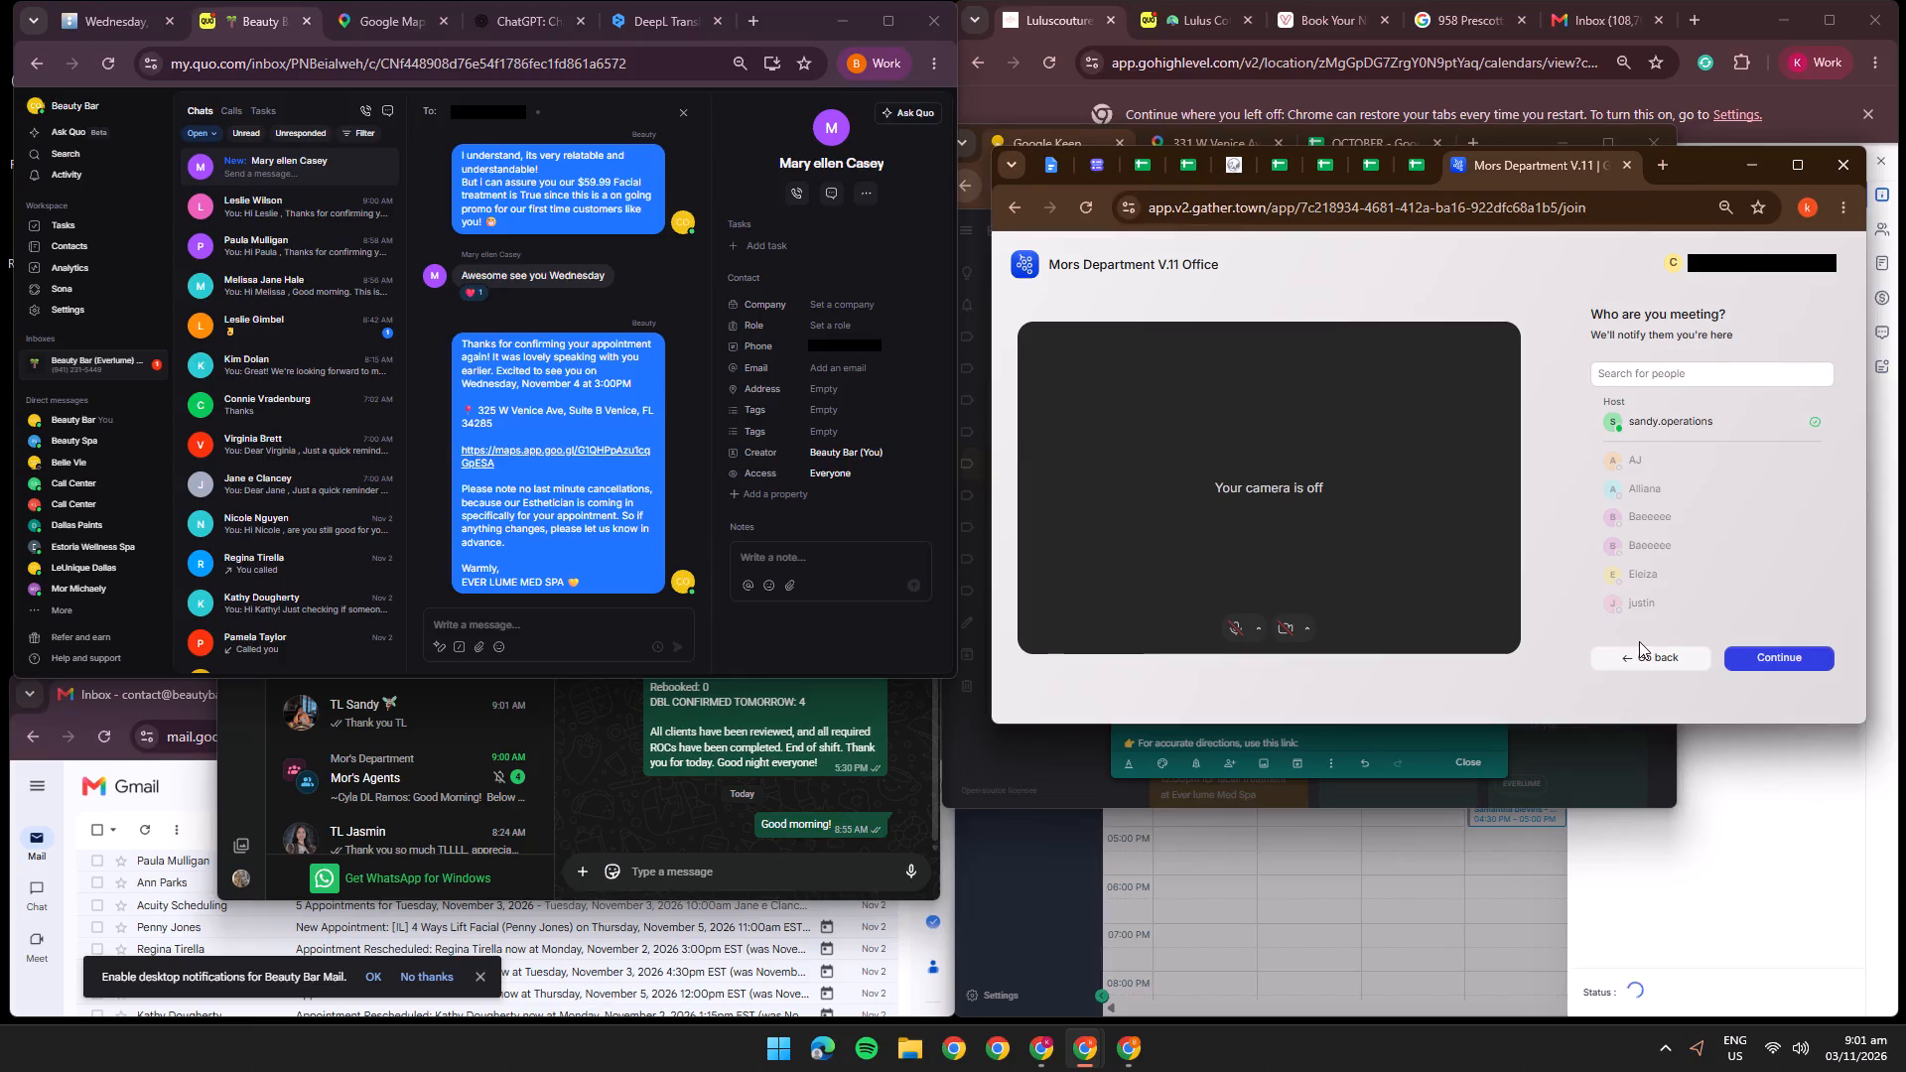
{"action": "left_click", "coordinate": [1687, 430]}
{"action": "left_click", "coordinate": [1830, 652]}
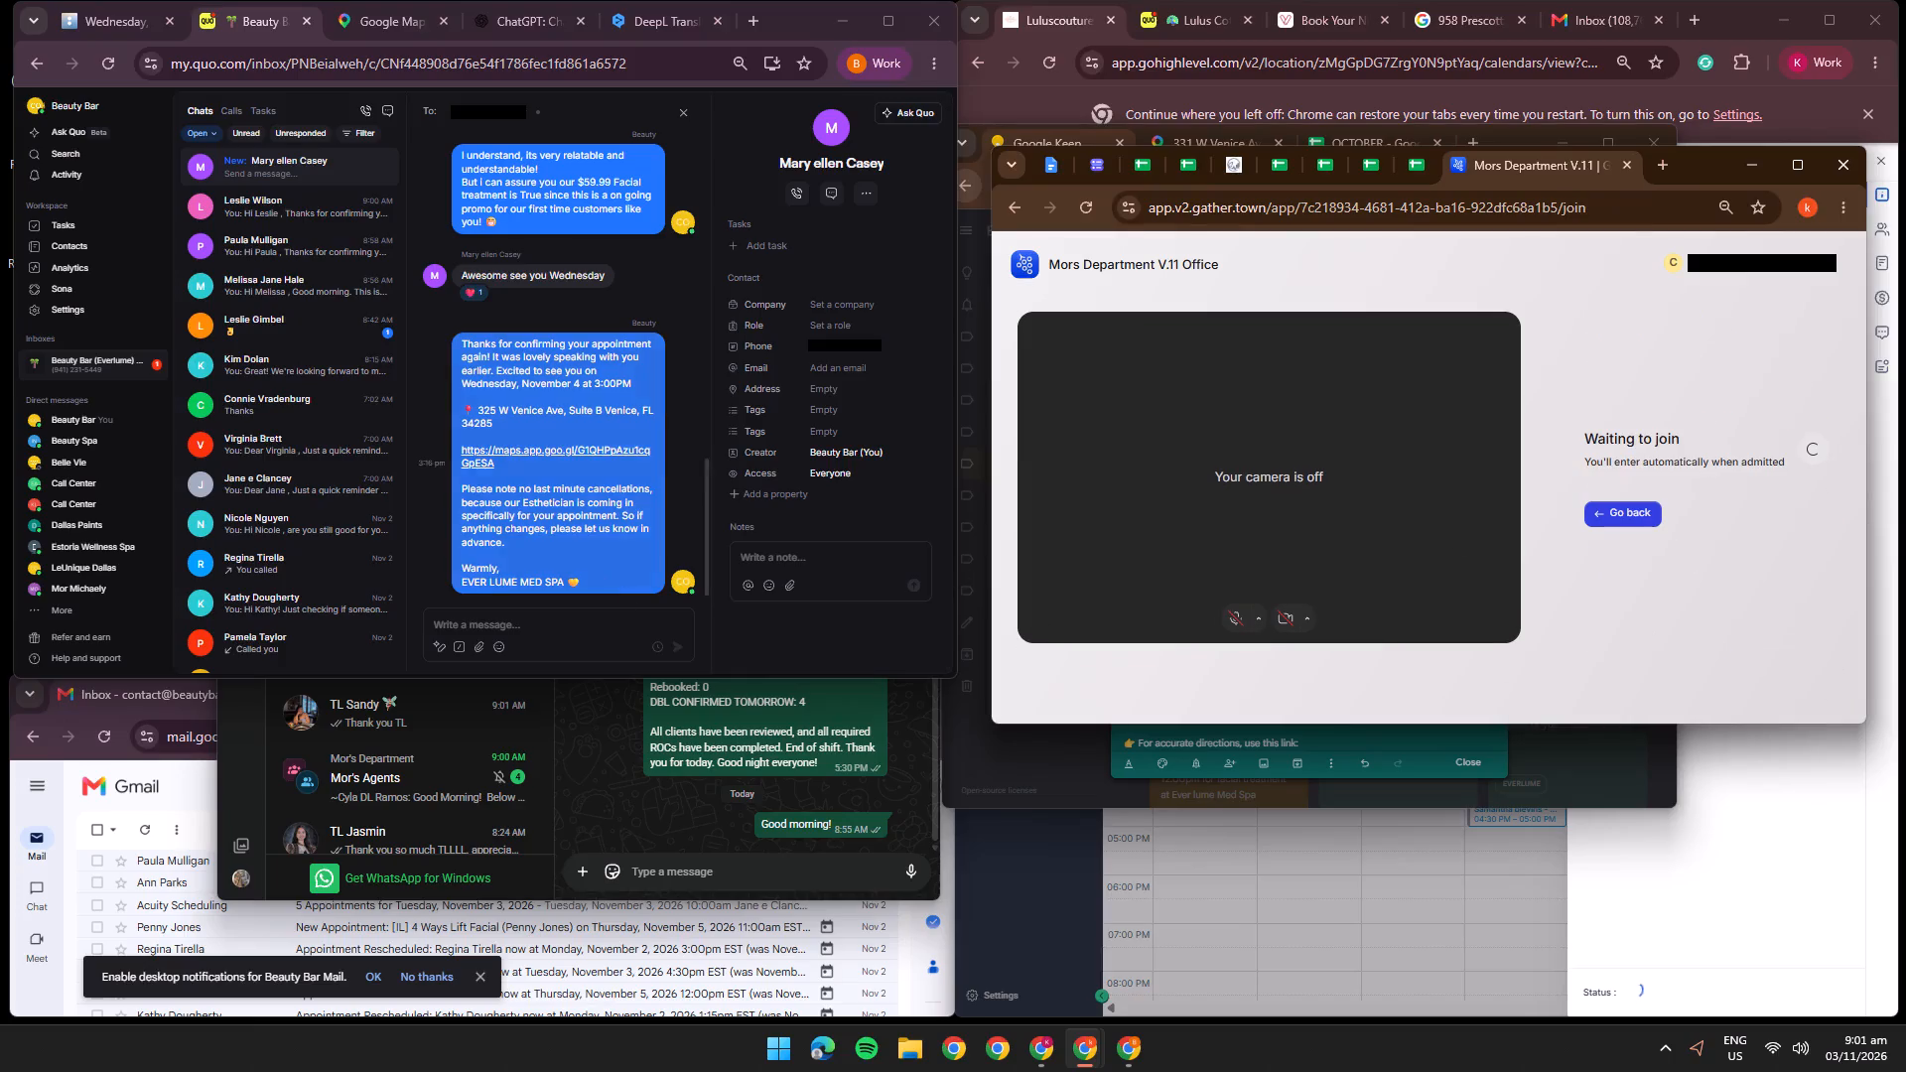
{"action": "left_click", "coordinate": [1266, 616]}
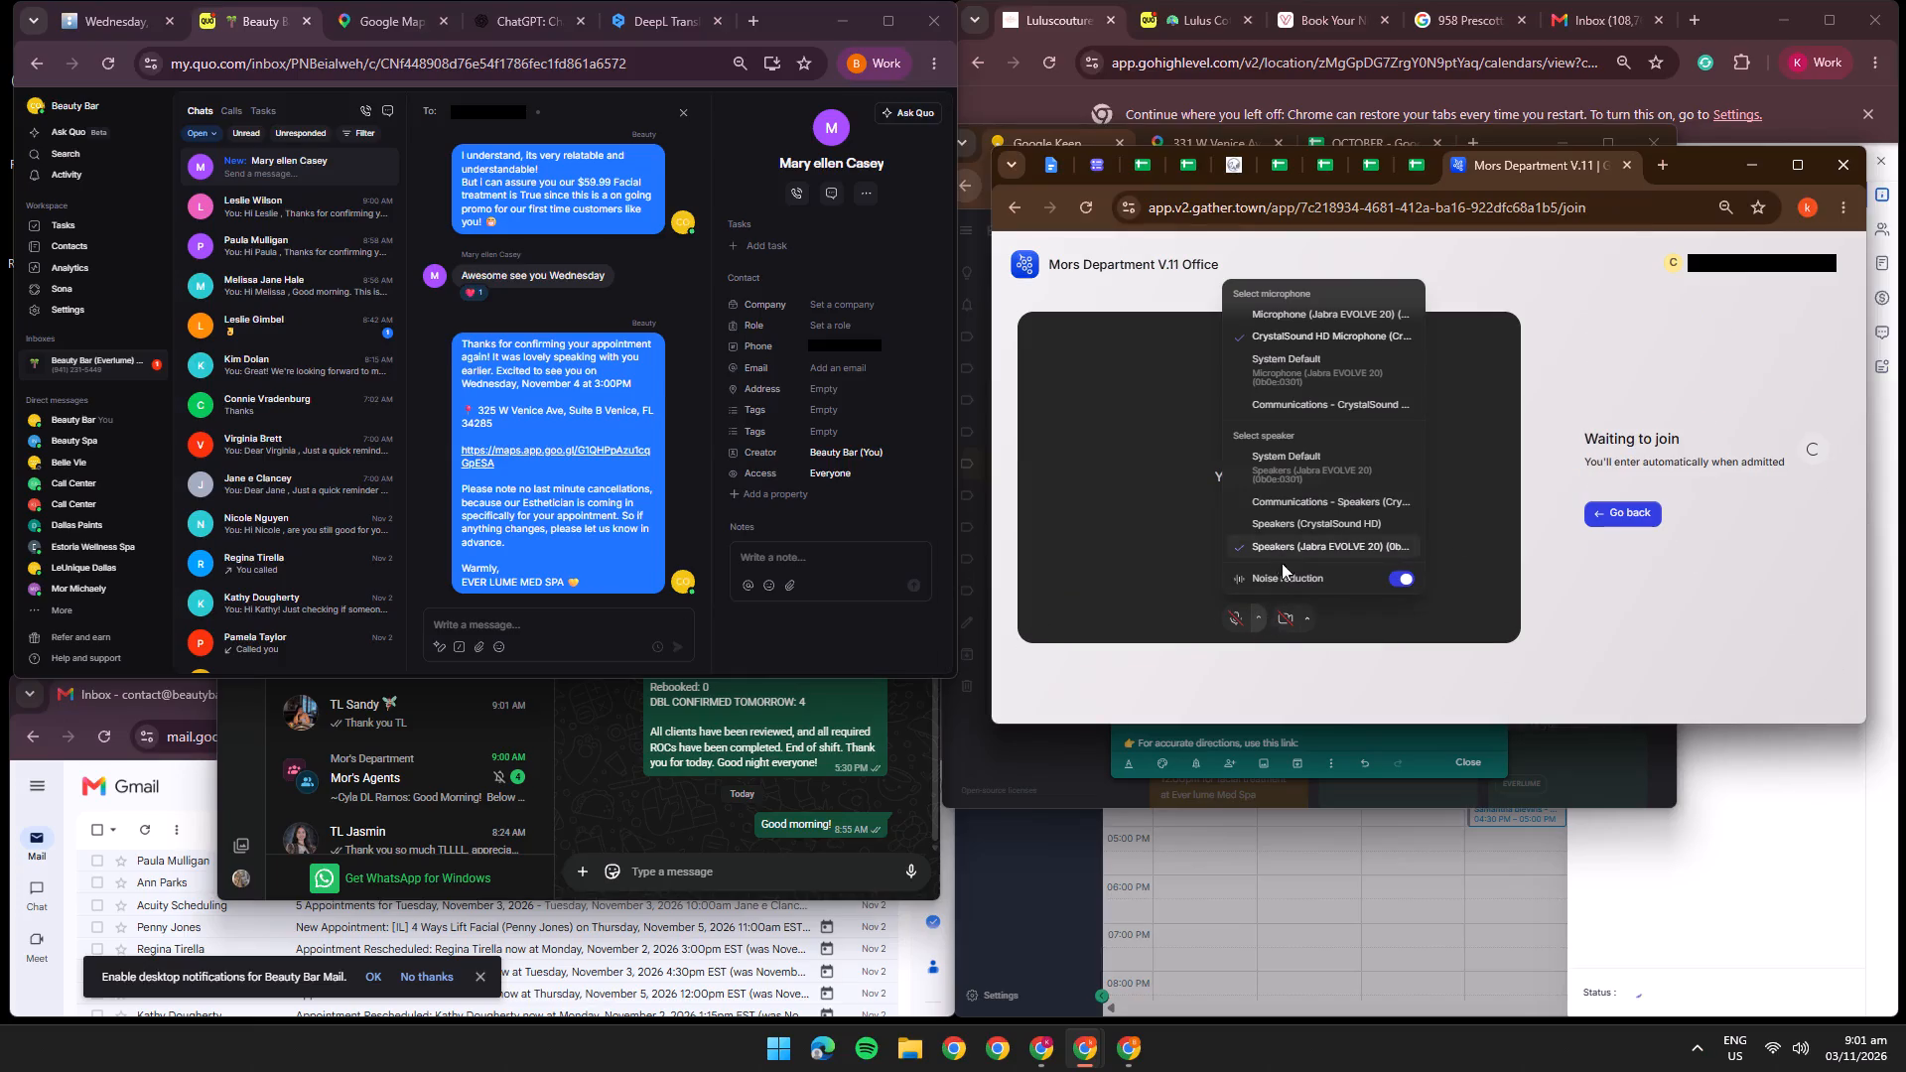
{"action": "left_click", "coordinate": [1589, 554]}
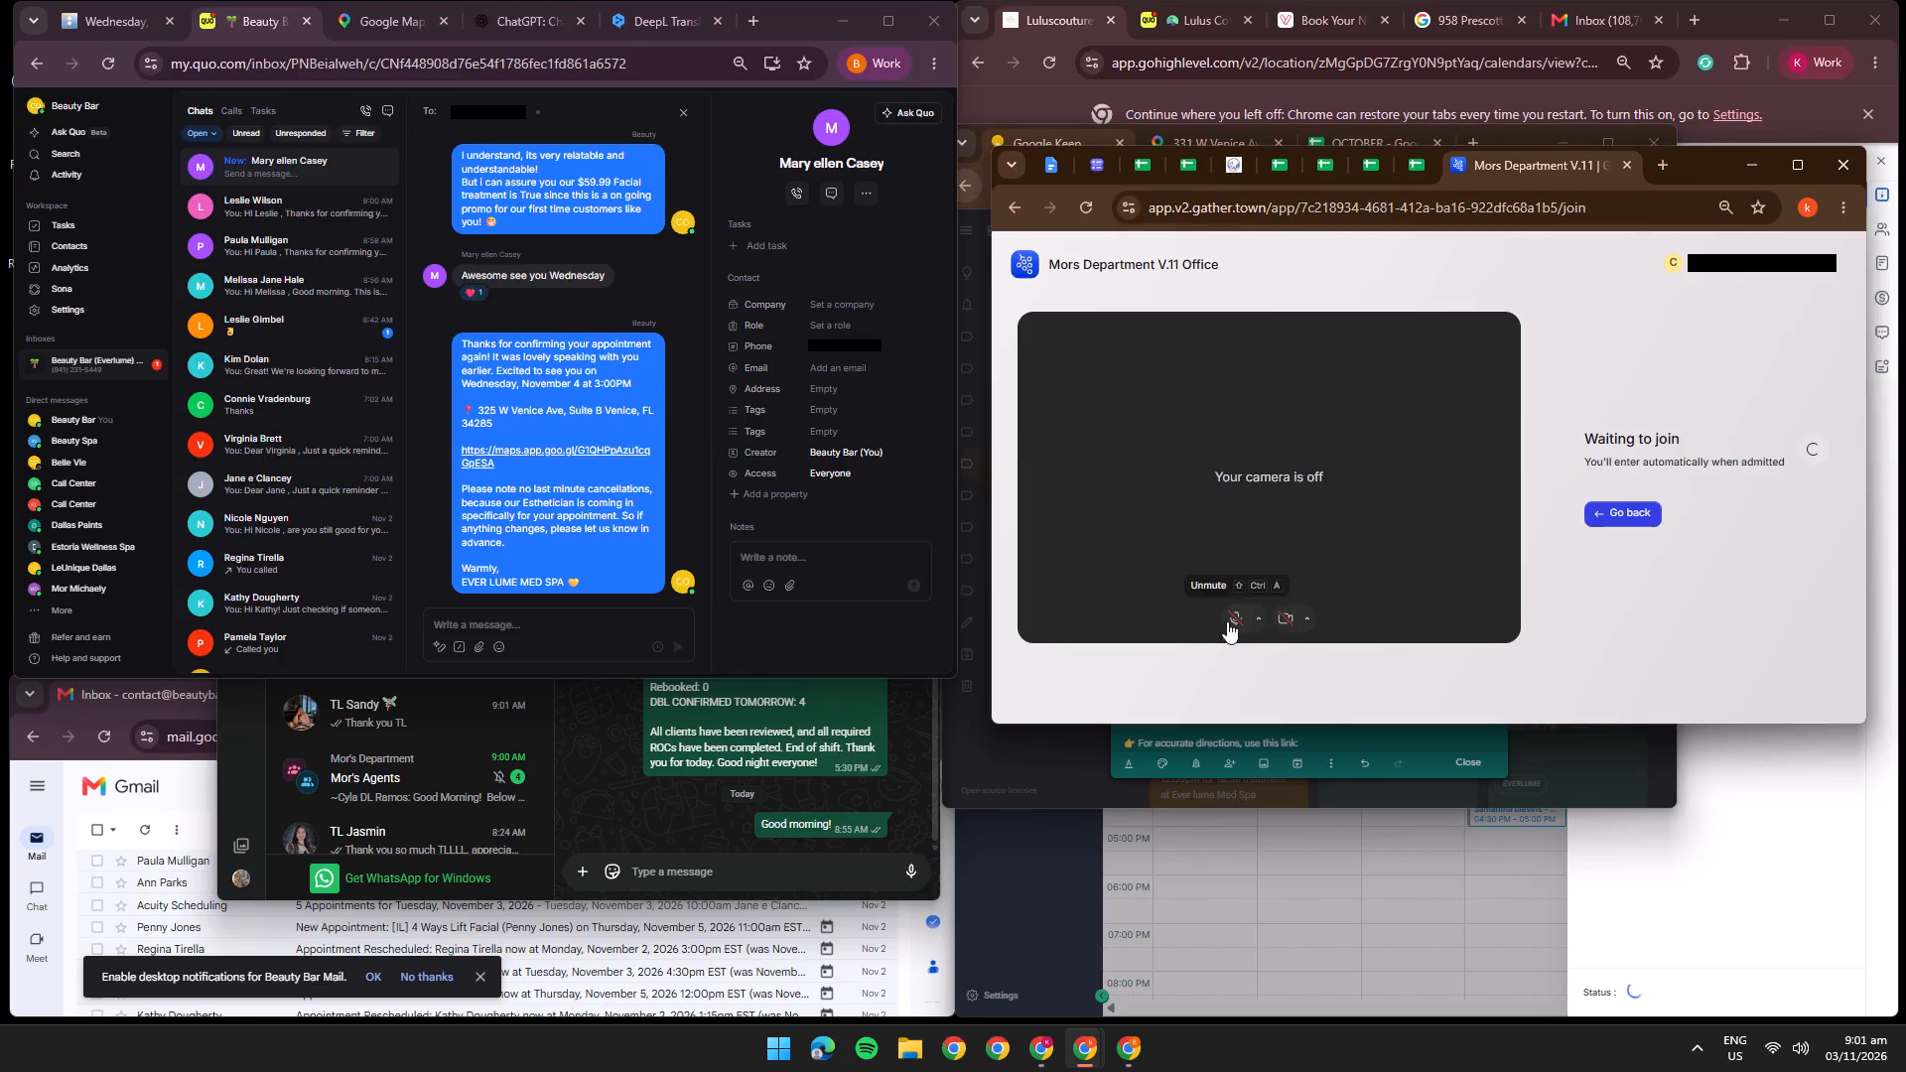
Open the conversation with the unread message in the Quo inbox.
{"action": "left_click", "coordinate": [365, 333]}
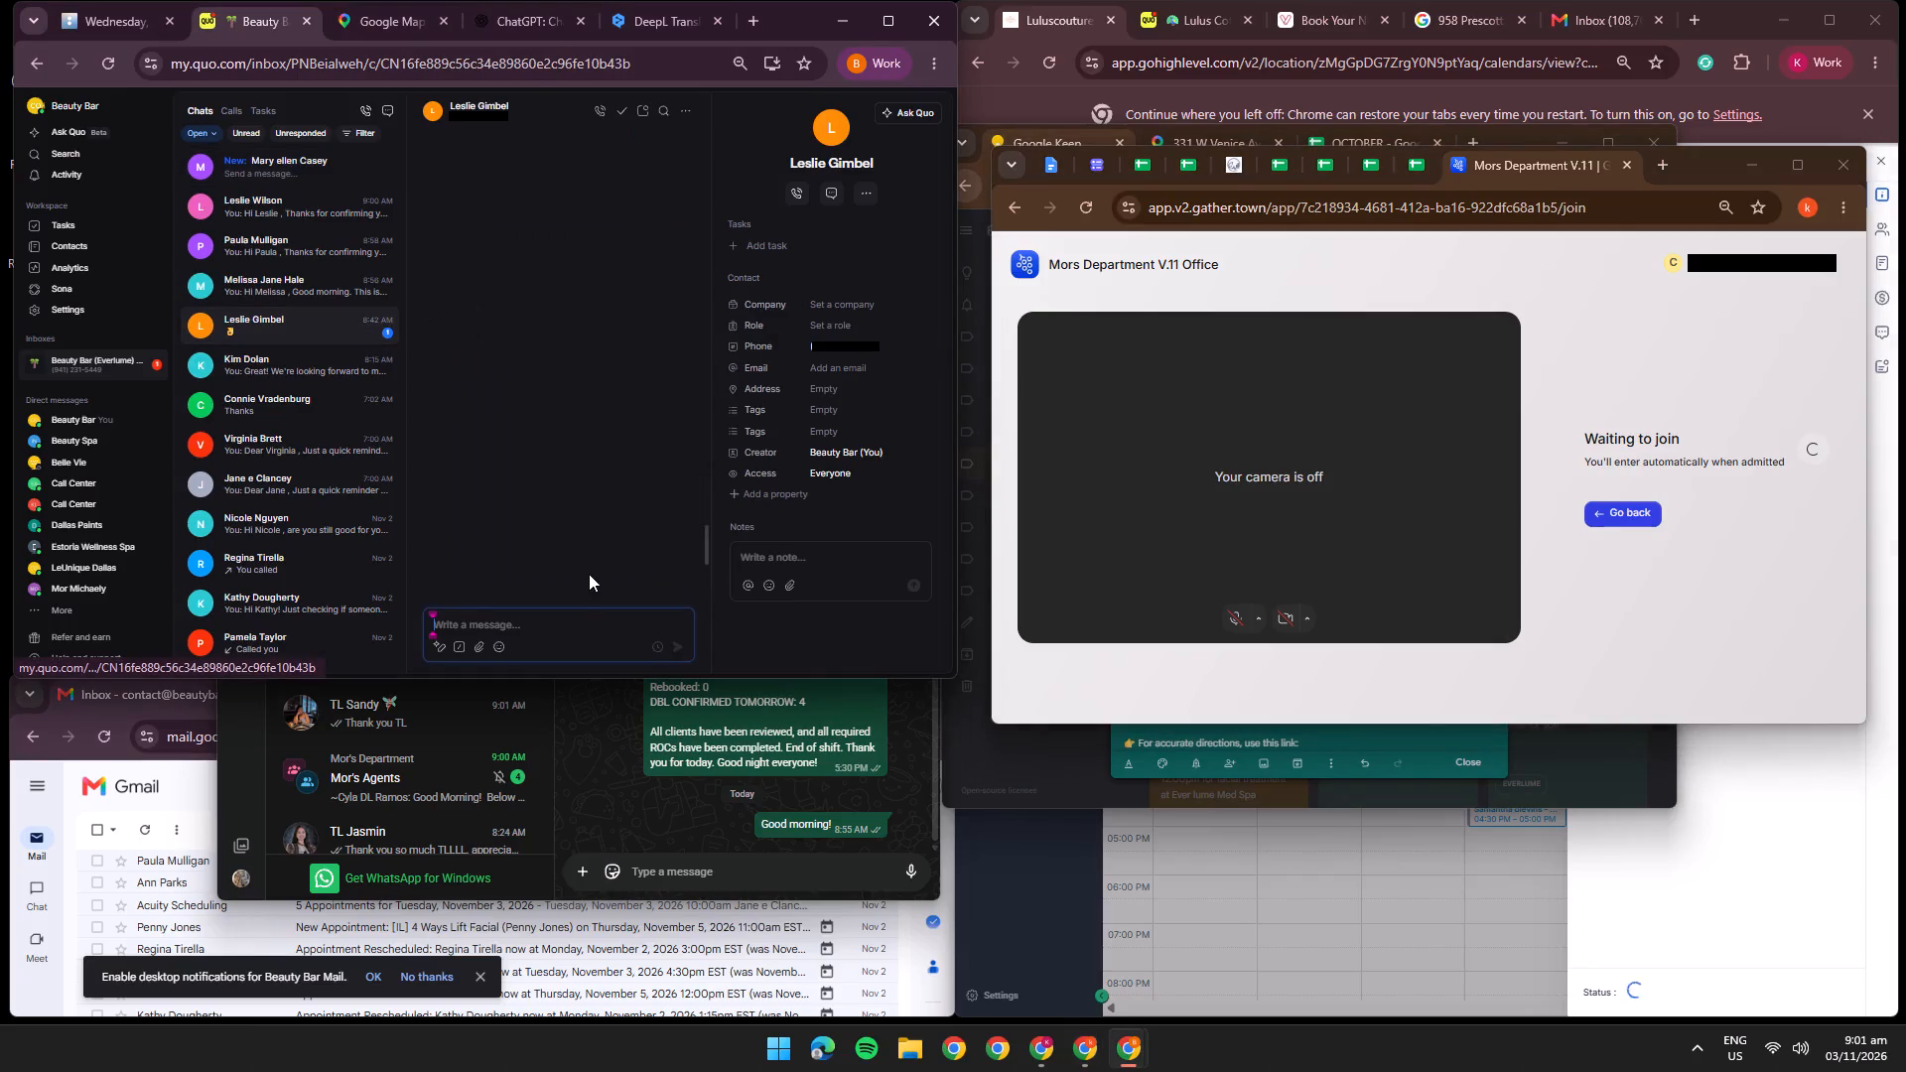
{"action": "left_click", "coordinate": [589, 574]}
Return to the 3:00 PM client's new conversation in Quo and call the client.
{"action": "left_click", "coordinate": [331, 190]}
{"action": "left_click", "coordinate": [327, 165]}
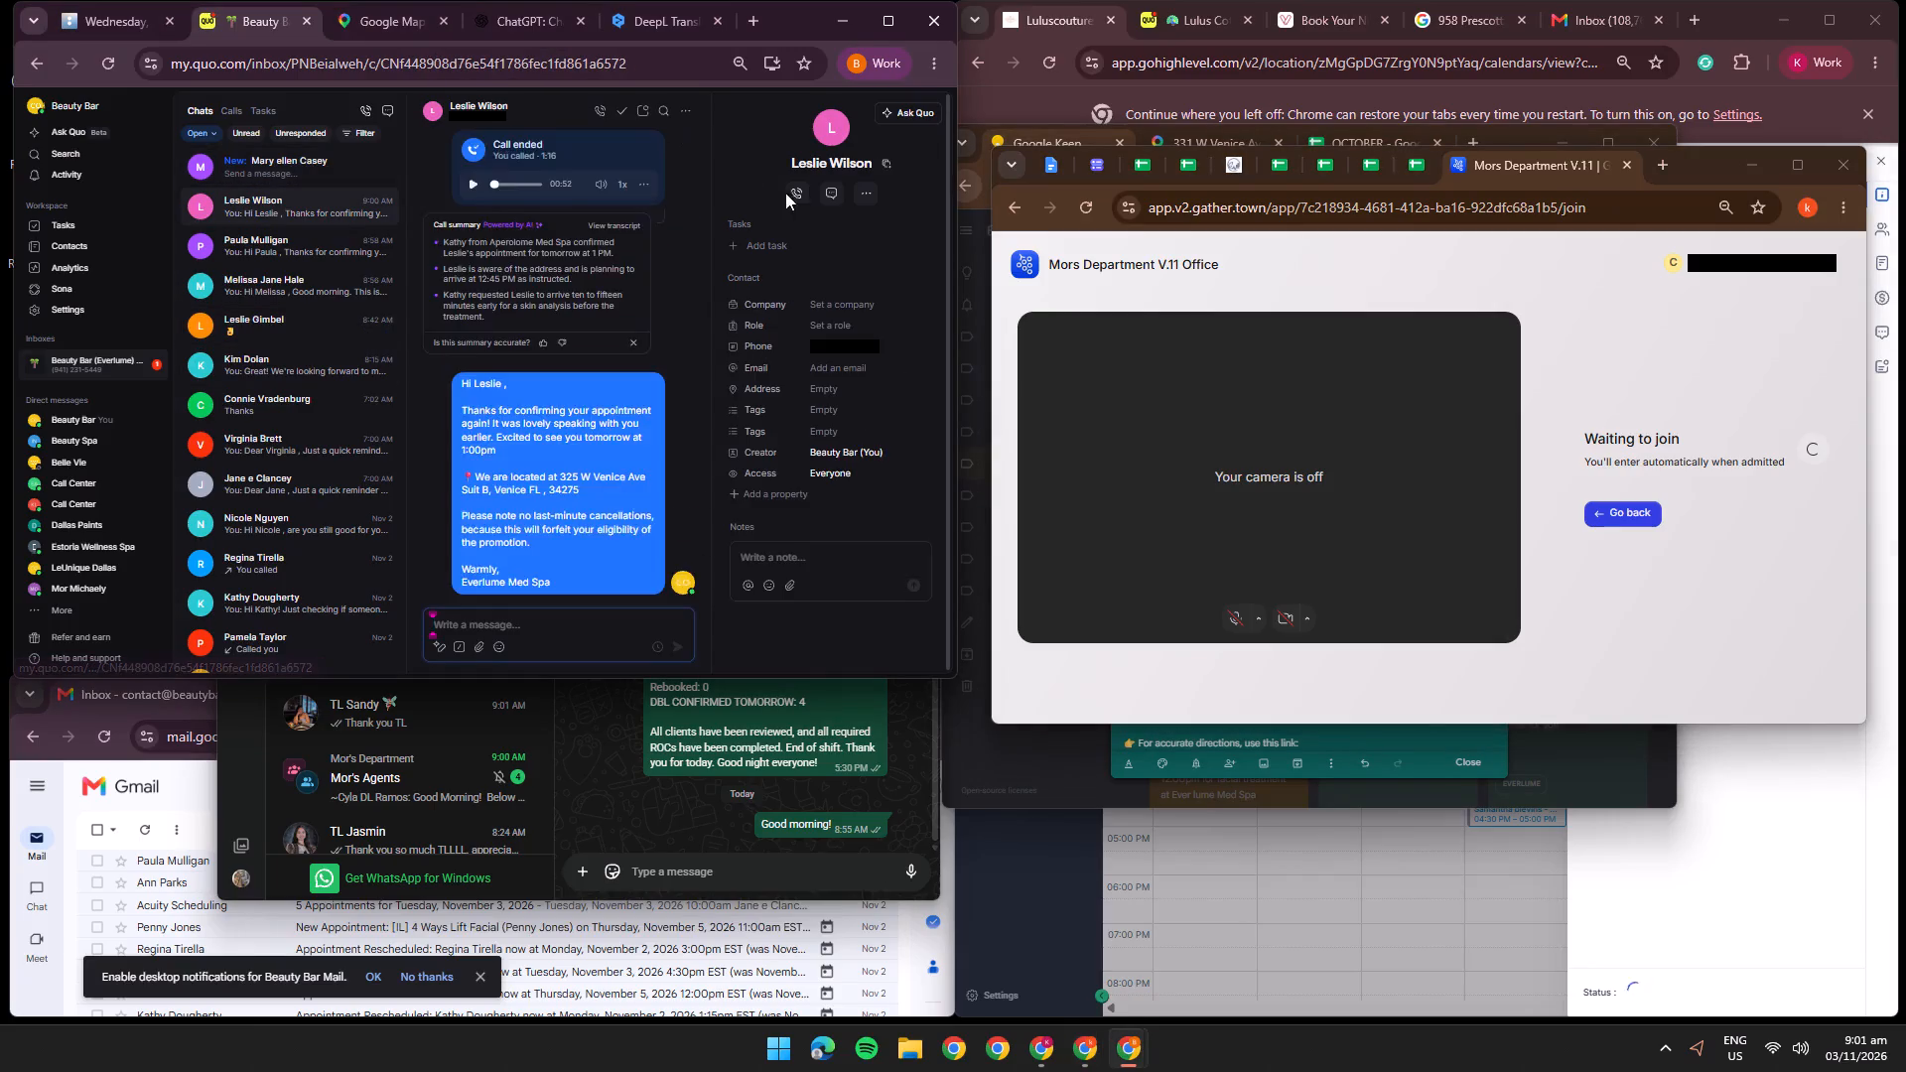
{"action": "left_click", "coordinate": [795, 193]}
{"action": "left_click", "coordinate": [613, 505]}
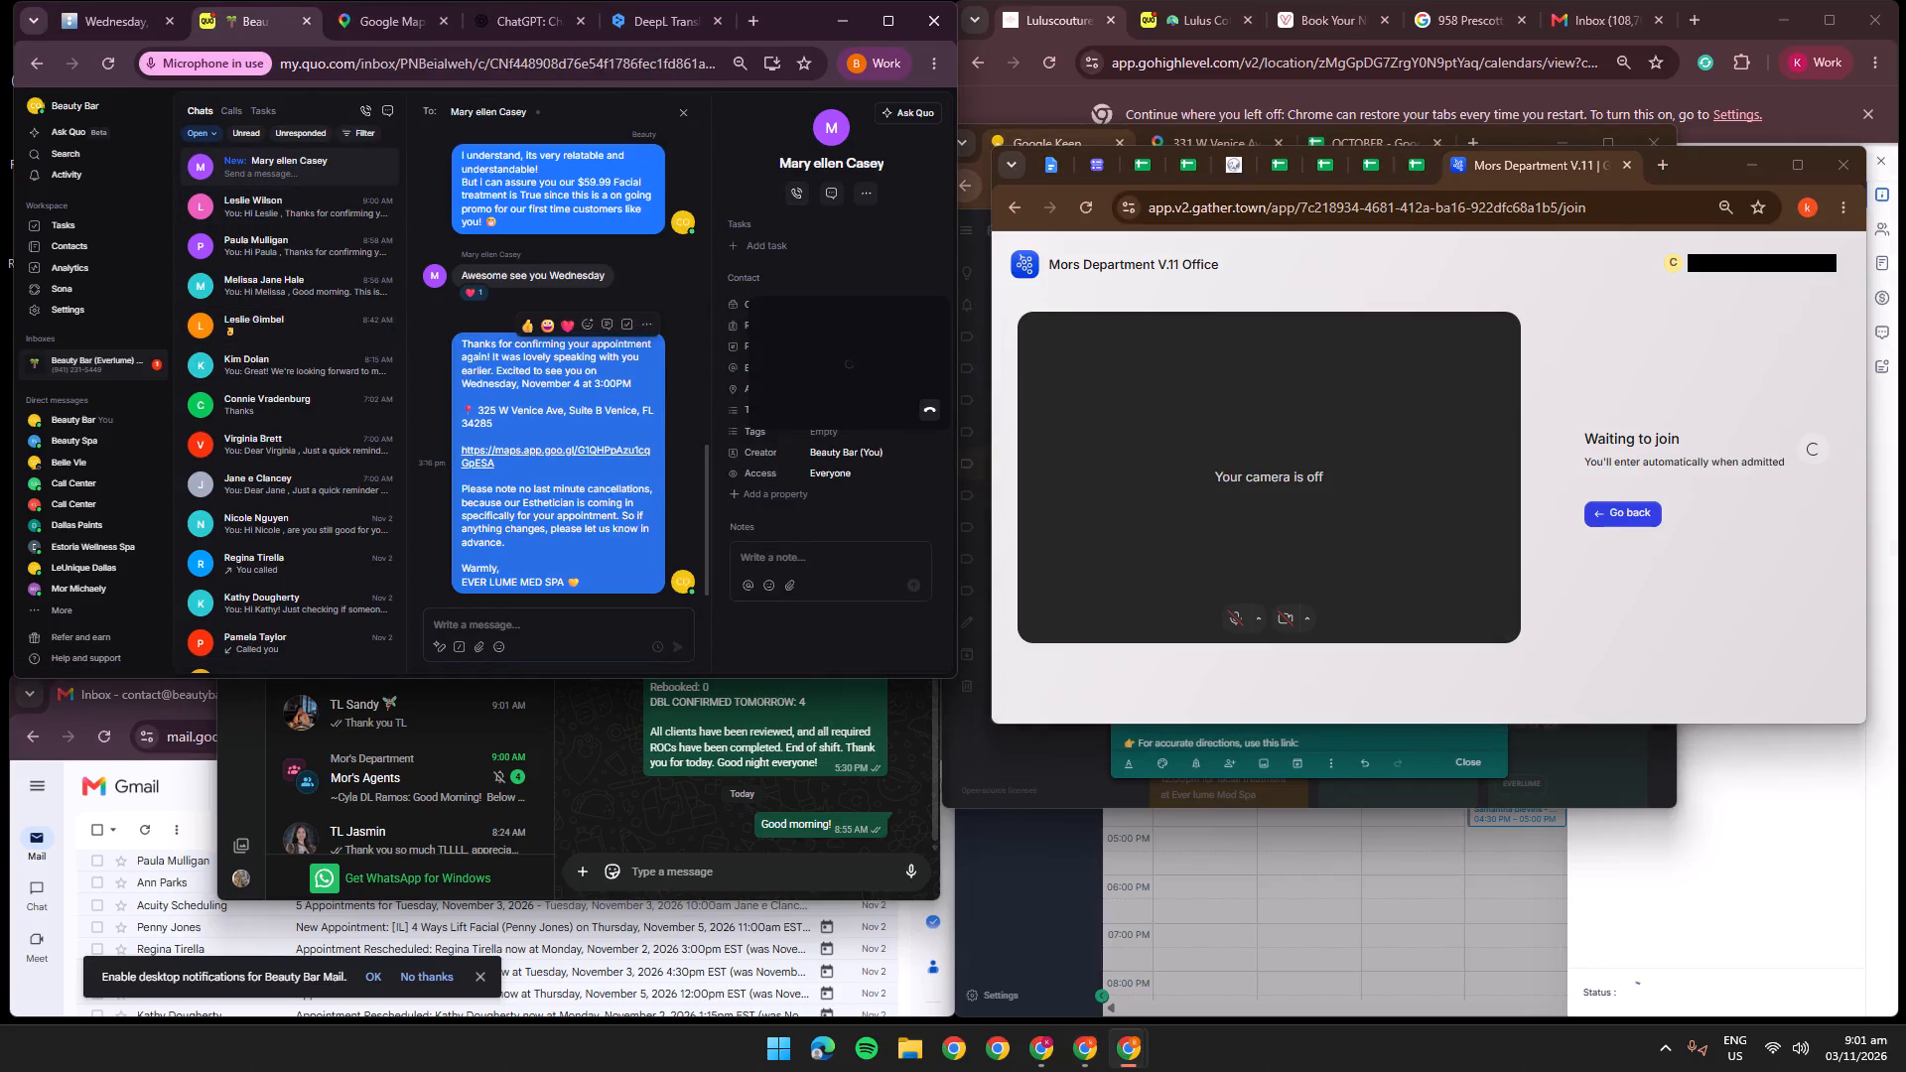
{"action": "scroll", "coordinate": [613, 505], "scroll_direction": "down", "scroll_amount": 3}
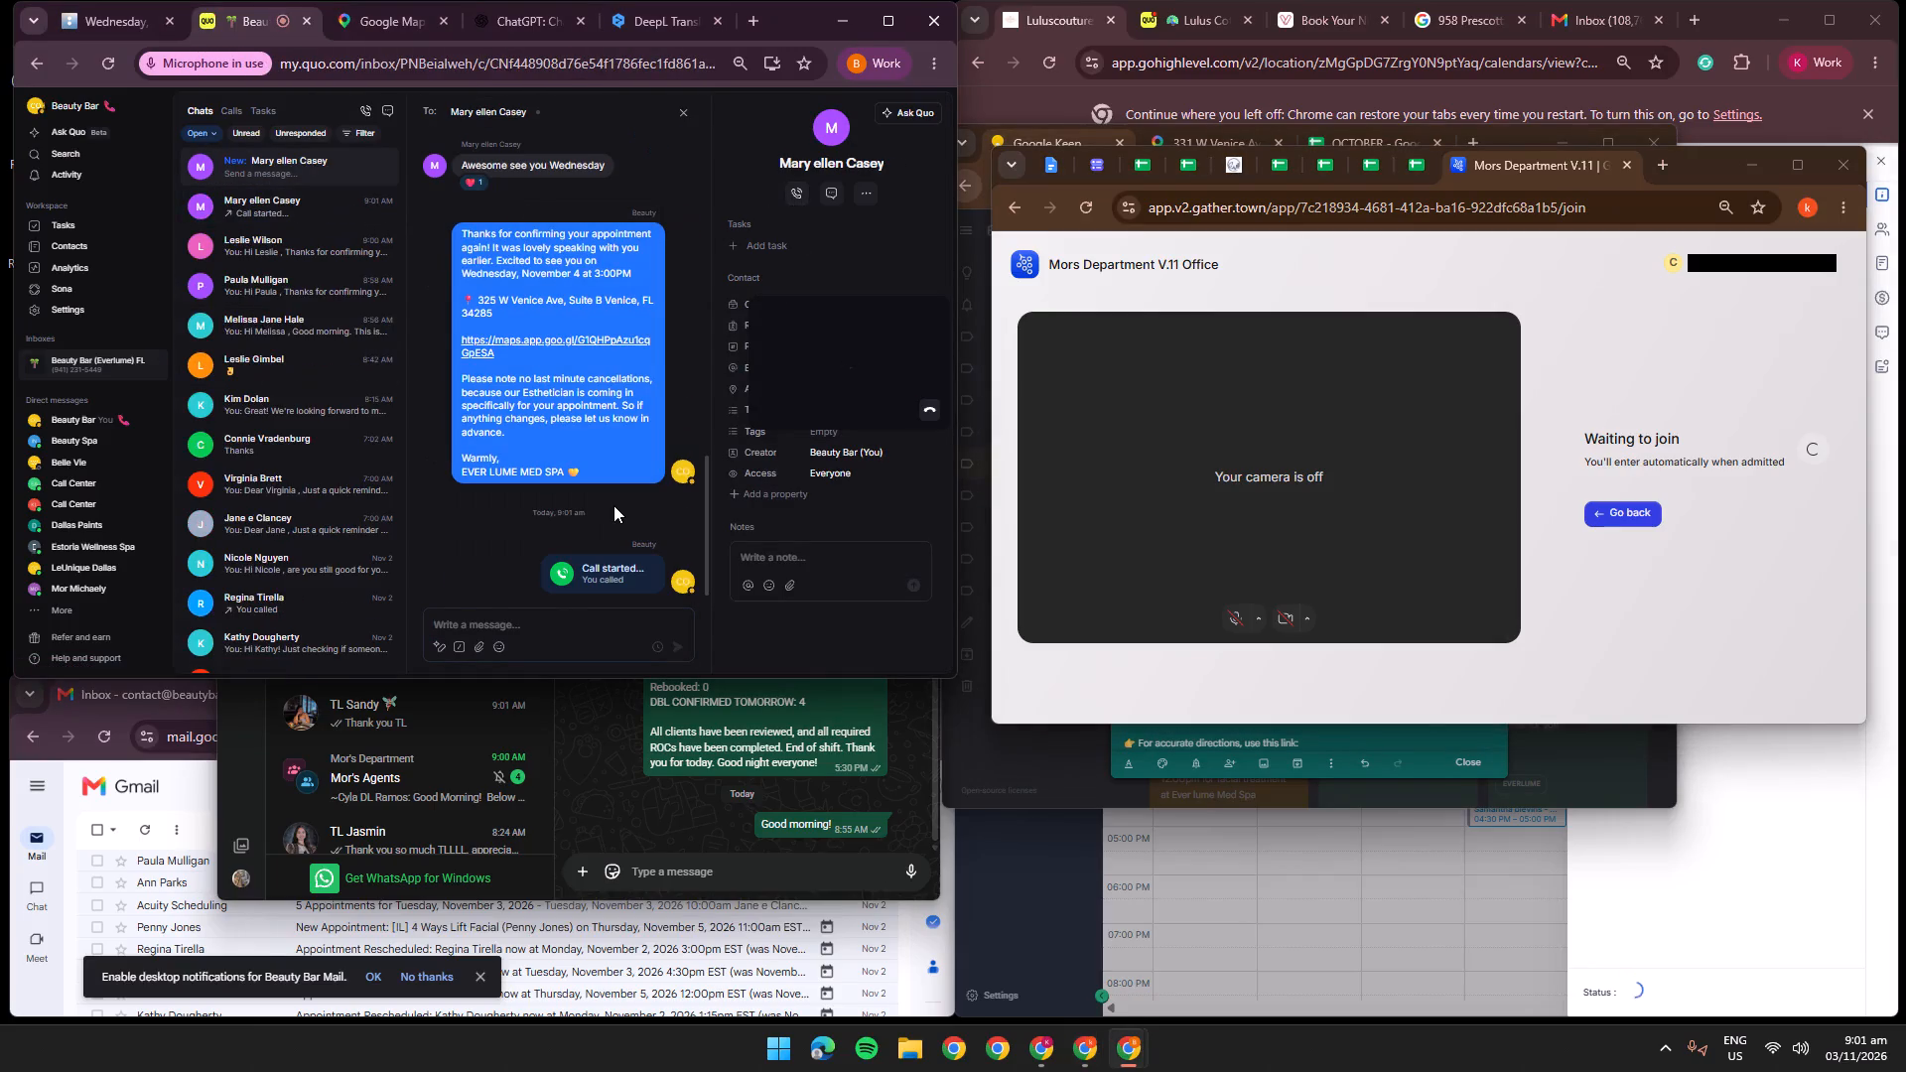
In Google Keep's DBL NO ANSWER note, set the "Good morning" face template's appointment time to 3:00pm and copy that template.
{"action": "left_click", "coordinate": [127, 23]}
{"action": "key", "text": "alt+Tab"}
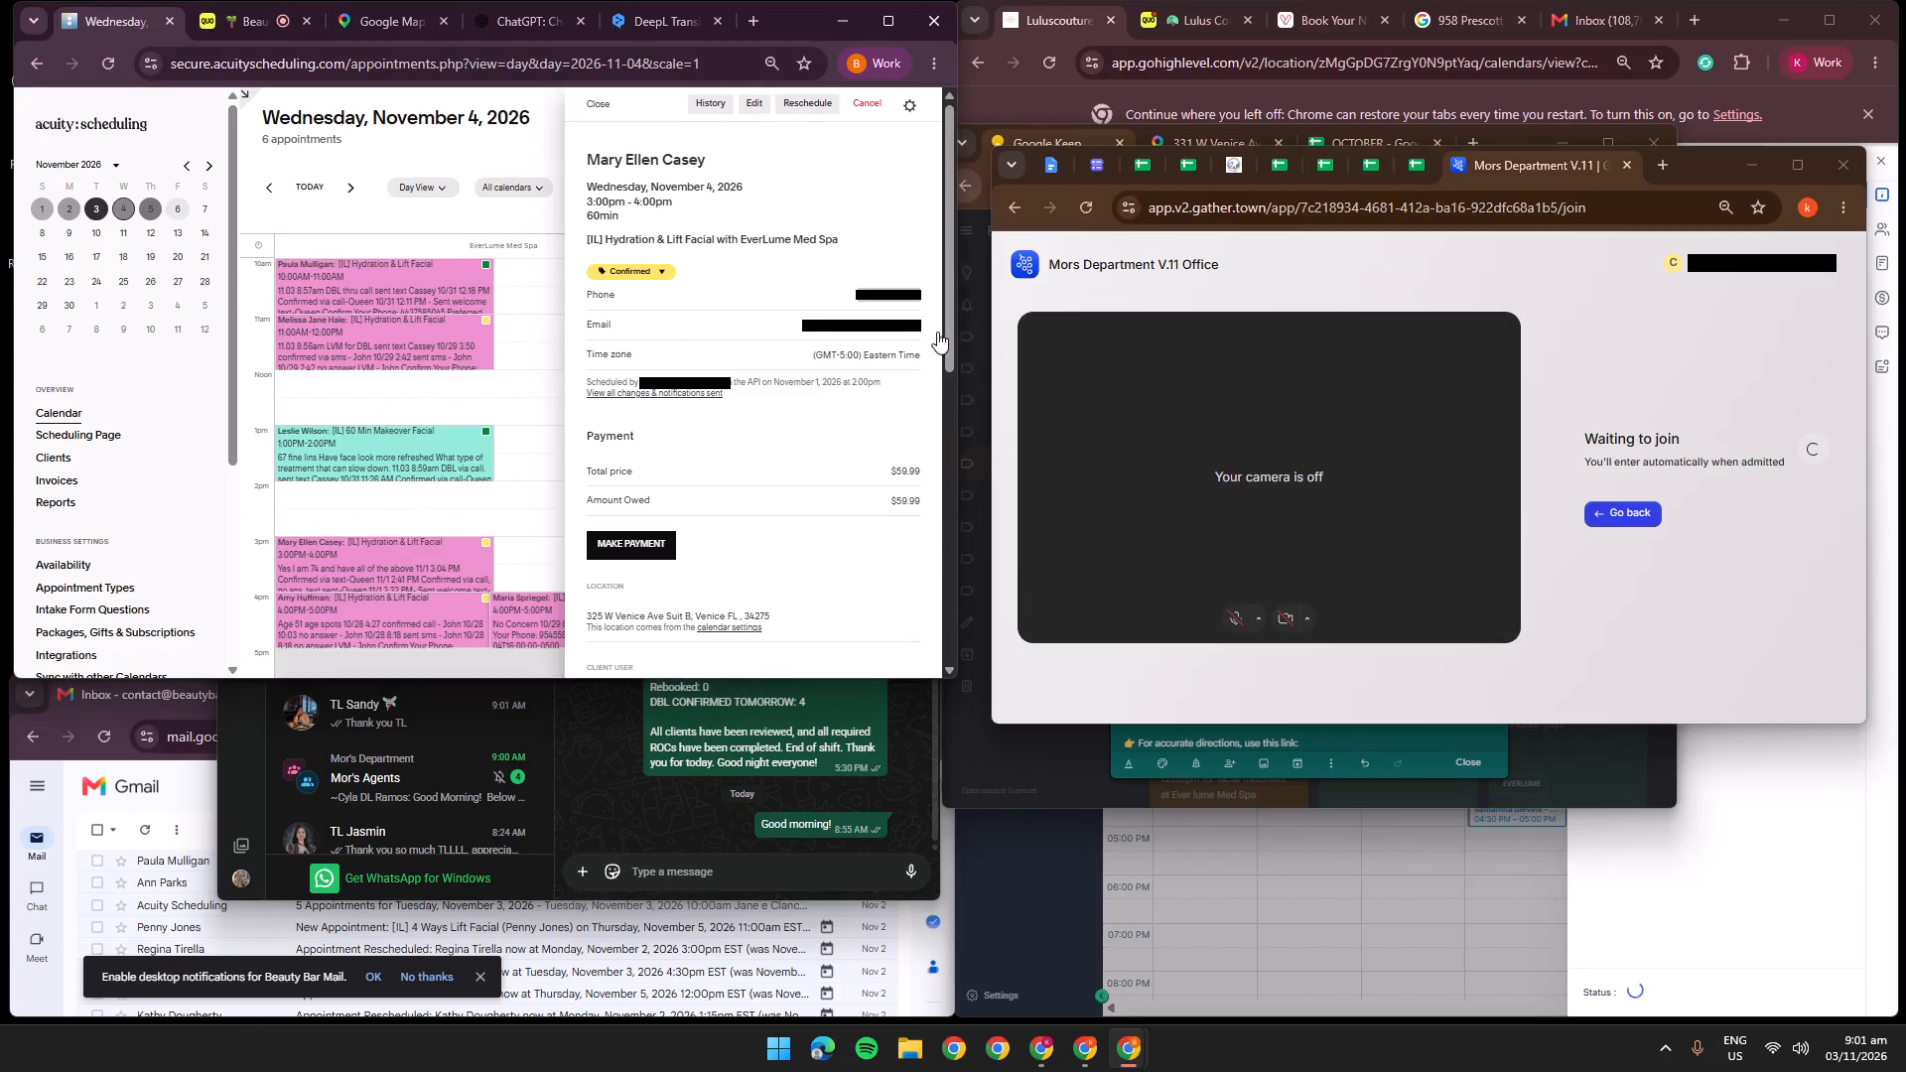
{"action": "left_click", "coordinate": [1018, 483], "text": "alt"}
{"action": "left_click", "coordinate": [1503, 579]}
{"action": "left_click", "coordinate": [1590, 605]}
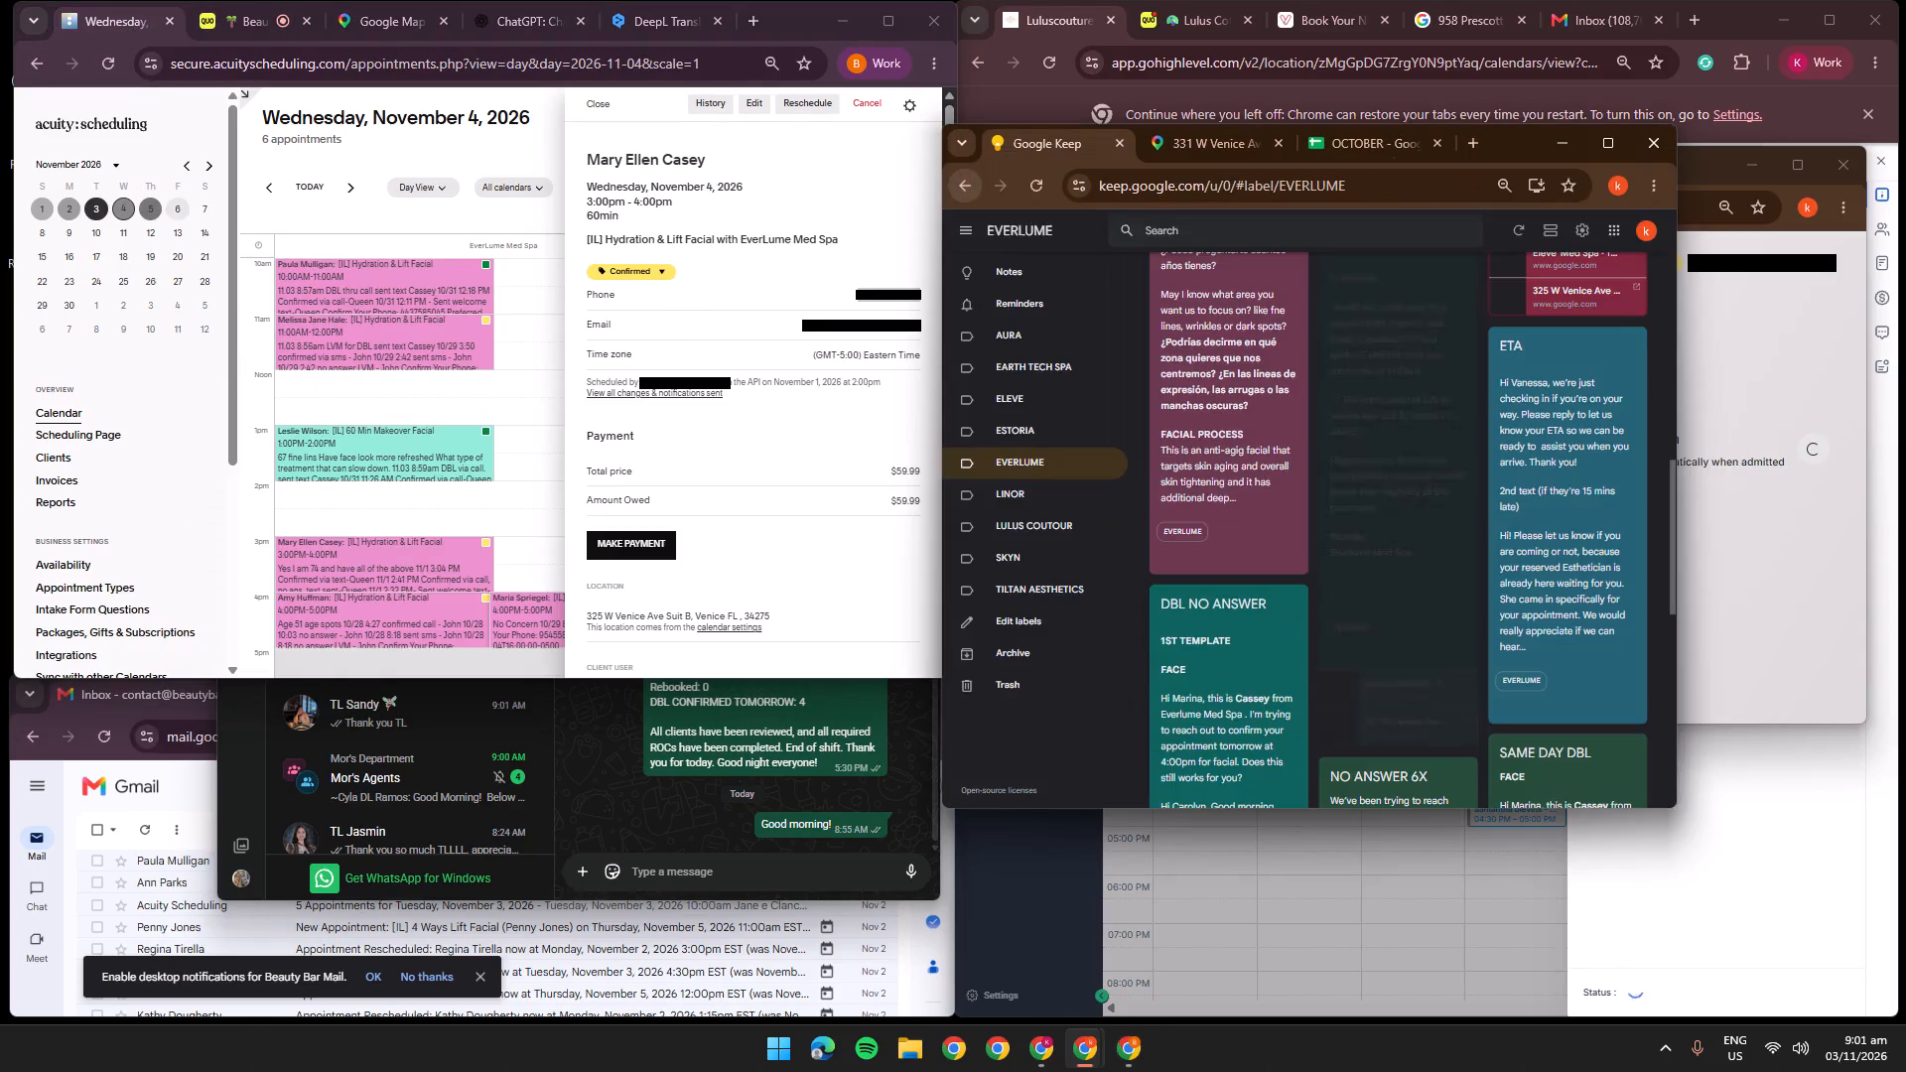
{"action": "left_click", "coordinate": [1202, 651]}
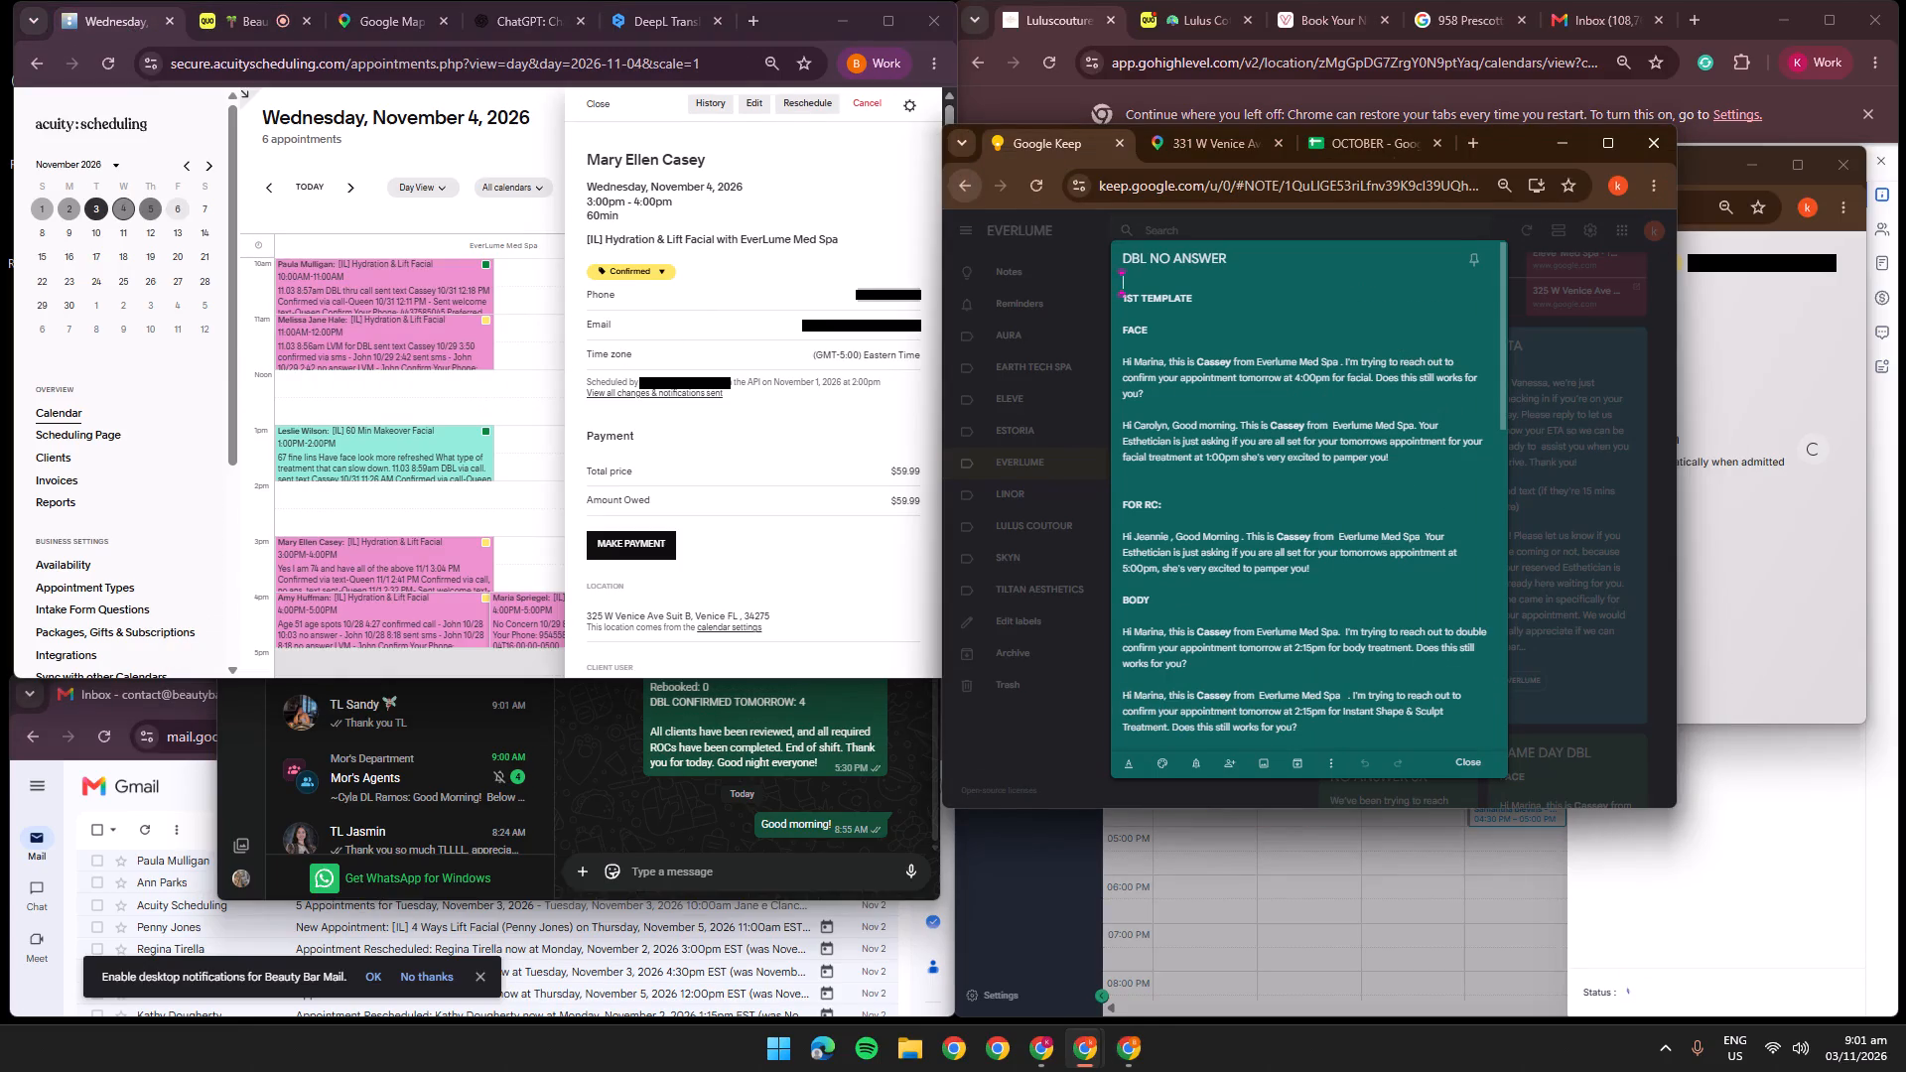
{"action": "left_click", "coordinate": [1214, 455]}
{"action": "key", "text": "Left"}
{"action": "key", "text": "BackSpace"}
{"action": "key", "text": "3"}
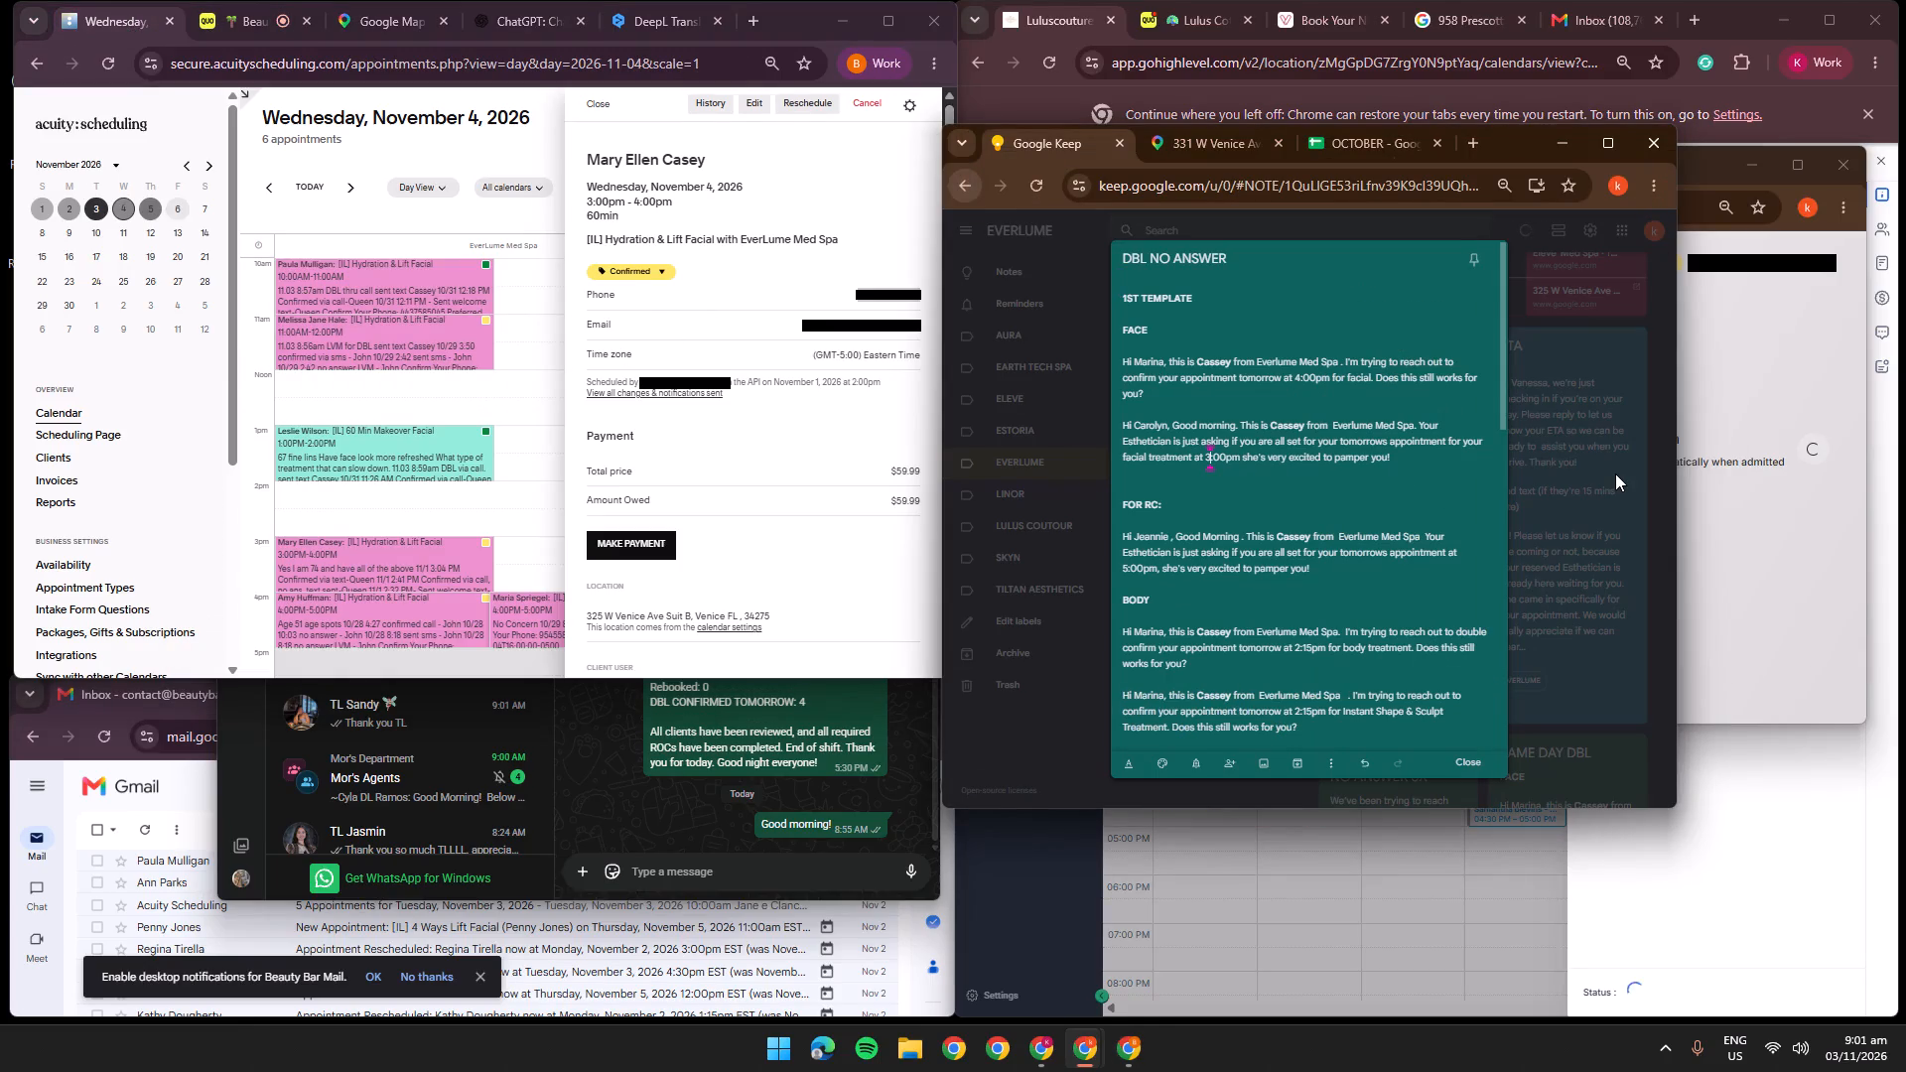
{"action": "left_click_drag", "start_coordinate": [1421, 460], "coordinate": [1108, 427]}
{"action": "key", "text": "ctrl+c"}
{"action": "key", "text": "ctrl+c"}
Paste the template into the 3:00 PM client's message draft in Quo and replace the greeting name with the client's first name.
{"action": "left_click", "coordinate": [257, 29]}
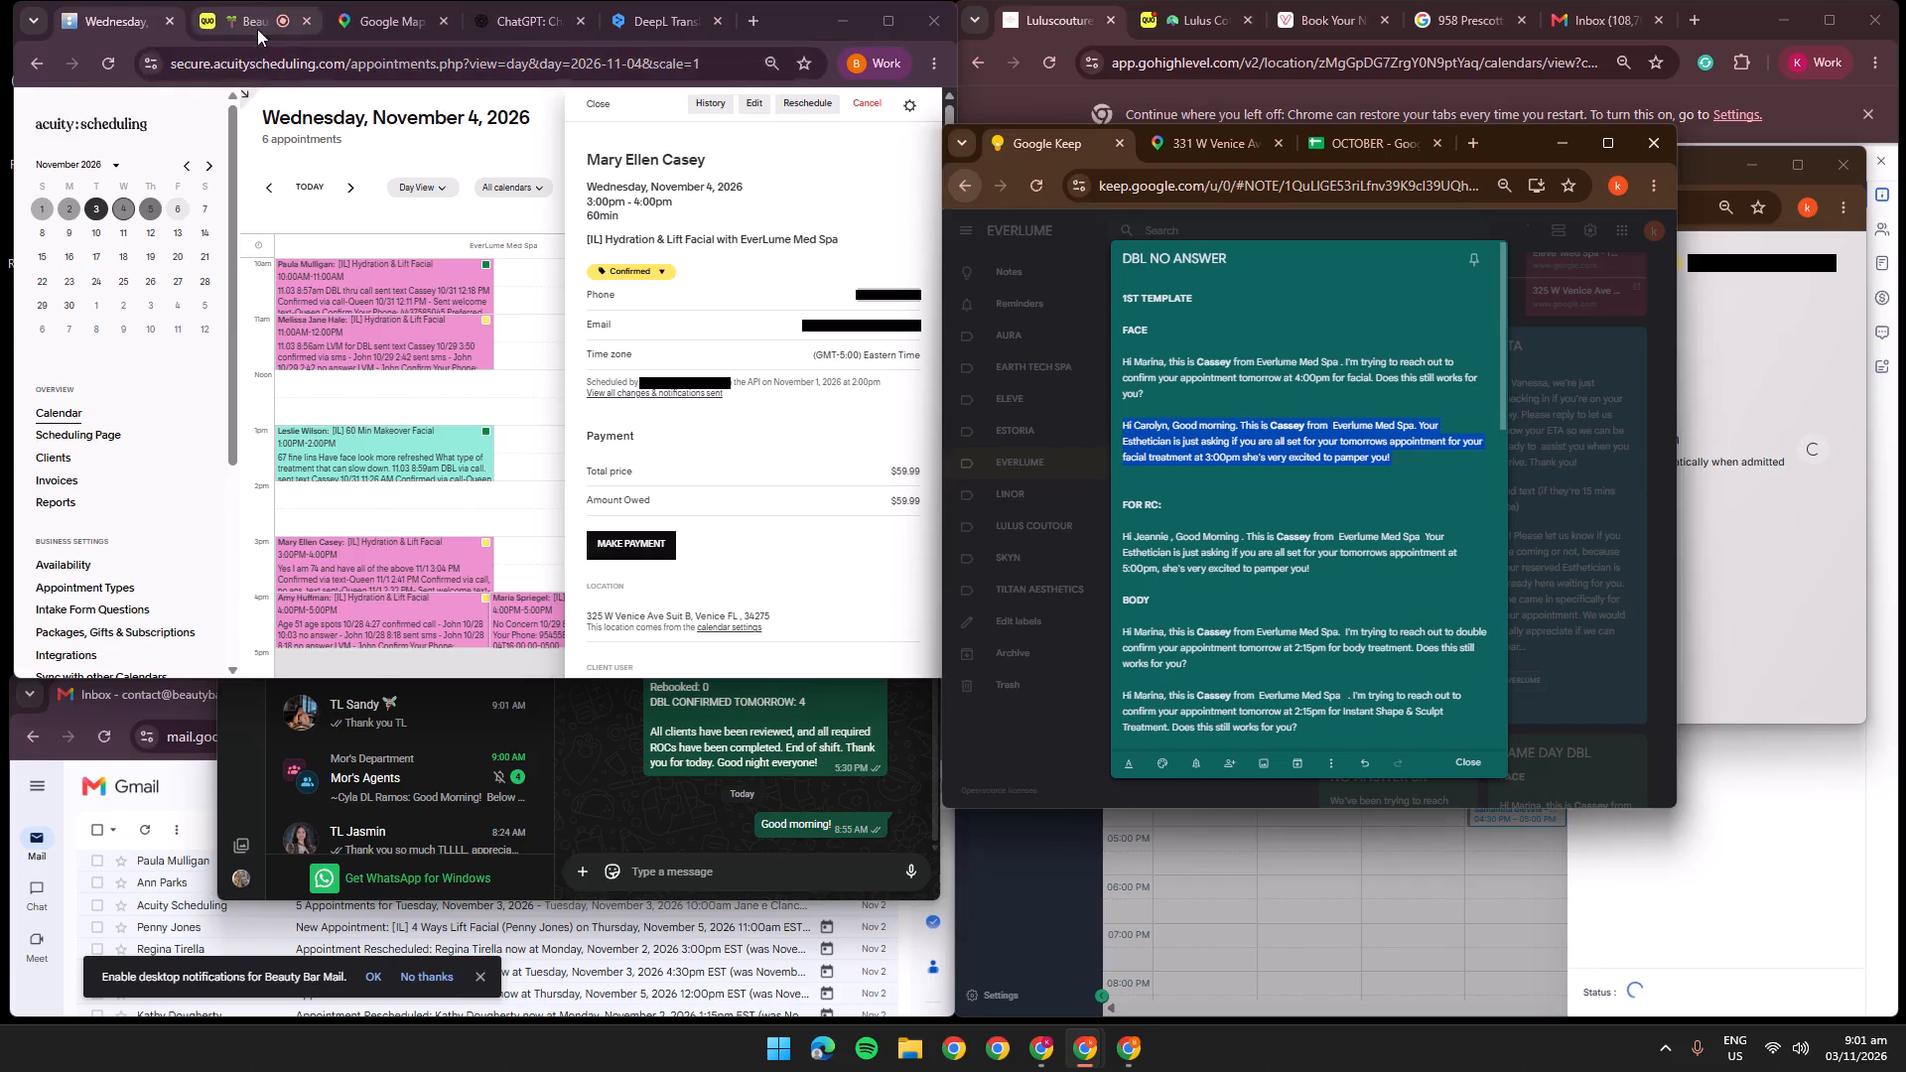
{"action": "left_click_drag", "start_coordinate": [557, 669], "coordinate": [561, 658]}
{"action": "left_click", "coordinate": [594, 642]}
{"action": "key", "text": "ctrl+v"}
{"action": "left_click", "coordinate": [851, 180]}
{"action": "left_click", "coordinate": [831, 171]}
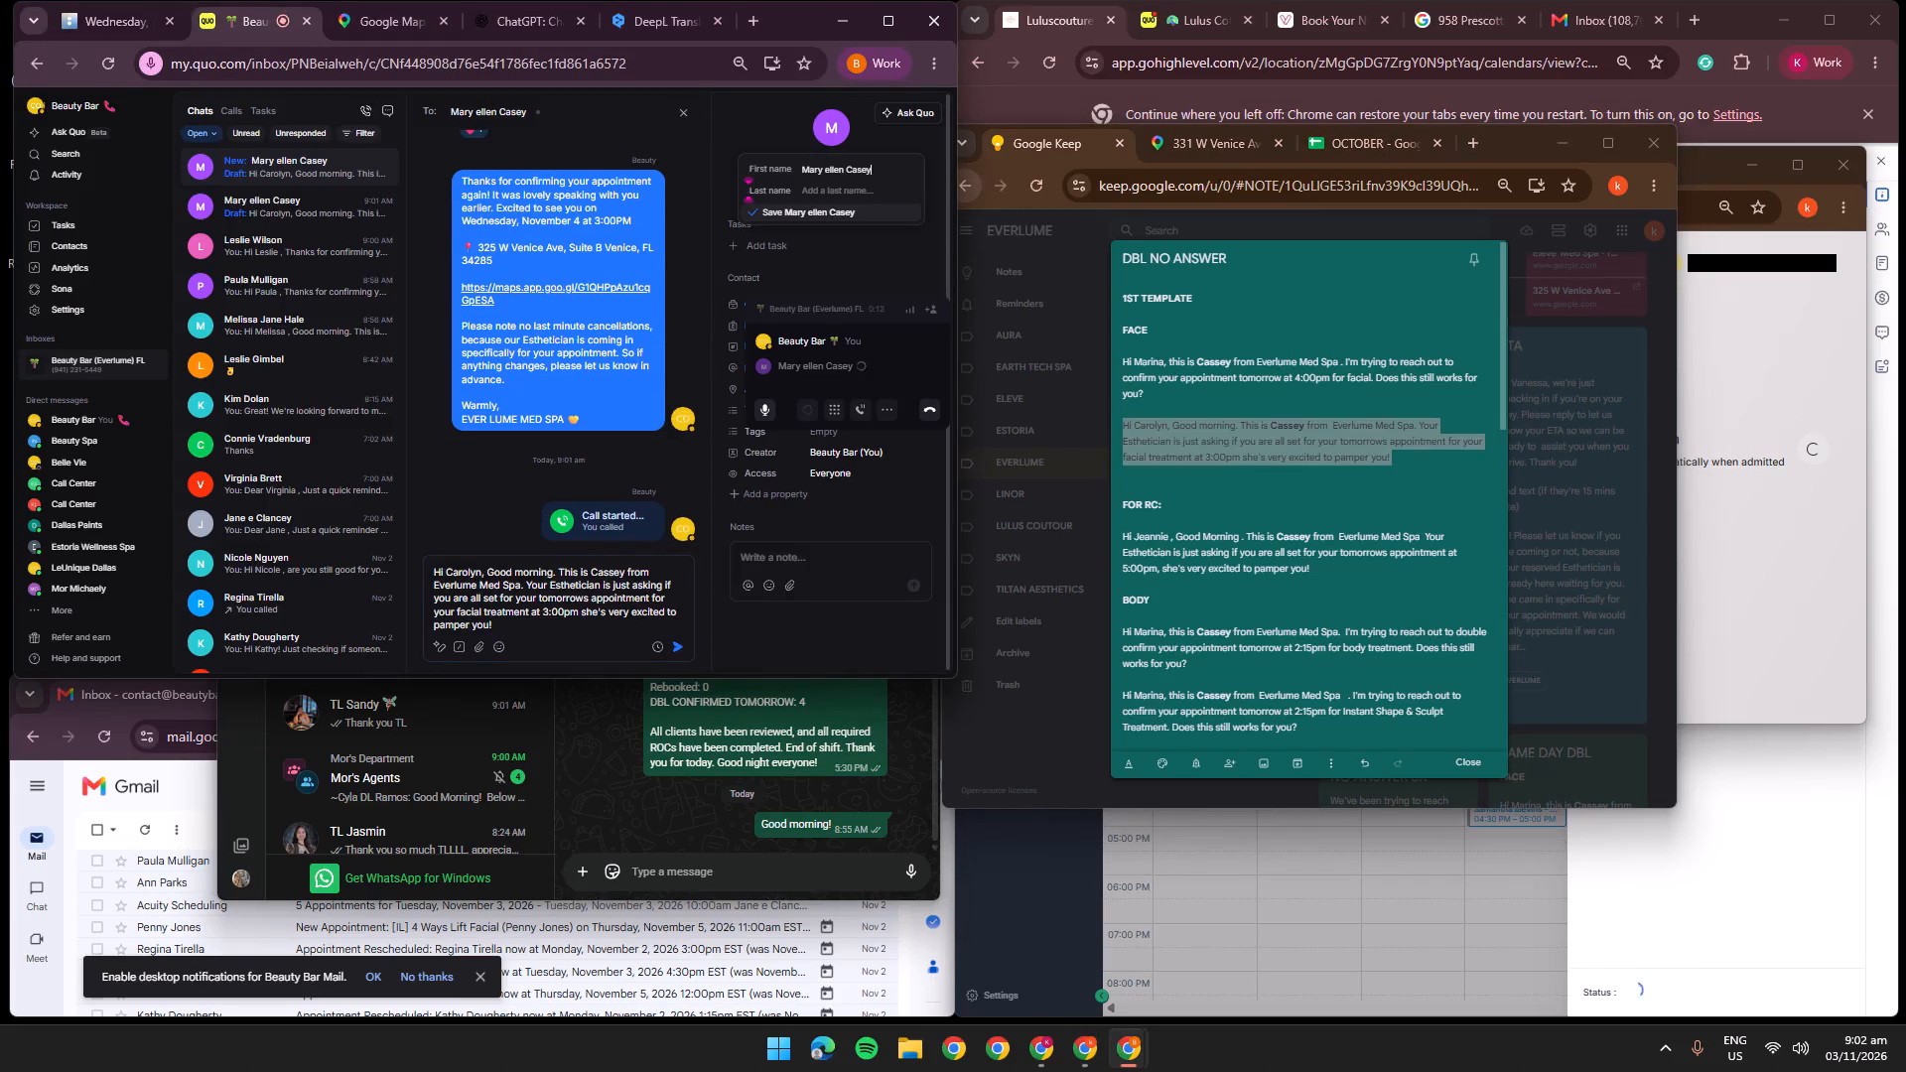
{"action": "left_click_drag", "start_coordinate": [845, 171], "coordinate": [794, 174]}
{"action": "key", "text": "ctrl+c"}
{"action": "key", "text": "ctrl+c"}
{"action": "left_click", "coordinate": [392, 635]}
{"action": "left_click", "coordinate": [478, 565]}
{"action": "double_click", "coordinate": [467, 567]}
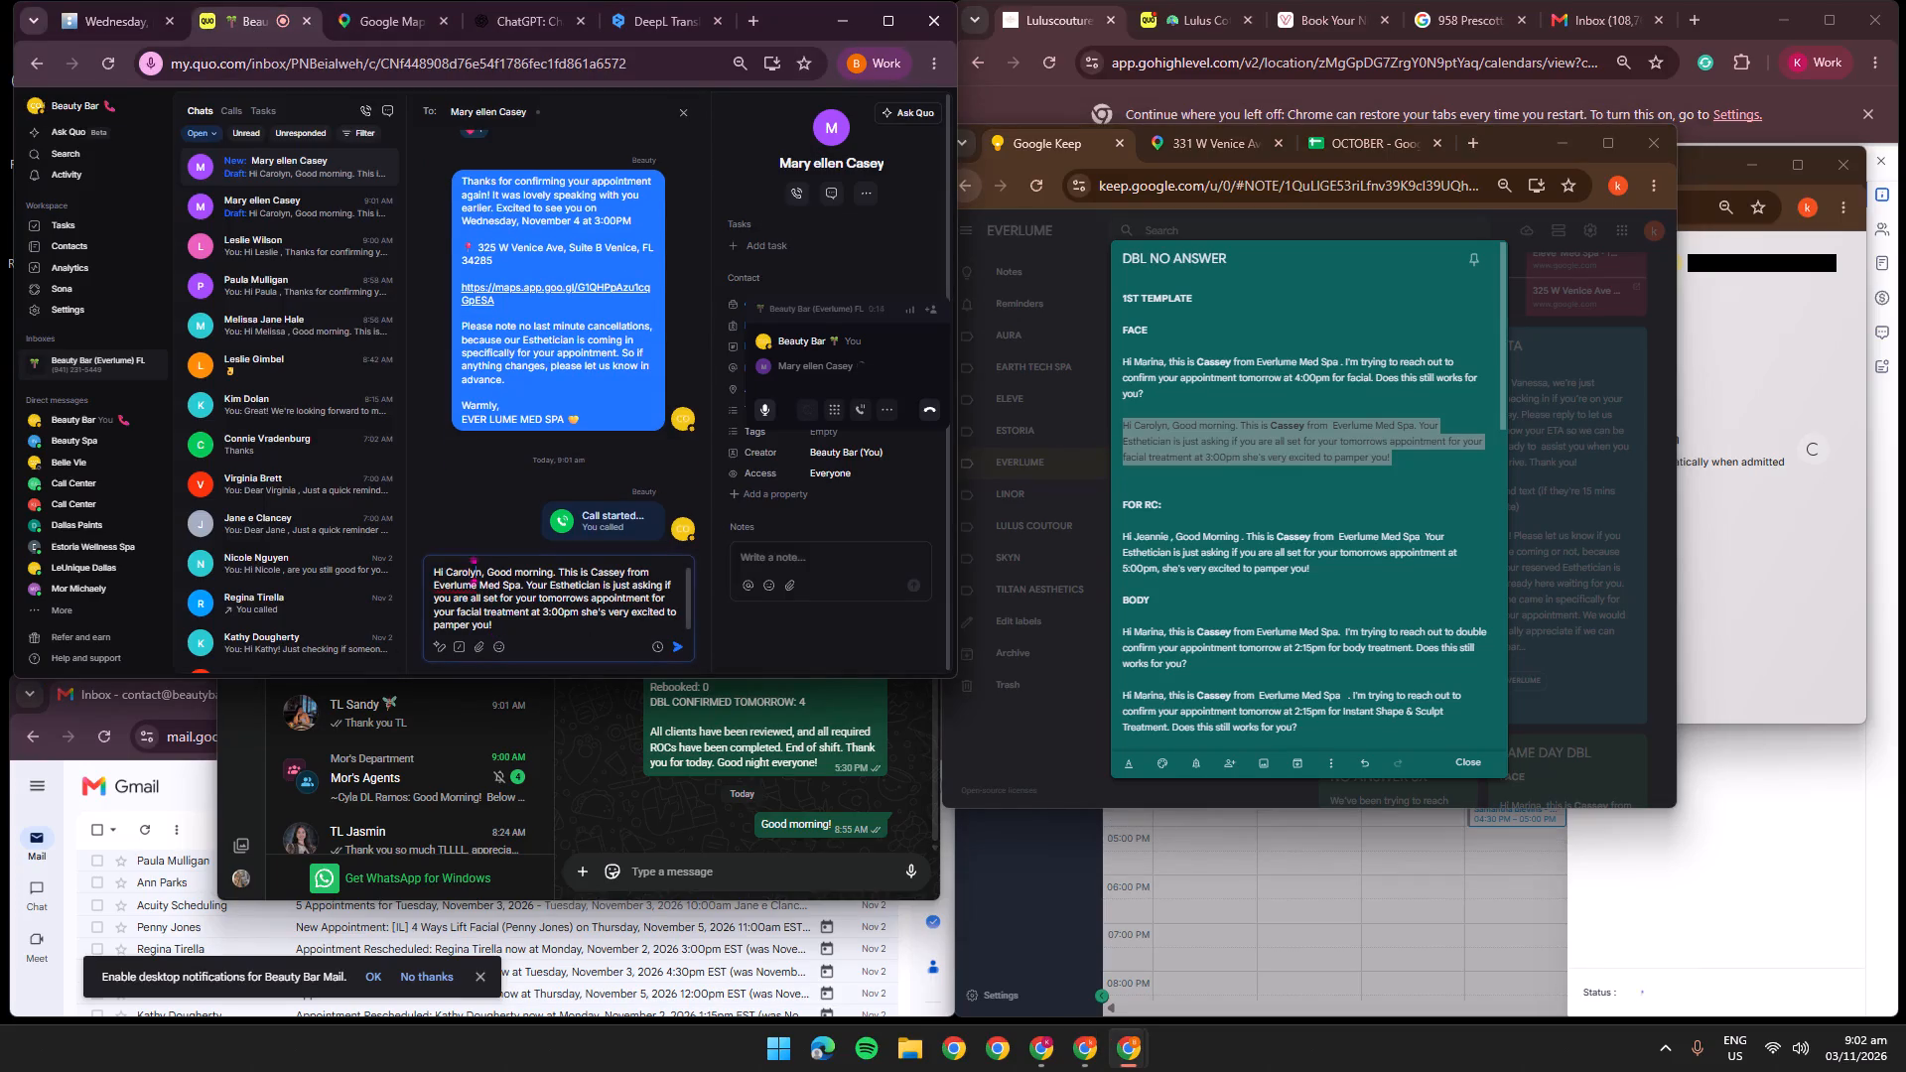
{"action": "key", "text": "ctrl+v"}
{"action": "left_click", "coordinate": [523, 612]}
Add "11.03 9:02am LVM for DBL sent text Cassey" to the 3:00 PM appointment notes in Acuity, separated by a blank line, and save.
{"action": "left_click", "coordinate": [122, 21]}
{"action": "scroll", "coordinate": [621, 337], "scroll_direction": "down", "scroll_amount": 2}
{"action": "left_click", "coordinate": [672, 438]}
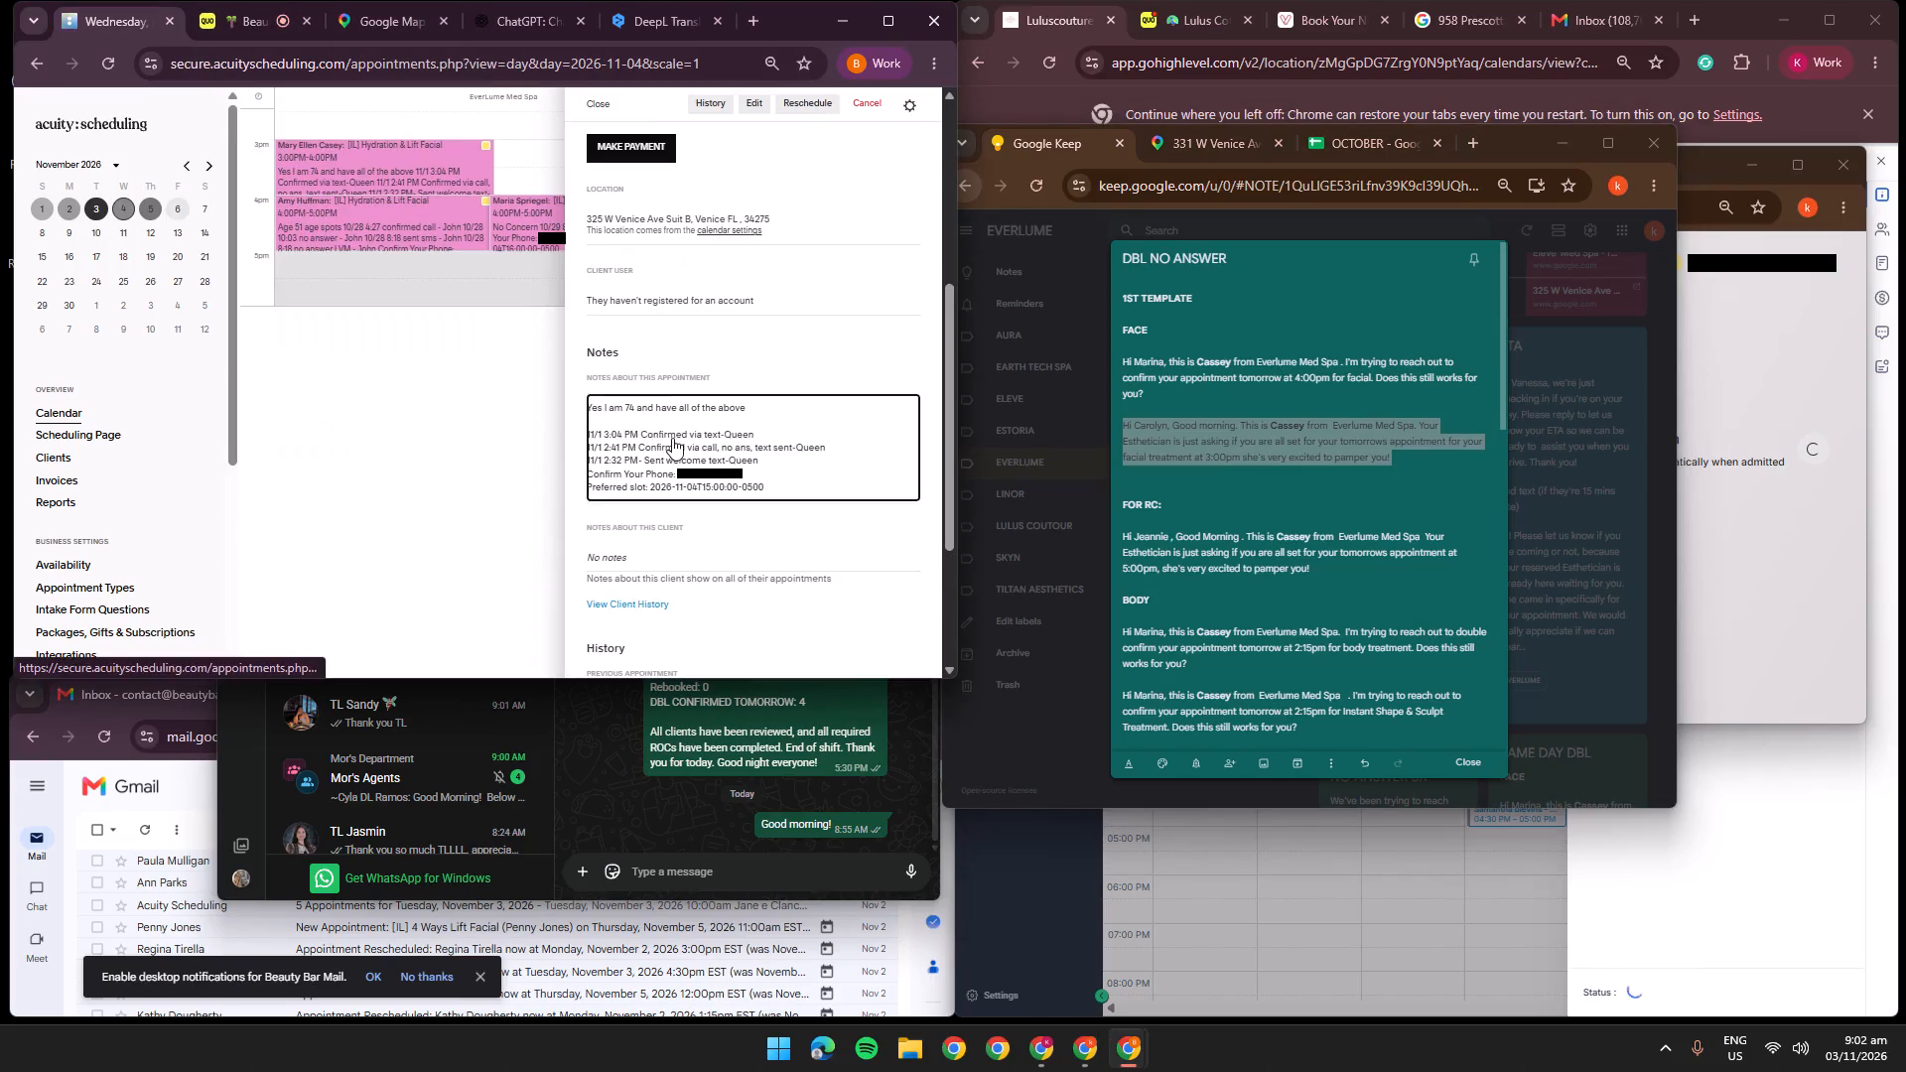
{"action": "key", "text": "Down"}
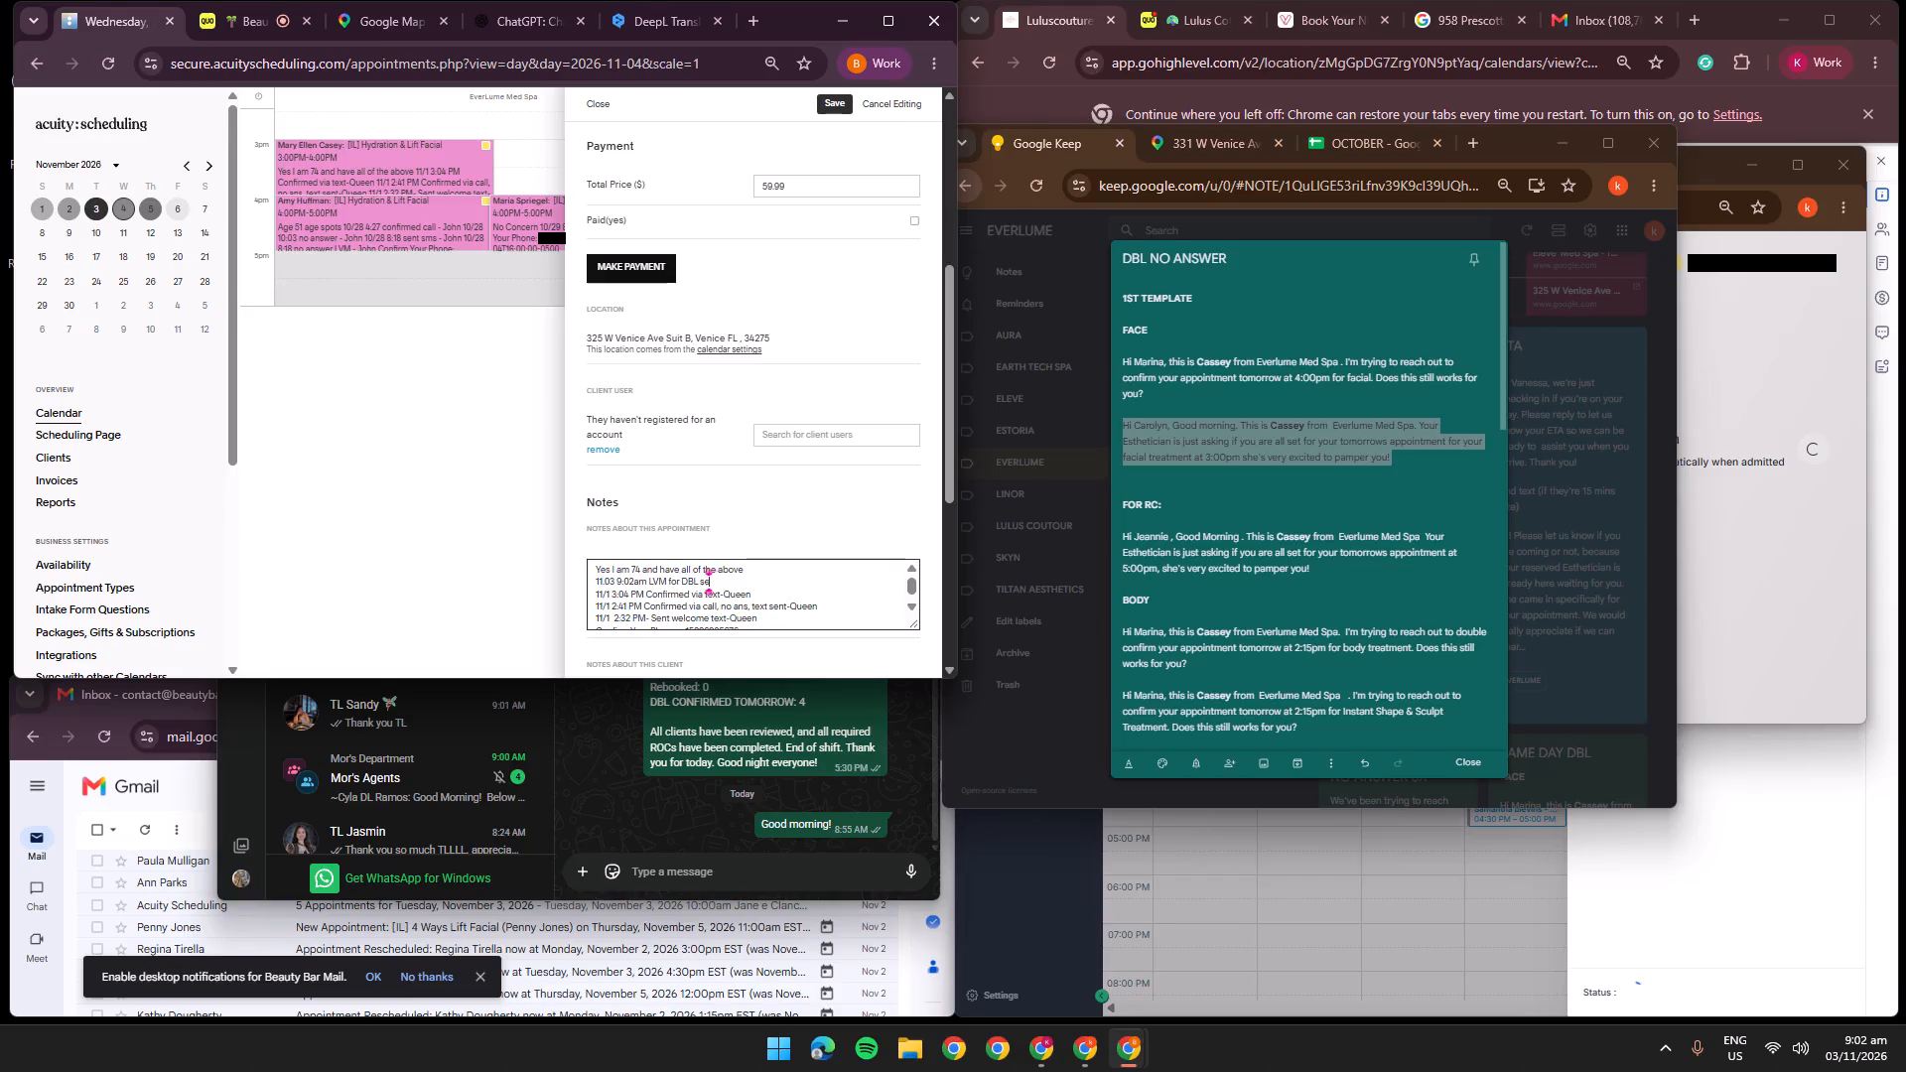
{"action": "key", "text": "Up"}
{"action": "key", "text": "Return"}
{"action": "key", "text": "Down"}
{"action": "key", "text": "Down"}
{"action": "key", "text": "Left"}
{"action": "key", "text": "Down"}
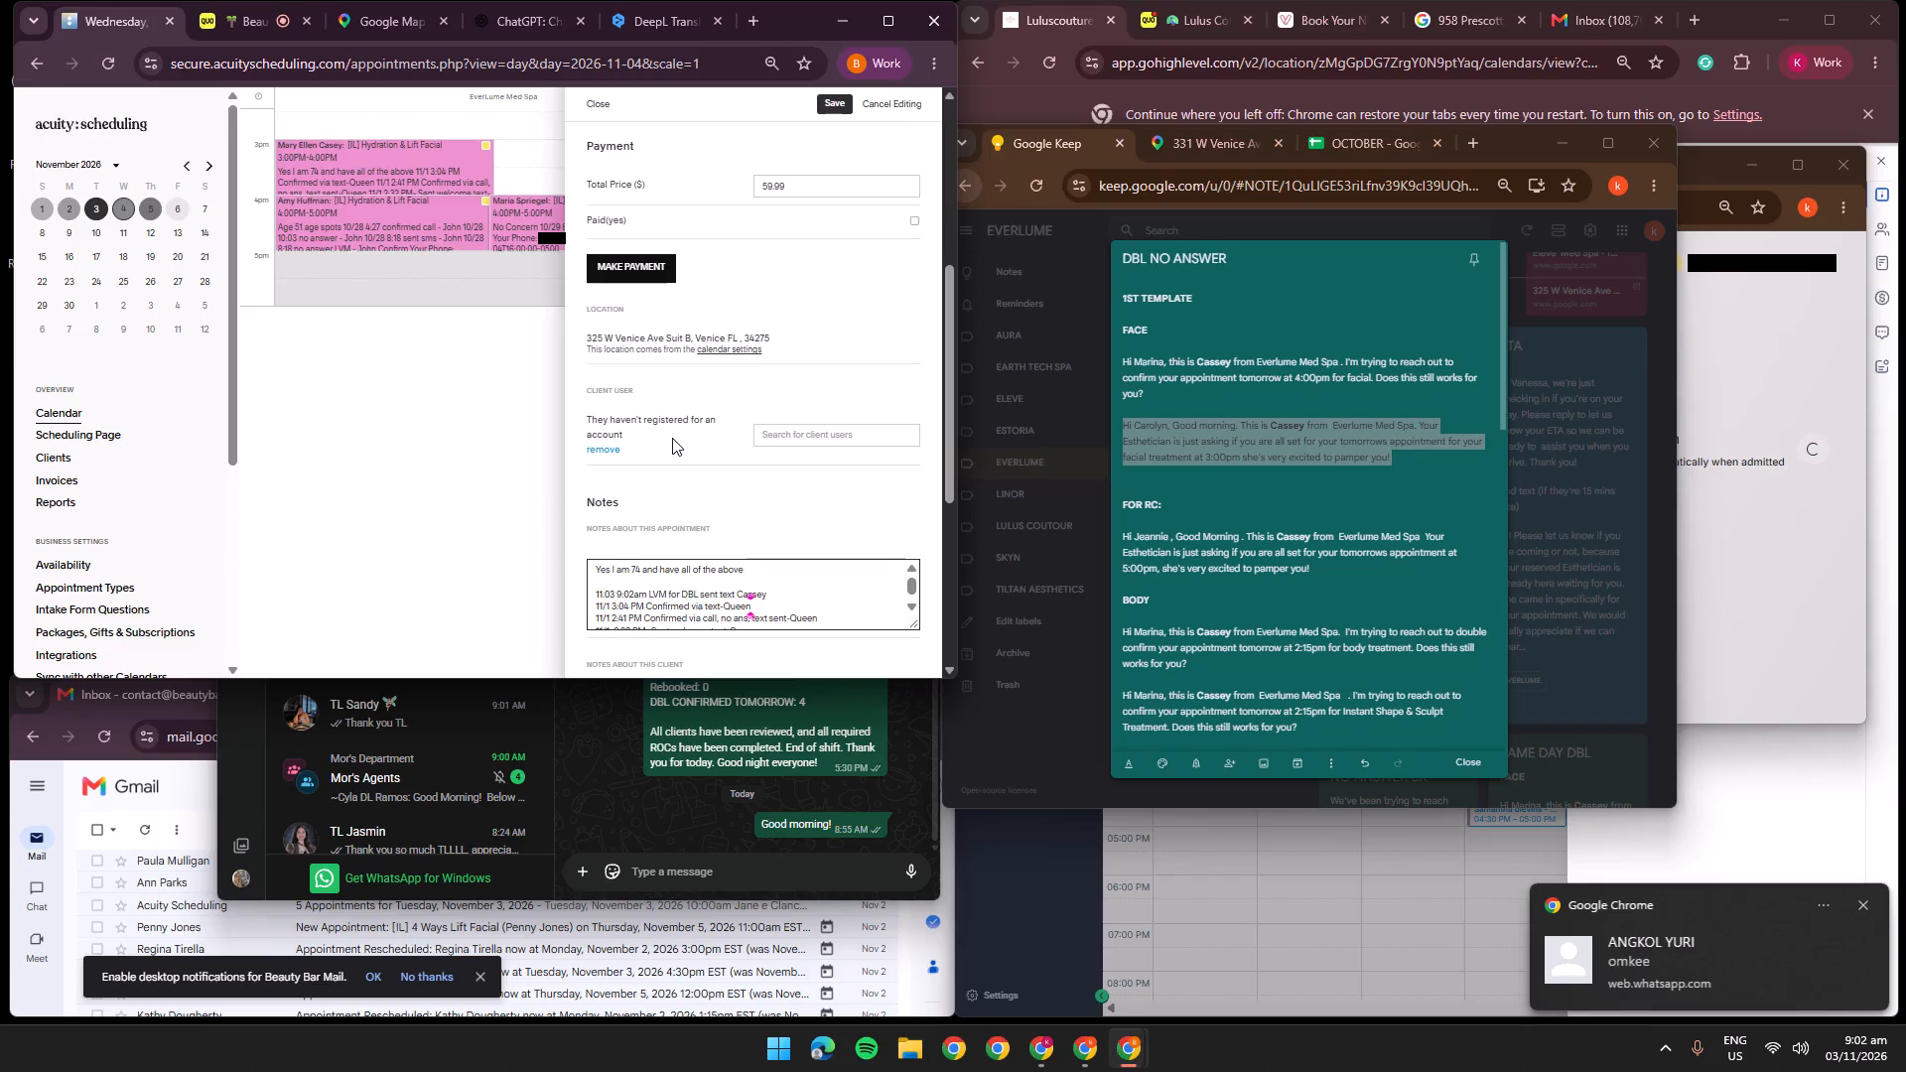
{"action": "key", "text": "Down"}
{"action": "key", "text": "Down"}
{"action": "key", "text": "Down"}
{"action": "key", "text": "Down"}
{"action": "key", "text": "Down"}
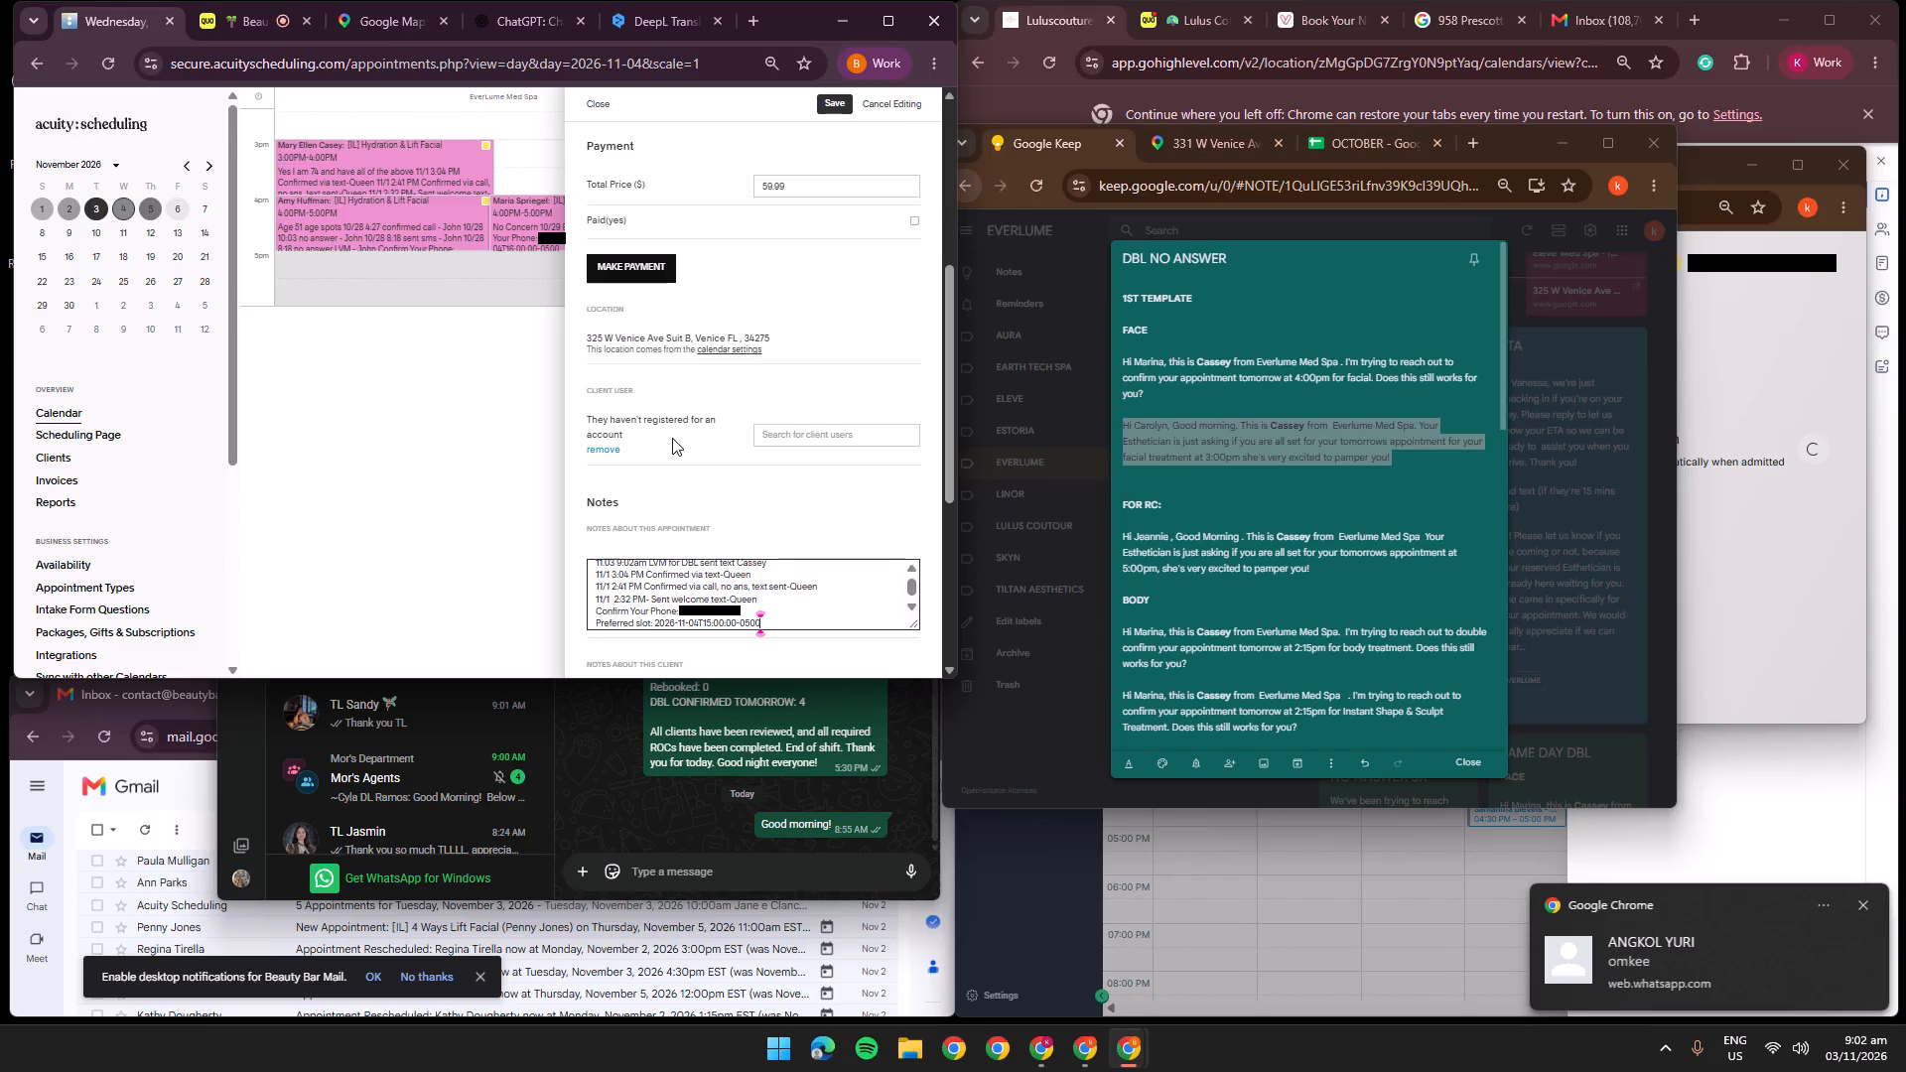
{"action": "scroll", "coordinate": [672, 438], "scroll_direction": "up", "scroll_amount": 4}
{"action": "left_click", "coordinate": [850, 110]}
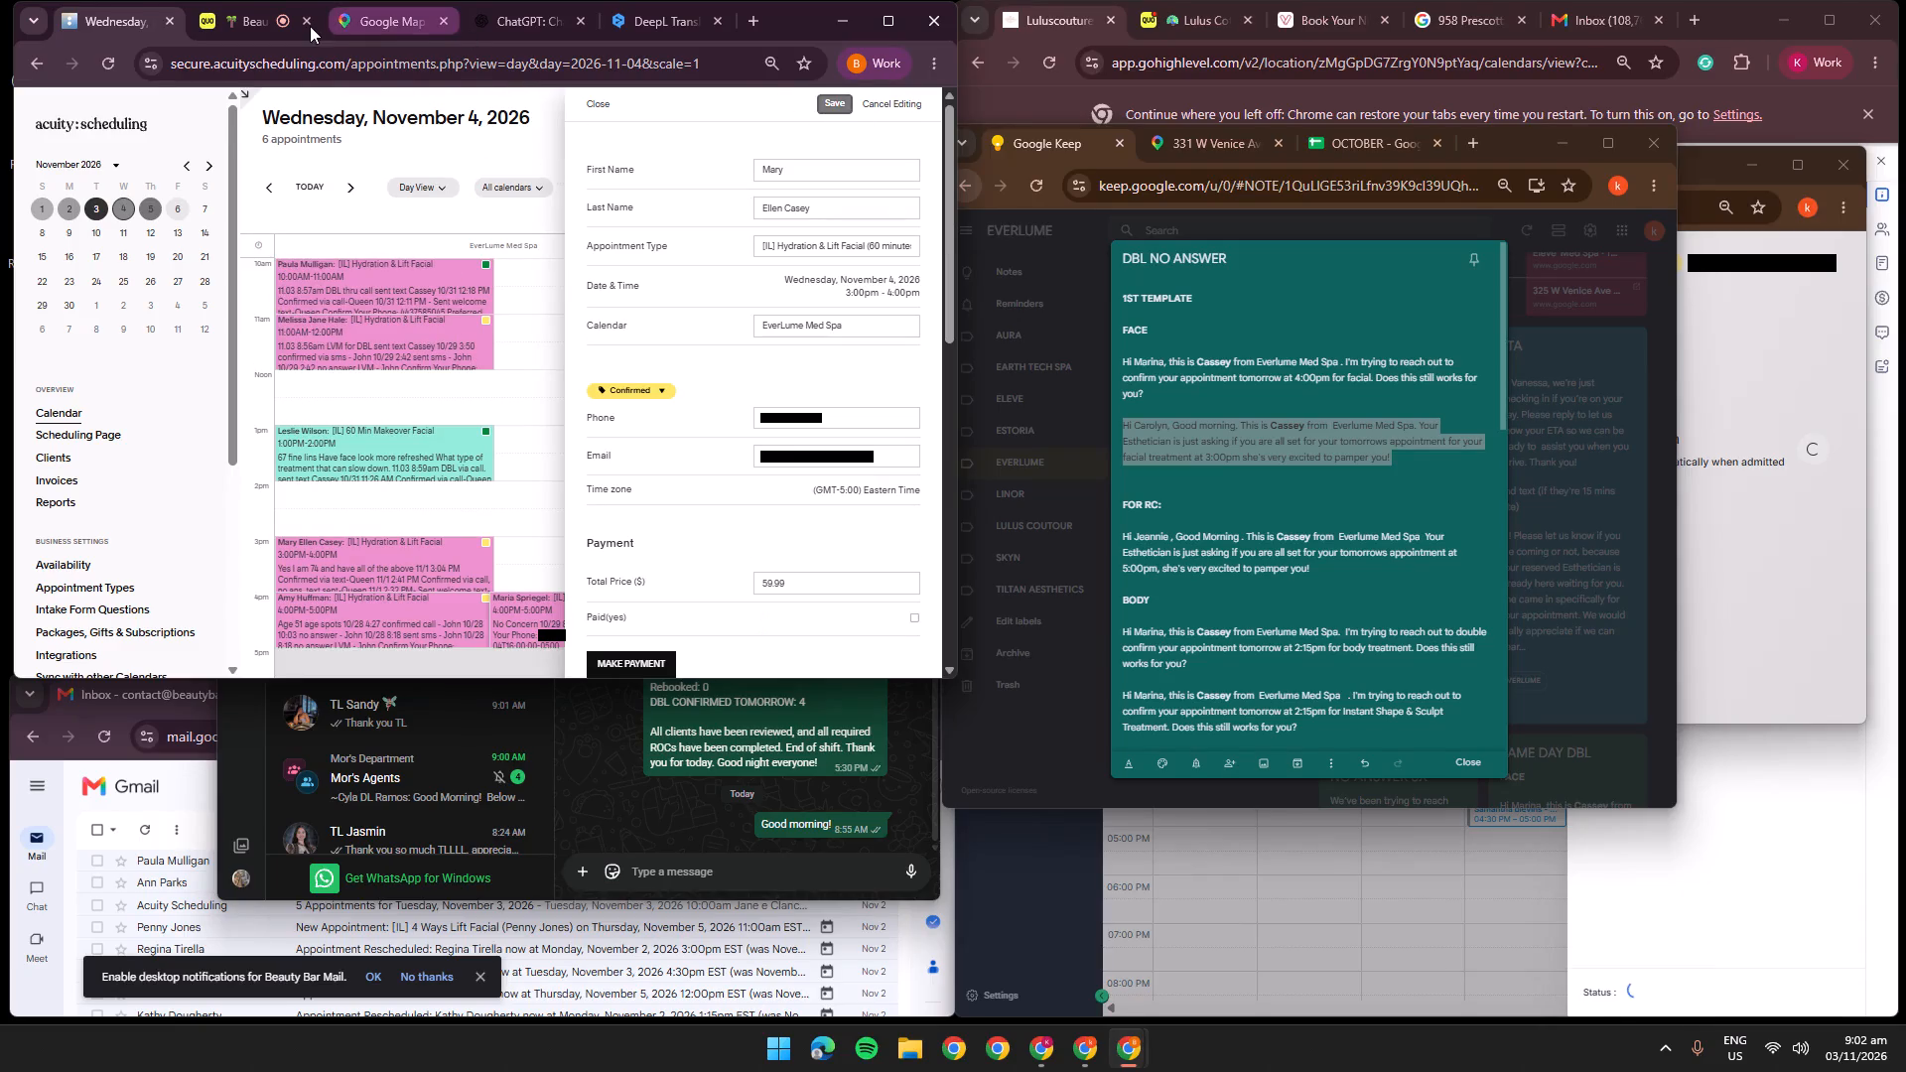
End the call with the 3:00 PM client in Quo and send the drafted text.
{"action": "left_click", "coordinate": [283, 33]}
{"action": "left_click", "coordinate": [936, 417]}
{"action": "left_click", "coordinate": [633, 596]}
{"action": "key", "text": "Return"}
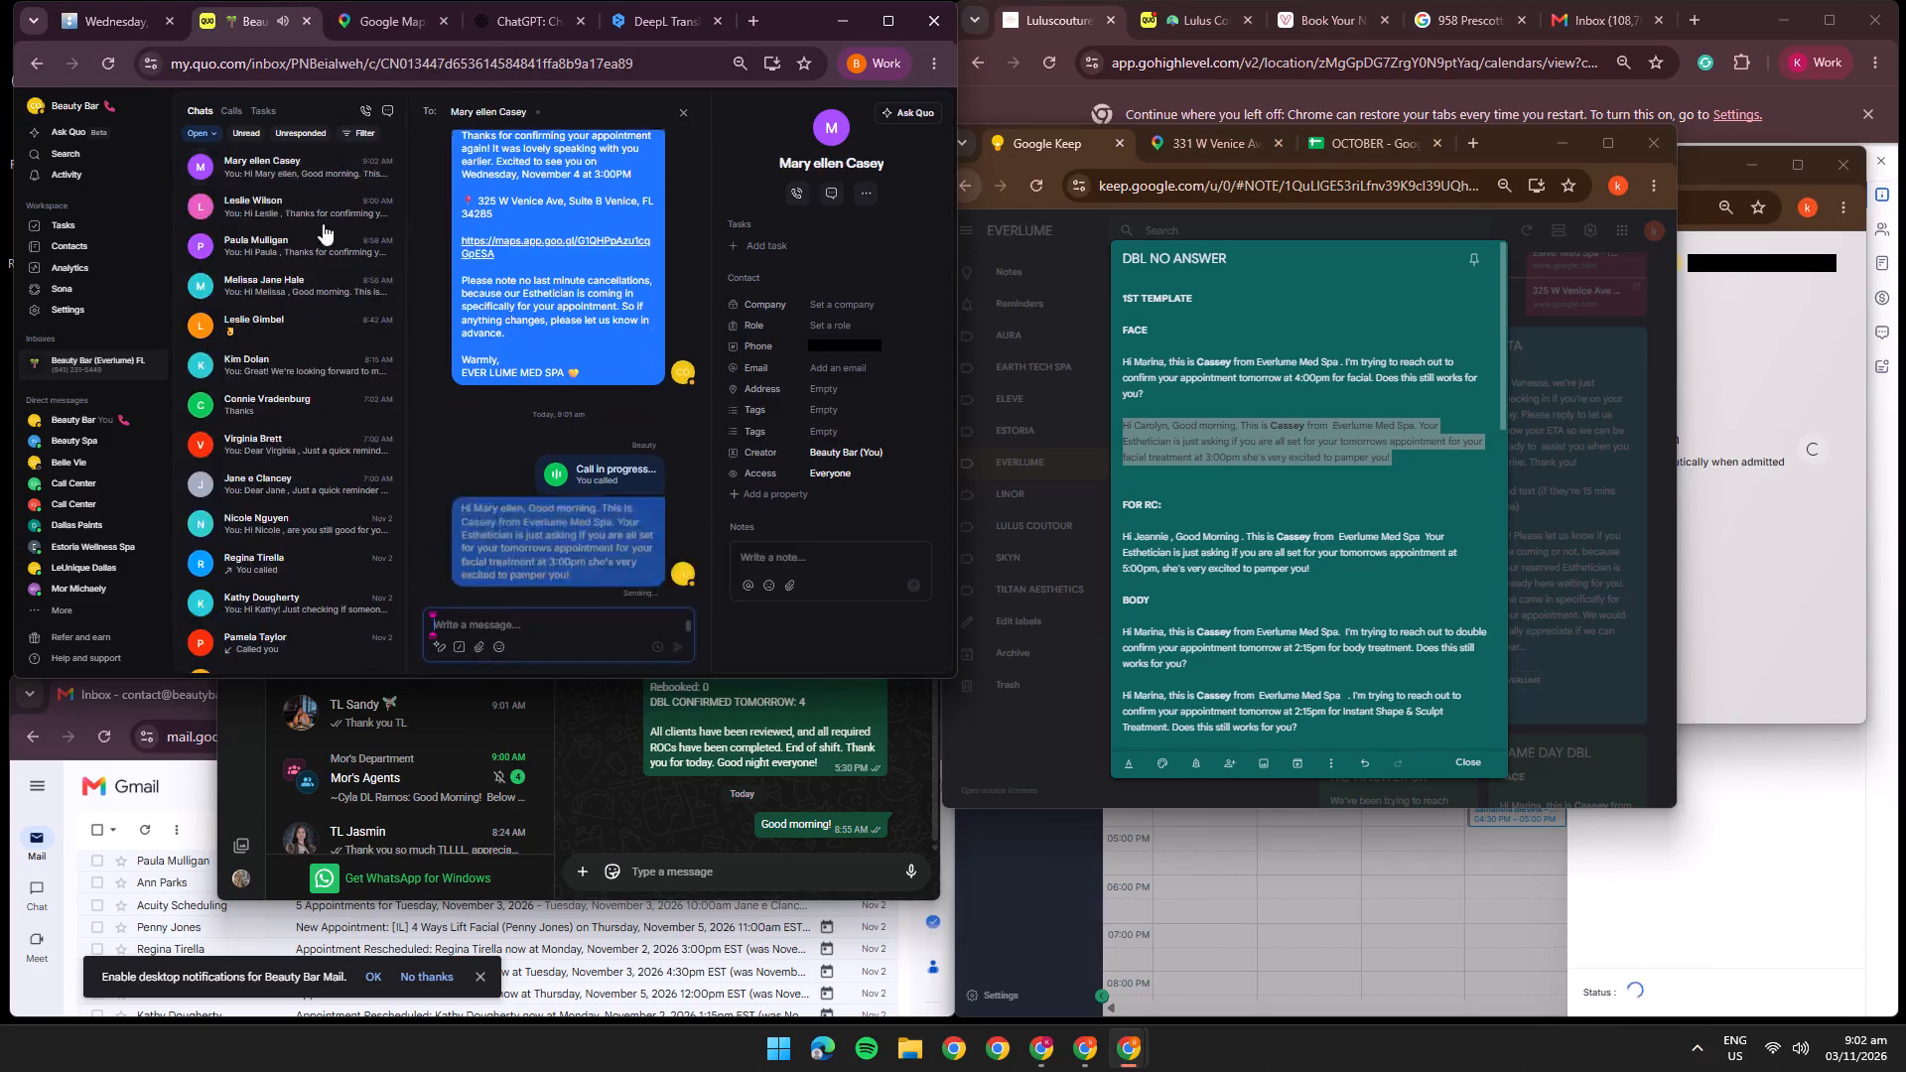
Copy the phone number from the first 4:00 PM appointment in Acuity and open that client's conversation in Quo.
{"action": "left_click", "coordinate": [105, 17]}
{"action": "left_click", "coordinate": [550, 140]}
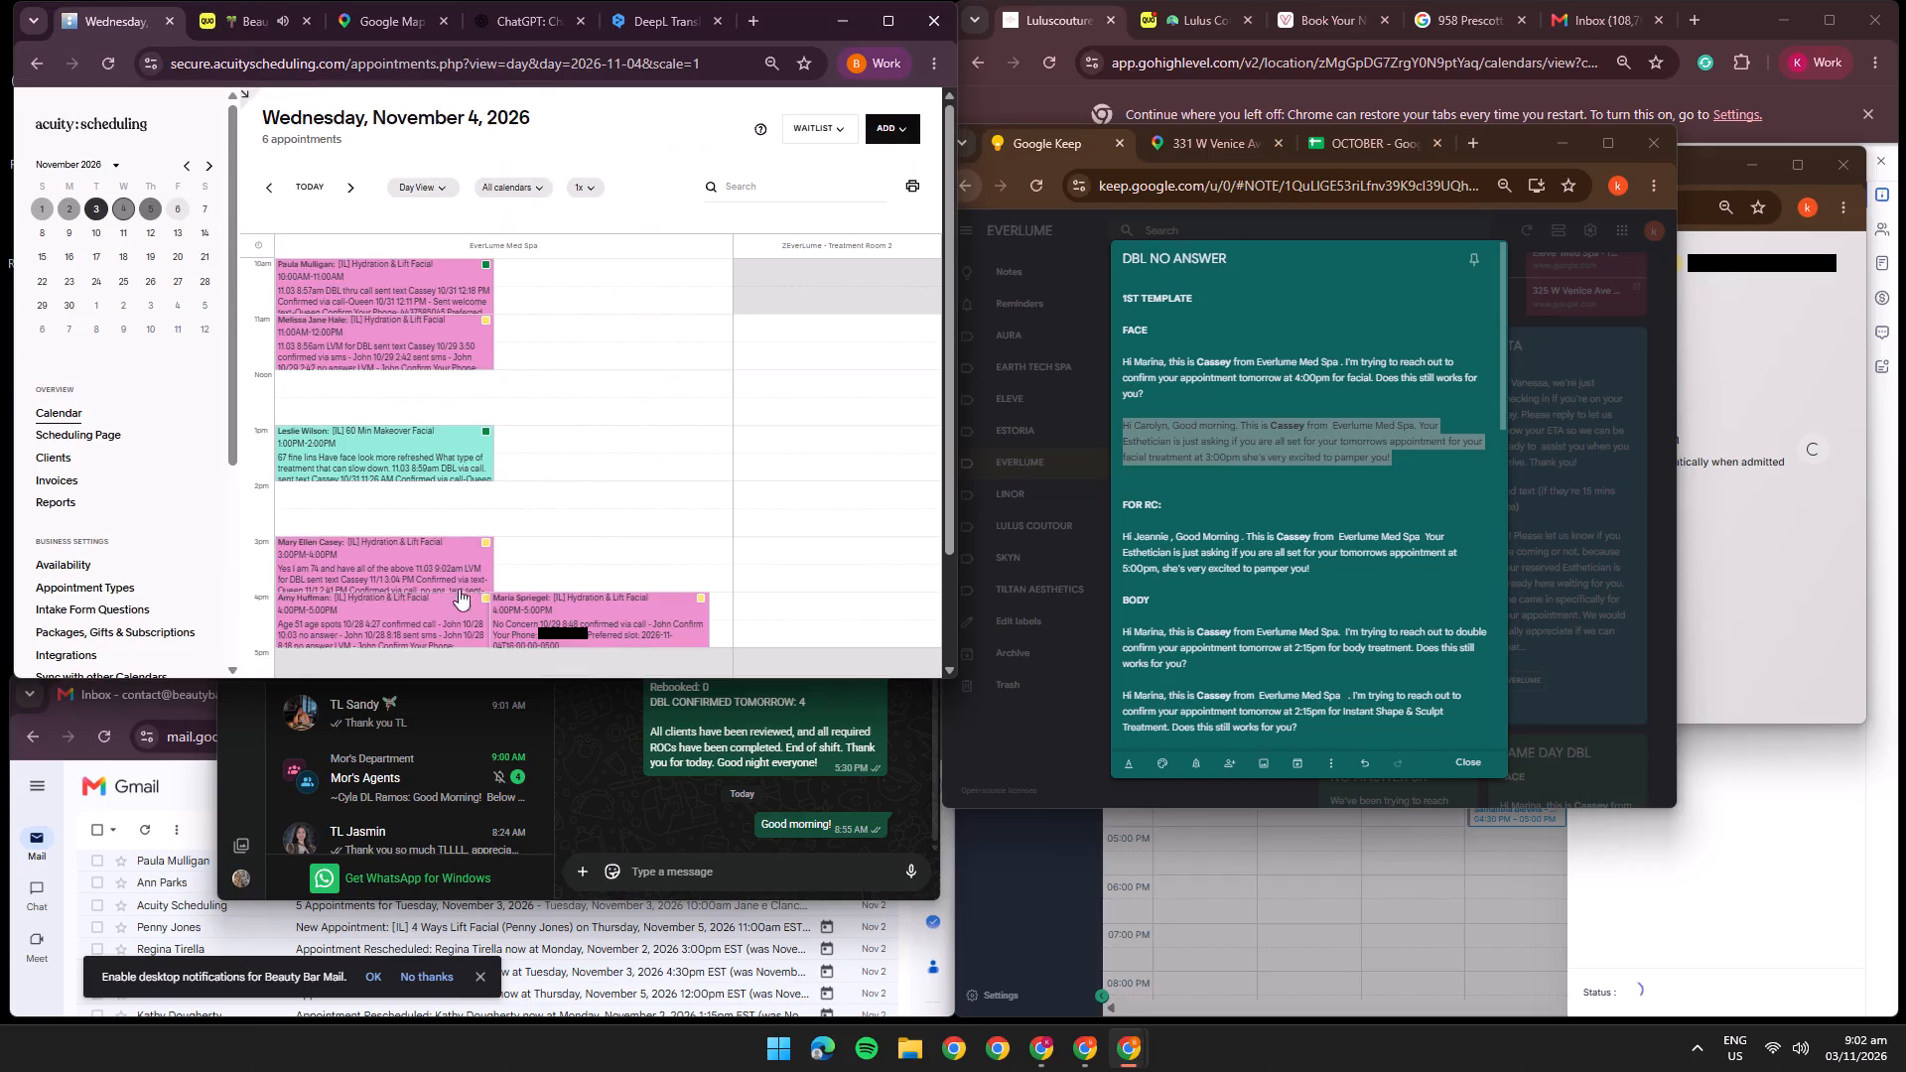
{"action": "left_click", "coordinate": [432, 630]}
{"action": "left_click_drag", "start_coordinate": [946, 288], "coordinate": [842, 288]}
{"action": "key", "text": "ctrl+c"}
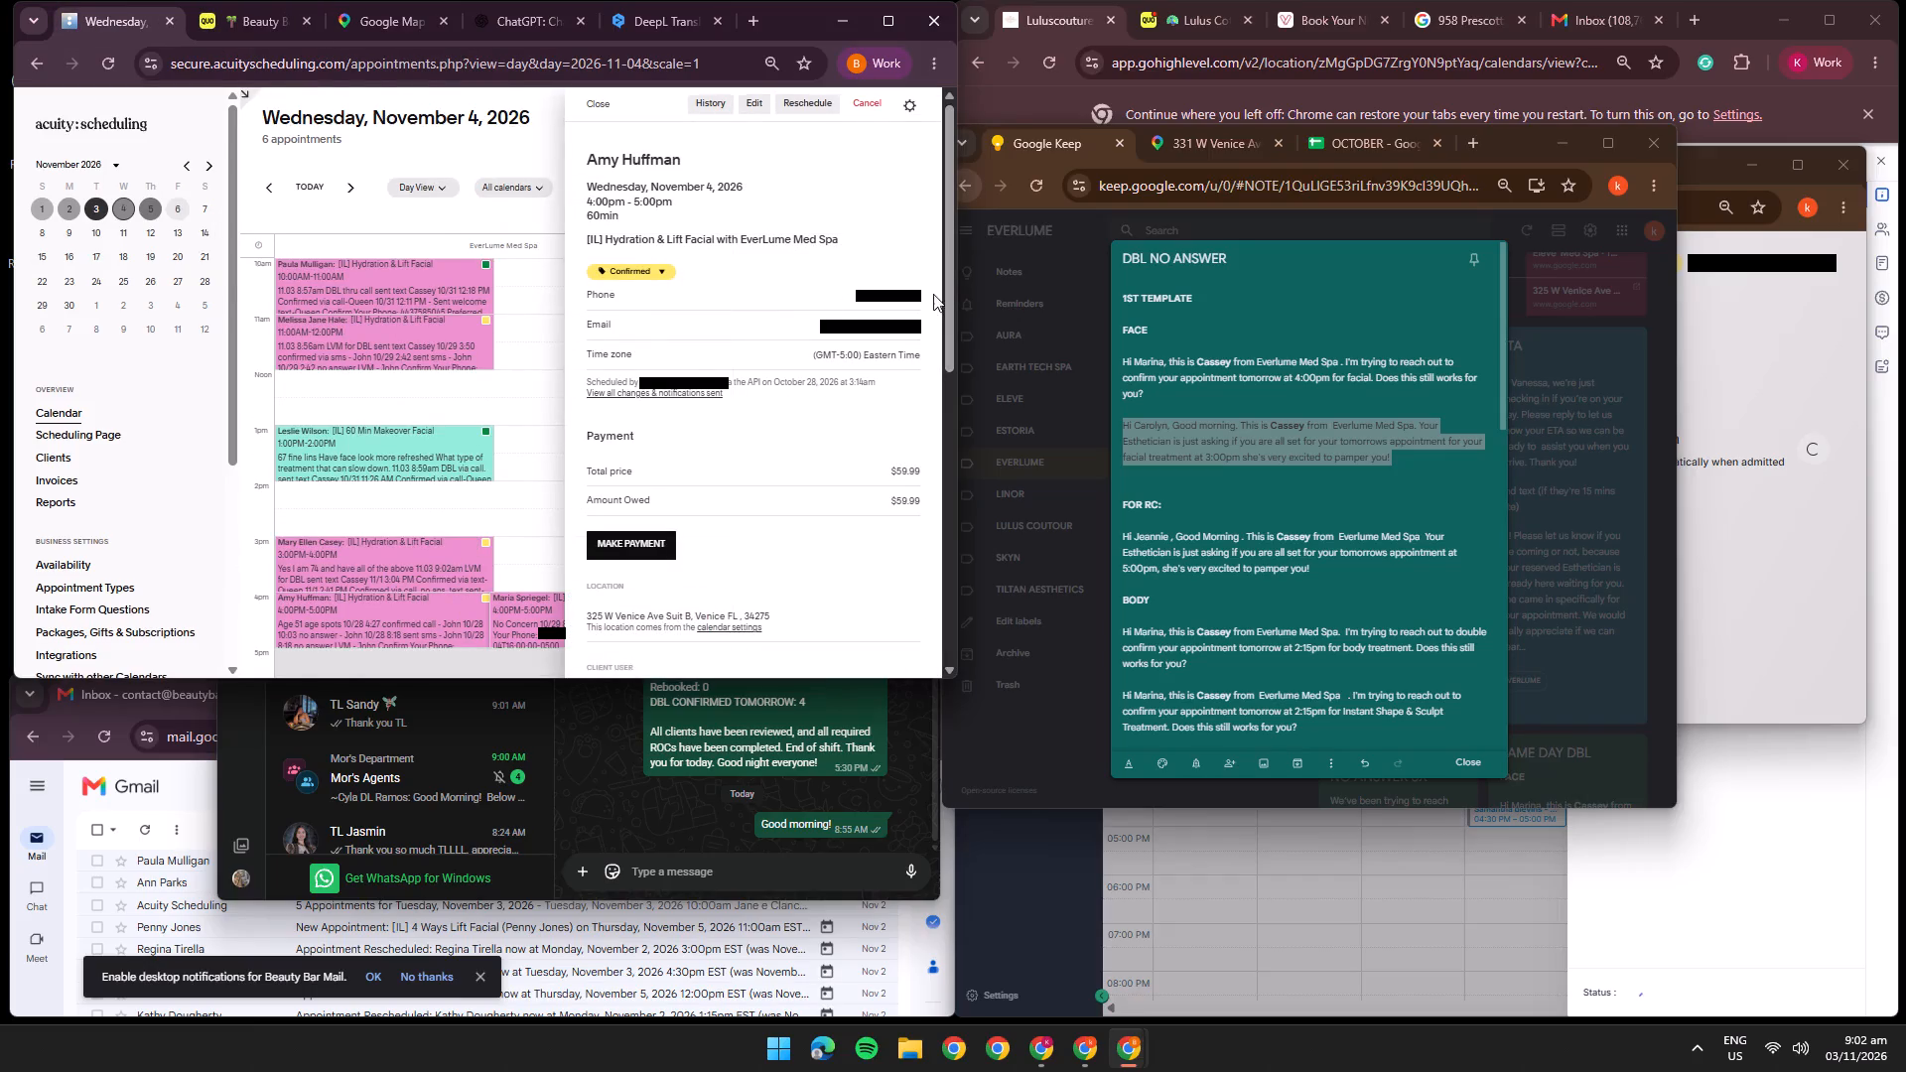
{"action": "left_click_drag", "start_coordinate": [933, 294], "coordinate": [842, 294]}
{"action": "key", "text": "ctrl+c"}
{"action": "key", "text": "ctrl+c"}
{"action": "left_click", "coordinate": [221, 33]}
{"action": "left_click", "coordinate": [384, 106]}
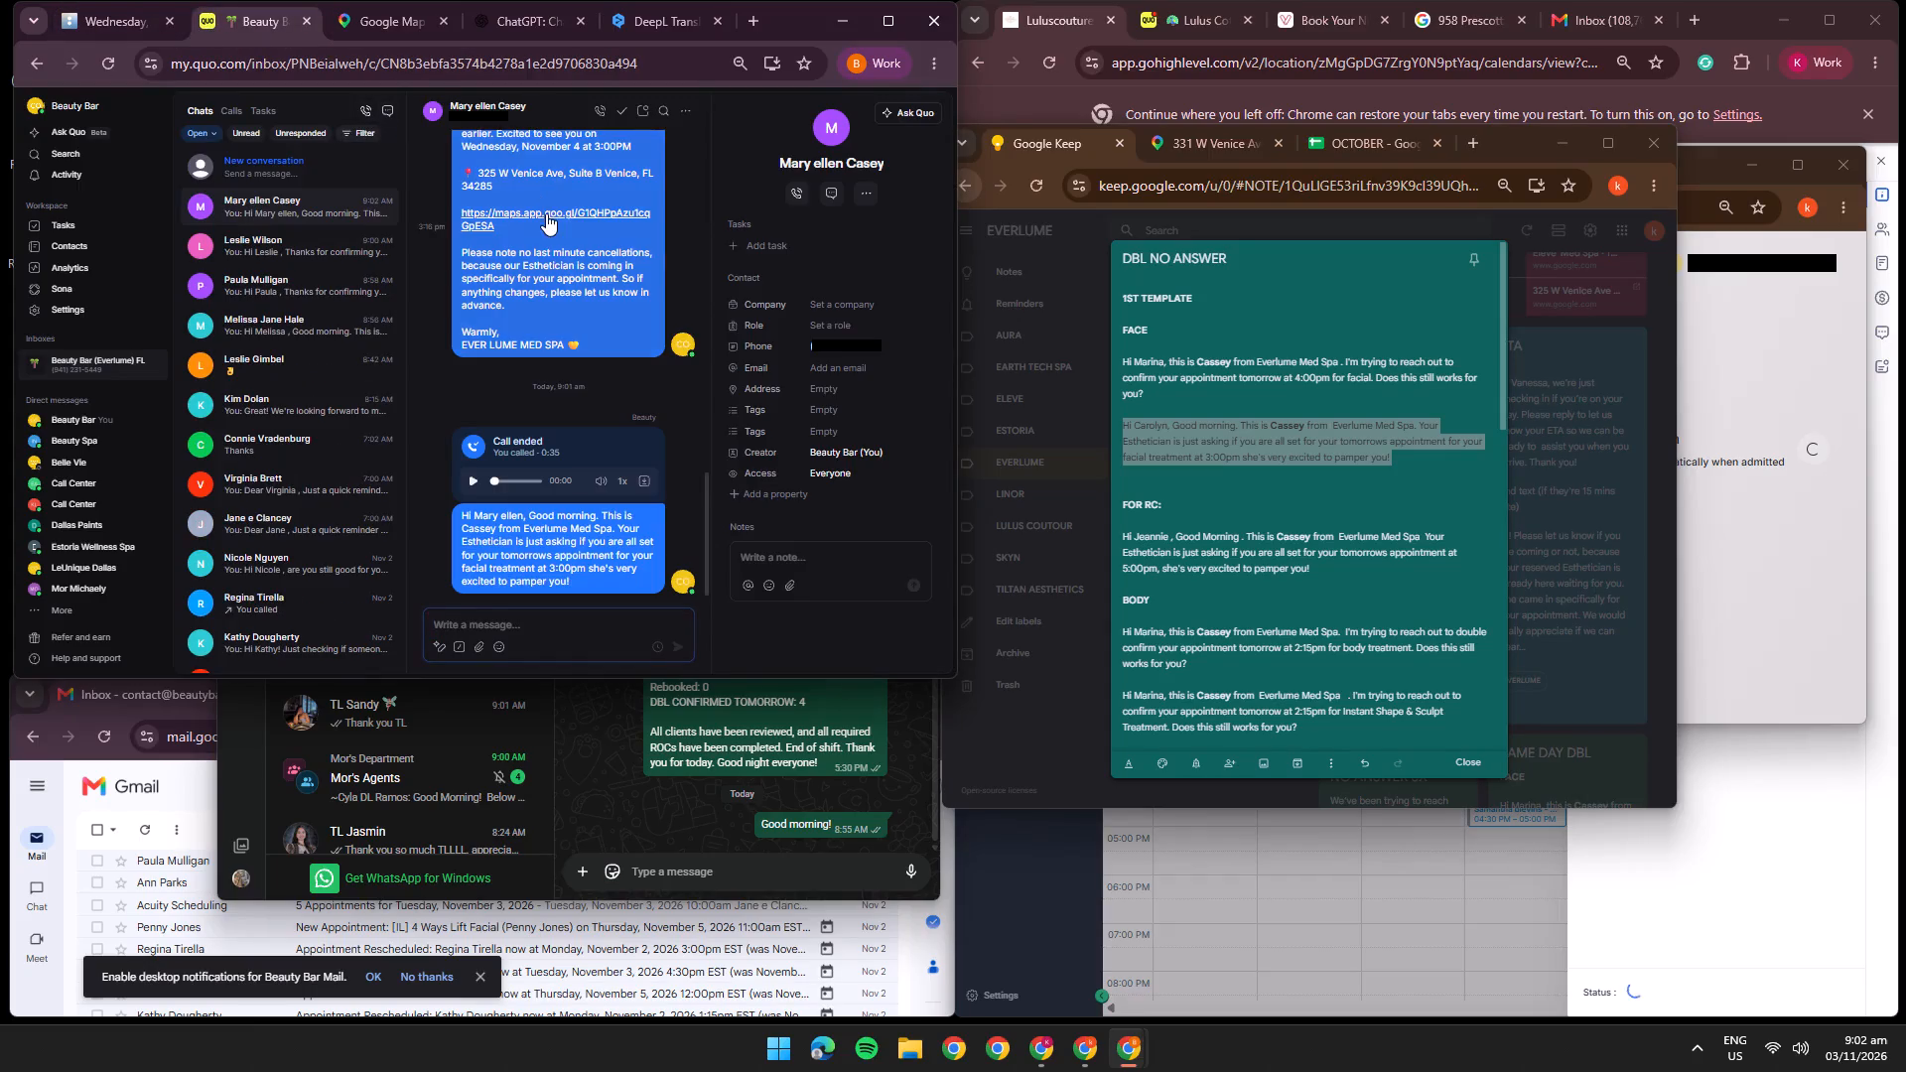
{"action": "key", "text": "ctrl+v"}
{"action": "left_click", "coordinate": [570, 273]}
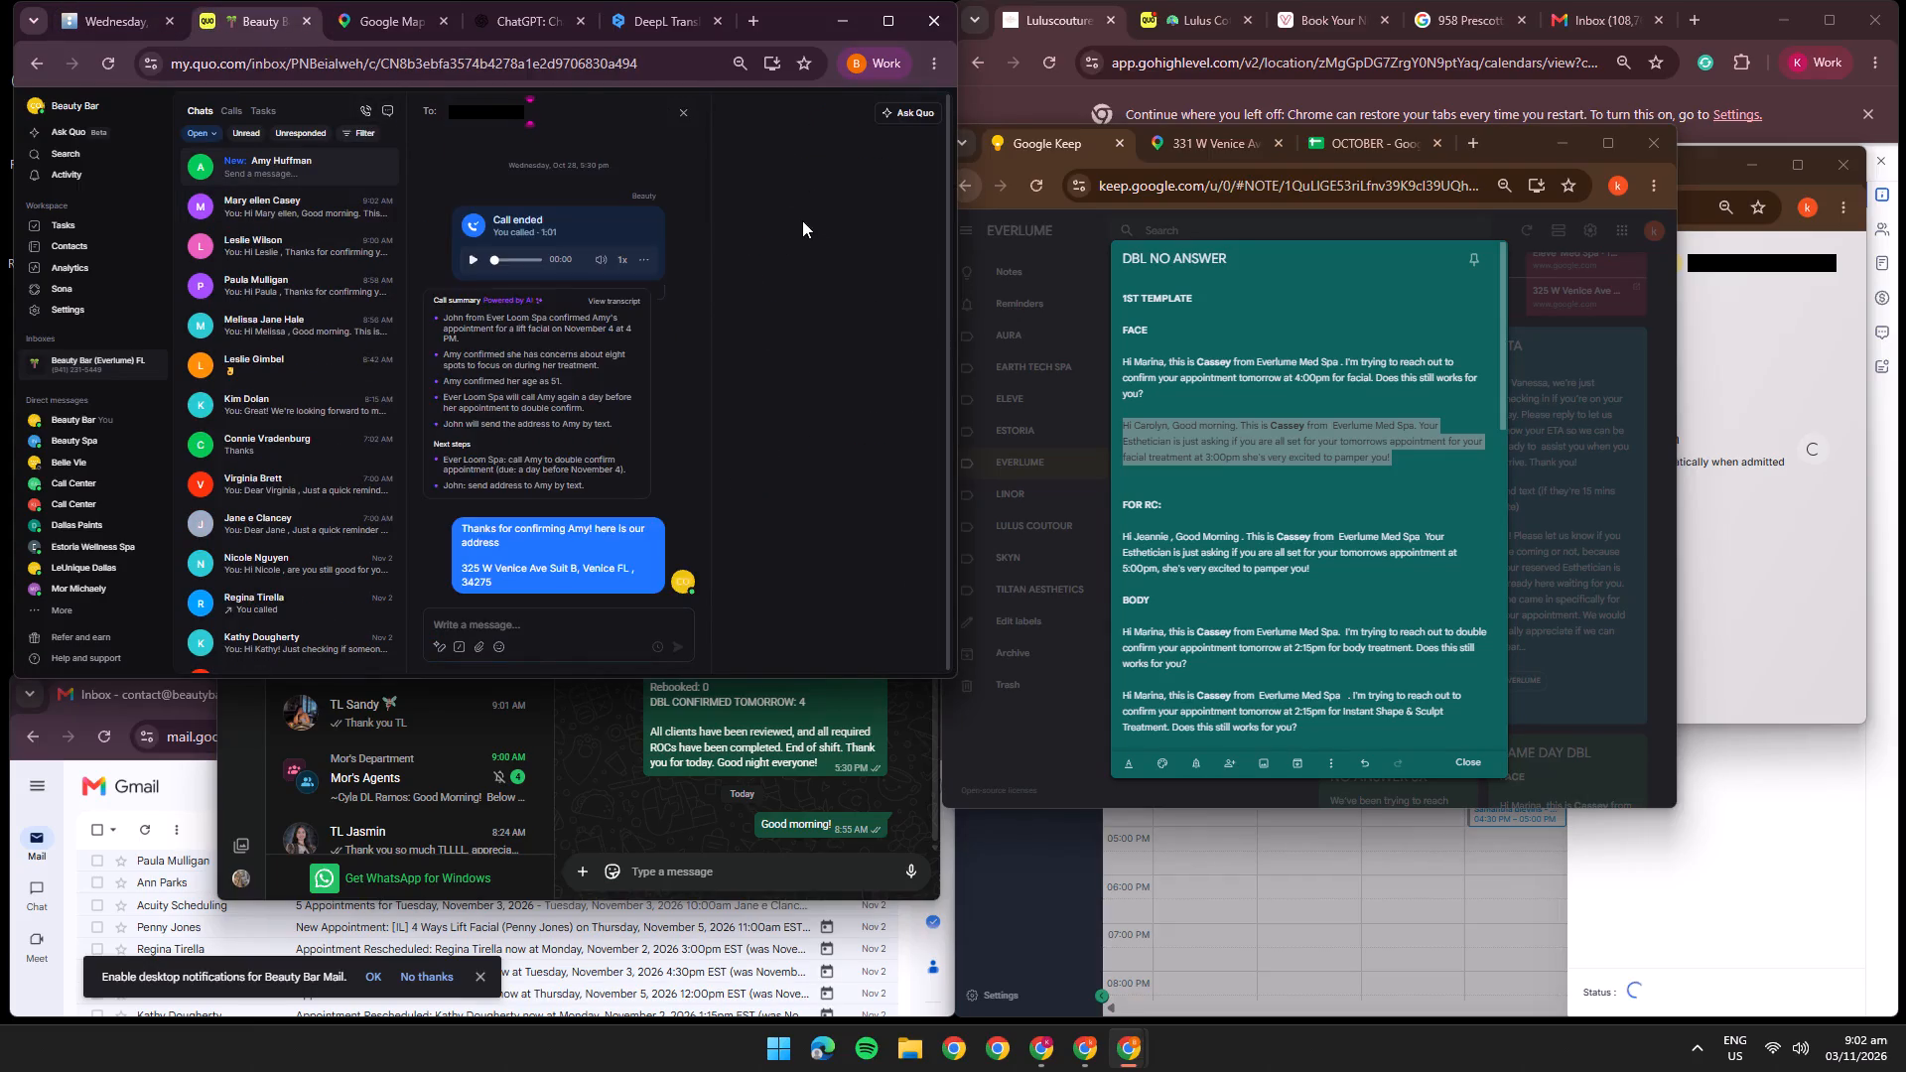
Call the first 4:00 PM client from the open Quo conversation.
{"action": "left_click", "coordinate": [797, 185]}
{"action": "left_click", "coordinate": [641, 551]}
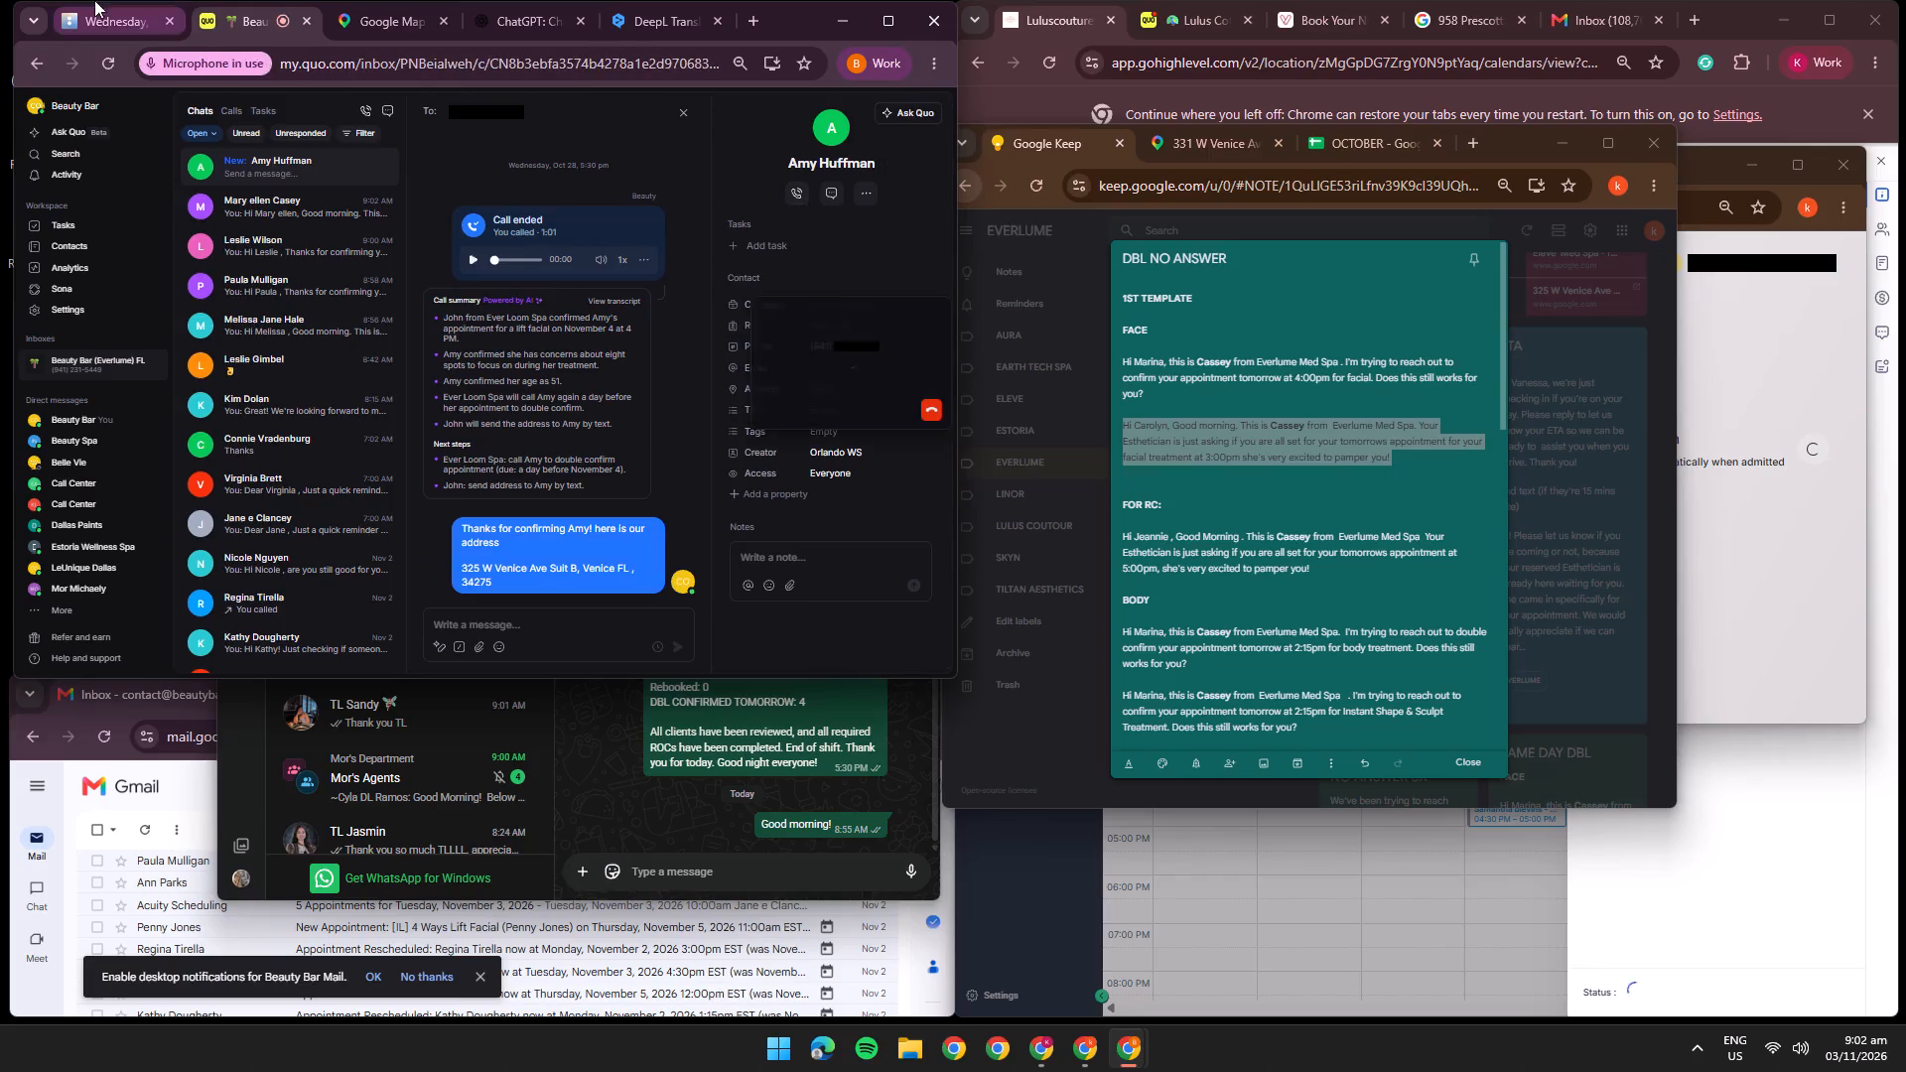
Change the "Good morning" face template's time to 4:00pm in Google Keep's DBL NO ANSWER note and copy the template.
{"action": "left_click", "coordinate": [107, 26]}
{"action": "key", "text": "alt+Tab"}
{"action": "left_click", "coordinate": [1361, 266], "text": "alt"}
{"action": "left_click", "coordinate": [1330, 474]}
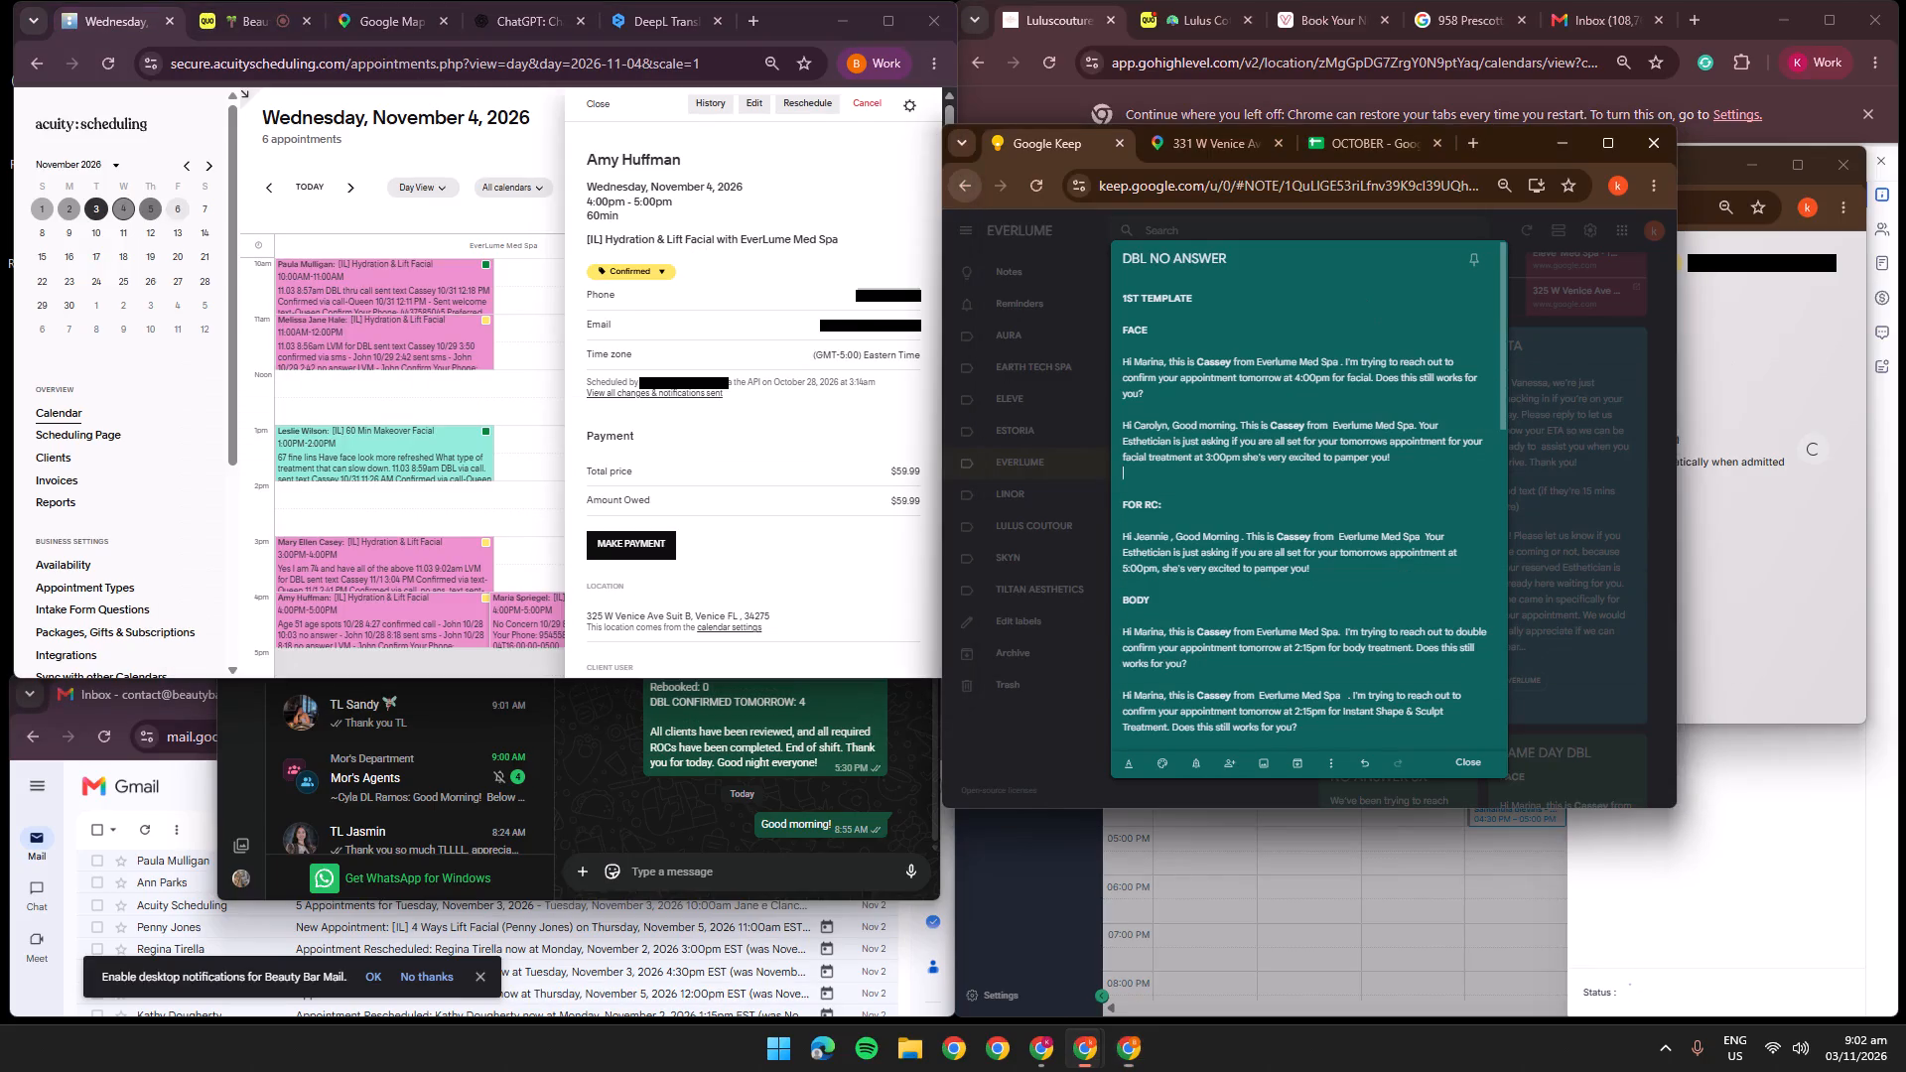
{"action": "left_click", "coordinate": [1206, 460]}
{"action": "key", "text": "Right"}
{"action": "key", "text": "BackSpace"}
{"action": "key", "text": "4"}
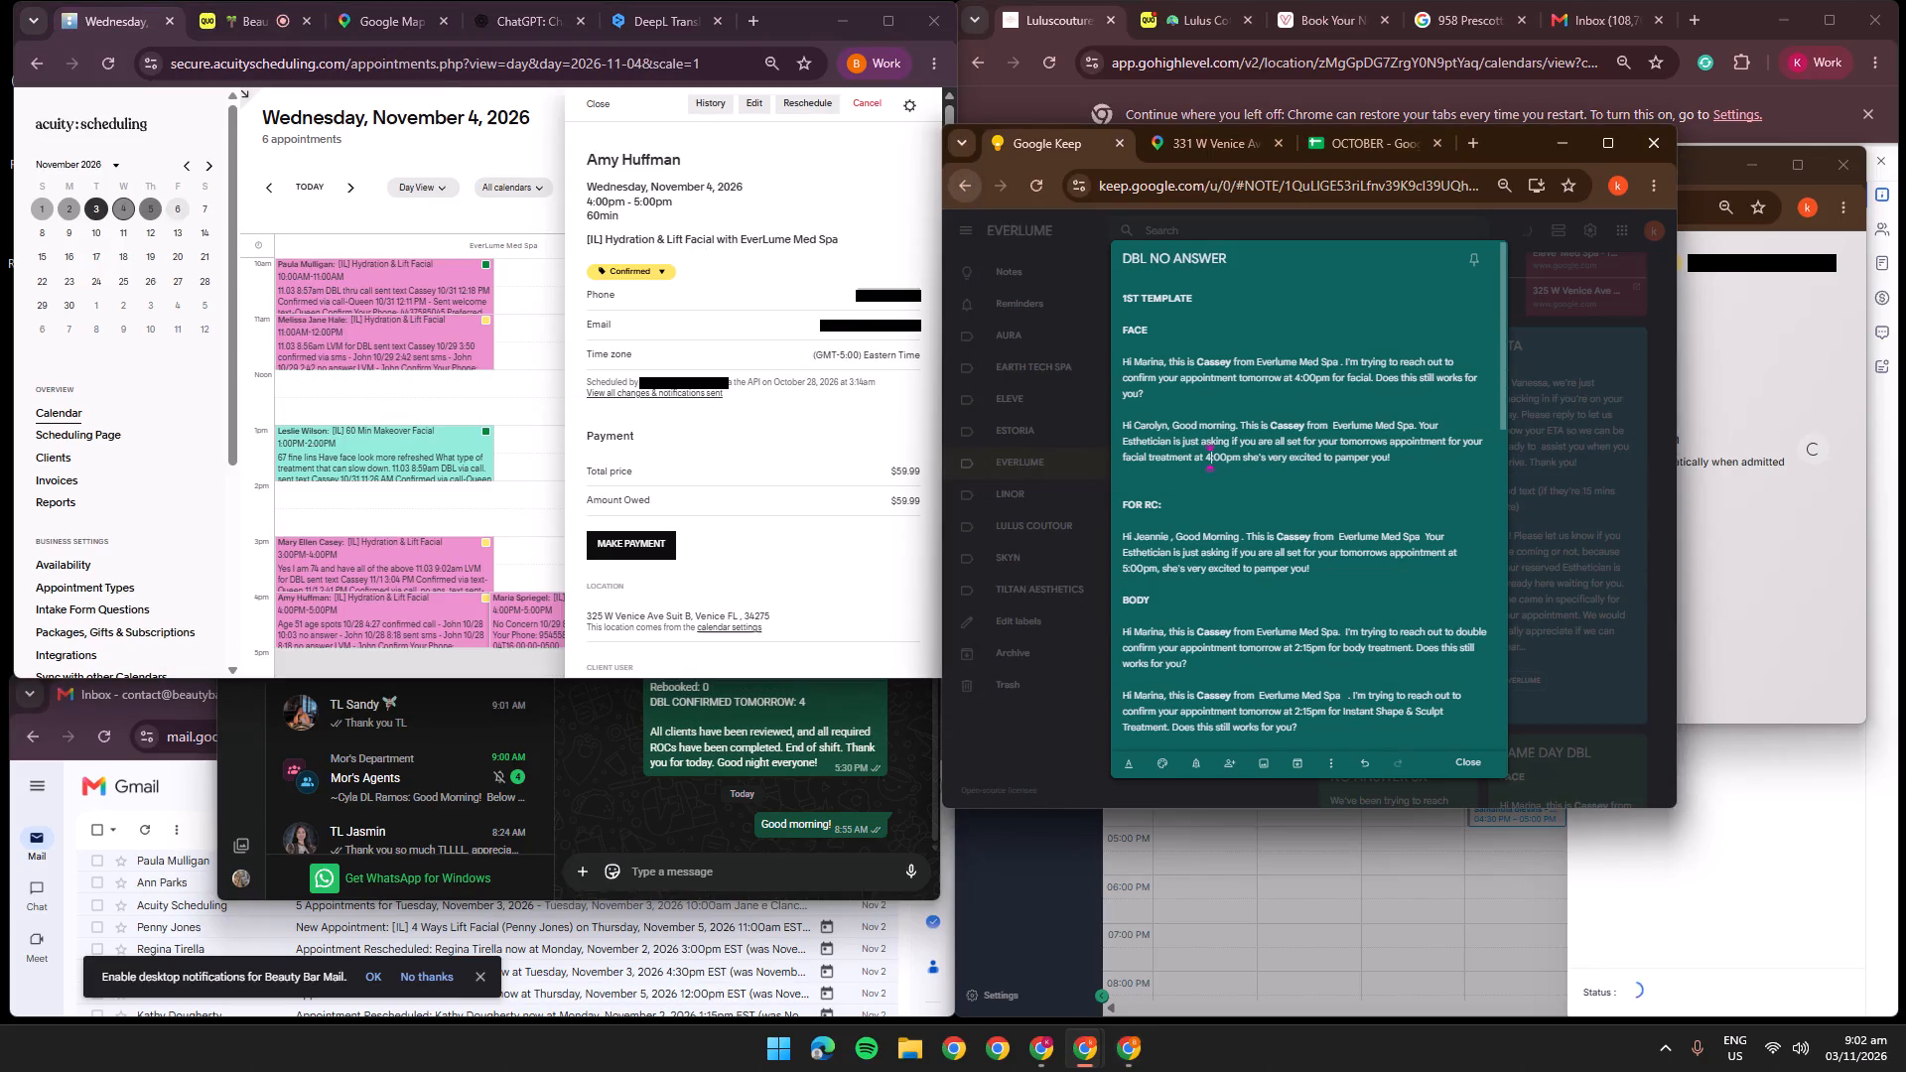
{"action": "left_click_drag", "start_coordinate": [1421, 473], "coordinate": [1090, 412]}
{"action": "key", "text": "ctrl+c"}
{"action": "key", "text": "ctrl+c"}
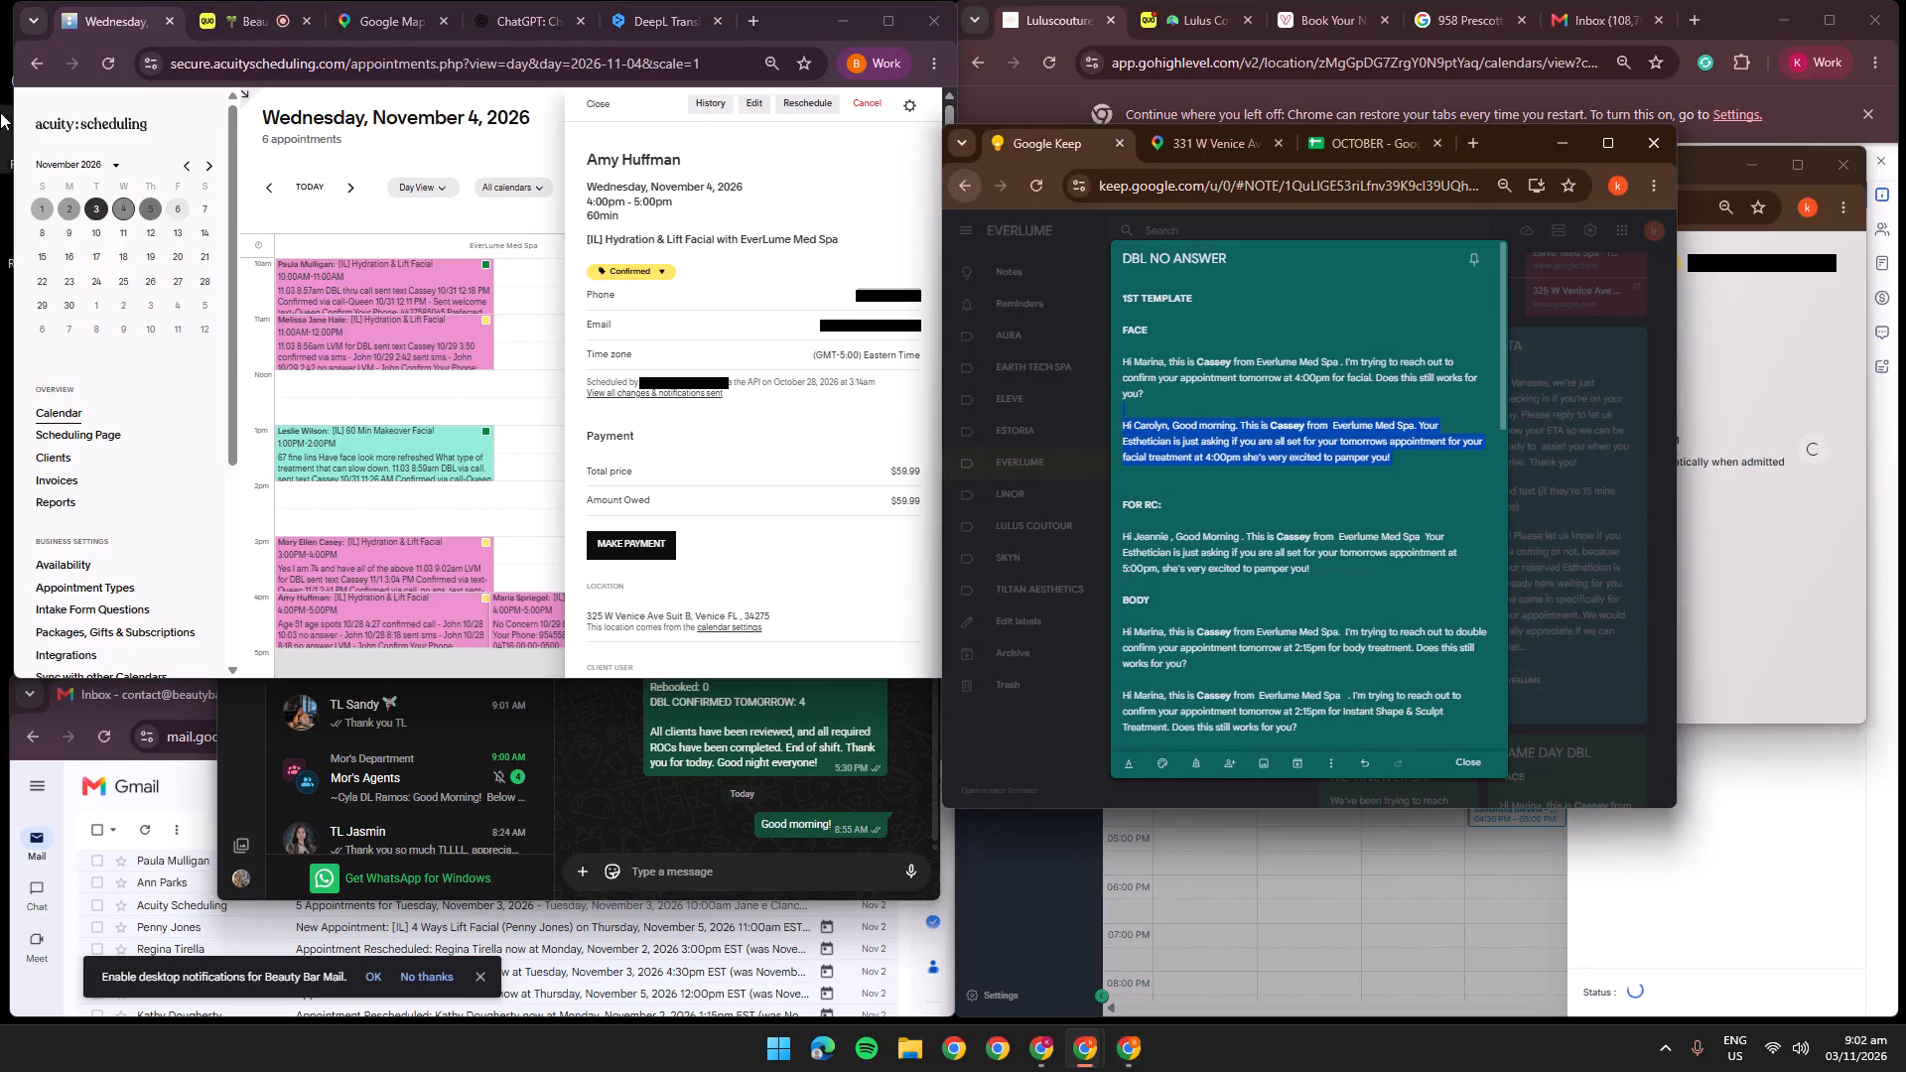
Paste the 4:00pm face template into the first 4:00 PM client's Quo conversation and replace "Carolyn" with the client's first name.
{"action": "left_click", "coordinate": [231, 21]}
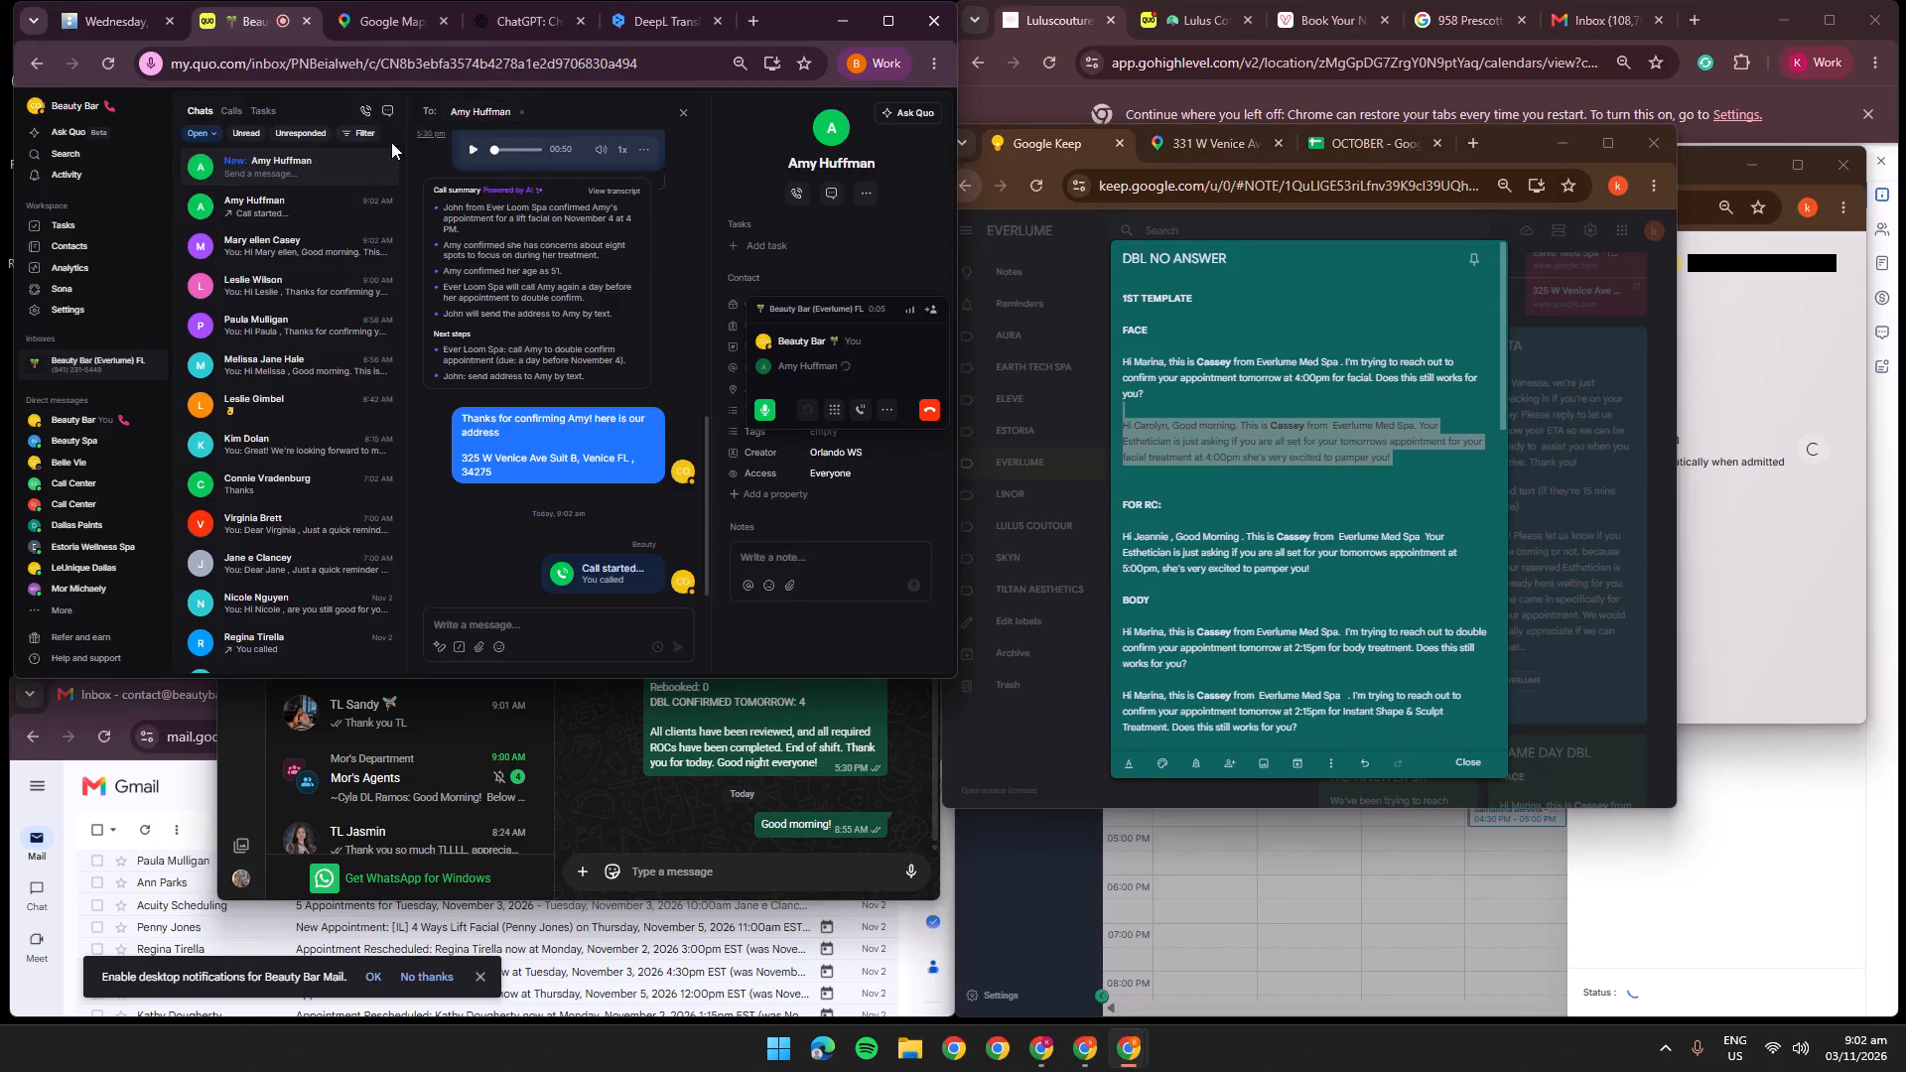
{"action": "left_click", "coordinate": [594, 642]}
{"action": "key", "text": "ctrl+v"}
{"action": "left_click", "coordinate": [860, 147]}
{"action": "left_click", "coordinate": [825, 170]}
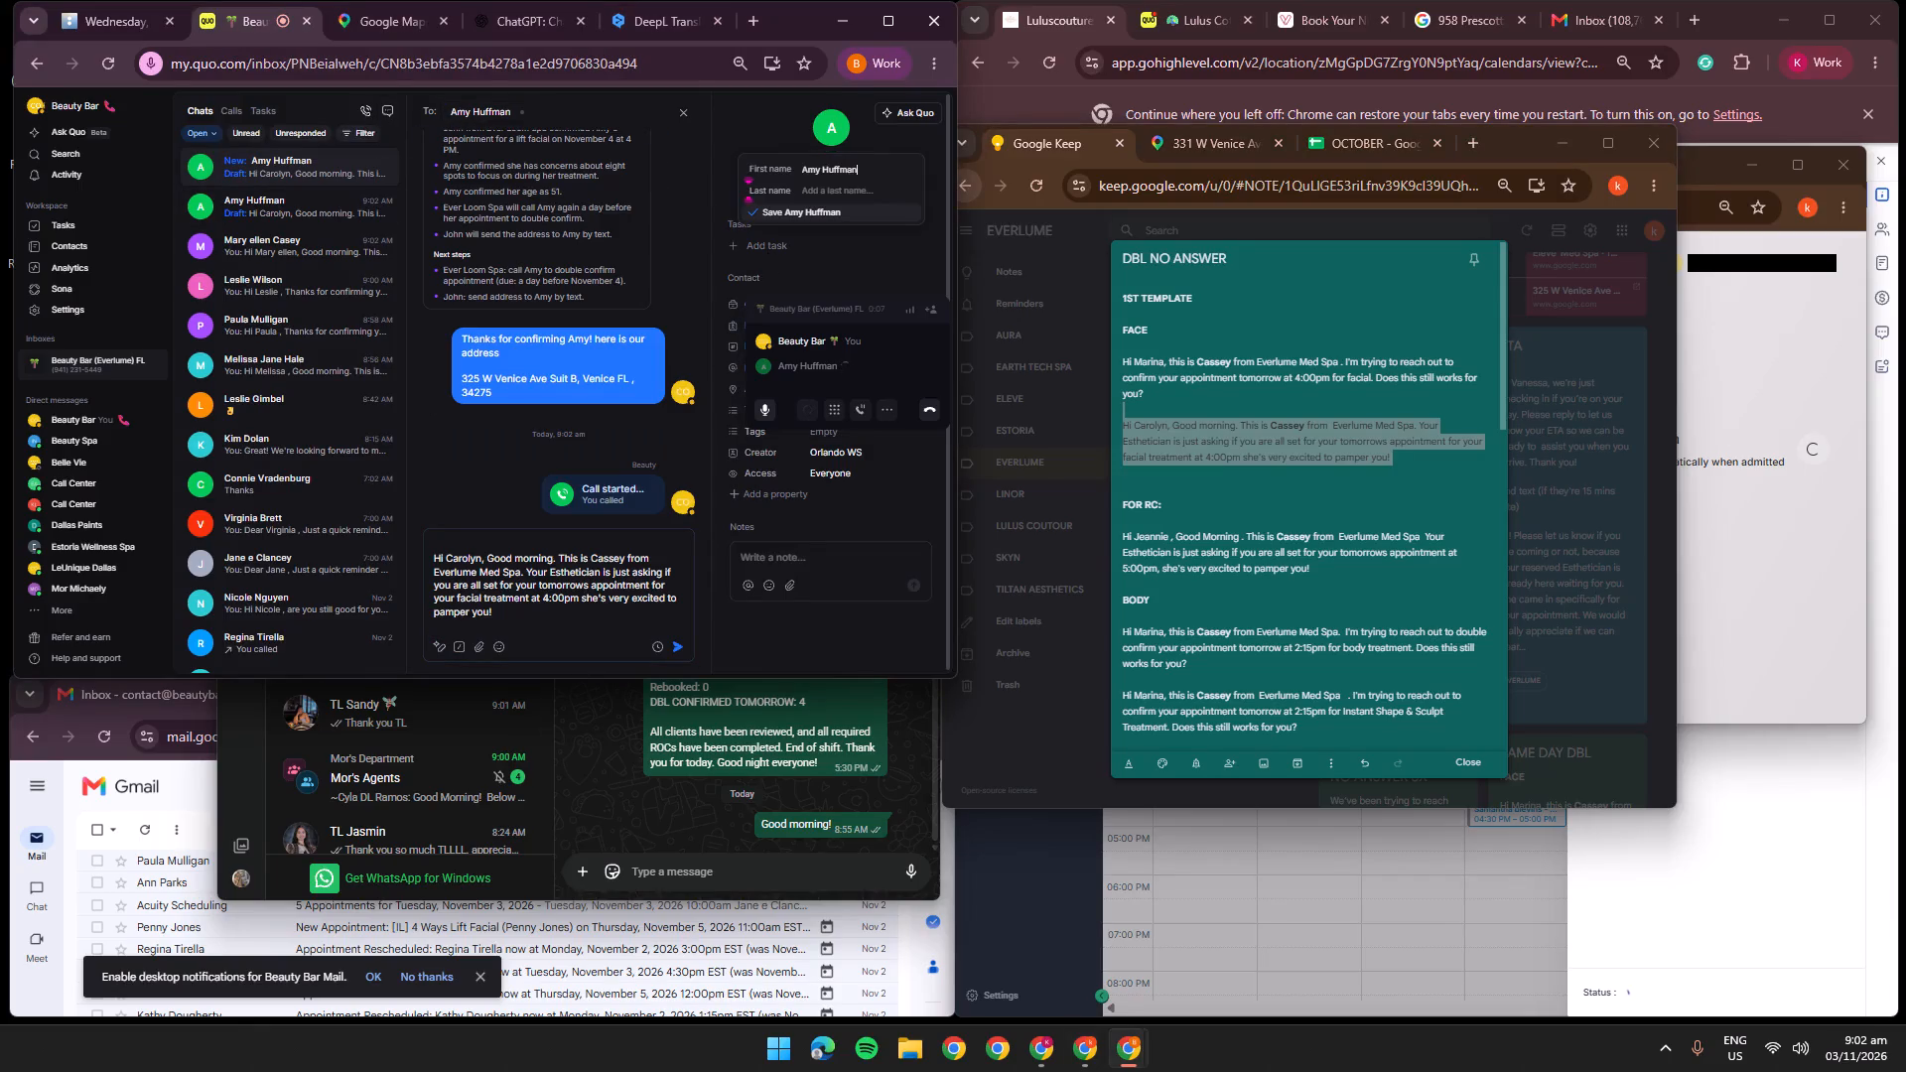
{"action": "double_click", "coordinate": [809, 169]}
{"action": "key", "text": "ctrl+c"}
{"action": "left_click", "coordinate": [547, 564]}
{"action": "double_click", "coordinate": [470, 559]}
{"action": "key", "text": "ctrl+v"}
{"action": "left_click", "coordinate": [530, 587]}
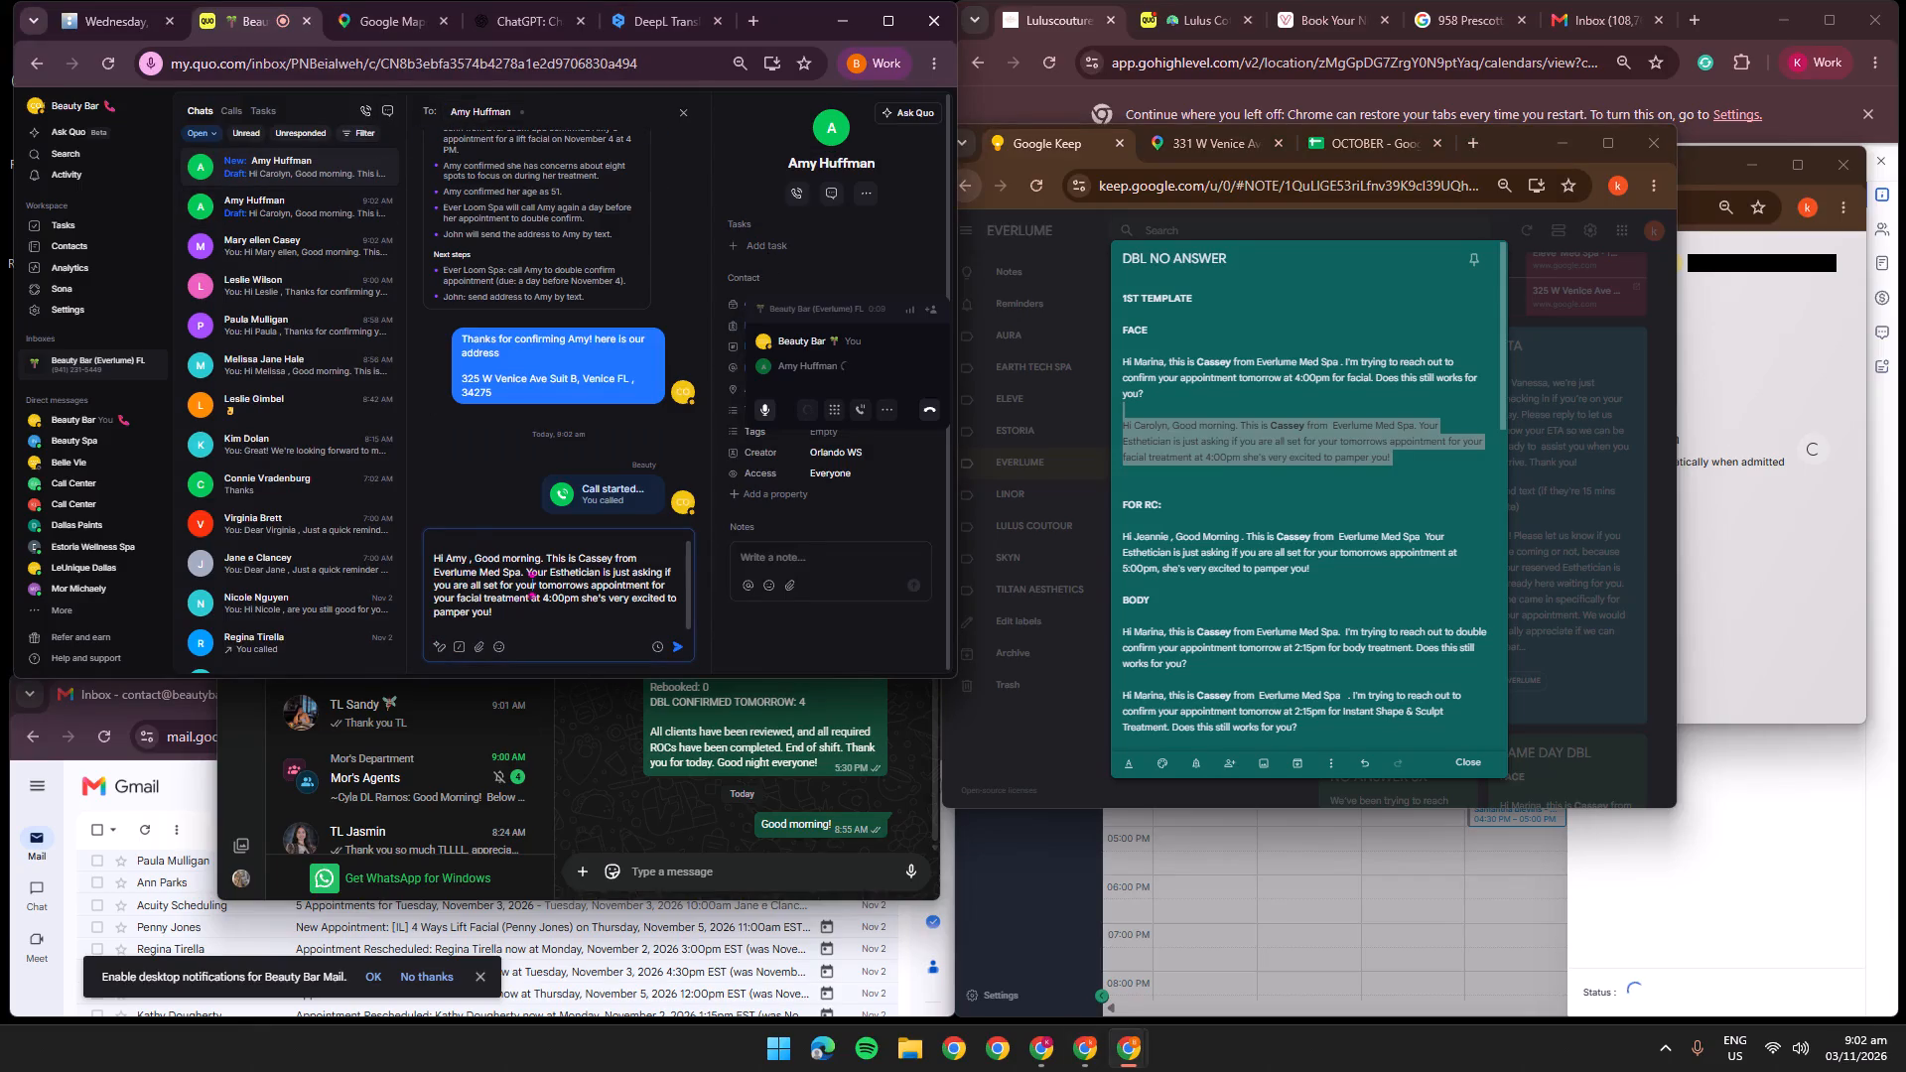
{"action": "scroll", "coordinate": [570, 617], "scroll_direction": "down", "scroll_amount": 2}
{"action": "left_click", "coordinate": [644, 577]}
{"action": "left_click", "coordinate": [655, 626]}
{"action": "left_click", "coordinate": [528, 568]}
{"action": "left_click", "coordinate": [621, 609]}
{"action": "left_click", "coordinate": [617, 626]}
Add "11.03 9:02am LVM for DBL sent text Cassey" to the first 4:00 PM appointment's notes in Acuity and save.
{"action": "left_click", "coordinate": [96, 4]}
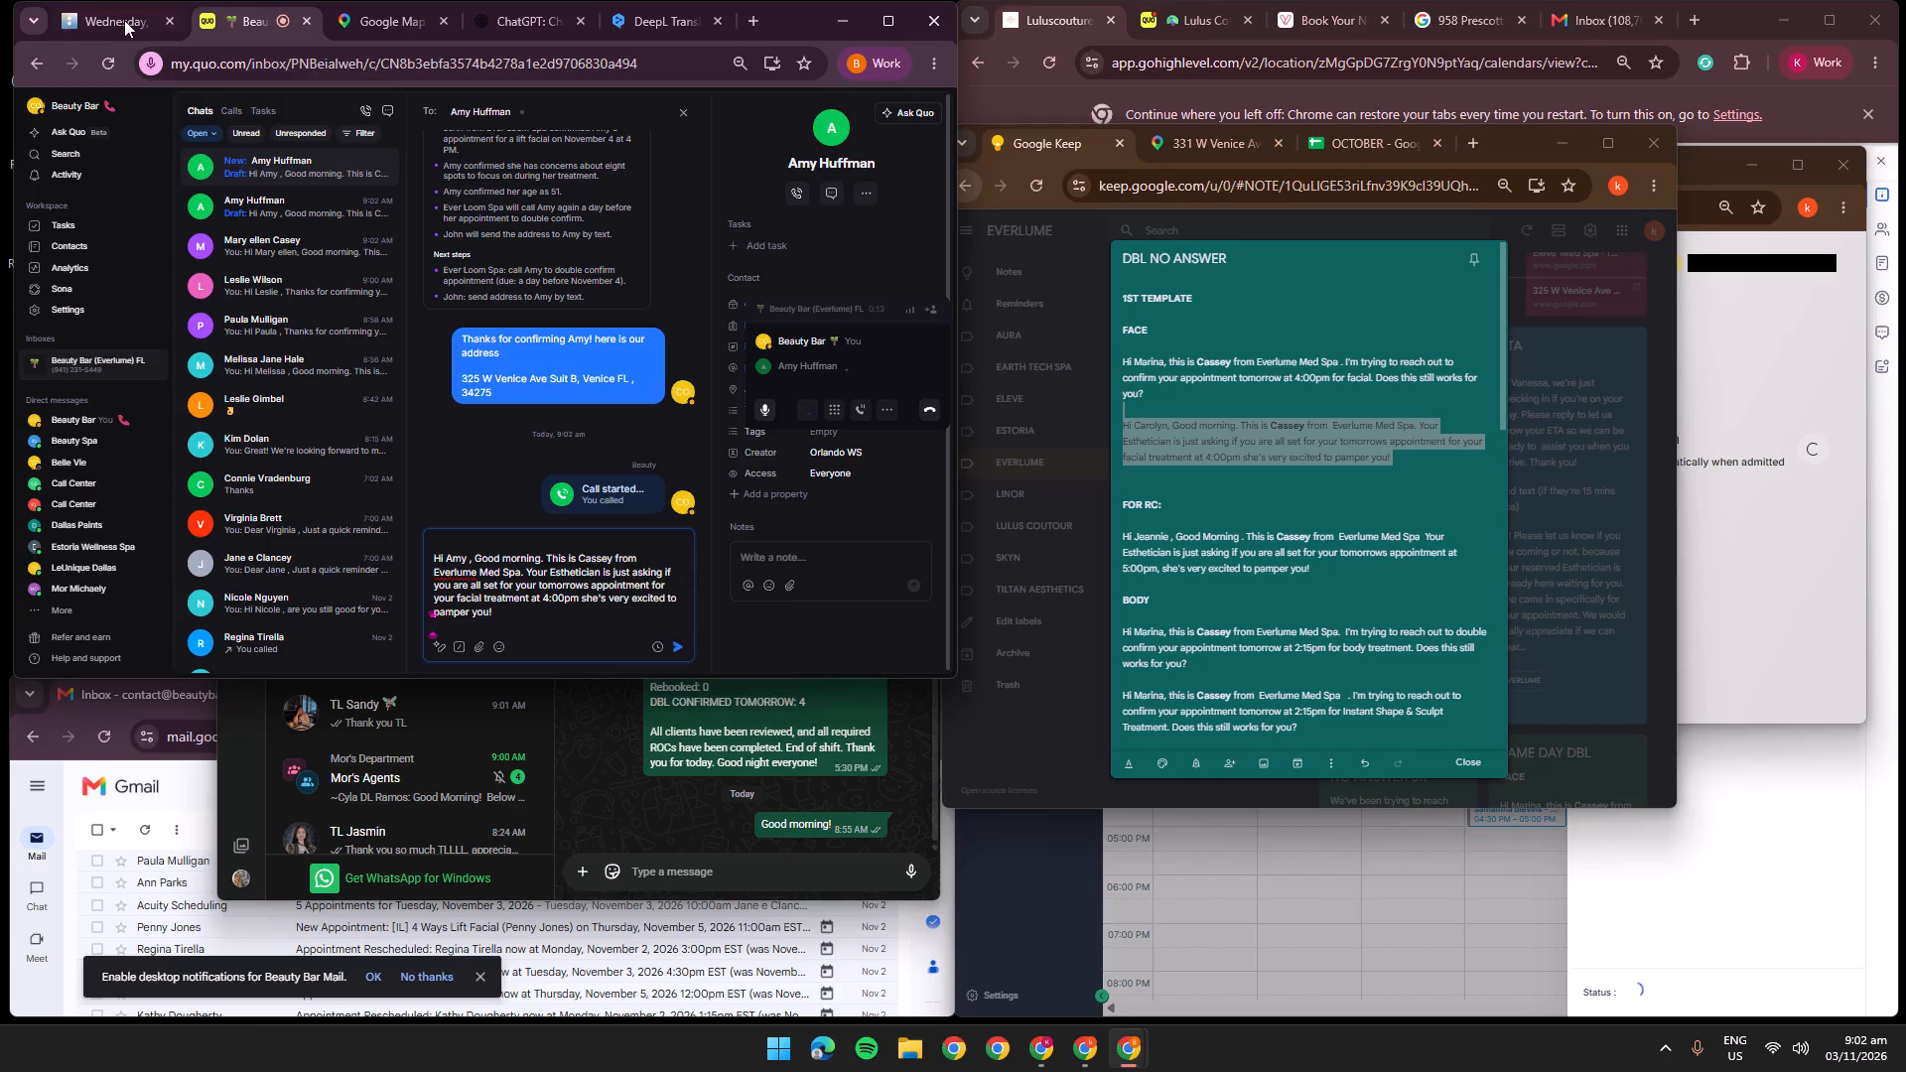
{"action": "left_click", "coordinate": [118, 20]}
{"action": "scroll", "coordinate": [678, 320], "scroll_direction": "down", "scroll_amount": 2}
{"action": "left_click", "coordinate": [765, 439]}
{"action": "key", "text": "Down"}
{"action": "key", "text": "Return"}
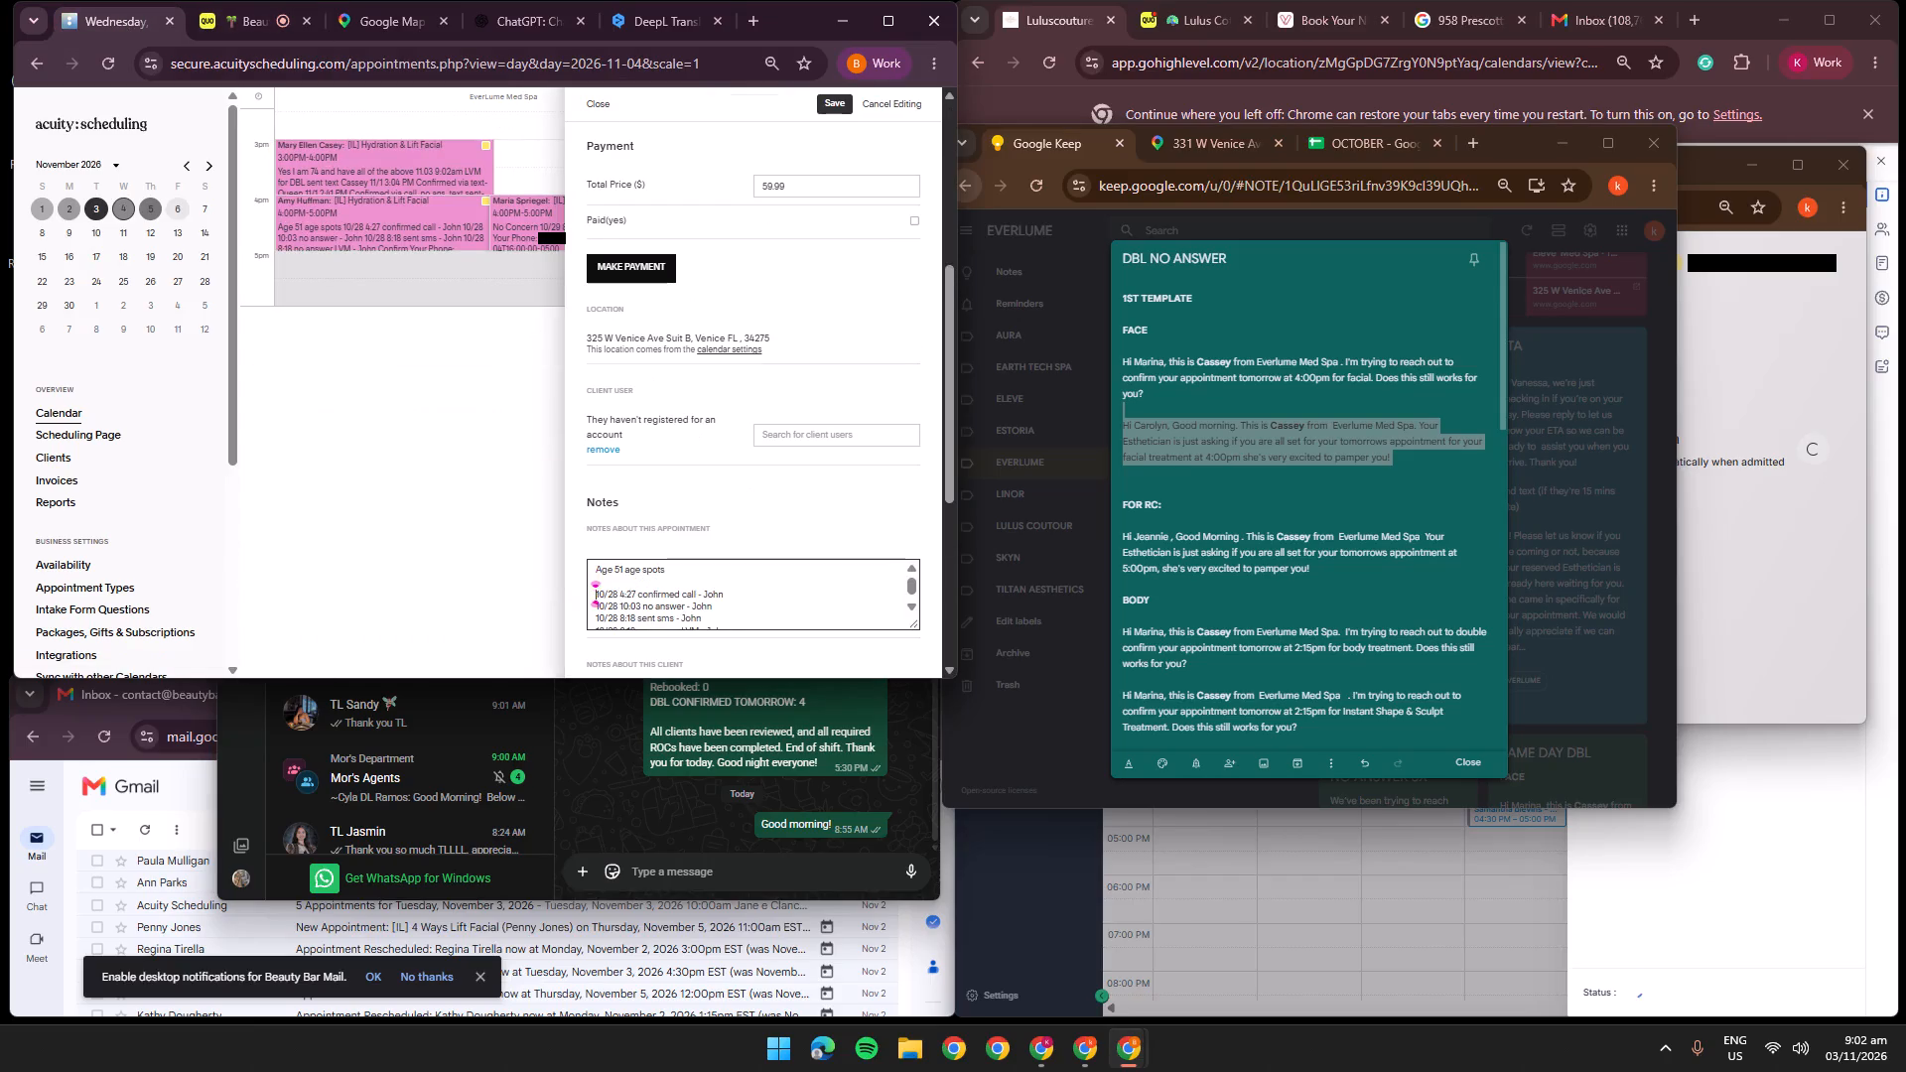
{"action": "key", "text": "Up"}
{"action": "key", "text": "Return"}
{"action": "type", "text": "11.03 89"}
{"action": "key", "text": "BackSpace"}
{"action": "key", "text": "9"}
{"action": "key", "text": "BackSpace"}
{"action": "key", "text": "BackSpace"}
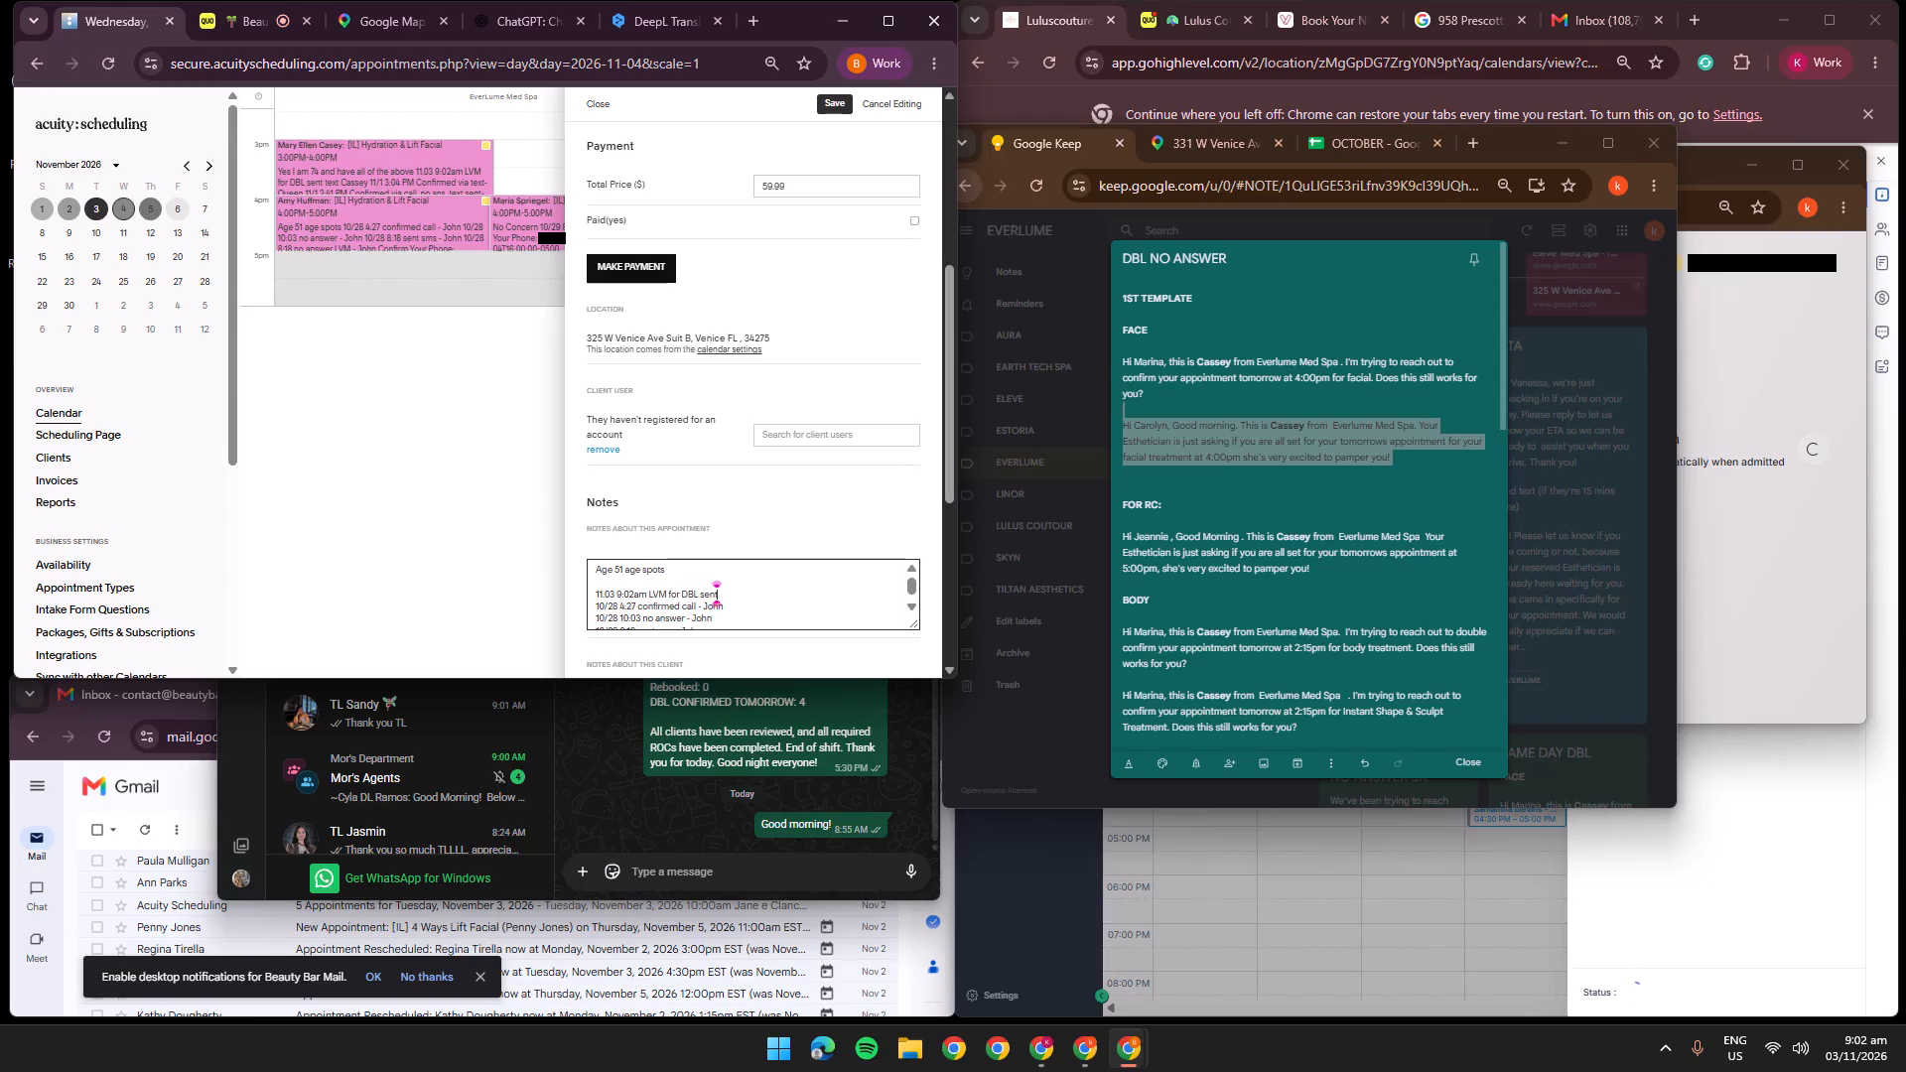
{"action": "scroll", "coordinate": [765, 439], "scroll_direction": "up", "scroll_amount": 3}
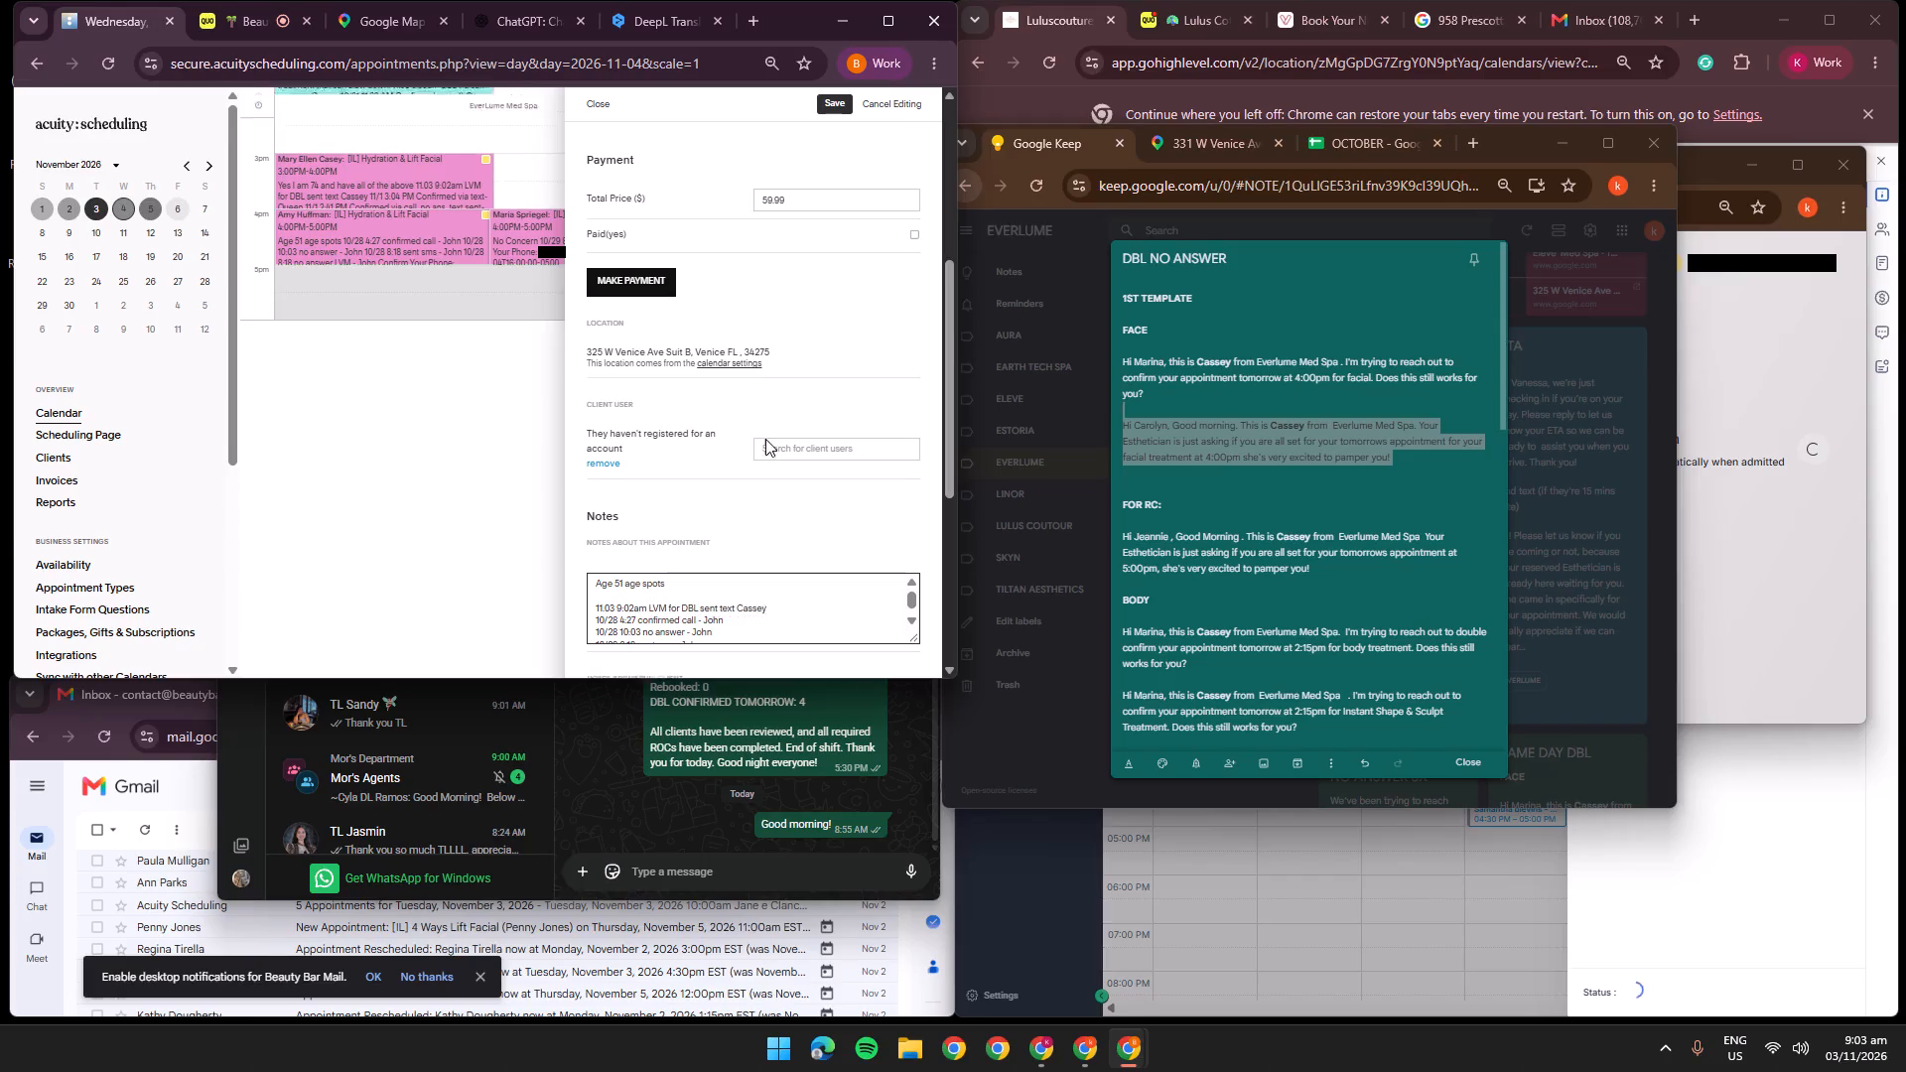
{"action": "scroll", "coordinate": [765, 439], "scroll_direction": "up", "scroll_amount": 1}
{"action": "left_click", "coordinate": [855, 93]}
{"action": "left_click", "coordinate": [845, 100]}
{"action": "left_click", "coordinate": [1794, 301]}
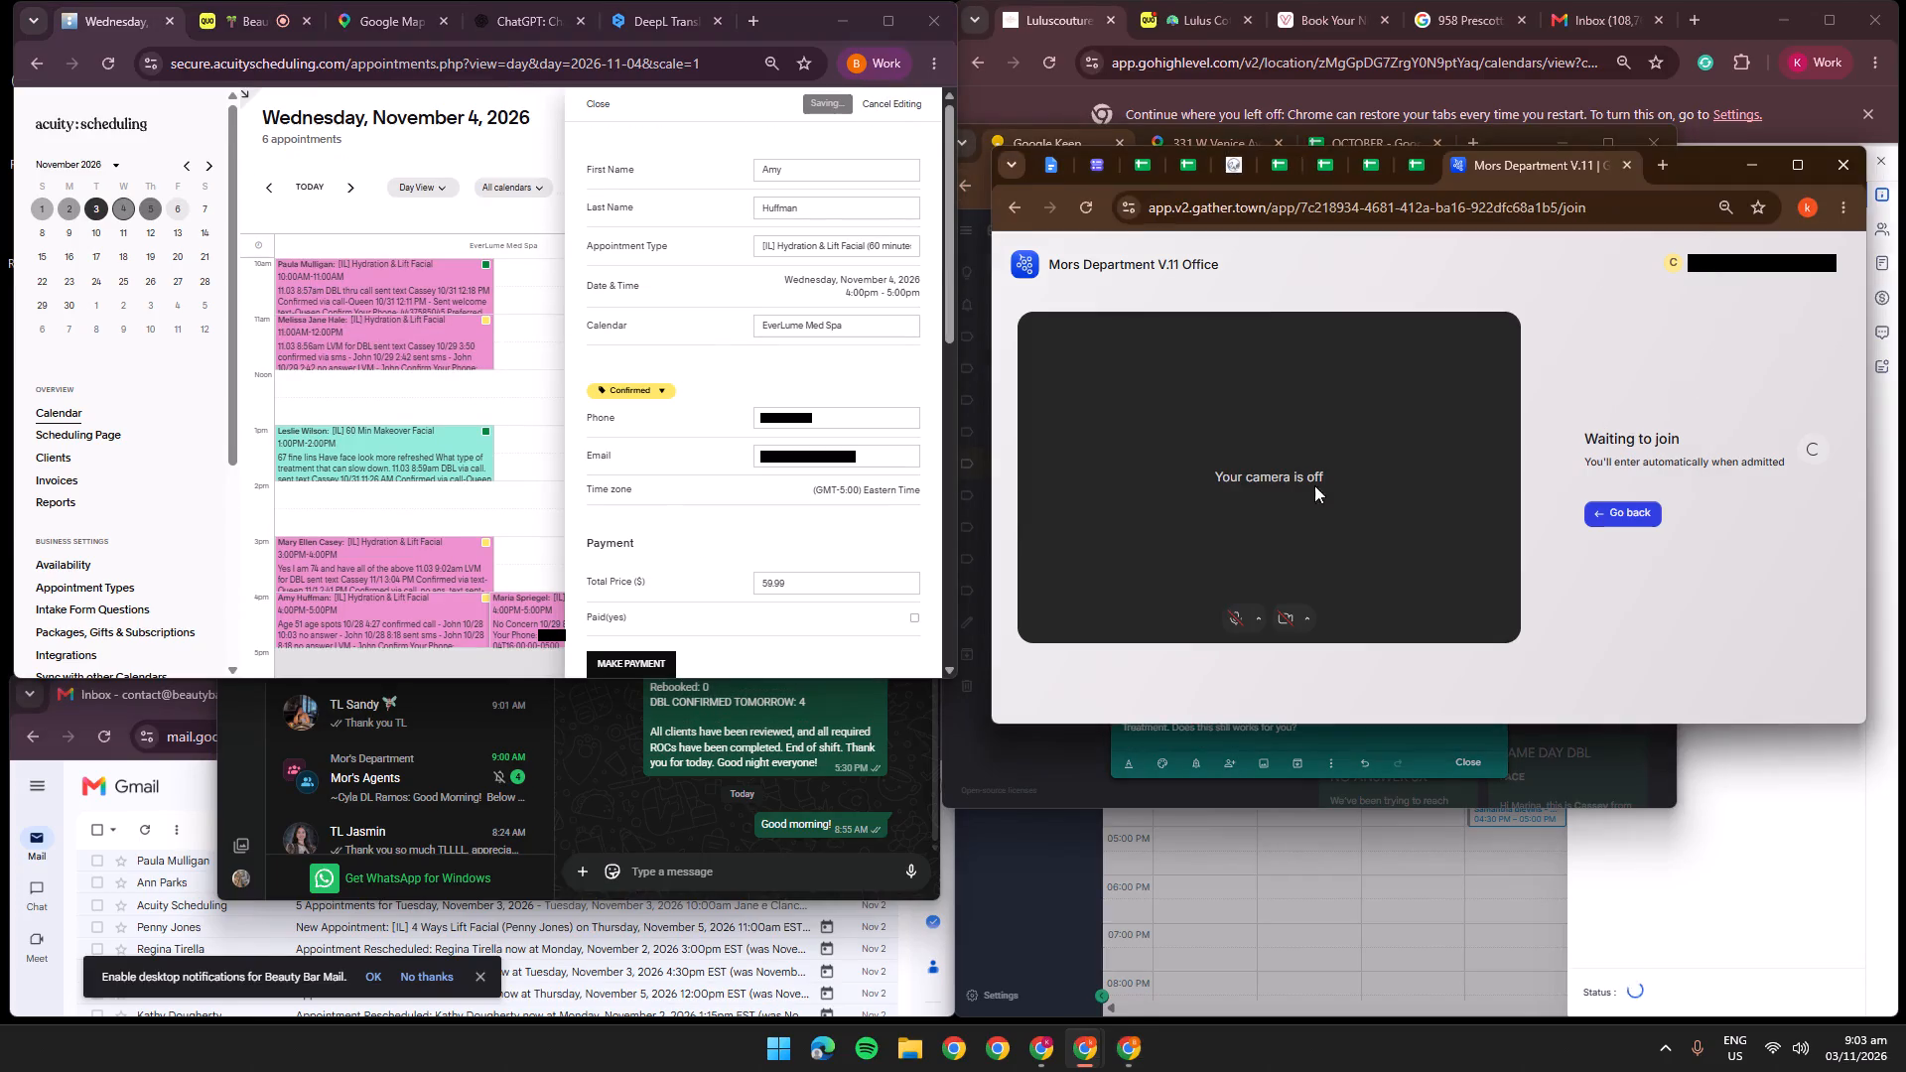
{"action": "left_click", "coordinate": [695, 298]}
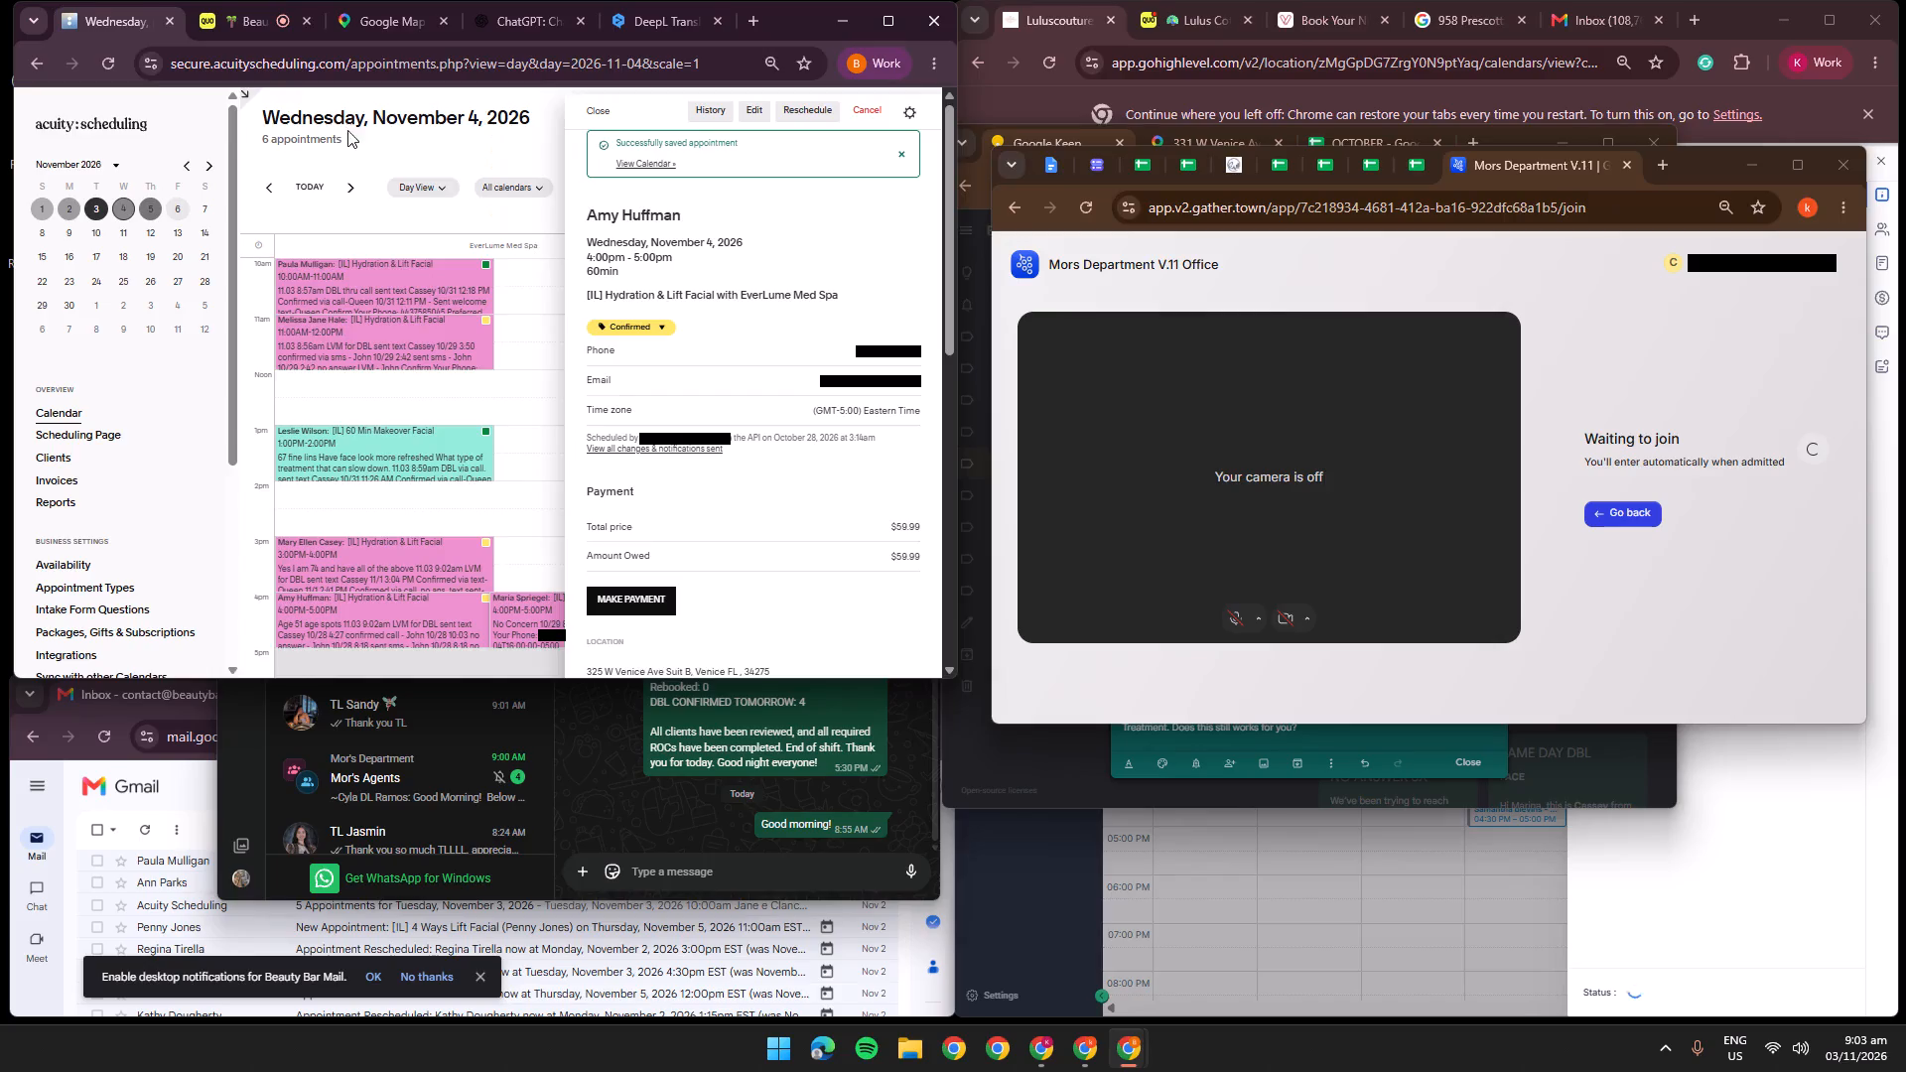
End the call with the first 4:00 PM client in Quo and send the drafted text.
{"action": "left_click", "coordinate": [266, 19]}
{"action": "left_click", "coordinate": [760, 418]}
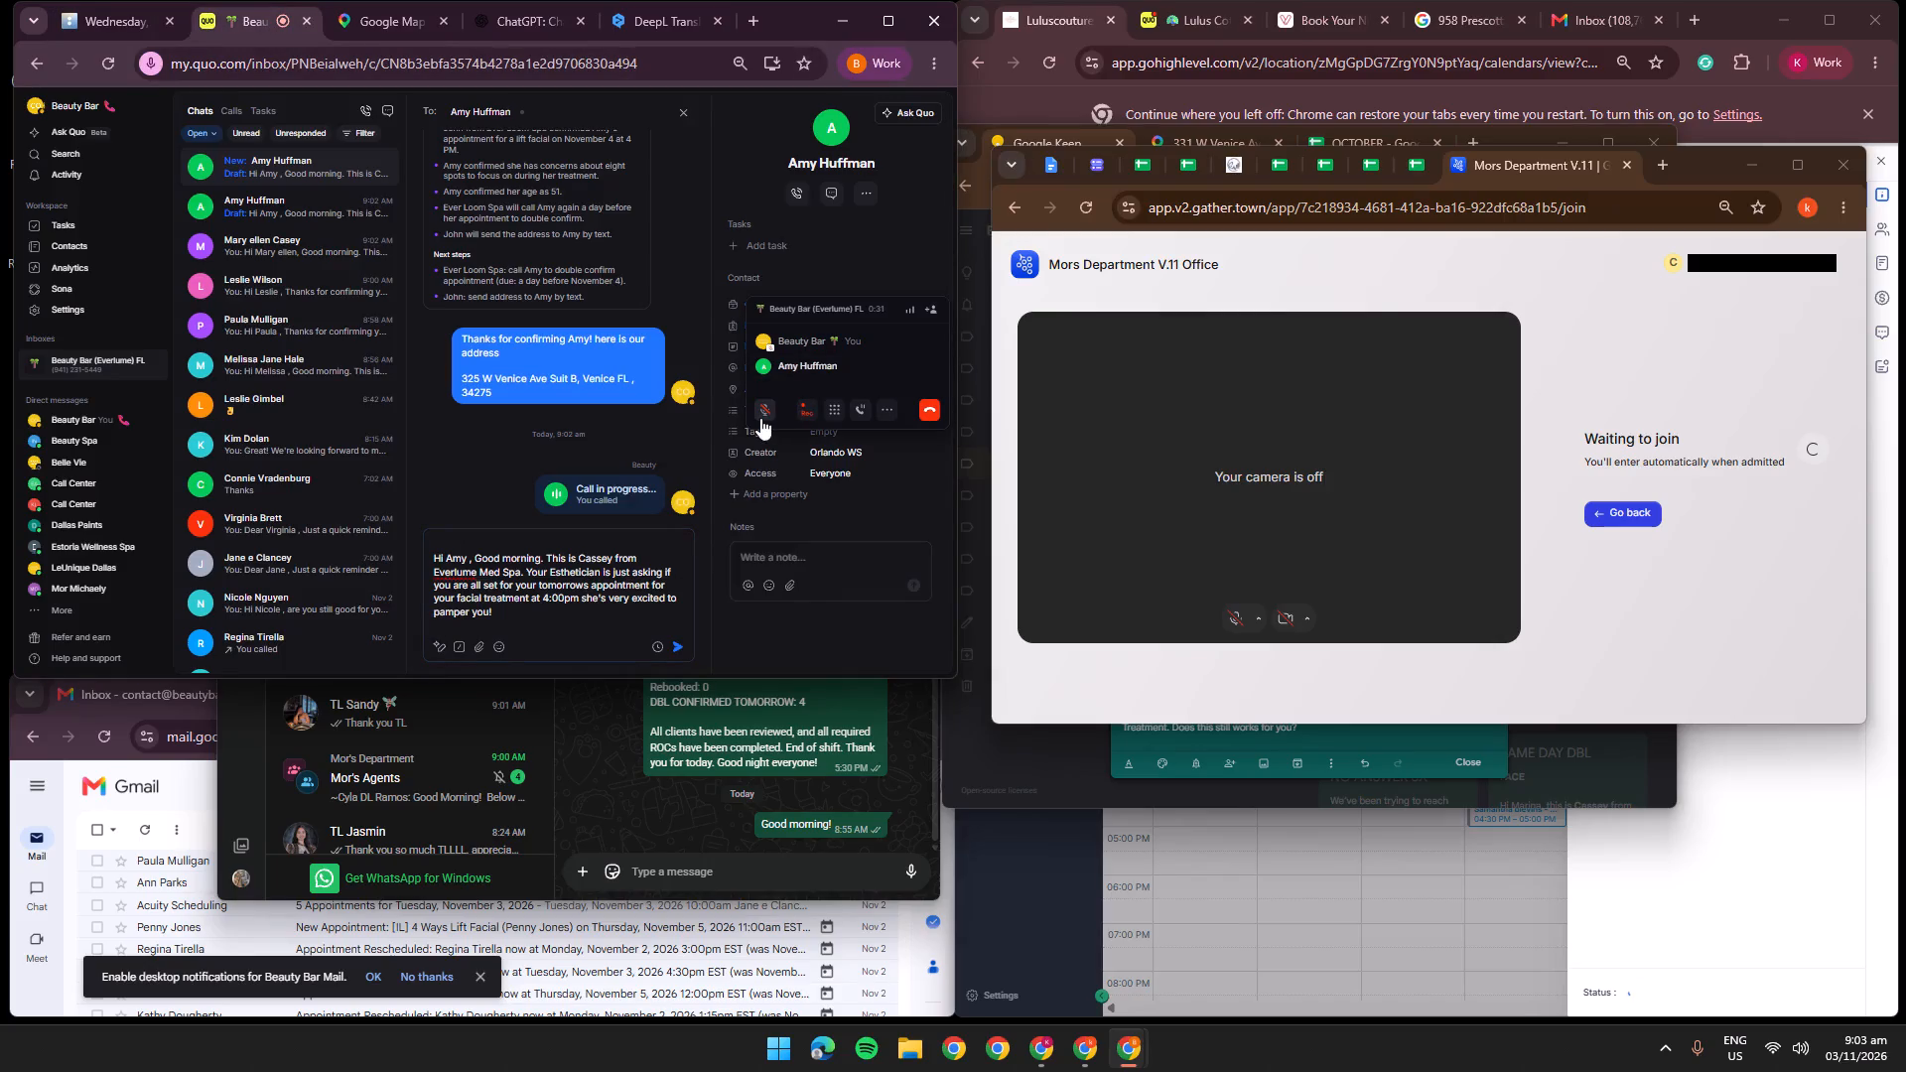
{"action": "left_click", "coordinate": [936, 417]}
{"action": "left_click", "coordinate": [618, 563]}
{"action": "key", "text": "Return"}
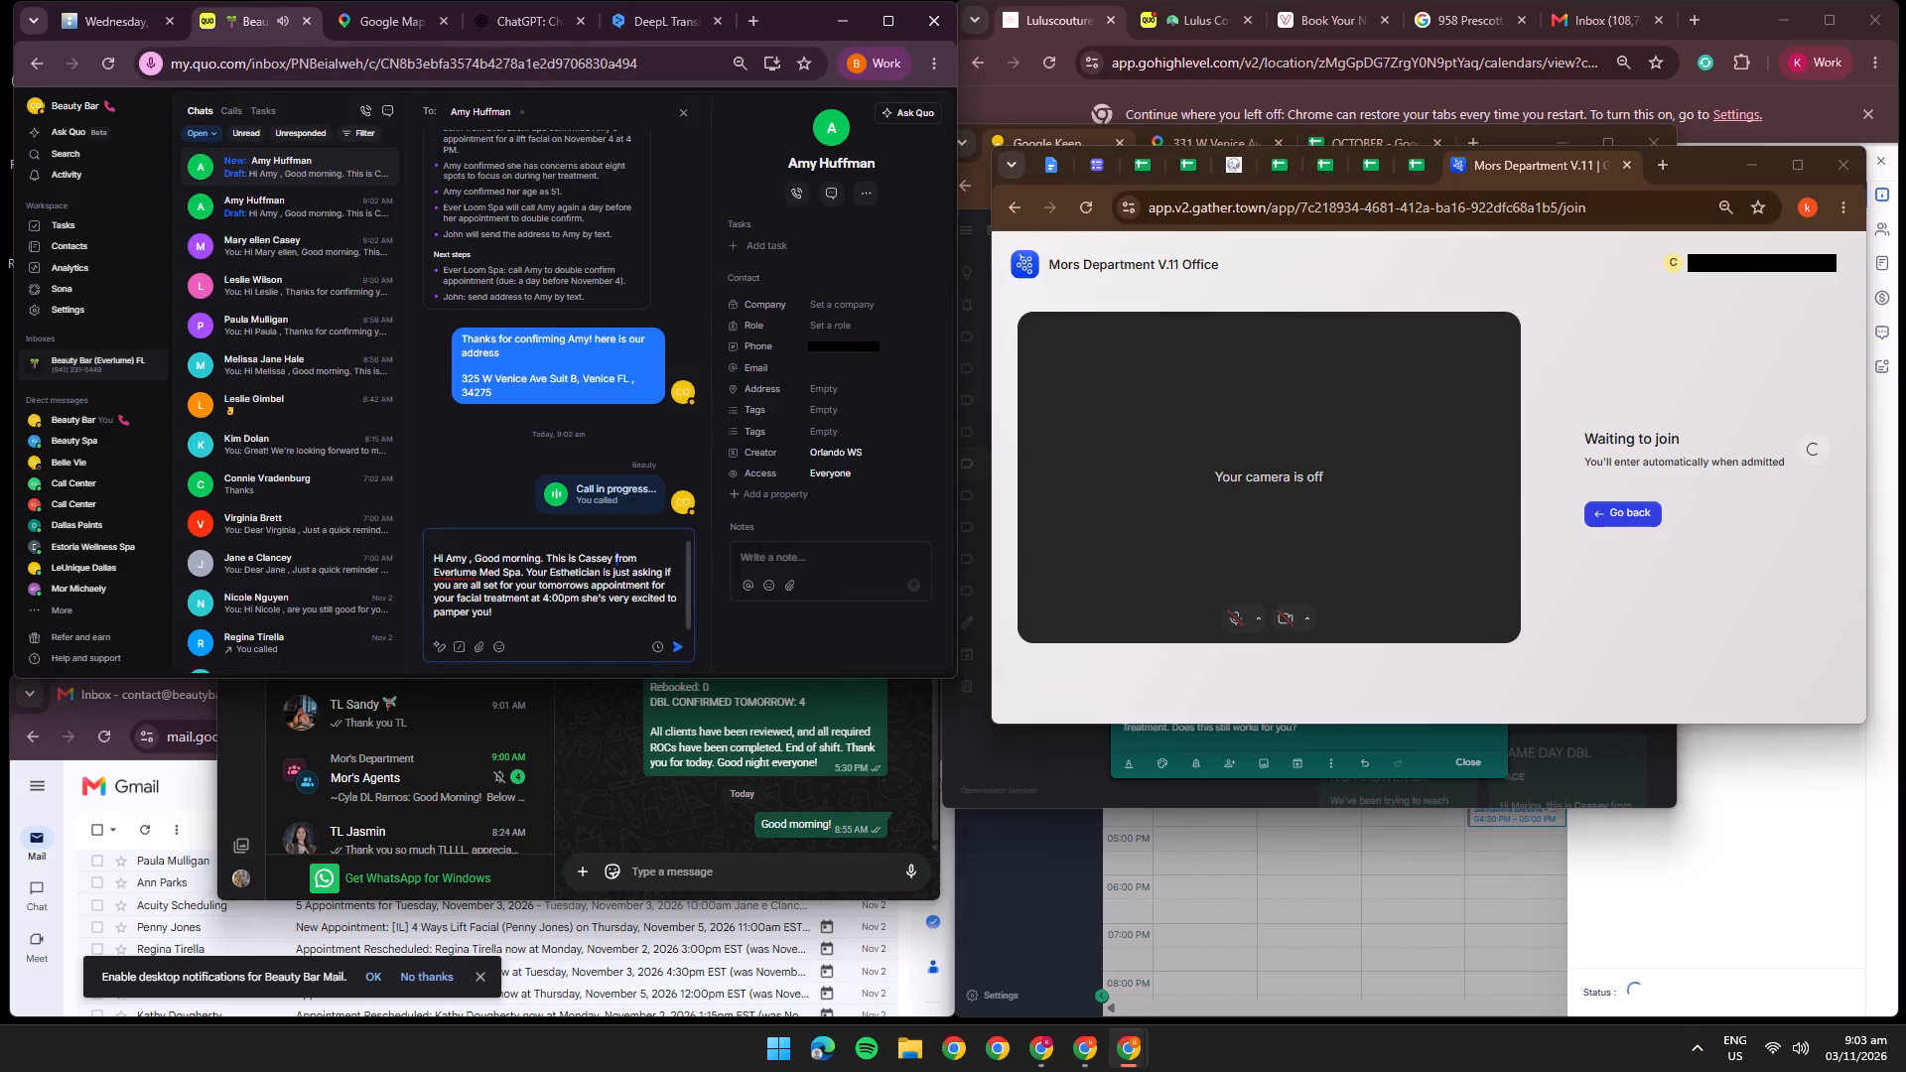
Copy the phone number from the second 4:00 PM appointment in Acuity and open that client's conversation in Quo.
{"action": "left_click", "coordinate": [77, 37]}
{"action": "left_click", "coordinate": [609, 151]}
{"action": "left_click", "coordinate": [509, 136]}
{"action": "left_click", "coordinate": [627, 615]}
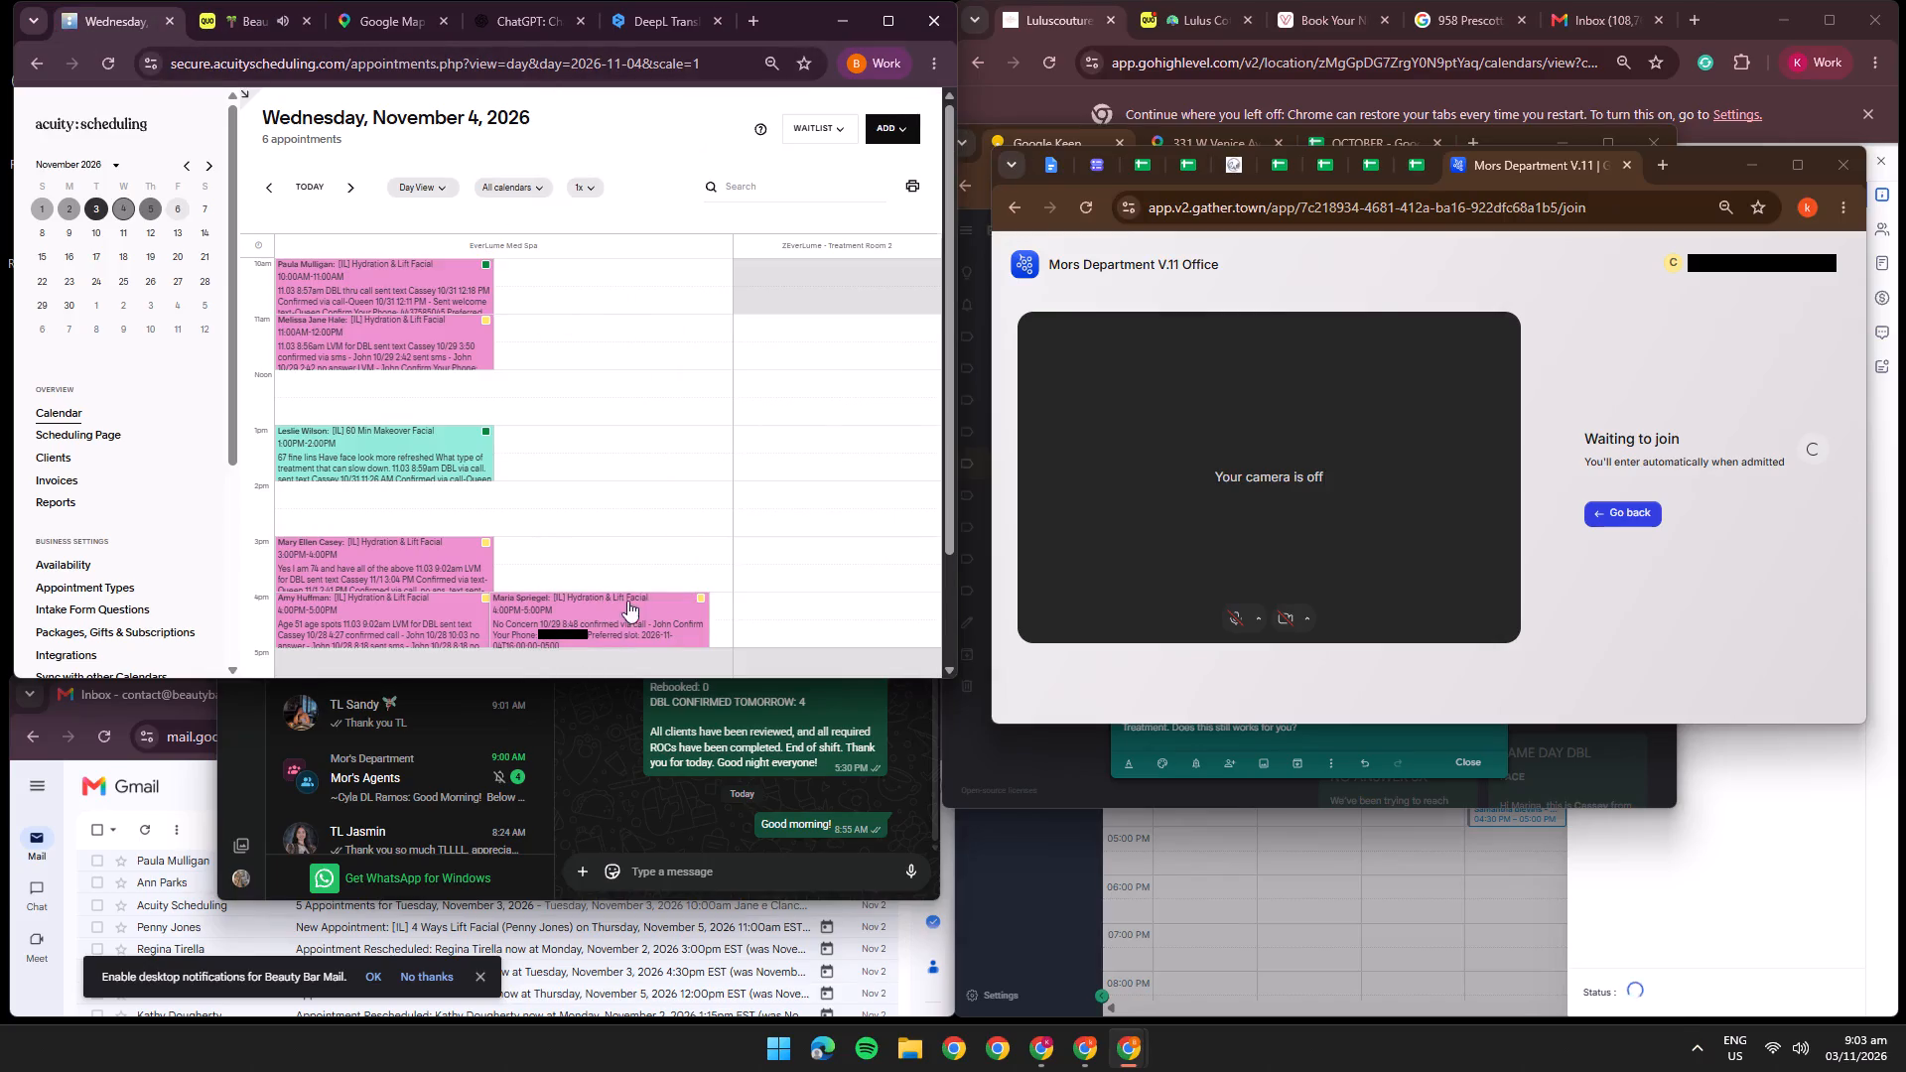
{"action": "left_click_drag", "start_coordinate": [938, 295], "coordinate": [795, 286]}
{"action": "key", "text": "ctrl+c"}
{"action": "key", "text": "ctrl+c"}
{"action": "left_click", "coordinate": [255, 8]}
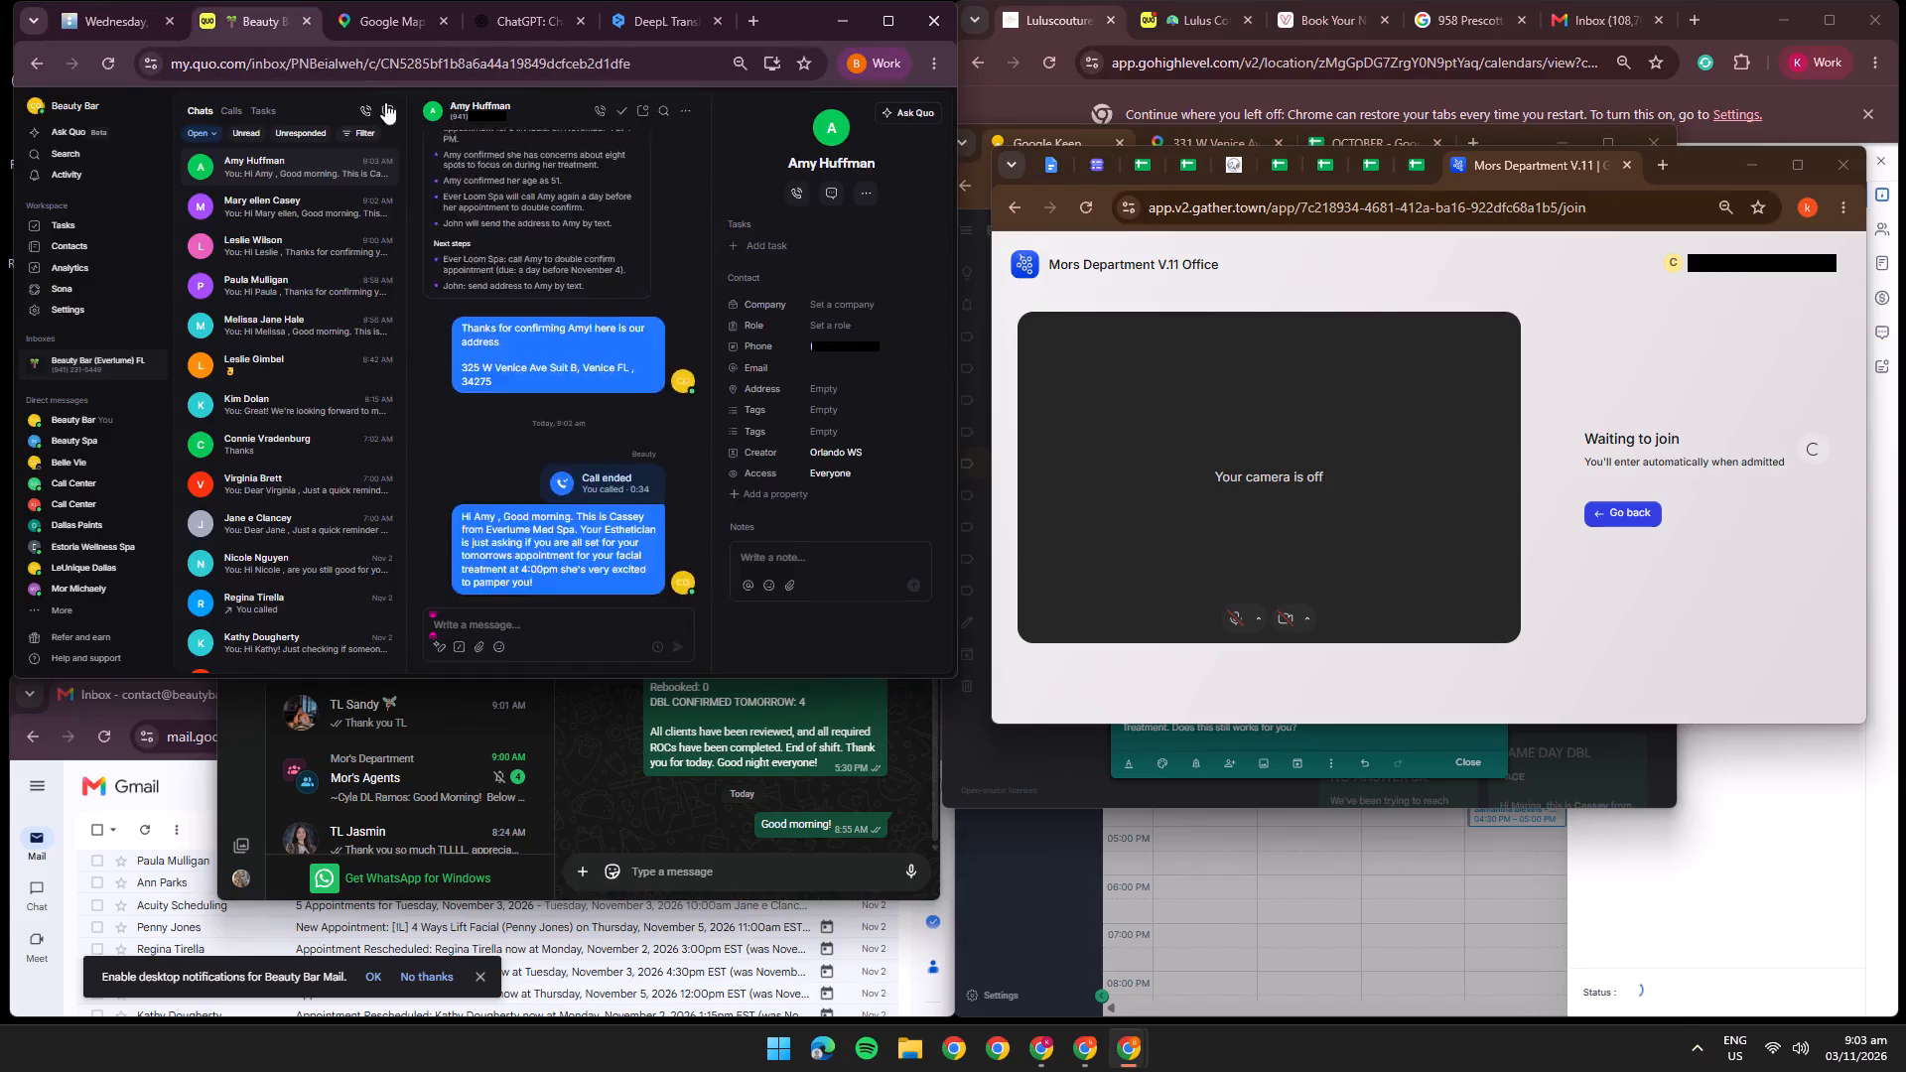
{"action": "left_click", "coordinate": [385, 103]}
{"action": "key", "text": "ctrl+v"}
{"action": "left_click", "coordinate": [589, 273]}
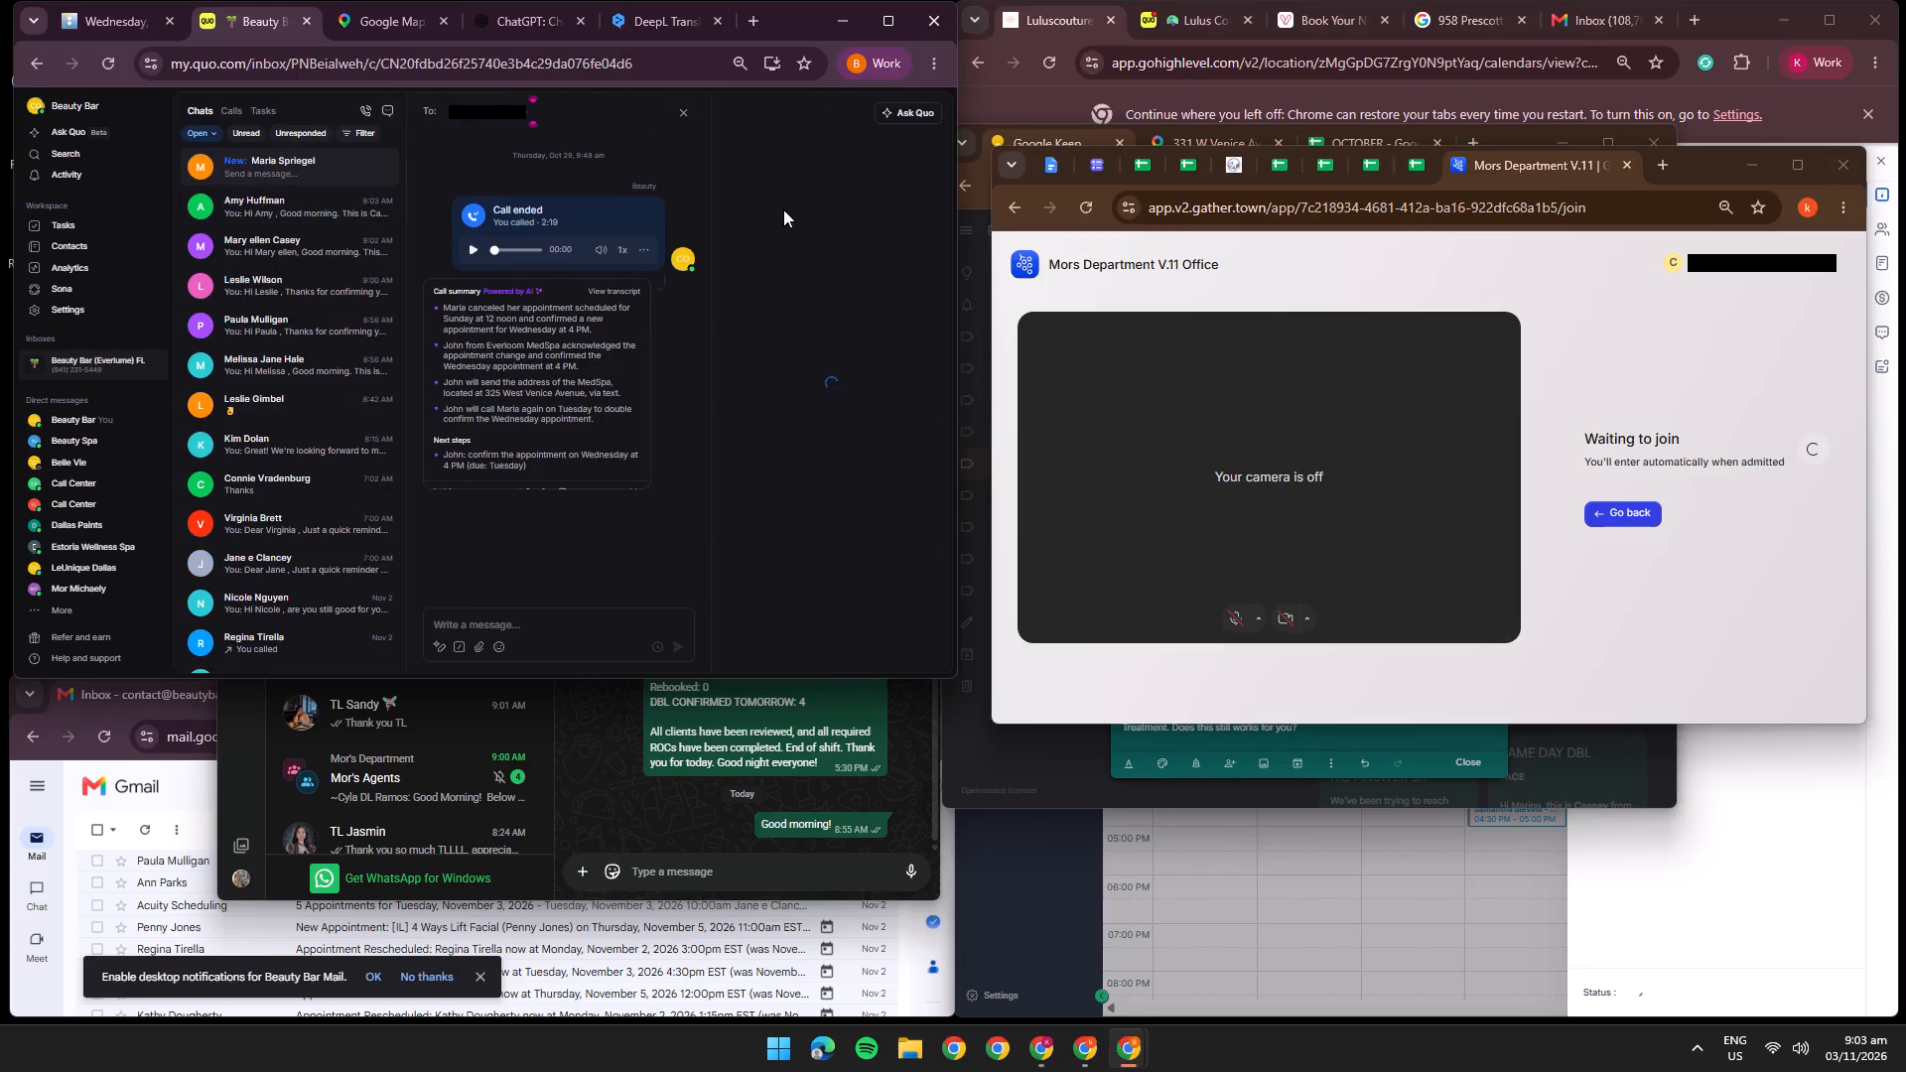
Call the second 4:00 PM client from the open Quo conversation.
{"action": "left_click", "coordinate": [797, 192]}
{"action": "left_click", "coordinate": [622, 567]}
Enter "11.03 9:03am LVM for DBL sent text Cassey" in the second 4:00 PM appointment's notes in Acuity.
{"action": "left_click", "coordinate": [122, 27]}
{"action": "scroll", "coordinate": [659, 417], "scroll_direction": "down", "scroll_amount": 2}
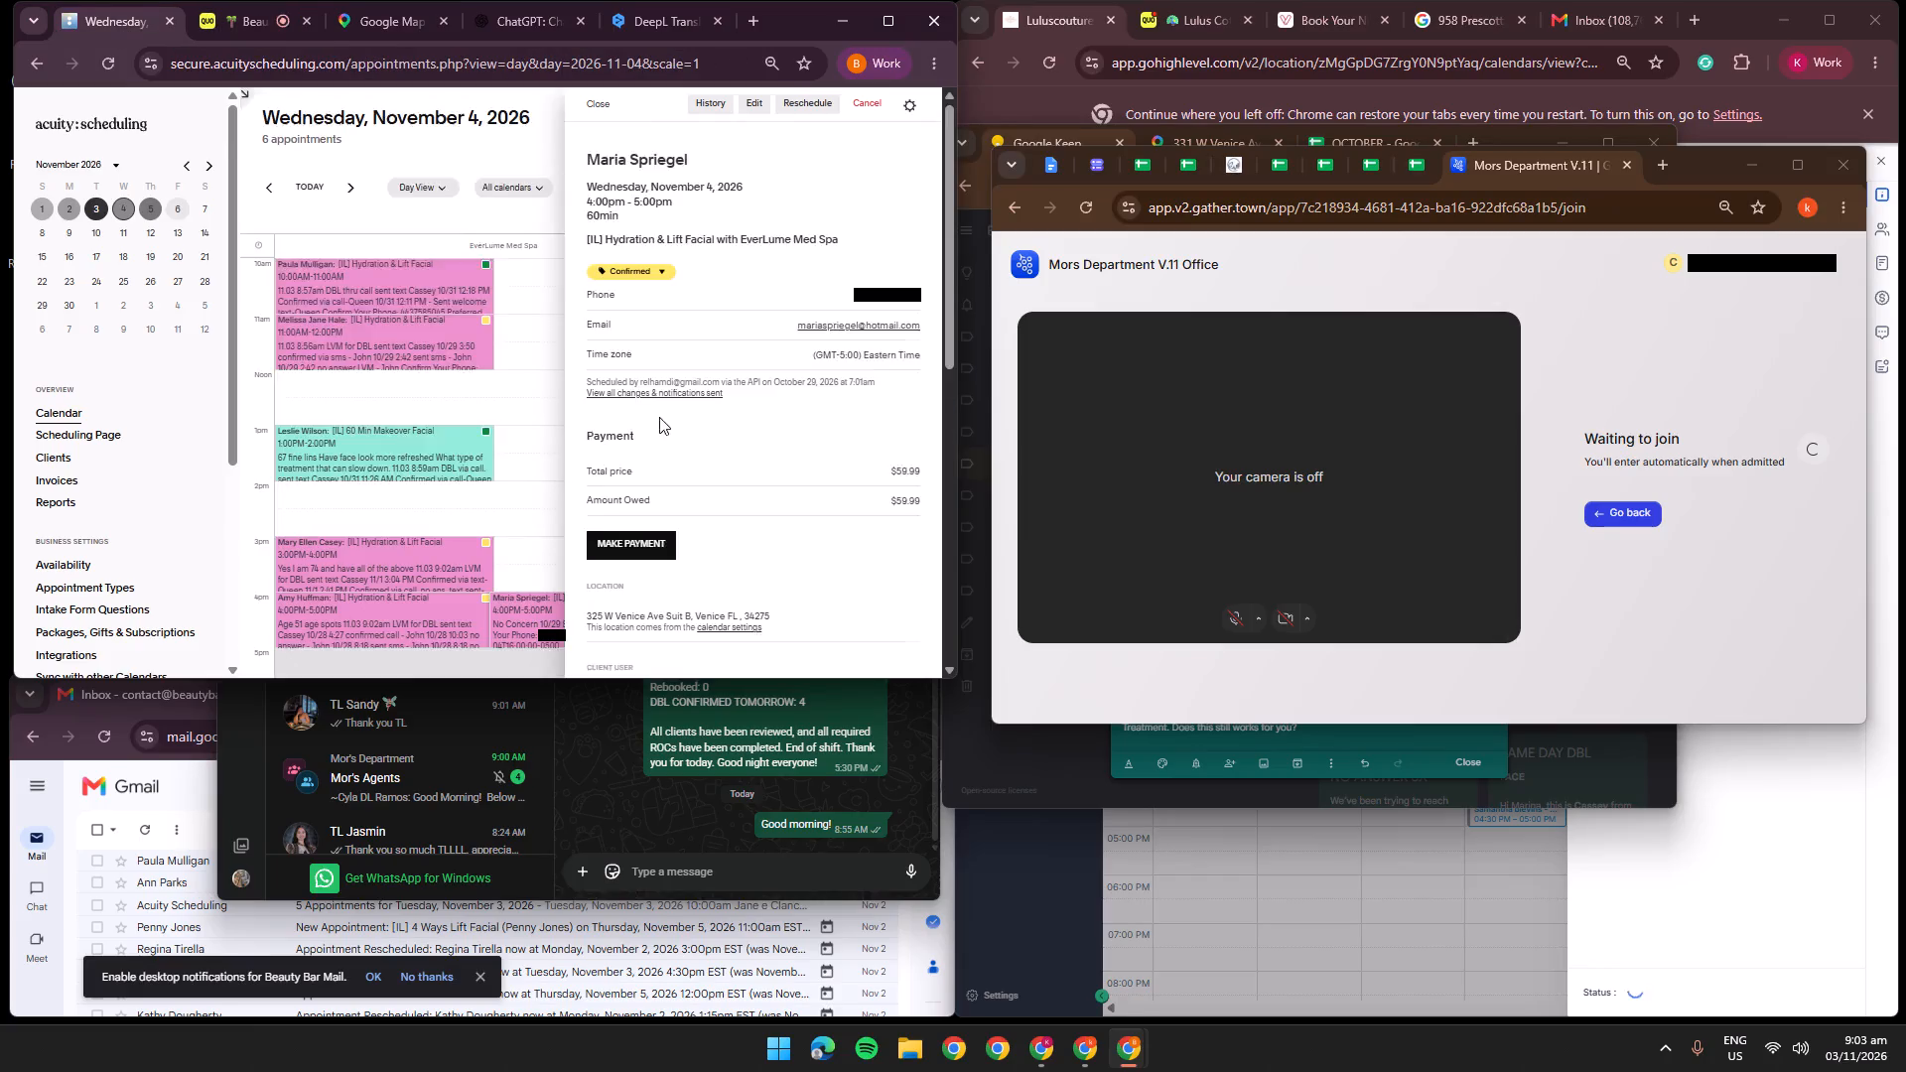
{"action": "left_click", "coordinate": [793, 426]}
{"action": "key", "text": "Down"}
{"action": "key", "text": "Return"}
{"action": "key", "text": "Return"}
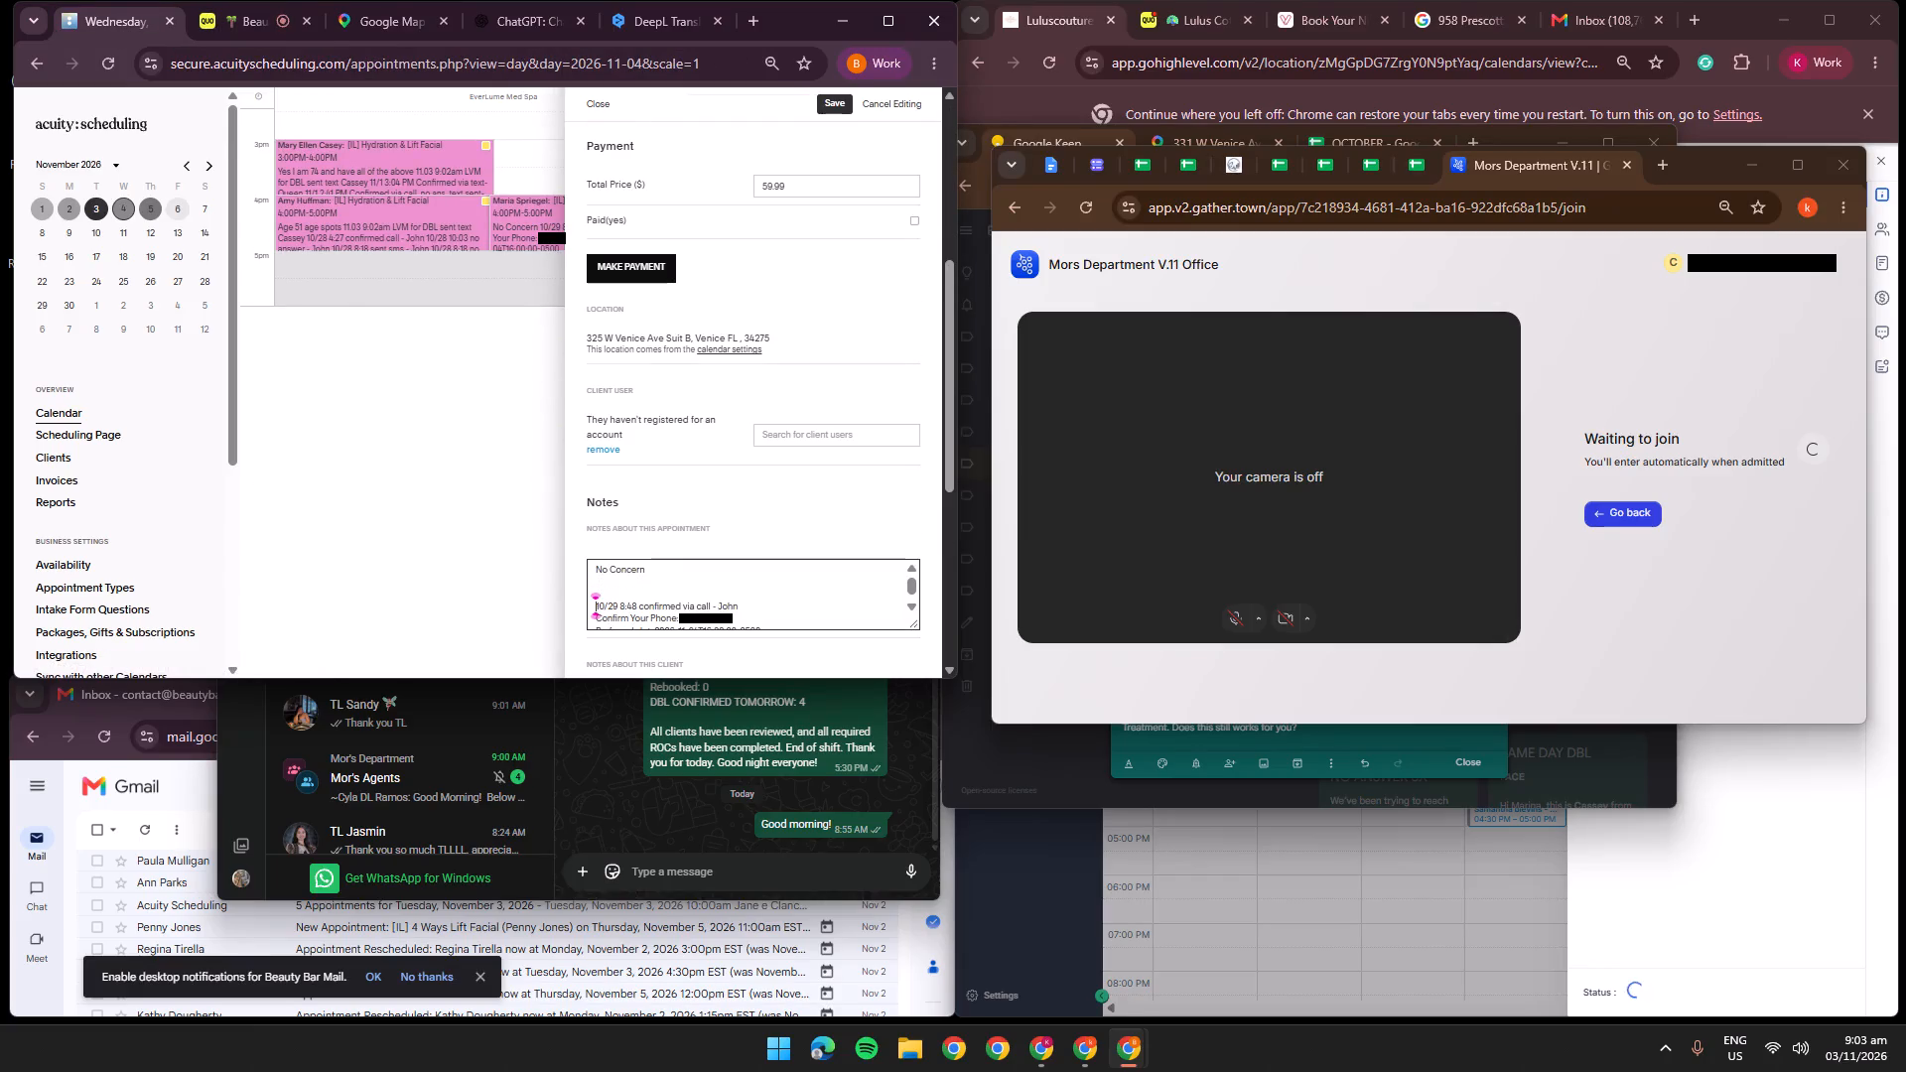
{"action": "key", "text": "Up"}
{"action": "type", "text": "11.03 9:-034"}
{"action": "key", "text": "BackSpace"}
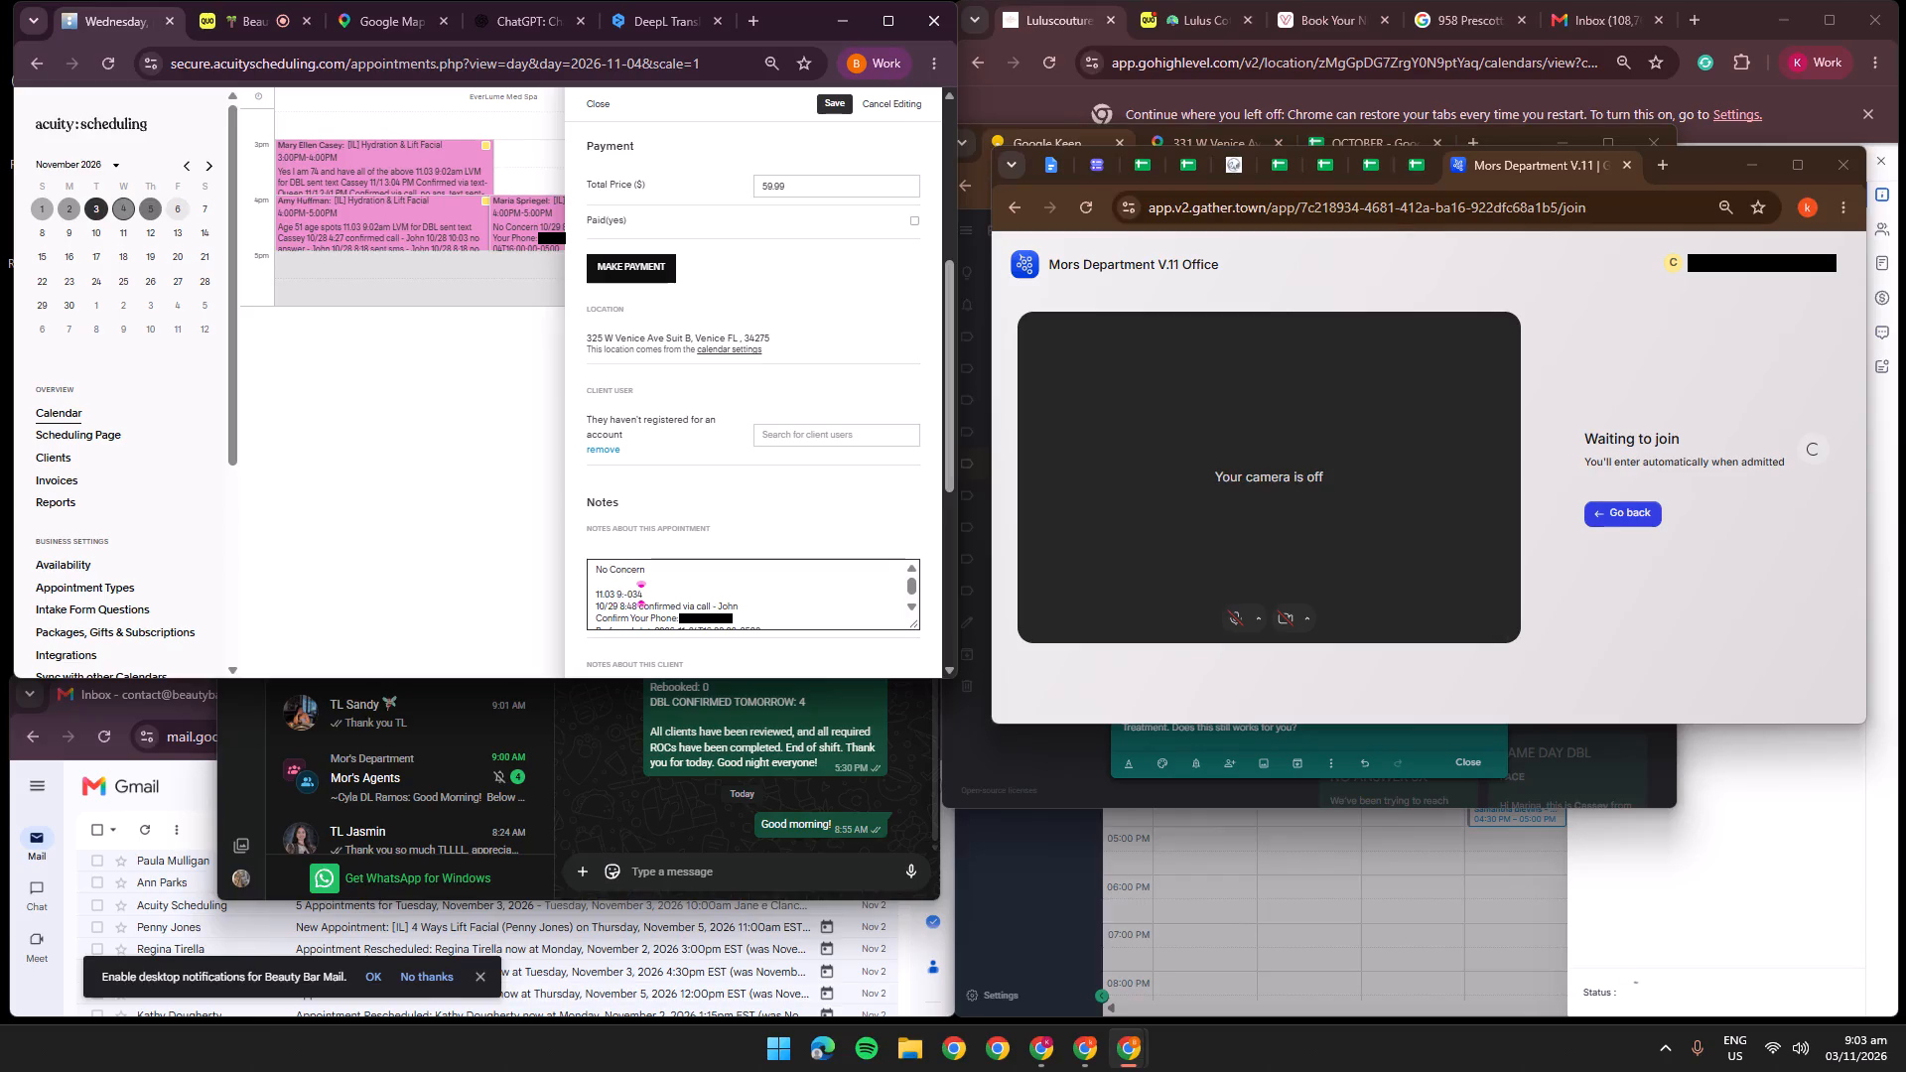
{"action": "key", "text": "BackSpace"}
{"action": "key", "text": "BackSpace"}
{"action": "key", "text": "BackSpace"}
{"action": "scroll", "coordinate": [793, 426], "scroll_direction": "up", "scroll_amount": 4}
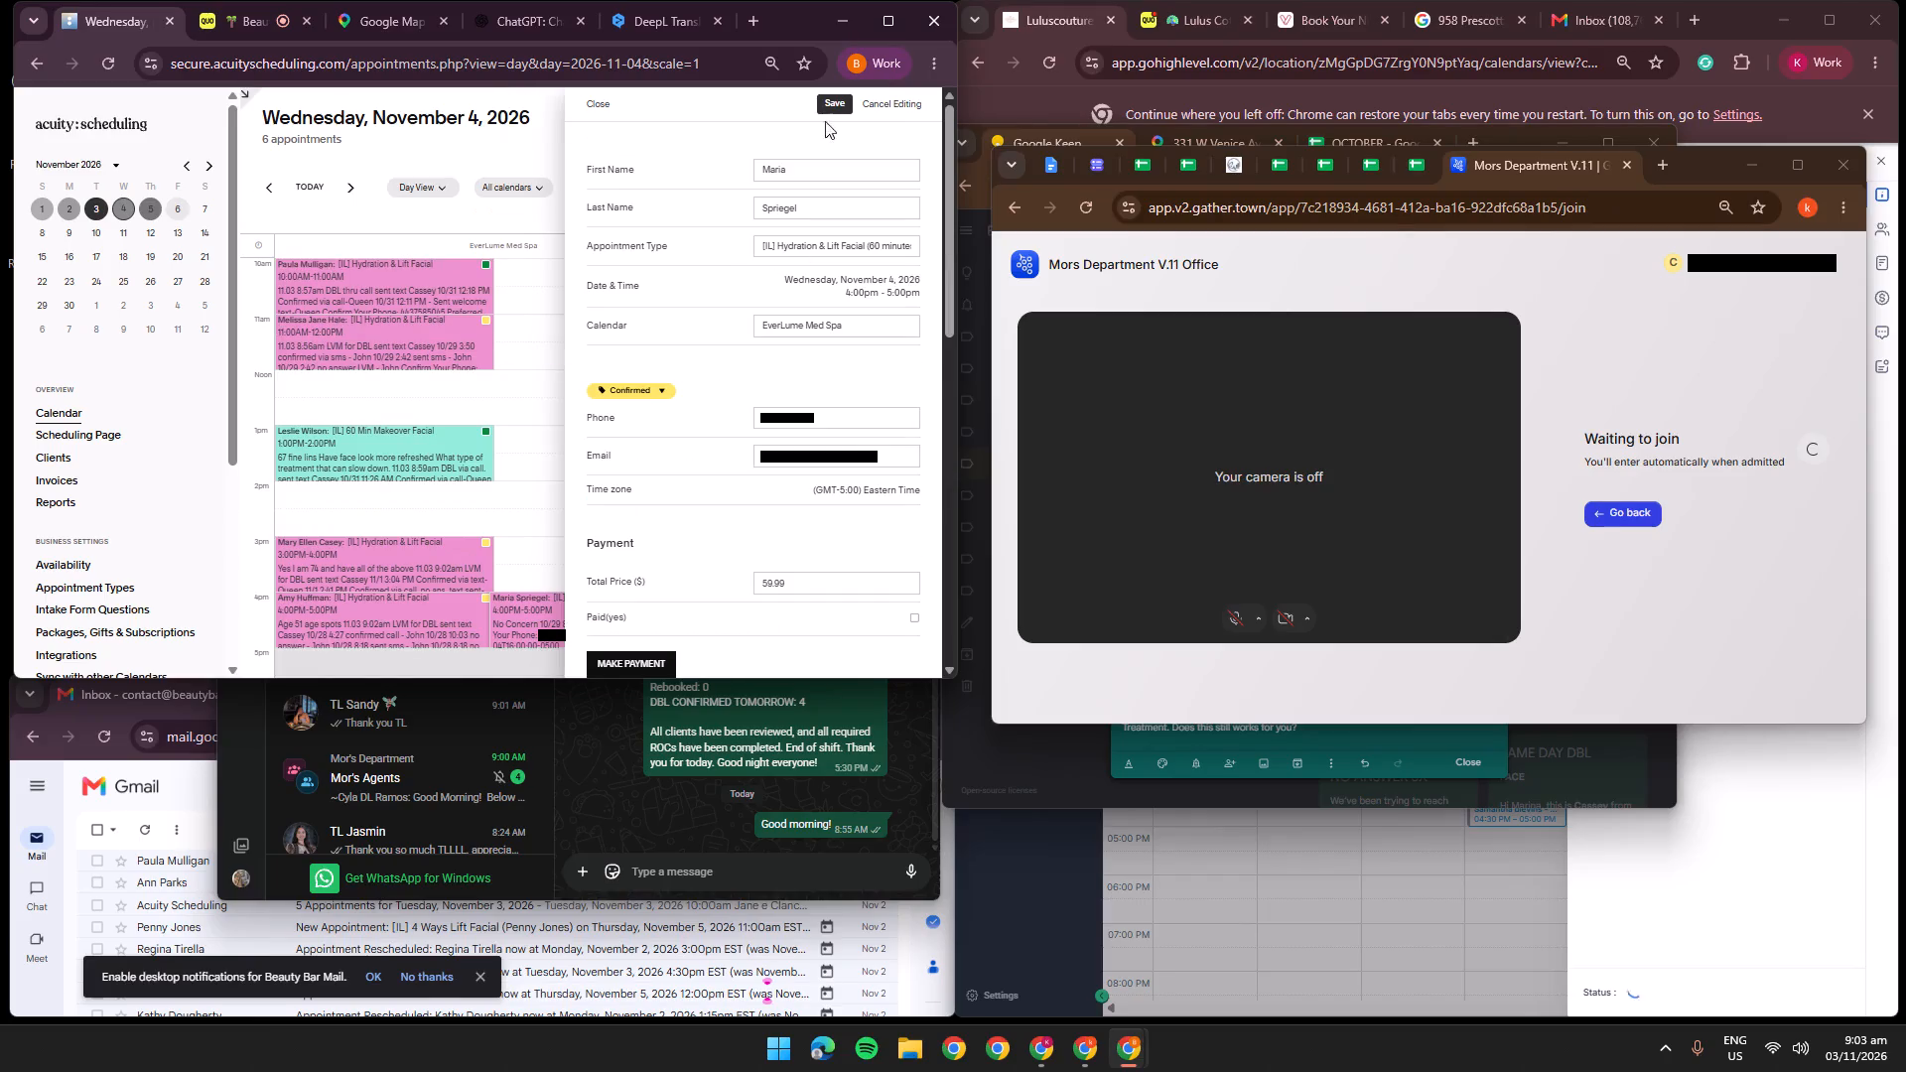
{"action": "left_click", "coordinate": [846, 93]}
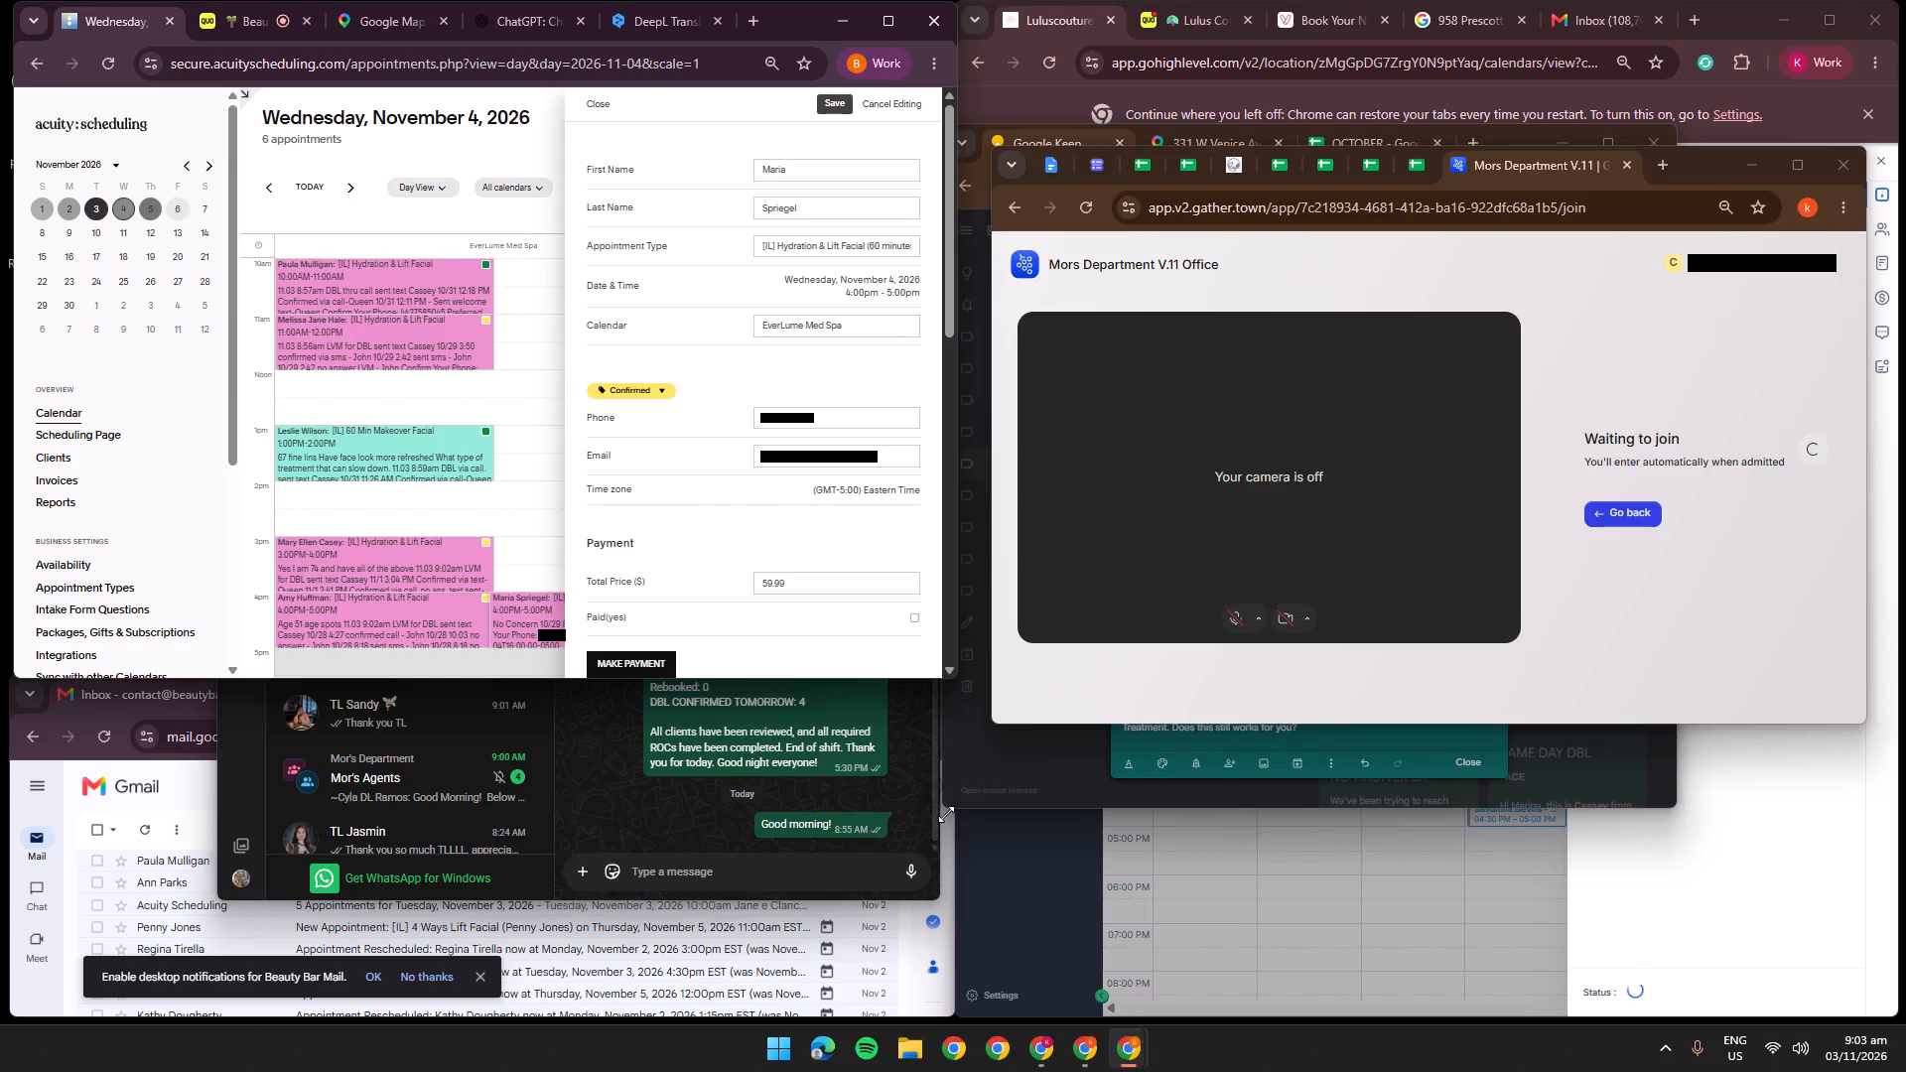
Return to the ongoing call with the second 4:00 PM client in Quo and unmute the microphone.
{"action": "left_click_drag", "start_coordinate": [946, 814], "coordinate": [960, 814]}
{"action": "left_click", "coordinate": [223, 12]}
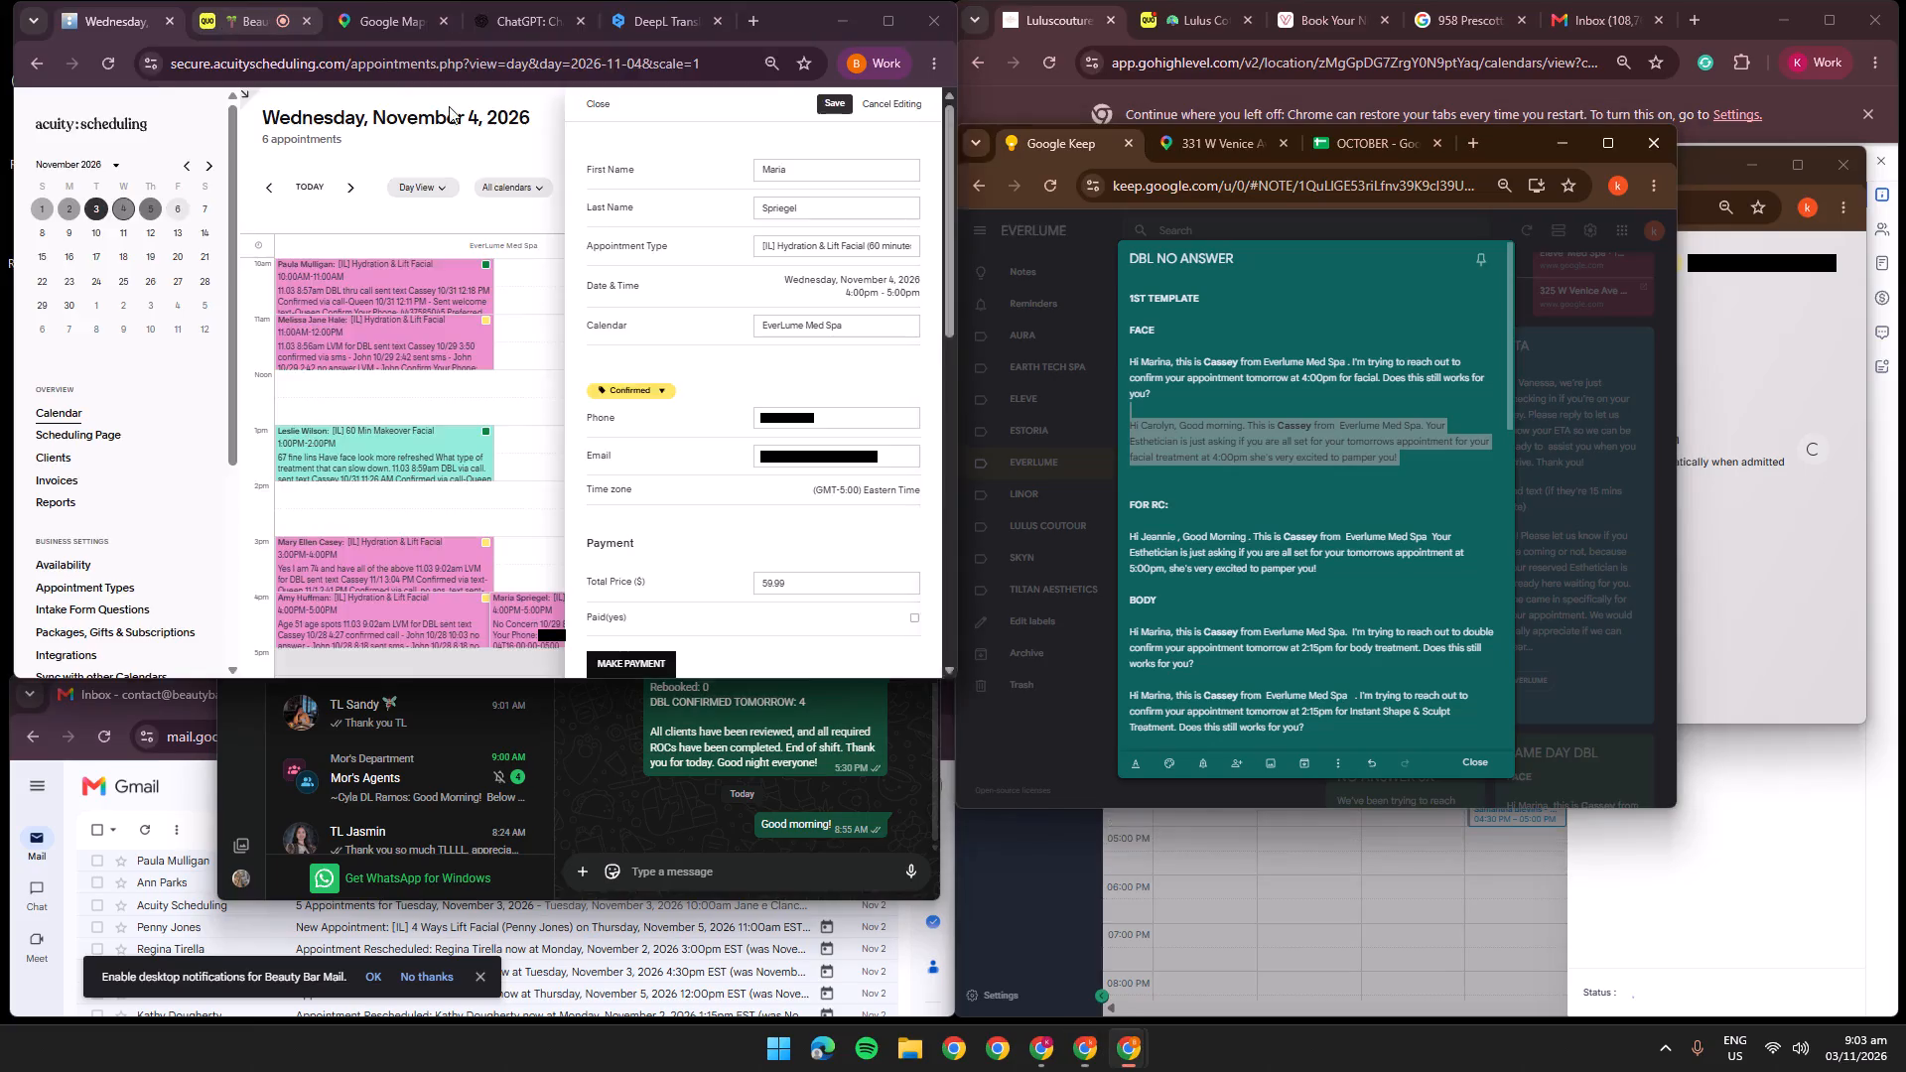
{"action": "left_click", "coordinate": [764, 411]}
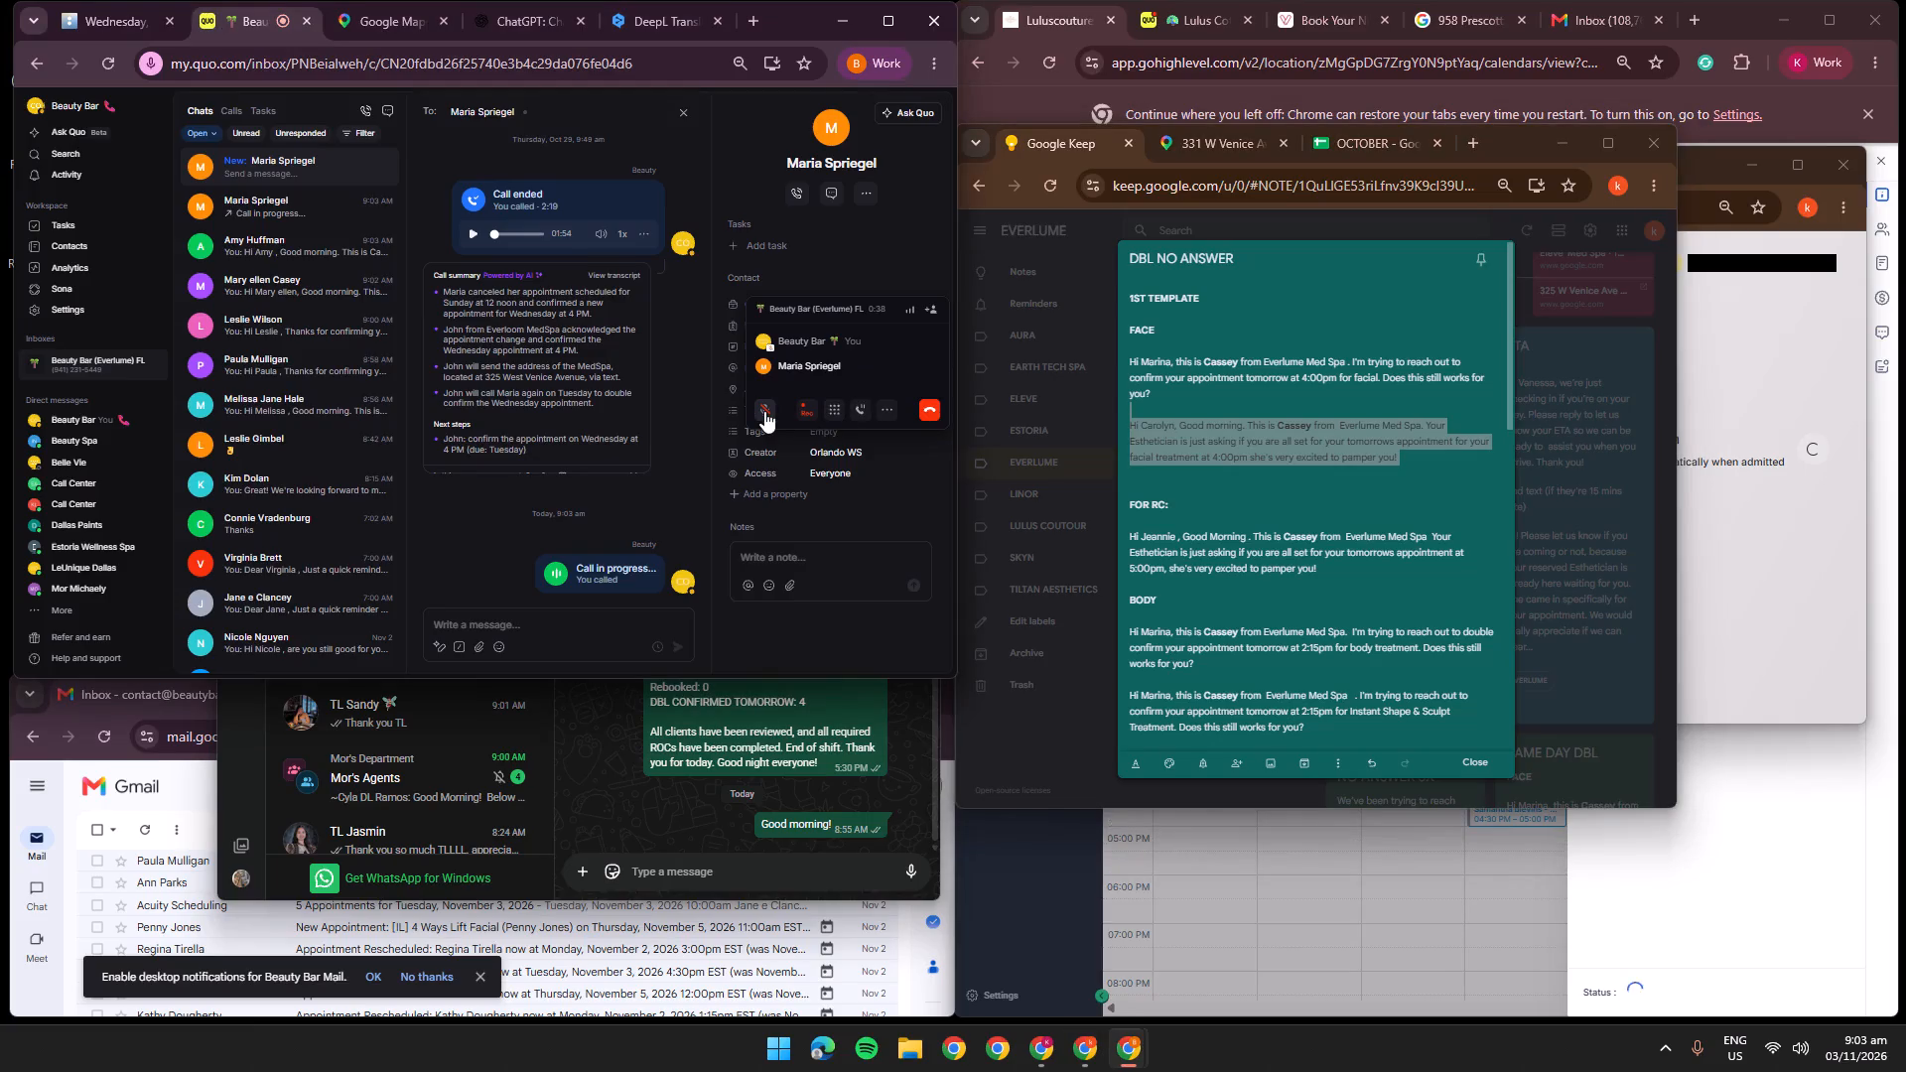
{"action": "left_click", "coordinate": [764, 411]}
{"action": "scroll", "coordinate": [574, 513], "scroll_direction": "down", "scroll_amount": 1}
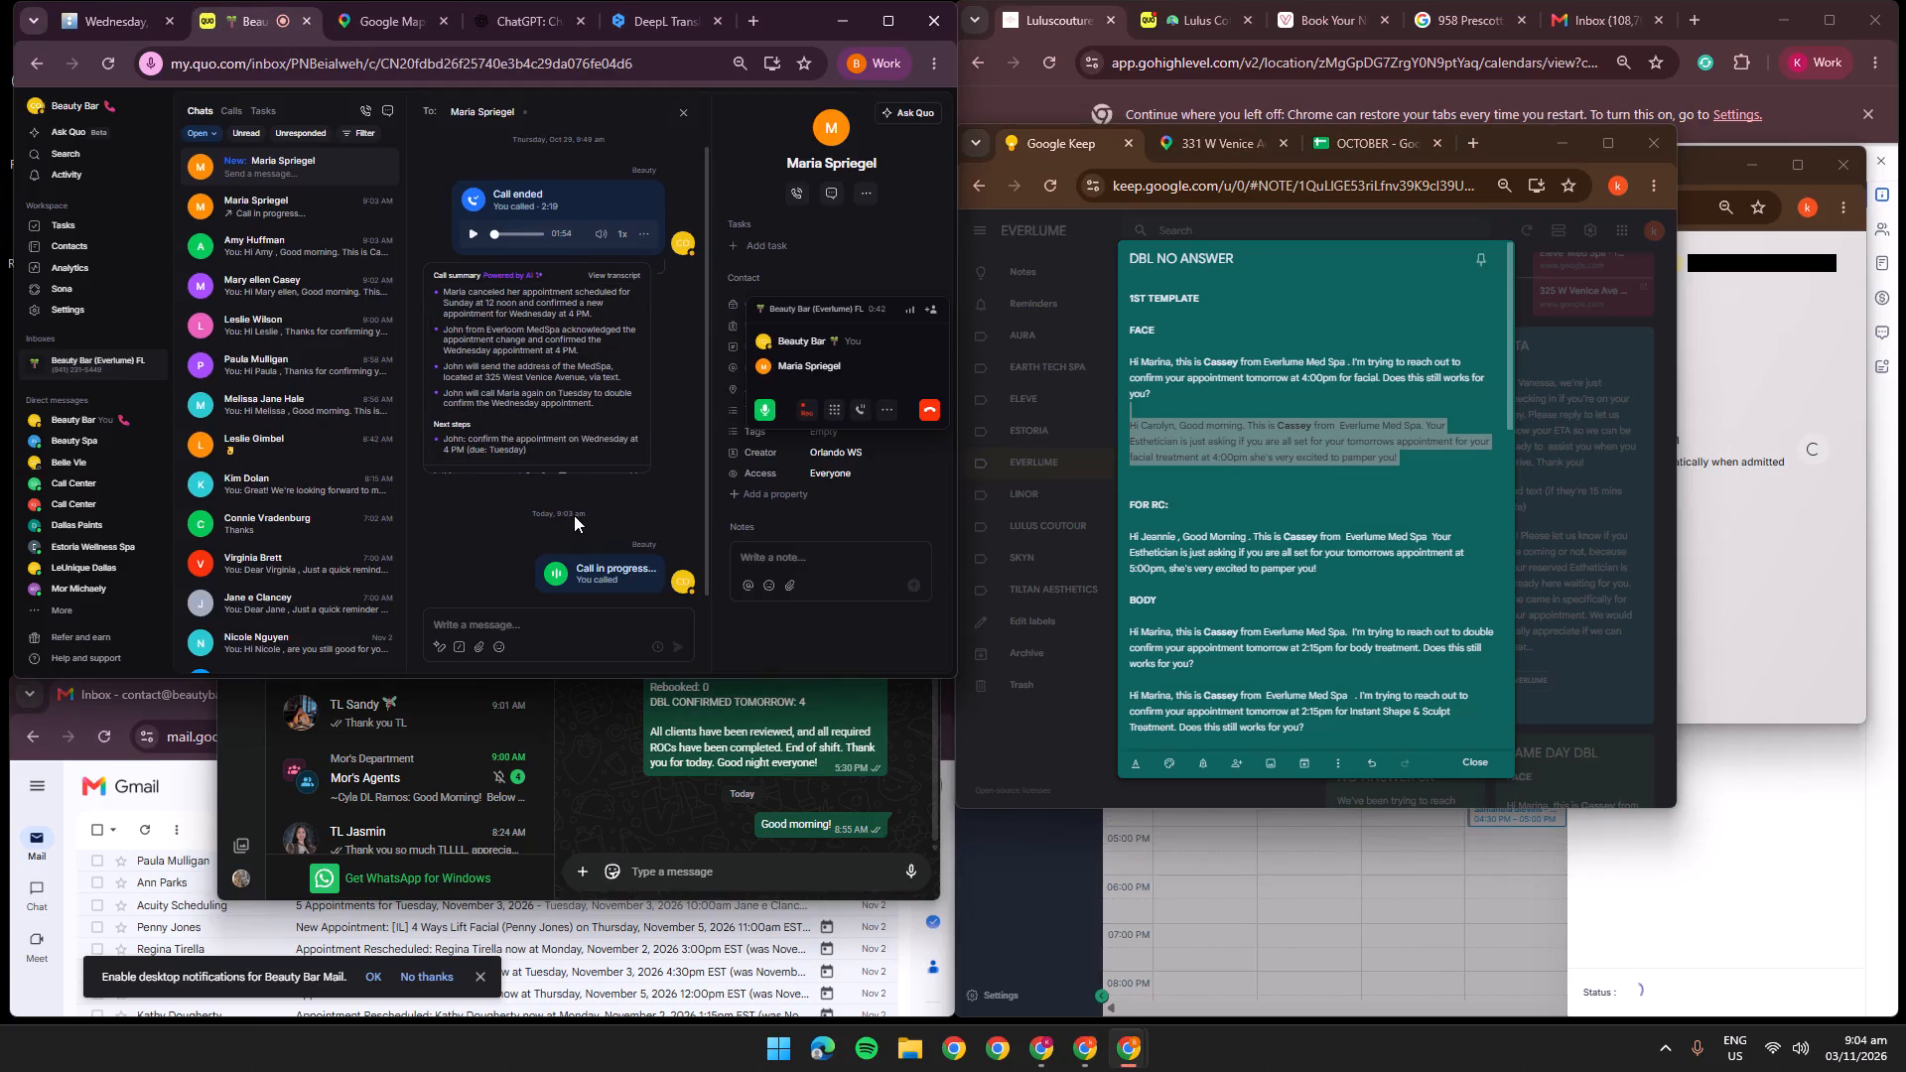
{"action": "scroll", "coordinate": [574, 515], "scroll_direction": "down", "scroll_amount": 1}
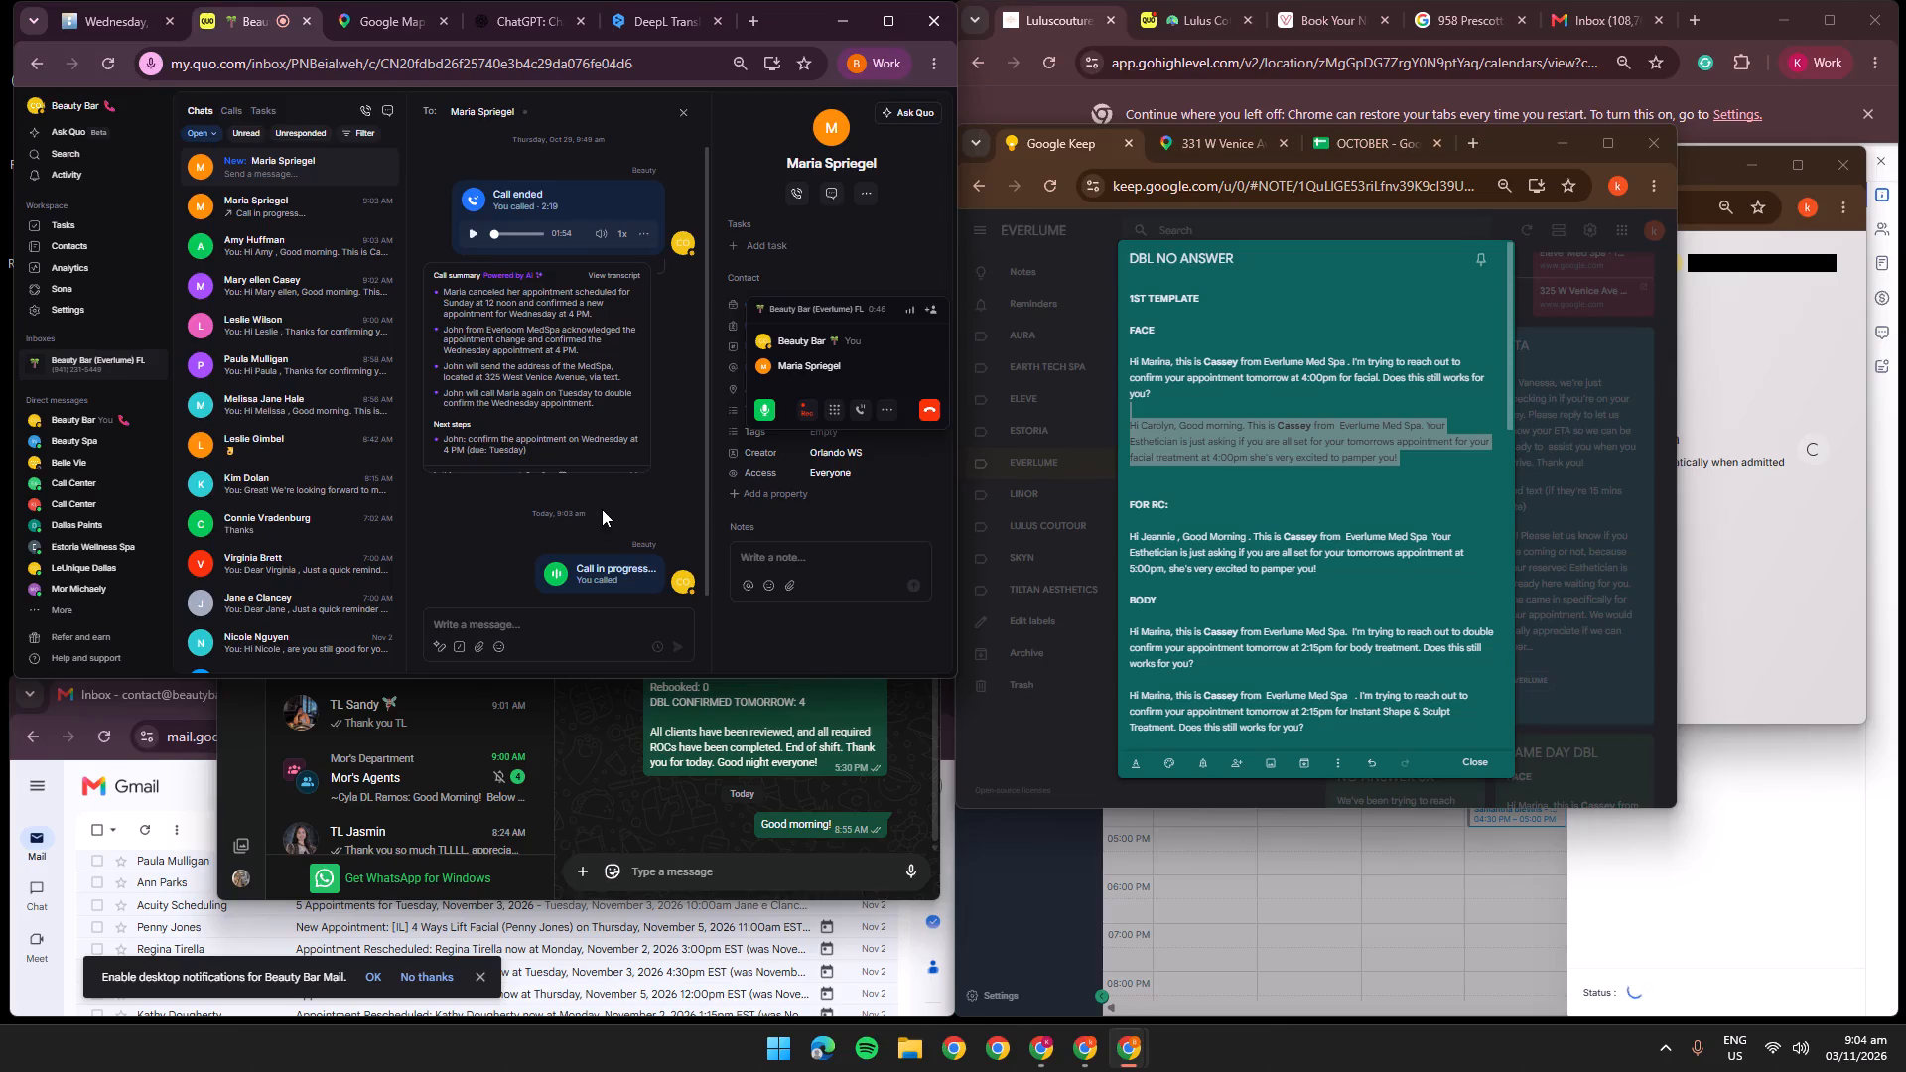
Draft the note "babysit" on the second 4:00 PM client's contact in Quo.
{"action": "left_click", "coordinate": [852, 543]}
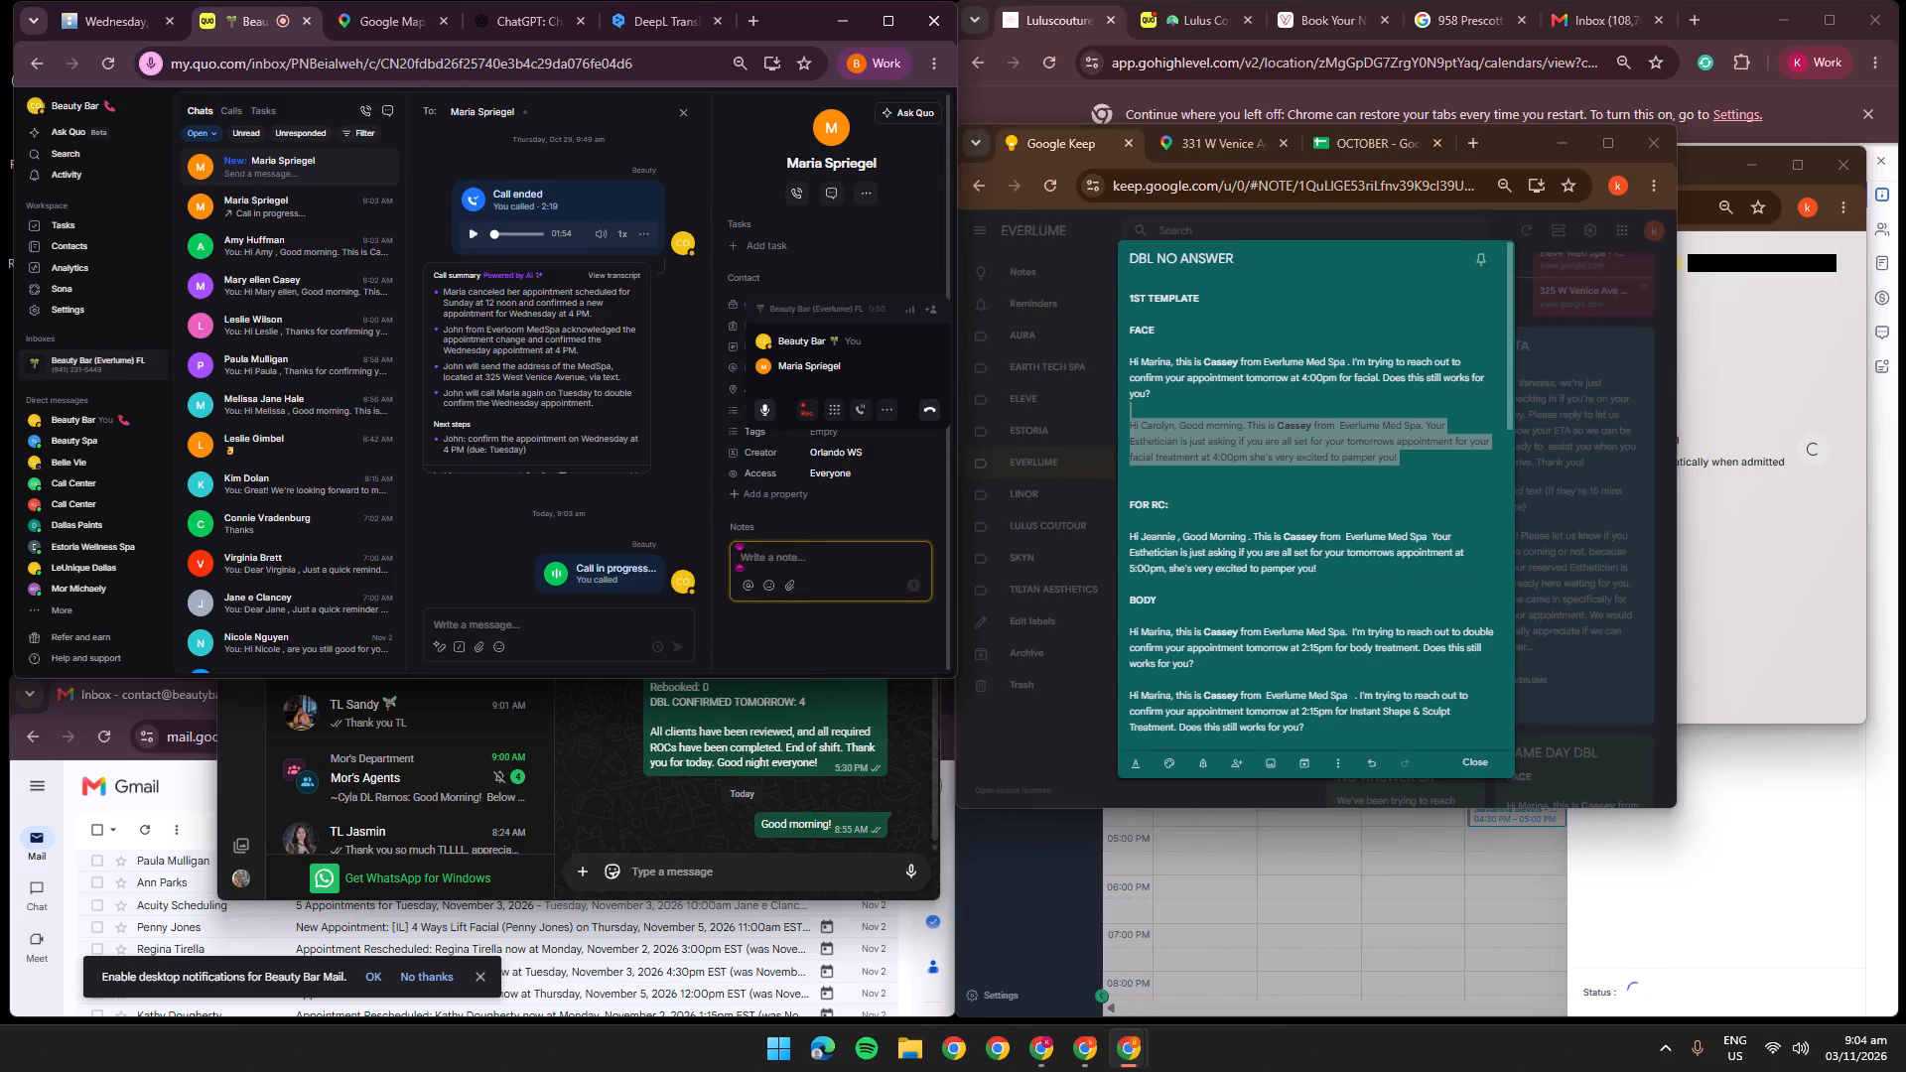
{"action": "type", "text": "baby"}
{"action": "key", "text": "space"}
{"action": "key", "text": "BackSpace"}
{"action": "type", "text": "sit"}
{"action": "key", "text": "space"}
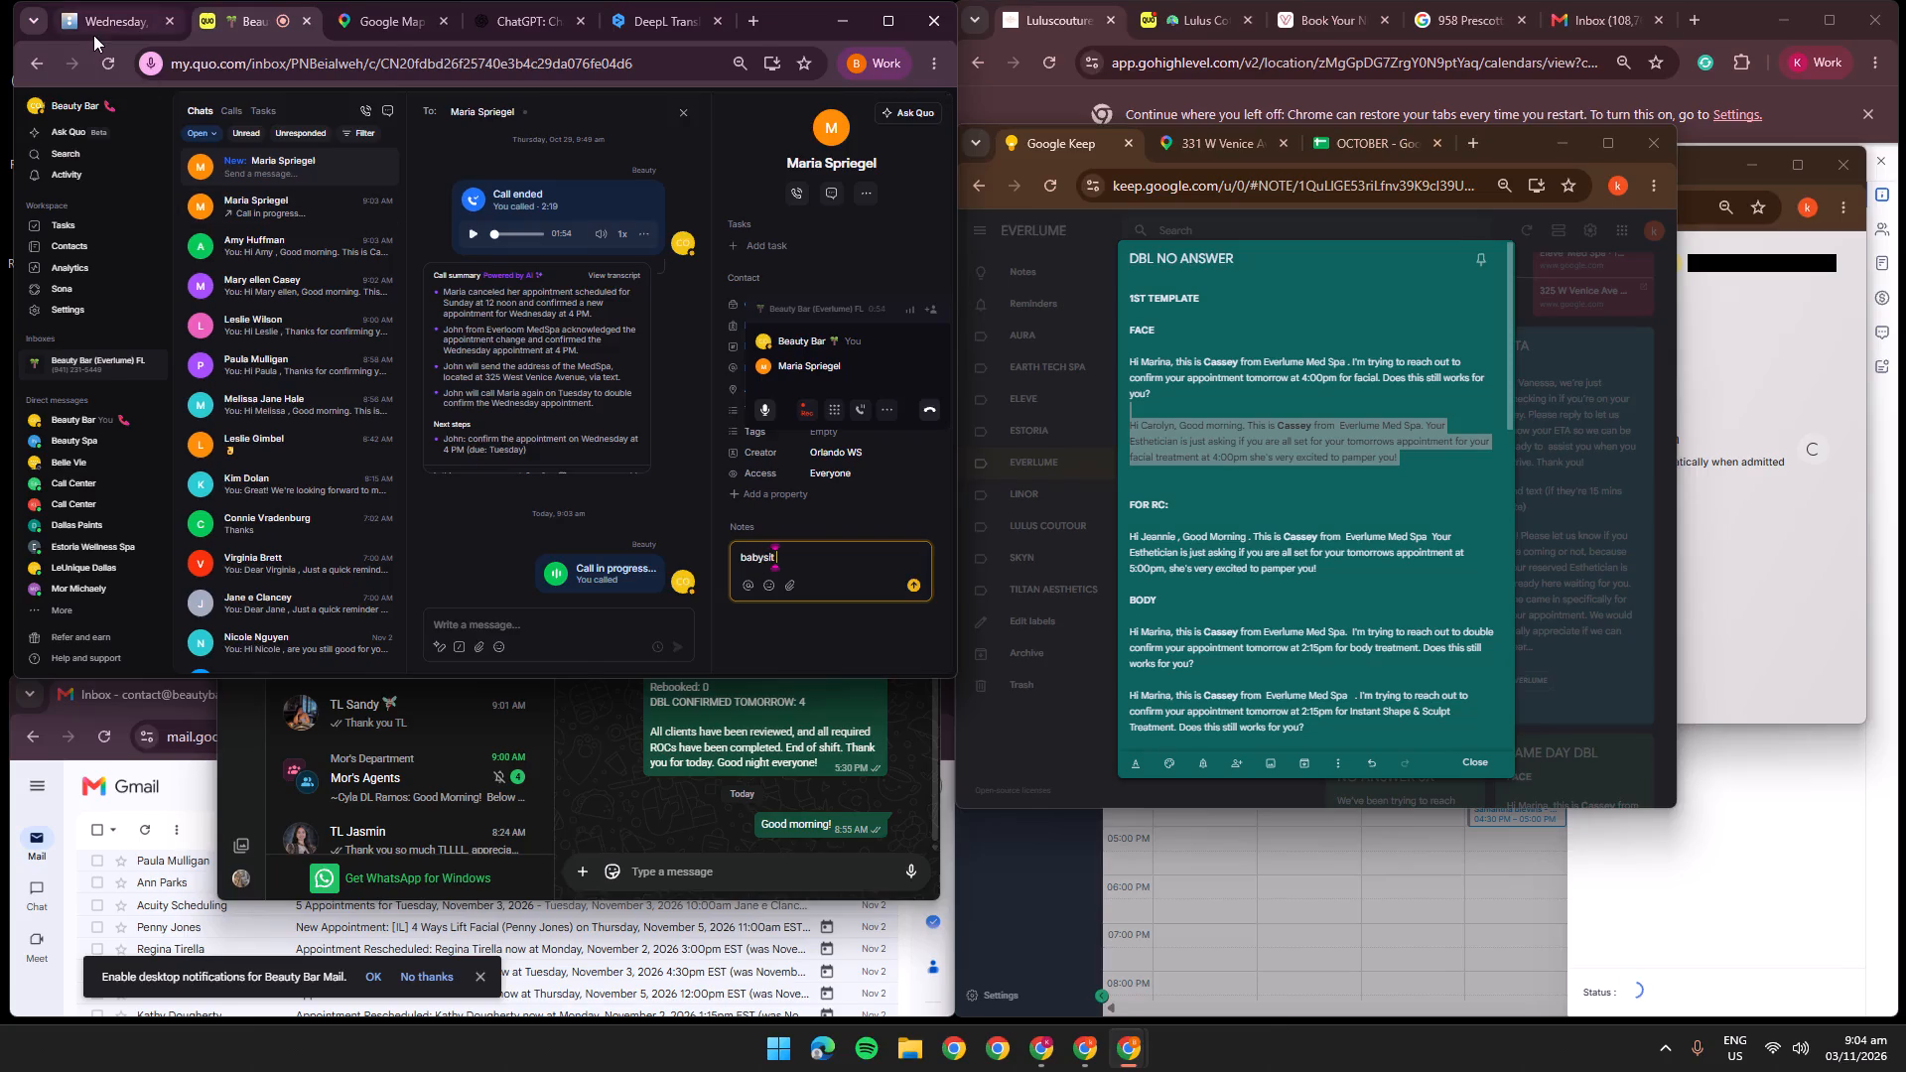
Review the second 4:00 PM appointment in Acuity during the call, then end the call in Quo.
{"action": "left_click", "coordinate": [98, 33]}
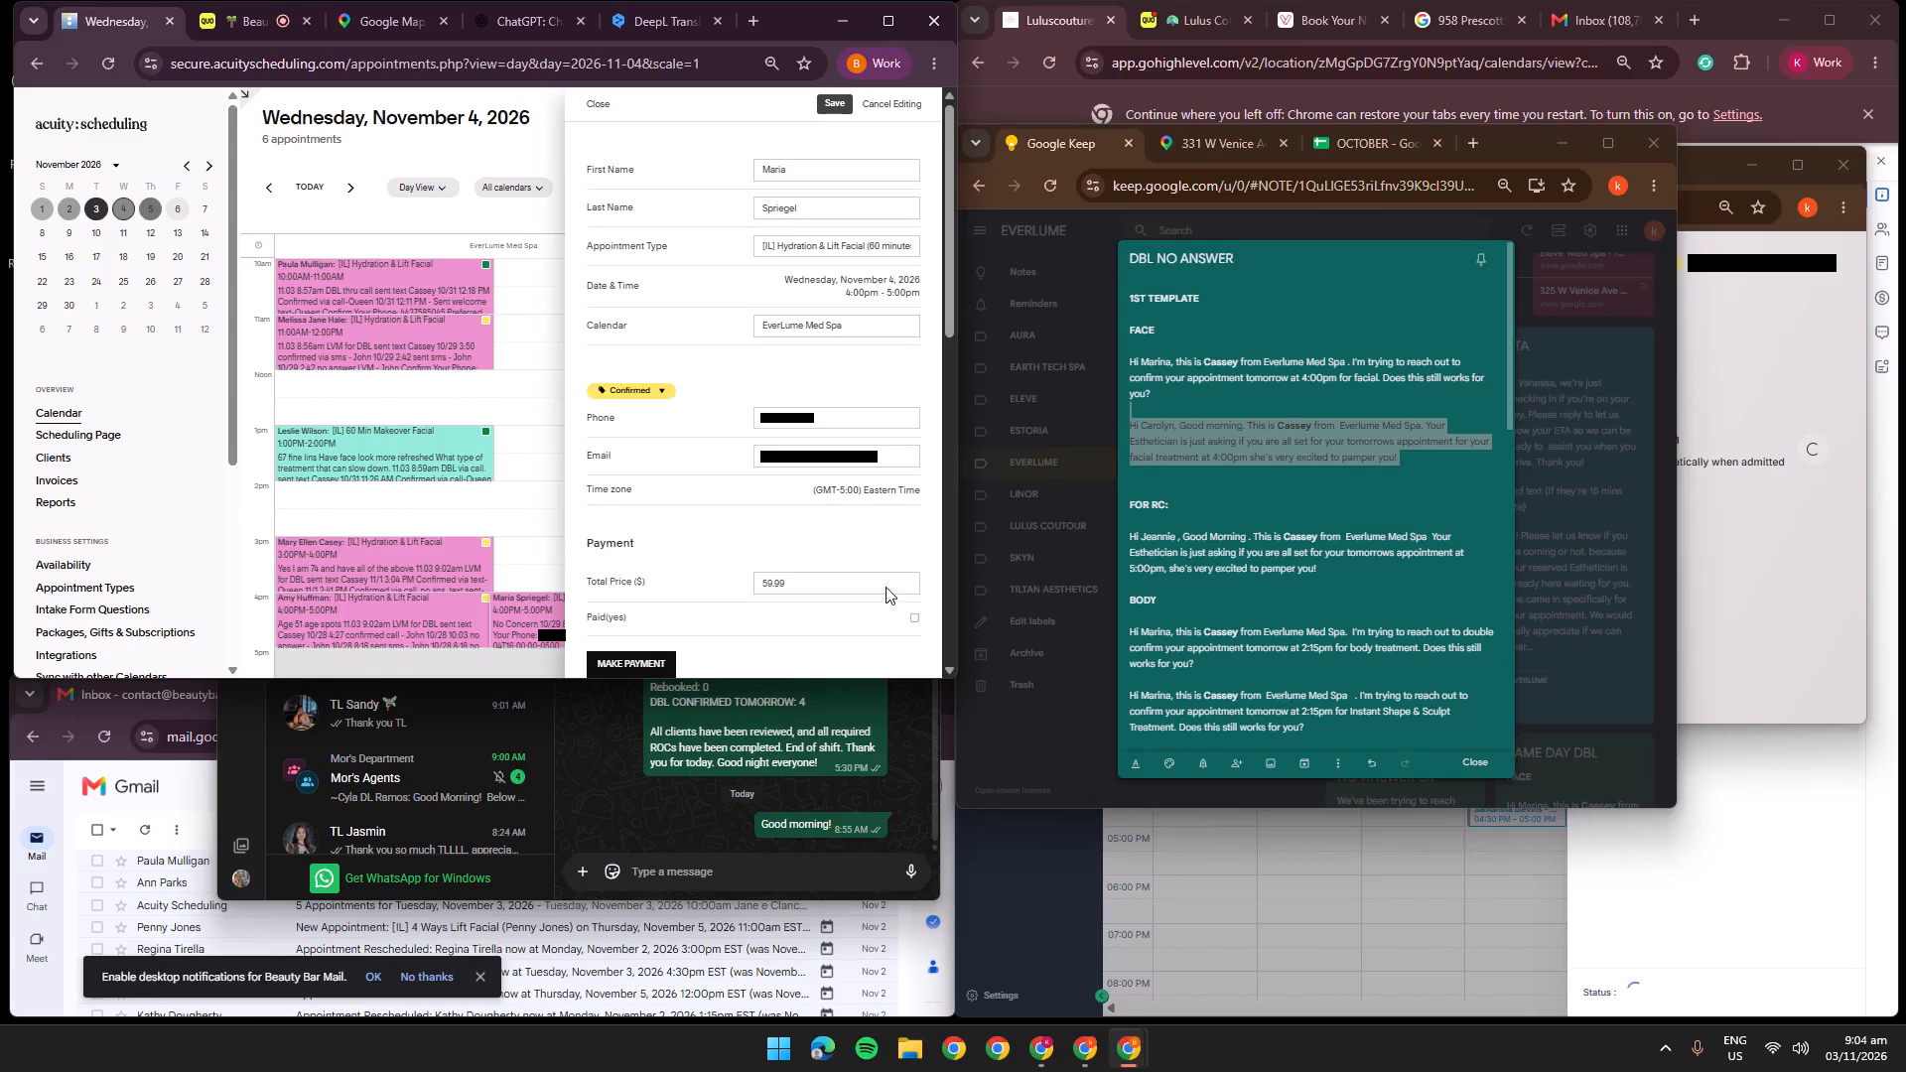
{"action": "scroll", "coordinate": [913, 563], "scroll_direction": "down", "scroll_amount": 1}
{"action": "scroll", "coordinate": [888, 576], "scroll_direction": "up", "scroll_amount": 1}
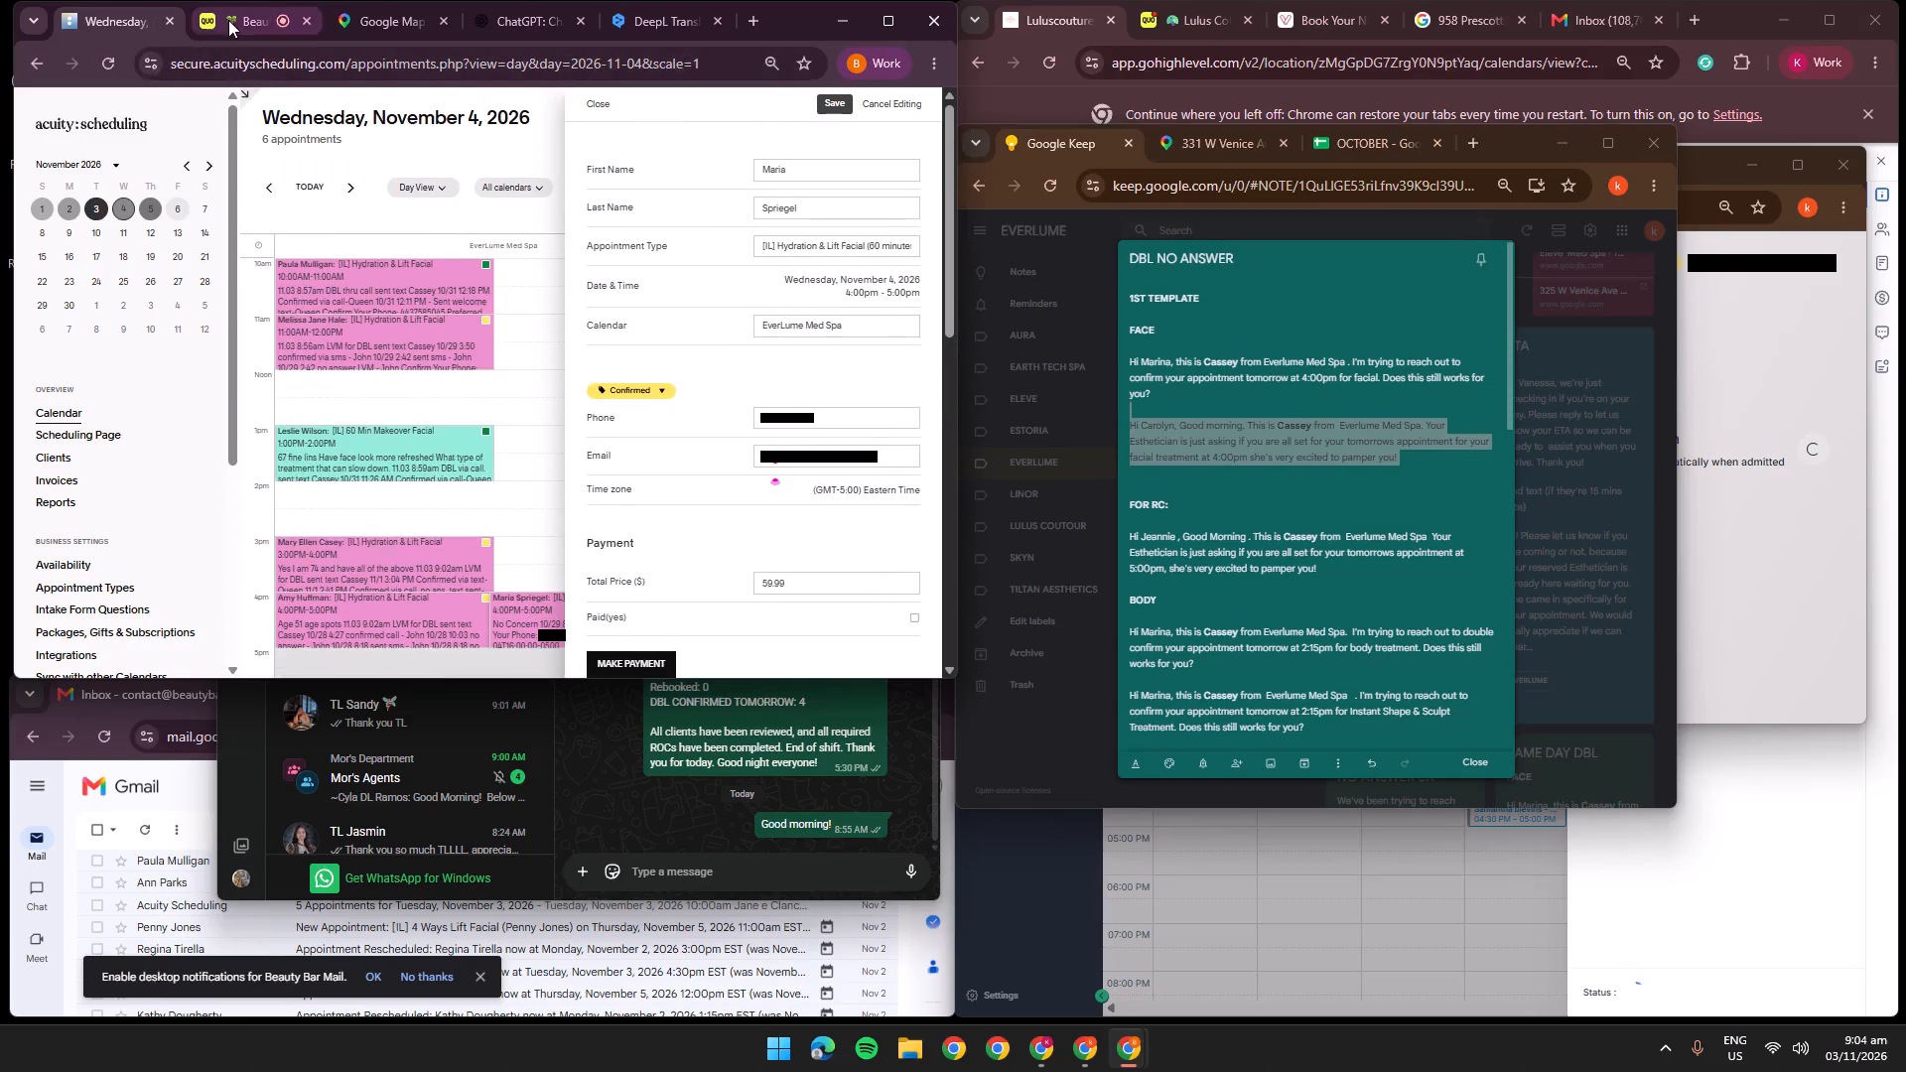
{"action": "left_click", "coordinate": [228, 19]}
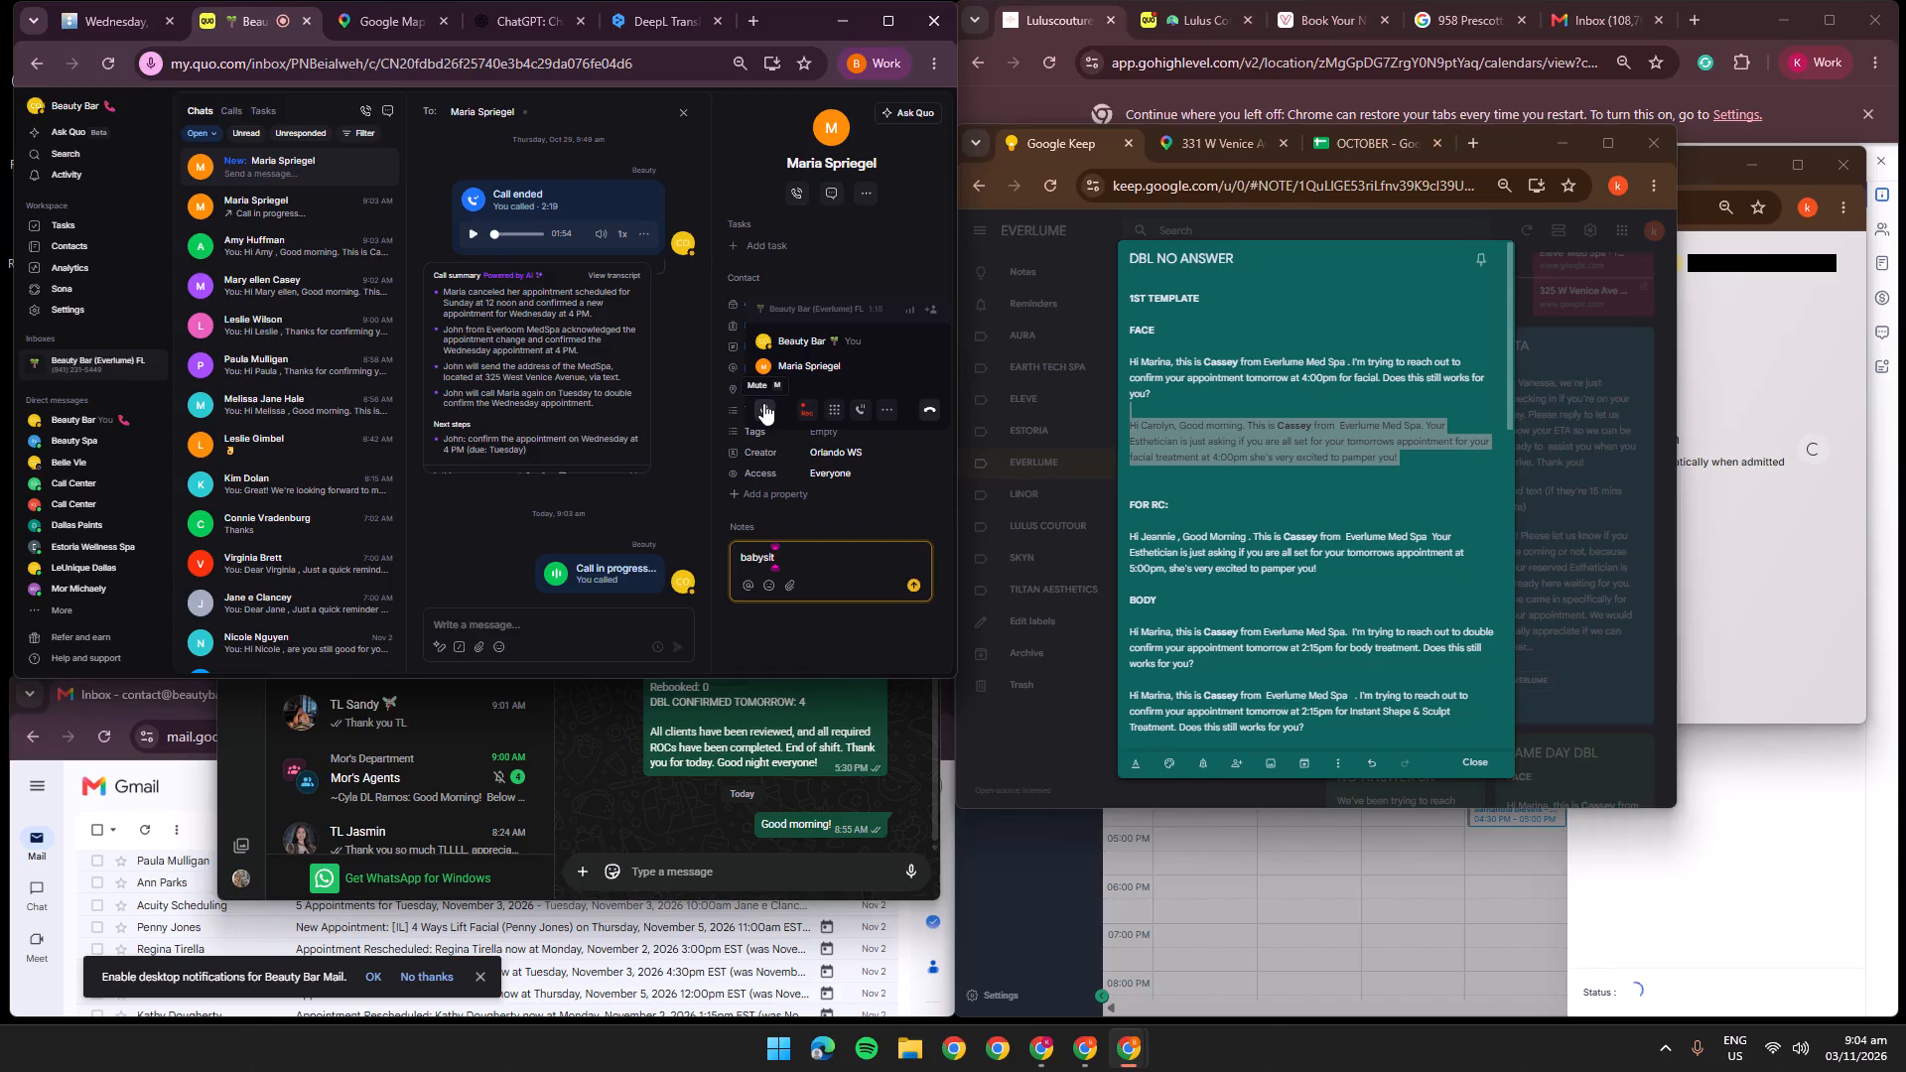
{"action": "left_click", "coordinate": [933, 414]}
{"action": "left_click", "coordinate": [841, 591]}
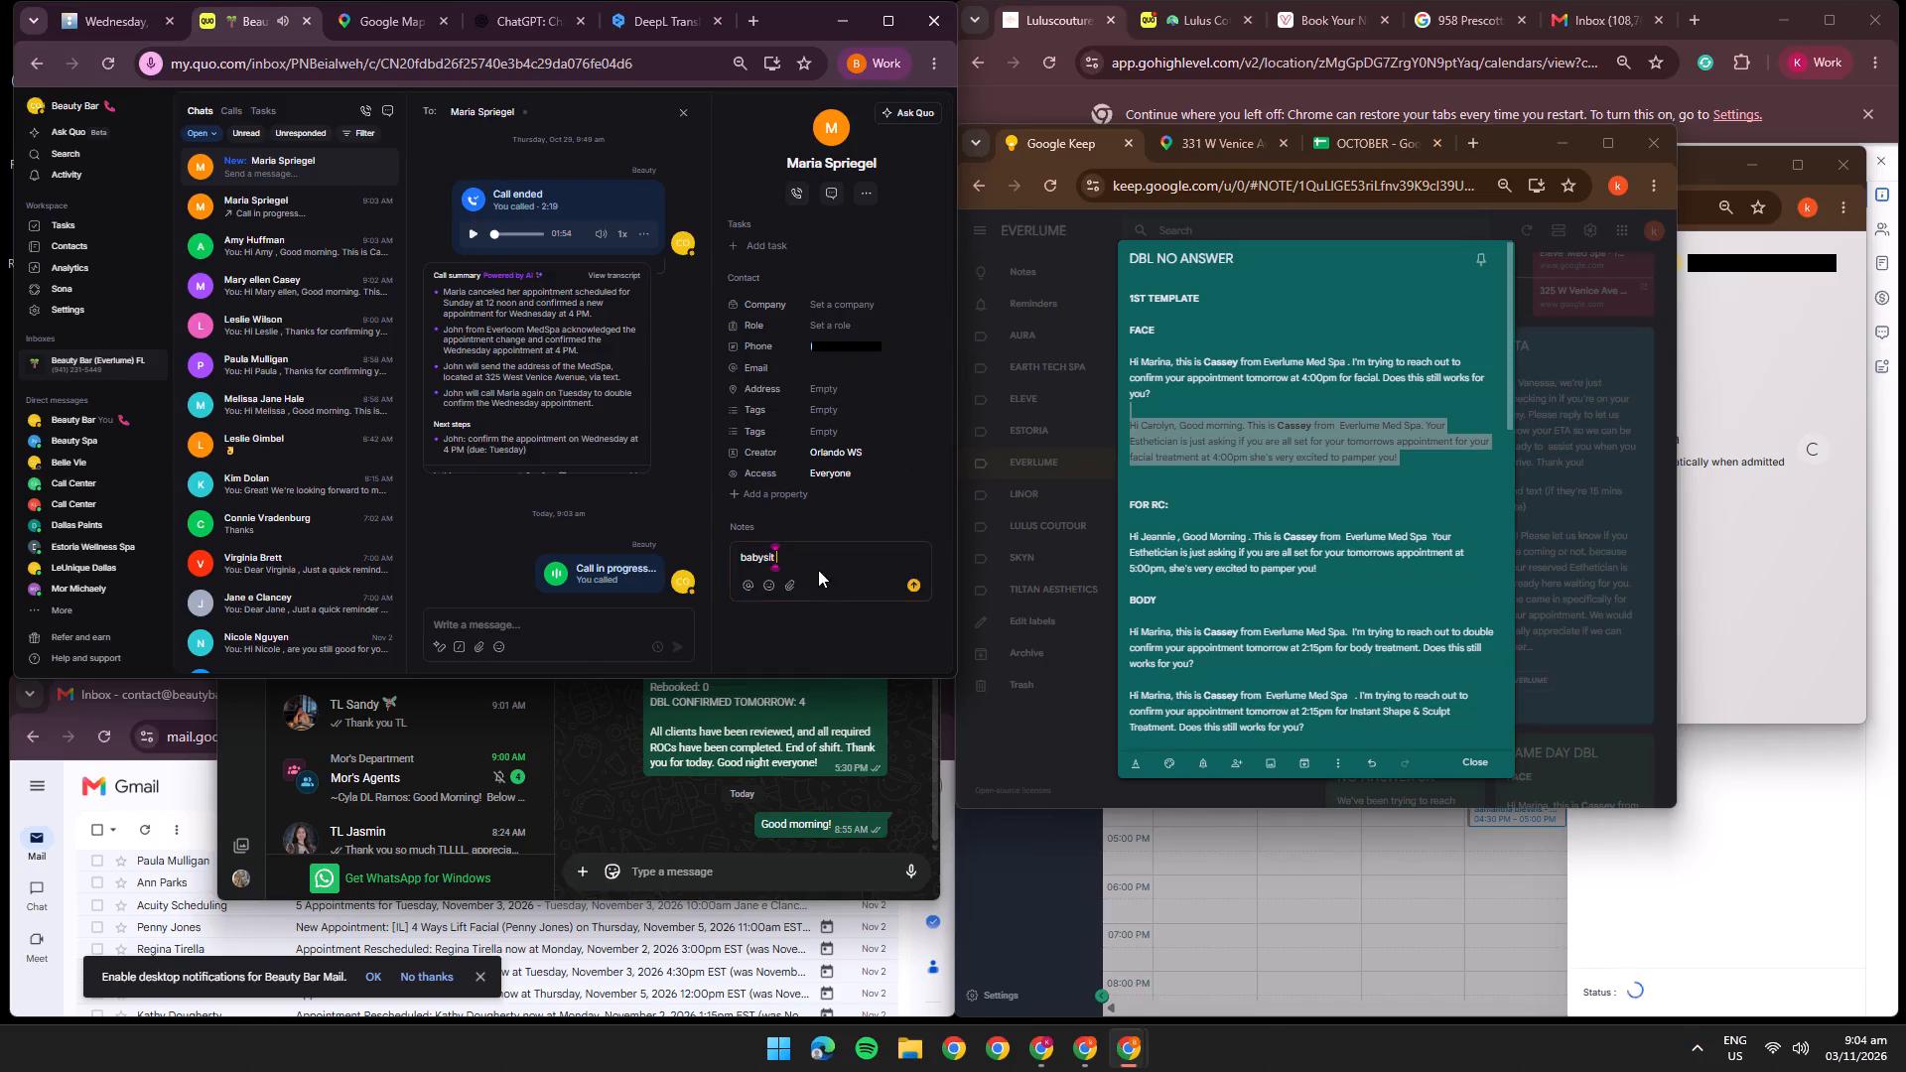
Replace the voicemail wording with "cancelled via call due to she'll have to babysit her grand daughter. Offered reschedule. Will check with her daughter first before she RS".
{"action": "left_click", "coordinate": [108, 29]}
{"action": "scroll", "coordinate": [732, 334], "scroll_direction": "down", "scroll_amount": 2}
{"action": "left_click", "coordinate": [756, 592]}
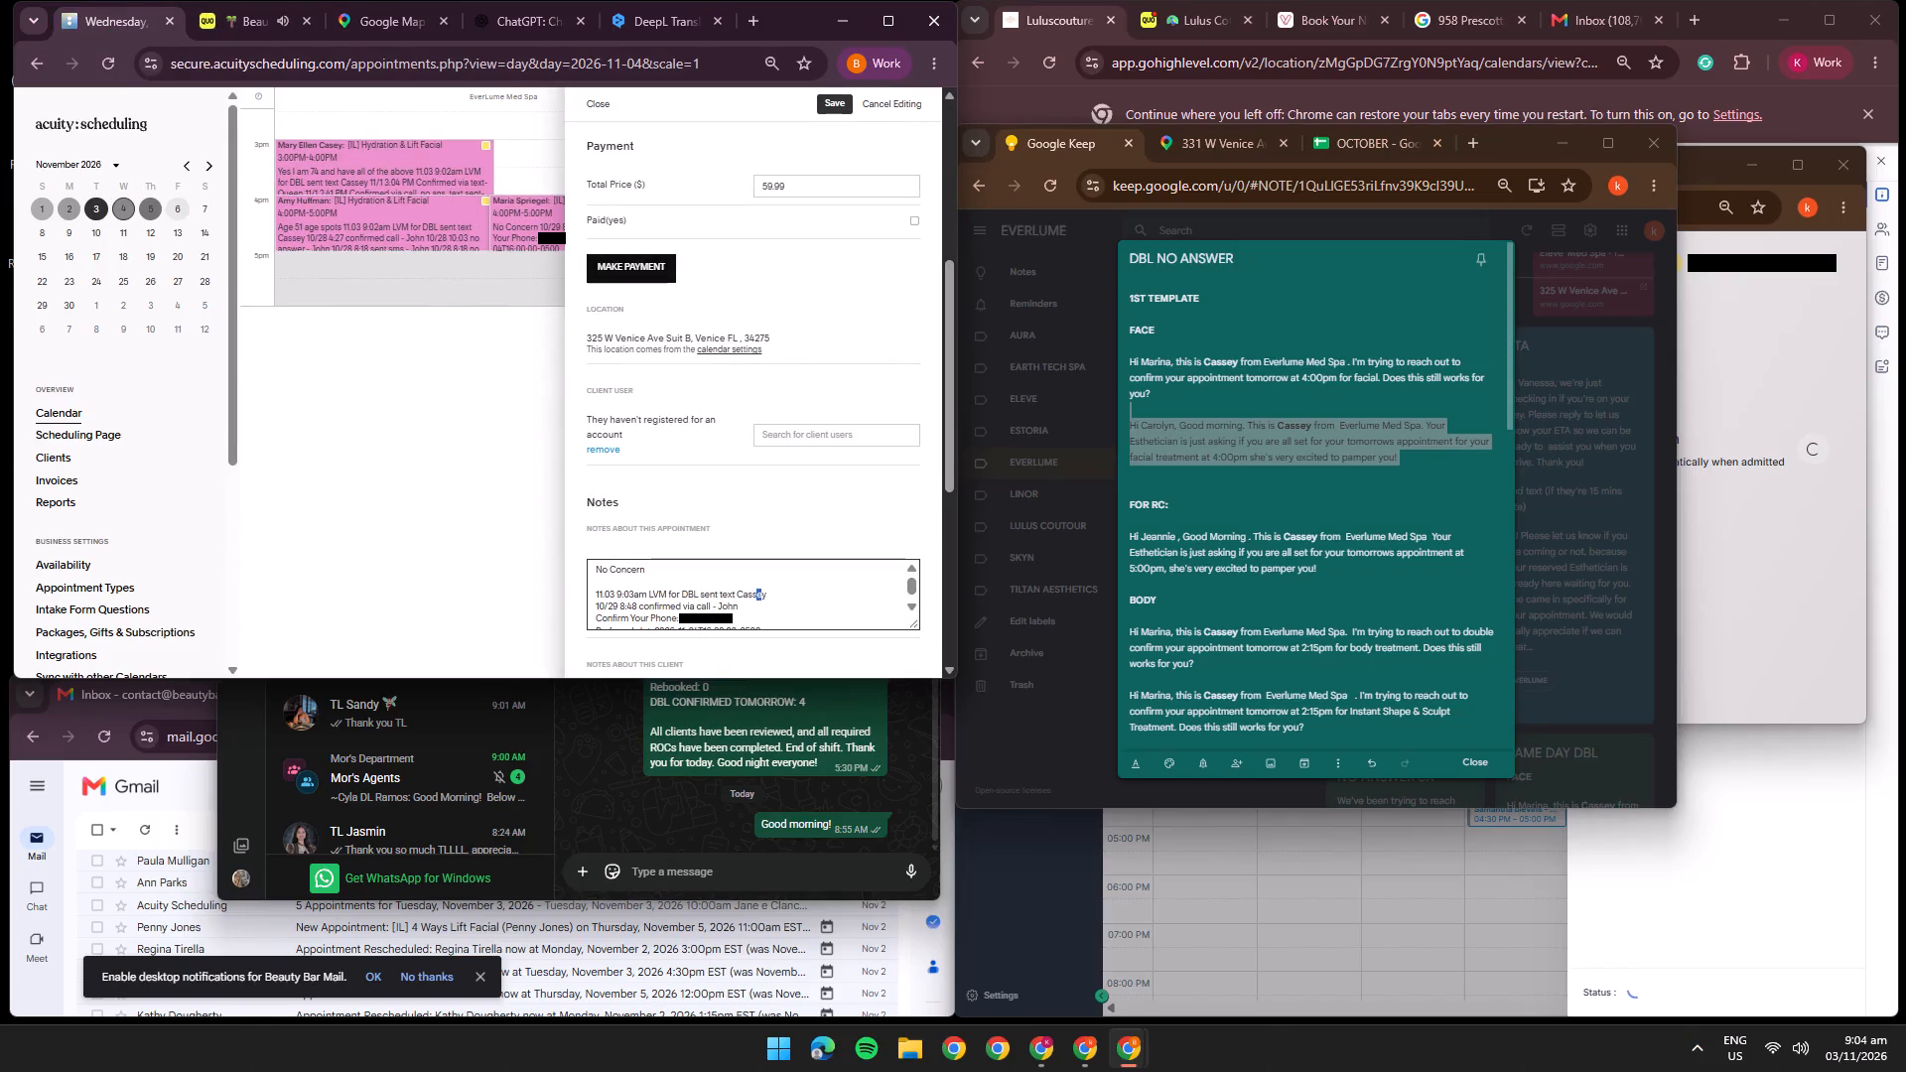
{"action": "left_click", "coordinate": [658, 593]}
{"action": "left_click_drag", "start_coordinate": [648, 595], "coordinate": [825, 586]}
{"action": "left_click", "coordinate": [825, 586]}
{"action": "left_click", "coordinate": [786, 600]}
{"action": "left_click_drag", "start_coordinate": [805, 593], "coordinate": [649, 596]}
{"action": "left_click_drag", "start_coordinate": [649, 596], "coordinate": [650, 600]}
{"action": "type", "text": "cancelled vbia"}
{"action": "key", "text": "BackSpace"}
{"action": "key", "text": "BackSpace"}
{"action": "key", "text": "BackSpace"}
{"action": "type", "text": "ia call."}
{"action": "key", "text": "space"}
{"action": "key", "text": "BackSpace"}
{"action": "key", "text": "BackSpace"}
{"action": "key", "text": "space"}
{"action": "type", "text": "du eto"}
{"action": "key", "text": "BackSpace"}
{"action": "key", "text": "BackSpace"}
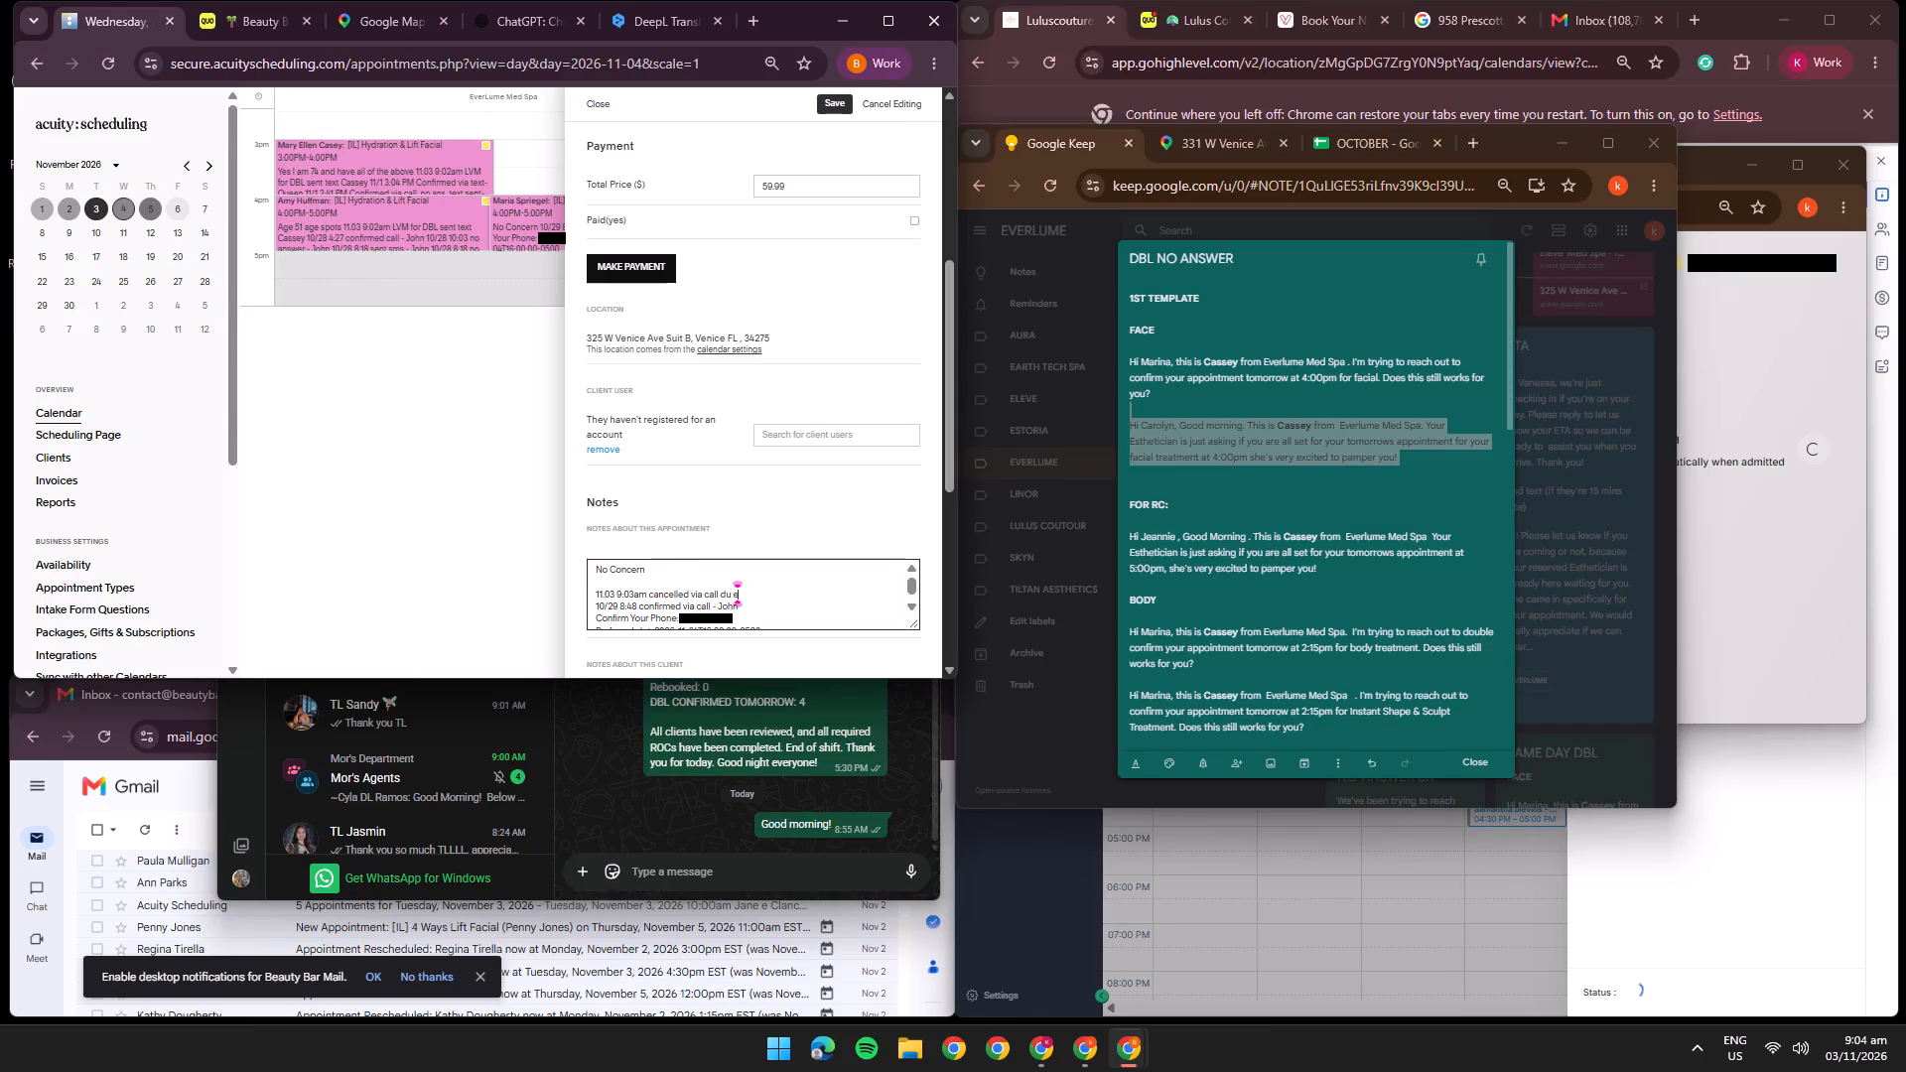
{"action": "key", "text": "BackSpace"}
{"action": "key", "text": "BackSpace"}
{"action": "type", "text": "e to she'll have to babysit her grand daughter."}
{"action": "key", "text": "space"}
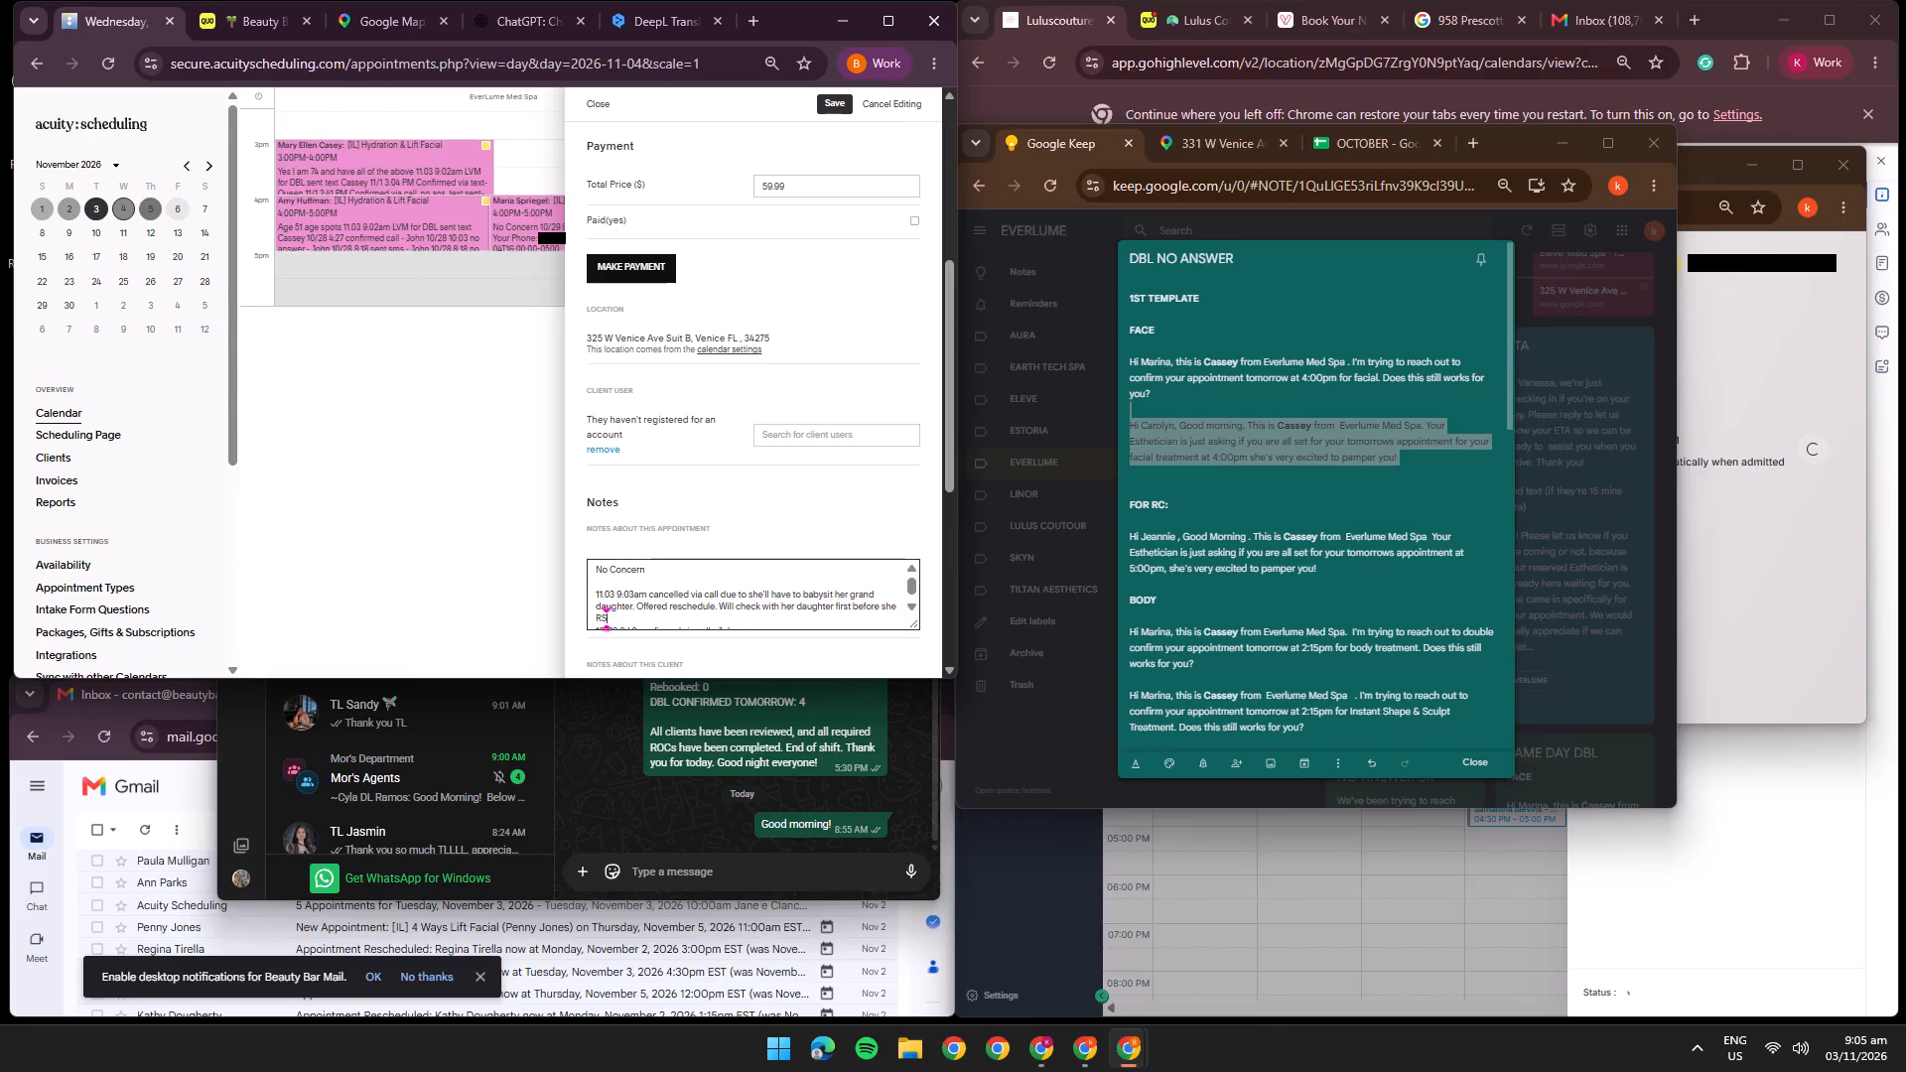
Change the second 4:00 PM appointment's label to Cancelled and save the appointment.
{"action": "scroll", "coordinate": [650, 600], "scroll_direction": "up", "scroll_amount": 4}
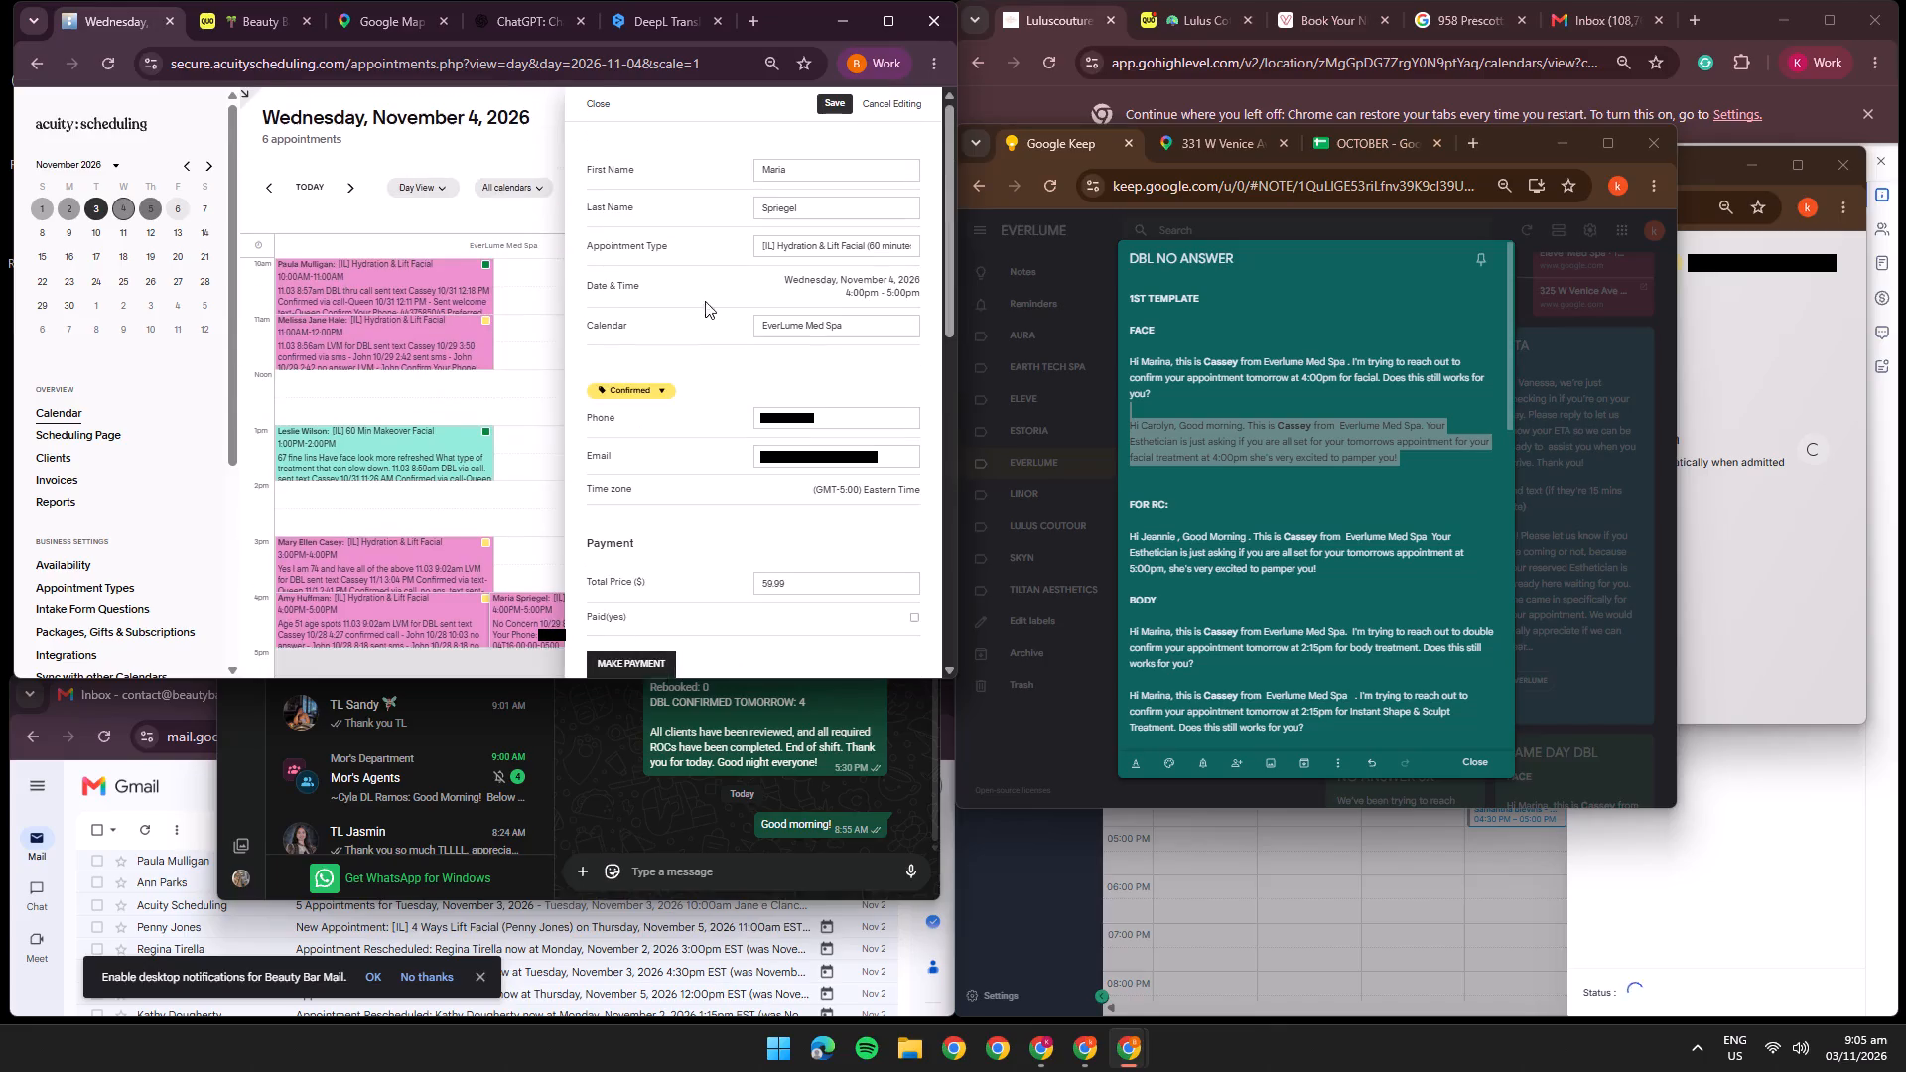
{"action": "left_click", "coordinate": [618, 387]}
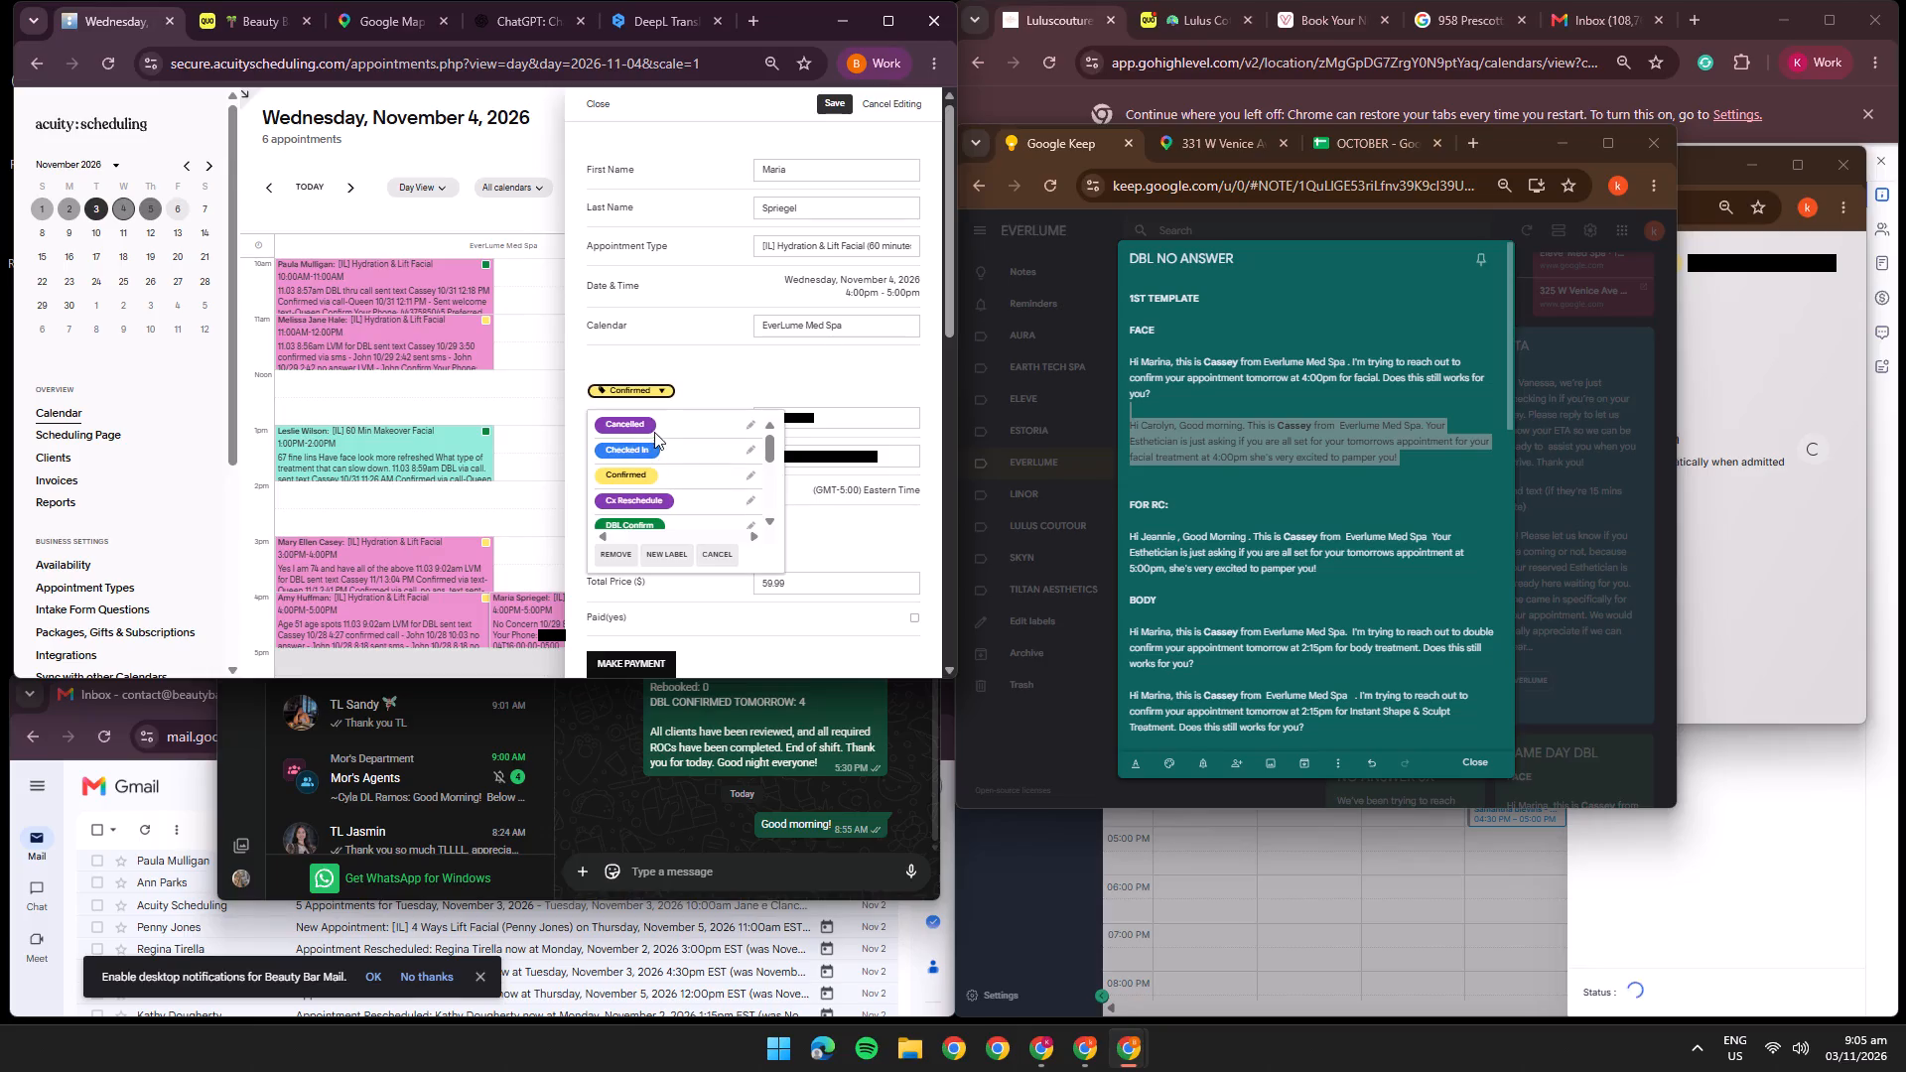
{"action": "left_click", "coordinate": [654, 432]}
{"action": "left_click", "coordinate": [638, 425]}
{"action": "left_click", "coordinate": [832, 97]}
{"action": "left_click", "coordinate": [1536, 497]}
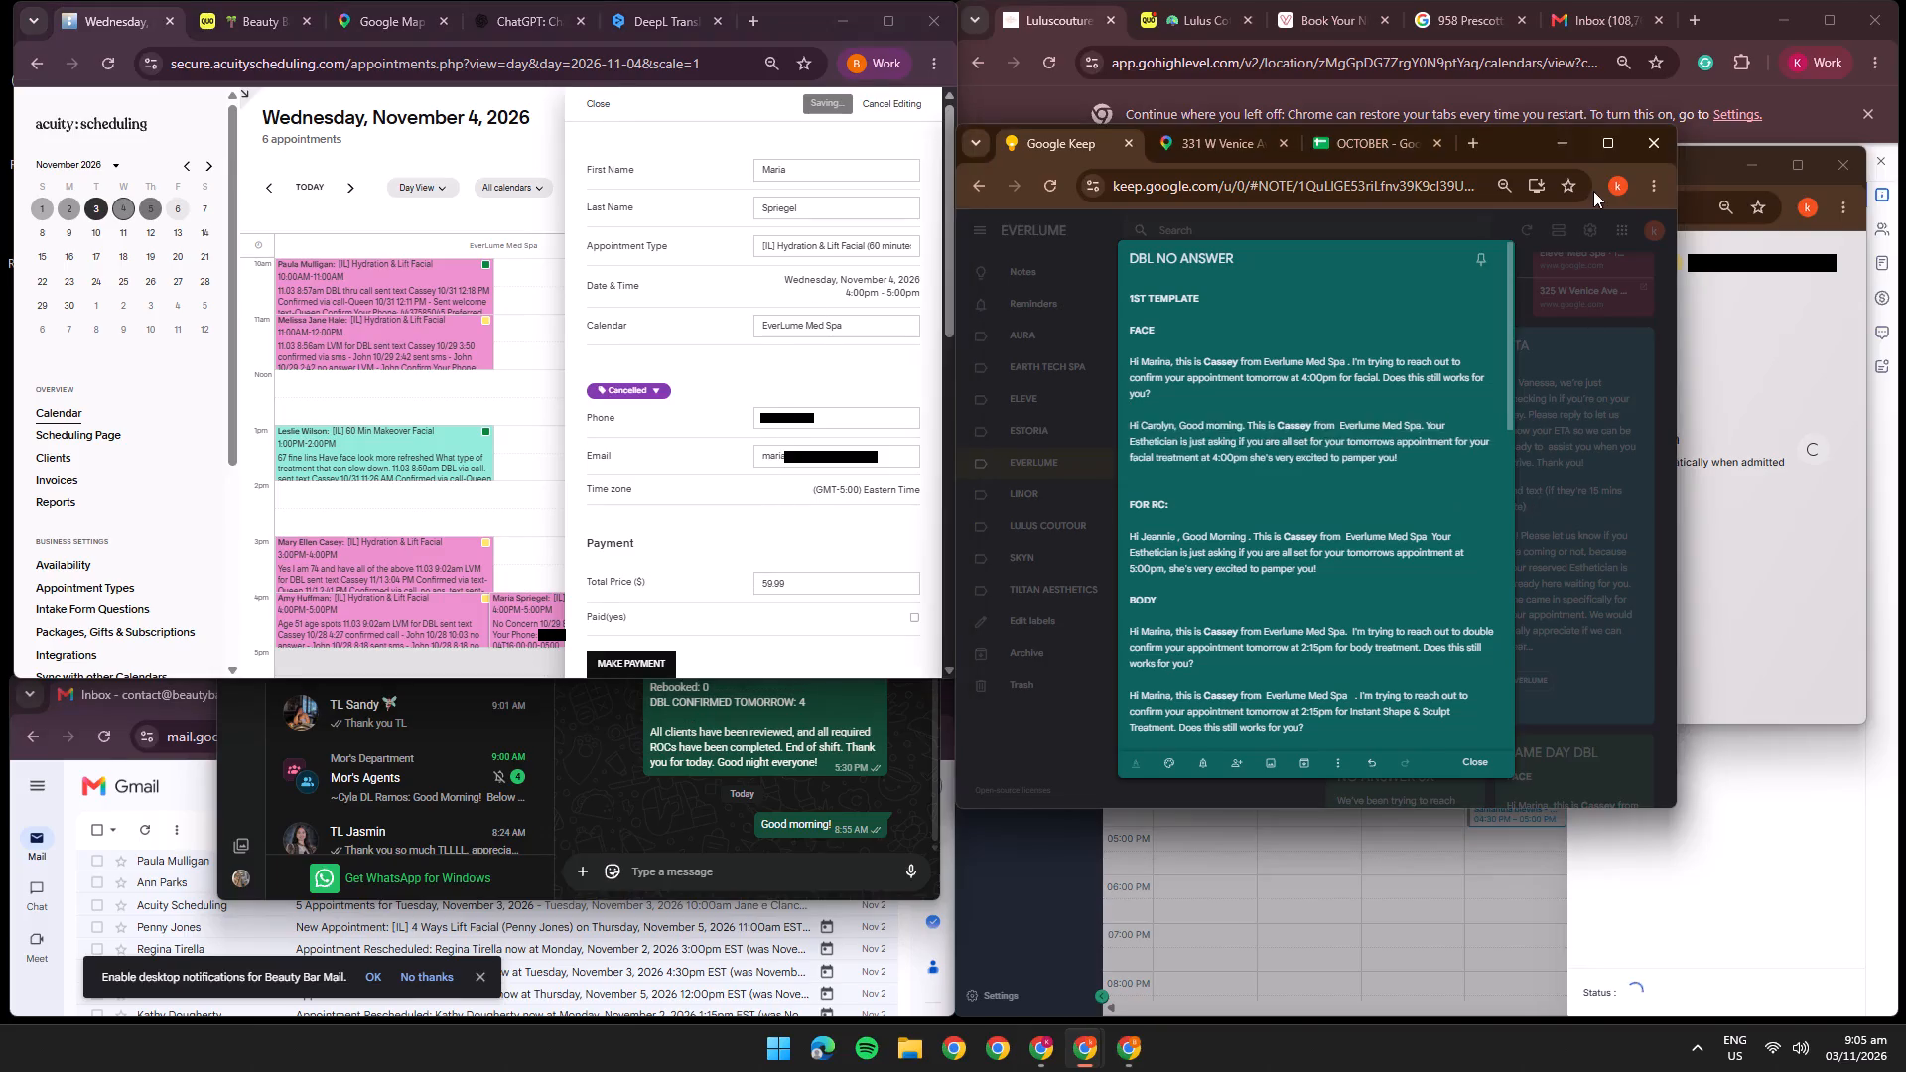
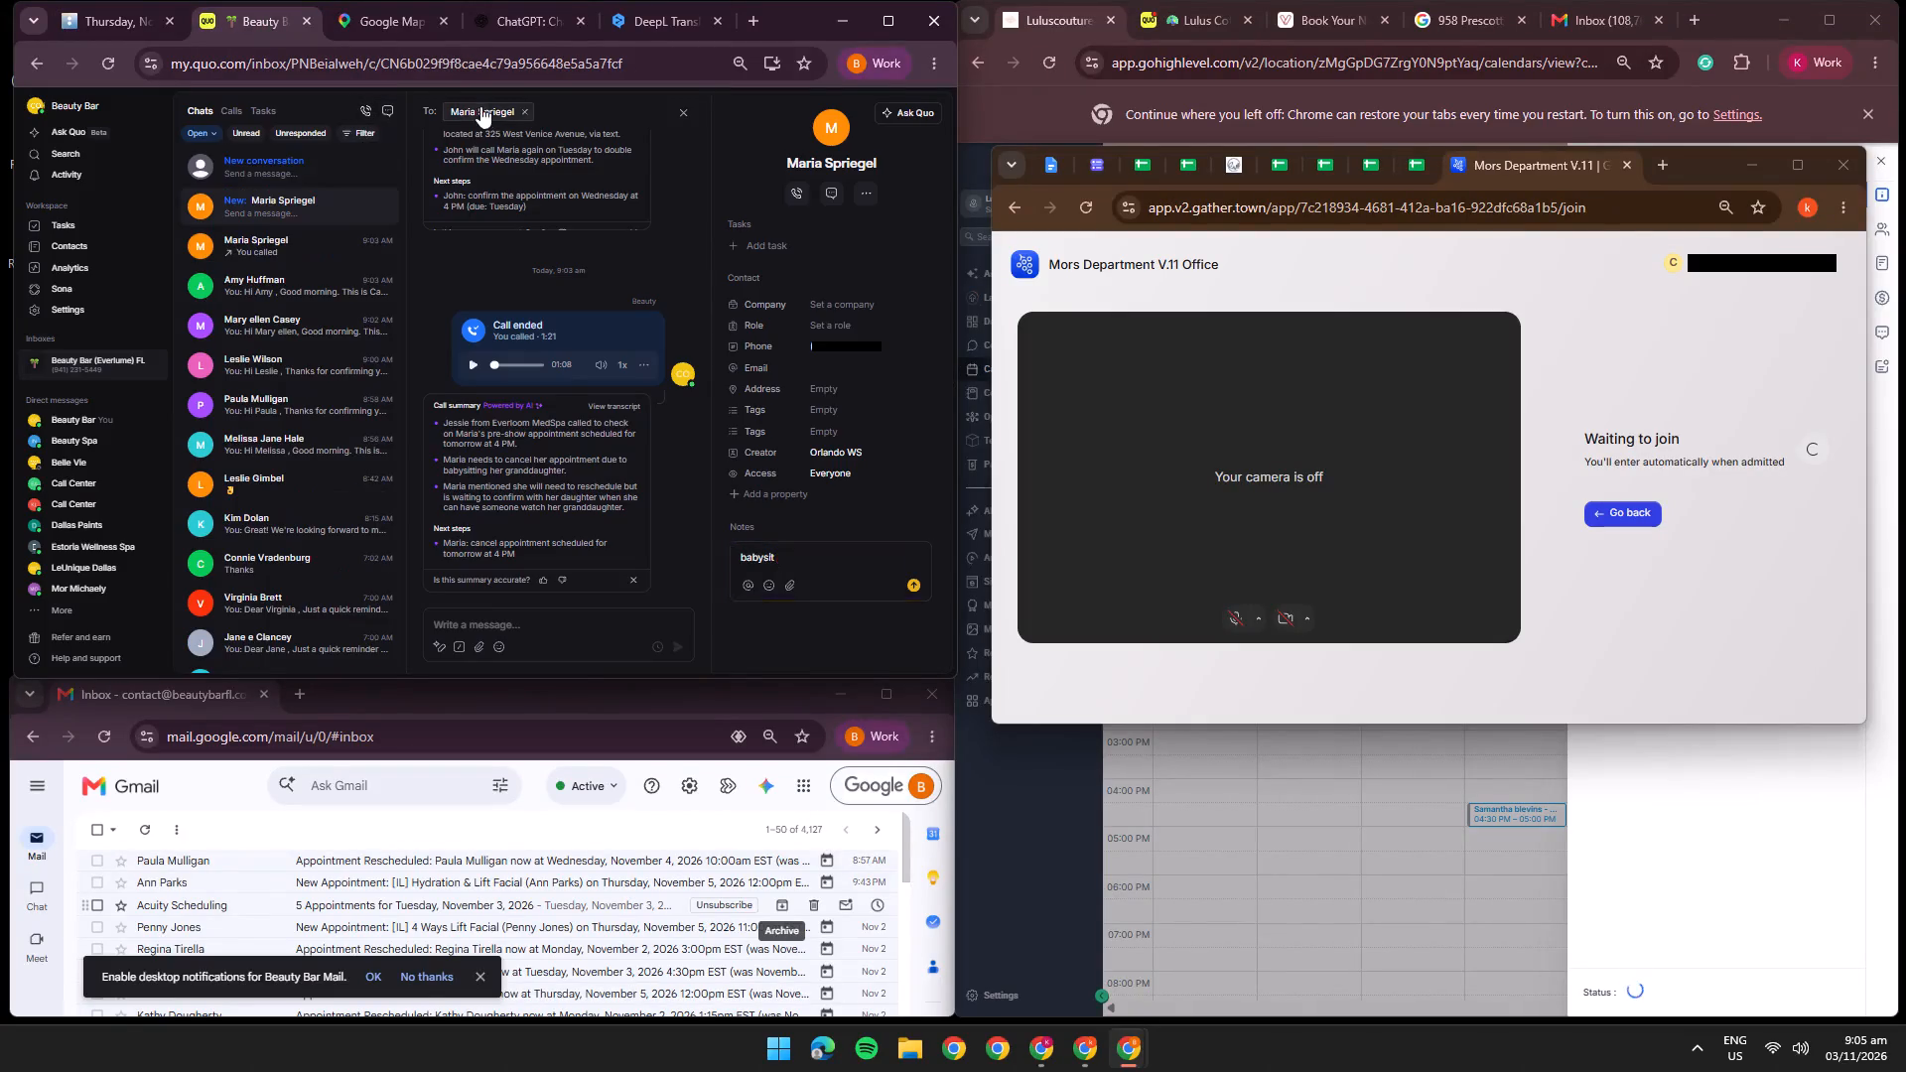
Start a new Quo conversation with the copied phone number of the November 5 11:00 AM client.
{"action": "left_click", "coordinate": [484, 106]}
{"action": "key", "text": "ctrl+v"}
{"action": "left_click", "coordinate": [558, 233]}
Copy the November 5 11:00 AM client's name from Acuity and set it as the new contact's name in Quo.
{"action": "left_click", "coordinate": [121, 25]}
{"action": "left_click_drag", "start_coordinate": [792, 165], "coordinate": [553, 181]}
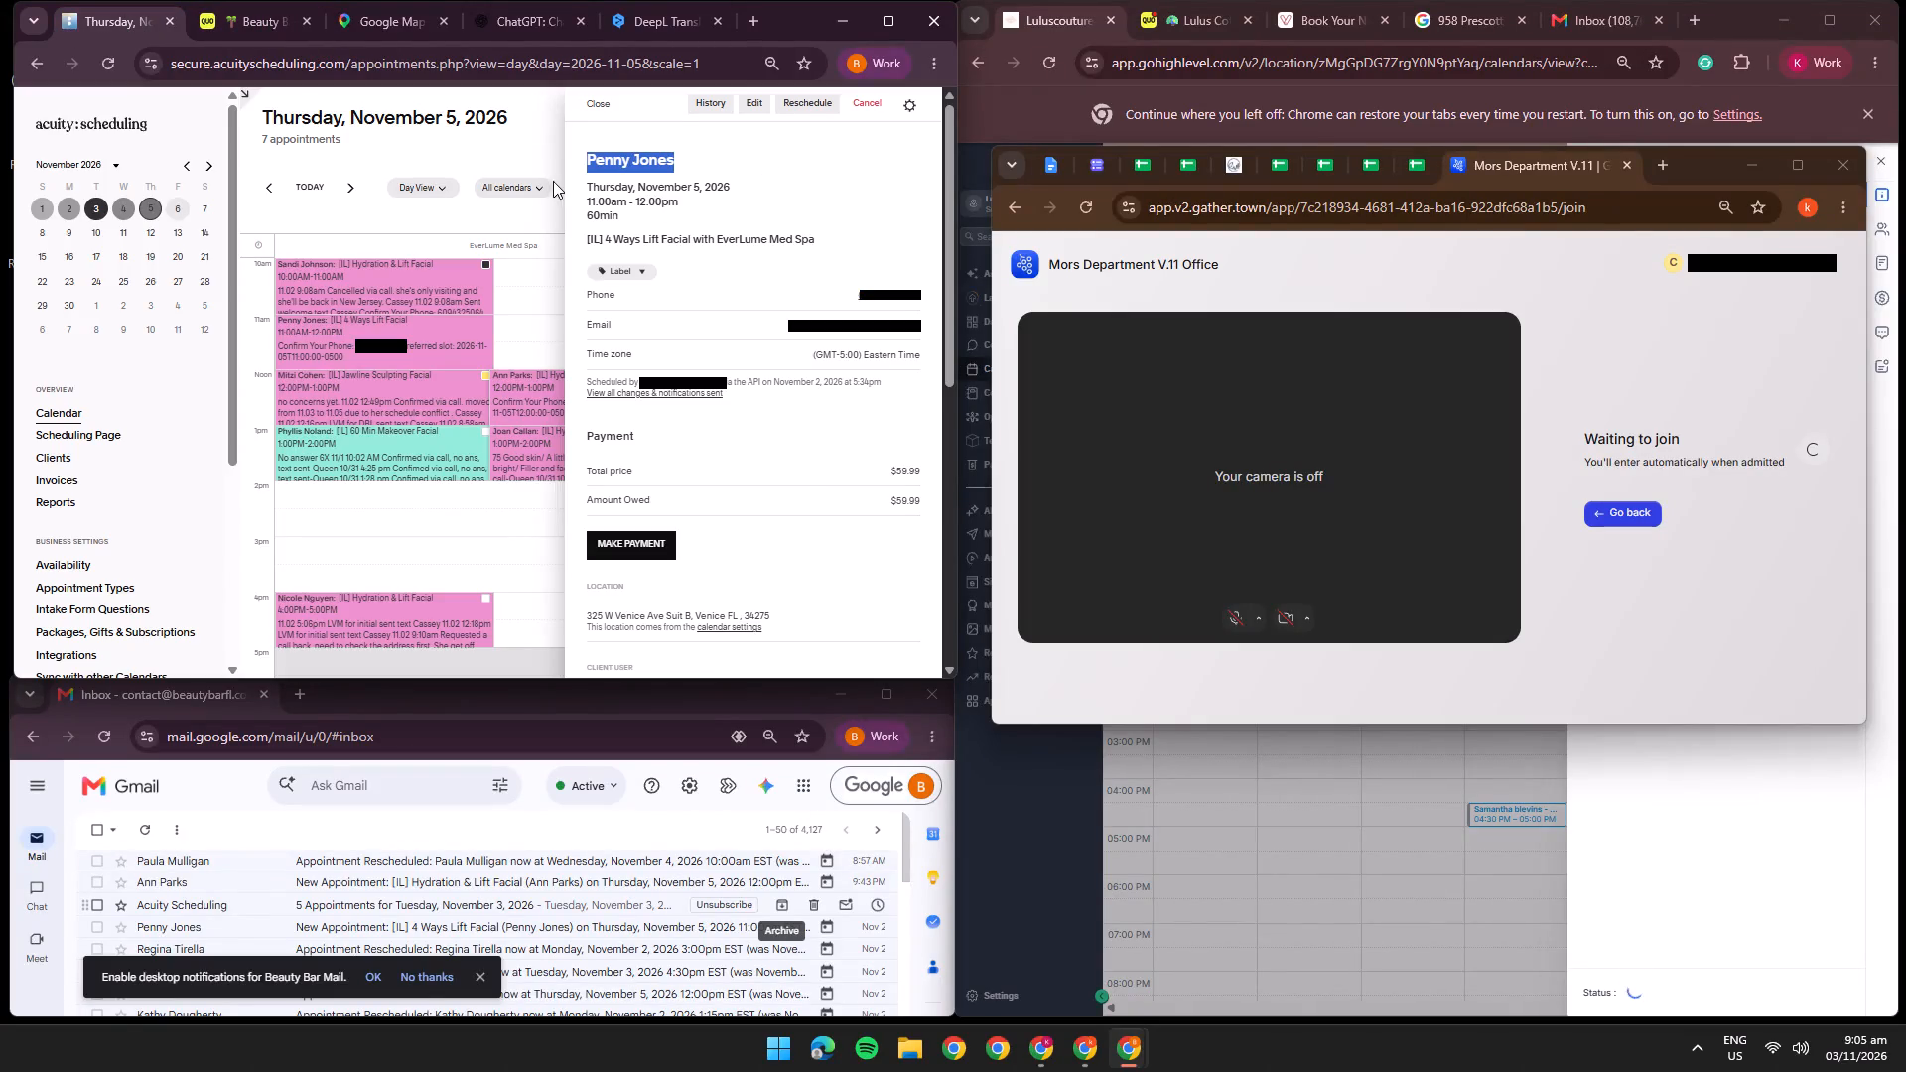
{"action": "left_click_drag", "start_coordinate": [553, 181], "coordinate": [588, 169]}
{"action": "key", "text": "ctrl+c"}
{"action": "key", "text": "ctrl+c"}
{"action": "left_click", "coordinate": [475, 143]}
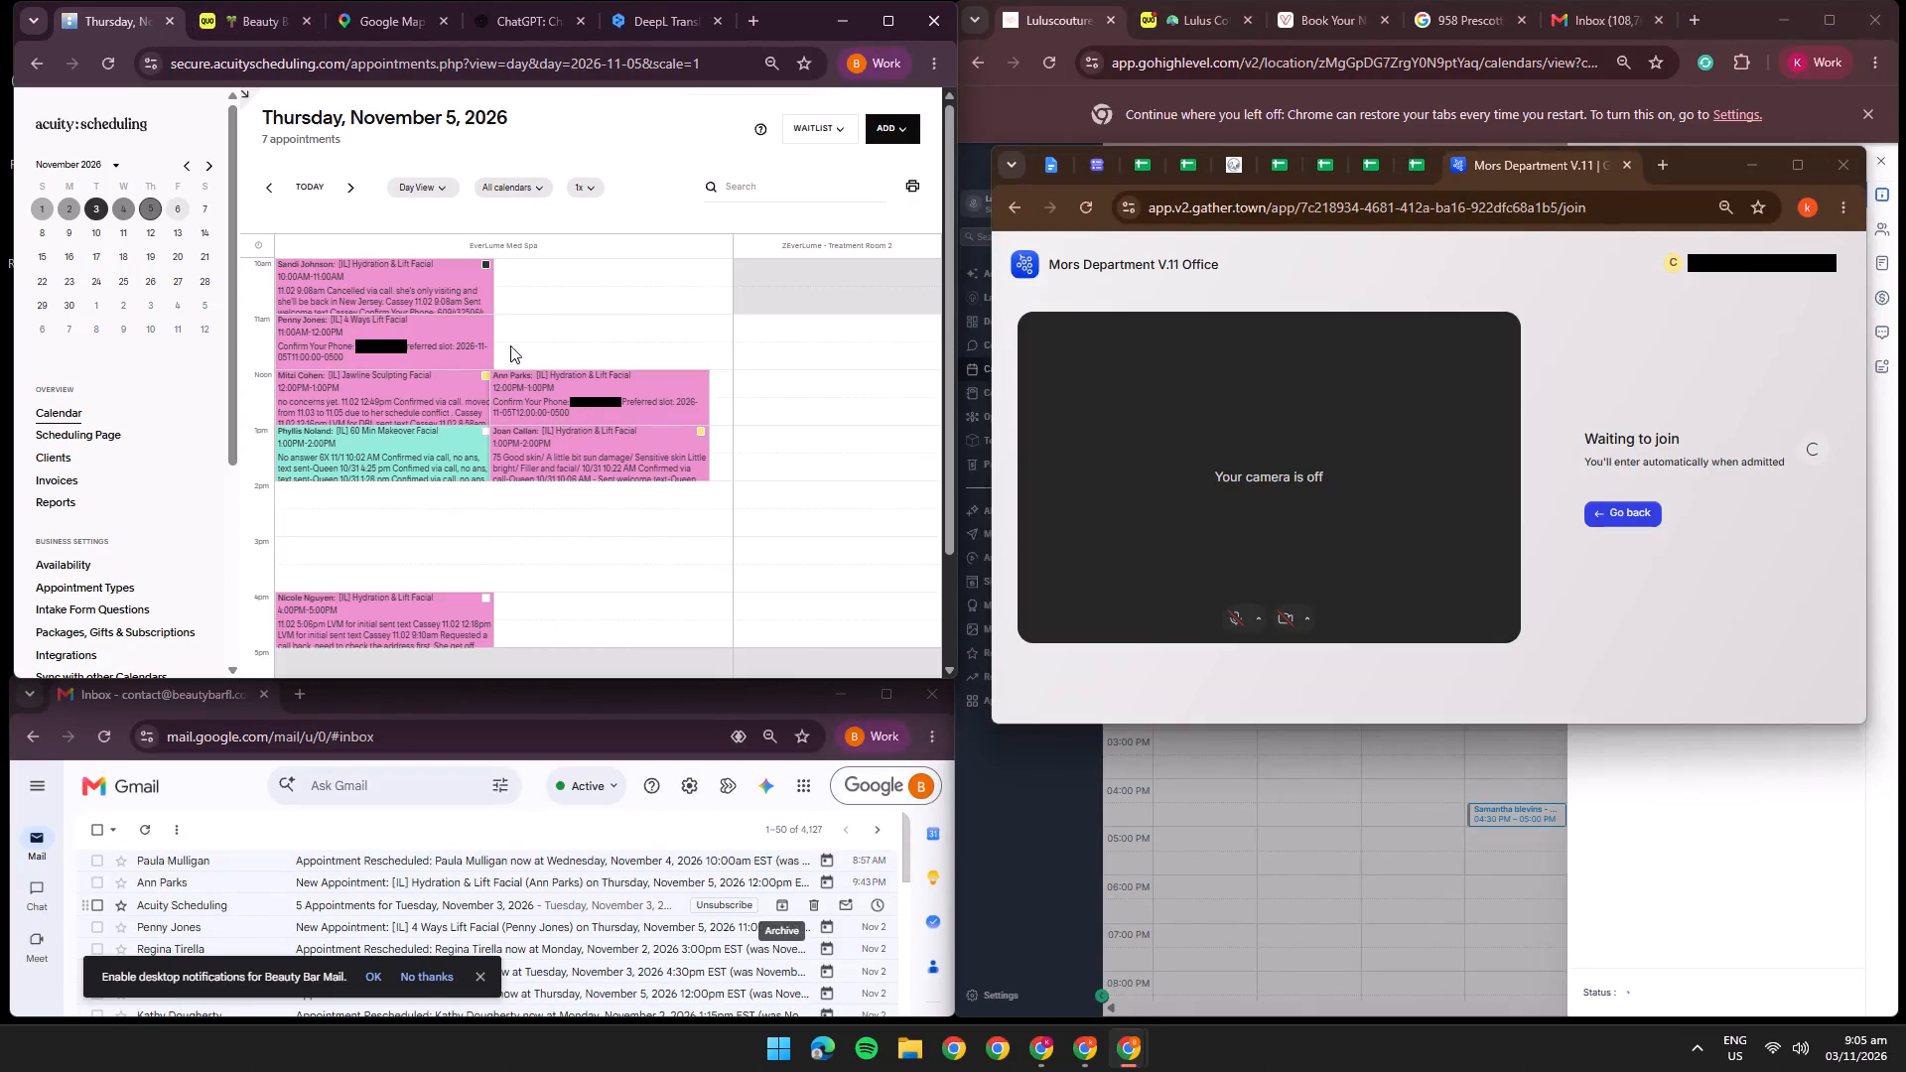
{"action": "left_click", "coordinate": [399, 341]}
{"action": "left_click_drag", "start_coordinate": [708, 164], "coordinate": [593, 174]}
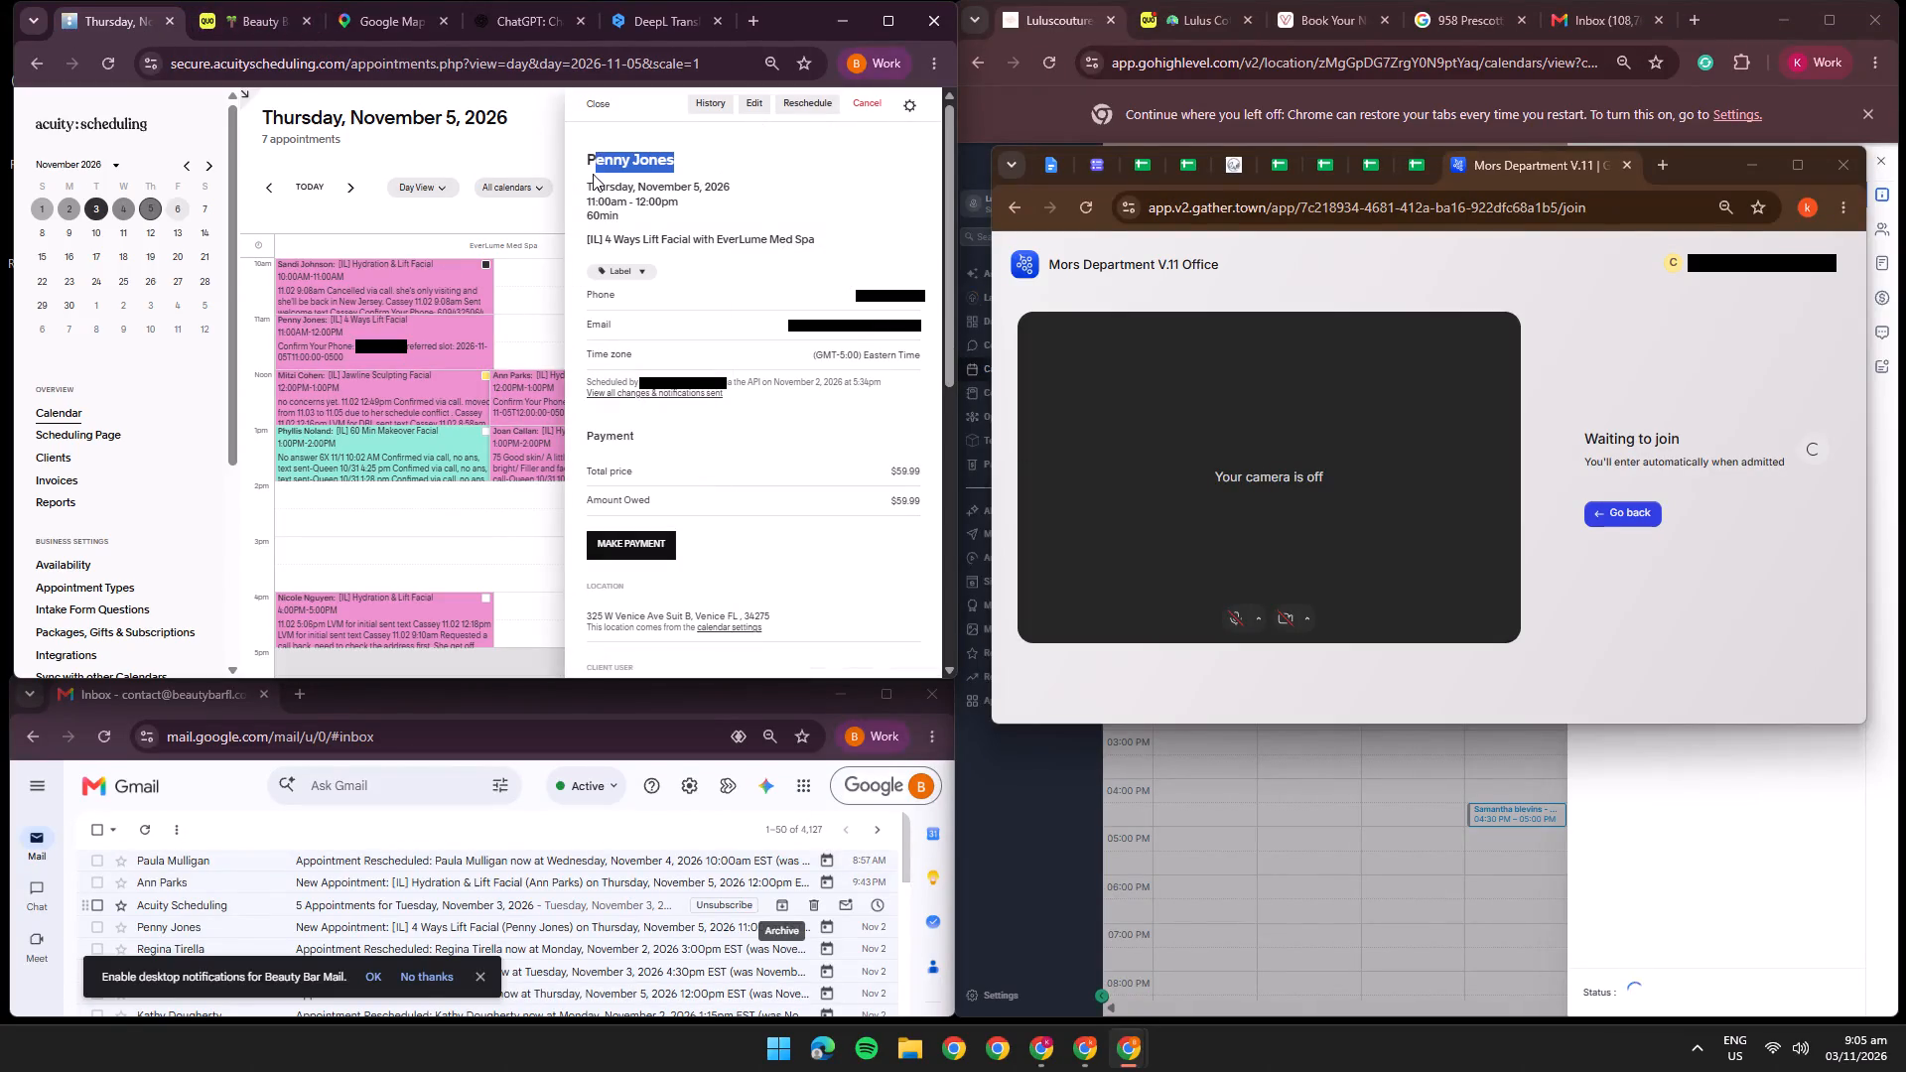
{"action": "left_click_drag", "start_coordinate": [593, 174], "coordinate": [578, 174]}
{"action": "key", "text": "ctrl+c"}
{"action": "key", "text": "ctrl+c"}
{"action": "left_click", "coordinate": [258, 31]}
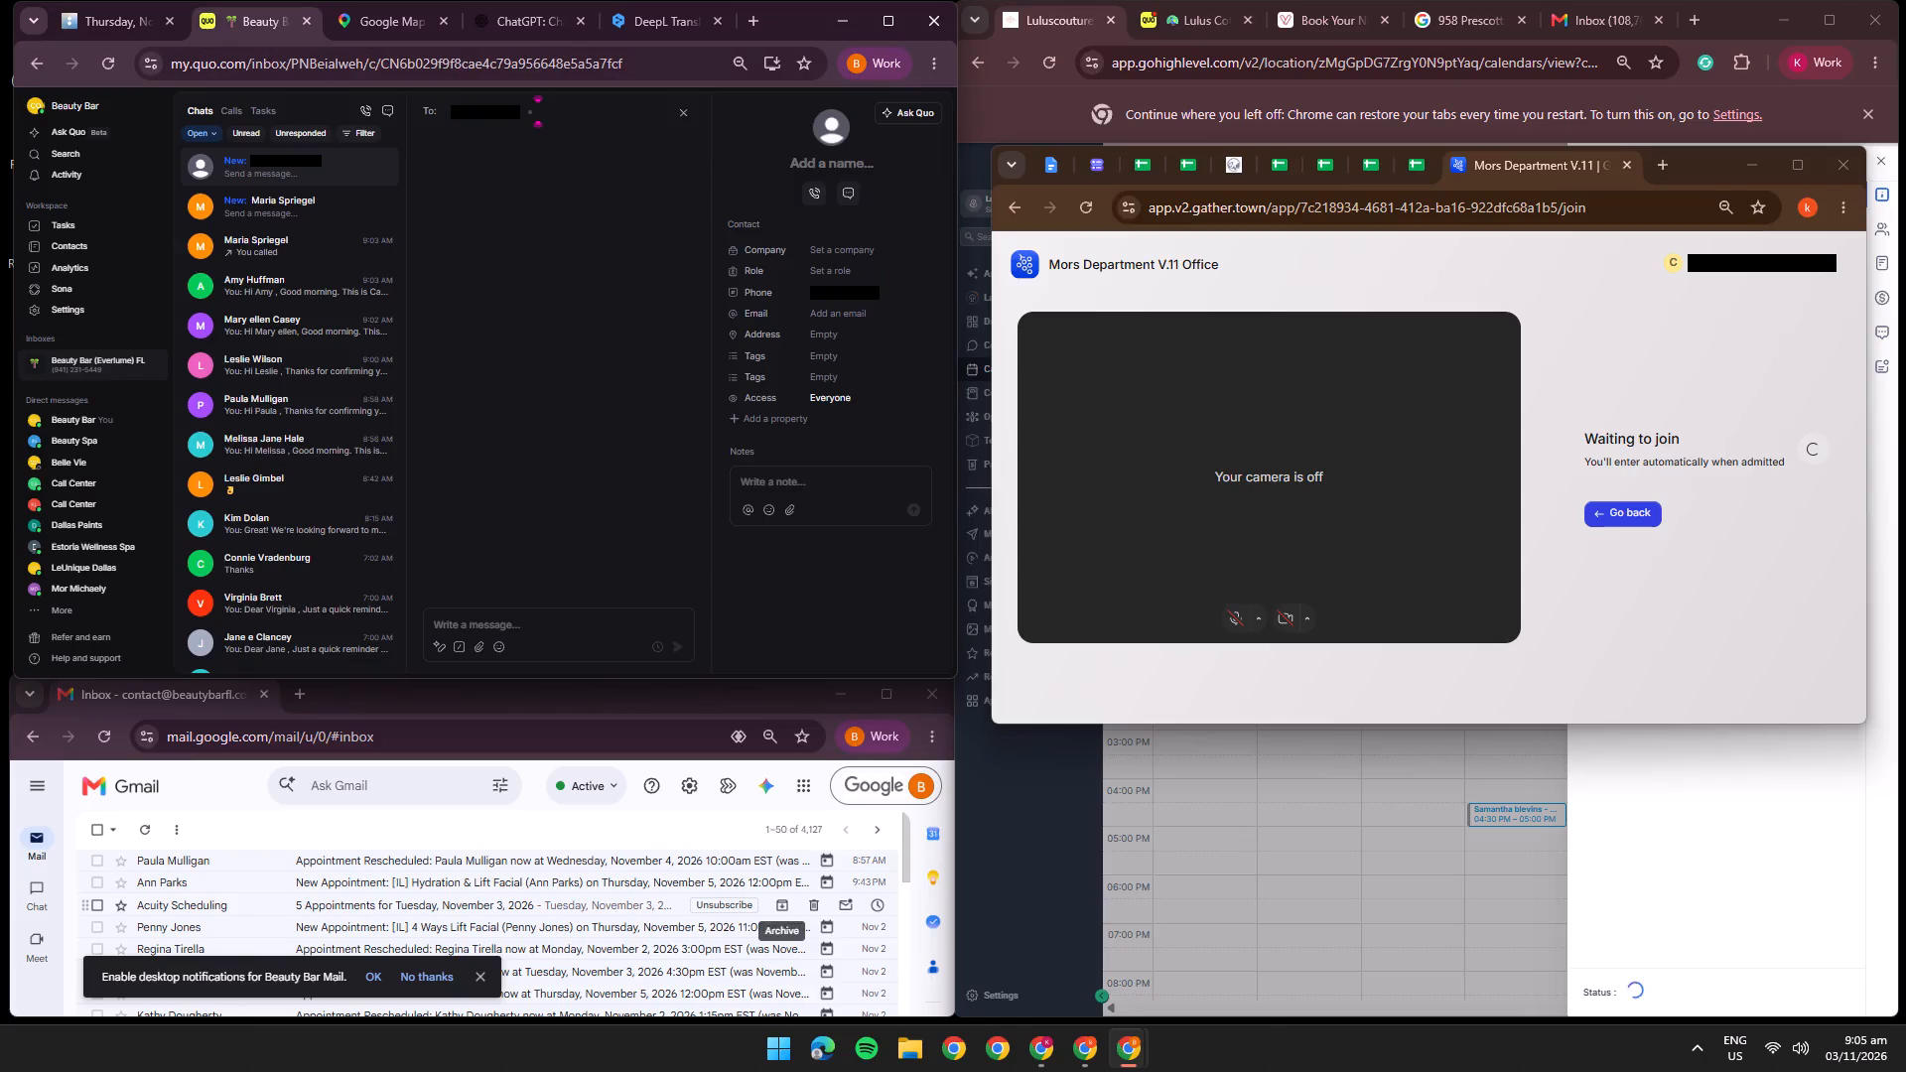
{"action": "left_click", "coordinate": [846, 162]}
{"action": "key", "text": "ctrl+v"}
{"action": "left_click", "coordinate": [507, 378]}
Copy the WELCOME TEXT note from Google Keep and send it to the 11:00 AM client in Quo.
{"action": "key", "text": "alt+Tab"}
{"action": "left_click", "coordinate": [935, 540], "text": "alt"}
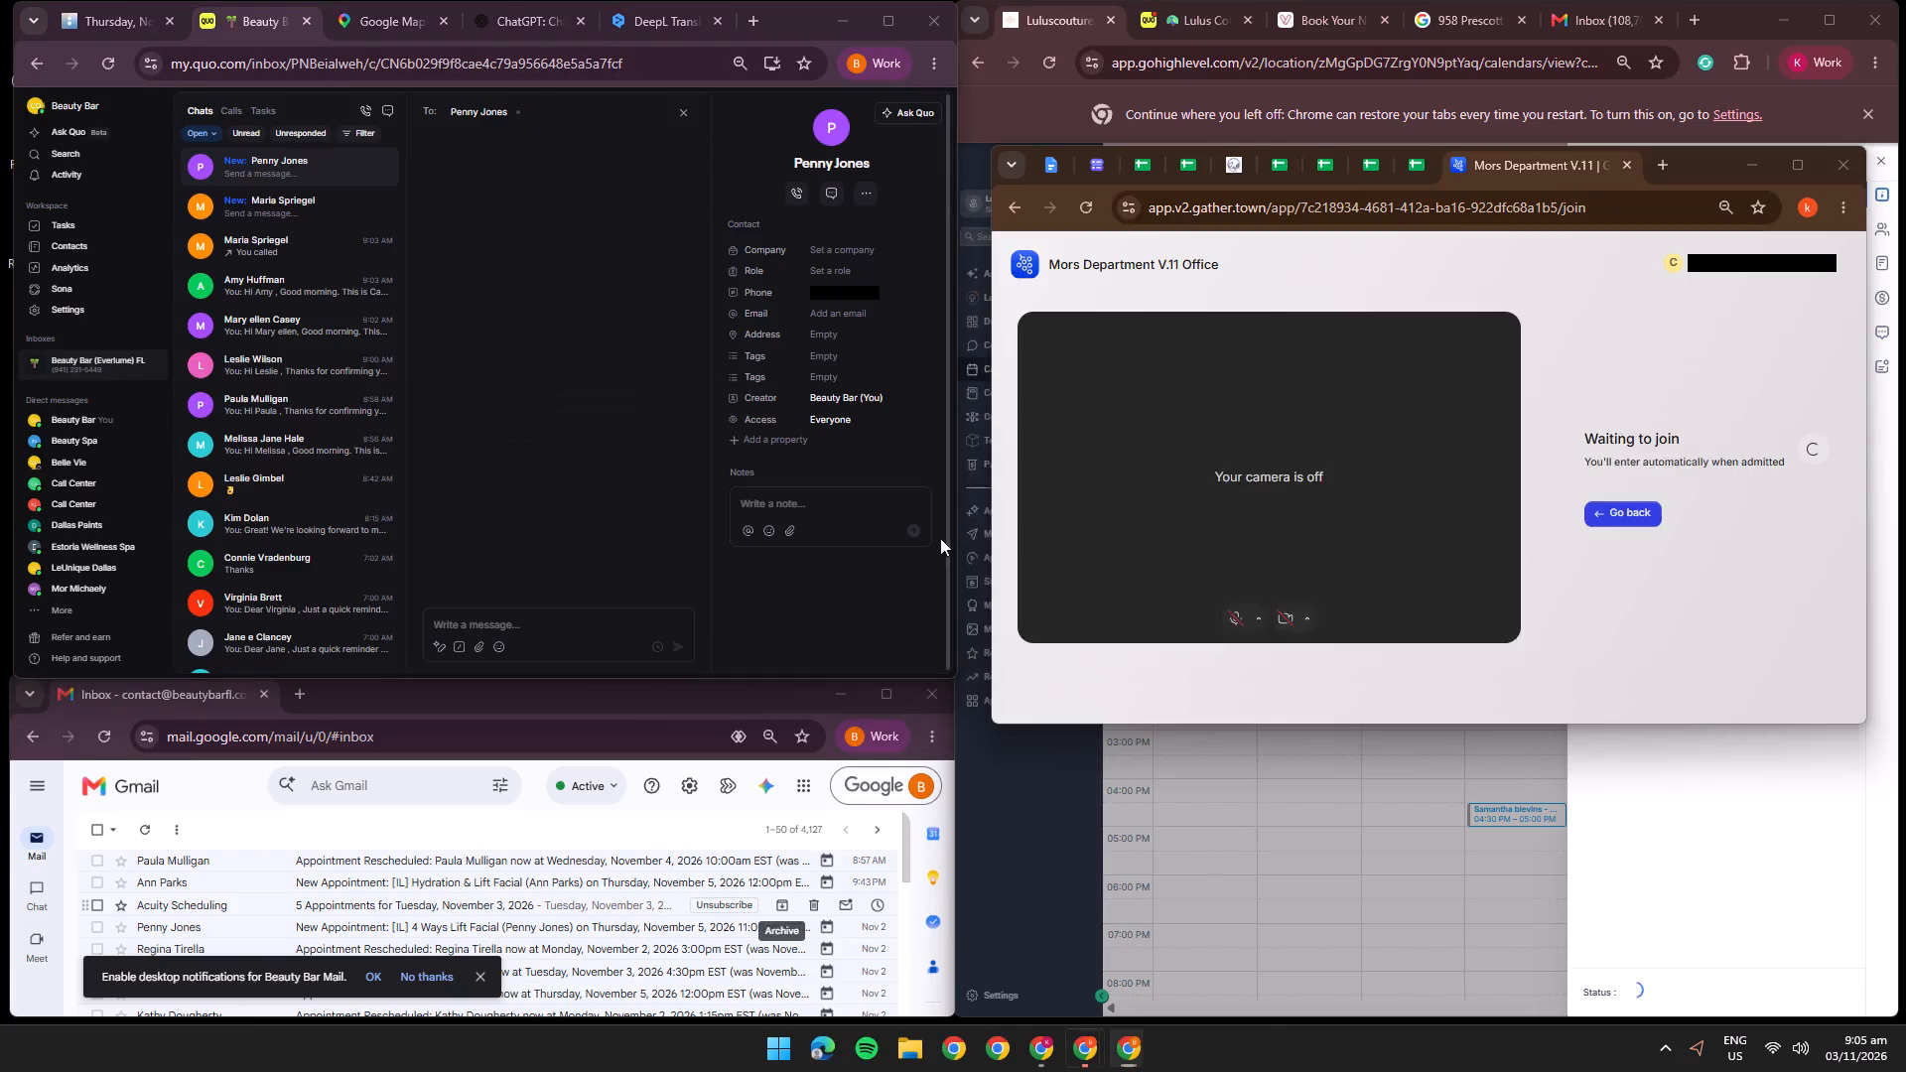
{"action": "scroll", "coordinate": [1408, 573], "scroll_direction": "up", "scroll_amount": 9}
{"action": "left_click", "coordinate": [1217, 485]}
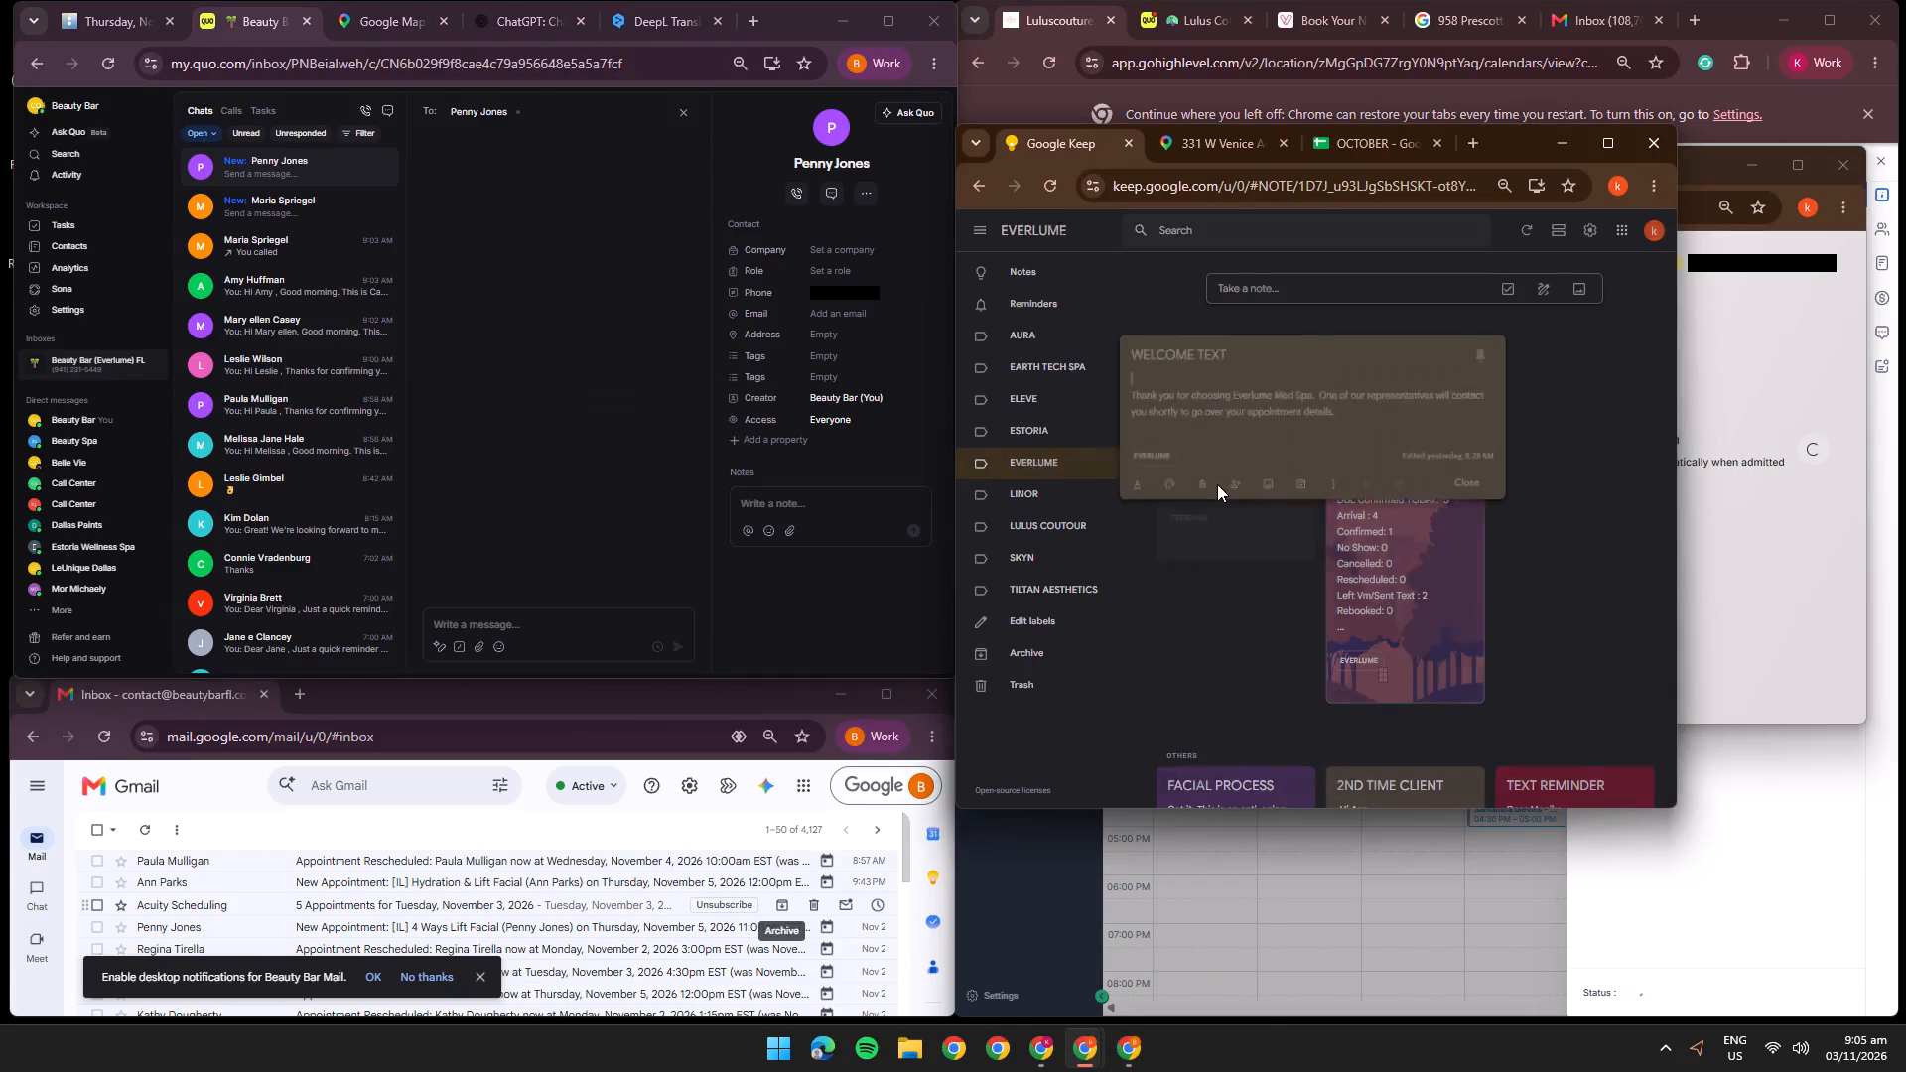
{"action": "key", "text": "ctrl+a"}
{"action": "key", "text": "ctrl+c"}
{"action": "key", "text": "ctrl+c"}
{"action": "left_click", "coordinate": [591, 639], "text": "ctrl"}
{"action": "key", "text": "ctrl+v"}
{"action": "key", "text": "Return"}
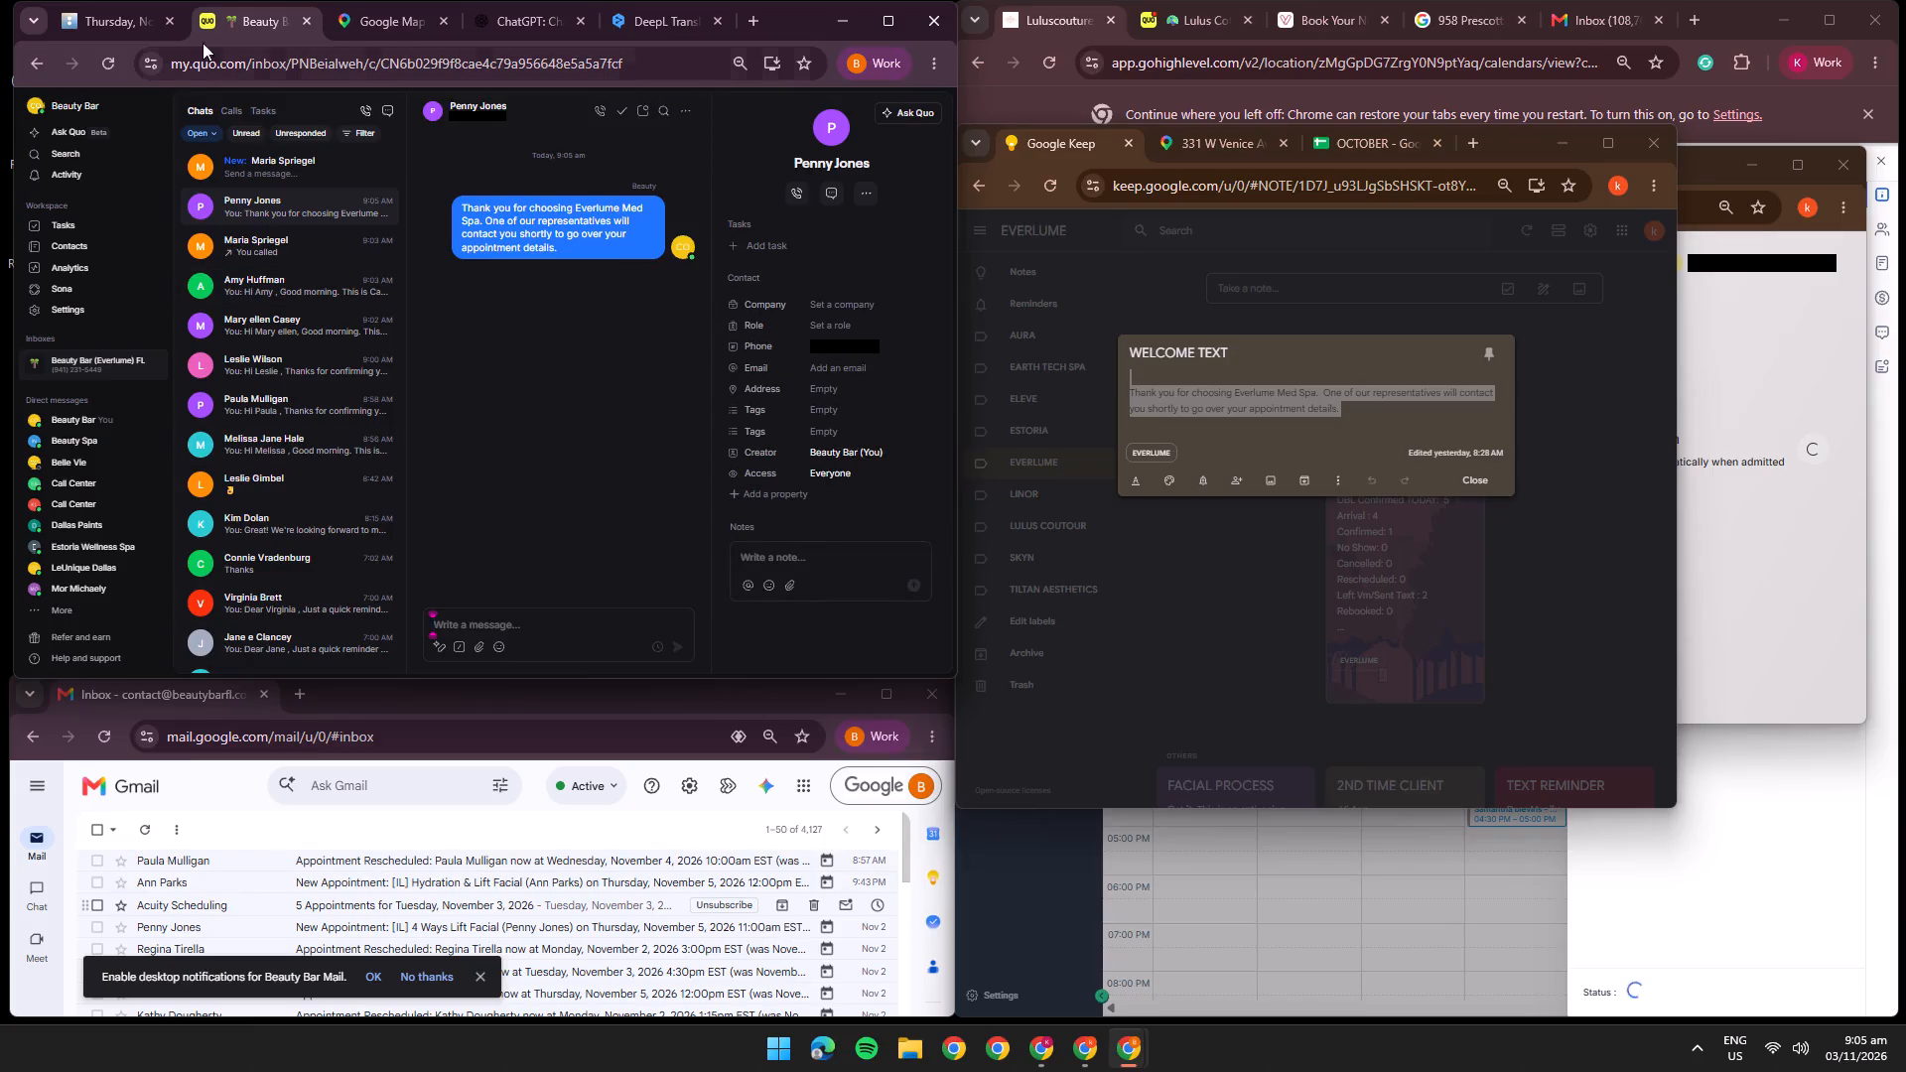
Copy the phone number from Acuity's November 5 12:00 PM Hydration & Lift Facial appointment beginning "Confirm Your Phone" and start a Quo conversation with it.
{"action": "left_click", "coordinate": [126, 26]}
{"action": "left_click", "coordinate": [500, 164]}
{"action": "left_click", "coordinate": [561, 362]}
{"action": "left_click", "coordinate": [559, 385]}
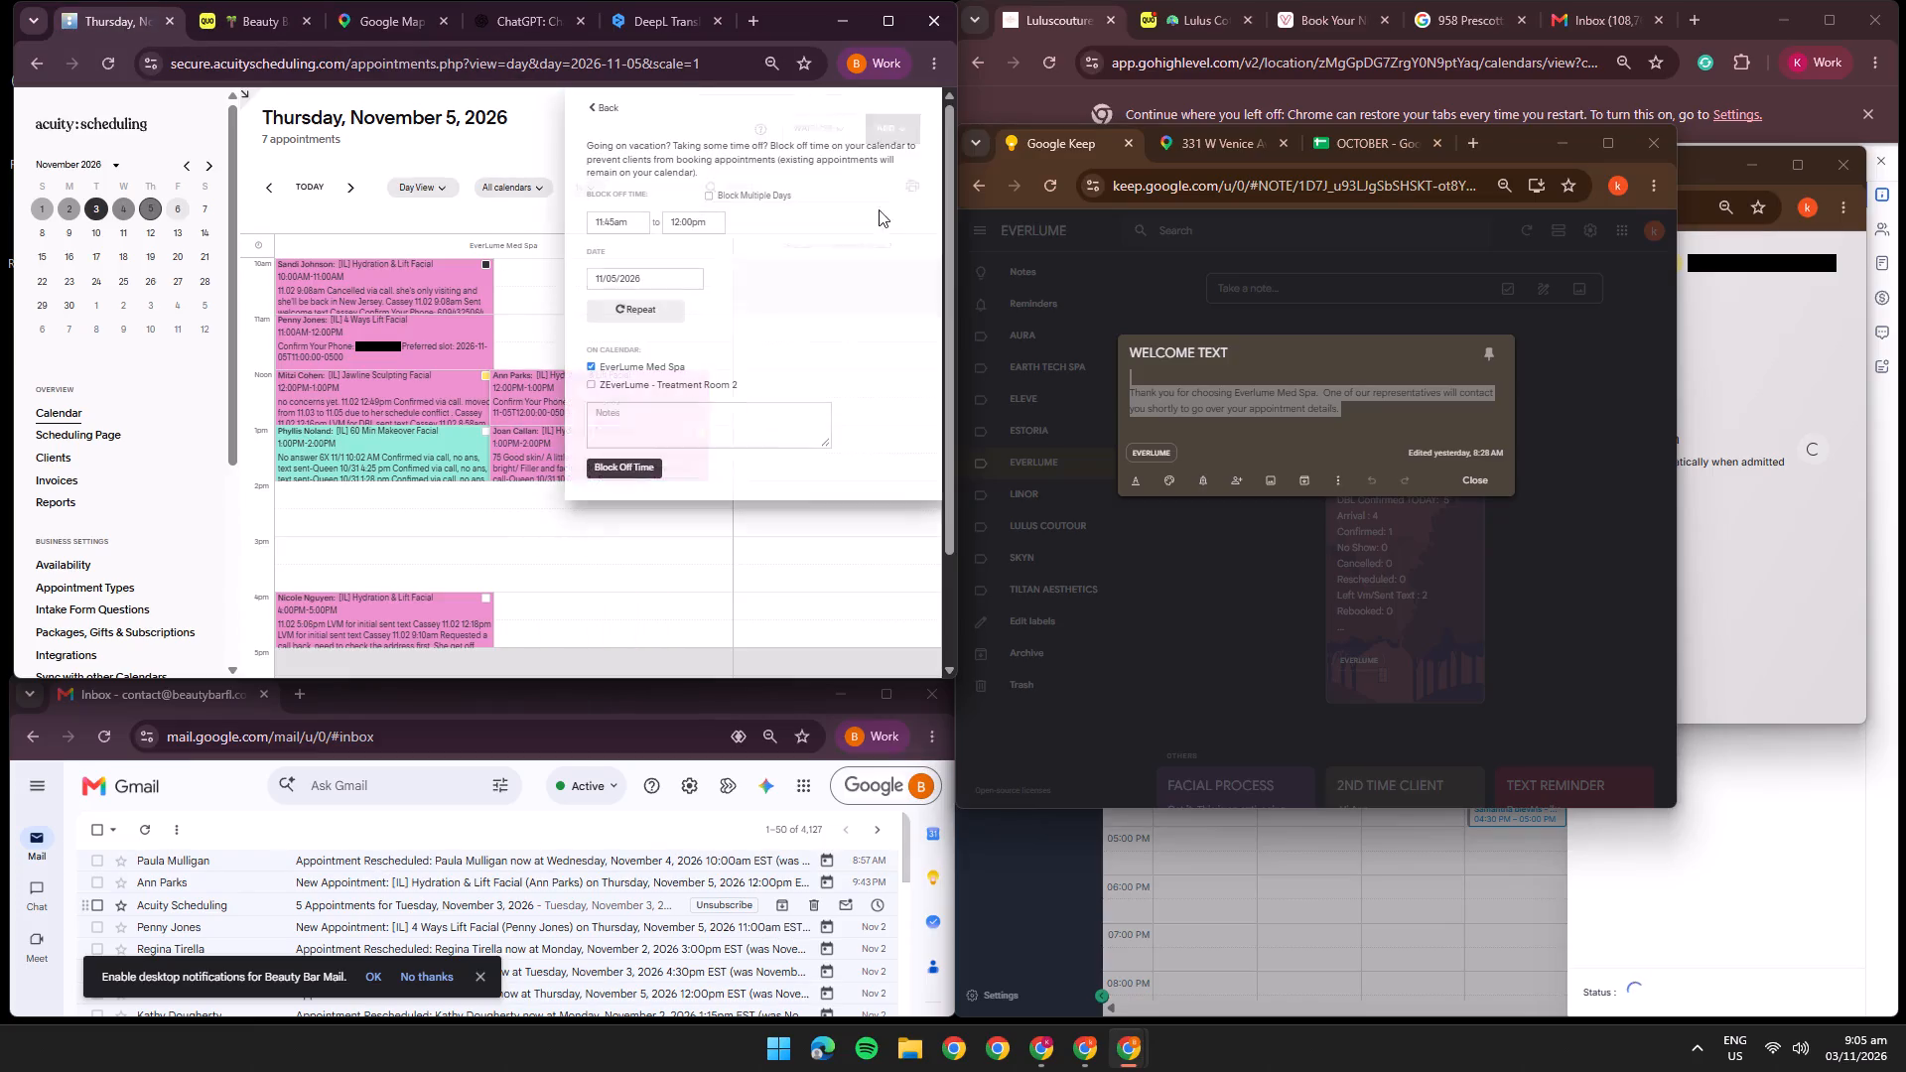
{"action": "left_click_drag", "start_coordinate": [924, 293], "coordinate": [813, 291]}
{"action": "key", "text": "ctrl+c"}
{"action": "key", "text": "ctrl+c"}
{"action": "left_click", "coordinate": [269, 26]}
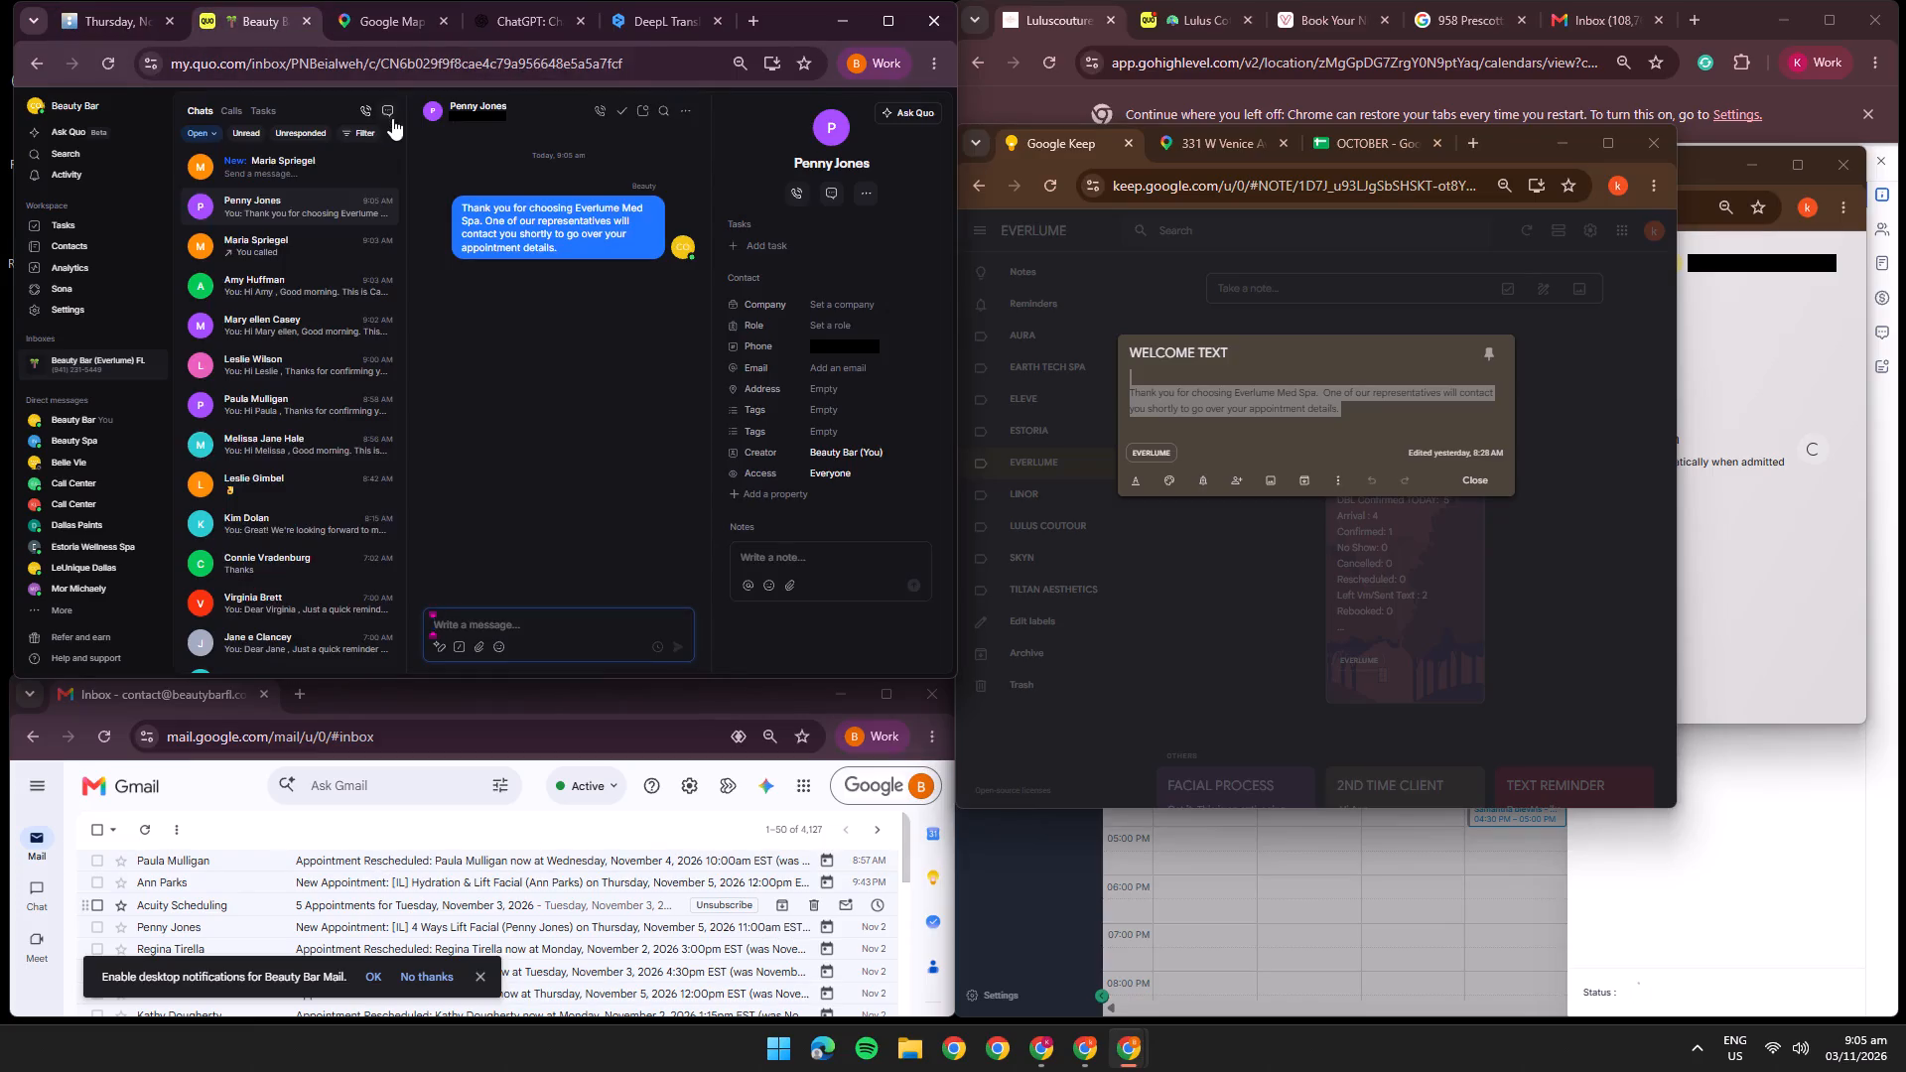
{"action": "left_click", "coordinate": [392, 118]}
{"action": "key", "text": "ctrl+v"}
{"action": "left_click", "coordinate": [520, 239]}
Copy the 12:00 PM client's name from Acuity and set it as the new contact's name in Quo.
{"action": "left_click", "coordinate": [120, 41]}
{"action": "left_click_drag", "start_coordinate": [704, 135], "coordinate": [673, 151]}
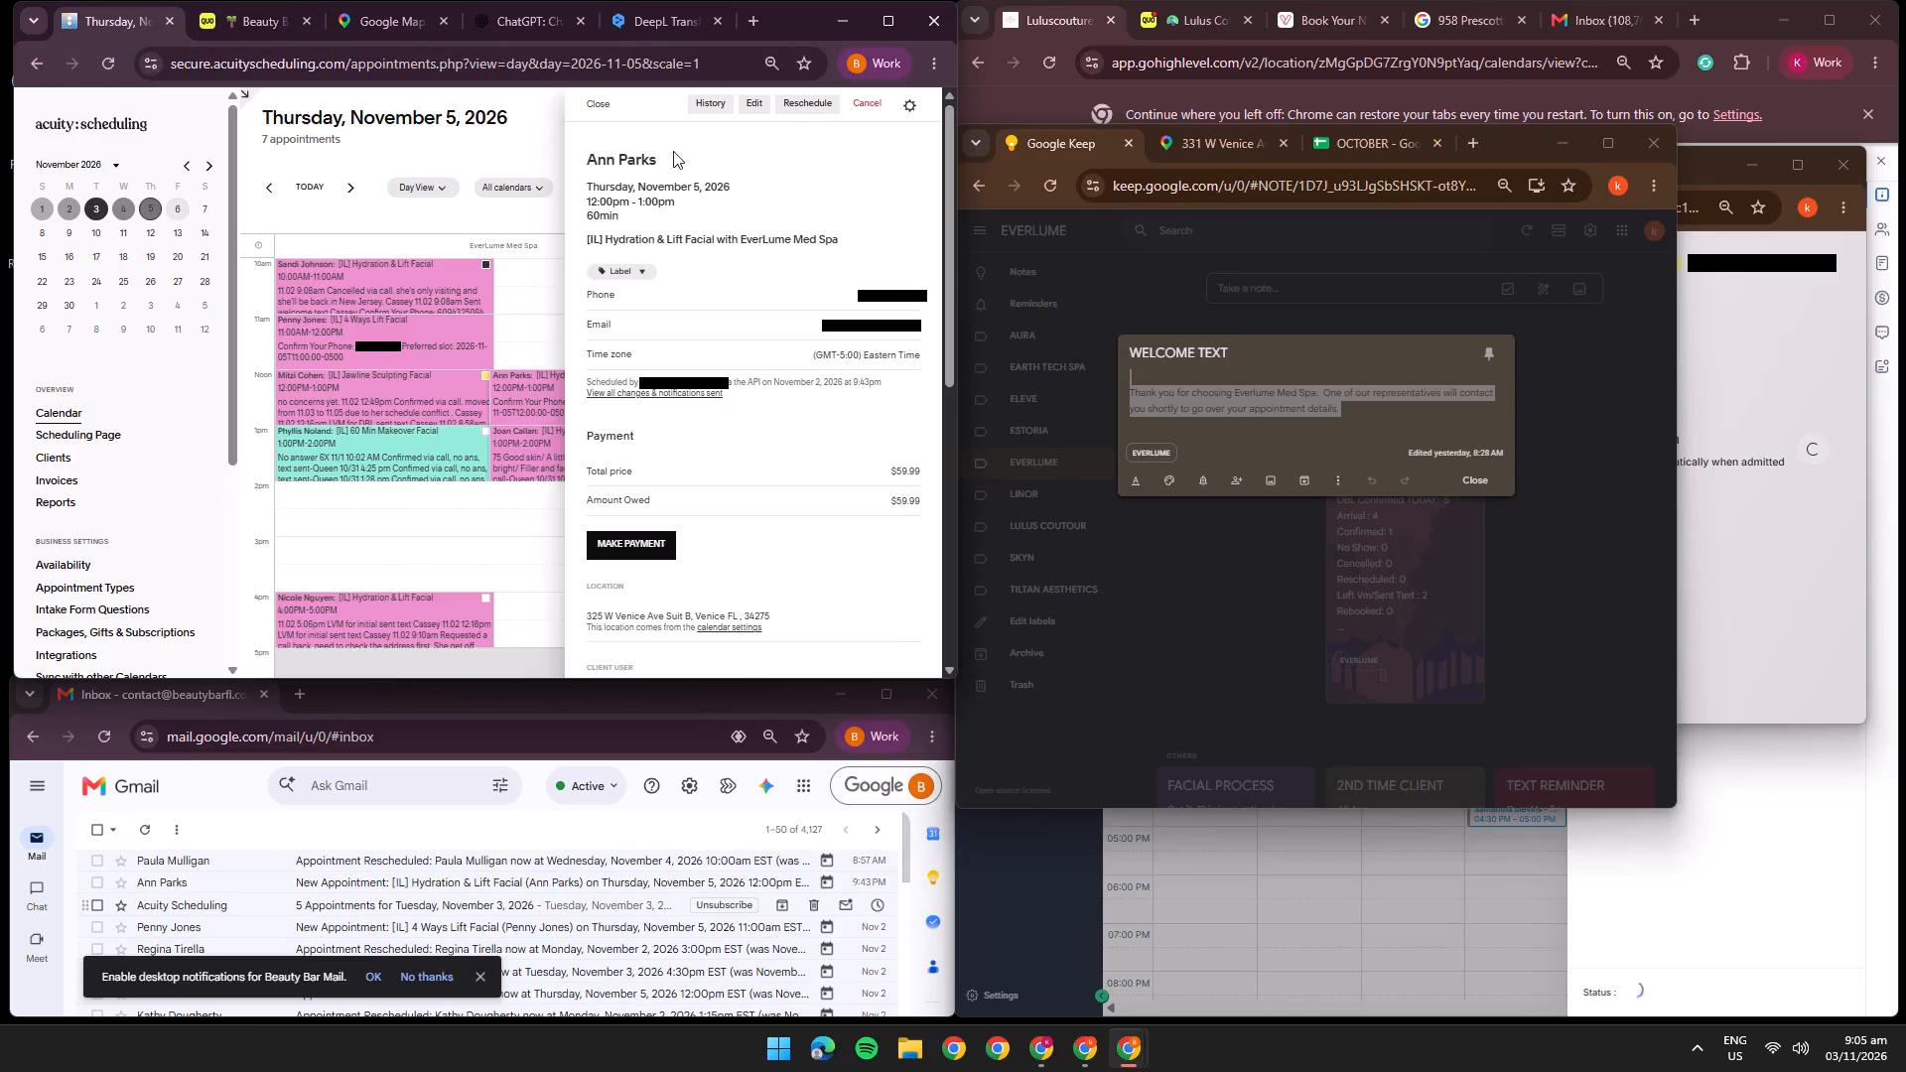
{"action": "left_click_drag", "start_coordinate": [673, 151], "coordinate": [582, 170]}
{"action": "key", "text": "ctrl+c"}
{"action": "key", "text": "ctrl+c"}
{"action": "left_click", "coordinate": [233, 30]}
{"action": "left_click", "coordinate": [806, 165]}
{"action": "key", "text": "ctrl+v"}
{"action": "left_click", "coordinate": [551, 381]}
{"action": "left_click", "coordinate": [550, 665]}
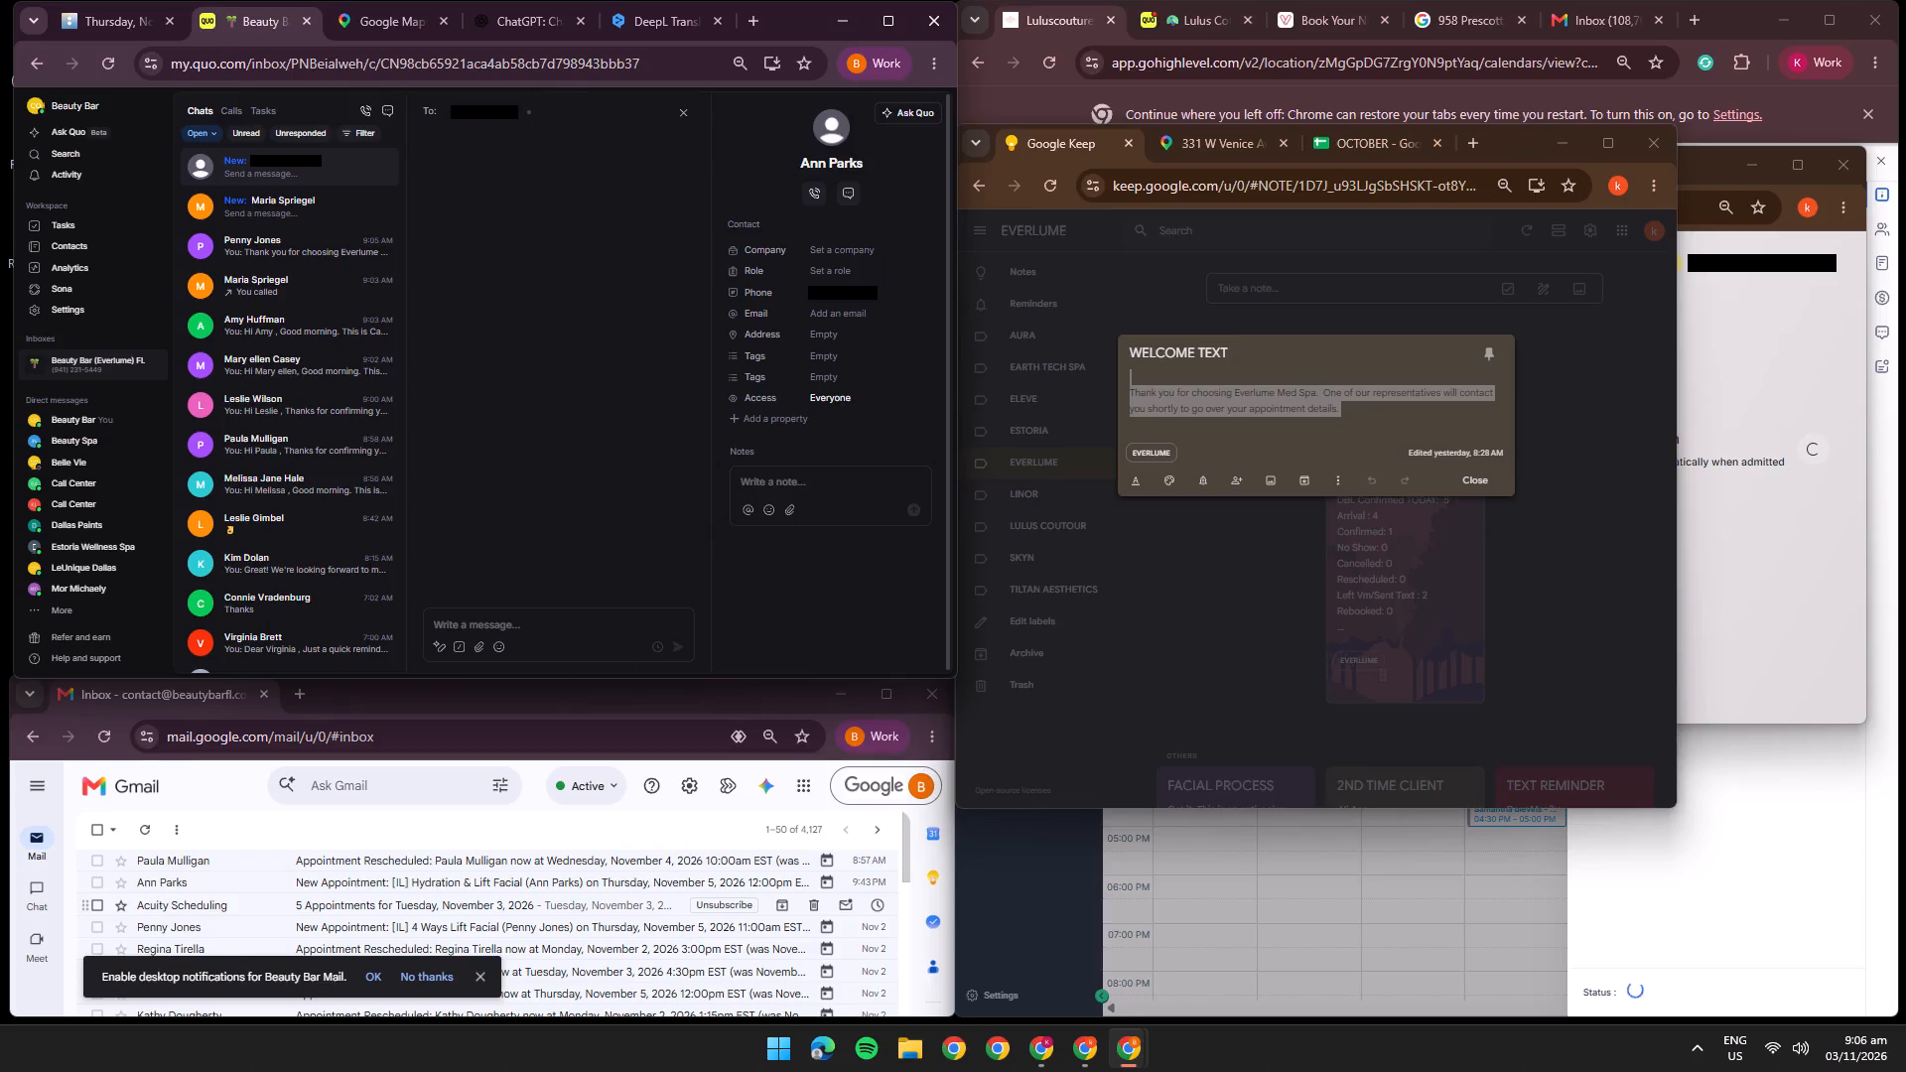
Switch to the Gather meeting and unmute the microphone.
{"action": "left_click", "coordinate": [1869, 557]}
{"action": "left_click", "coordinate": [1778, 580]}
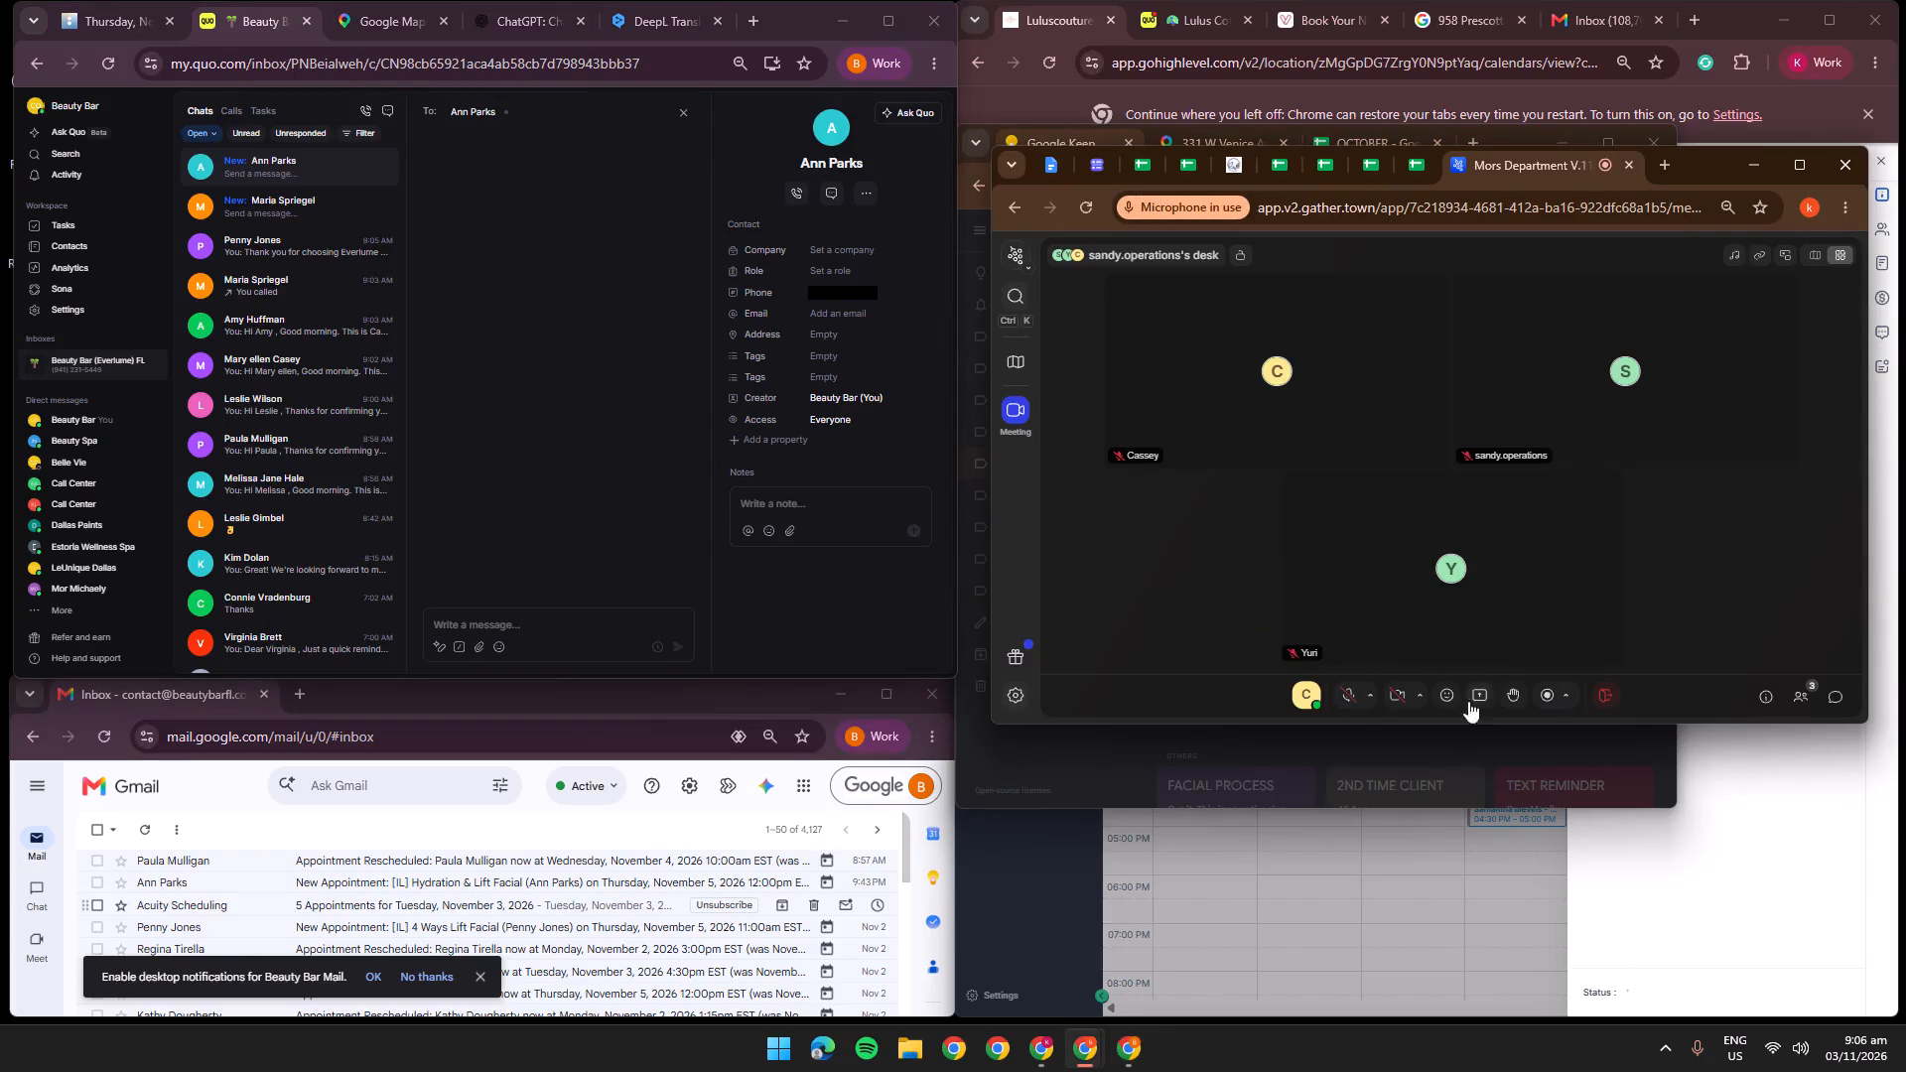
{"action": "left_click", "coordinate": [1357, 696]}
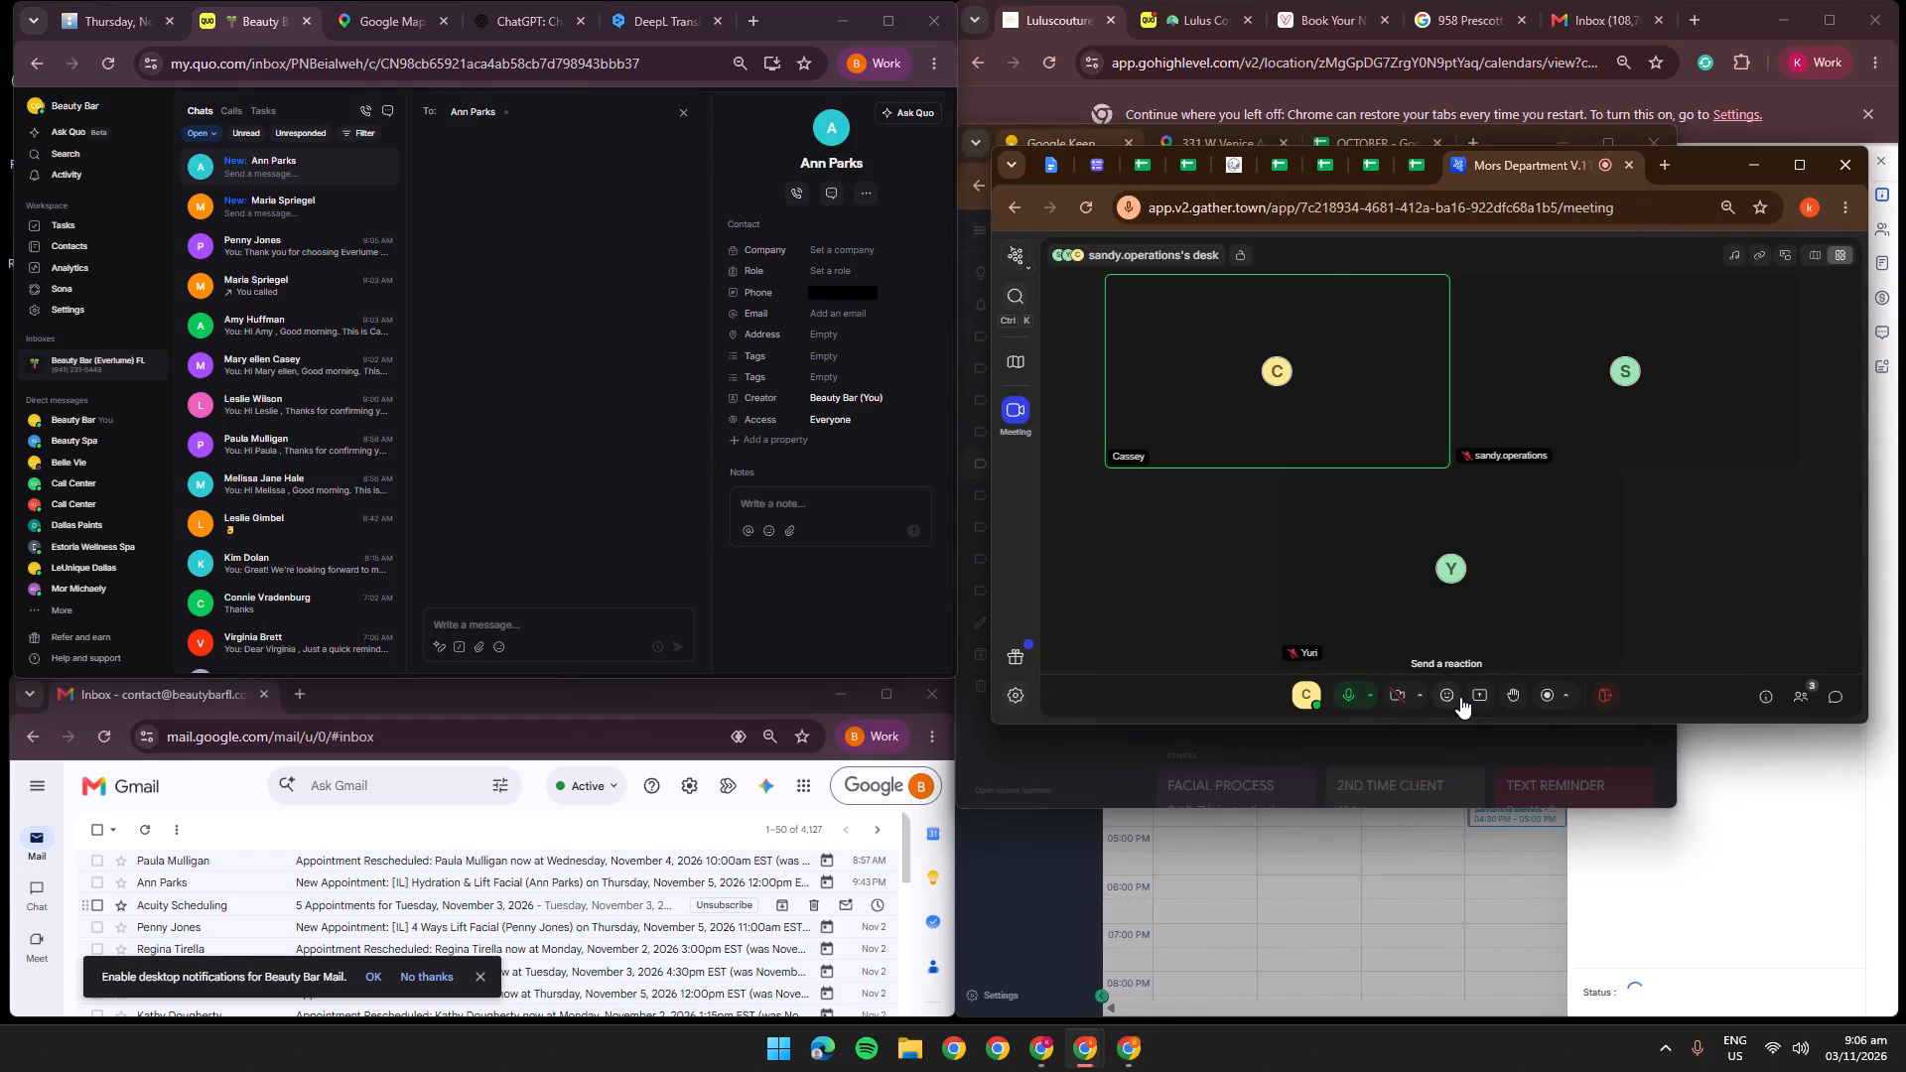
Insert the Everlume welcome text from the clipboard history into the 12:00 PM client's Quo conversation and send it.
{"action": "left_click", "coordinate": [550, 621]}
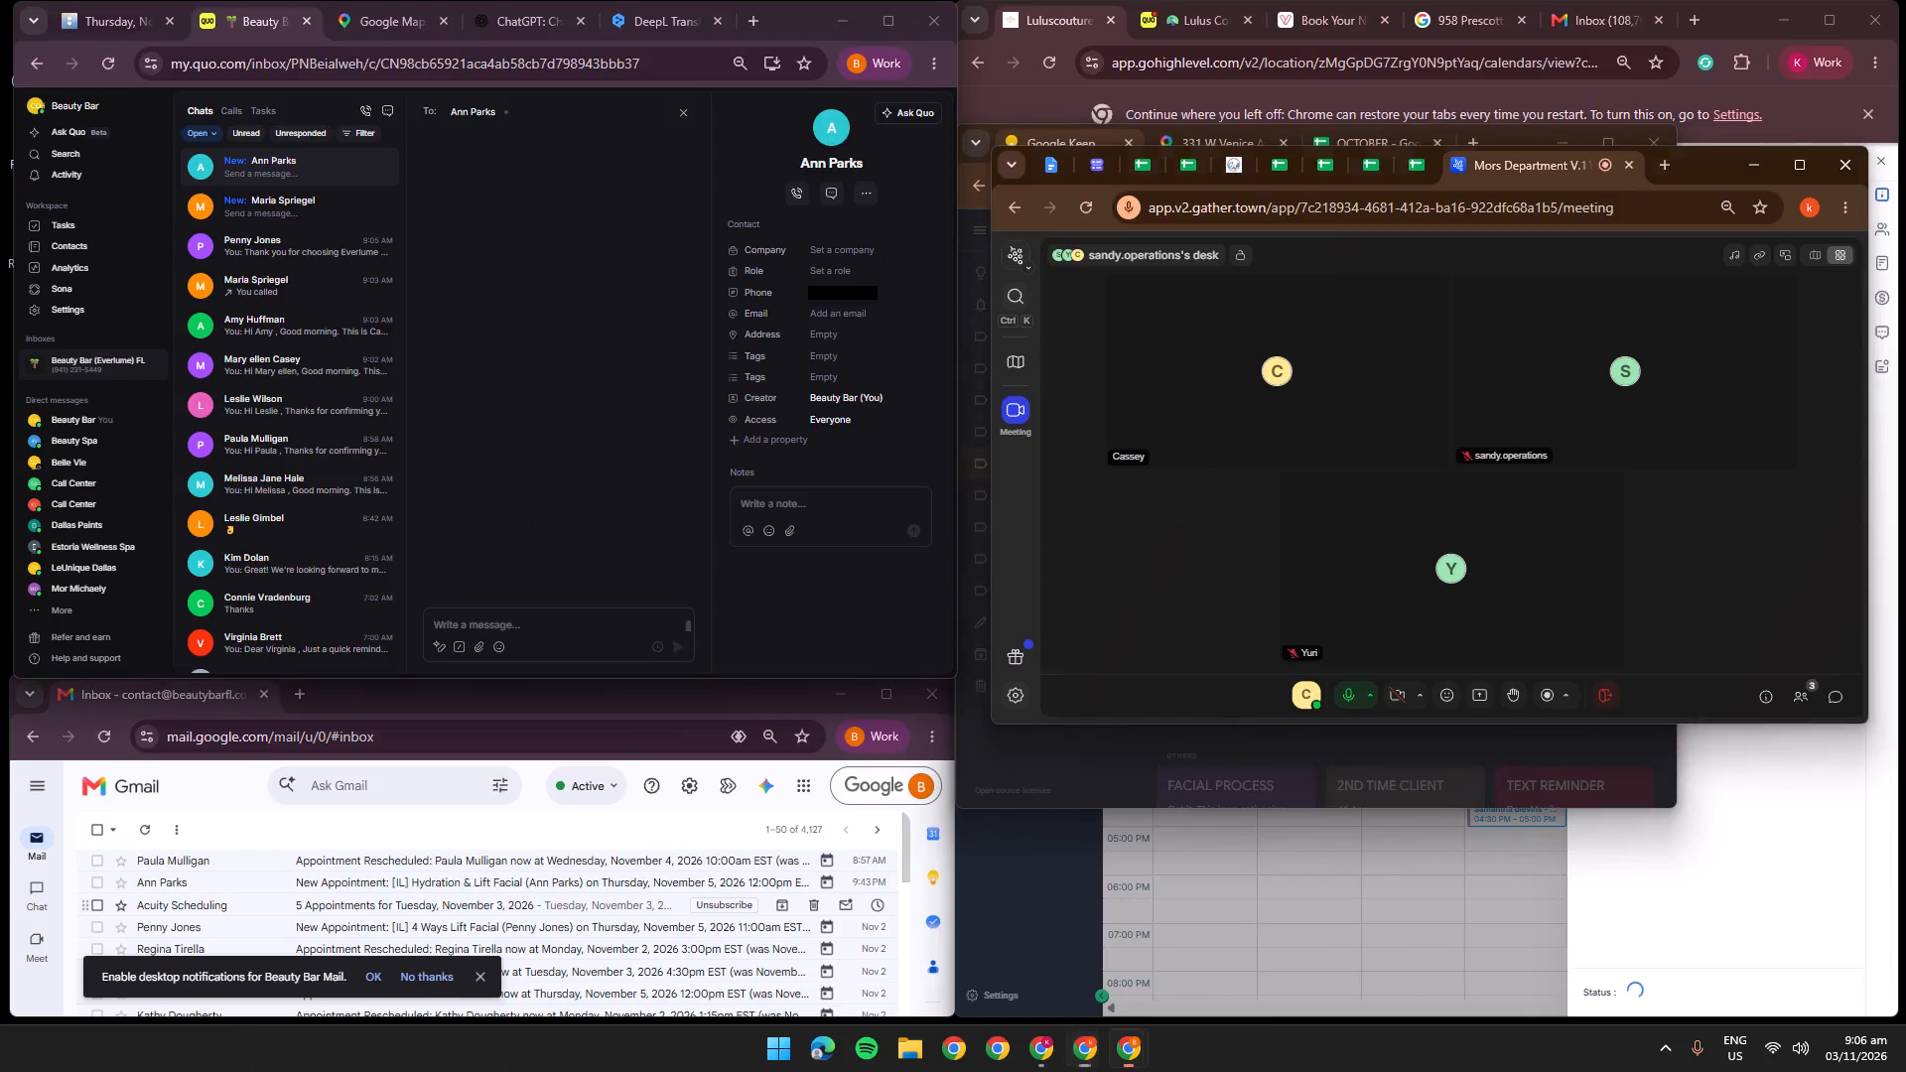
{"action": "key", "text": "super+v"}
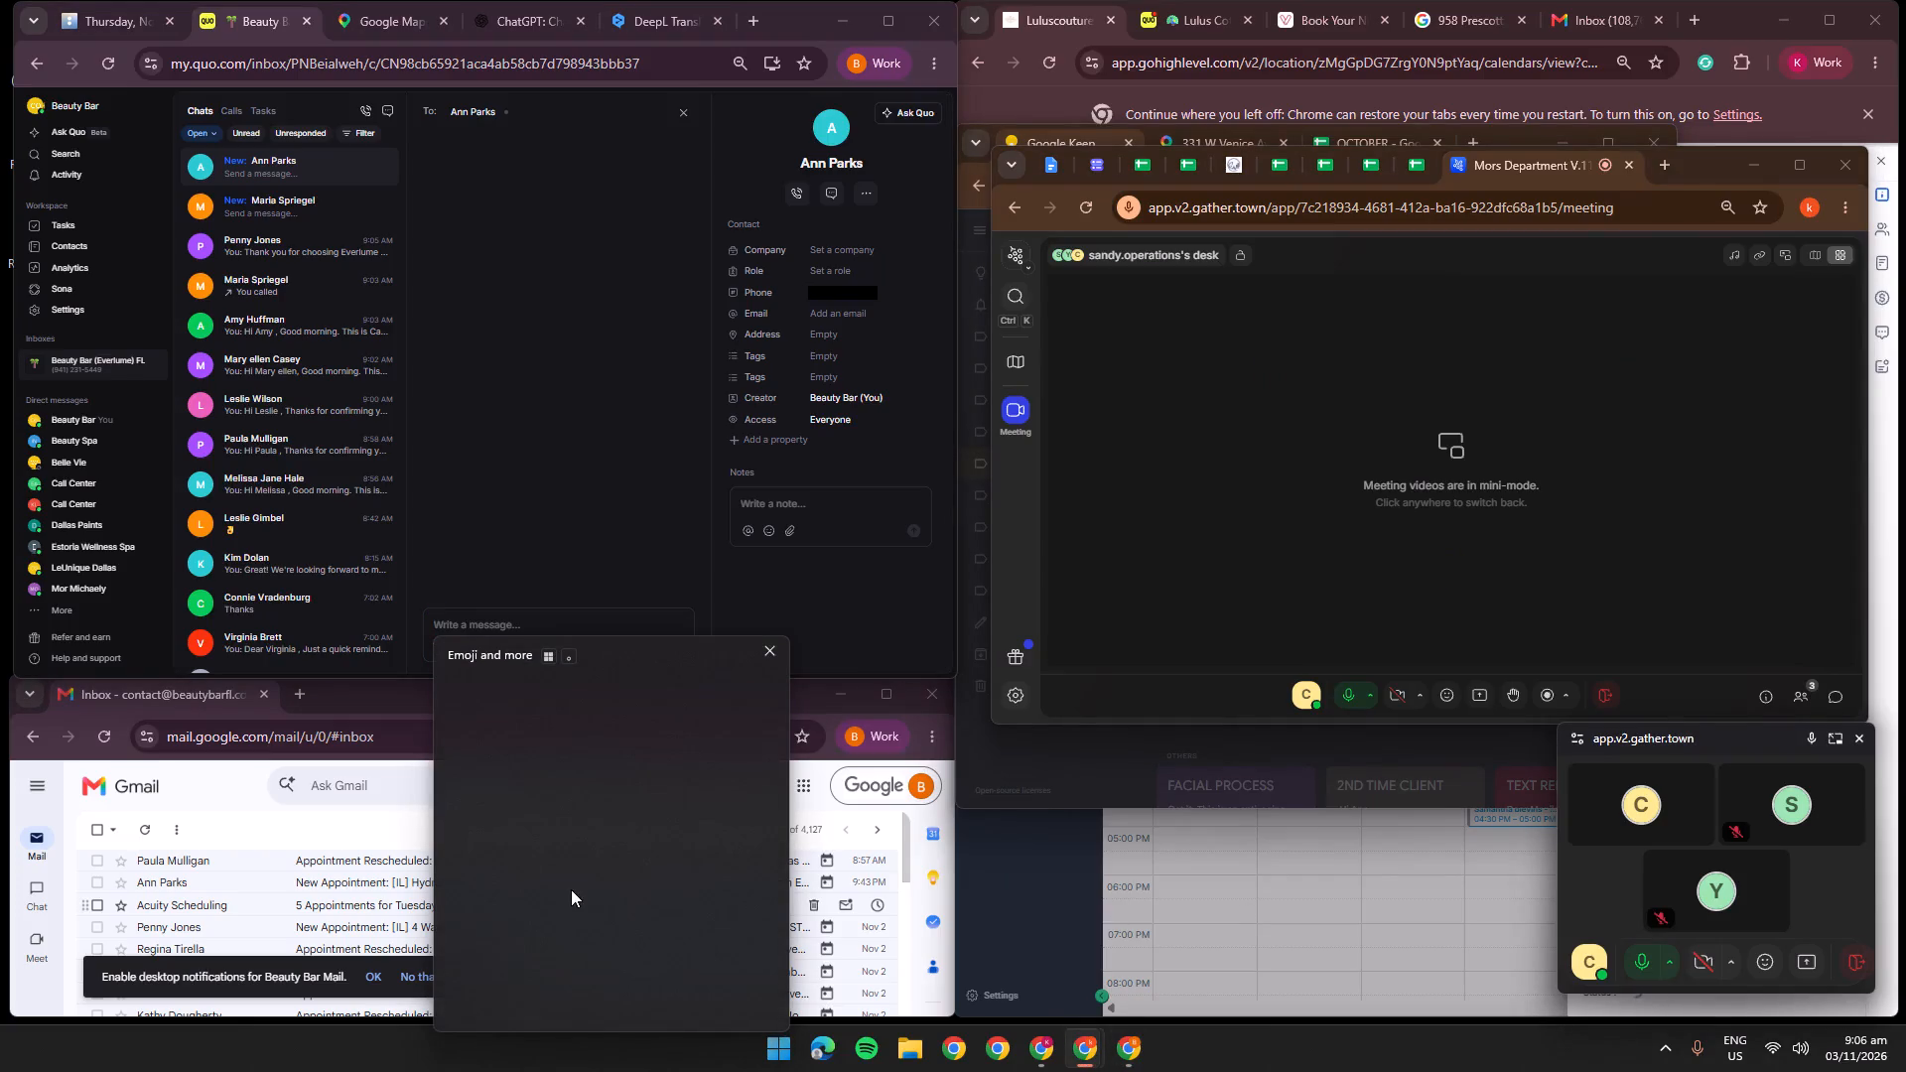
{"action": "left_click", "coordinate": [563, 995]}
{"action": "key", "text": "ctrl+v"}
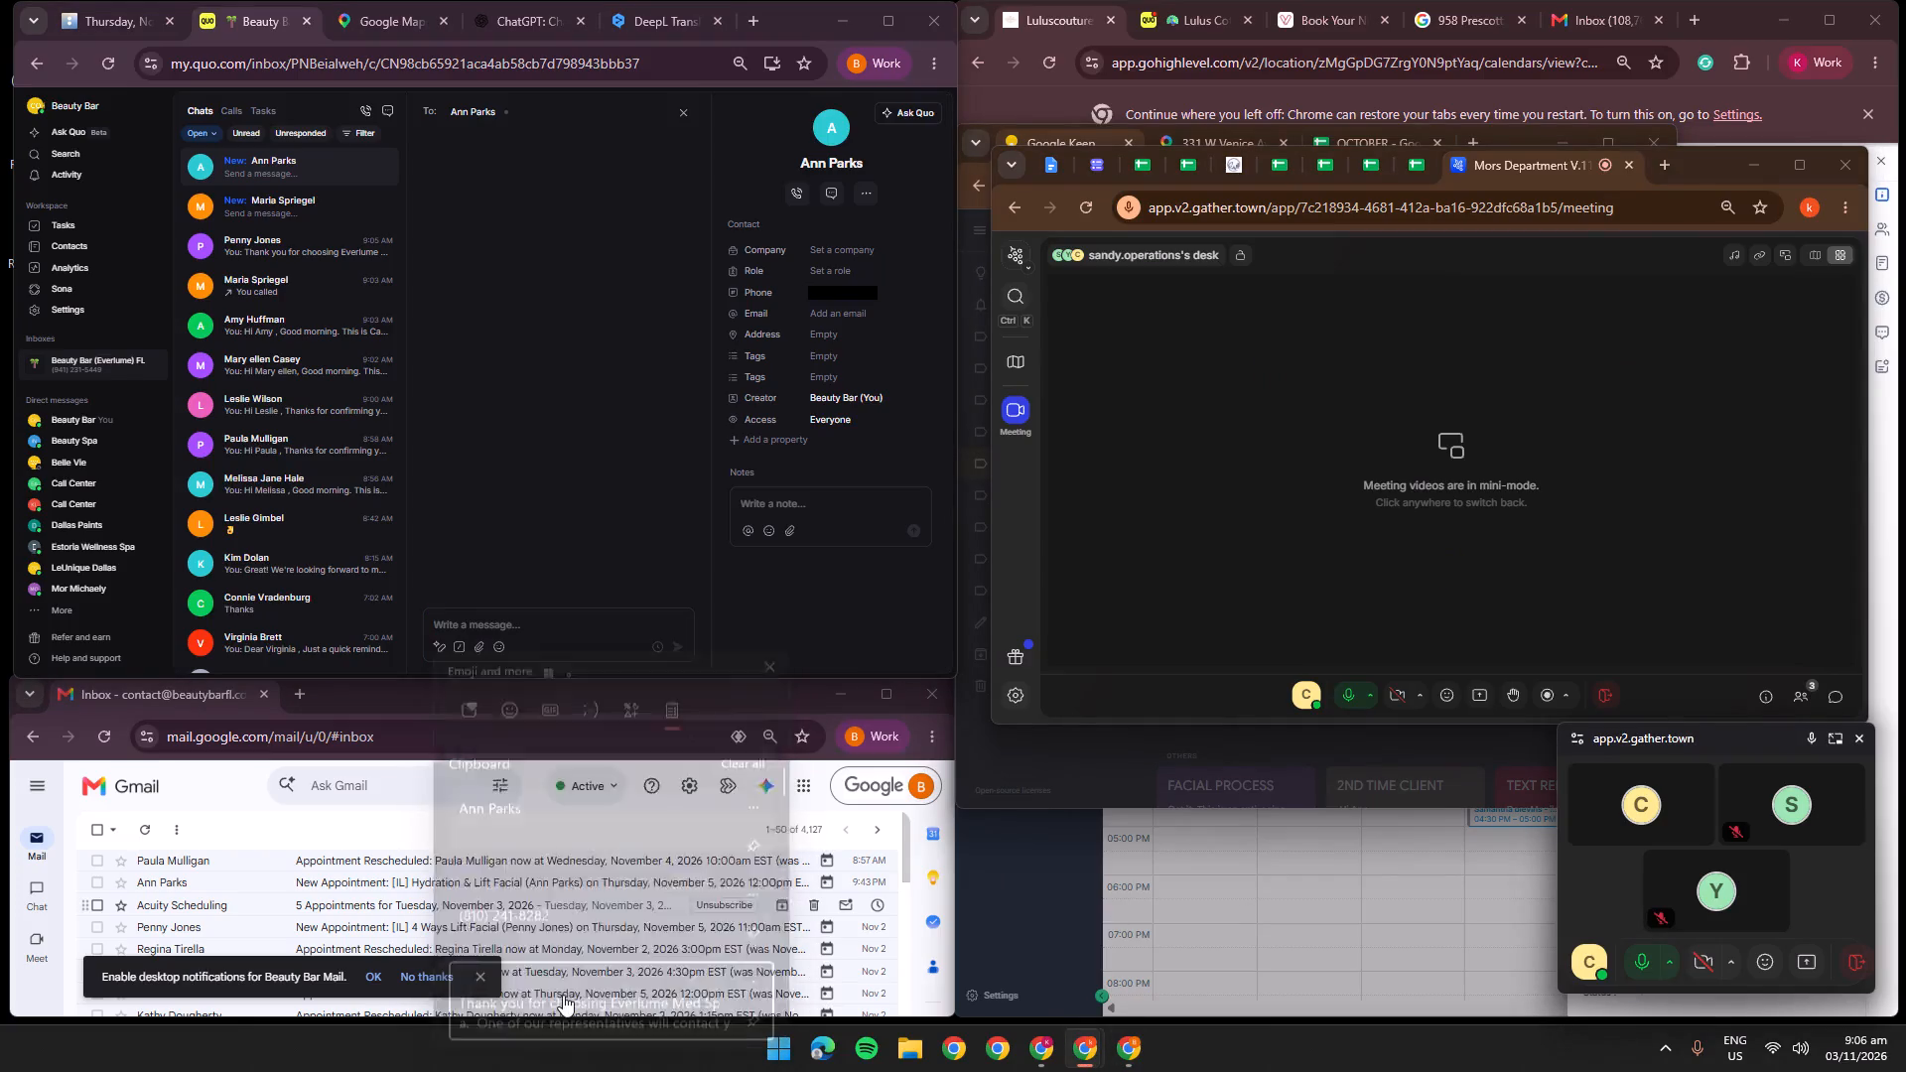
{"action": "left_click", "coordinate": [568, 409]}
{"action": "left_click", "coordinate": [586, 575]}
{"action": "left_click", "coordinate": [579, 618]}
{"action": "key", "text": "super+v"}
{"action": "scroll", "coordinate": [644, 925], "scroll_direction": "down", "scroll_amount": 2}
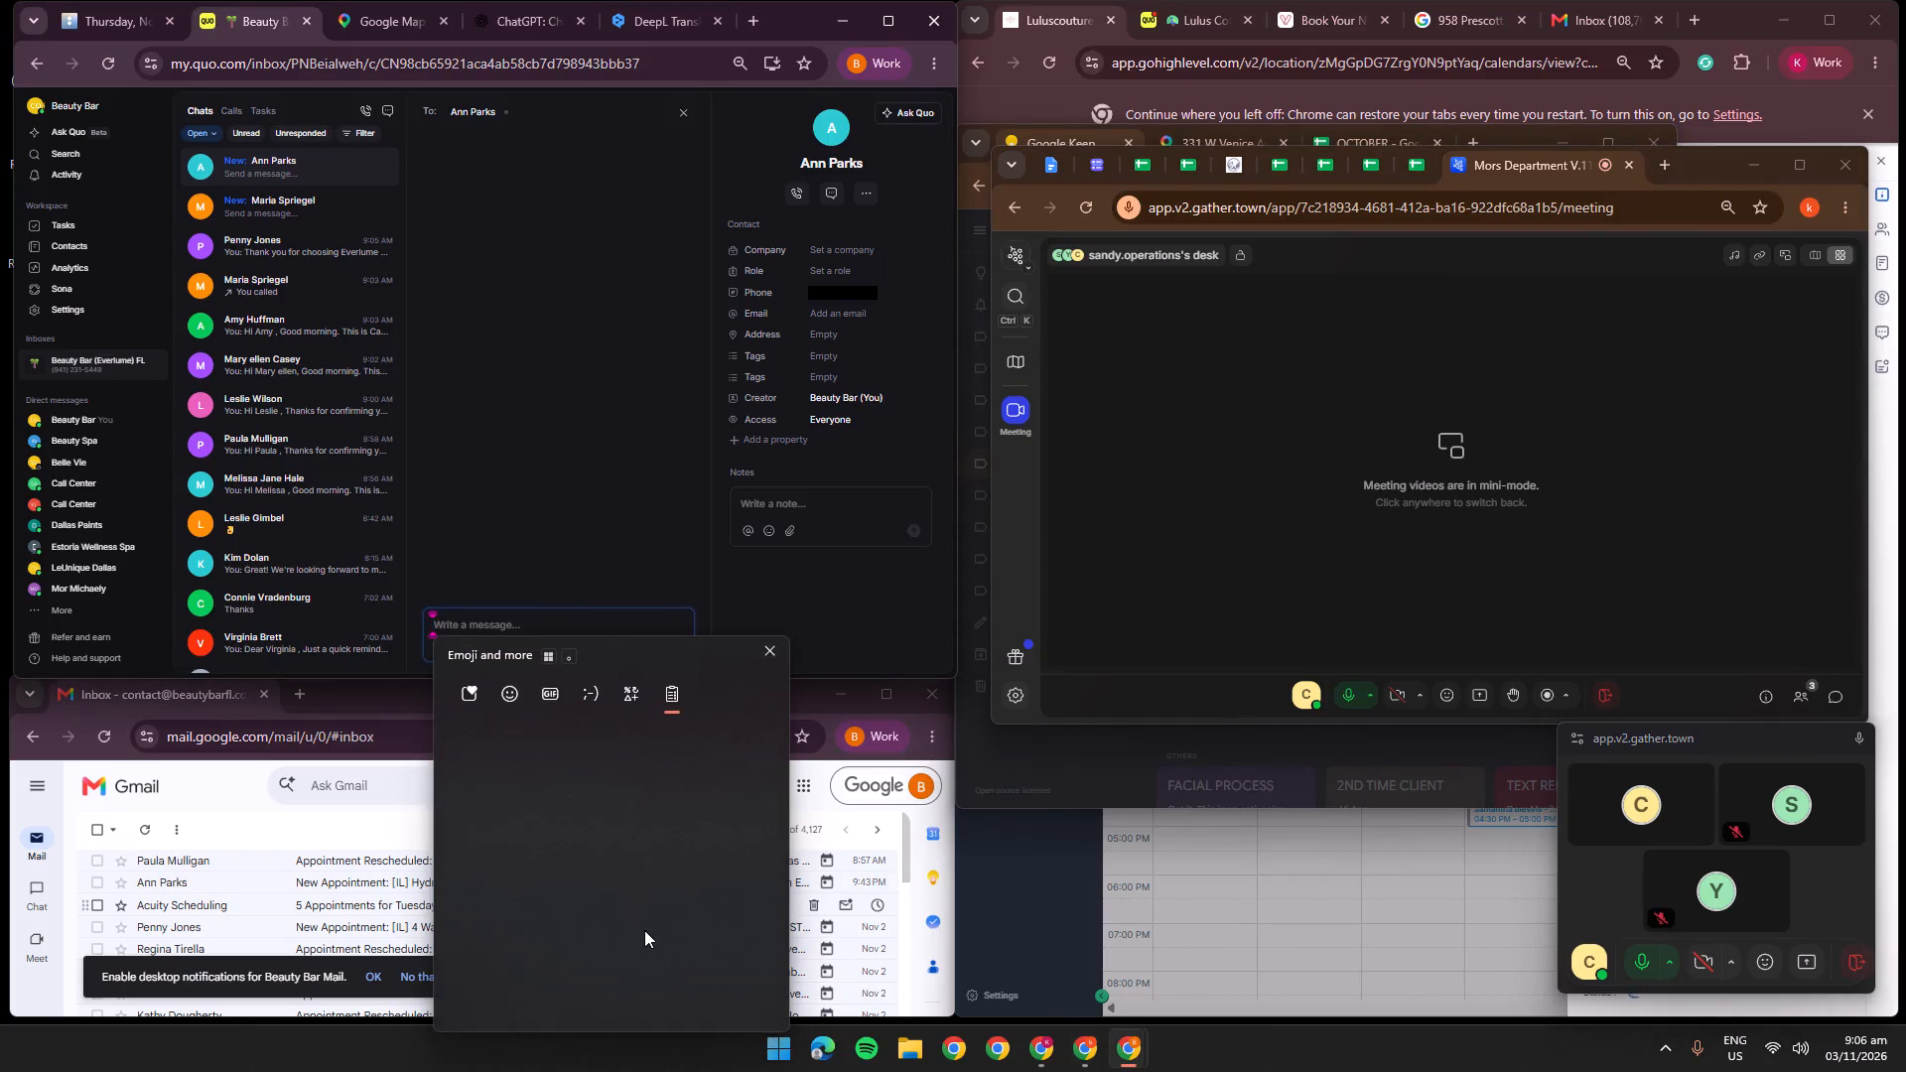
{"action": "scroll", "coordinate": [644, 930], "scroll_direction": "down", "scroll_amount": 1}
{"action": "scroll", "coordinate": [641, 876], "scroll_direction": "up", "scroll_amount": 2}
{"action": "left_click", "coordinate": [637, 924]}
{"action": "key", "text": "ctrl+v"}
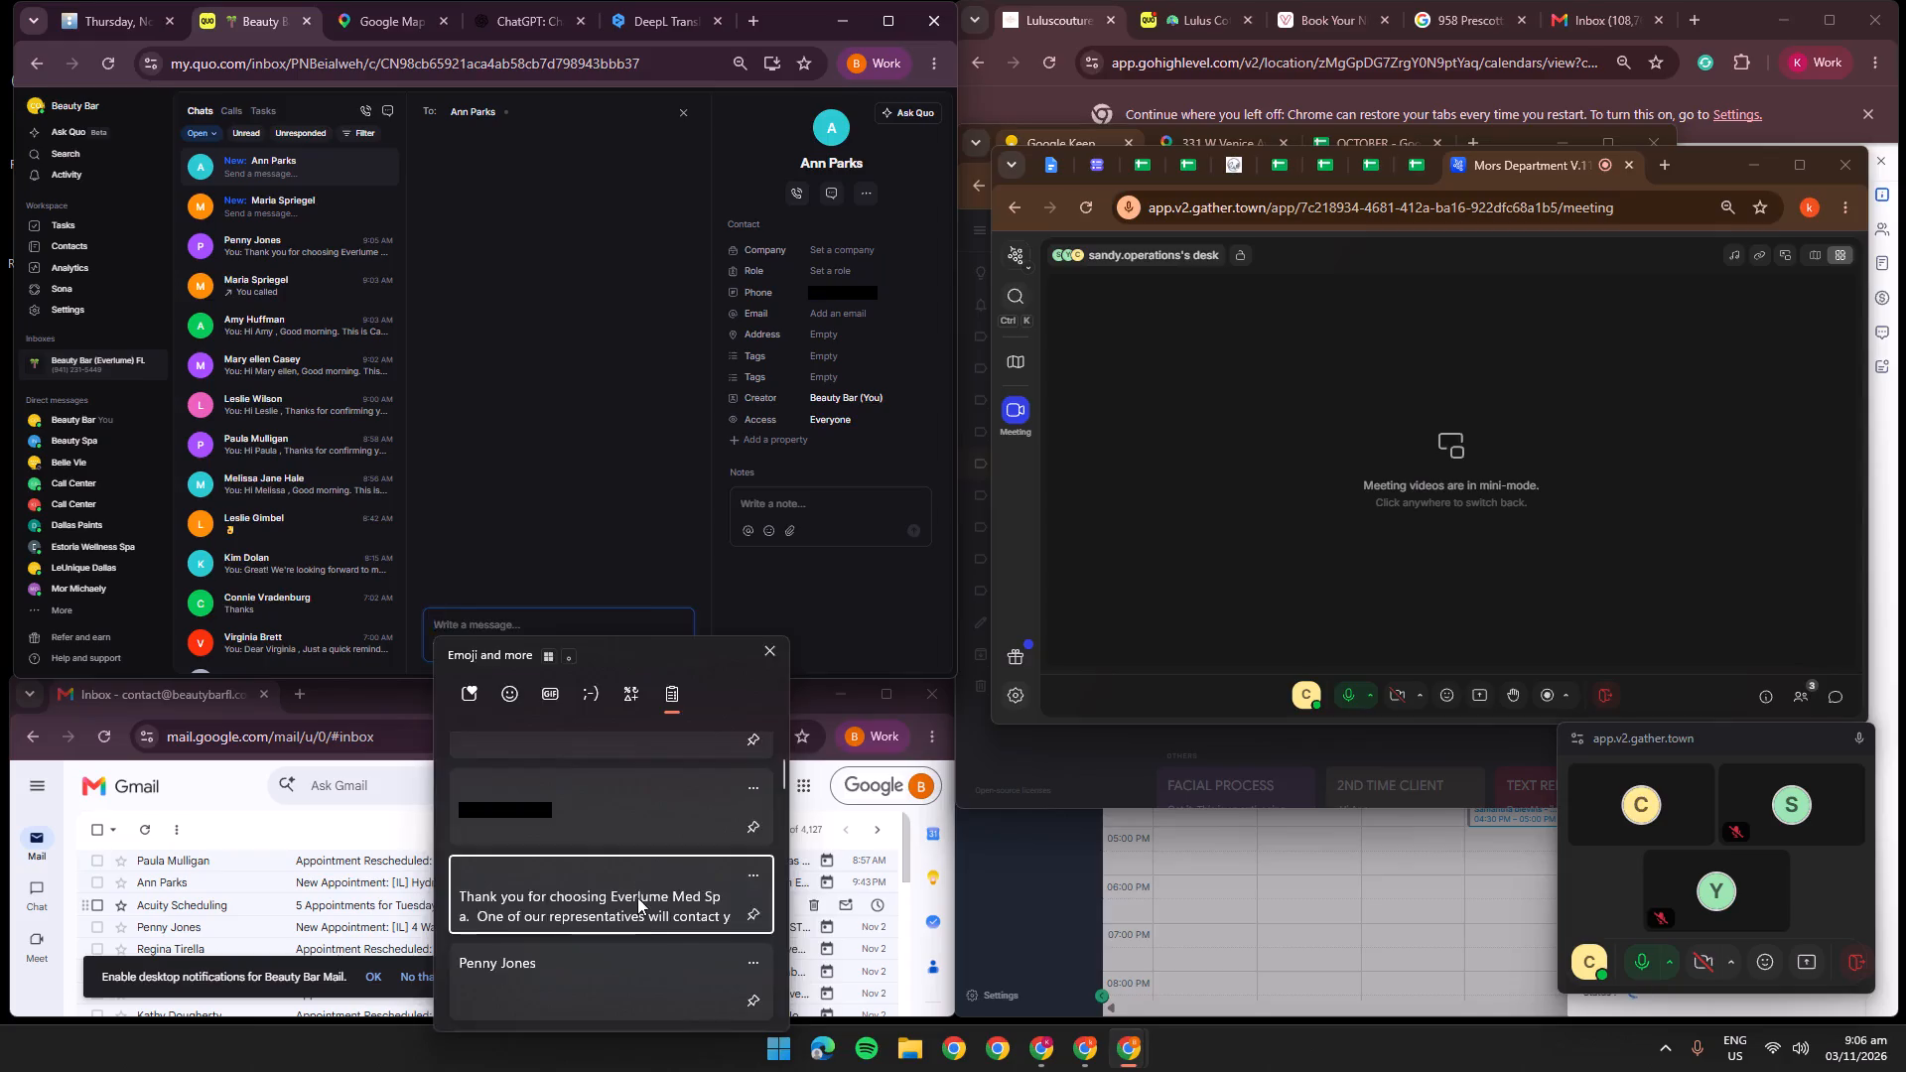
{"action": "left_click", "coordinate": [618, 622]}
{"action": "key", "text": "Return"}
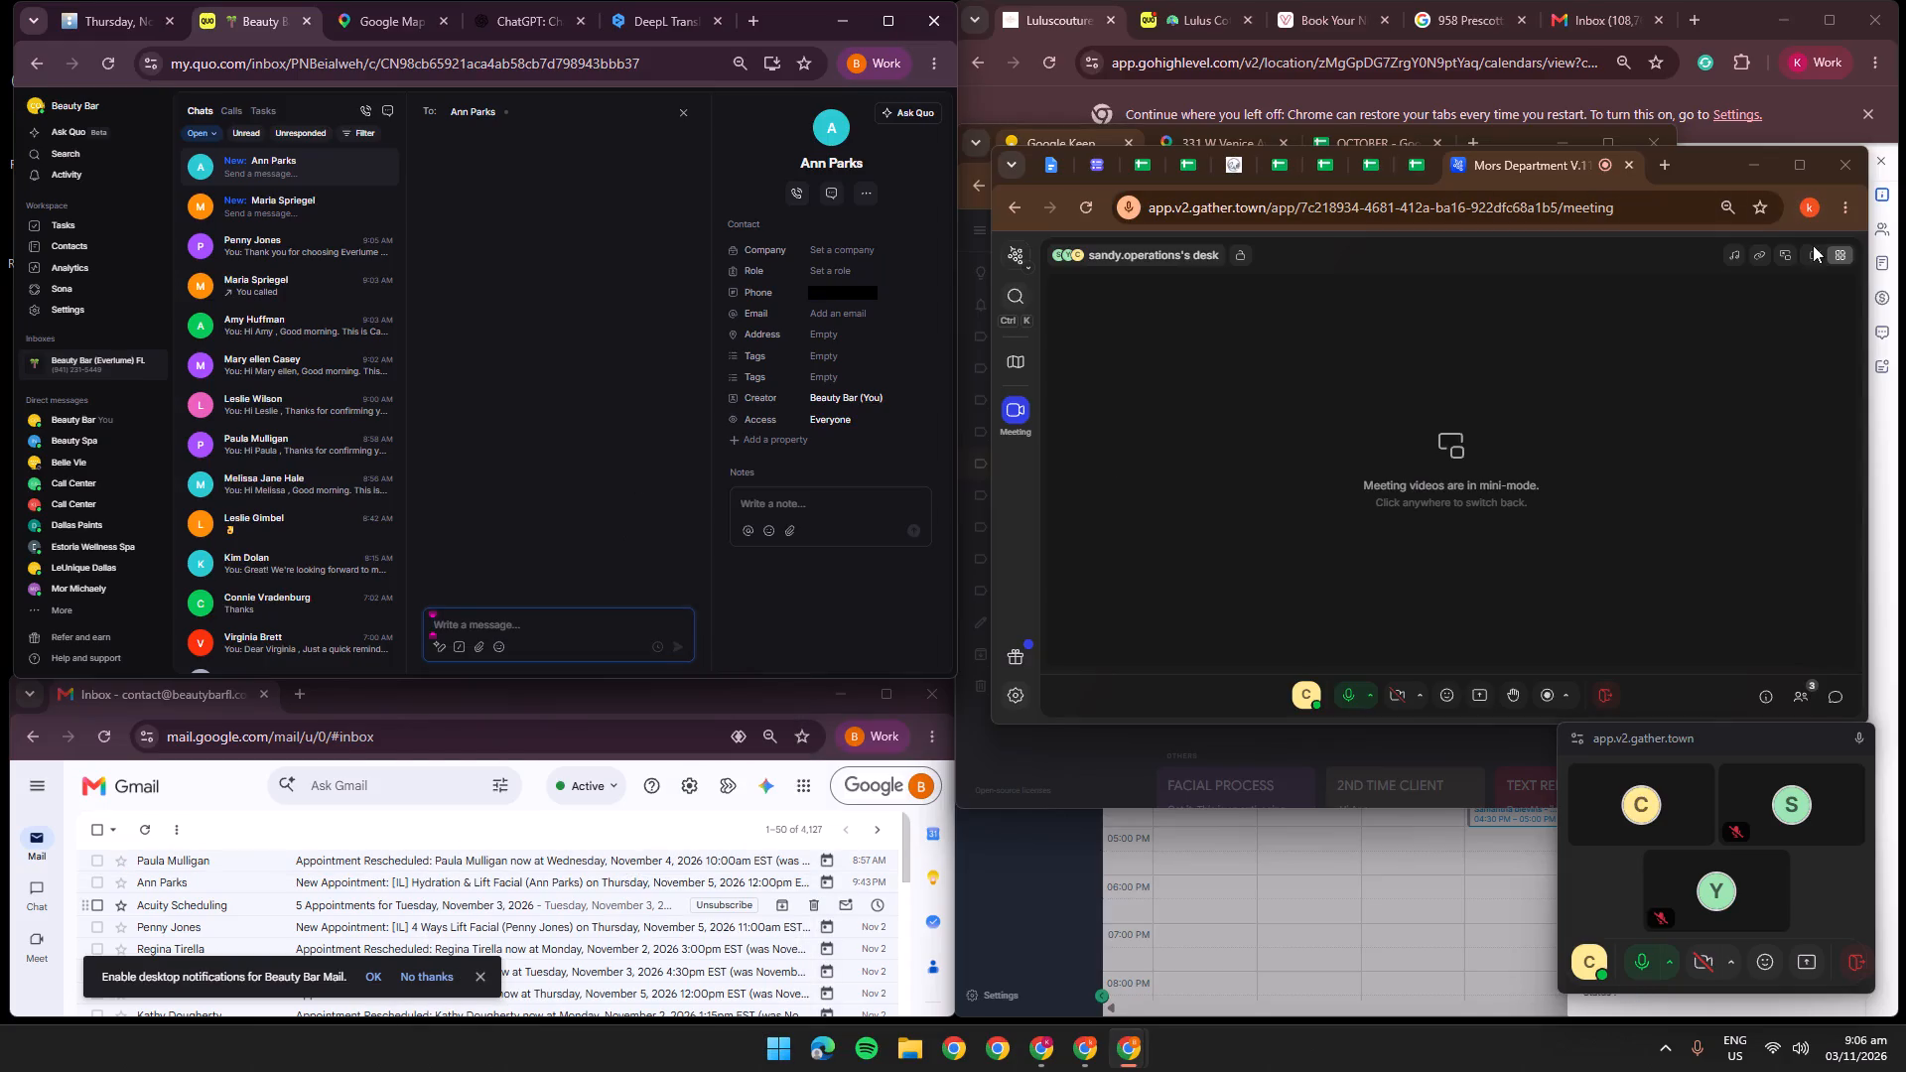
Show the Gather office map and move the avatar to the unclaimed desk beside the operations desk, leaving the current conversation.
{"action": "left_click", "coordinate": [1813, 255]}
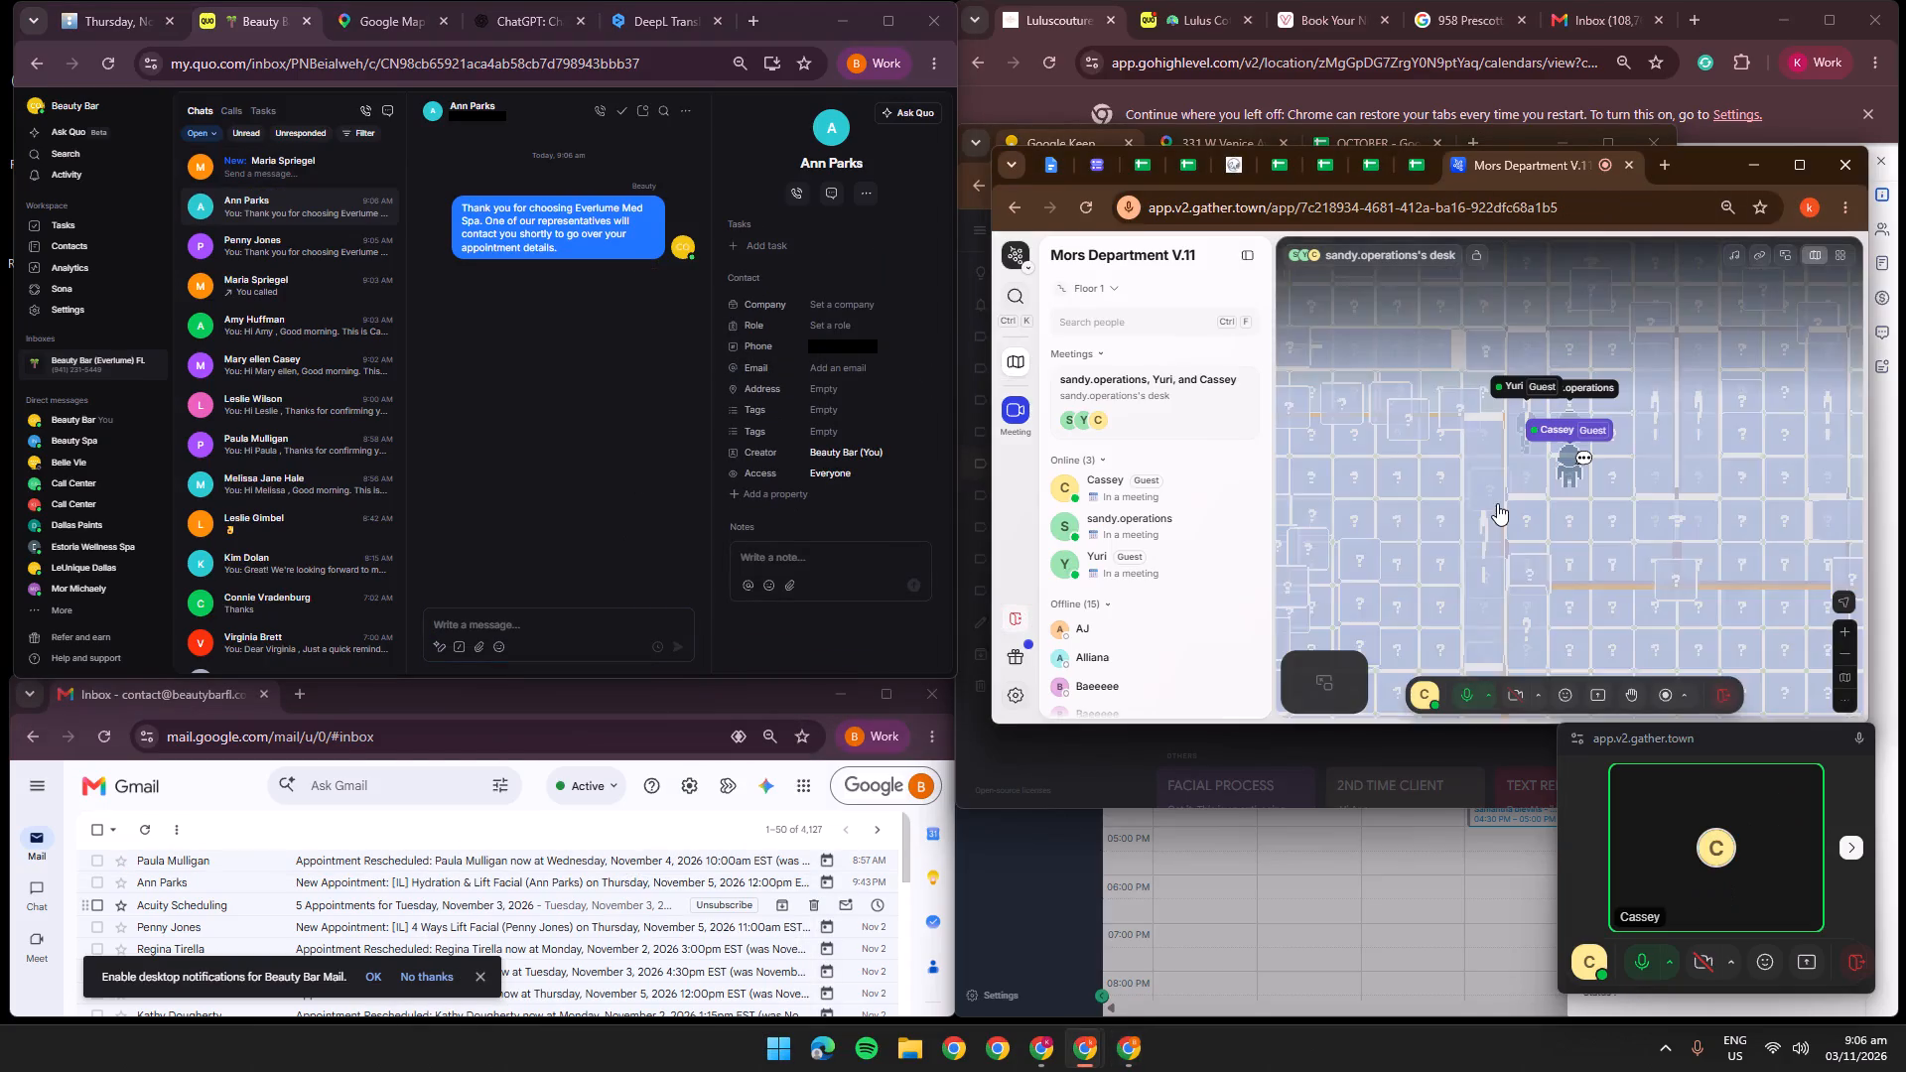
{"action": "left_click_drag", "start_coordinate": [1417, 498], "coordinate": [1502, 570]}
{"action": "left_click_drag", "start_coordinate": [1426, 526], "coordinate": [1540, 626]}
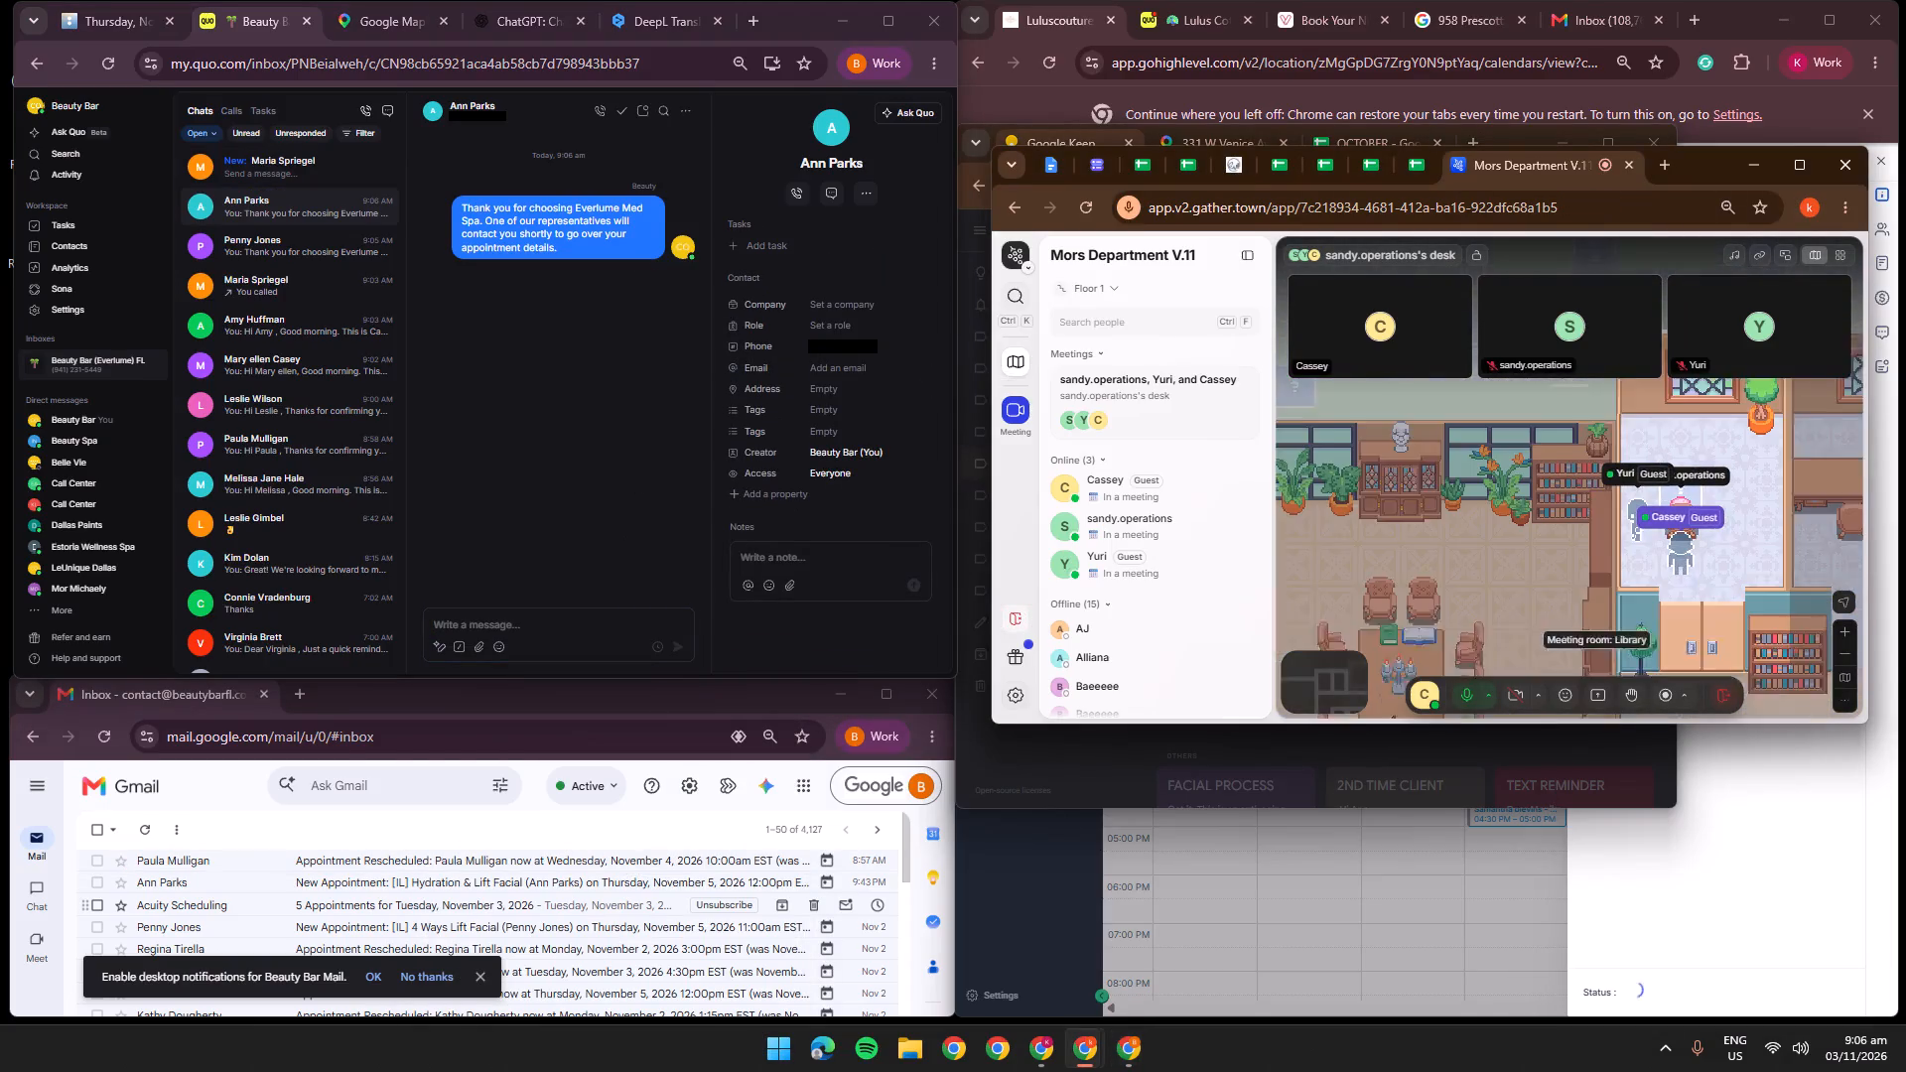
{"action": "left_click_drag", "start_coordinate": [1540, 626], "coordinate": [1539, 628]}
{"action": "left_click_drag", "start_coordinate": [1441, 620], "coordinate": [1119, 617]}
{"action": "left_click_drag", "start_coordinate": [1714, 586], "coordinate": [1627, 591]}
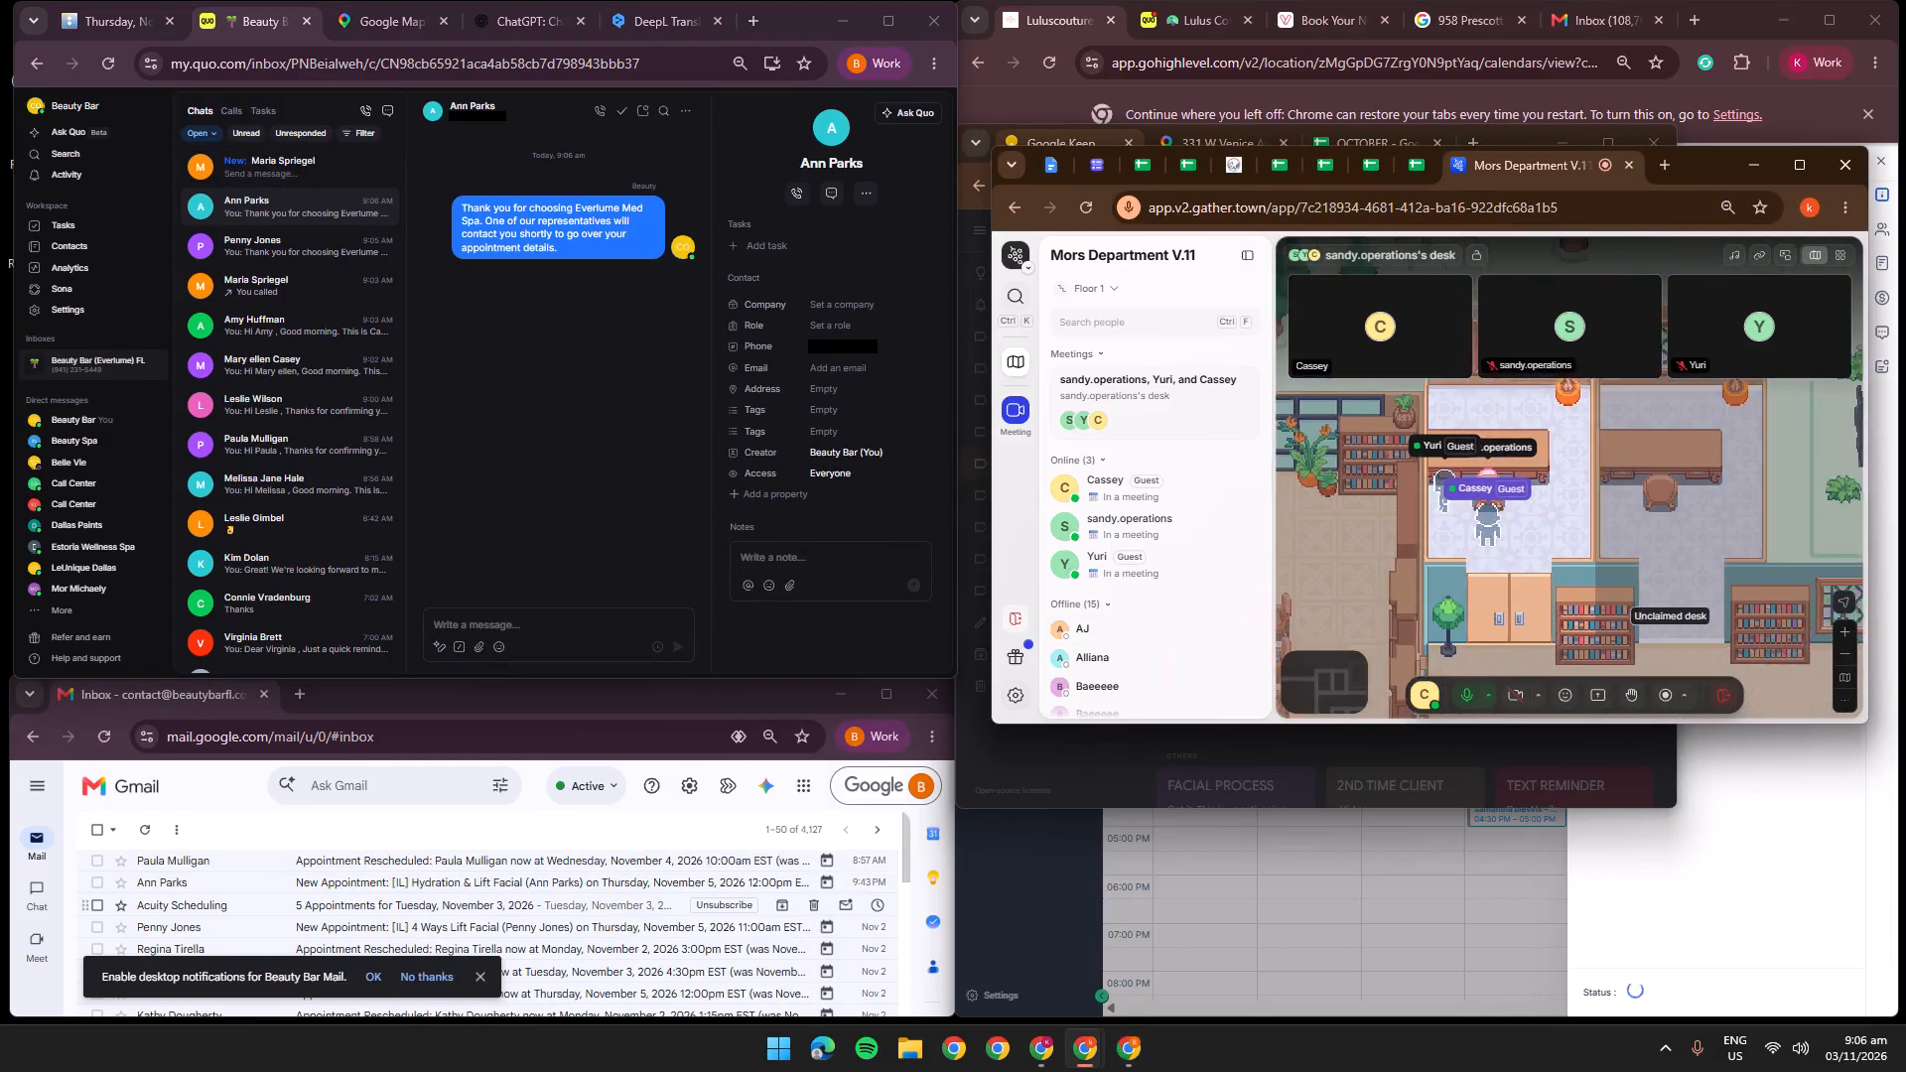
{"action": "left_click_drag", "start_coordinate": [1627, 591], "coordinate": [1587, 601]}
{"action": "double_click", "coordinate": [1595, 470]}
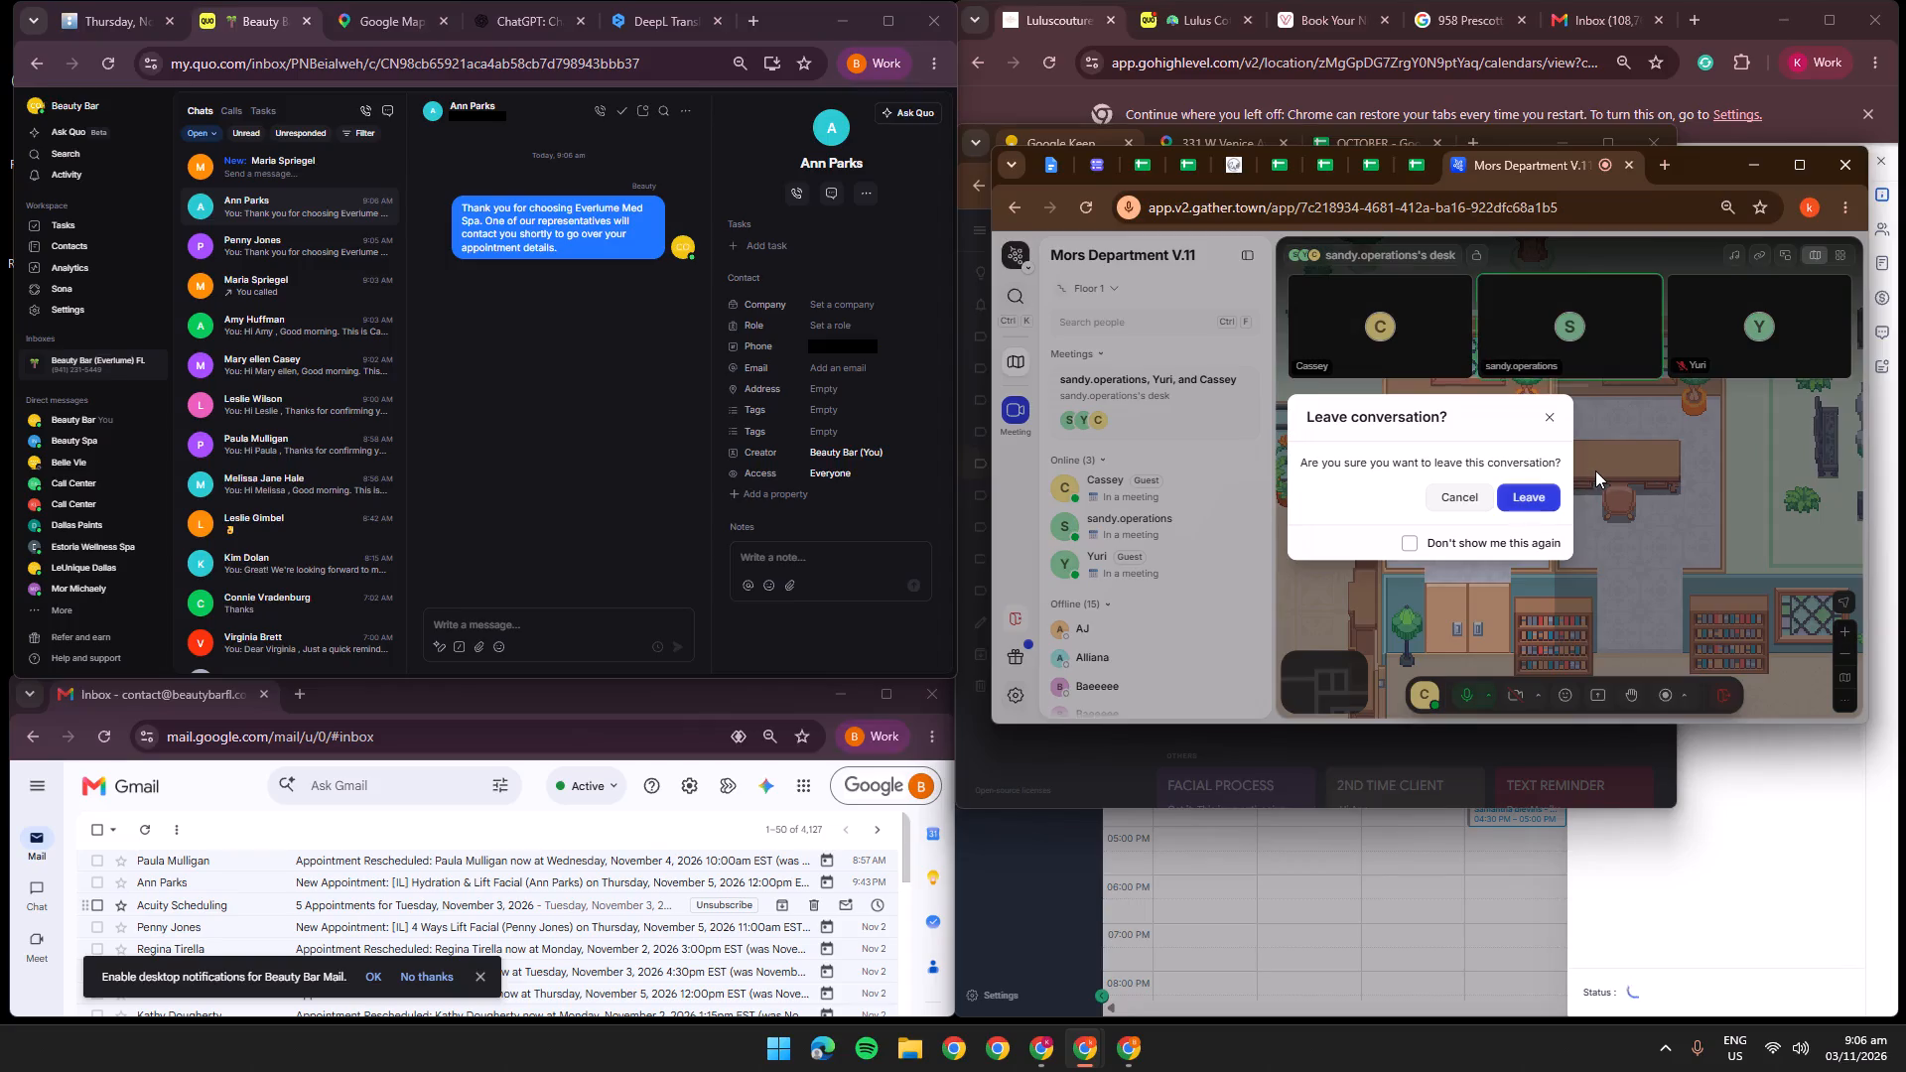
{"action": "left_click", "coordinate": [1554, 415]}
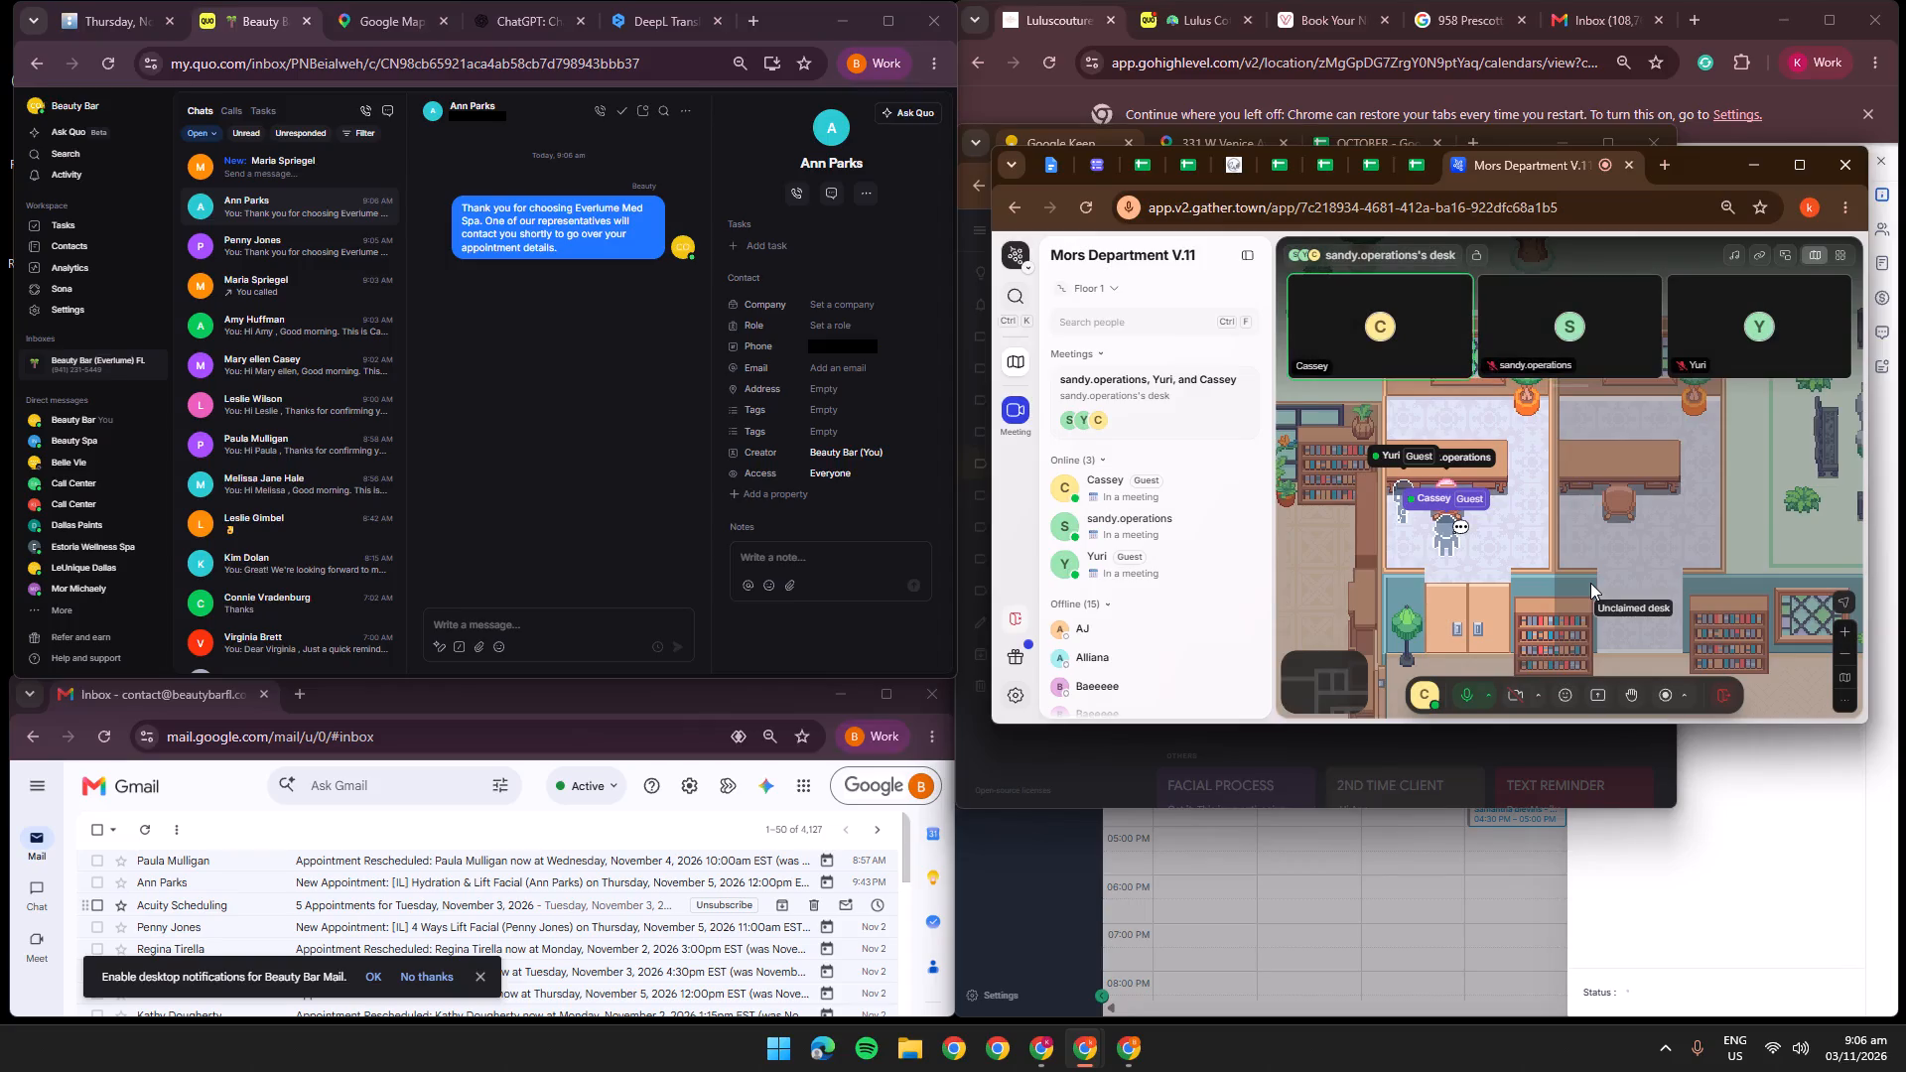
{"action": "double_click", "coordinate": [1672, 550]}
{"action": "left_click", "coordinate": [1524, 508]}
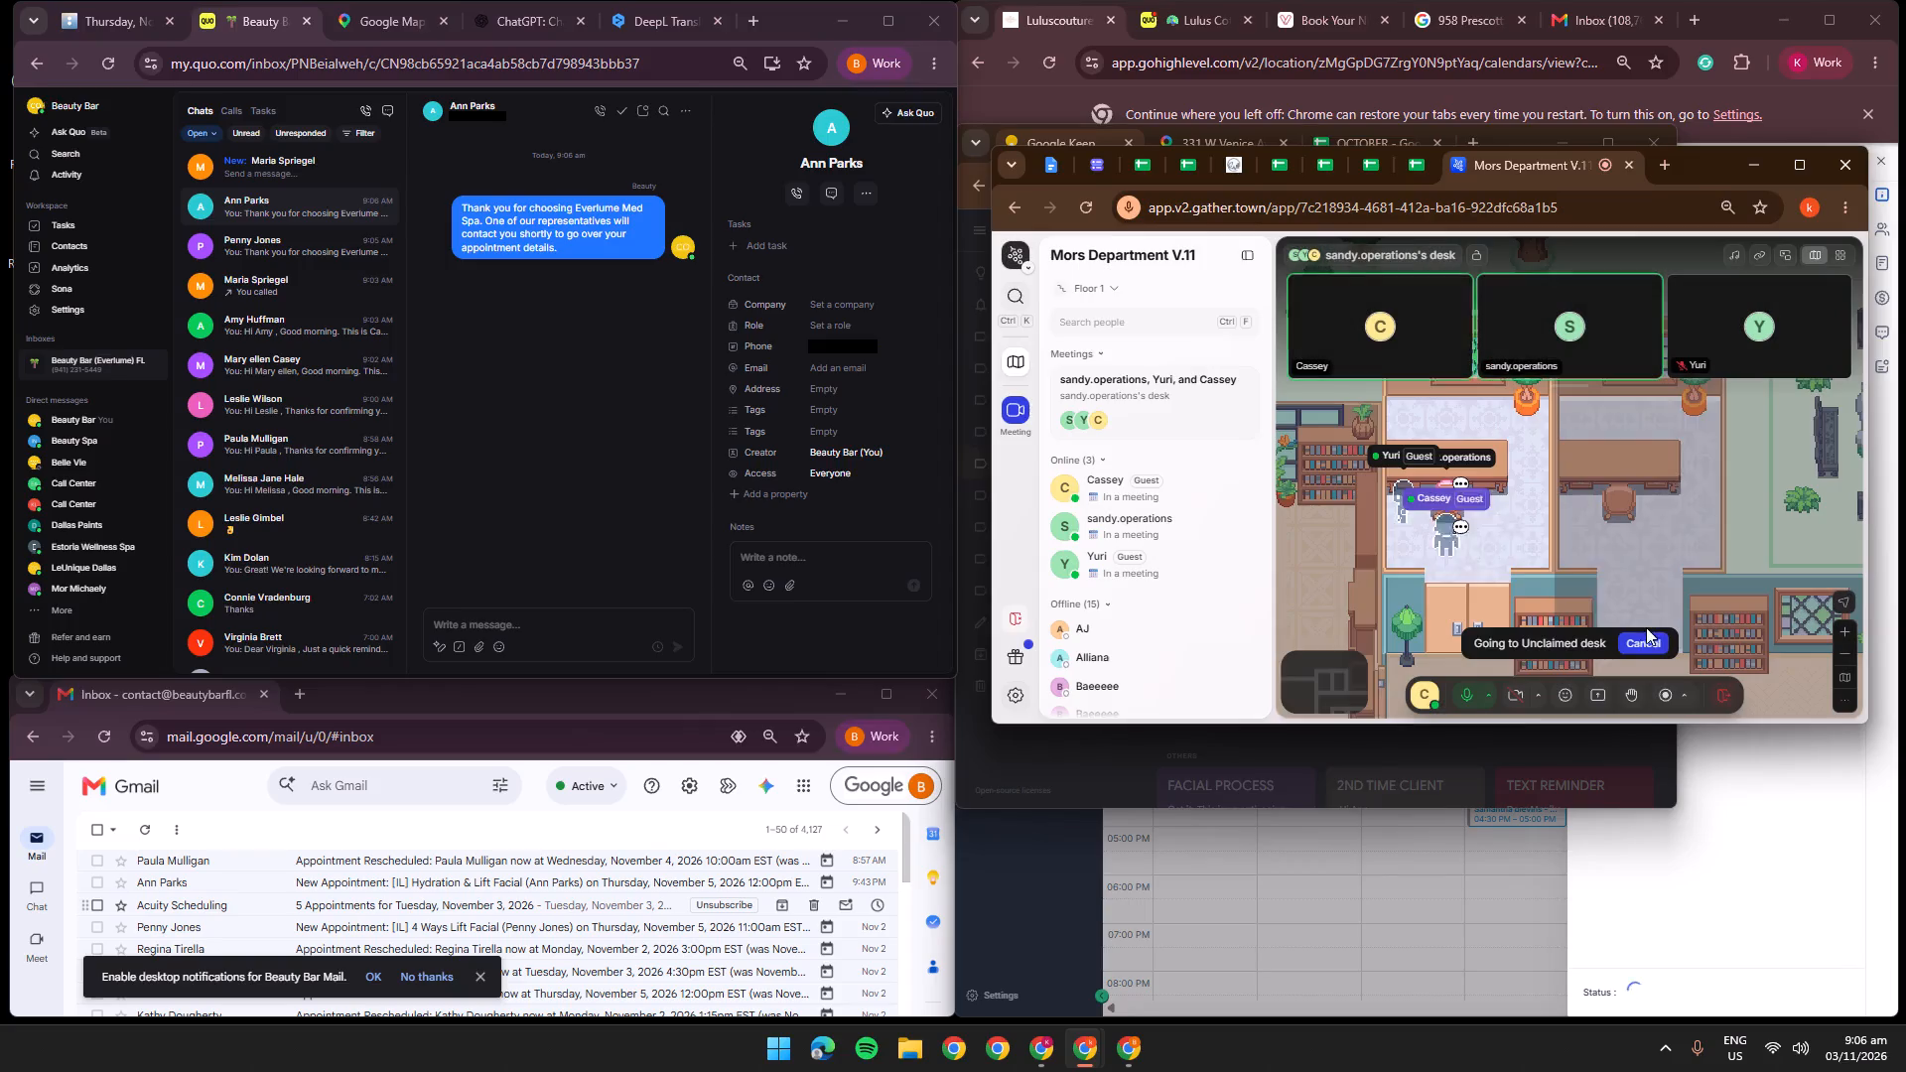
Invite the other guest from the operations desk to join at the unclaimed desk in Gather.
{"action": "left_click", "coordinate": [1385, 456]}
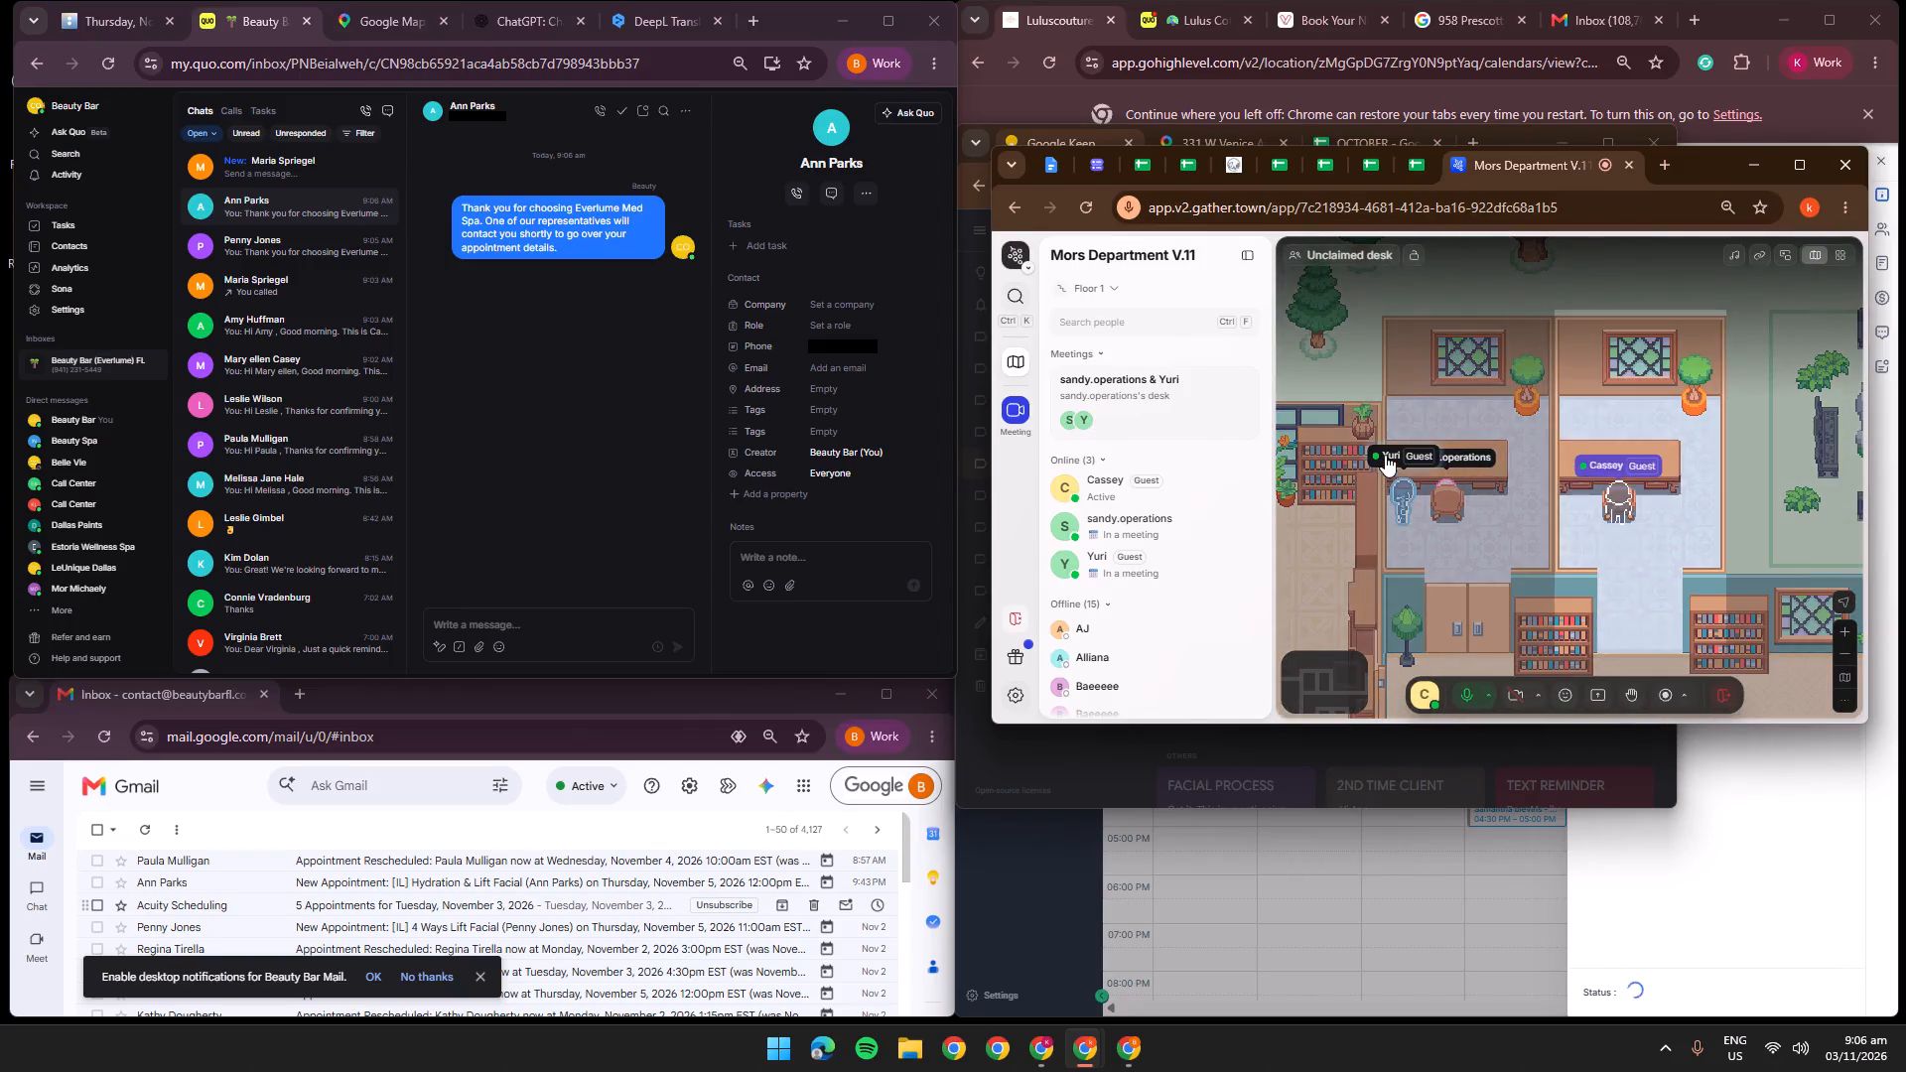
{"action": "left_click", "coordinate": [1392, 440]}
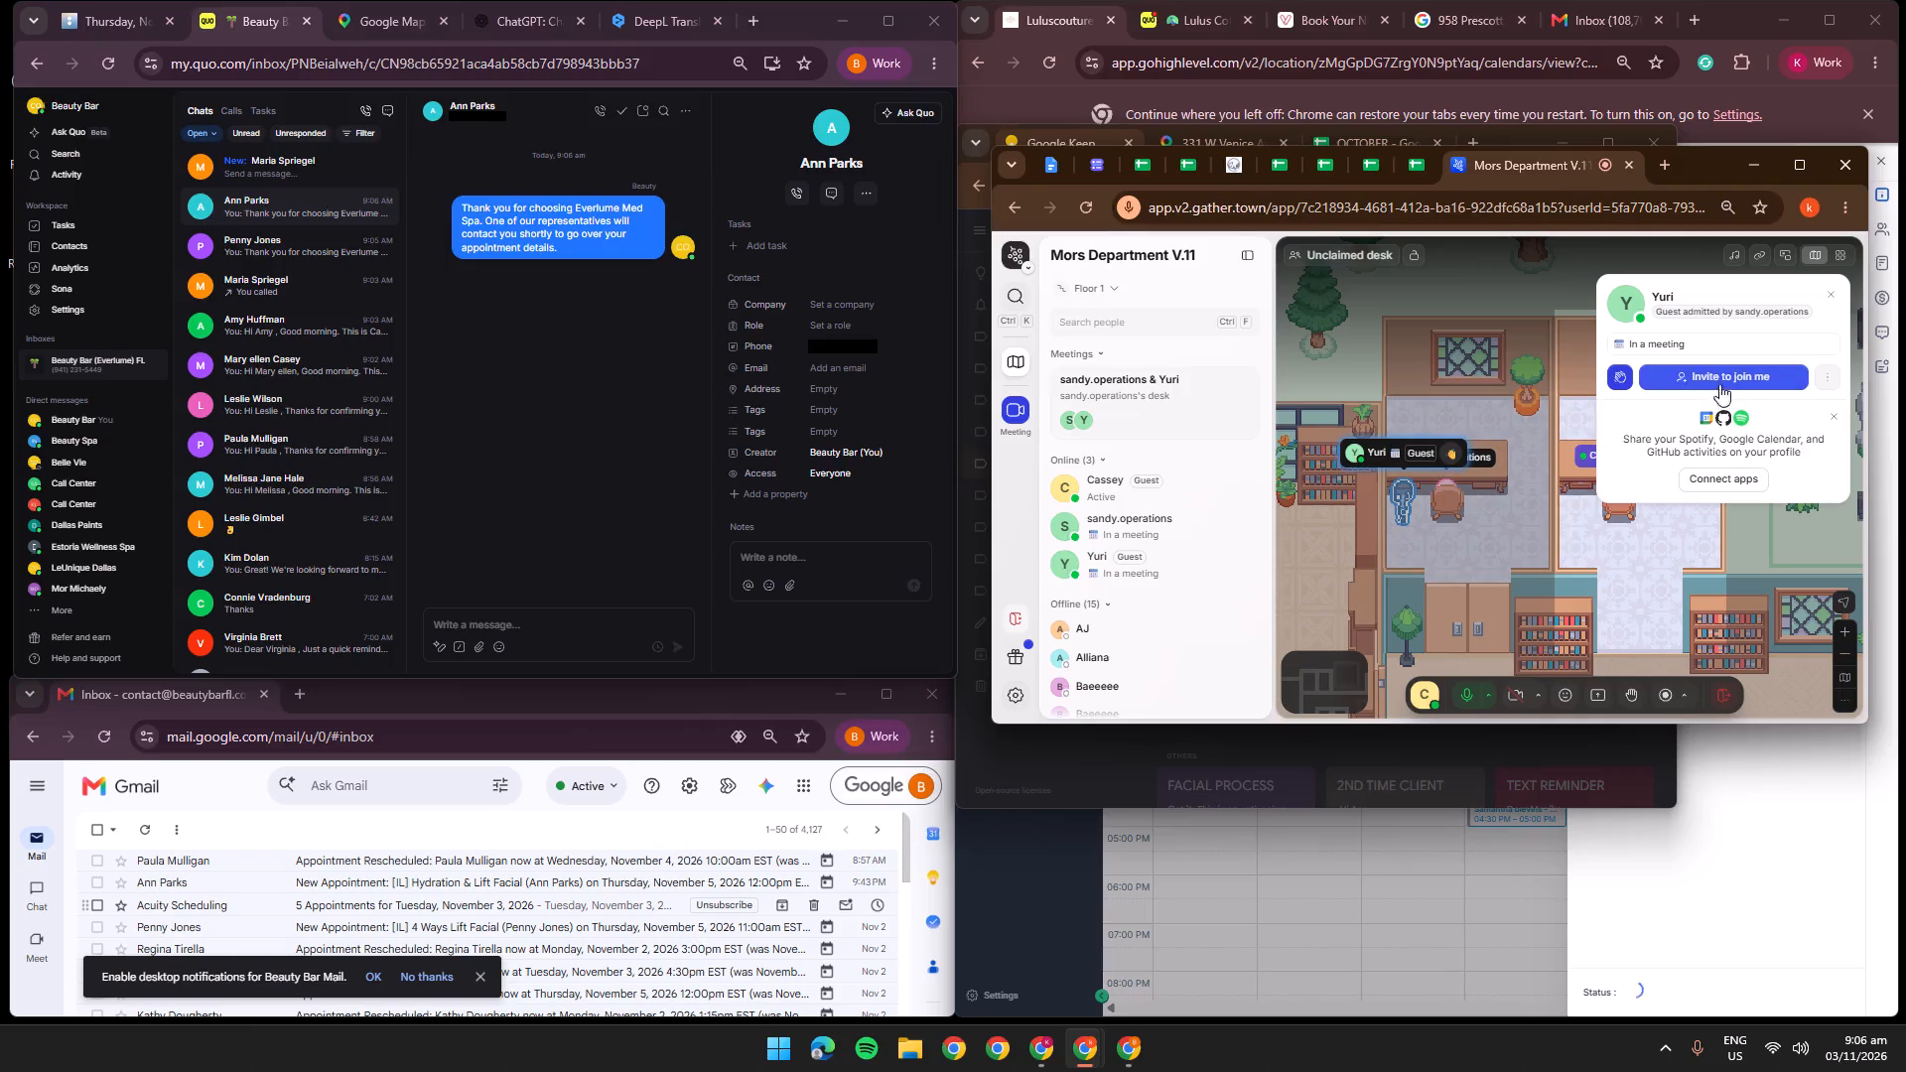
{"action": "left_click", "coordinate": [1730, 377]}
{"action": "left_click", "coordinate": [734, 533]}
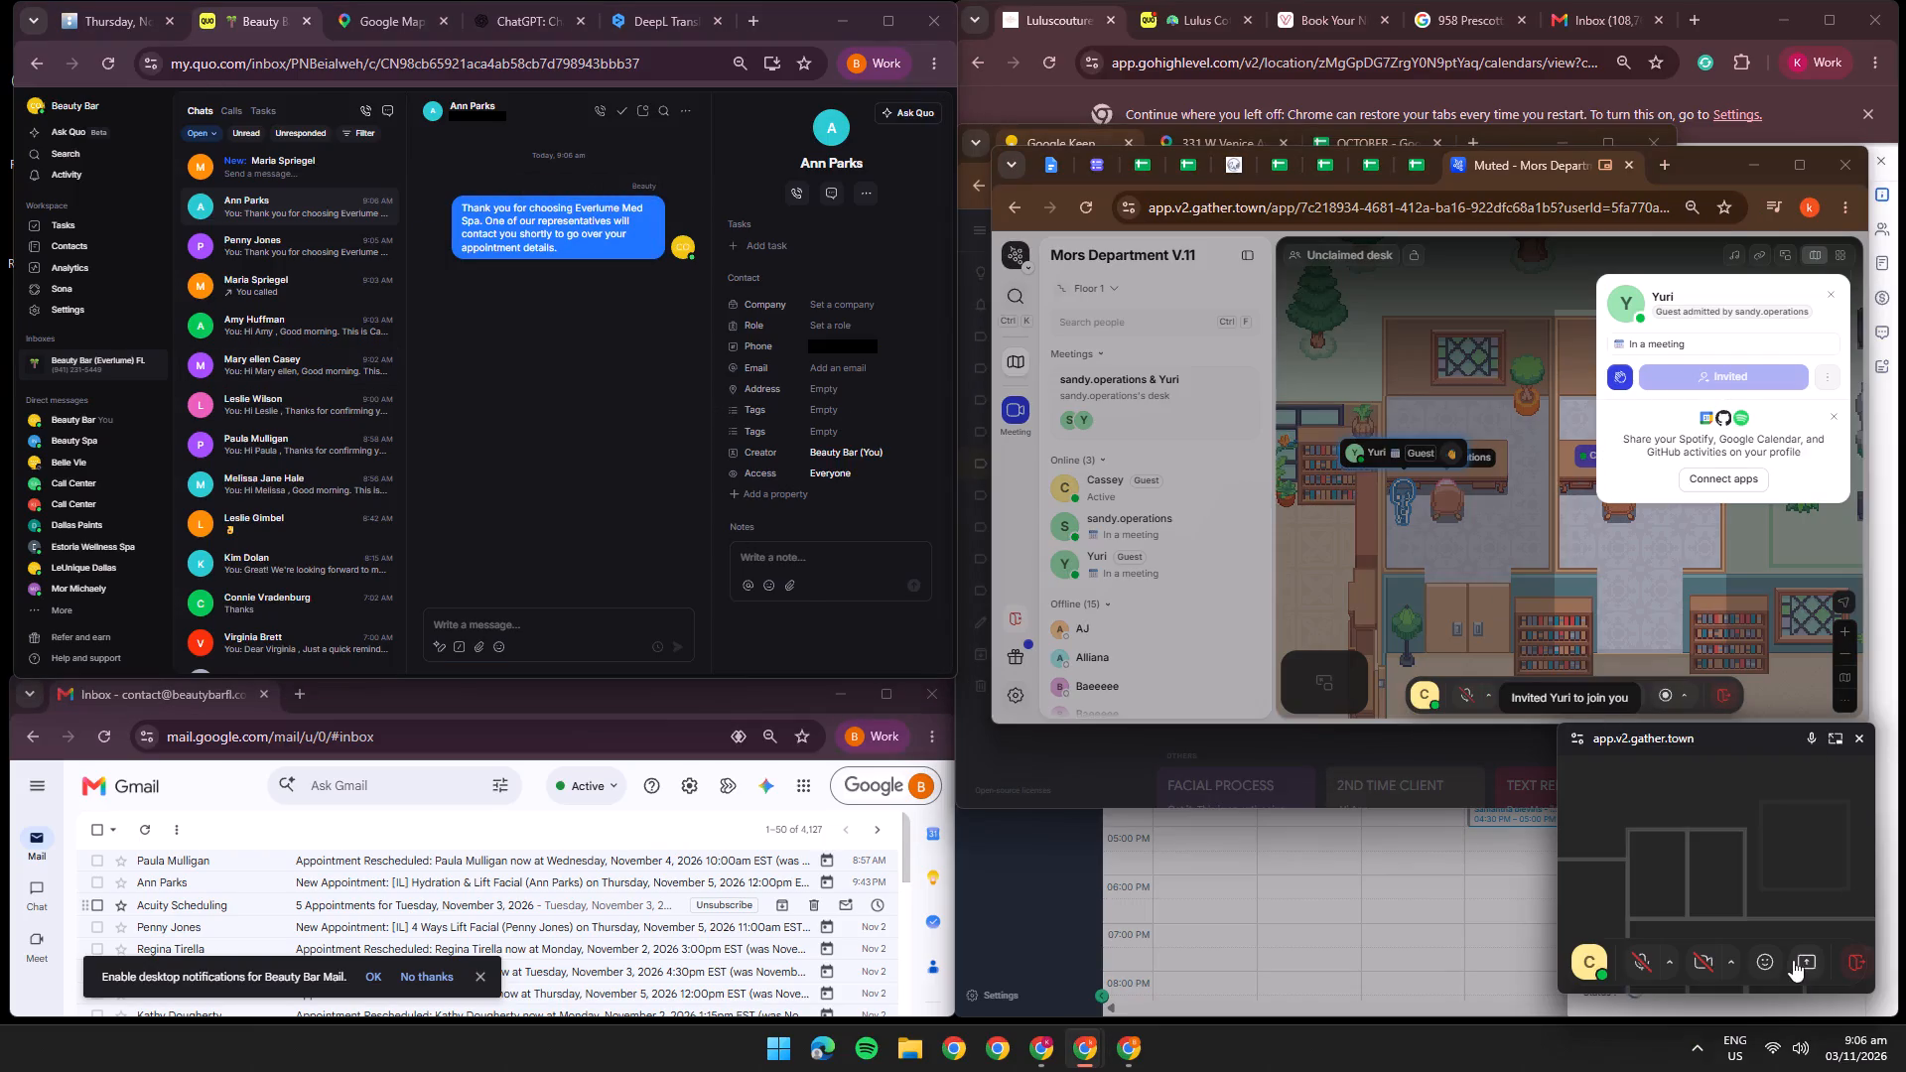
Share the entire screen with system audio in the Gather meeting.
{"action": "left_click", "coordinate": [1807, 960]}
{"action": "left_click", "coordinate": [1802, 506]}
{"action": "left_click", "coordinate": [1498, 598]}
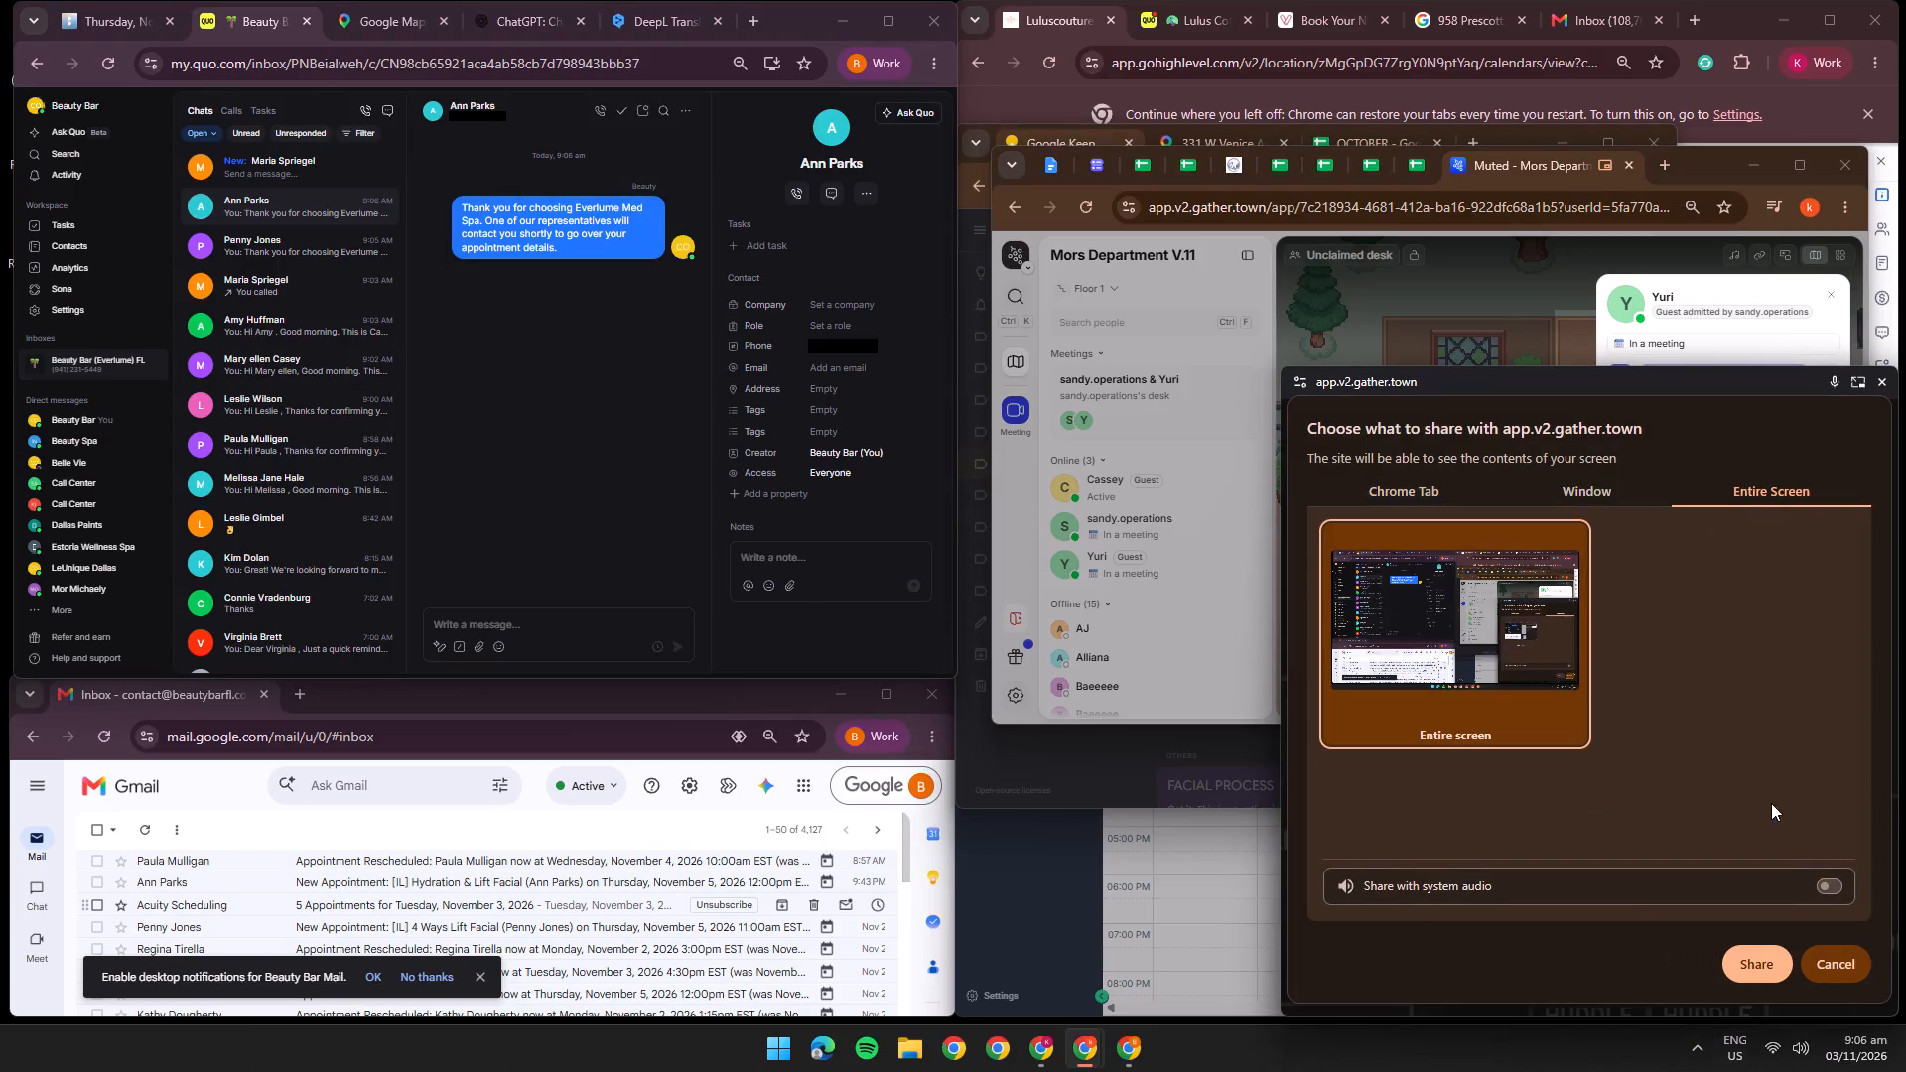
{"action": "left_click", "coordinate": [1845, 884]}
{"action": "left_click", "coordinate": [1835, 884]}
{"action": "left_click", "coordinate": [1733, 964]}
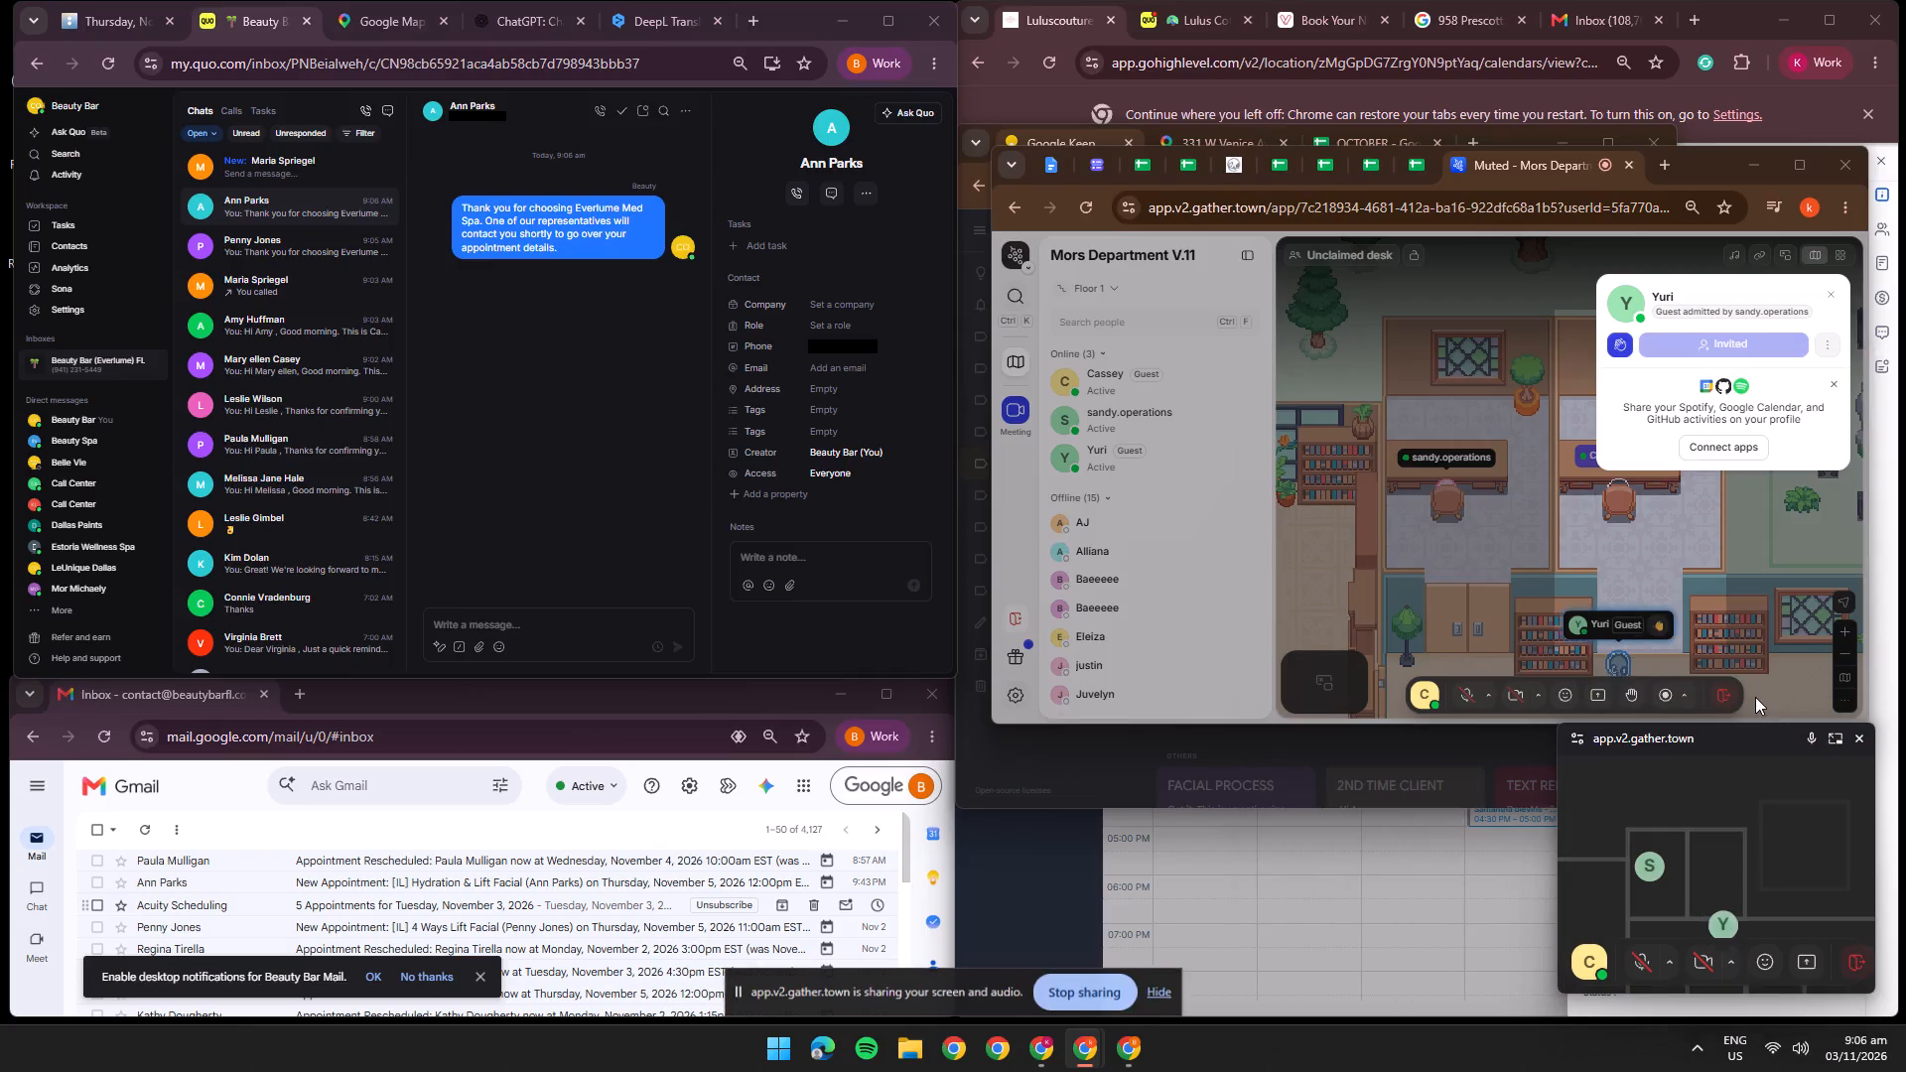
Unmute the microphone in the Gather mini meeting window.
{"action": "left_click", "coordinate": [1649, 965]}
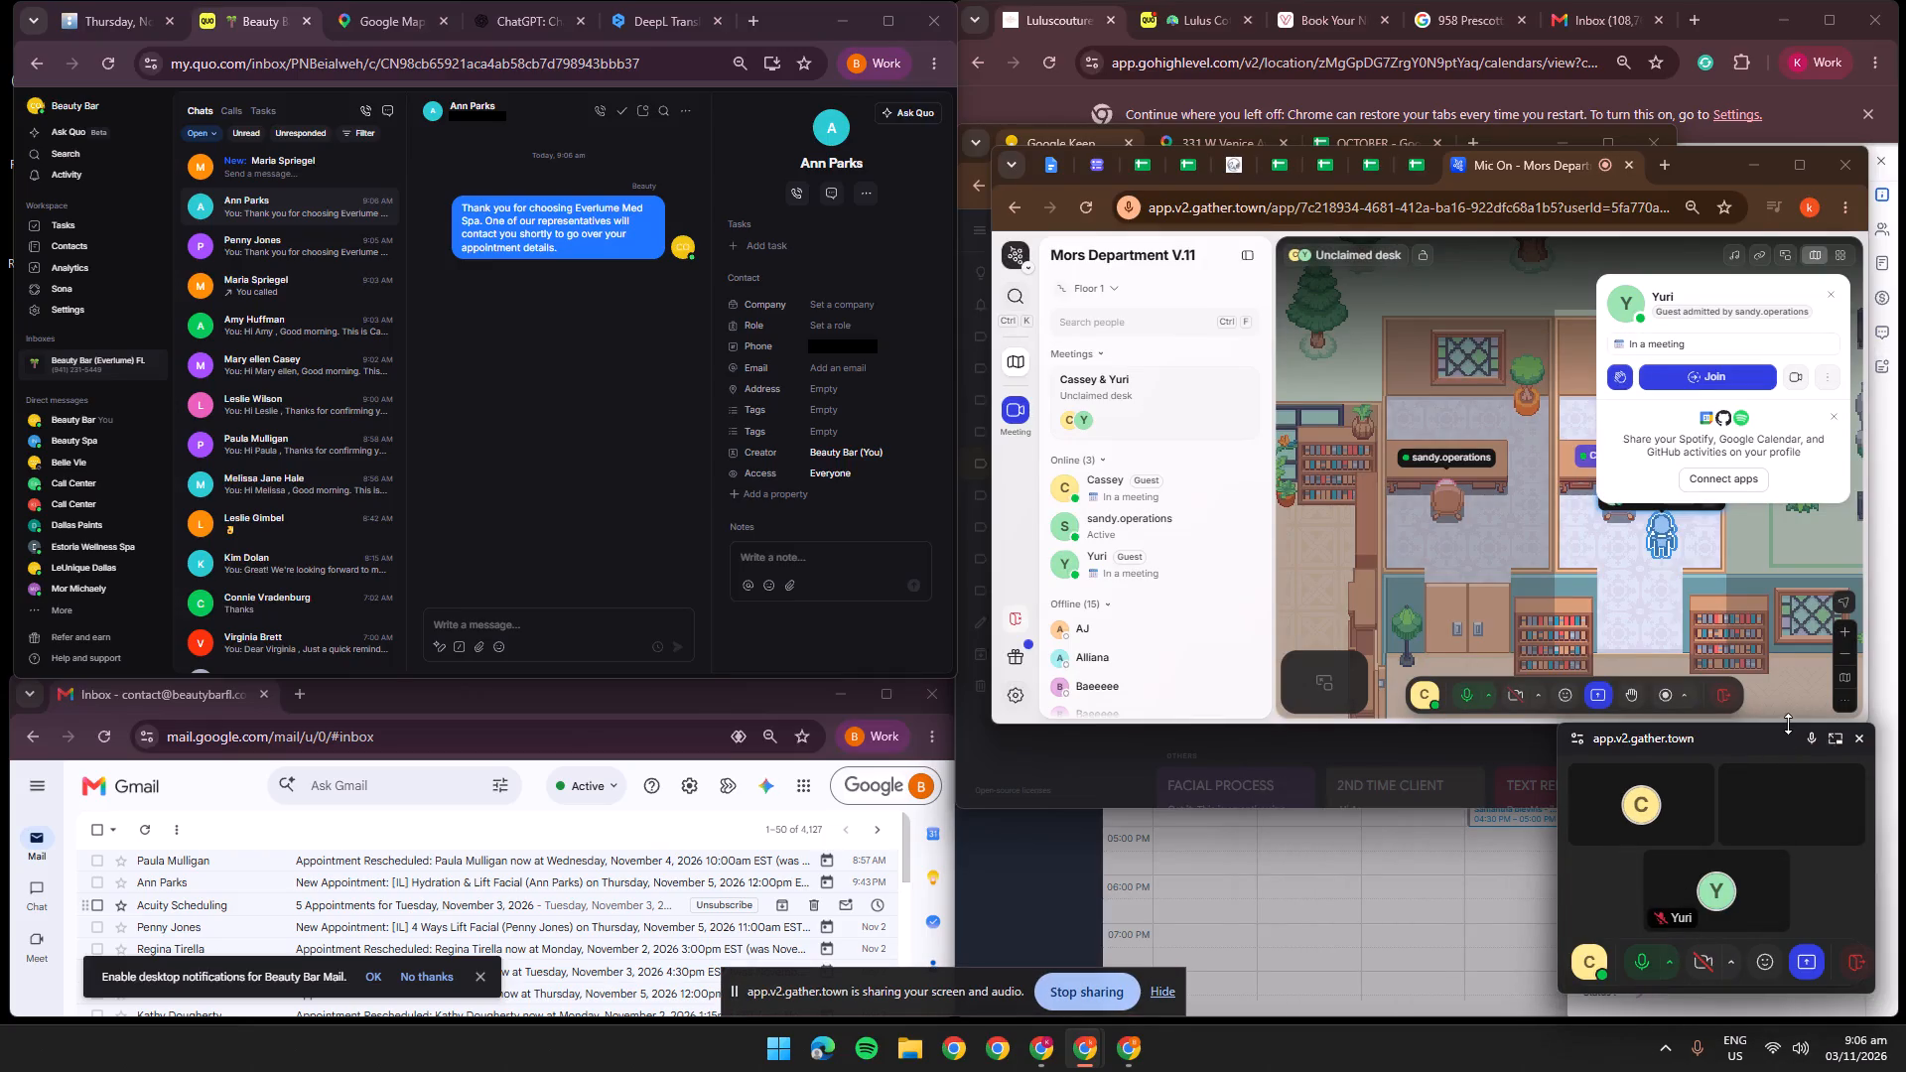
Shrink and close the Gather mini meeting window, and minimize the Gather browser window.
{"action": "left_click_drag", "start_coordinate": [1788, 724], "coordinate": [1772, 796]}
{"action": "left_click", "coordinate": [1854, 810]}
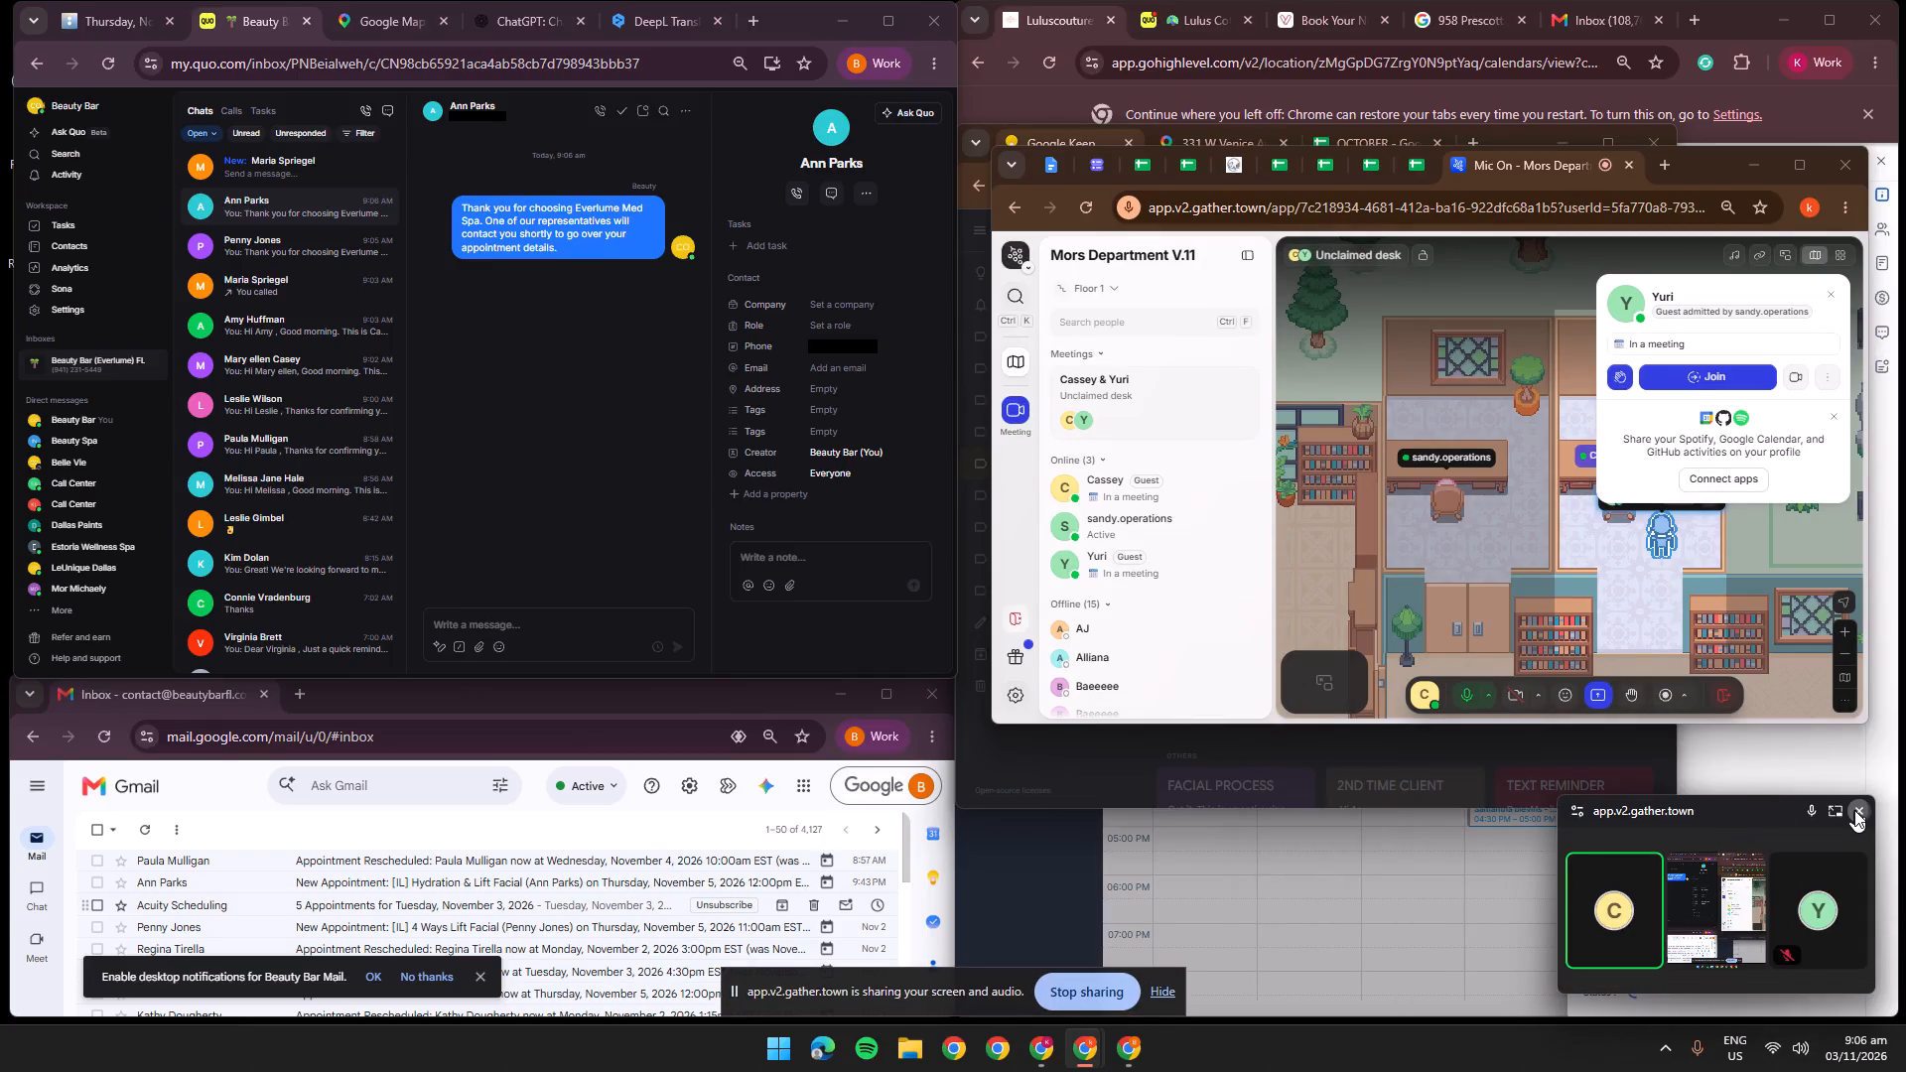
{"action": "left_click", "coordinate": [1727, 171]}
{"action": "left_click", "coordinate": [1747, 165]}
Open the November 5 11:00 AM client's conversation in Quo and start a call to the client.
{"action": "left_click", "coordinate": [558, 405]}
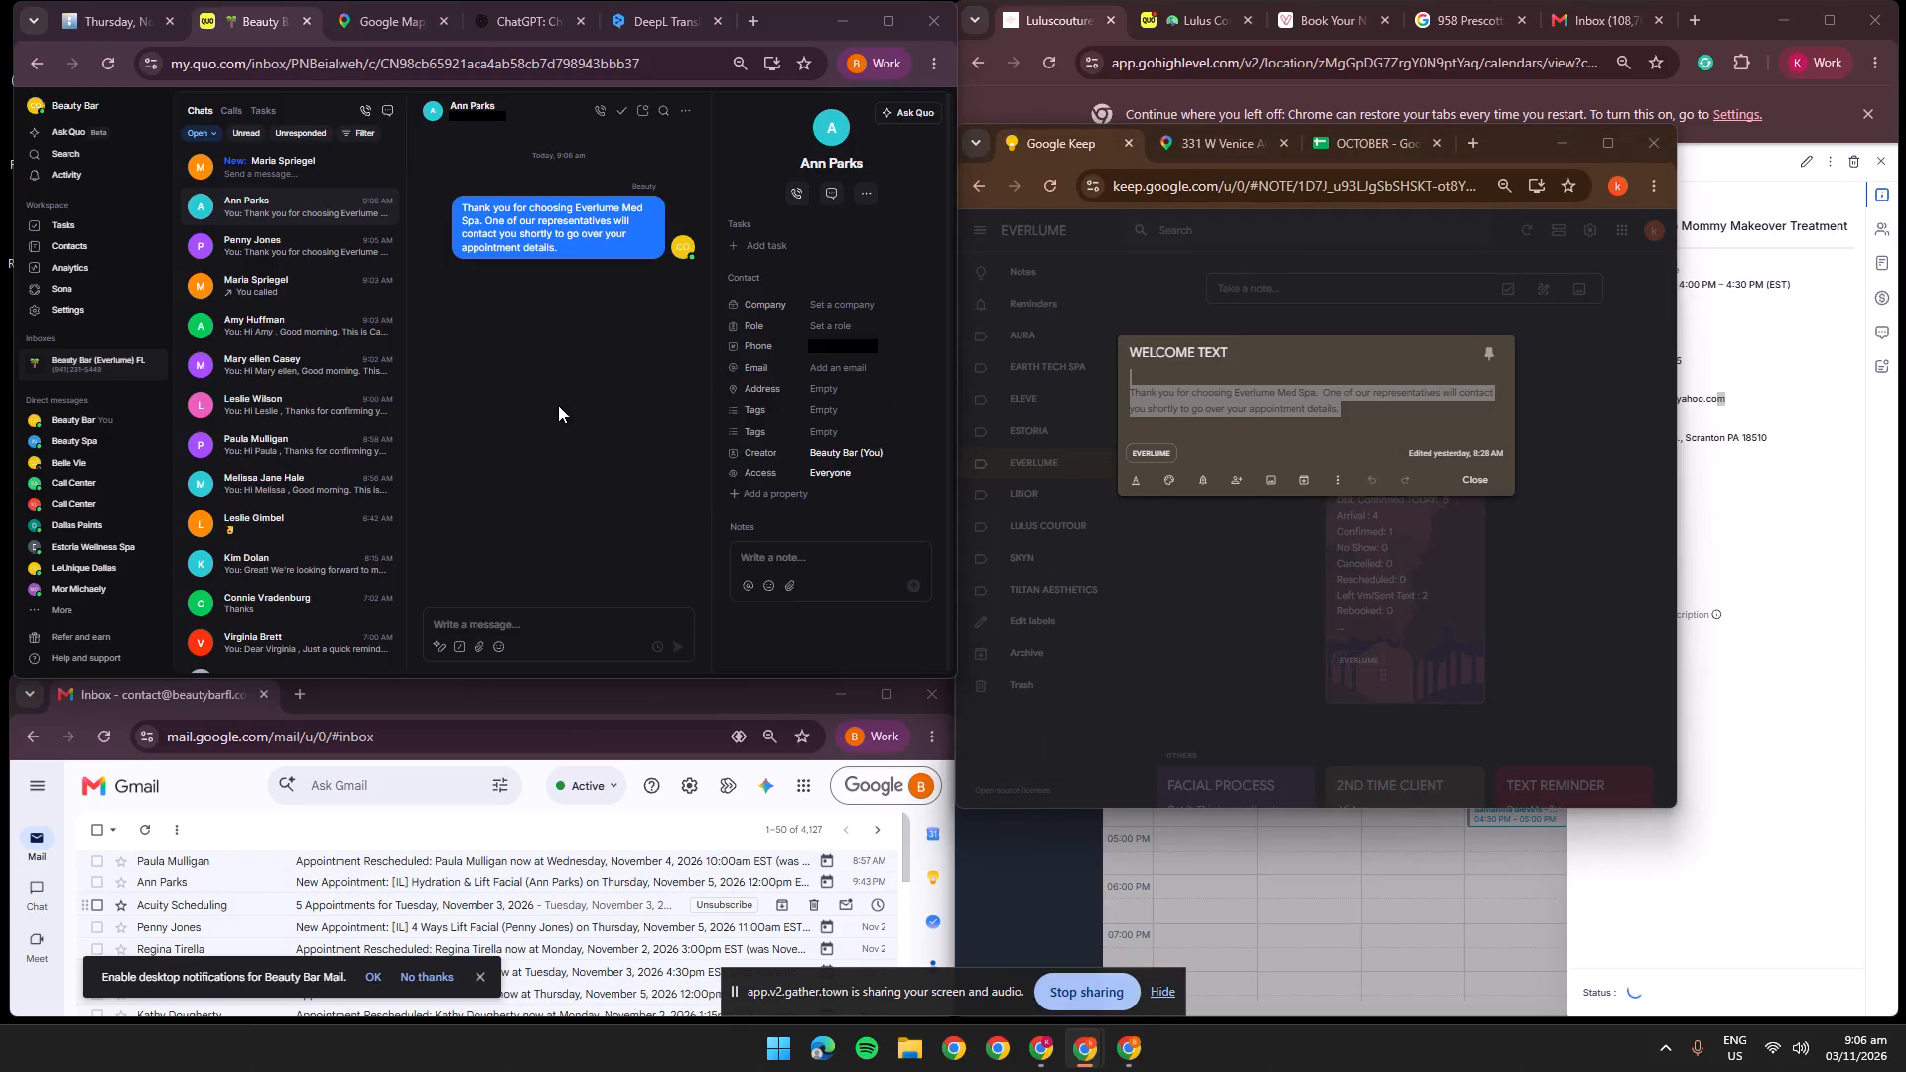
{"action": "left_click", "coordinate": [321, 175]}
{"action": "left_click", "coordinate": [358, 214]}
{"action": "left_click", "coordinate": [359, 240]}
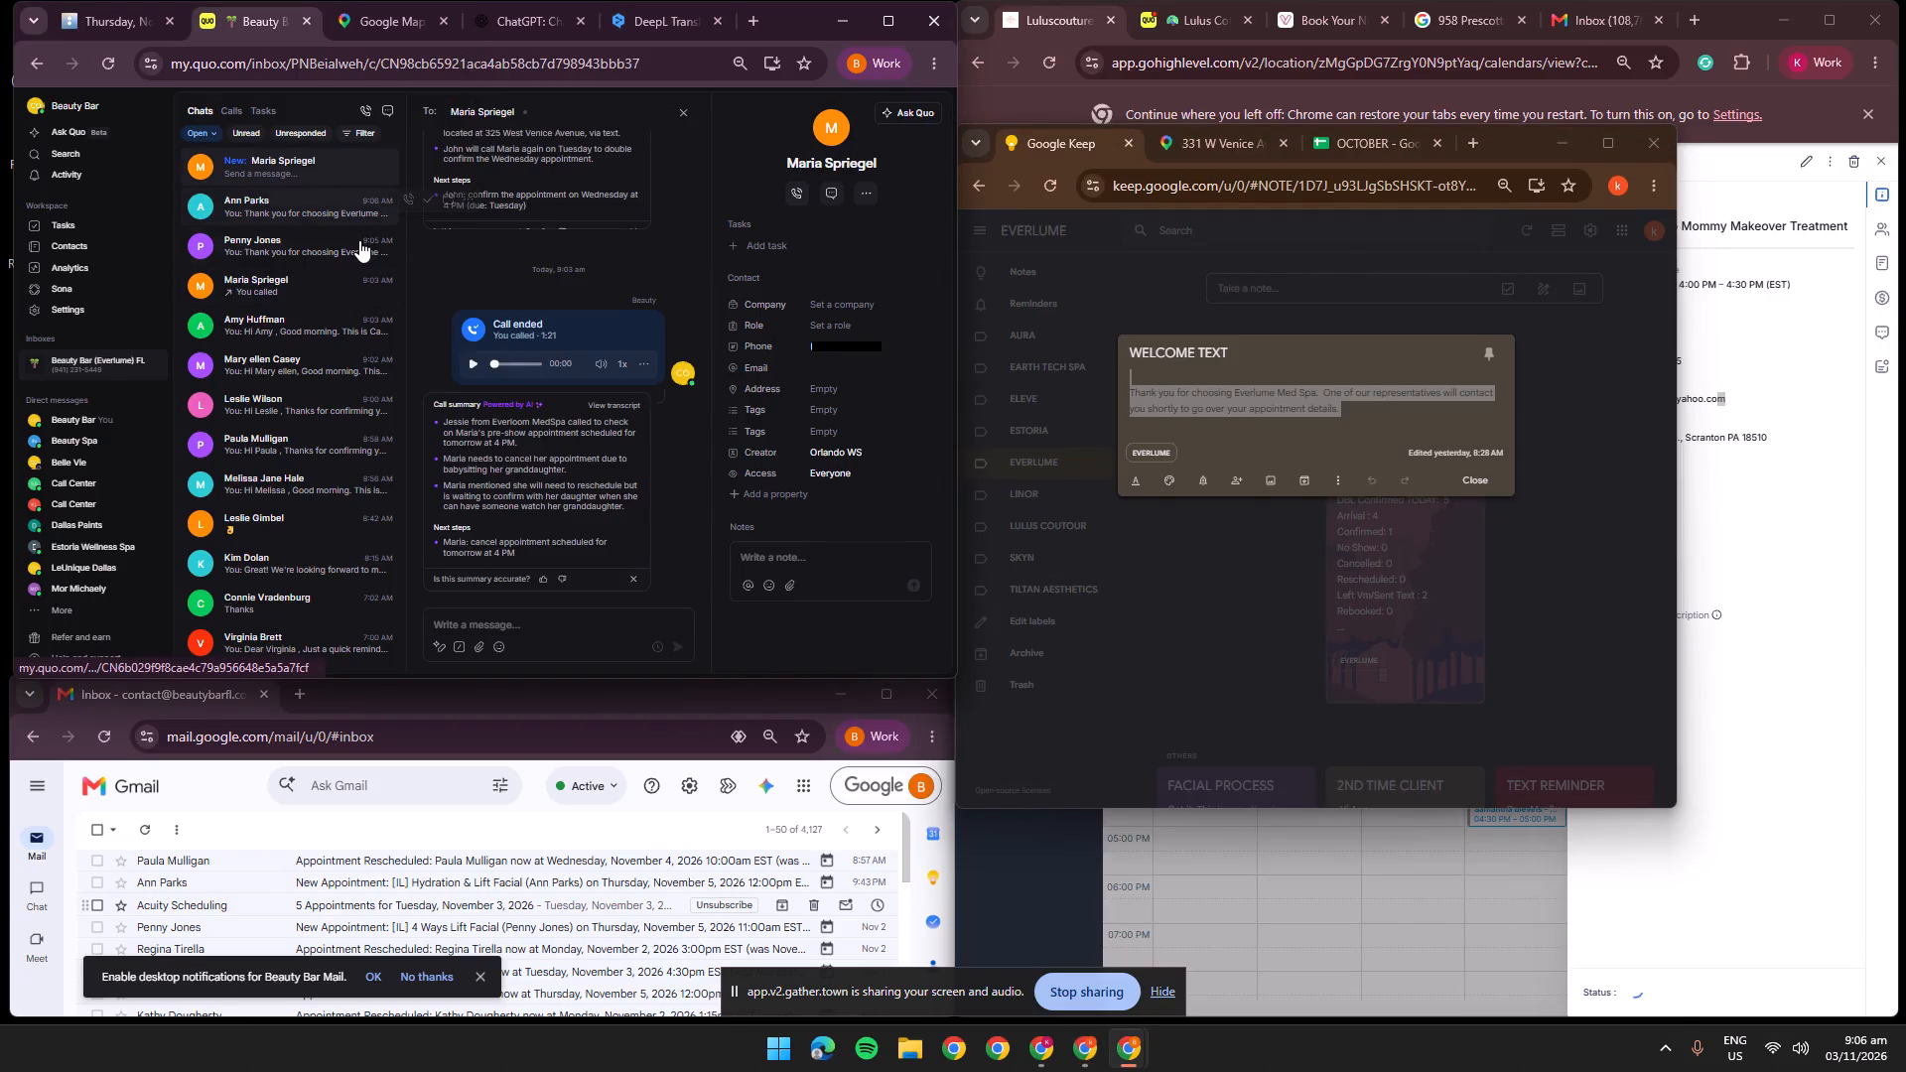
{"action": "left_click", "coordinate": [806, 192]}
{"action": "left_click", "coordinate": [613, 381]}
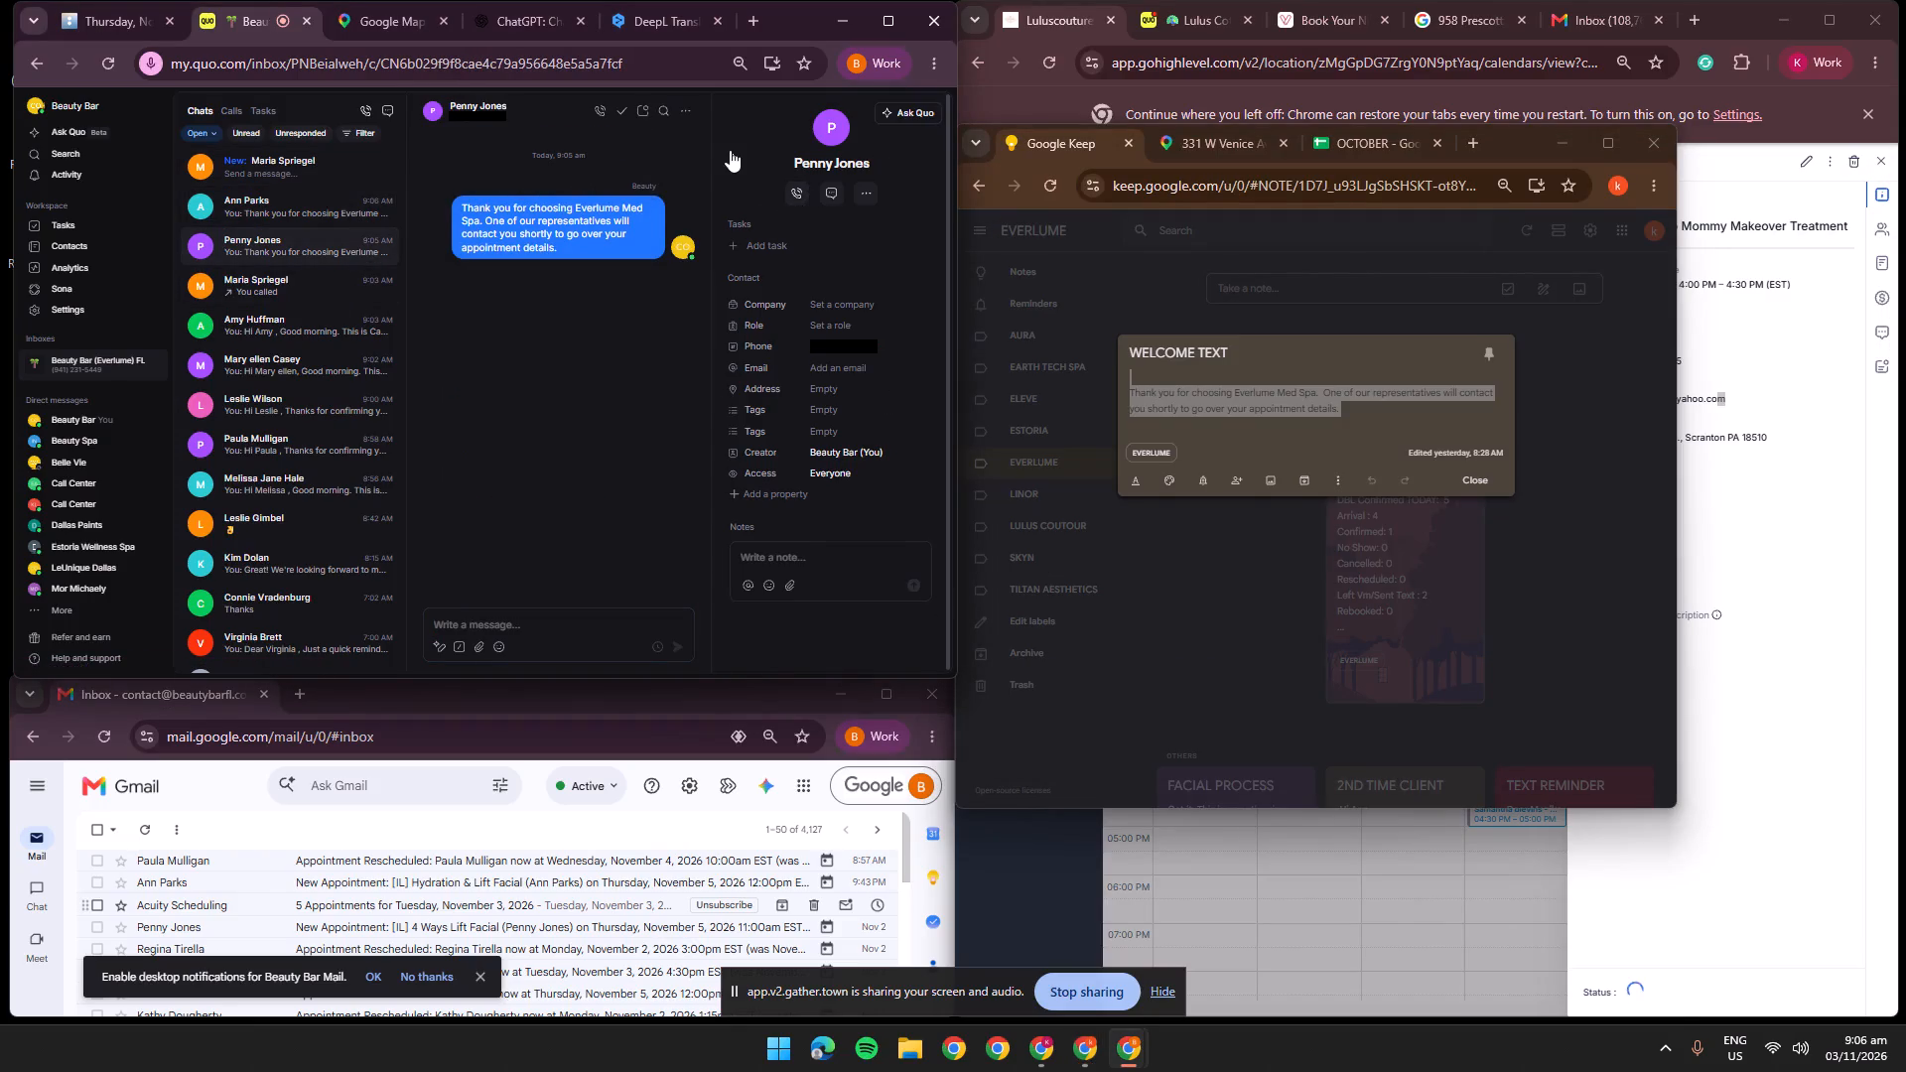
Open the November 5 12:00 PM appointment for editing in Acuity and copy its date and time.
{"action": "left_click", "coordinate": [575, 434]}
{"action": "left_click", "coordinate": [109, 27]}
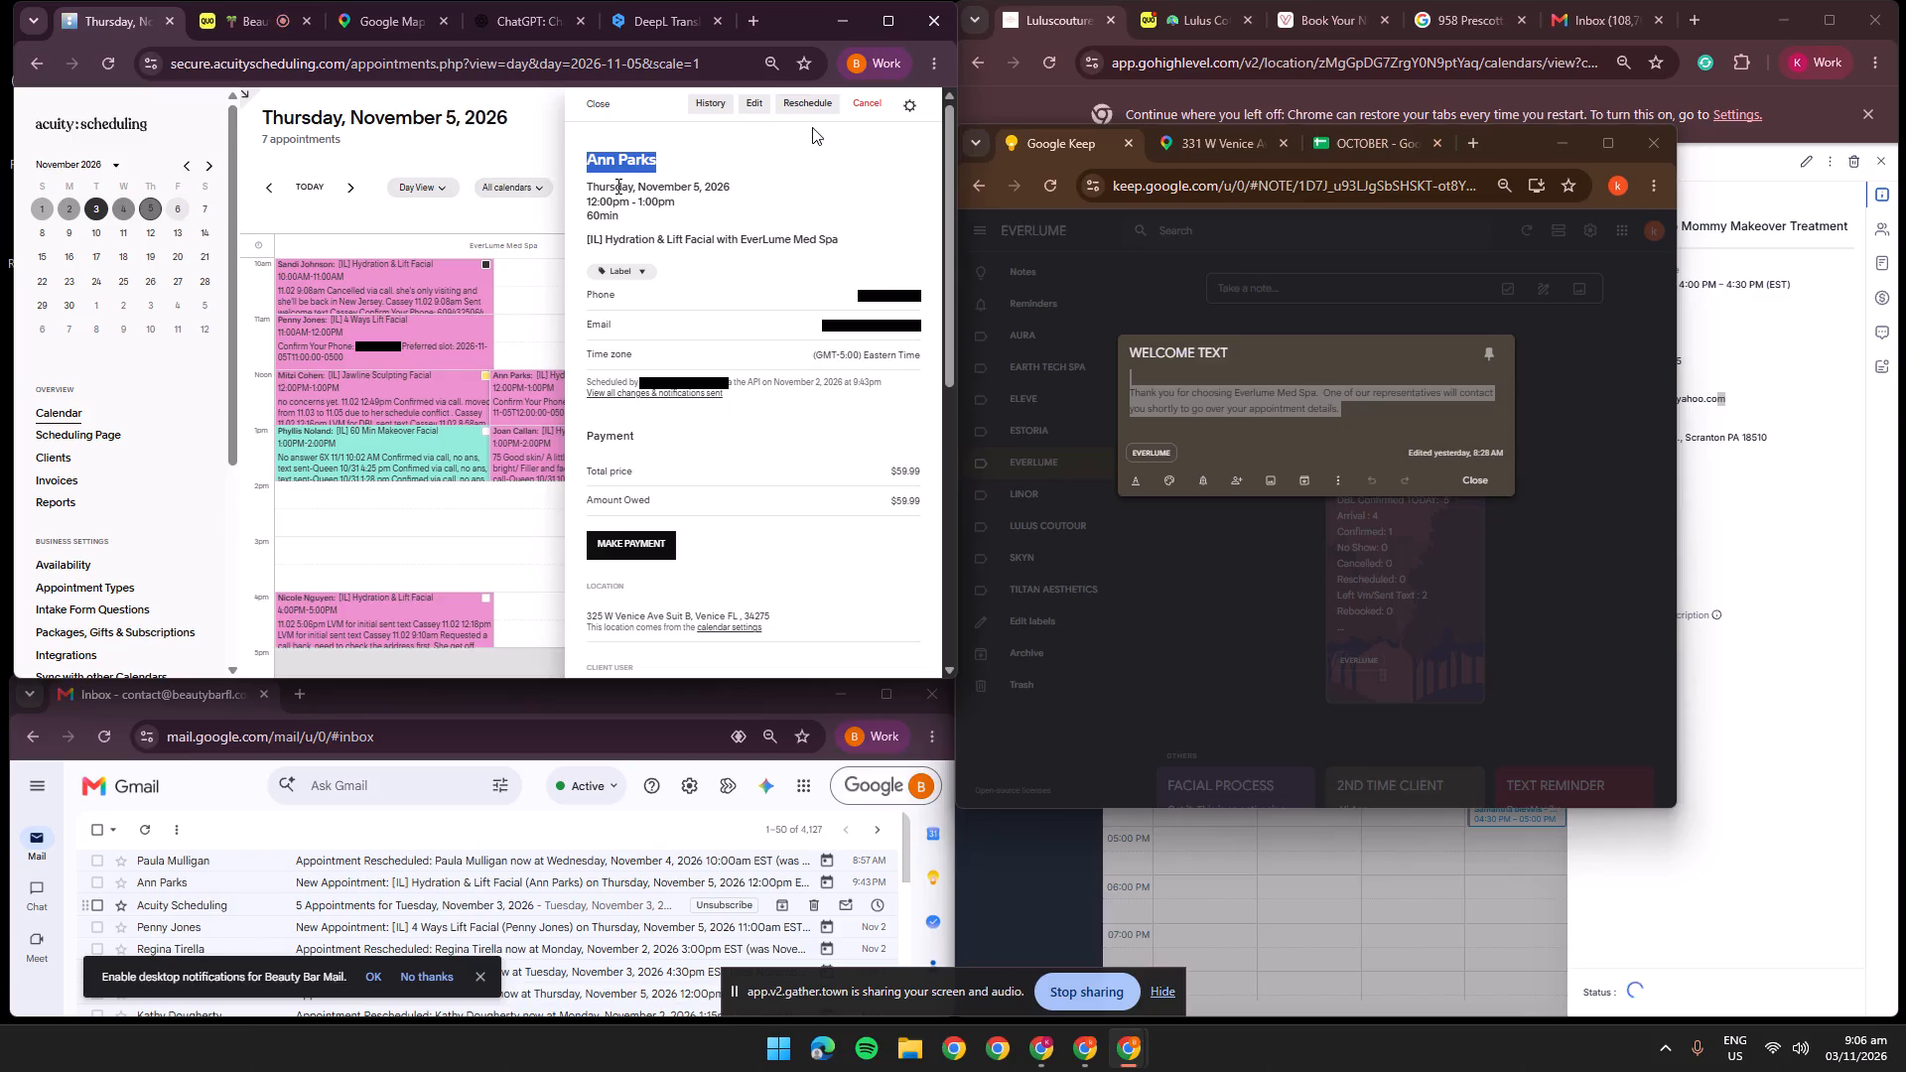
{"action": "left_click", "coordinate": [759, 107]}
{"action": "left_click_drag", "start_coordinate": [746, 280], "coordinate": [924, 282]}
{"action": "key", "text": "ctrl+c"}
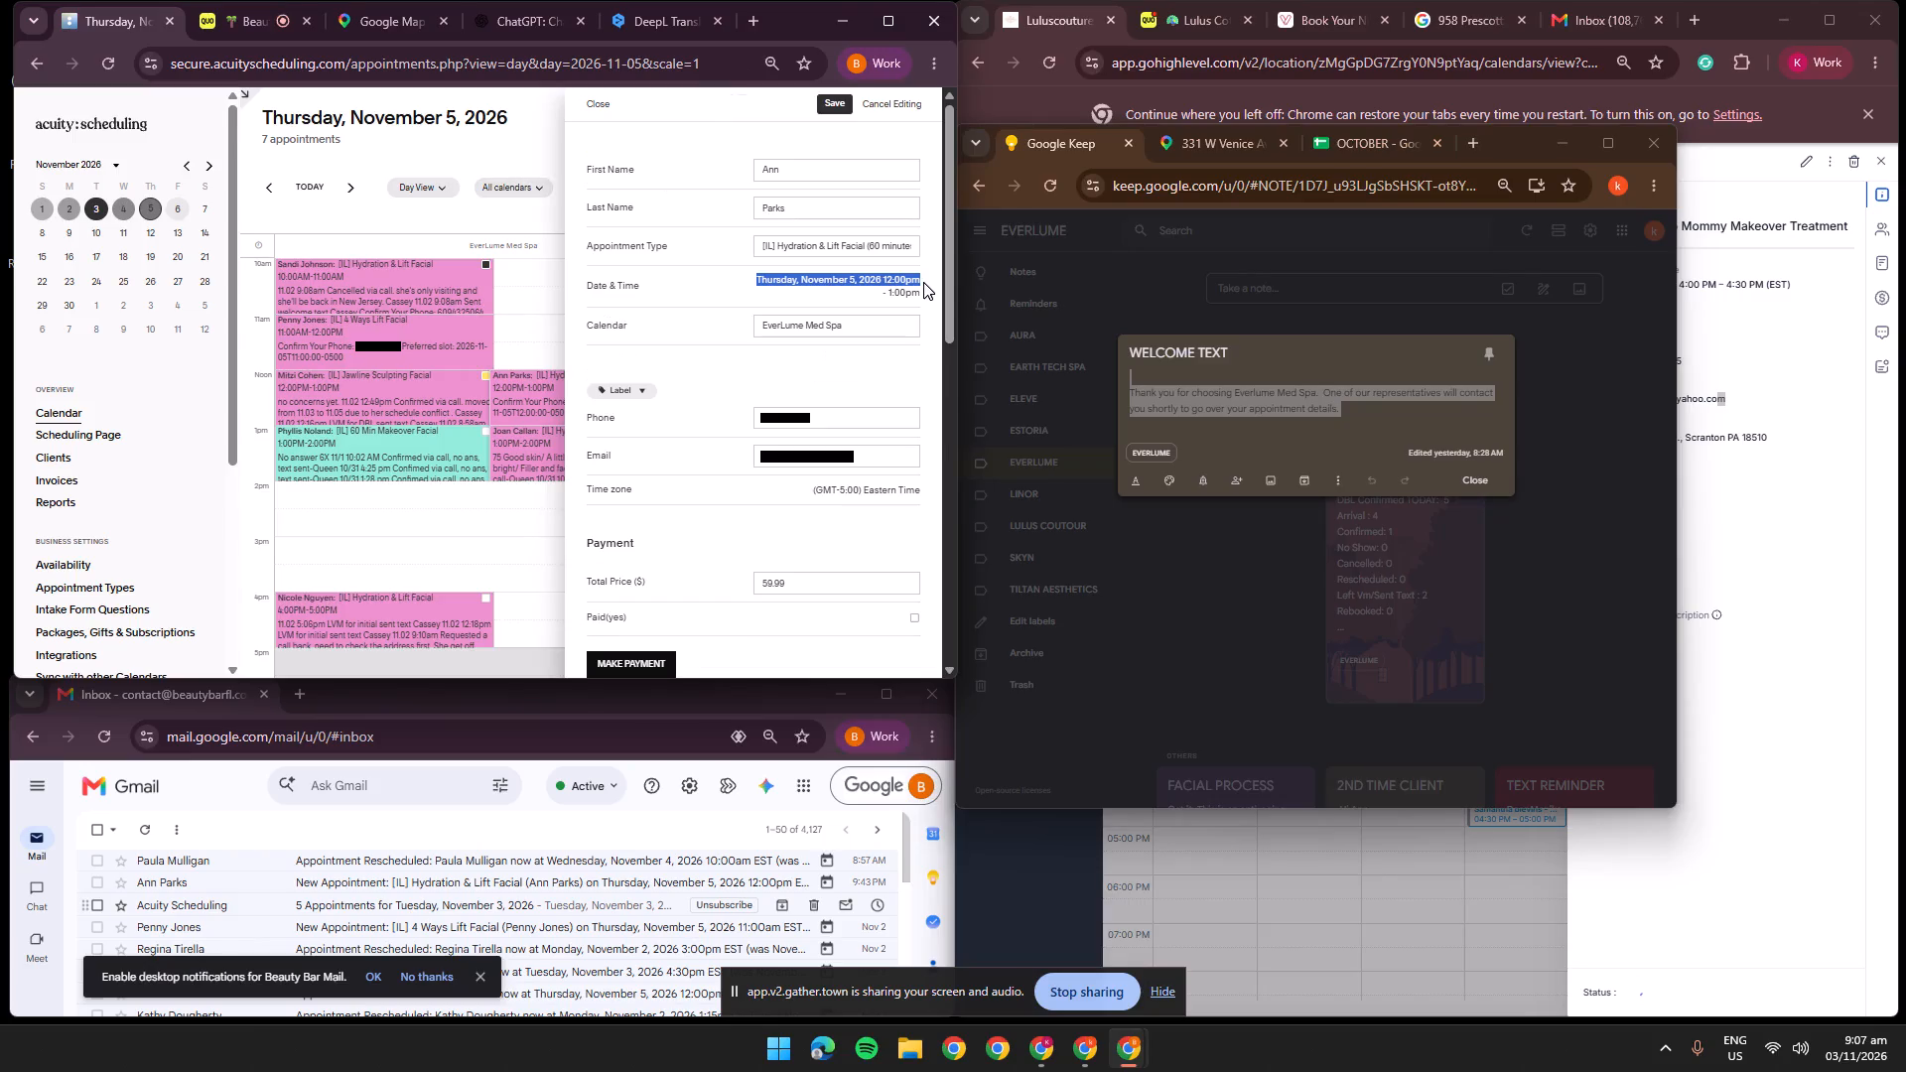
{"action": "key", "text": "ctrl+c"}
In Google Keep's INITIAL NO ANSWER note, set the first facial message's schedule to Thursday, November 5, 2026 12:00pm.
{"action": "left_click", "coordinate": [1324, 657]}
{"action": "scroll", "coordinate": [1416, 556], "scroll_direction": "down", "scroll_amount": 10}
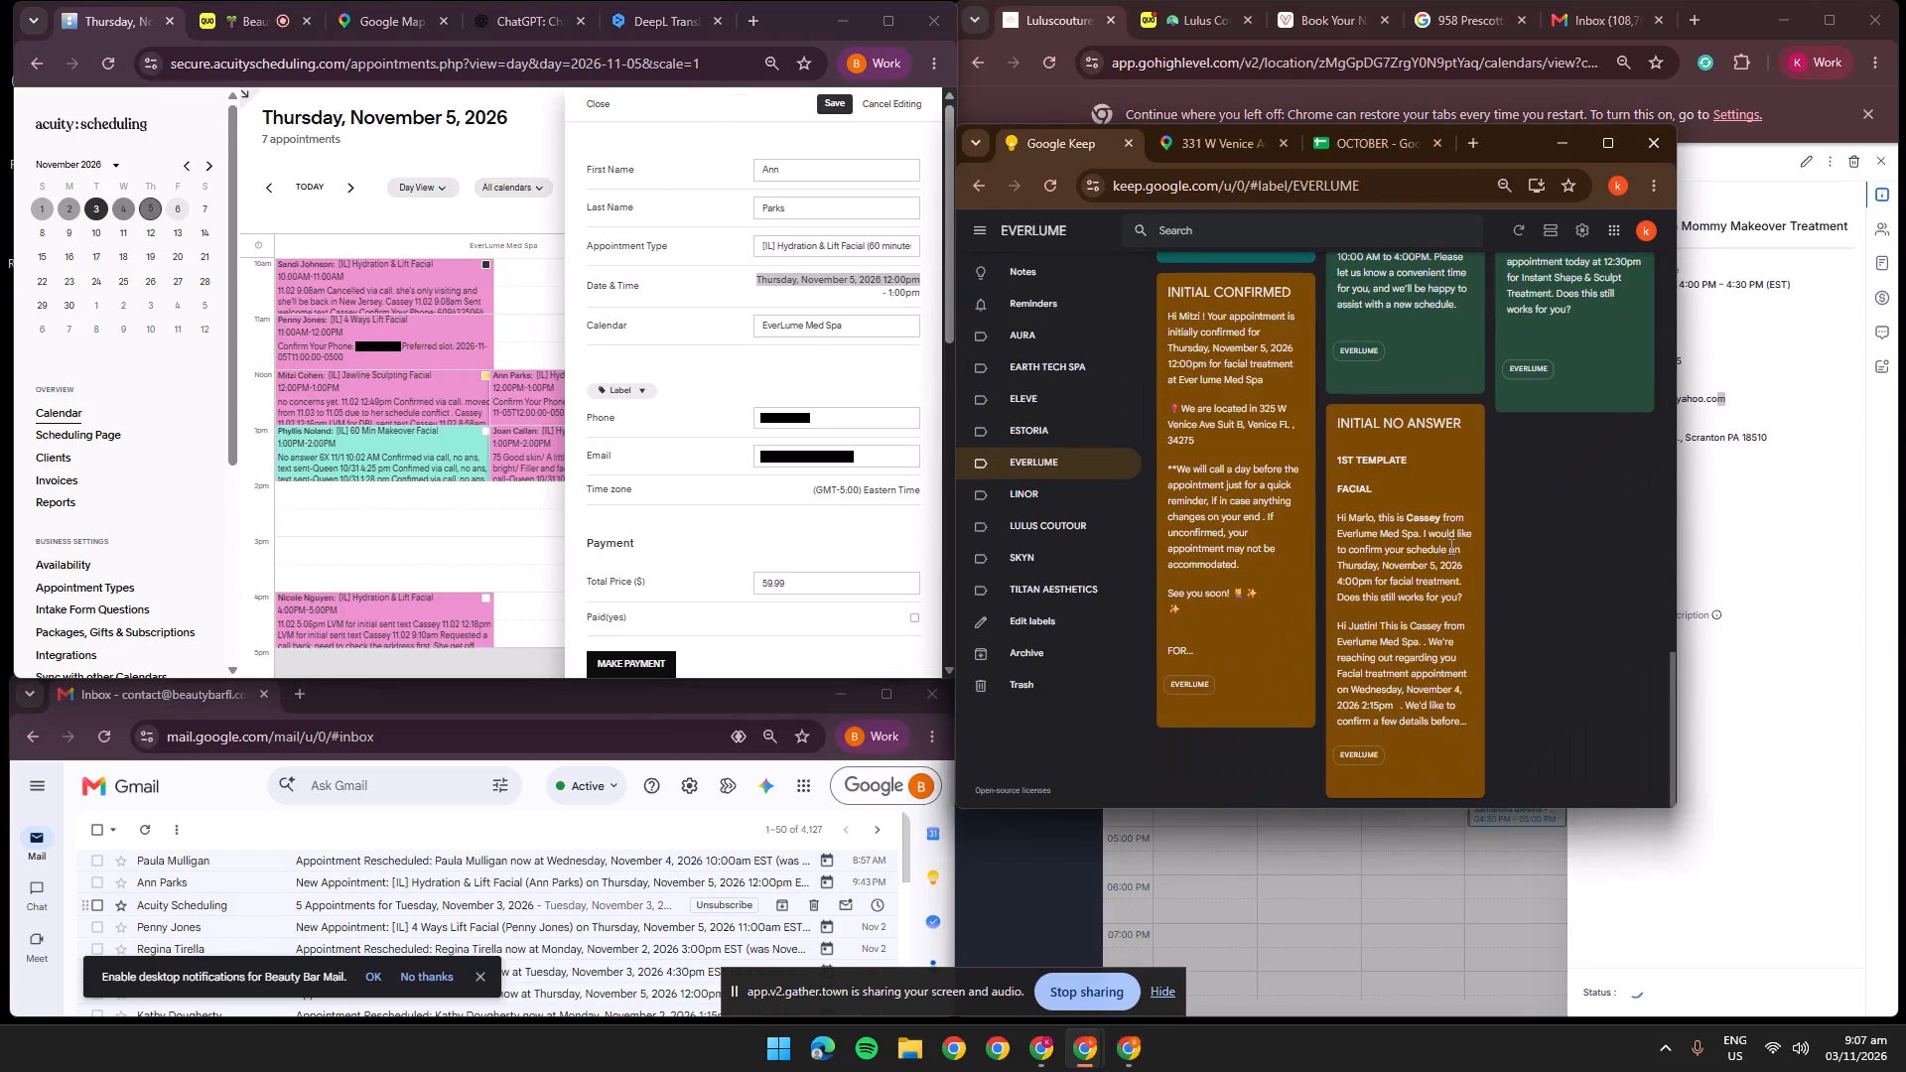
{"action": "left_click", "coordinate": [1434, 551]}
{"action": "left_click", "coordinate": [1301, 346]}
{"action": "left_click", "coordinate": [1191, 413]}
{"action": "left_click_drag", "start_coordinate": [1186, 376], "coordinate": [1348, 381]}
{"action": "key", "text": "ctrl+v"}
{"action": "left_click", "coordinate": [1129, 402]}
{"action": "key", "text": "BackSpace"}
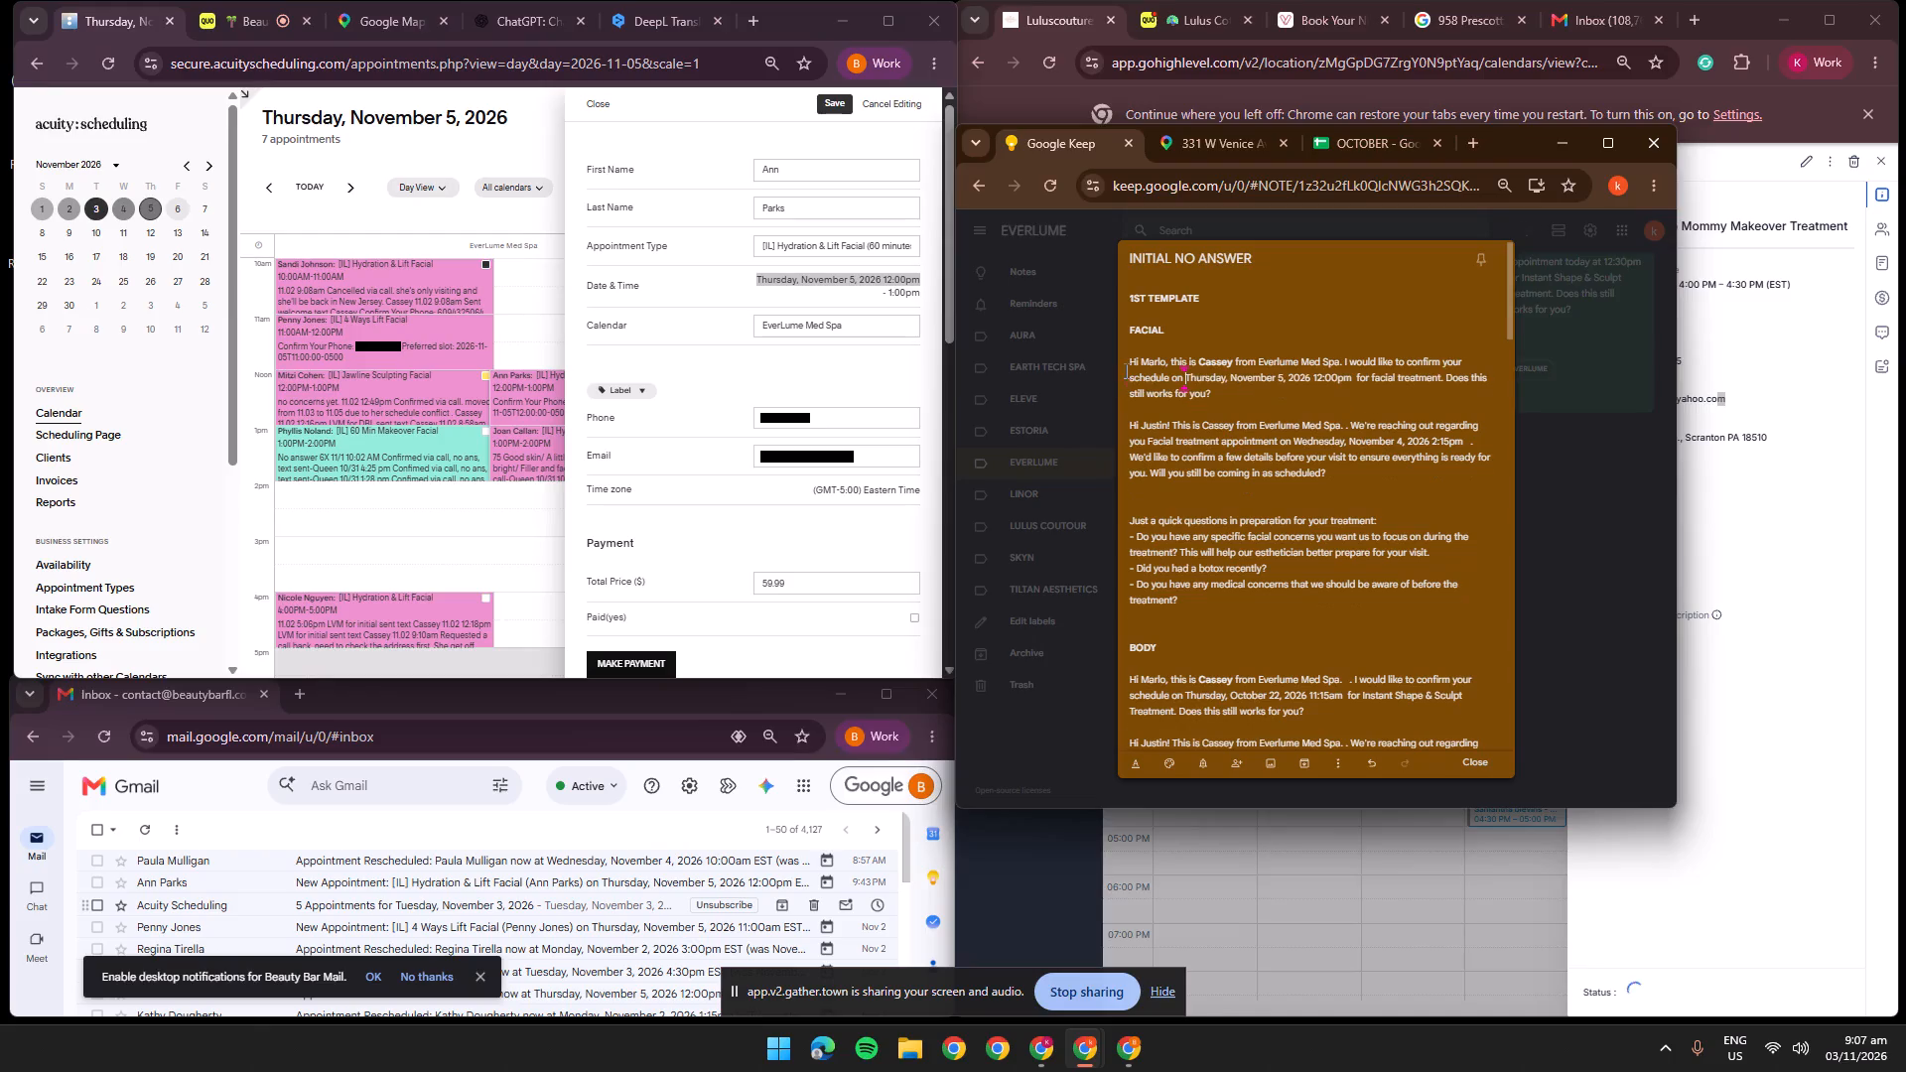
Copy the first facial message from the INITIAL NO ANSWER note into the 11:00 AM client's Quo message draft.
{"action": "left_click_drag", "start_coordinate": [1123, 362], "coordinate": [1250, 399]}
{"action": "key", "text": "ctrl+c"}
{"action": "key", "text": "ctrl+c"}
{"action": "left_click", "coordinate": [246, 13]}
{"action": "left_click", "coordinate": [533, 609]}
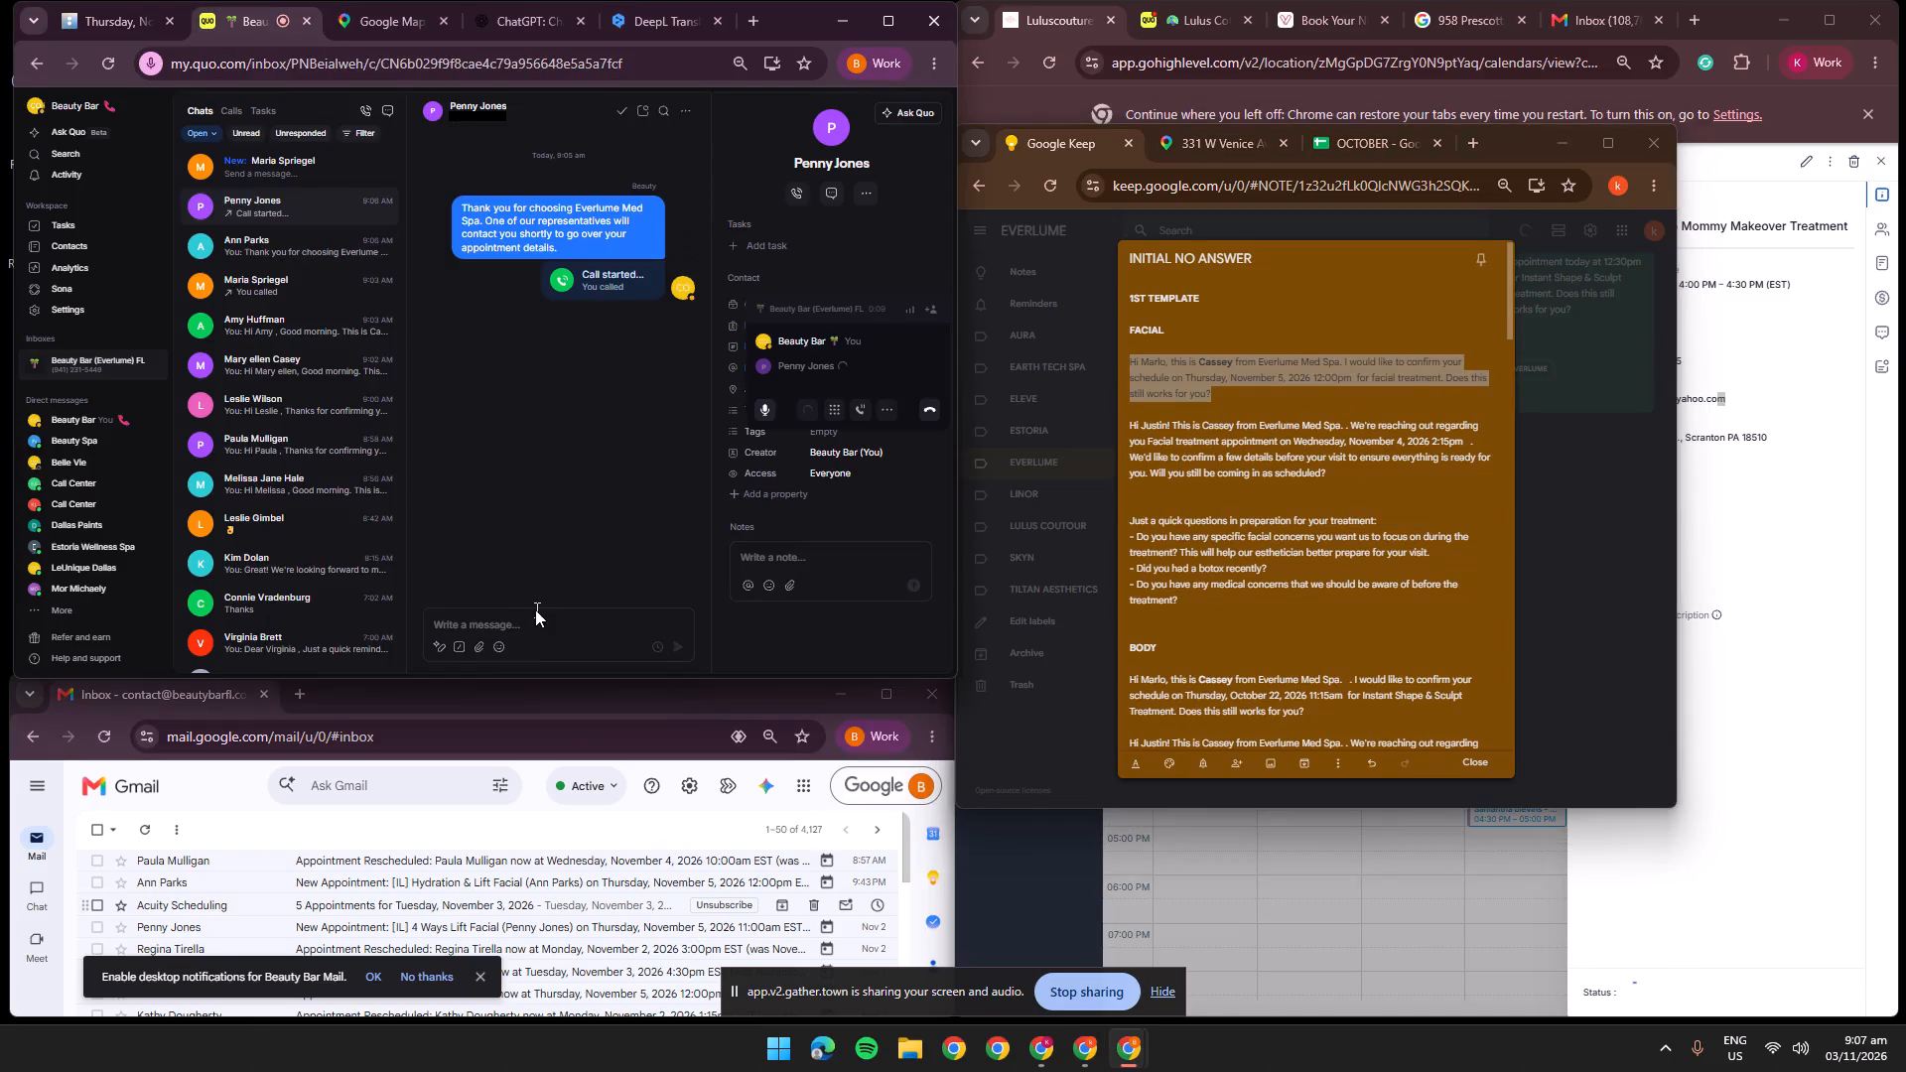
{"action": "key", "text": "ctrl+v"}
Replace the greeting name in the Quo message draft with the client's first name, copied from the contact details.
{"action": "left_click", "coordinate": [822, 148]}
{"action": "left_click", "coordinate": [823, 165]}
{"action": "double_click", "coordinate": [813, 171]}
{"action": "key", "text": "ctrl+c"}
{"action": "left_click_drag", "start_coordinate": [532, 535], "coordinate": [511, 579], "text": "ctrl"}
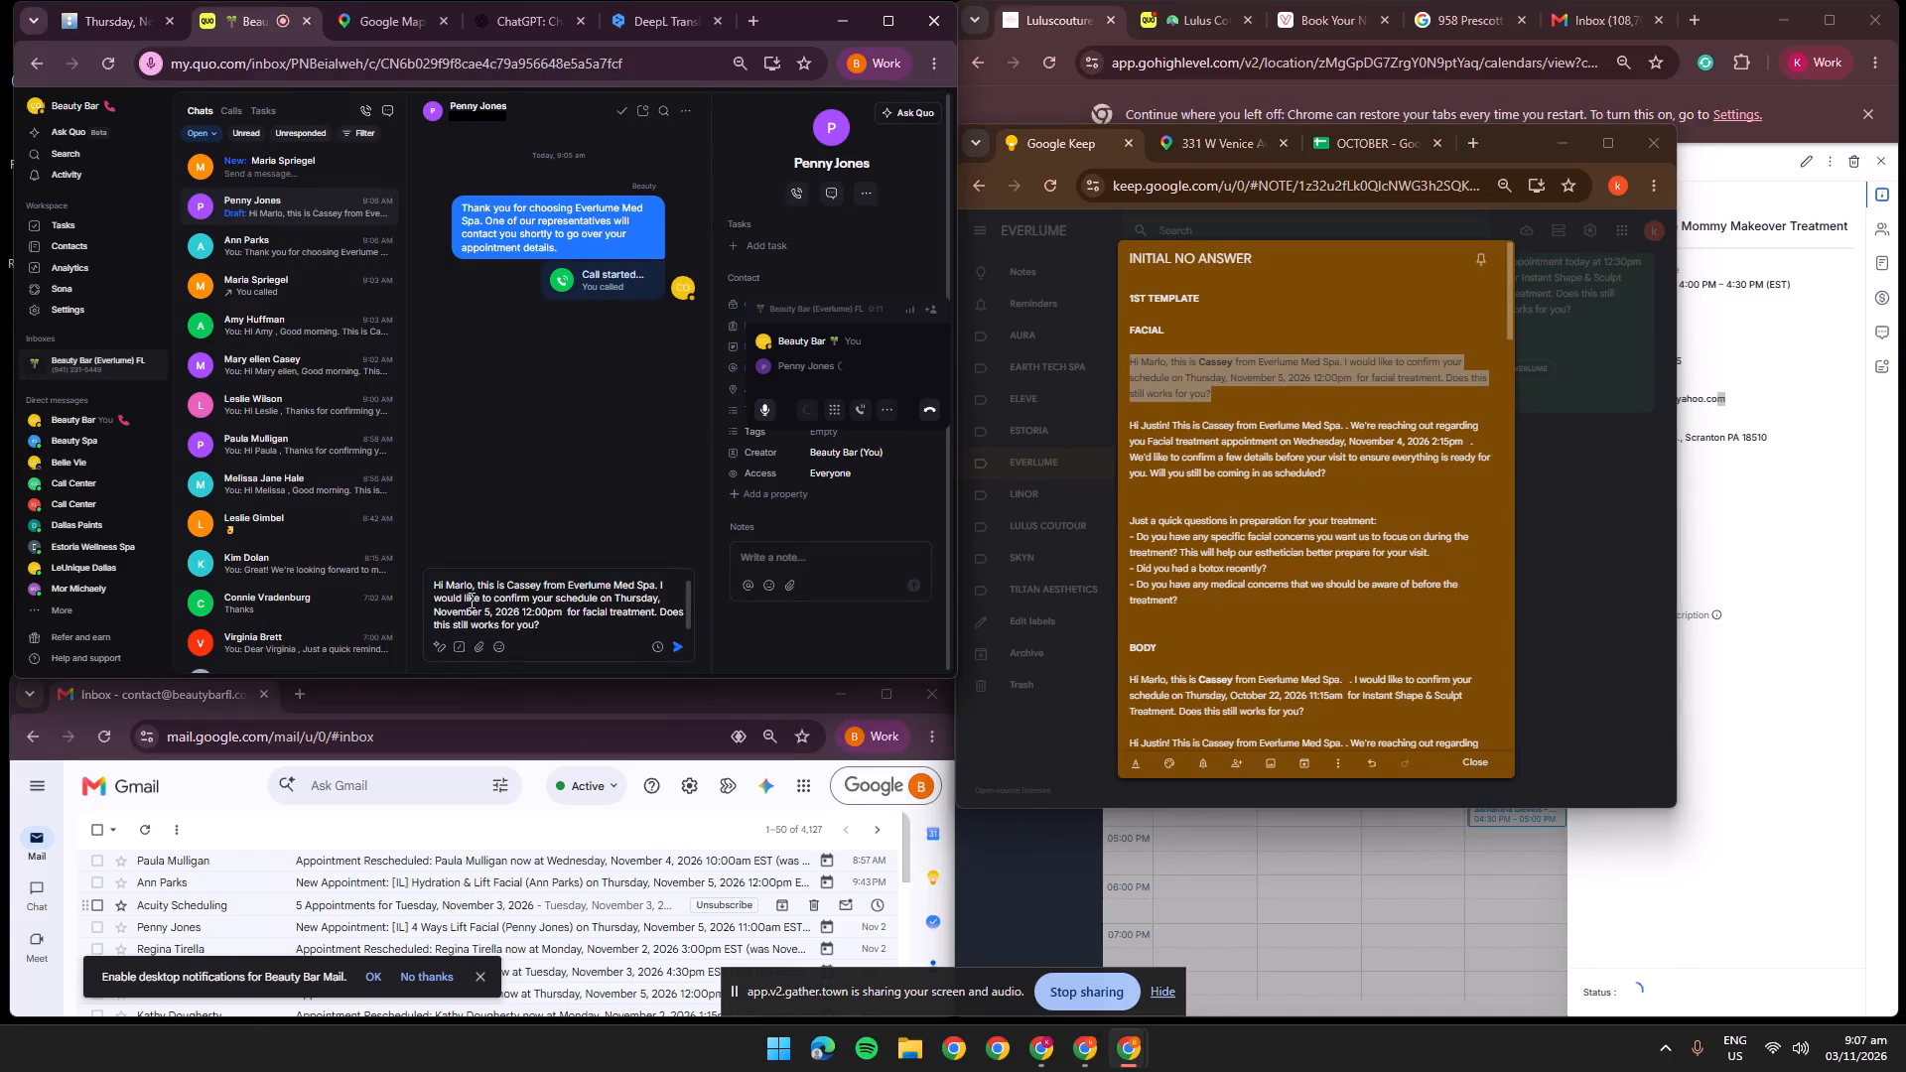
{"action": "left_click_drag", "start_coordinate": [433, 603], "coordinate": [445, 600]}
{"action": "double_click", "coordinate": [462, 593]}
{"action": "key", "text": "ctrl+v"}
{"action": "key", "text": "ctrl+z"}
{"action": "double_click", "coordinate": [457, 585]}
{"action": "key", "text": "ctrl+v"}
{"action": "left_click", "coordinate": [558, 621]}
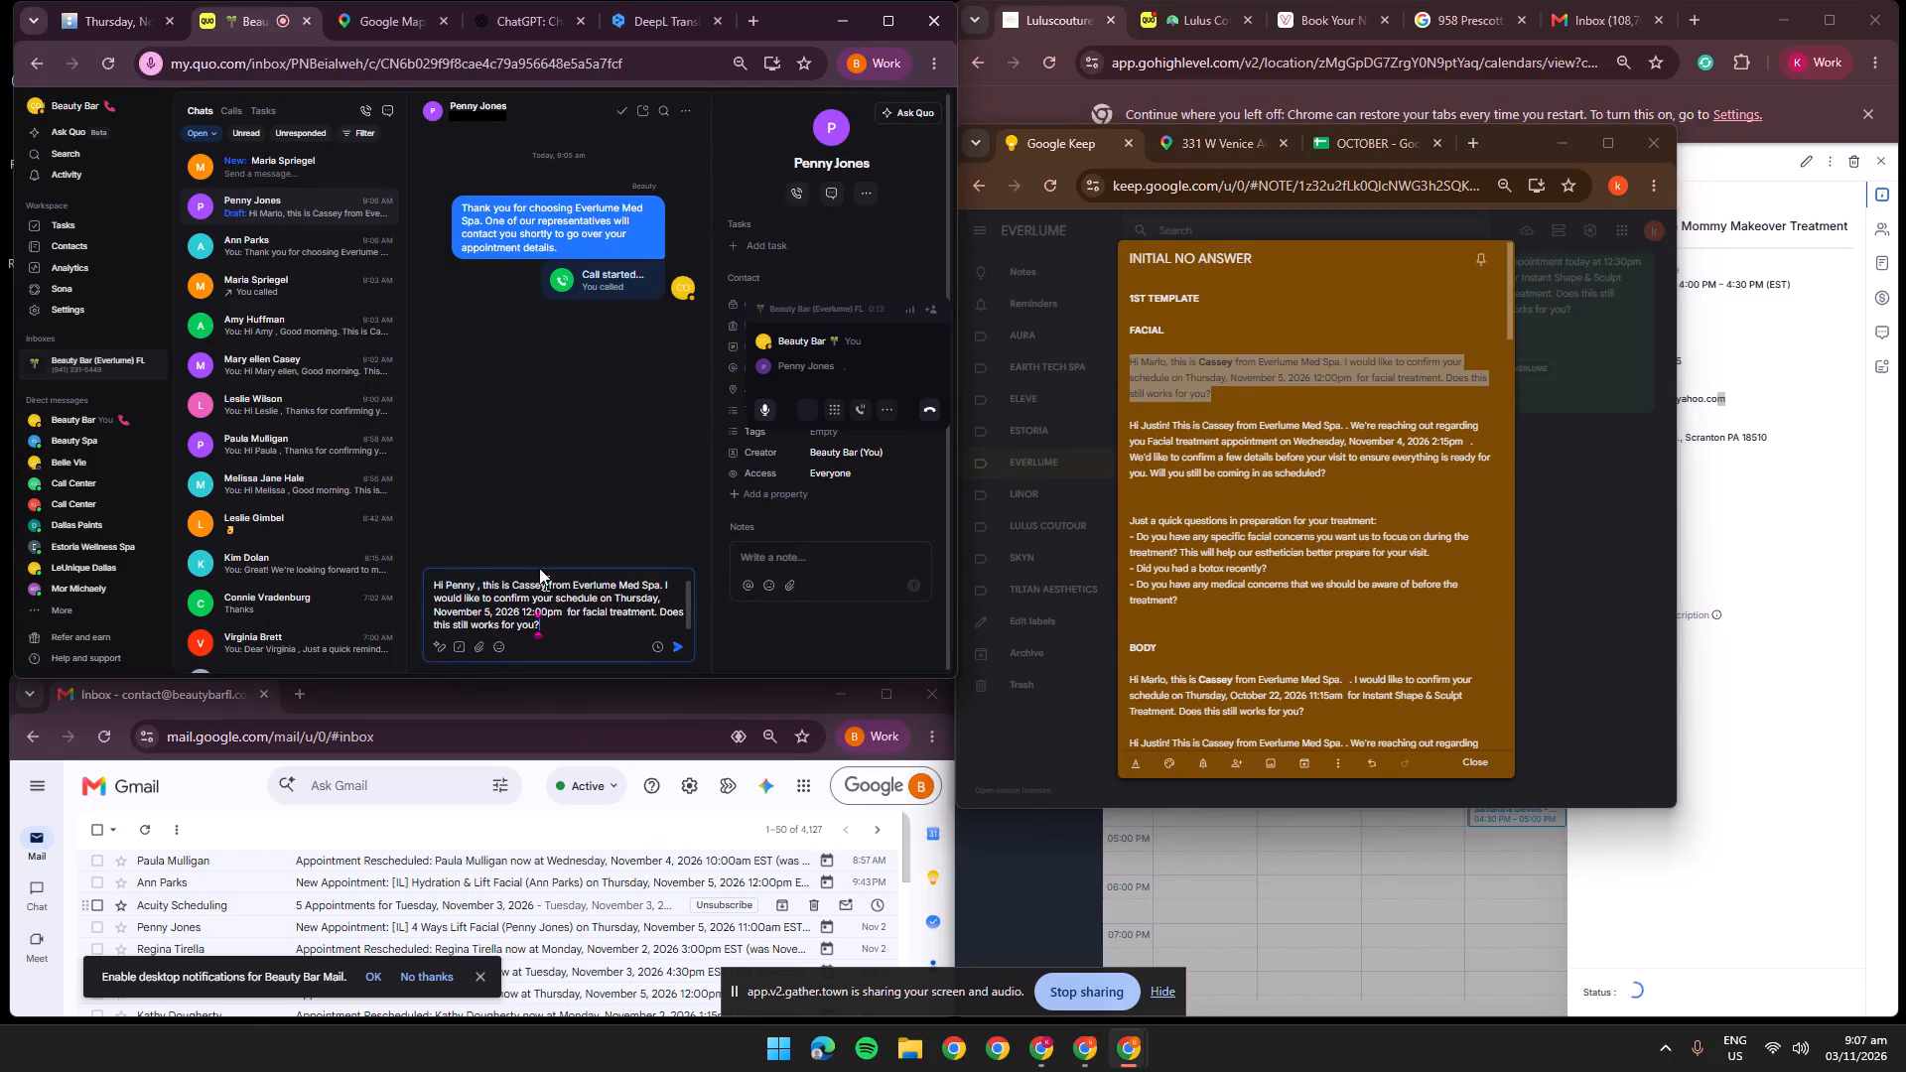
Add the line "11.03 9:05am Sent welcome text Cassey" above the existing notes of the appointment open in Acuity.
{"action": "left_click", "coordinate": [116, 16]}
{"action": "scroll", "coordinate": [559, 243], "scroll_direction": "down", "scroll_amount": 2}
{"action": "left_click", "coordinate": [595, 567]}
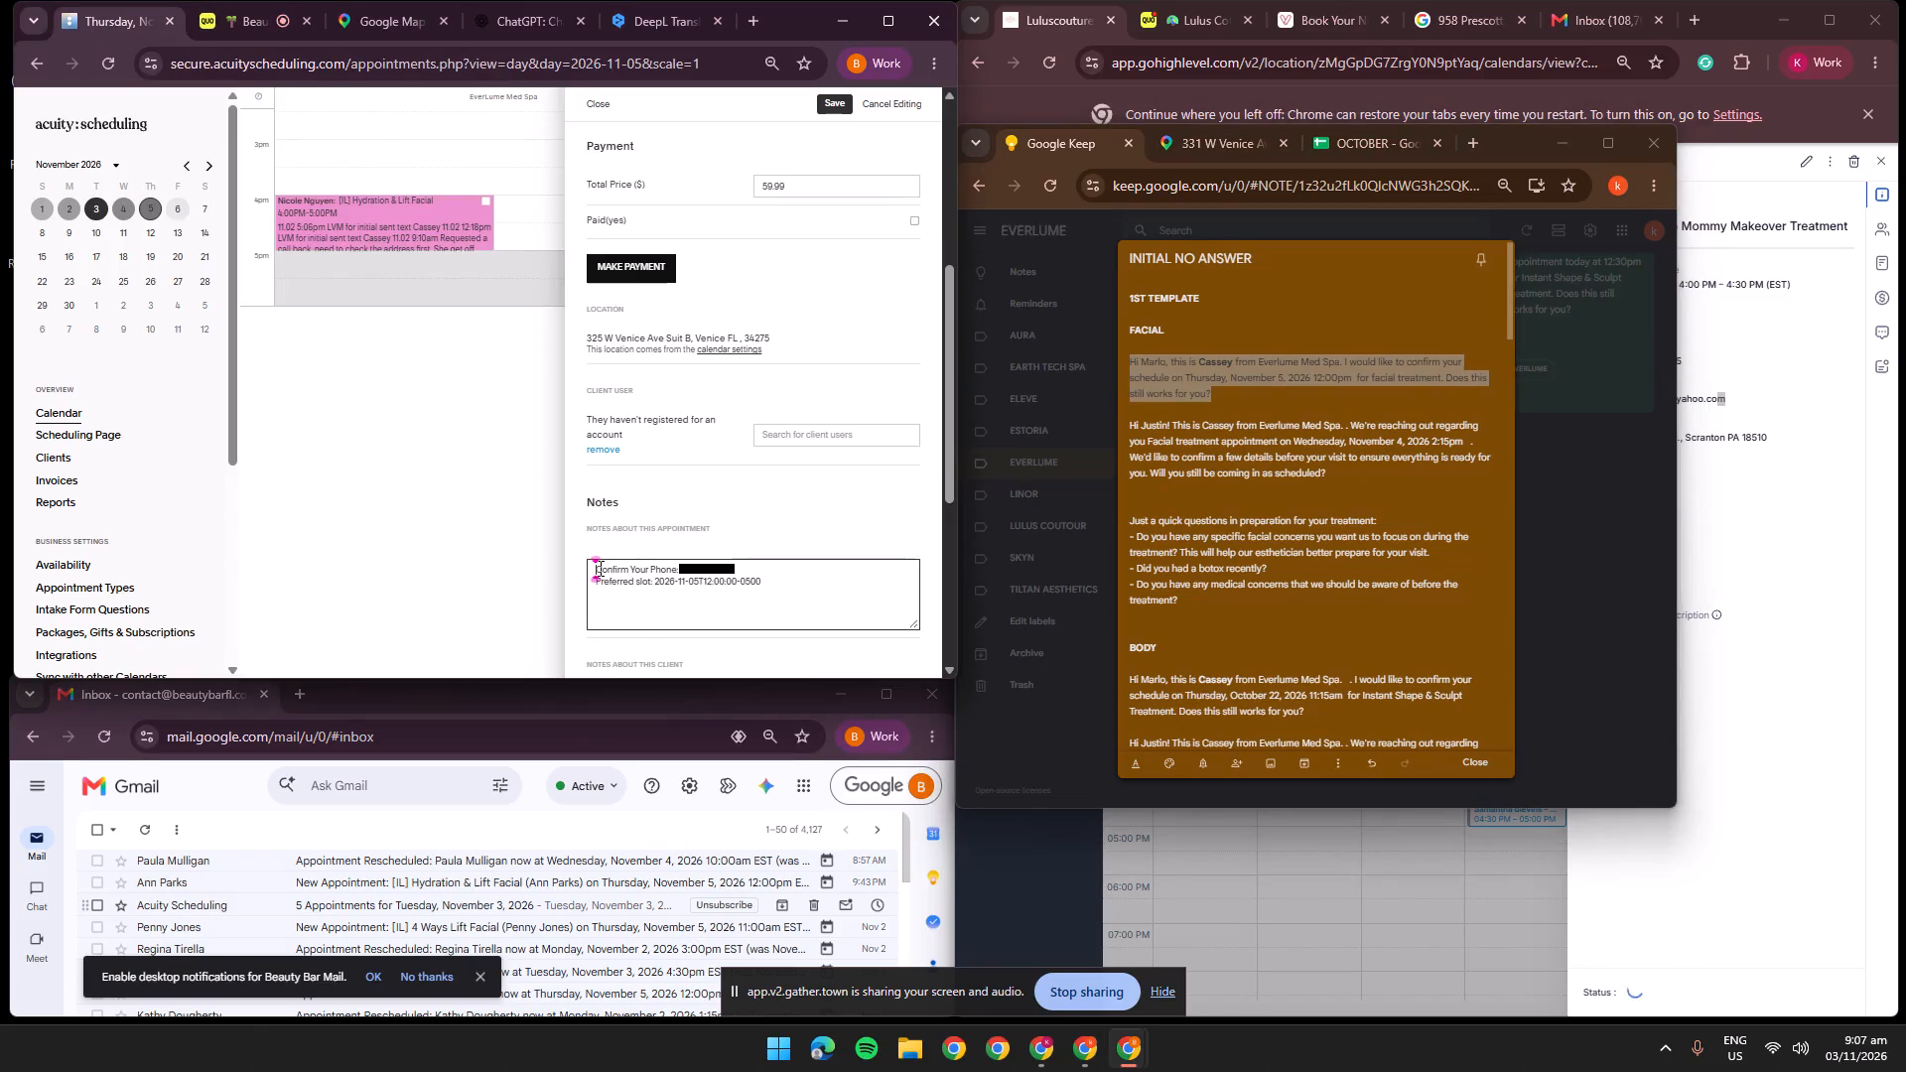
{"action": "key", "text": "Return"}
{"action": "key", "text": "Return"}
{"action": "key", "text": "Up"}
{"action": "key", "text": "Up"}
{"action": "key", "text": "Up"}
{"action": "type", "text": "11.03"}
{"action": "key", "text": "space"}
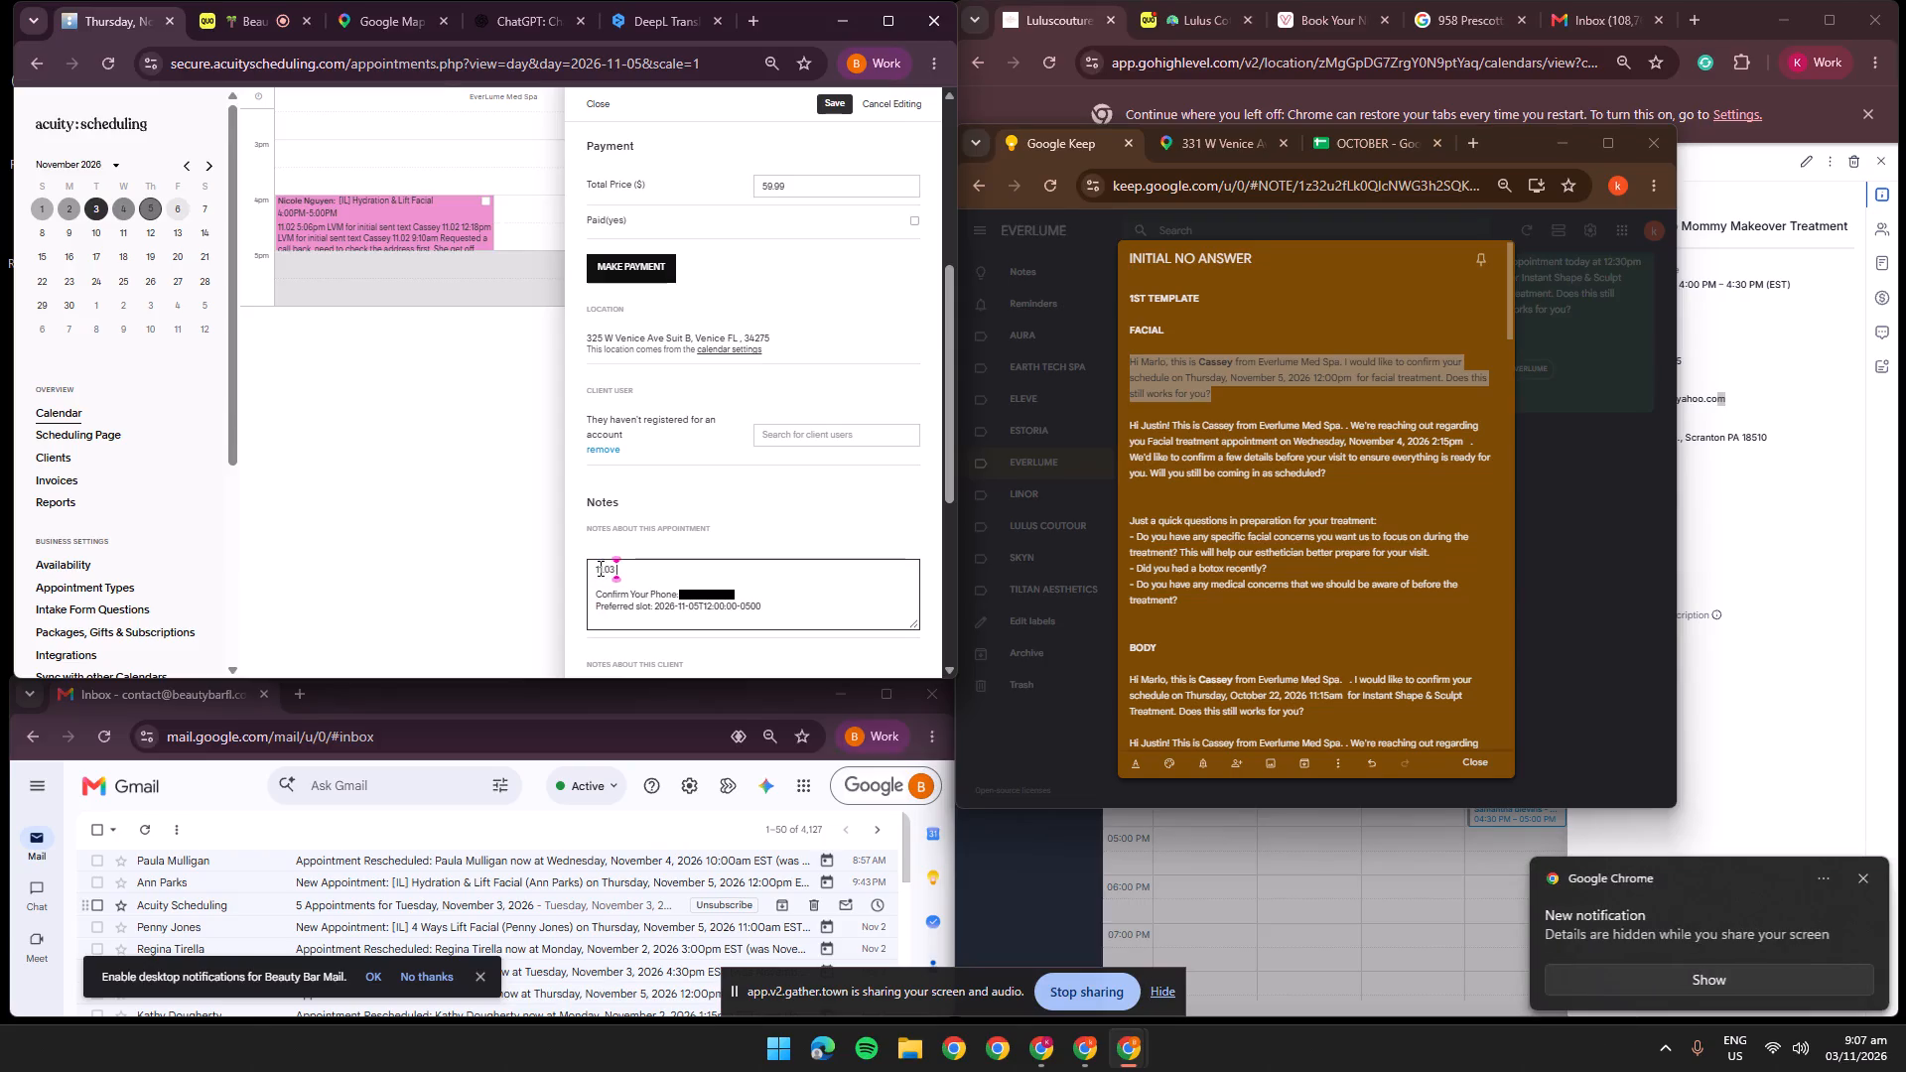
{"action": "left_click", "coordinate": [250, 20]}
{"action": "scroll", "coordinate": [530, 278], "scroll_direction": "up", "scroll_amount": 2}
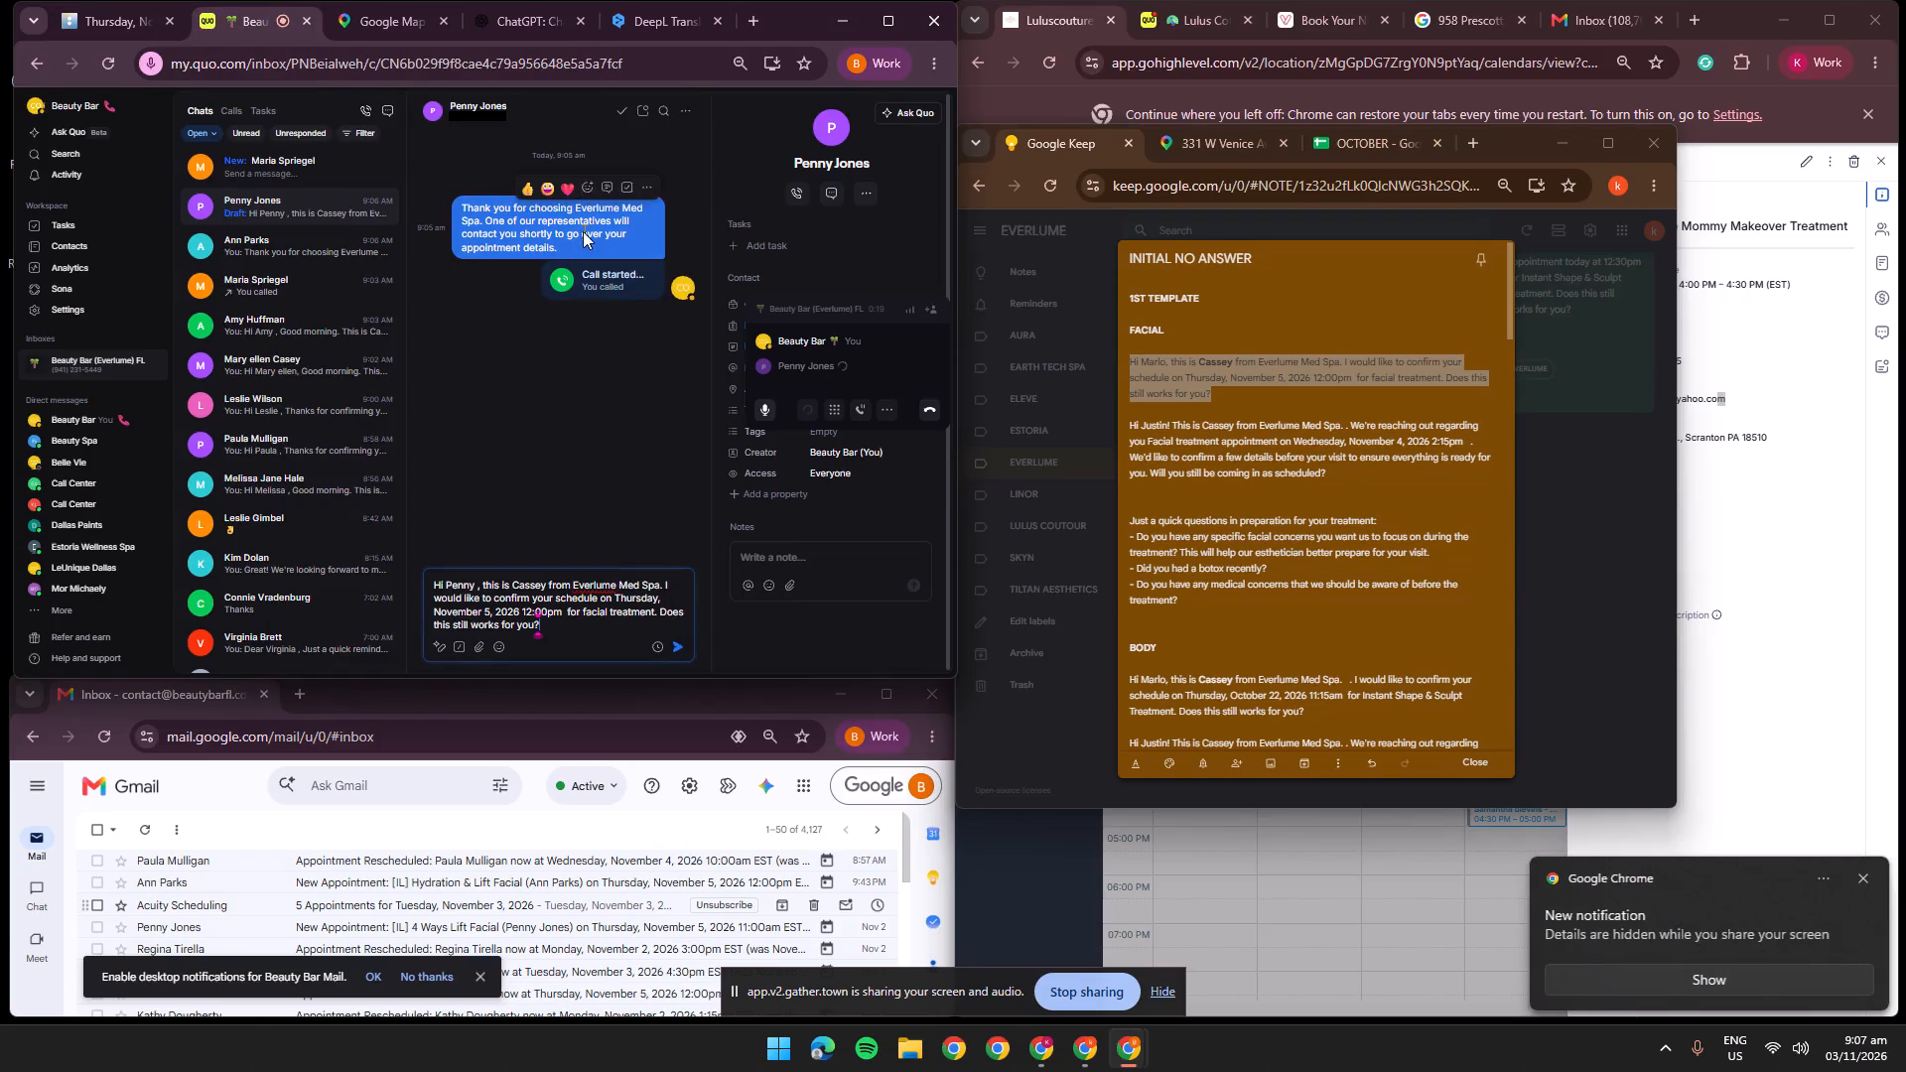
{"action": "left_click", "coordinate": [120, 27]}
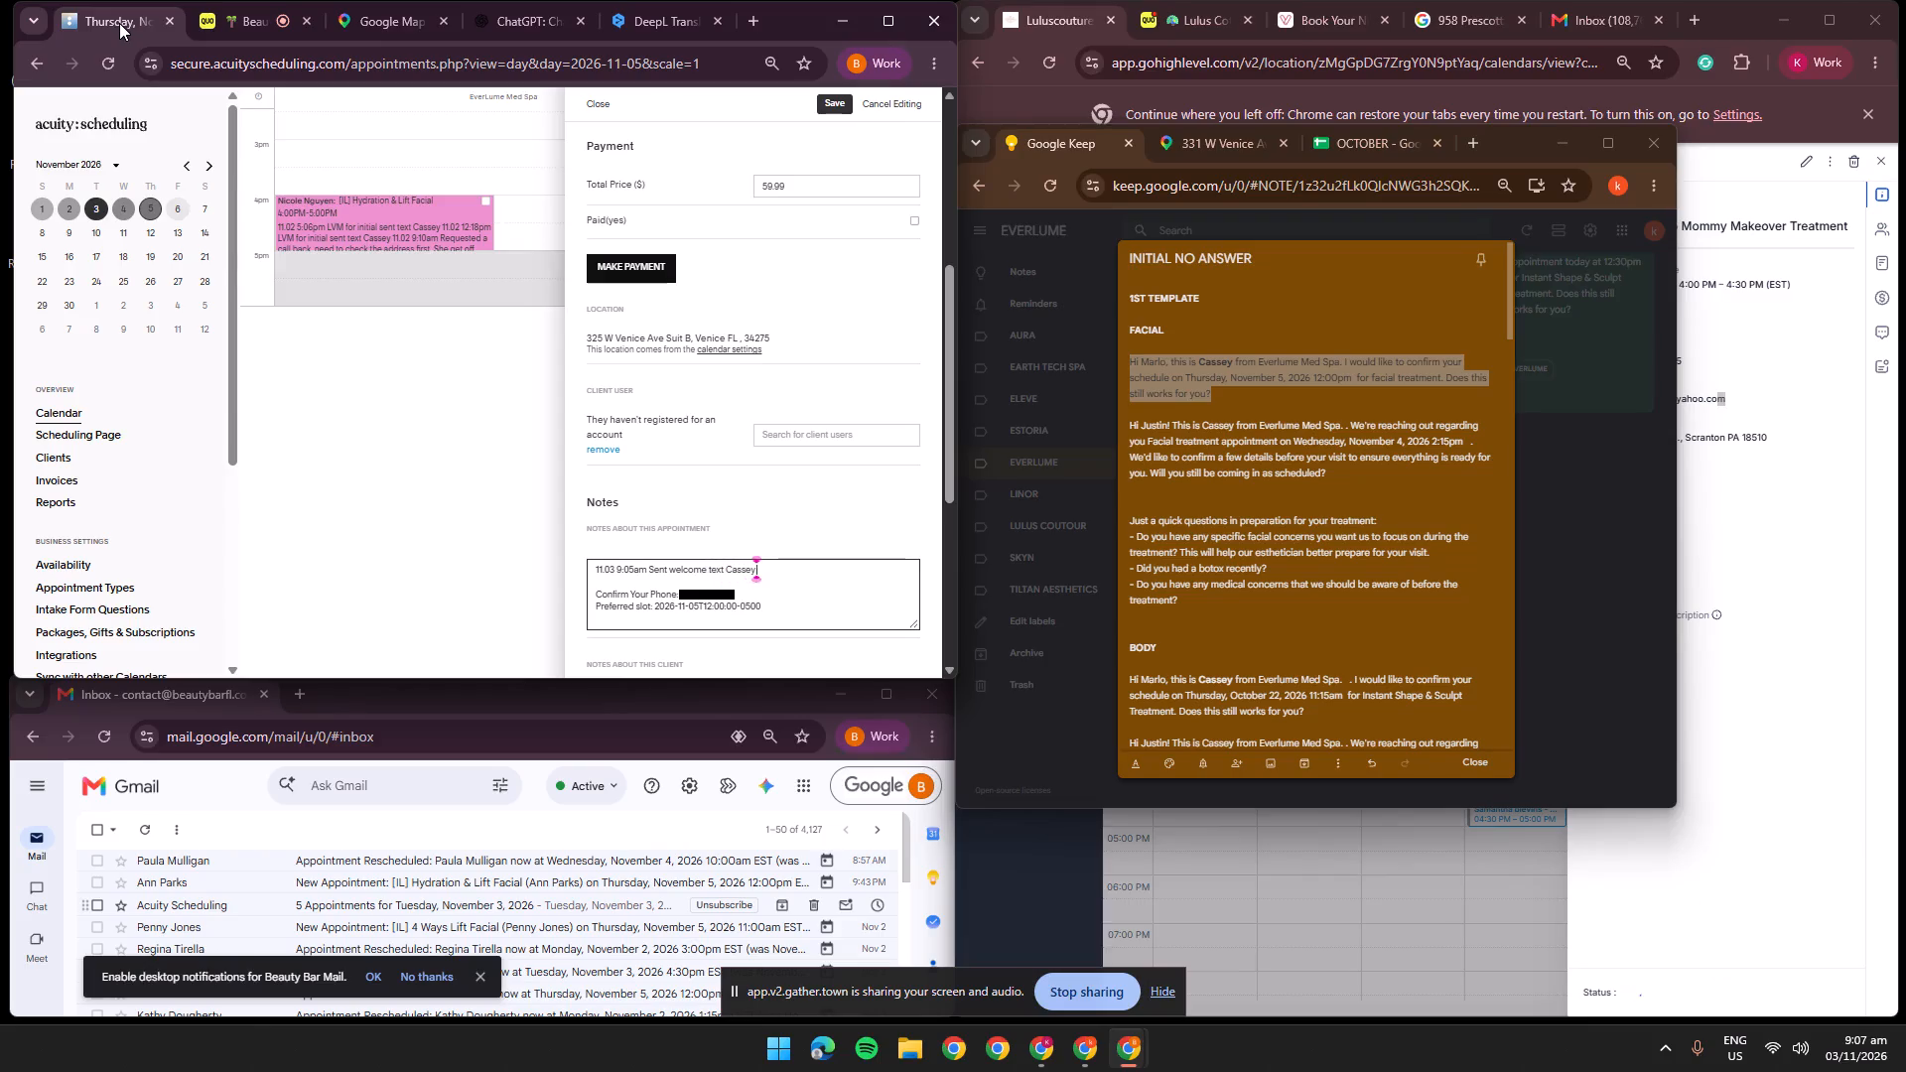
Add the line "11.03 9:06am LVM for initial sent text Cassey" at the top of the appointment notes.
{"action": "key", "text": "Up"}
{"action": "key", "text": "Return"}
{"action": "key", "text": "Up"}
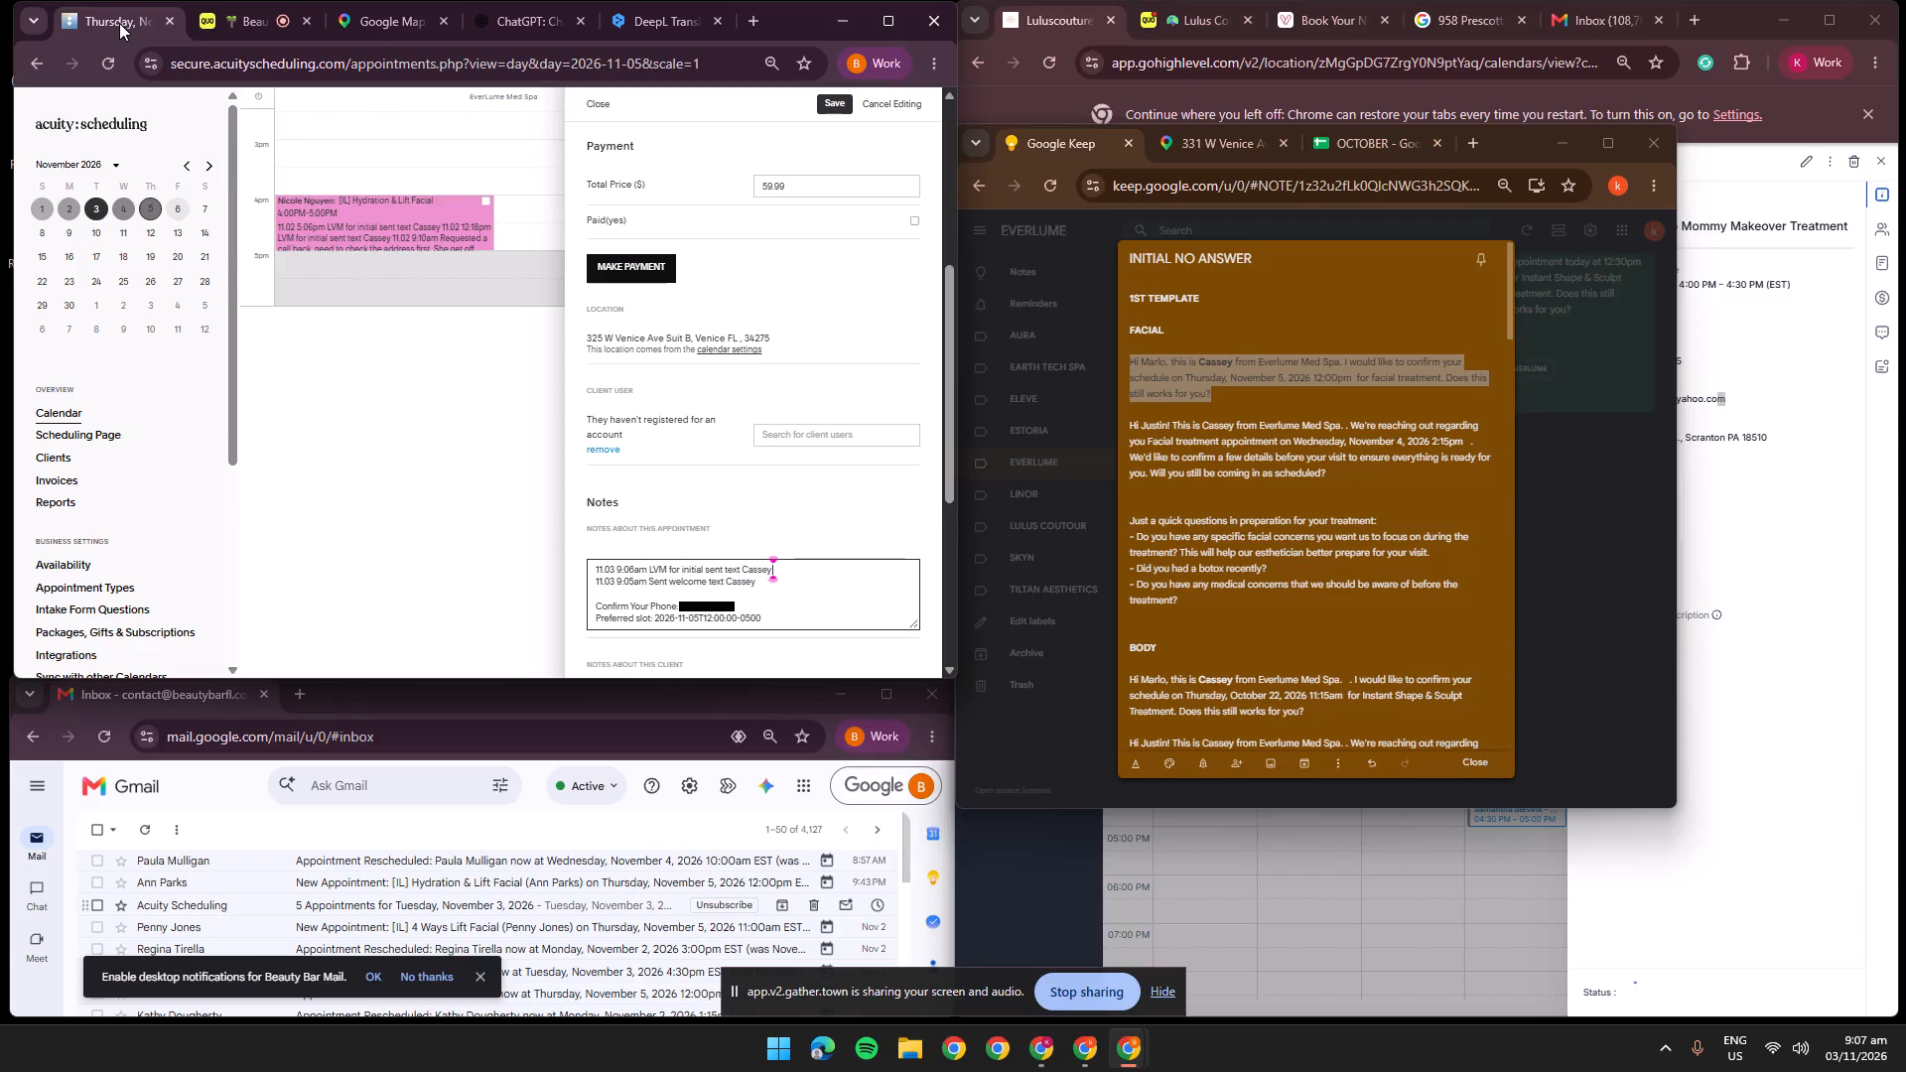
Label the open 12:00 PM appointment "No answer" and save it.
{"action": "scroll", "coordinate": [119, 23], "scroll_direction": "up", "scroll_amount": 3}
{"action": "scroll", "coordinate": [602, 340], "scroll_direction": "up", "scroll_amount": 4}
{"action": "left_click_drag", "start_coordinate": [733, 260], "coordinate": [796, 271]}
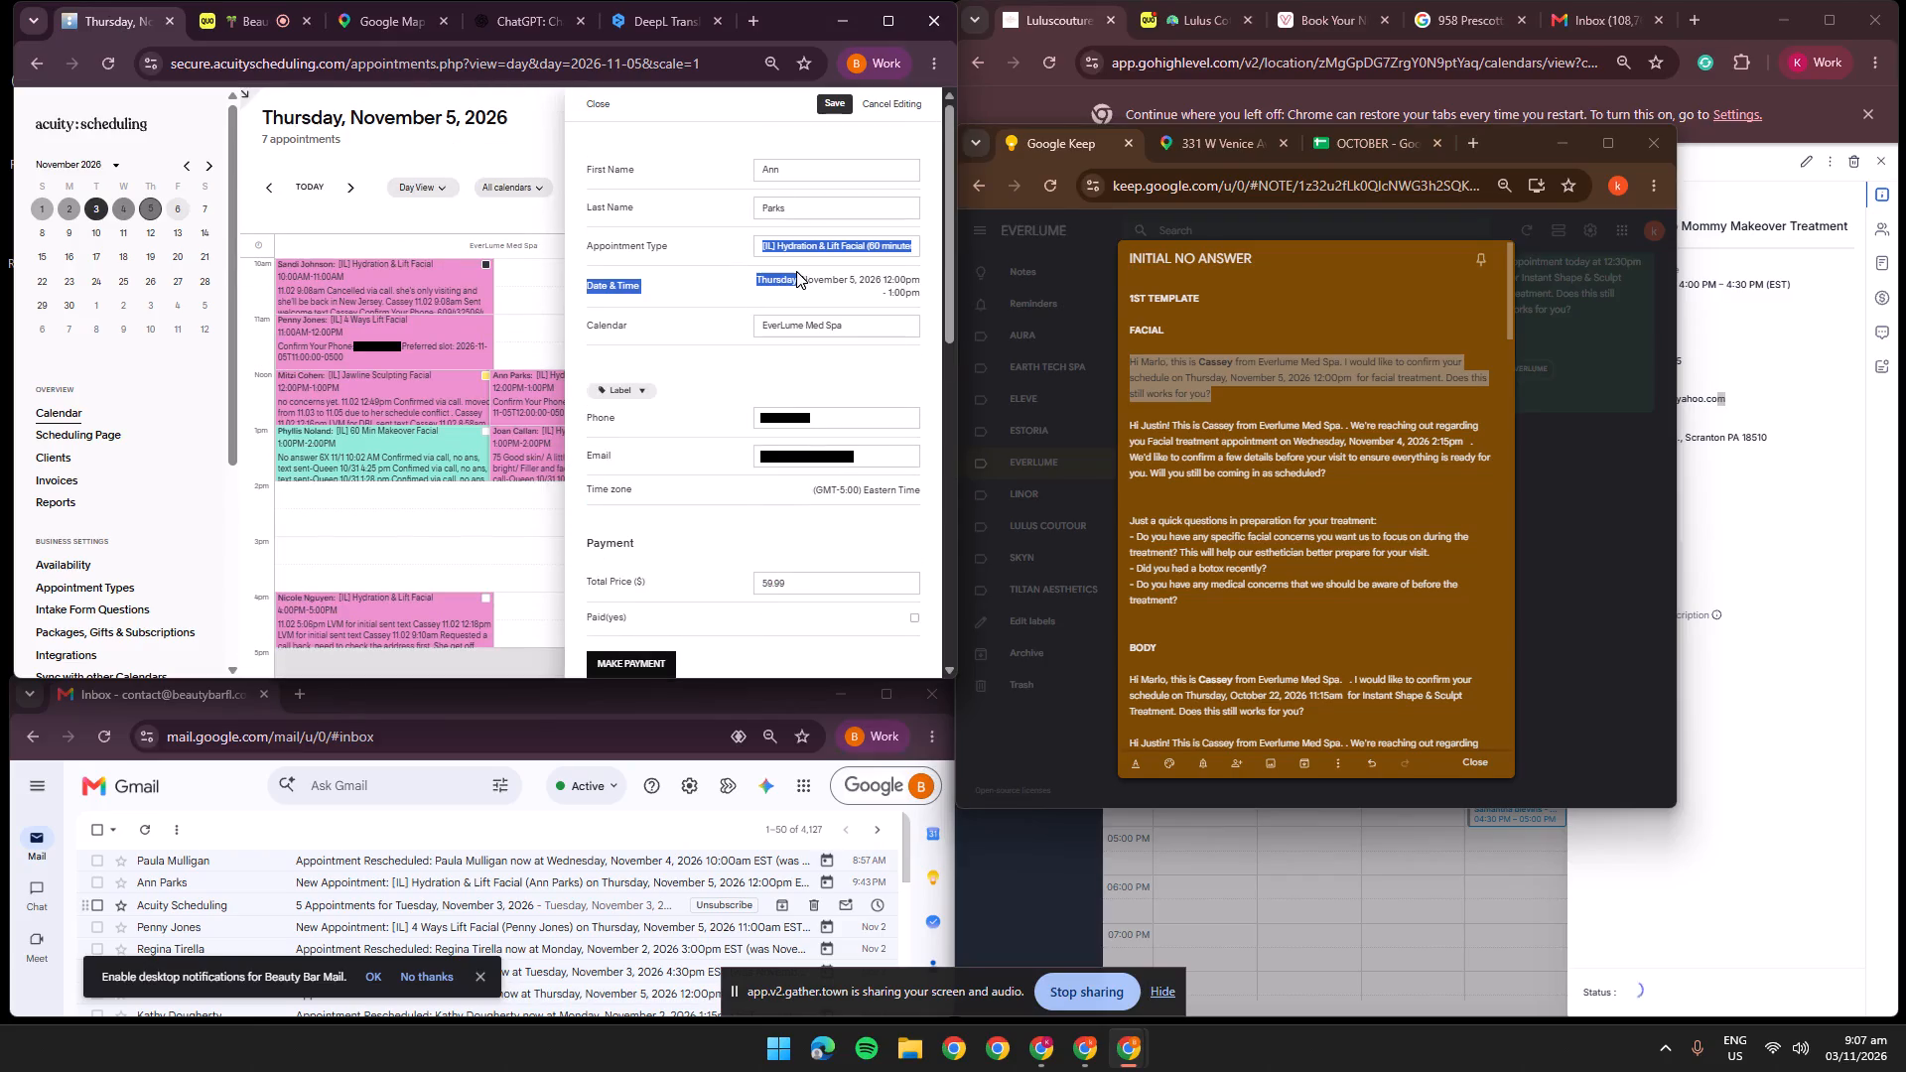
{"action": "left_click", "coordinate": [636, 387]}
{"action": "scroll", "coordinate": [679, 450], "scroll_direction": "down", "scroll_amount": 3}
{"action": "scroll", "coordinate": [678, 456], "scroll_direction": "up", "scroll_amount": 2}
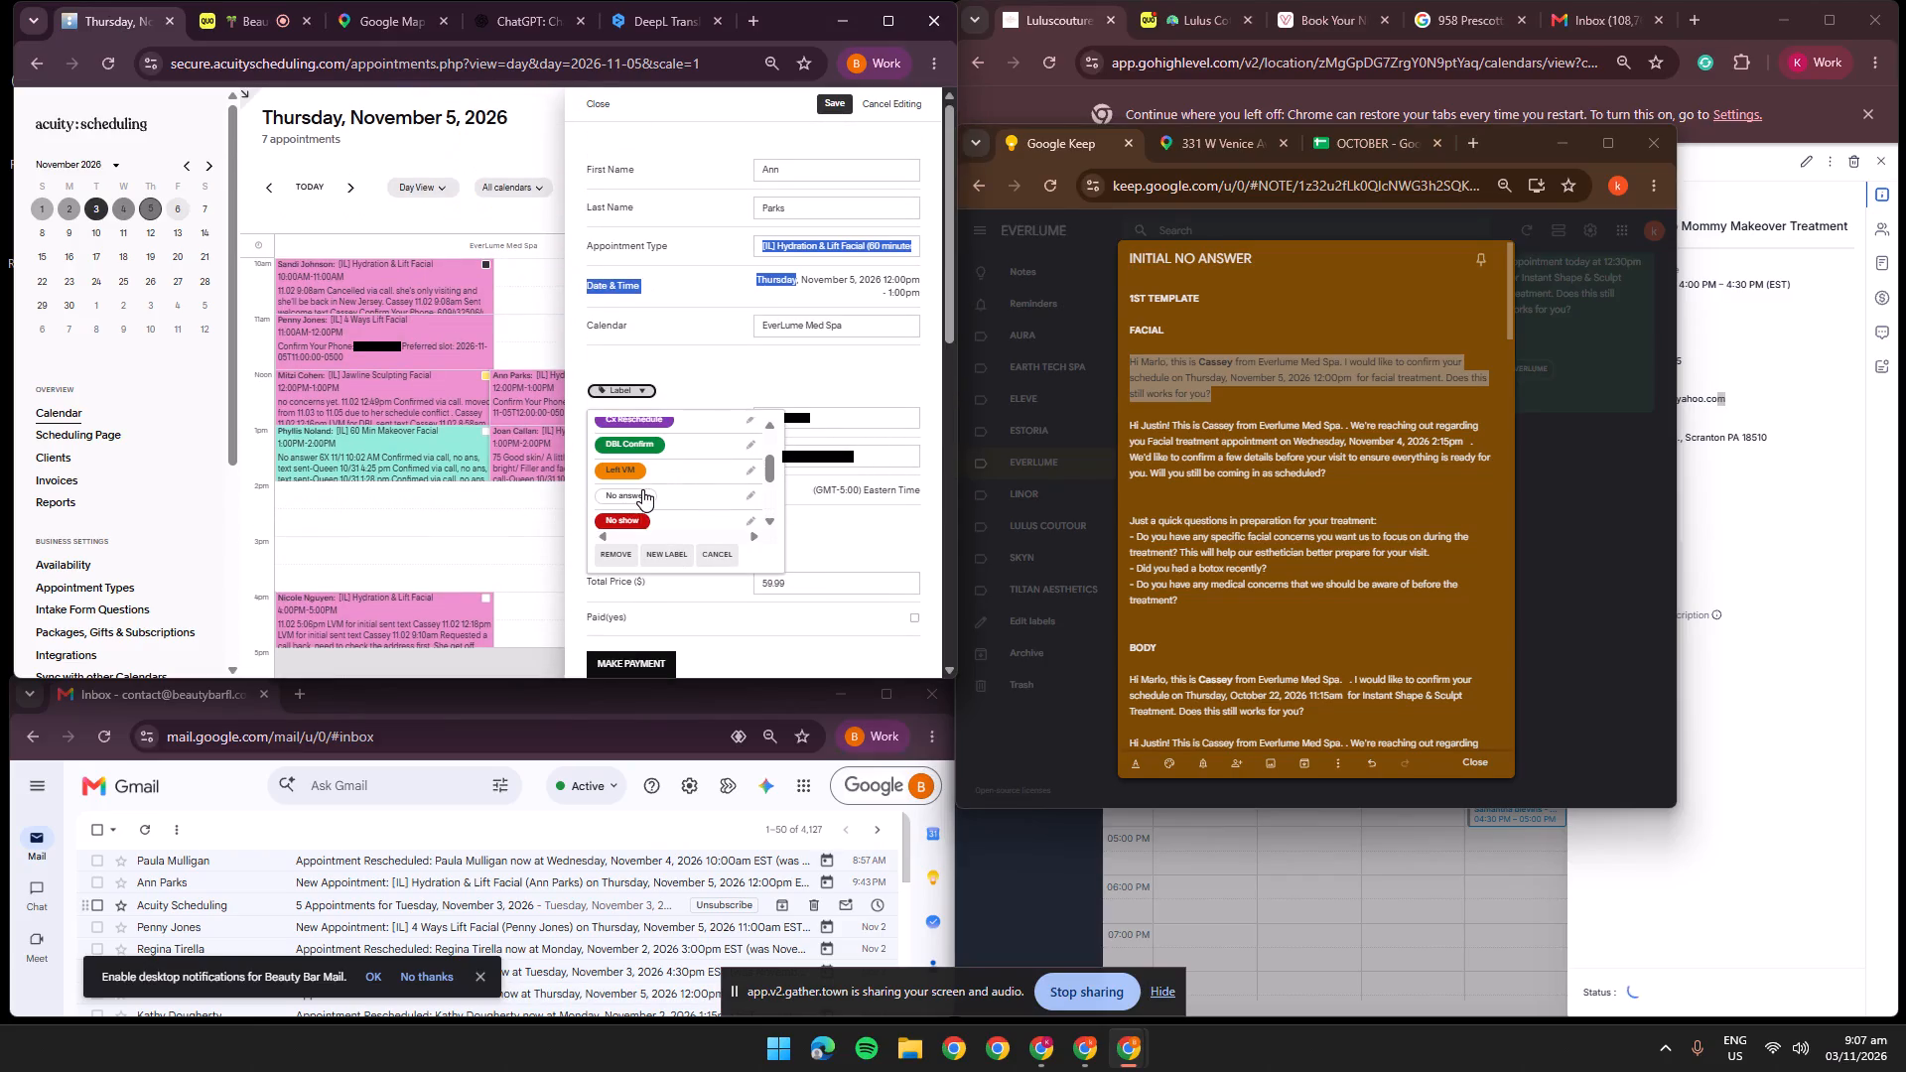
{"action": "left_click", "coordinate": [641, 489]}
{"action": "left_click", "coordinate": [818, 100]}
{"action": "scroll", "coordinate": [764, 448], "scroll_direction": "up", "scroll_amount": 4}
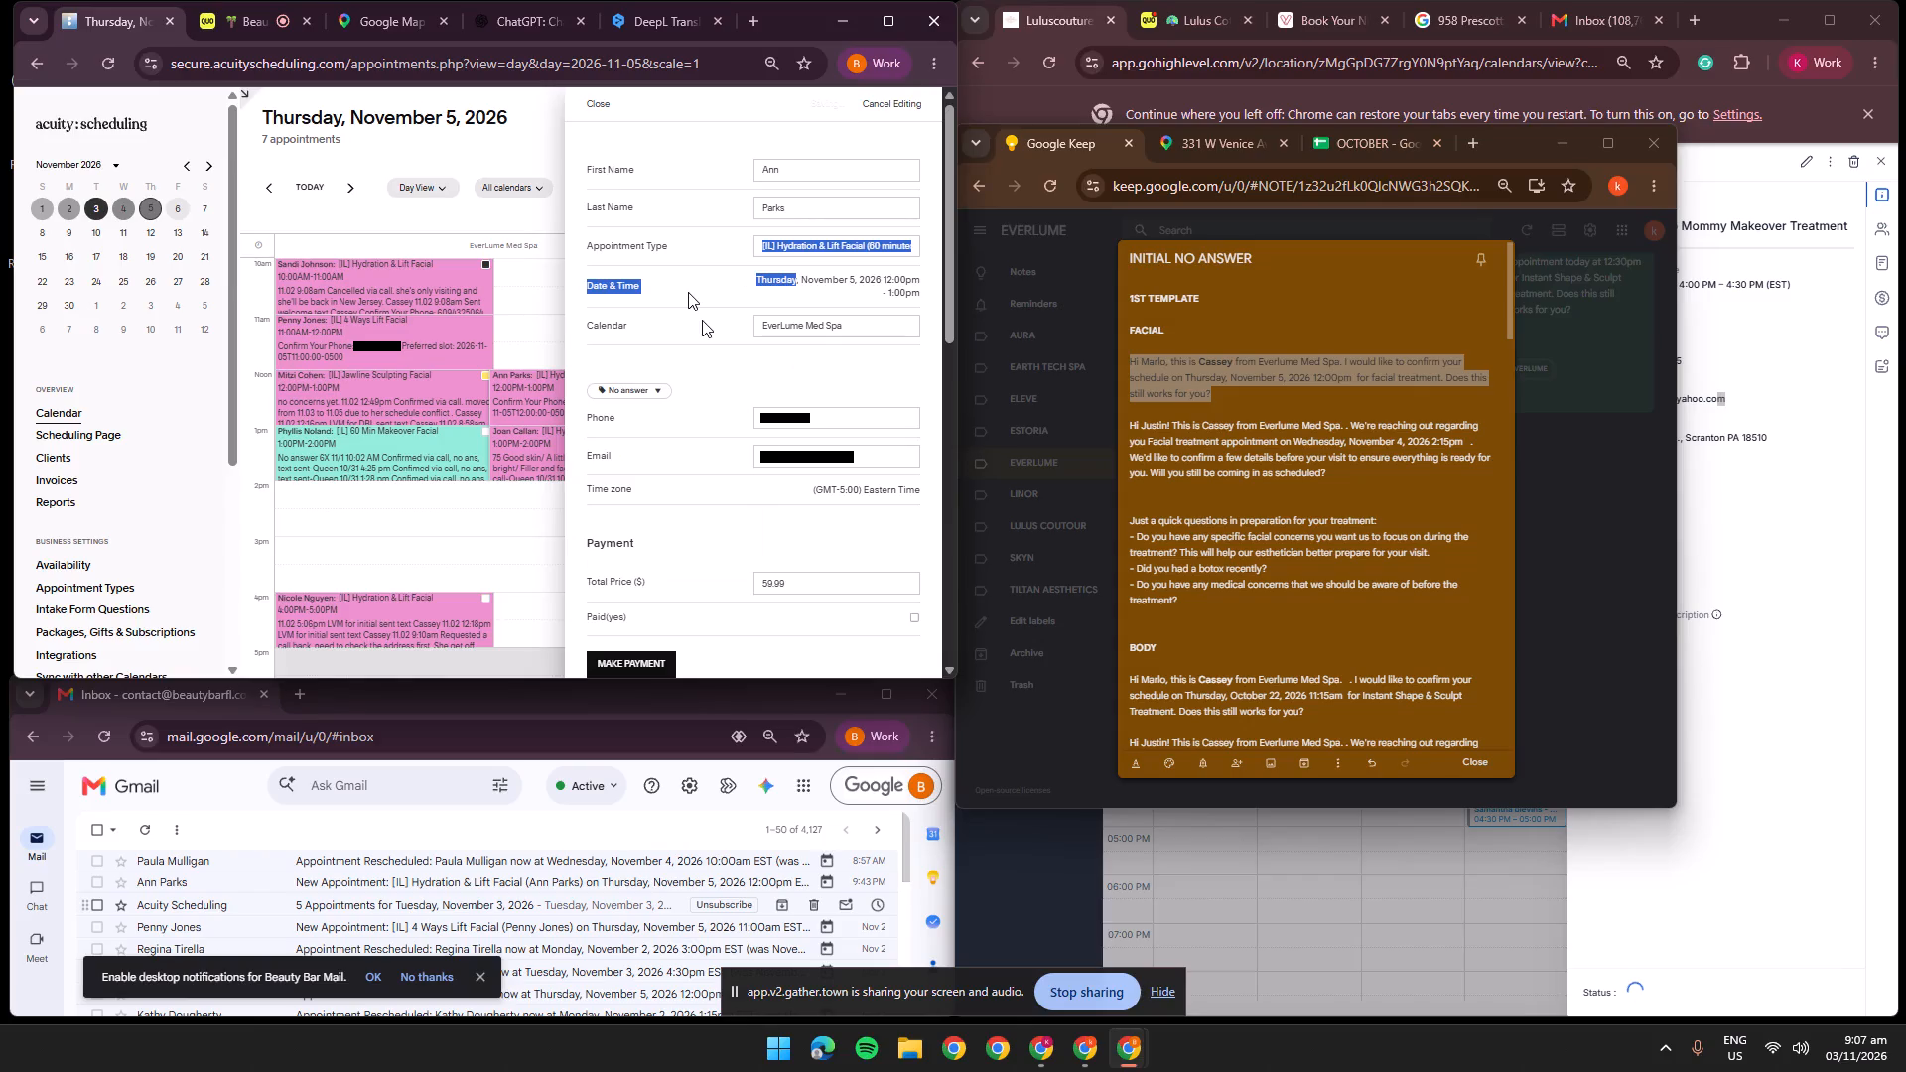
End the current call in Quo and call the same client again.
{"action": "left_click", "coordinate": [254, 17]}
{"action": "left_click", "coordinate": [584, 625]}
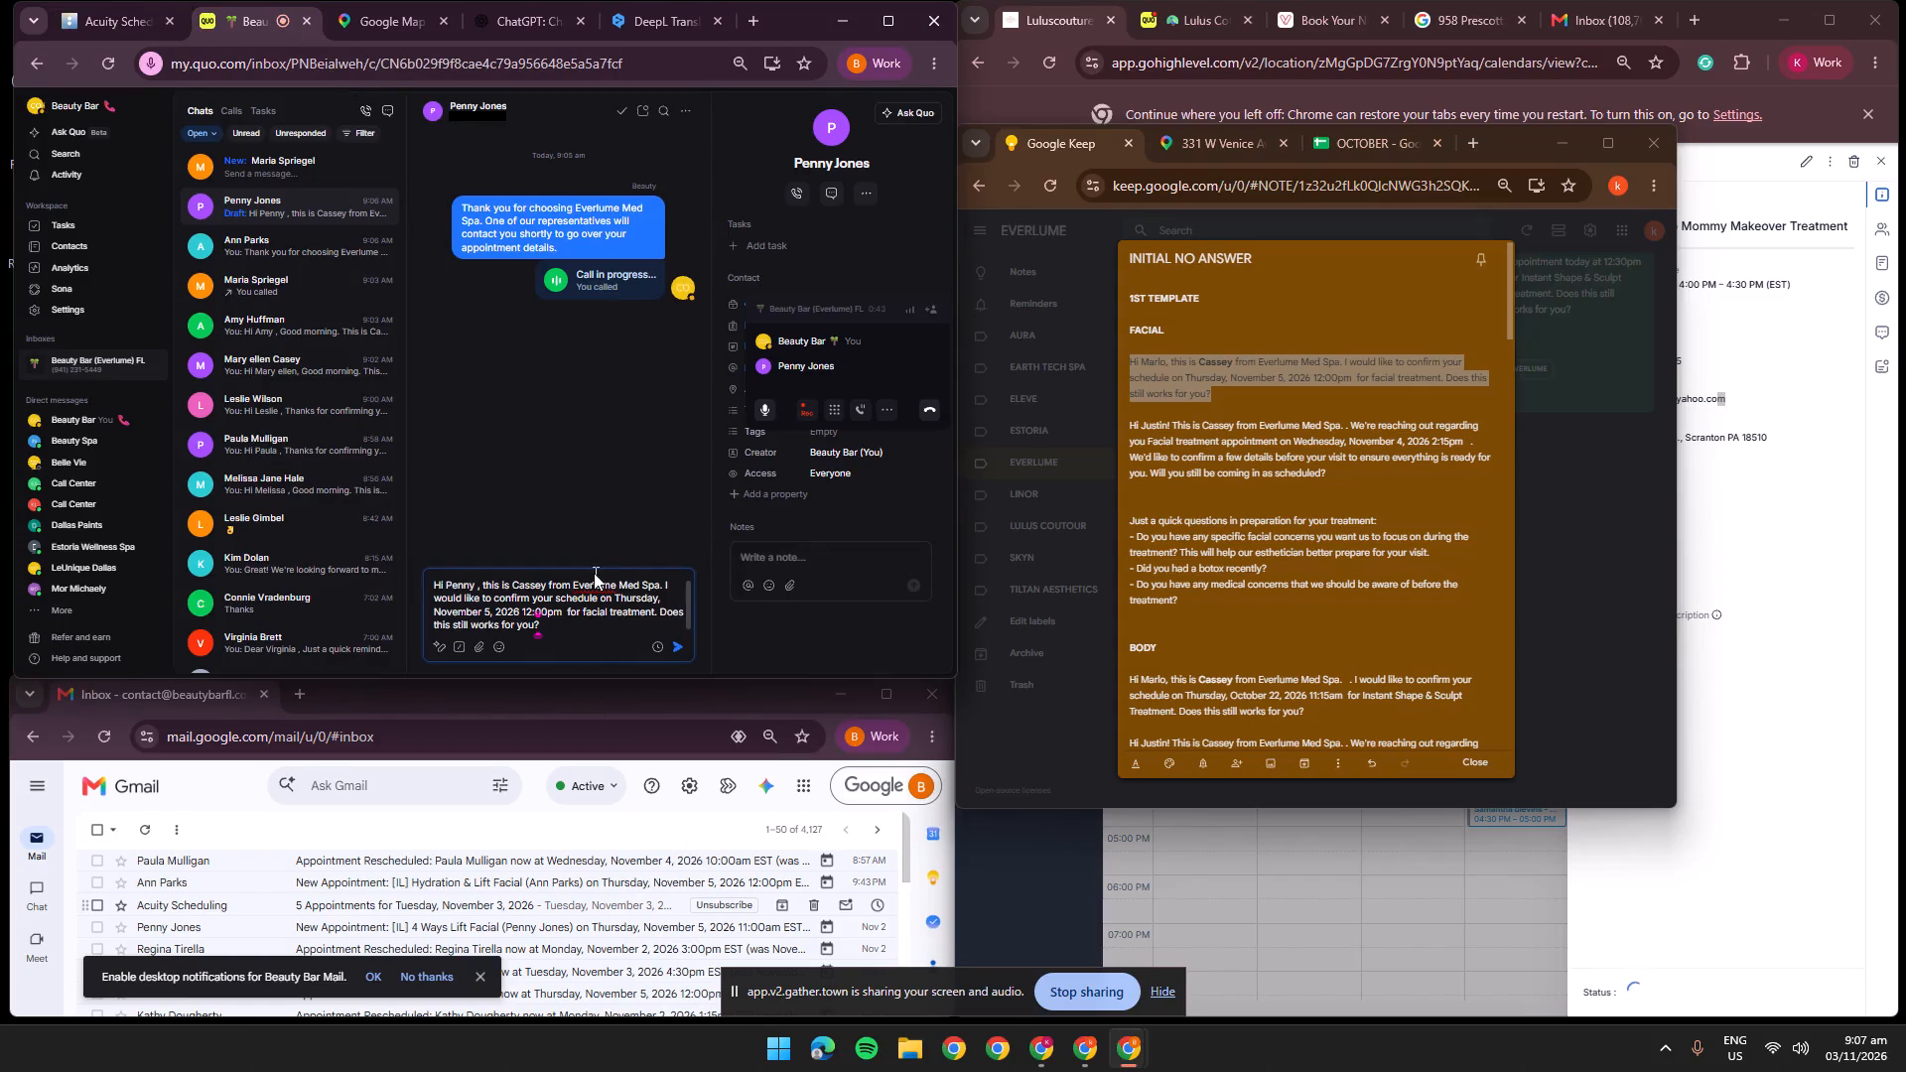
{"action": "left_click", "coordinate": [921, 415]}
{"action": "left_click", "coordinate": [799, 183]}
{"action": "left_click", "coordinate": [523, 607]}
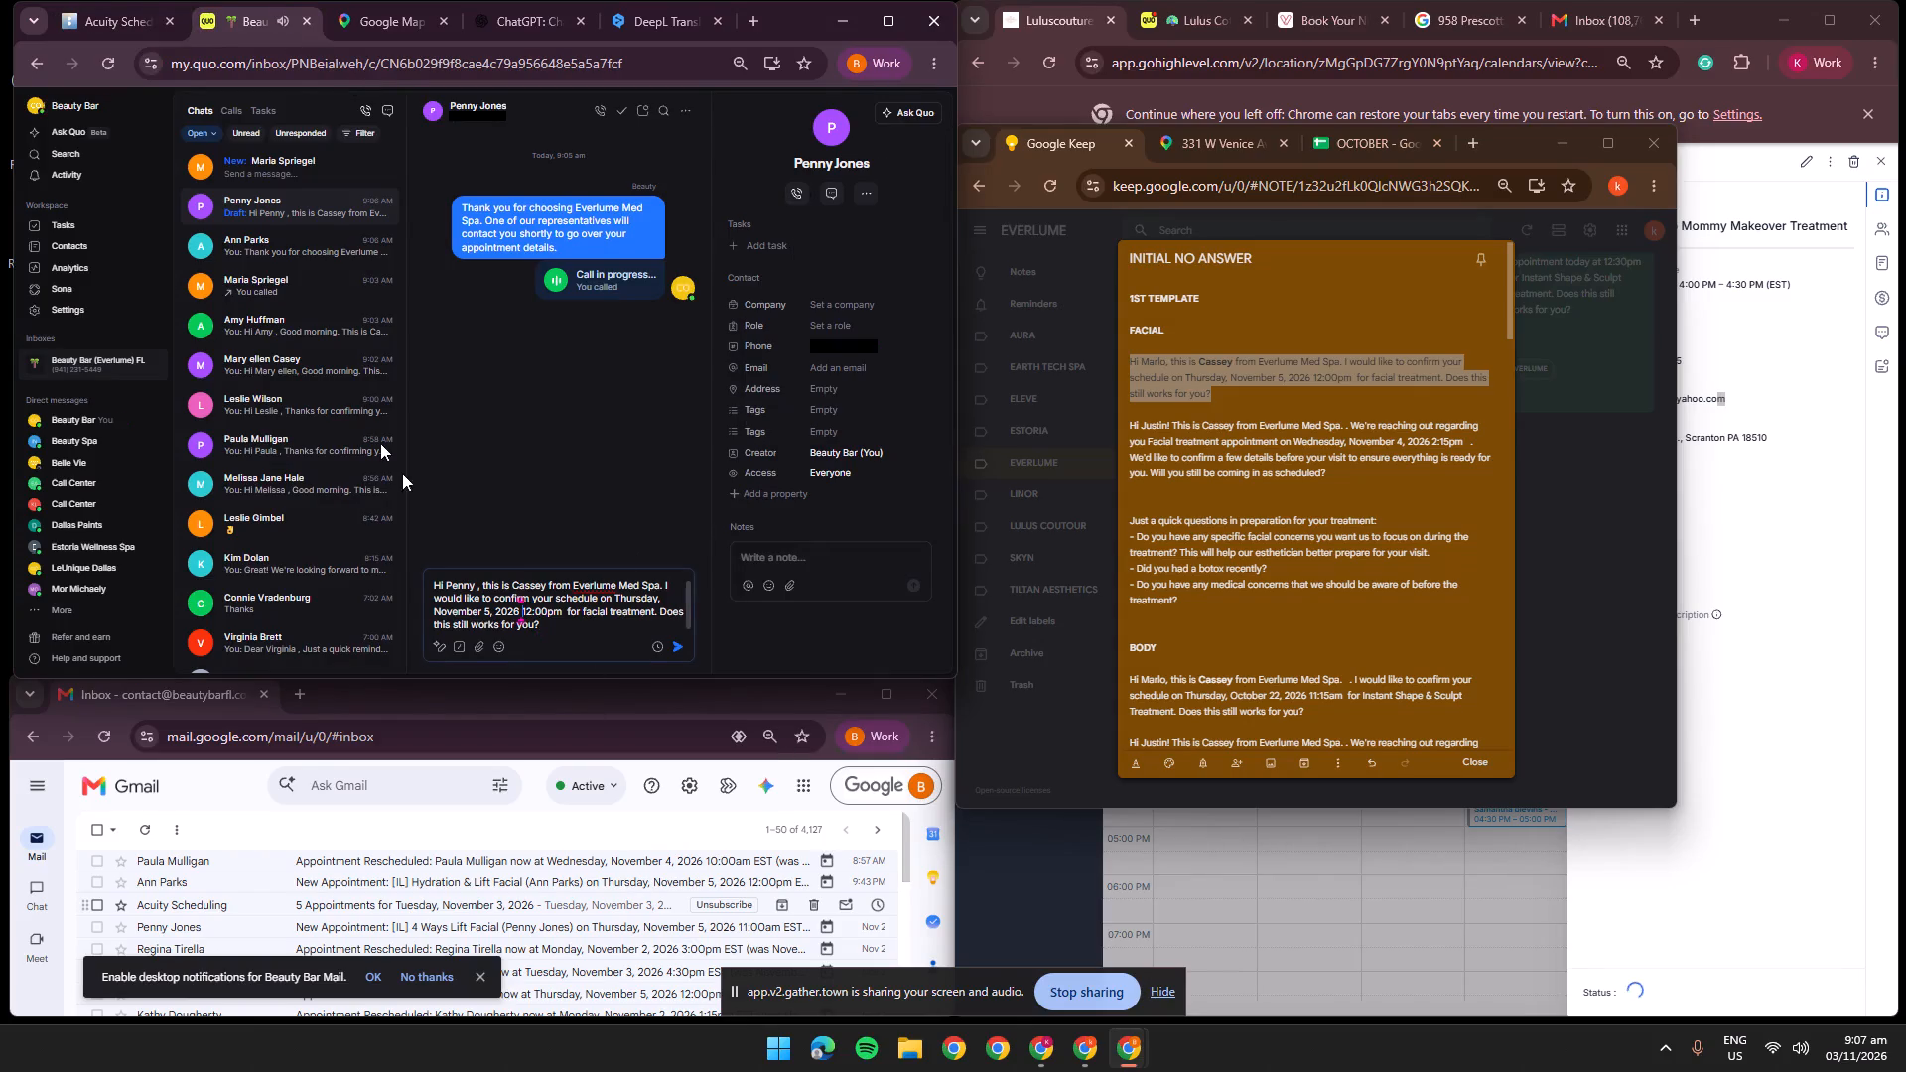
Change the top note in the Acuity appointment to "11.03 9:06am Called twice. LVM for initial sent text Cassey" and save it.
{"action": "left_click", "coordinate": [90, 22]}
{"action": "scroll", "coordinate": [664, 462], "scroll_direction": "down", "scroll_amount": 2}
{"action": "left_click", "coordinate": [682, 502]}
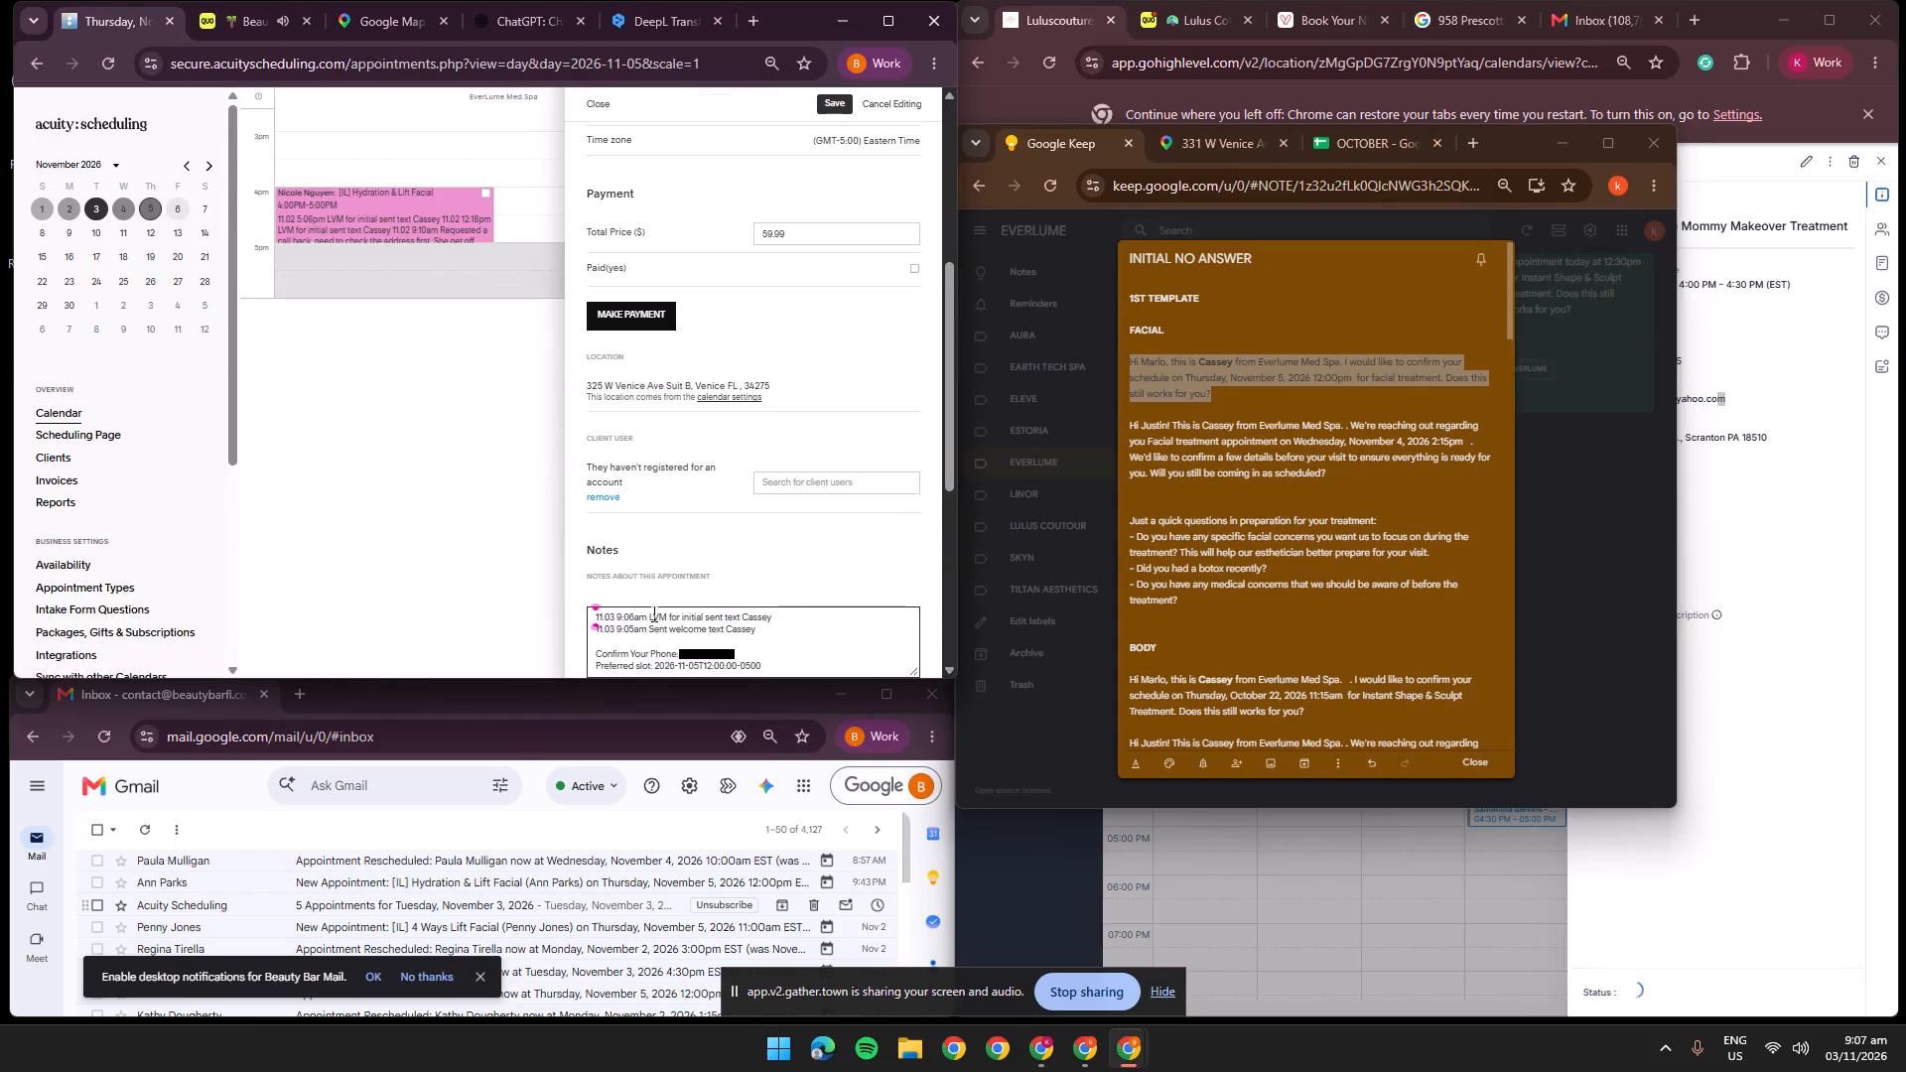
{"action": "left_click", "coordinate": [651, 613]}
{"action": "key", "text": "Left"}
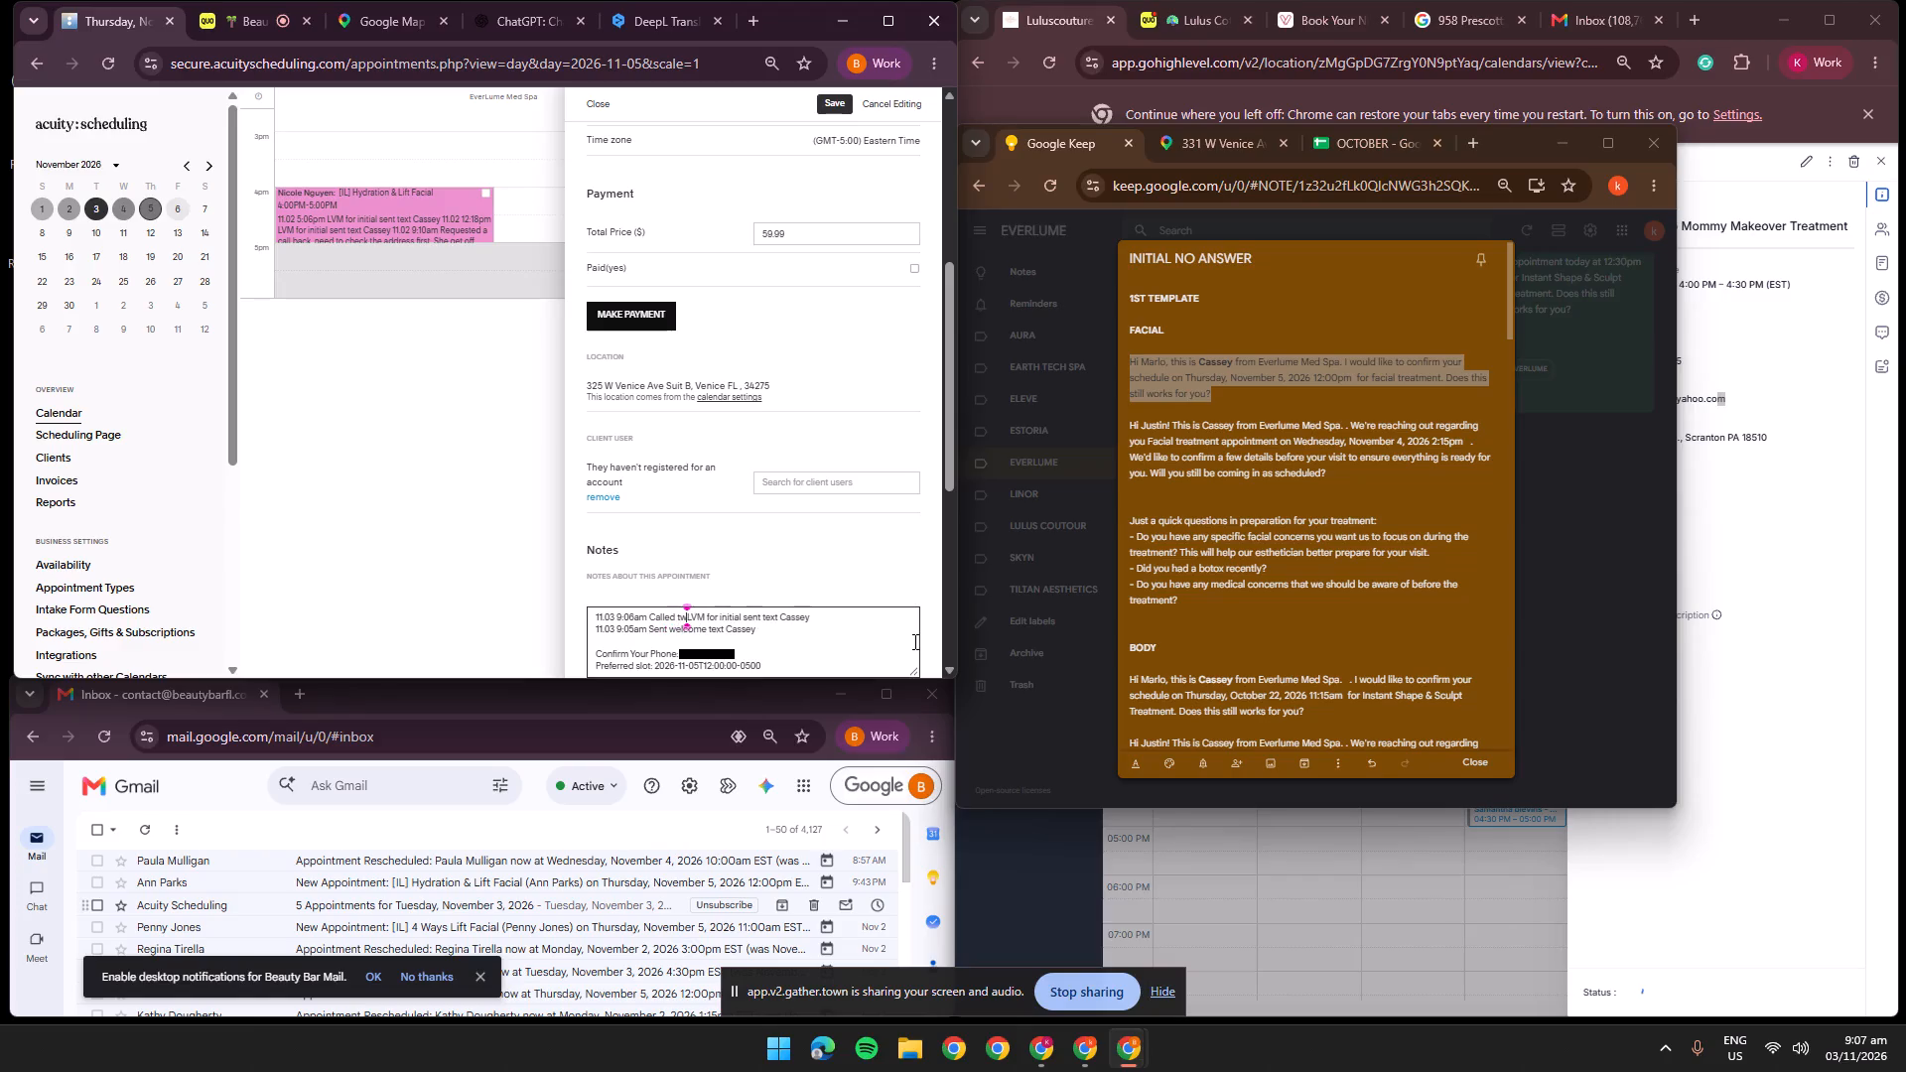
{"action": "scroll", "coordinate": [809, 488], "scroll_direction": "up", "scroll_amount": 2}
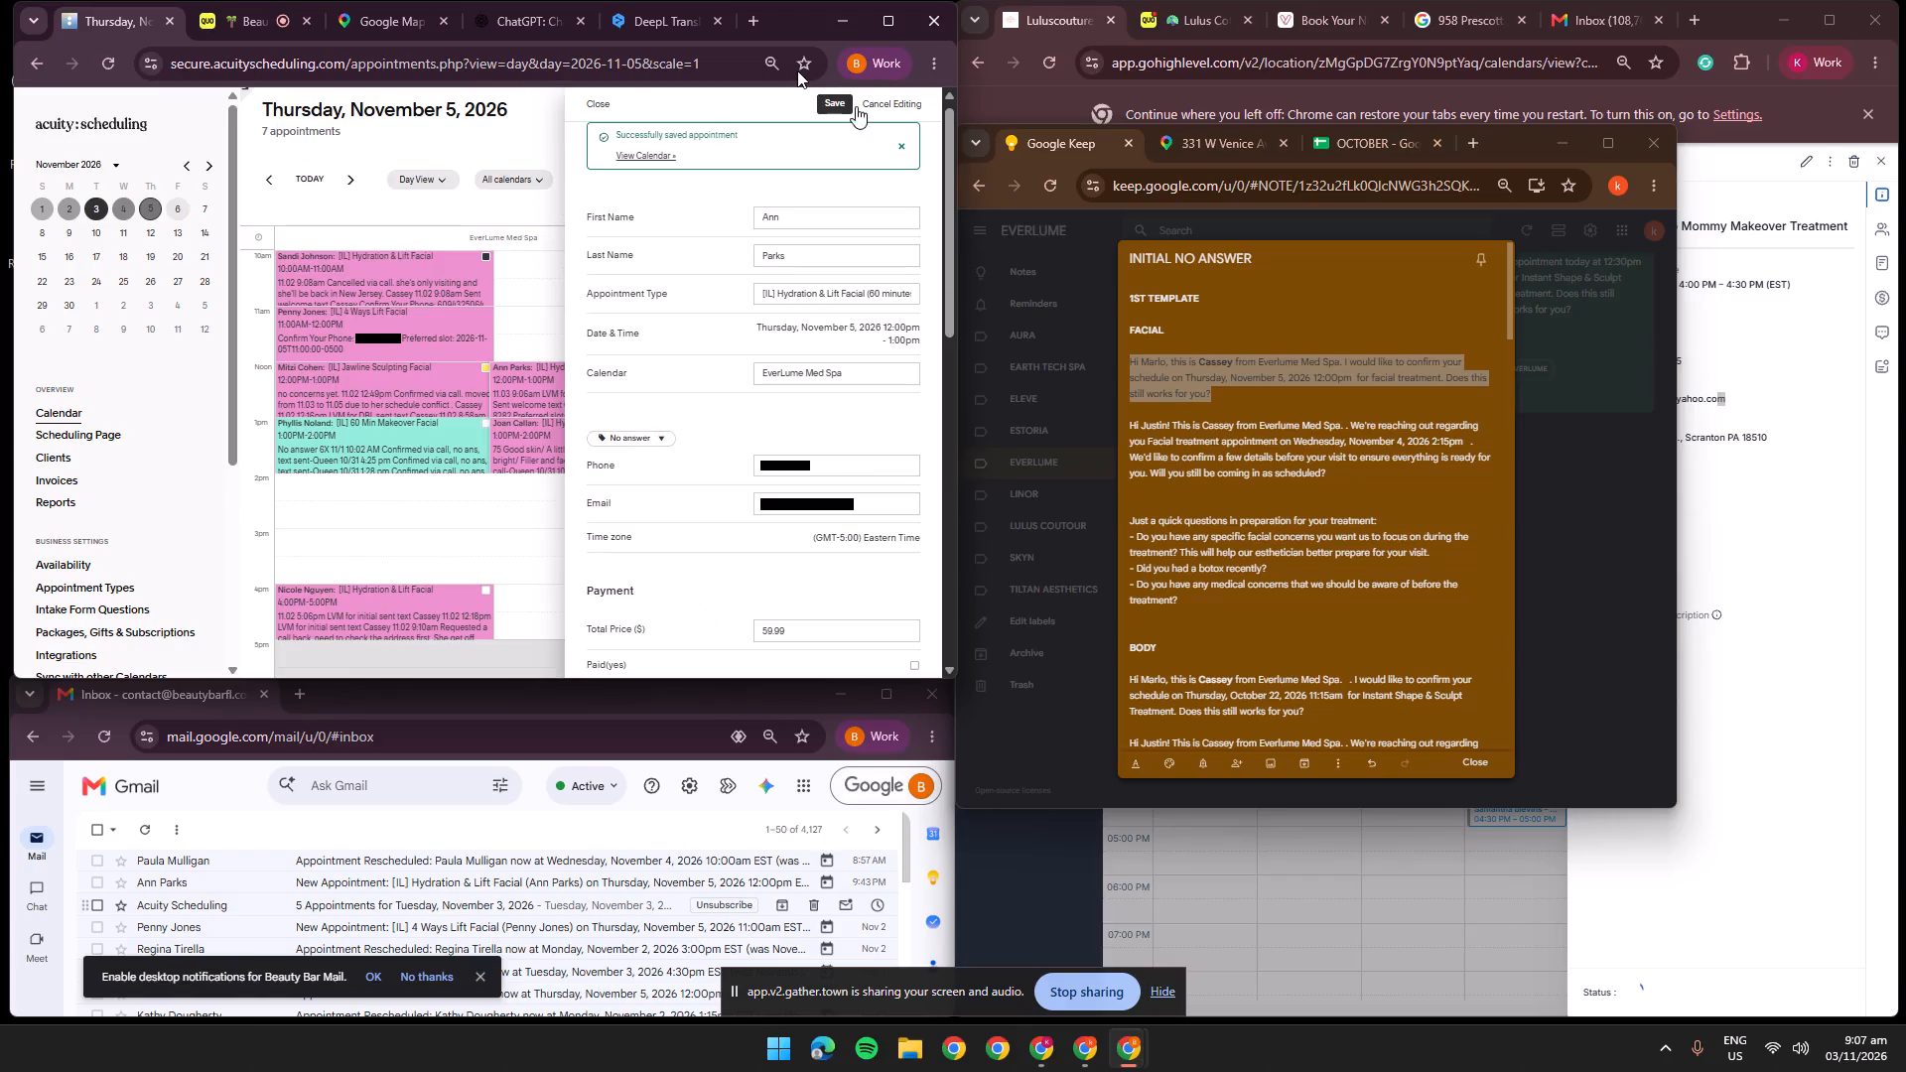
{"action": "left_click", "coordinate": [837, 101]}
Mute the microphone on the ongoing Quo call.
{"action": "left_click", "coordinate": [222, 7]}
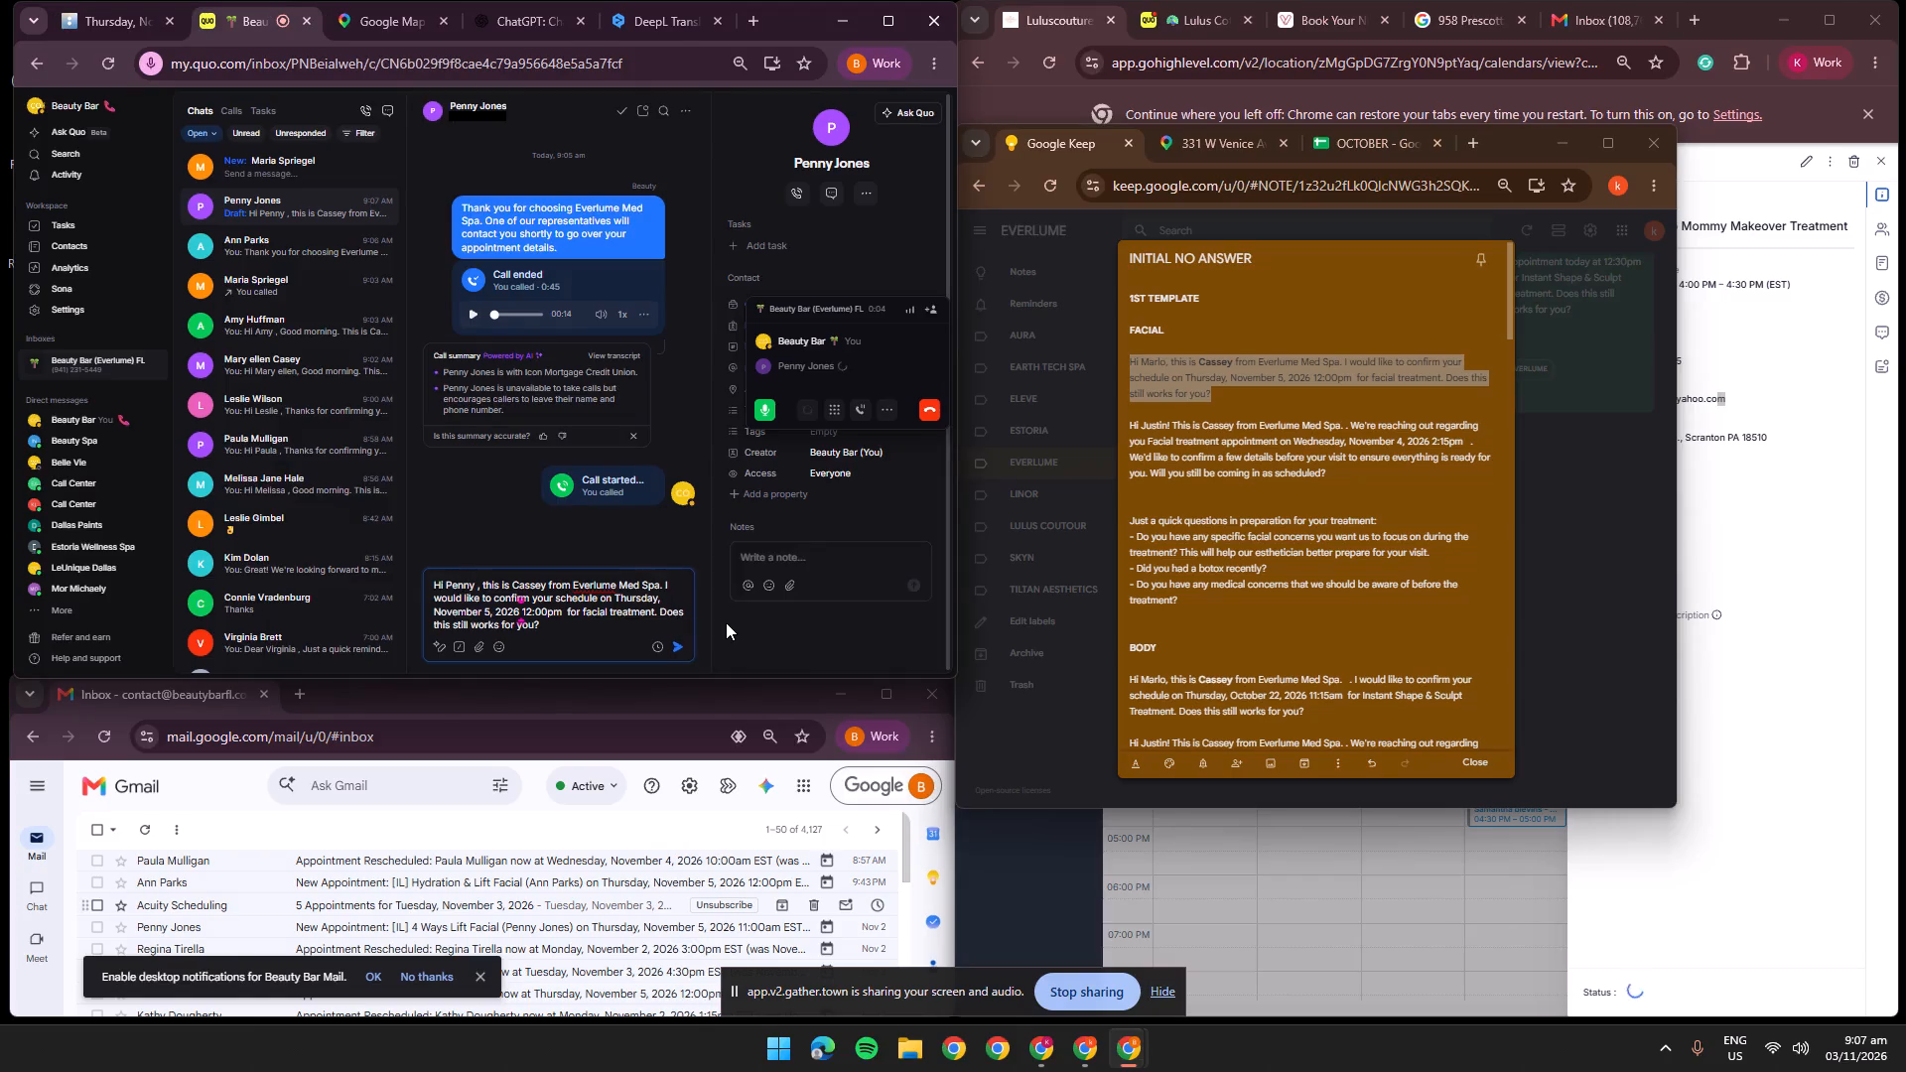
{"action": "left_click", "coordinate": [760, 407]}
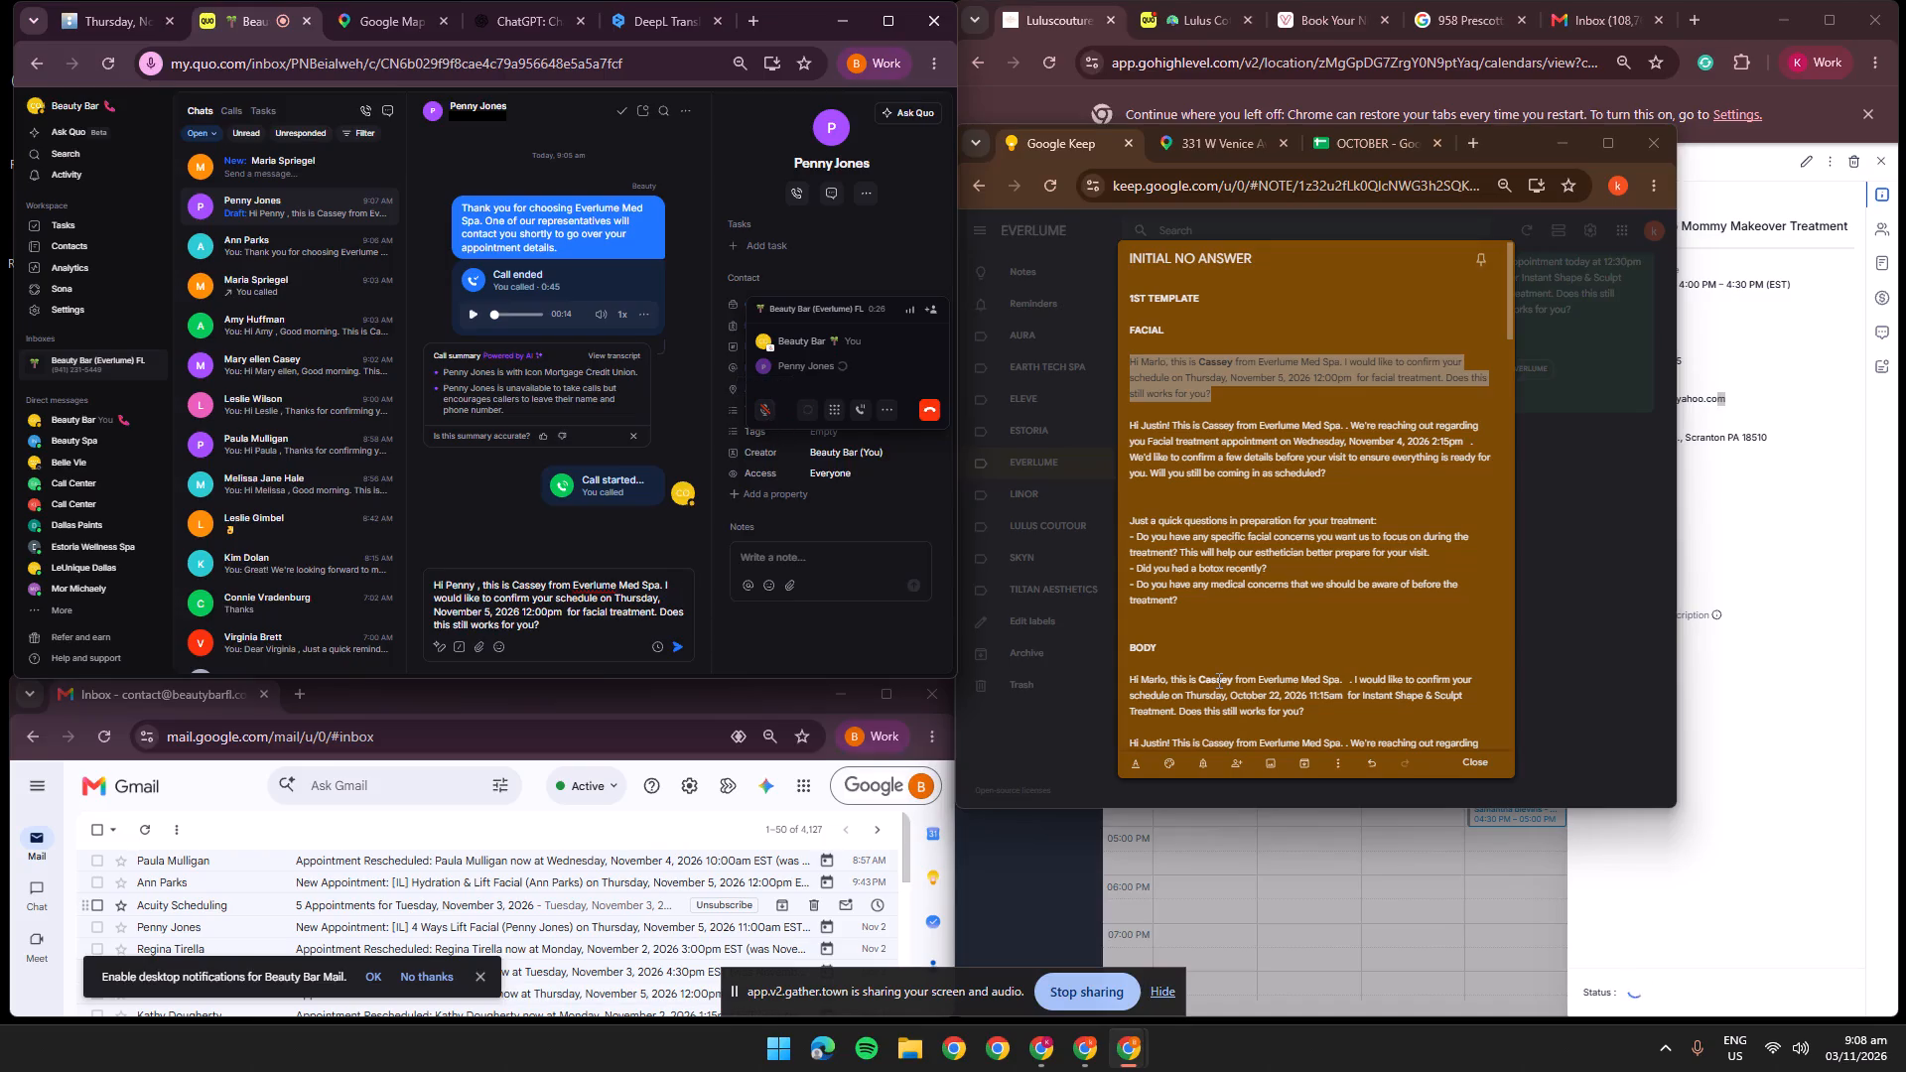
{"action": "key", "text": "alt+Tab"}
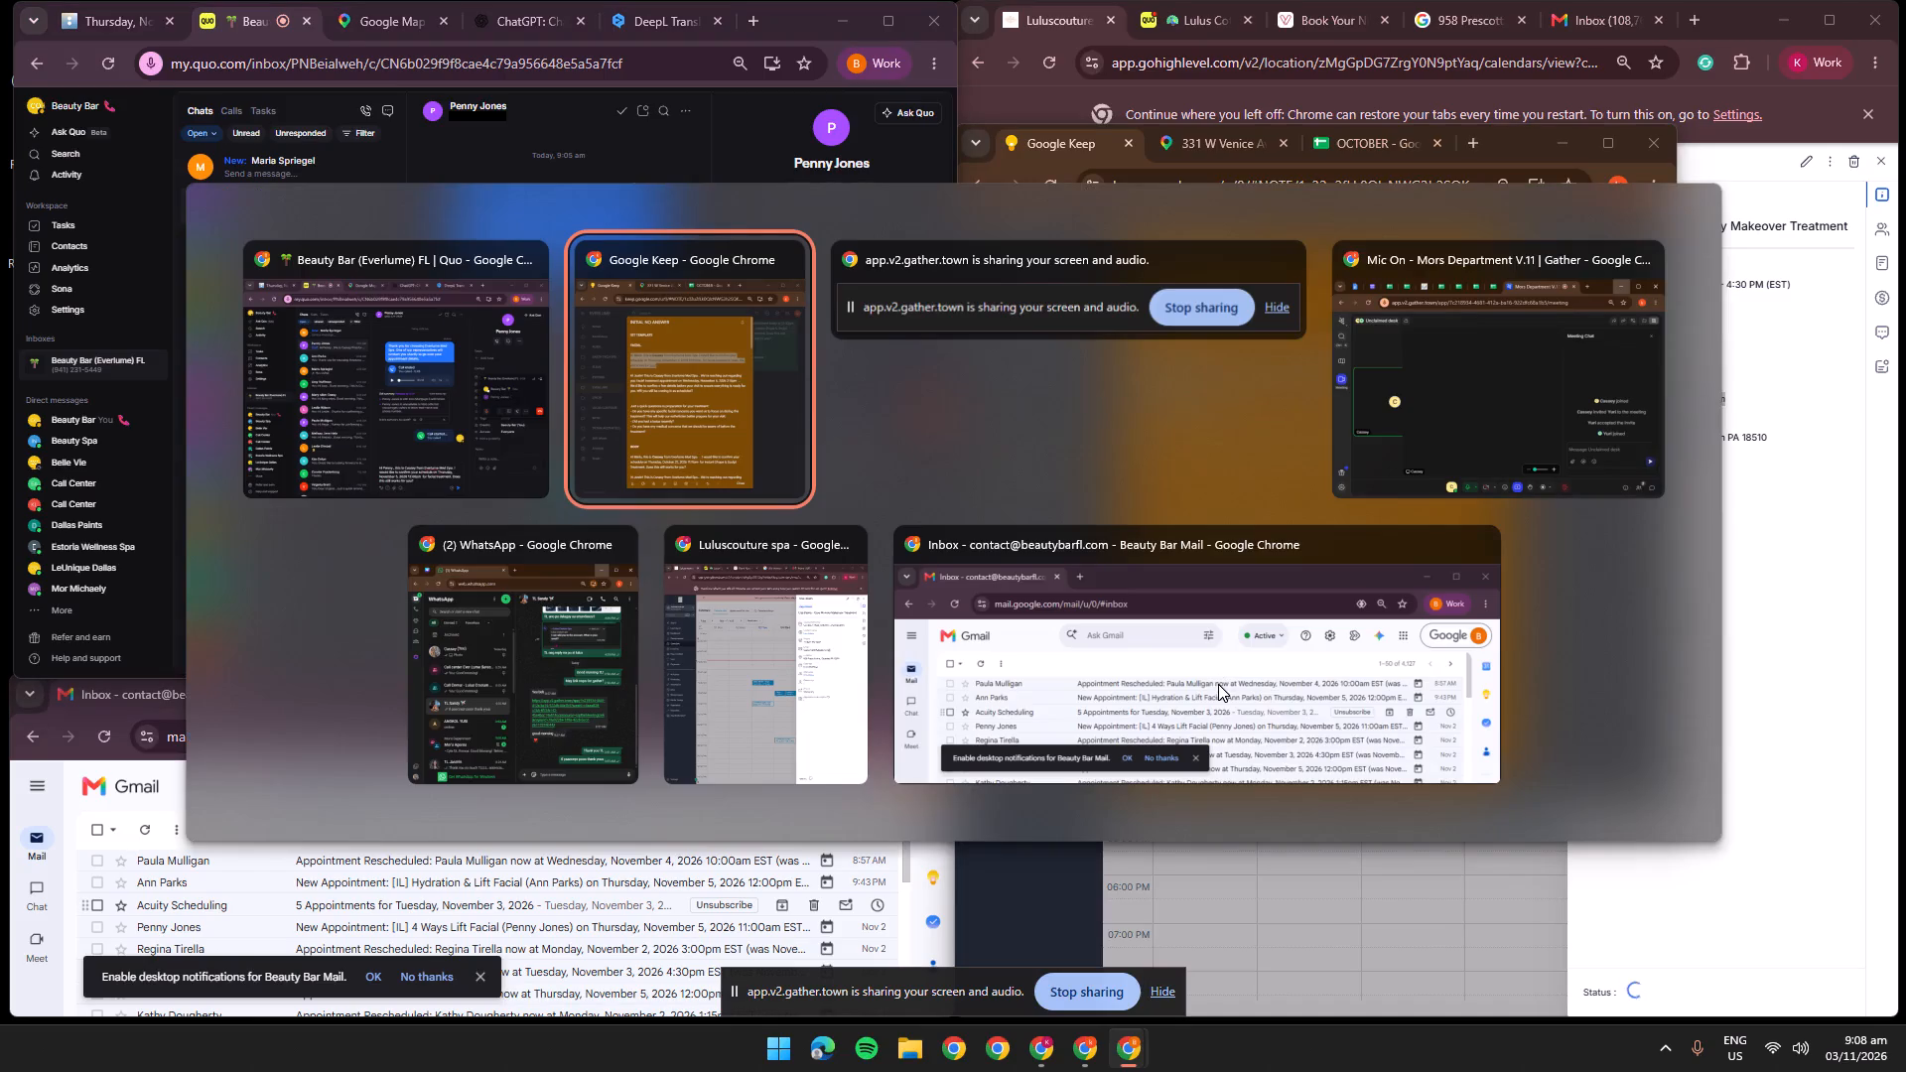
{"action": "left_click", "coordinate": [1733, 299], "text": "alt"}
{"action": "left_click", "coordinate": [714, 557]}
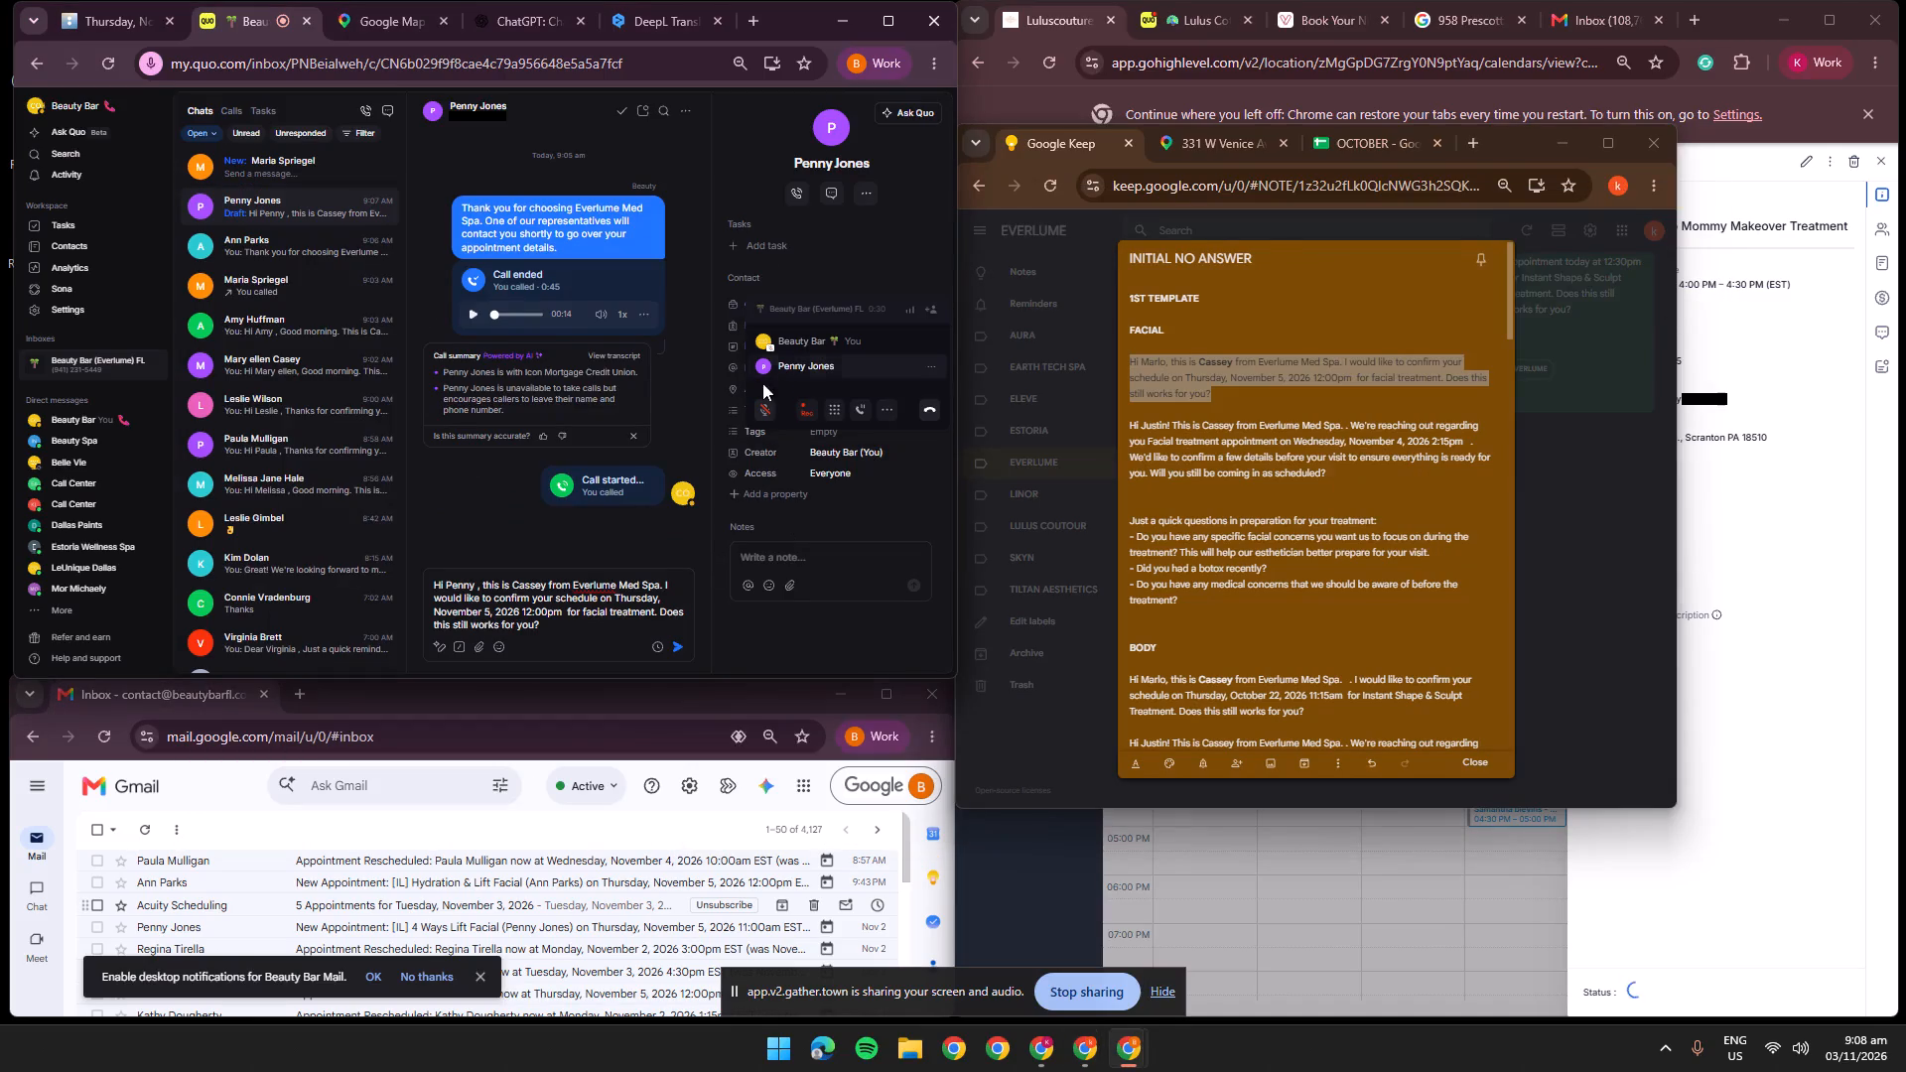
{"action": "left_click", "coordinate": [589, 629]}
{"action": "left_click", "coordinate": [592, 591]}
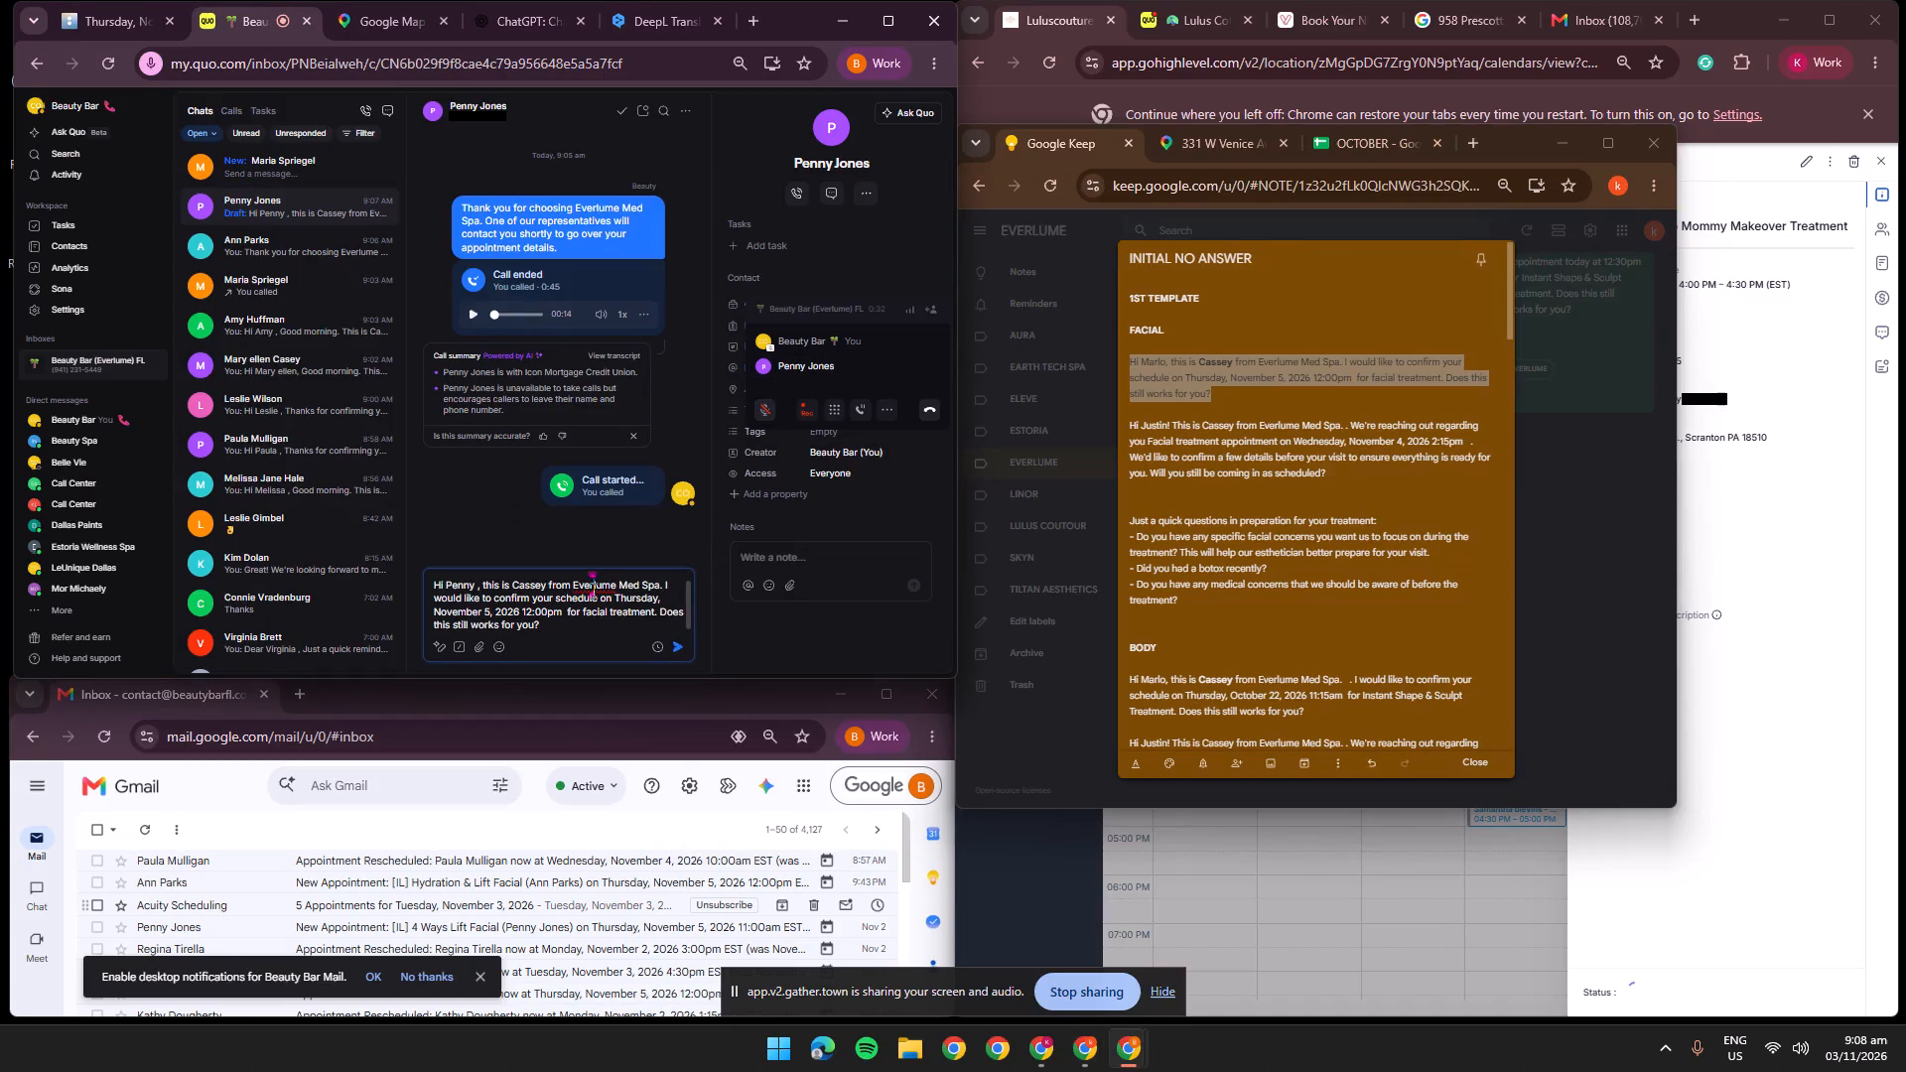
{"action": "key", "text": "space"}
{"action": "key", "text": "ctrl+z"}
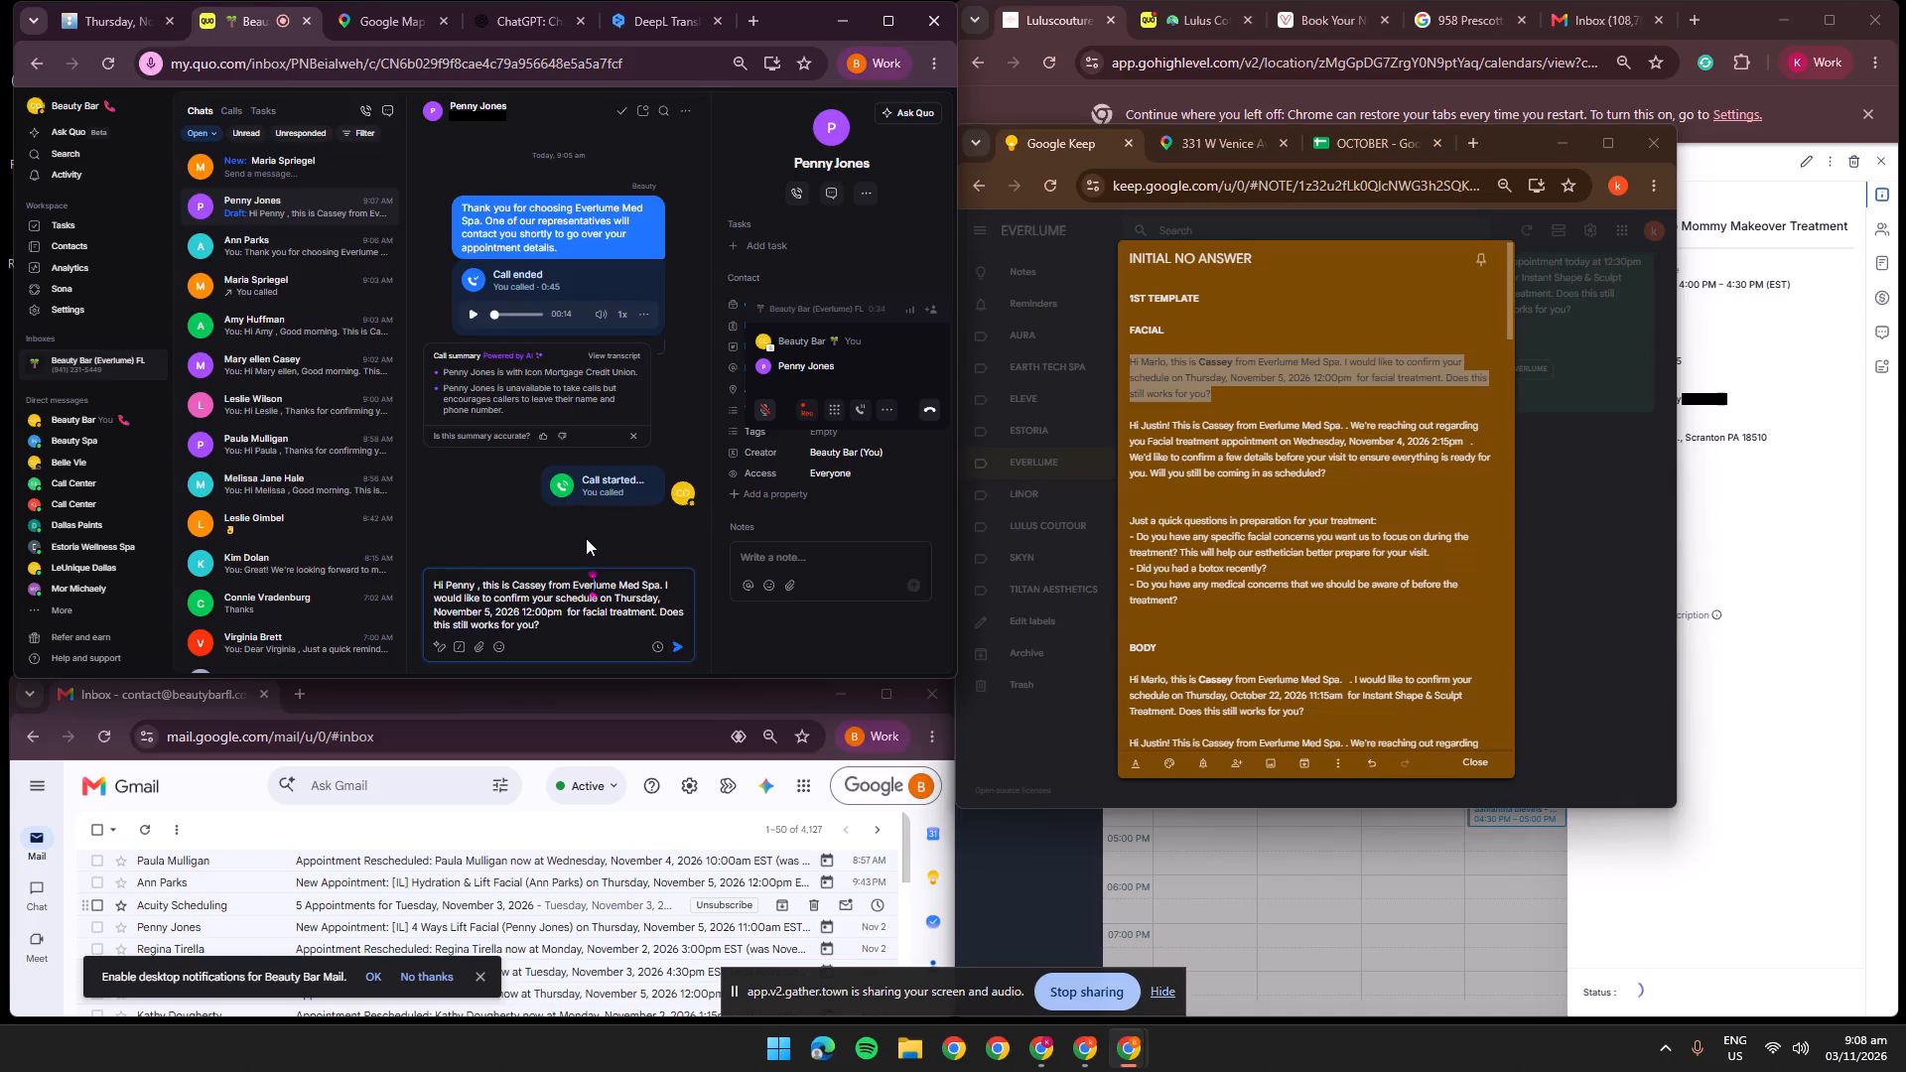
Cut the two 11.03 notes from the November 5 12:00 PM appointment in Acuity and save that appointment.
{"action": "left_click", "coordinate": [98, 11]}
{"action": "scroll", "coordinate": [799, 528], "scroll_direction": "down", "scroll_amount": 3}
{"action": "scroll", "coordinate": [805, 554], "scroll_direction": "up", "scroll_amount": 4}
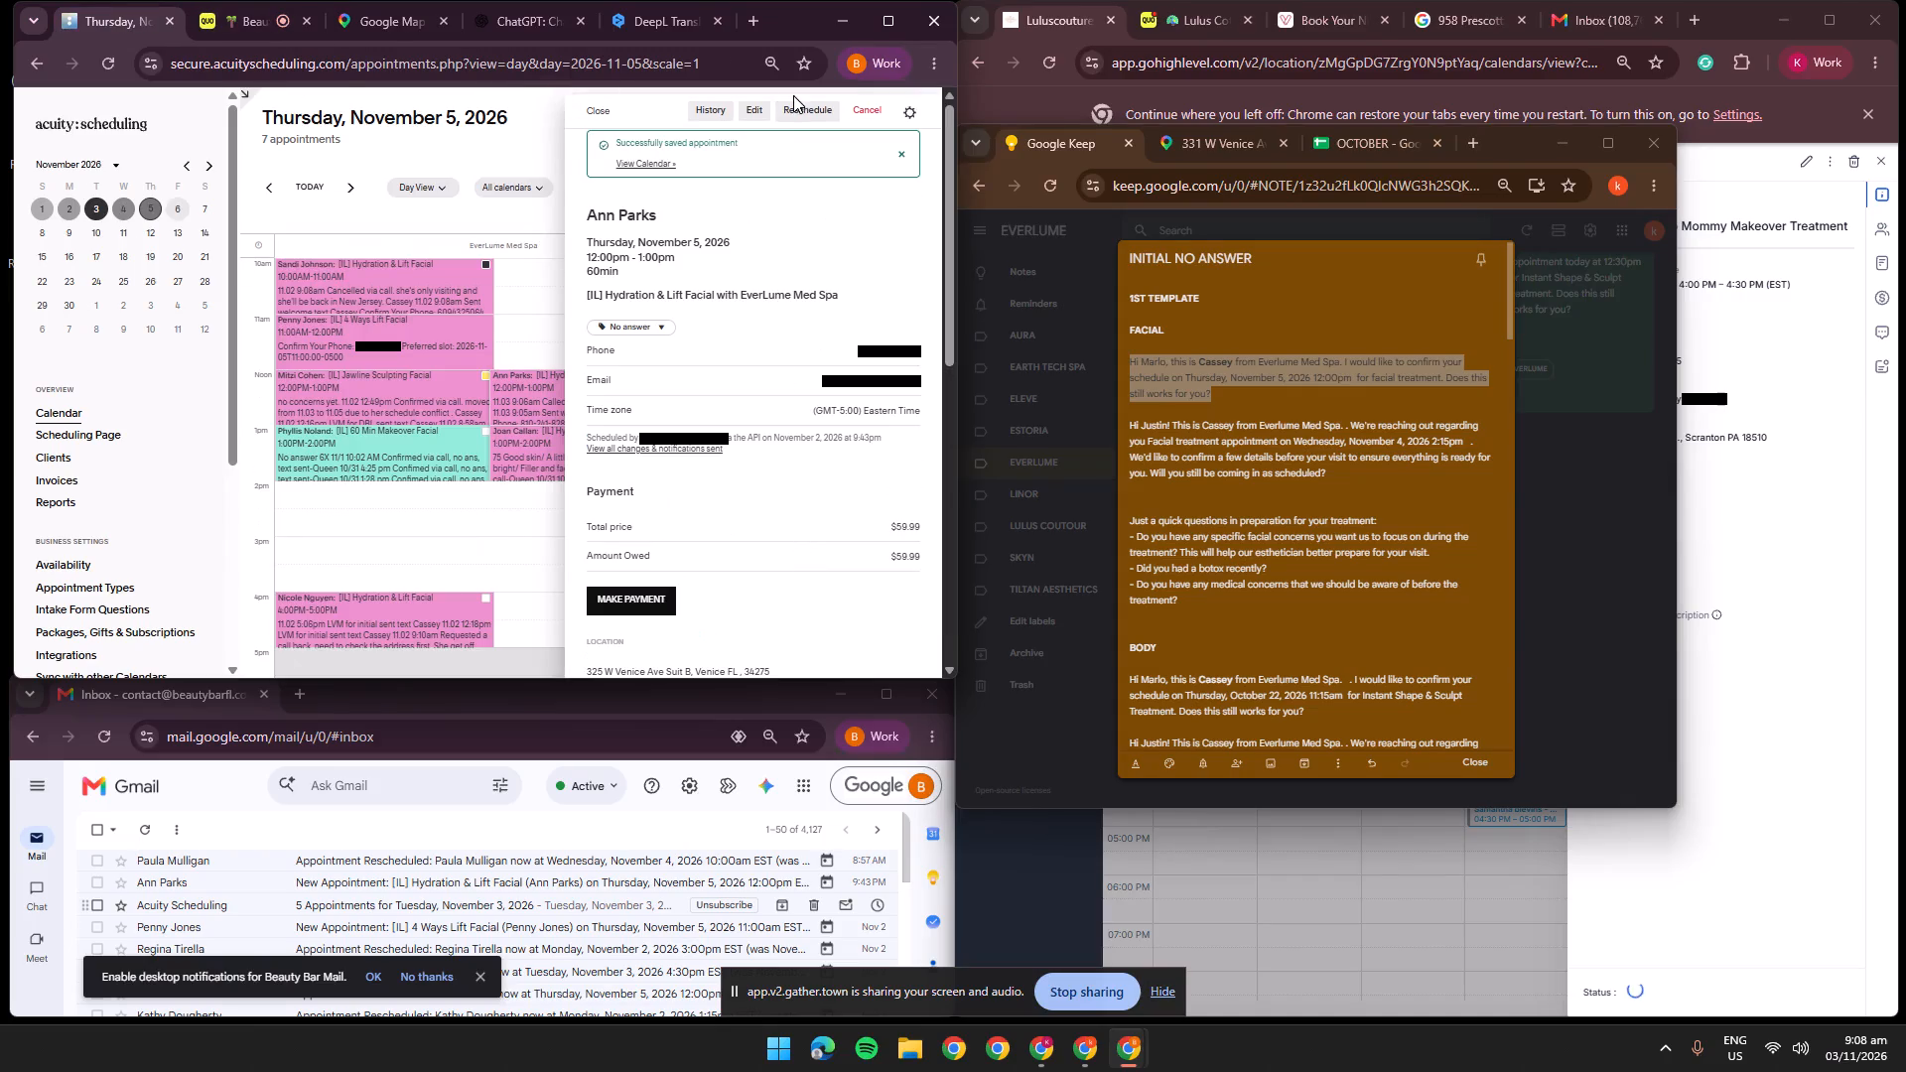
{"action": "left_click", "coordinate": [588, 116]}
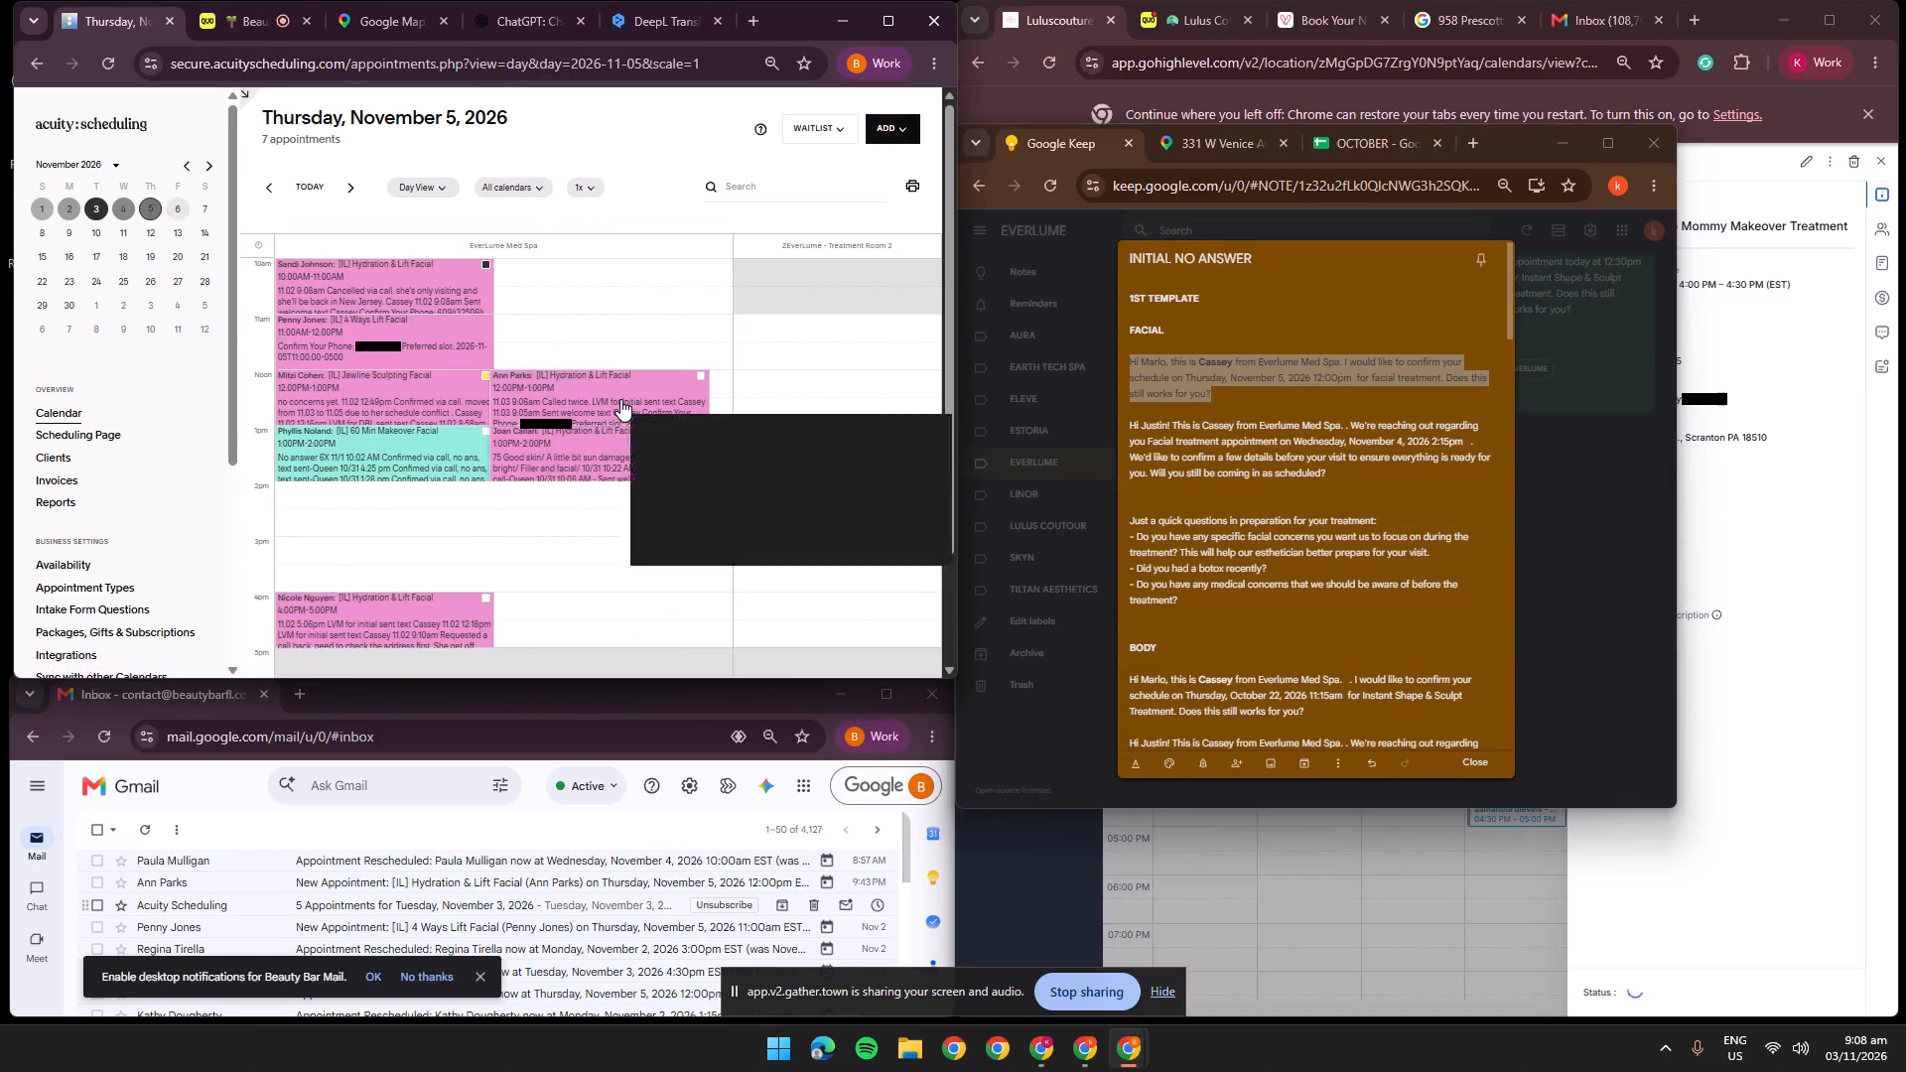
{"action": "left_click", "coordinate": [649, 401]}
{"action": "scroll", "coordinate": [695, 409], "scroll_direction": "down", "scroll_amount": 8}
{"action": "scroll", "coordinate": [803, 561], "scroll_direction": "down", "scroll_amount": 2}
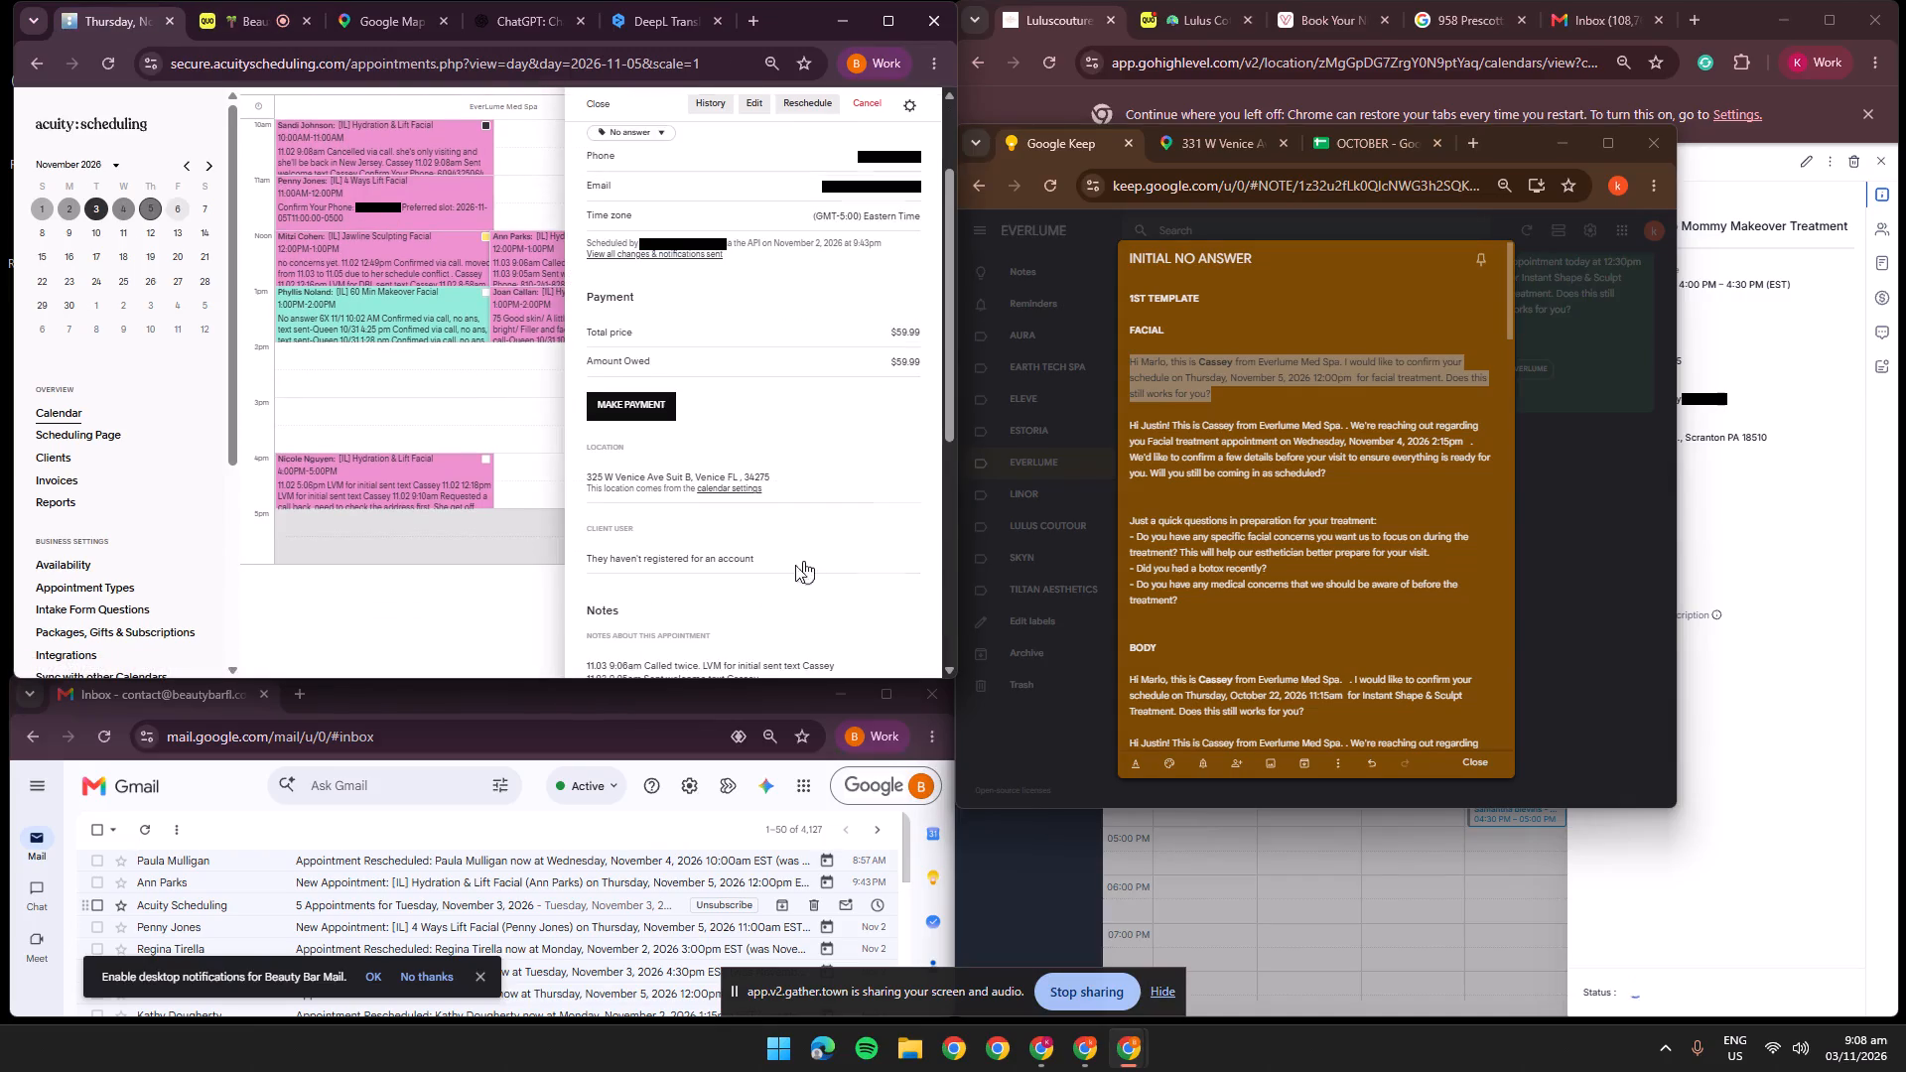
{"action": "left_click", "coordinate": [768, 253]}
{"action": "left_click", "coordinate": [799, 318]}
{"action": "left_click_drag", "start_coordinate": [799, 438], "coordinate": [608, 429]}
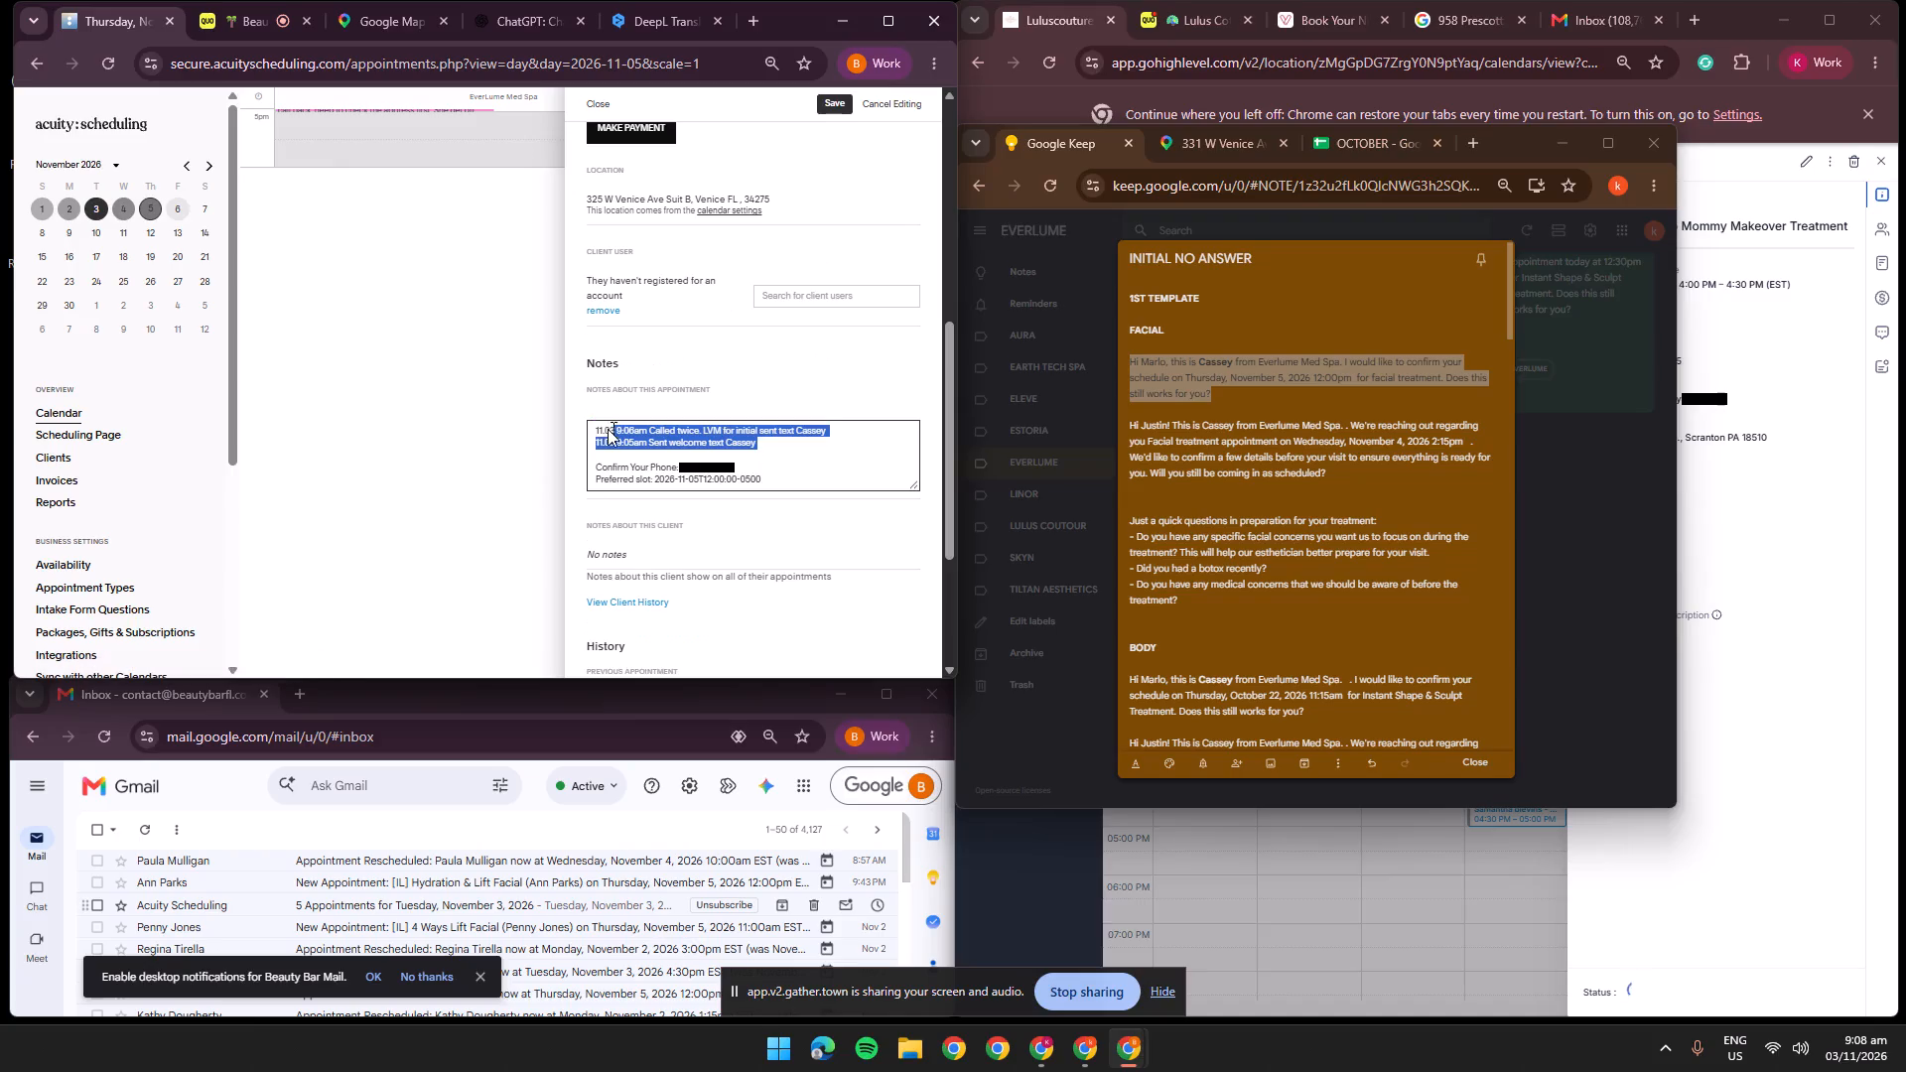
{"action": "left_click_drag", "start_coordinate": [608, 429], "coordinate": [579, 428]}
{"action": "key", "text": "ctrl+x"}
{"action": "scroll", "coordinate": [746, 406], "scroll_direction": "up", "scroll_amount": 3}
{"action": "left_click", "coordinate": [857, 100]}
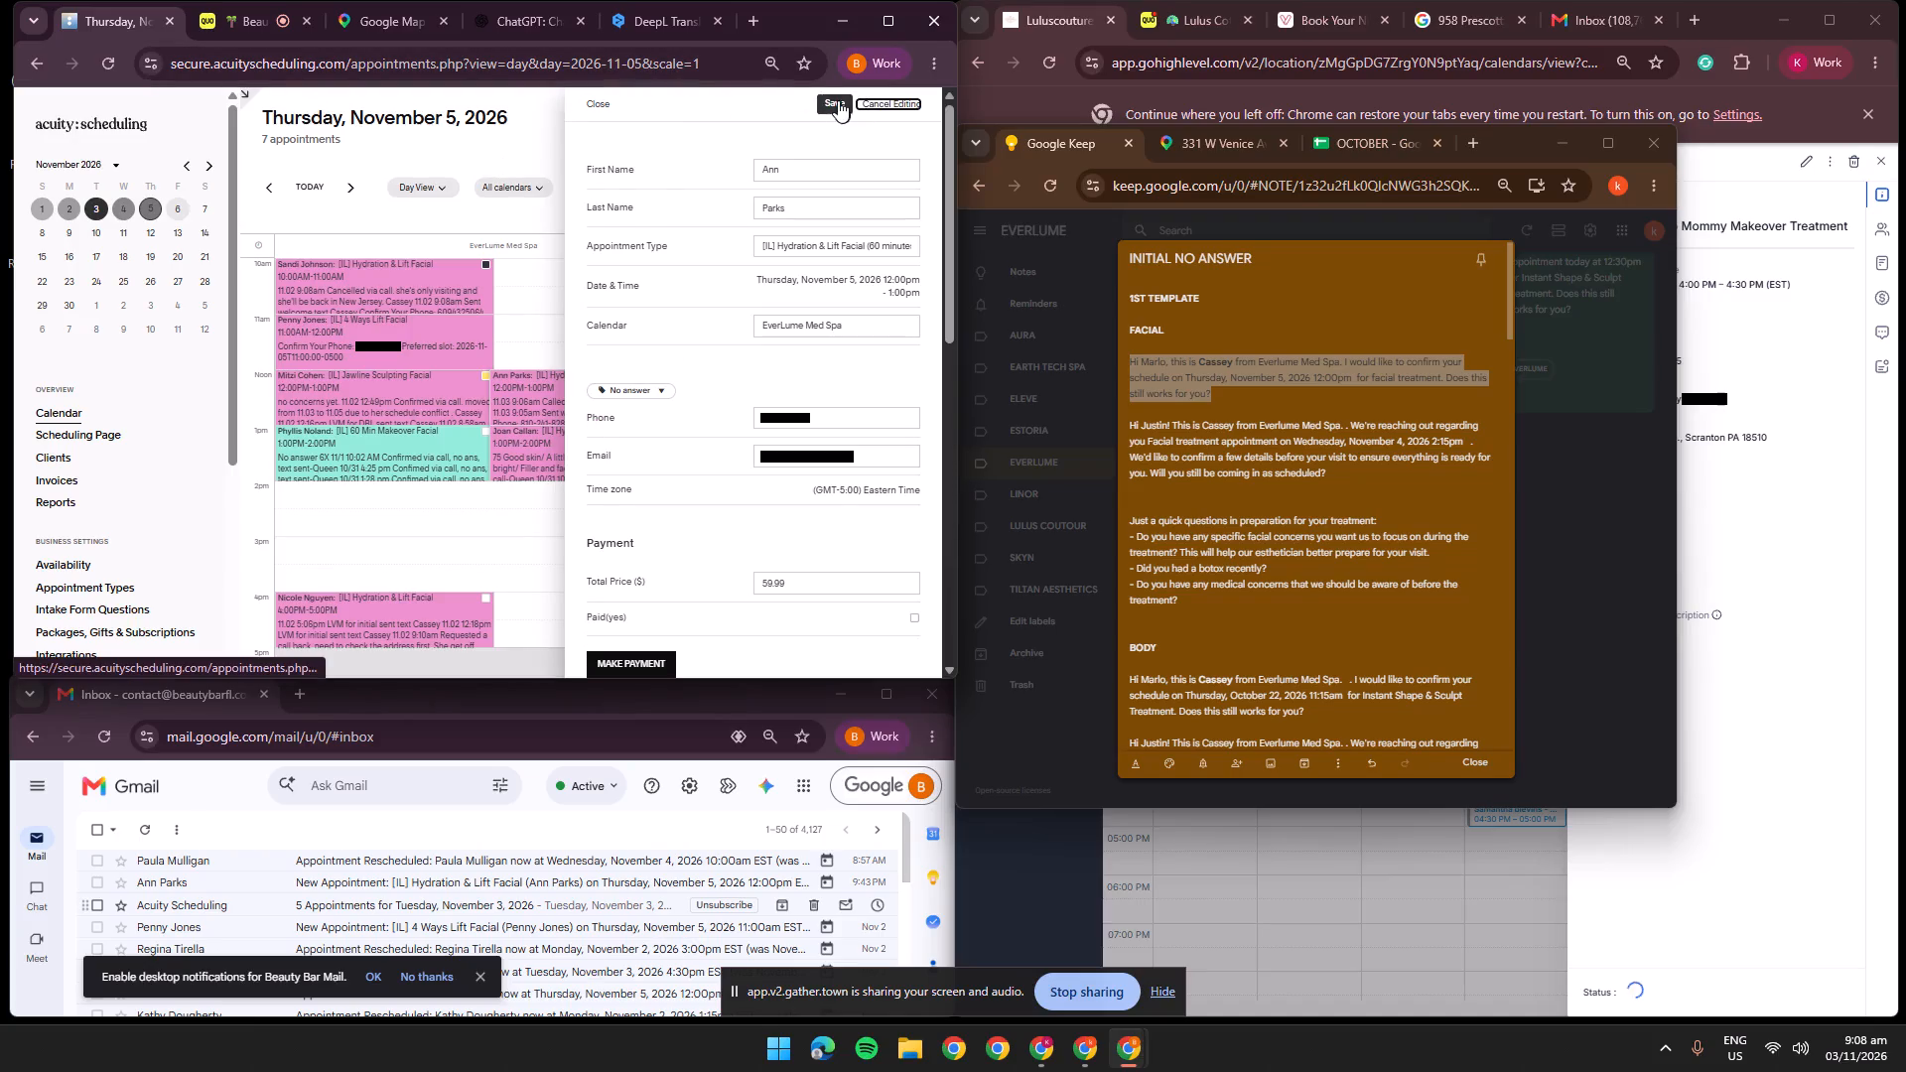
{"action": "left_click", "coordinate": [838, 100]}
Open the November 5 11:00 AM appointment and paste the two cut 11.03 lines above its existing notes.
{"action": "left_click", "coordinate": [355, 310]}
{"action": "left_click", "coordinate": [405, 357]}
{"action": "scroll", "coordinate": [698, 455], "scroll_direction": "down", "scroll_amount": 3}
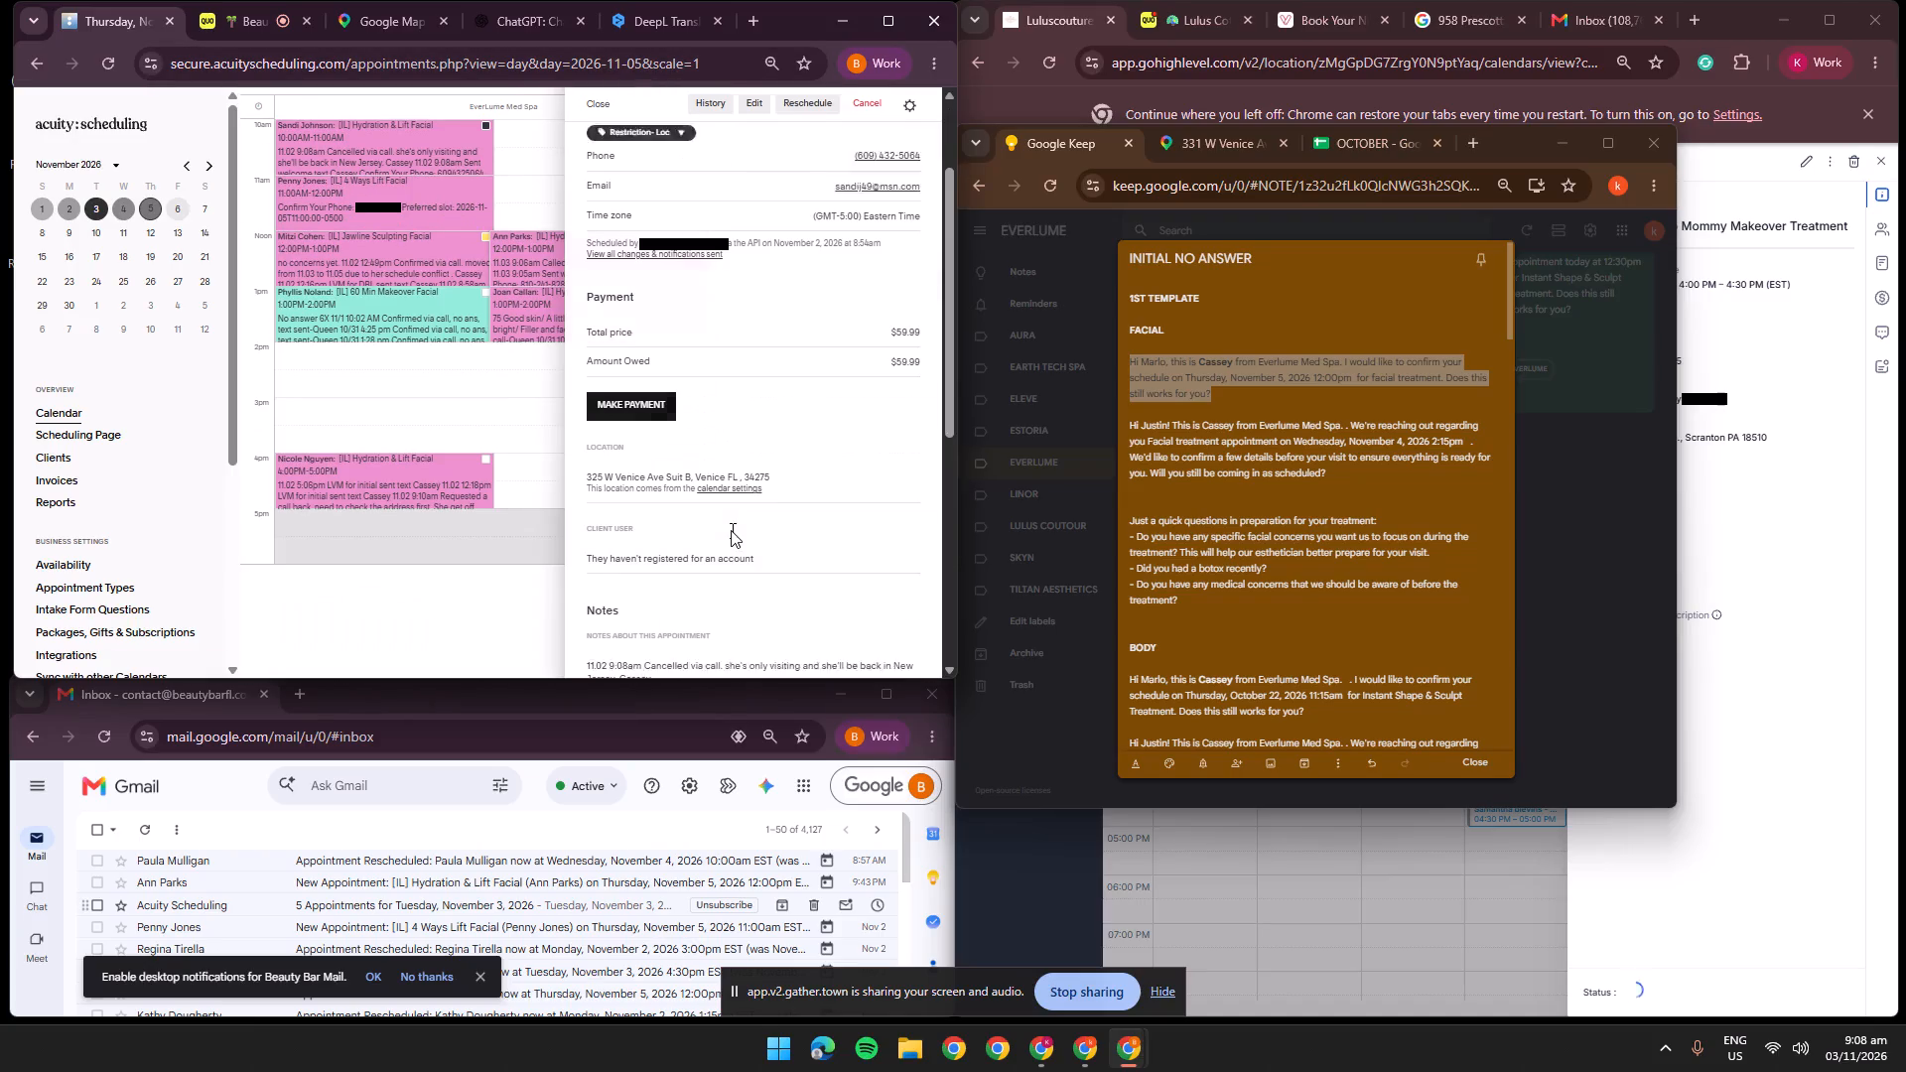
{"action": "left_click", "coordinate": [709, 660]}
{"action": "key", "text": "Return"}
{"action": "key", "text": "Return"}
{"action": "key", "text": "Up"}
{"action": "key", "text": "Up"}
{"action": "key", "text": "ctrl+v"}
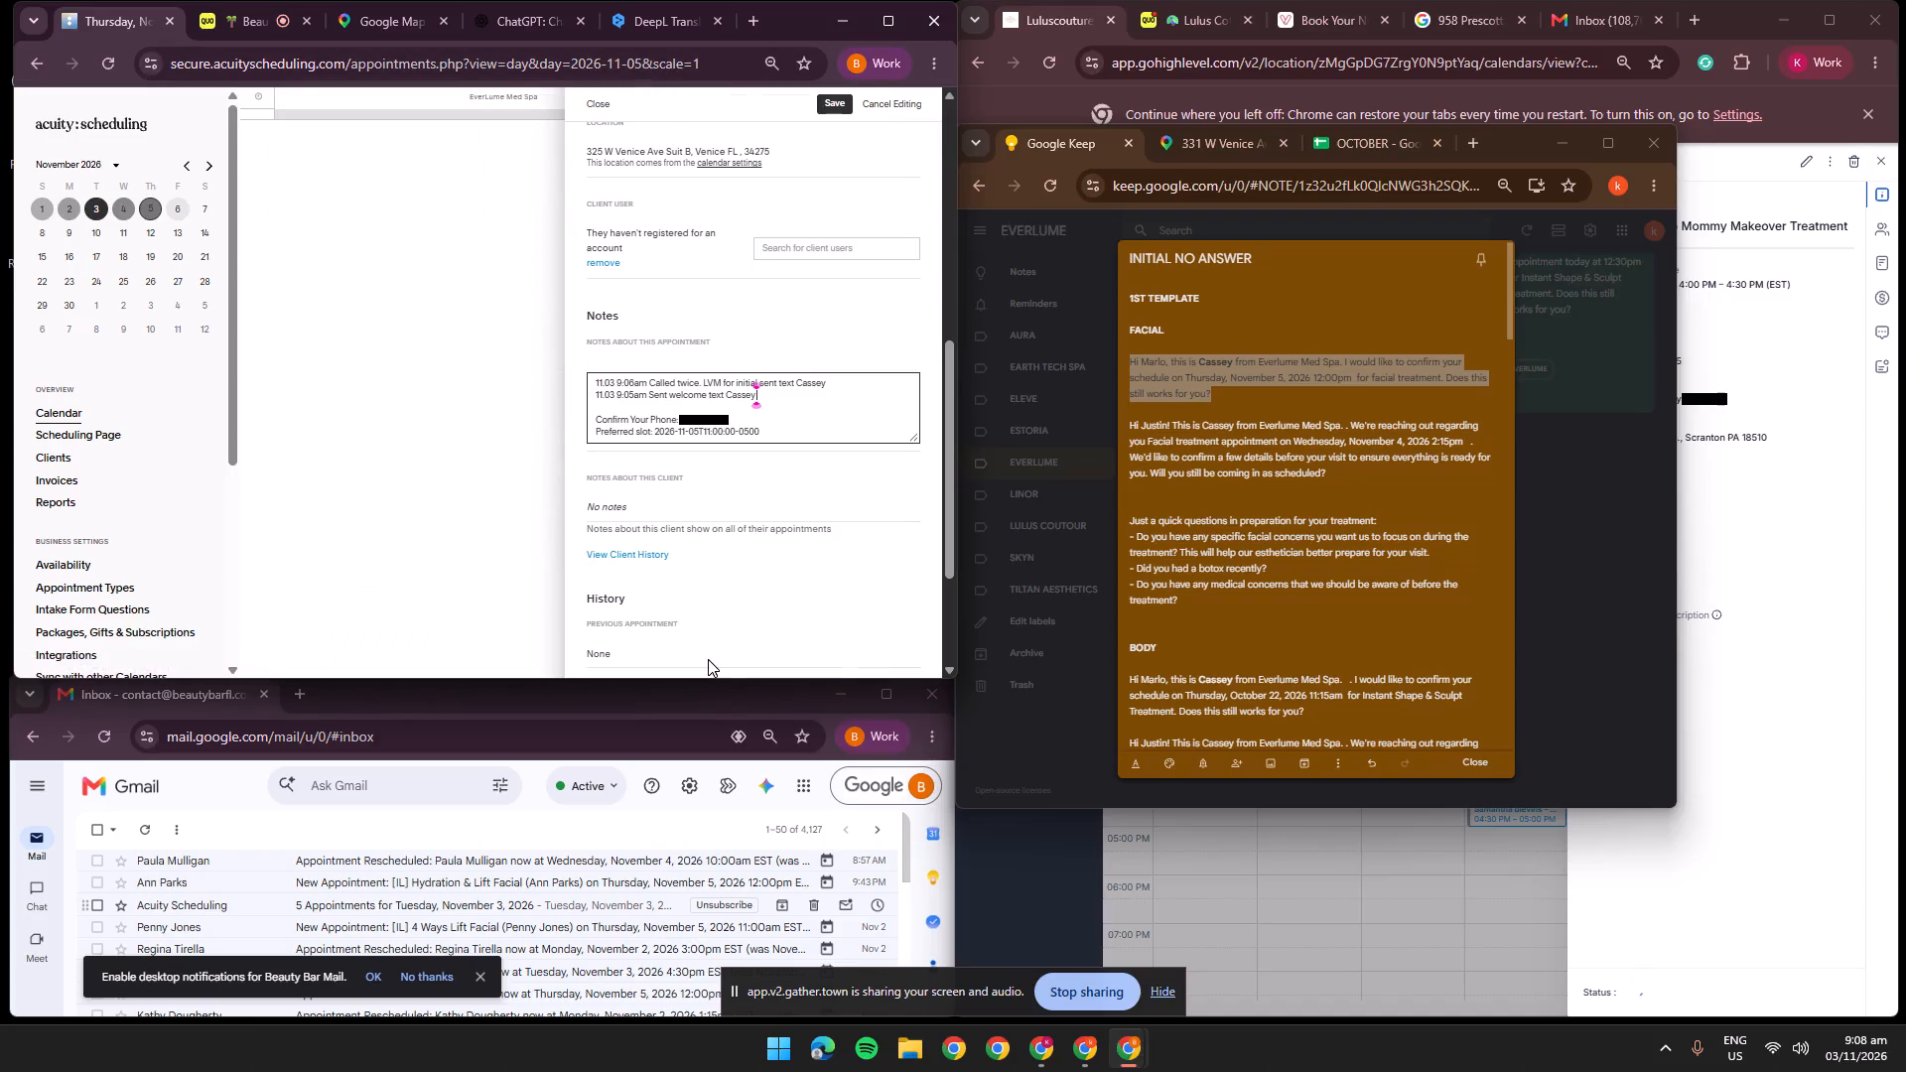
Unmute the microphone on the ongoing Quo call and return to the appointment in Acuity.
{"action": "left_click", "coordinate": [237, 38]}
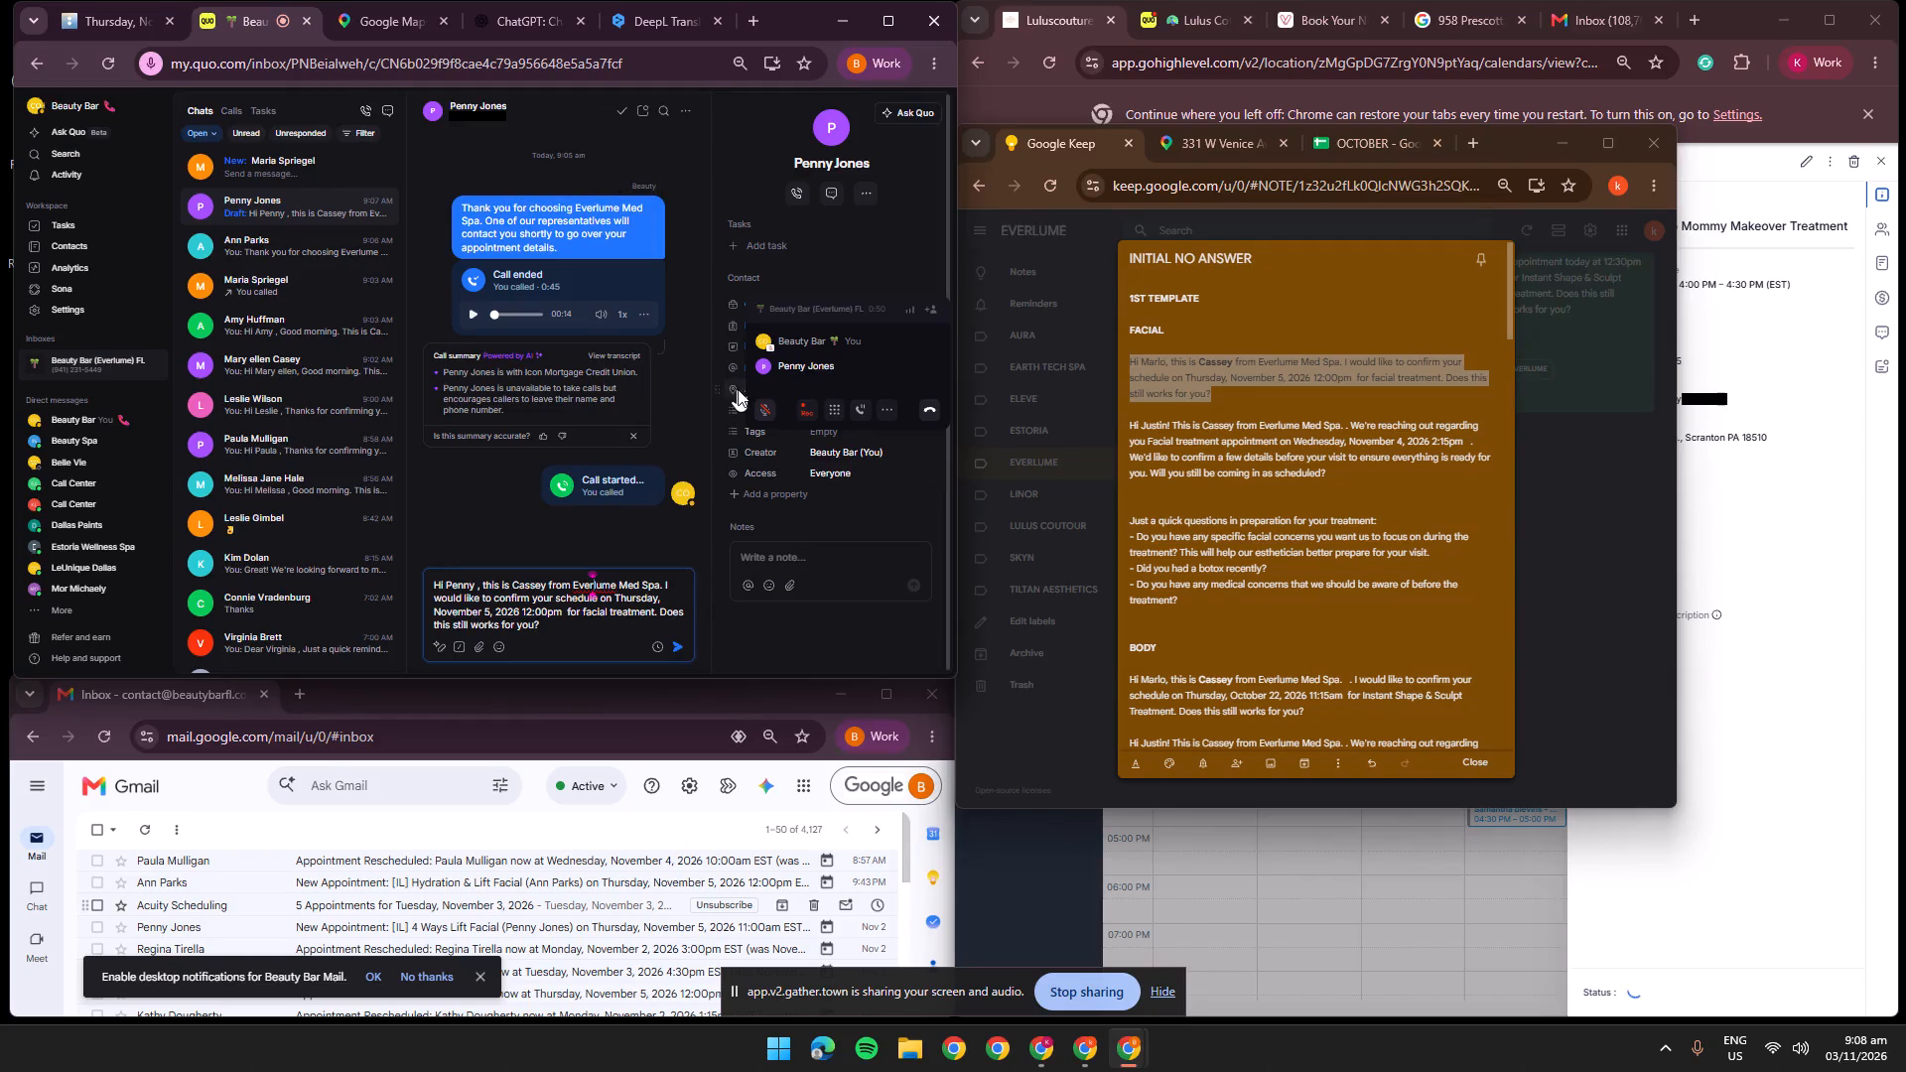
{"action": "left_click", "coordinate": [763, 407]}
{"action": "left_click", "coordinate": [93, 20]}
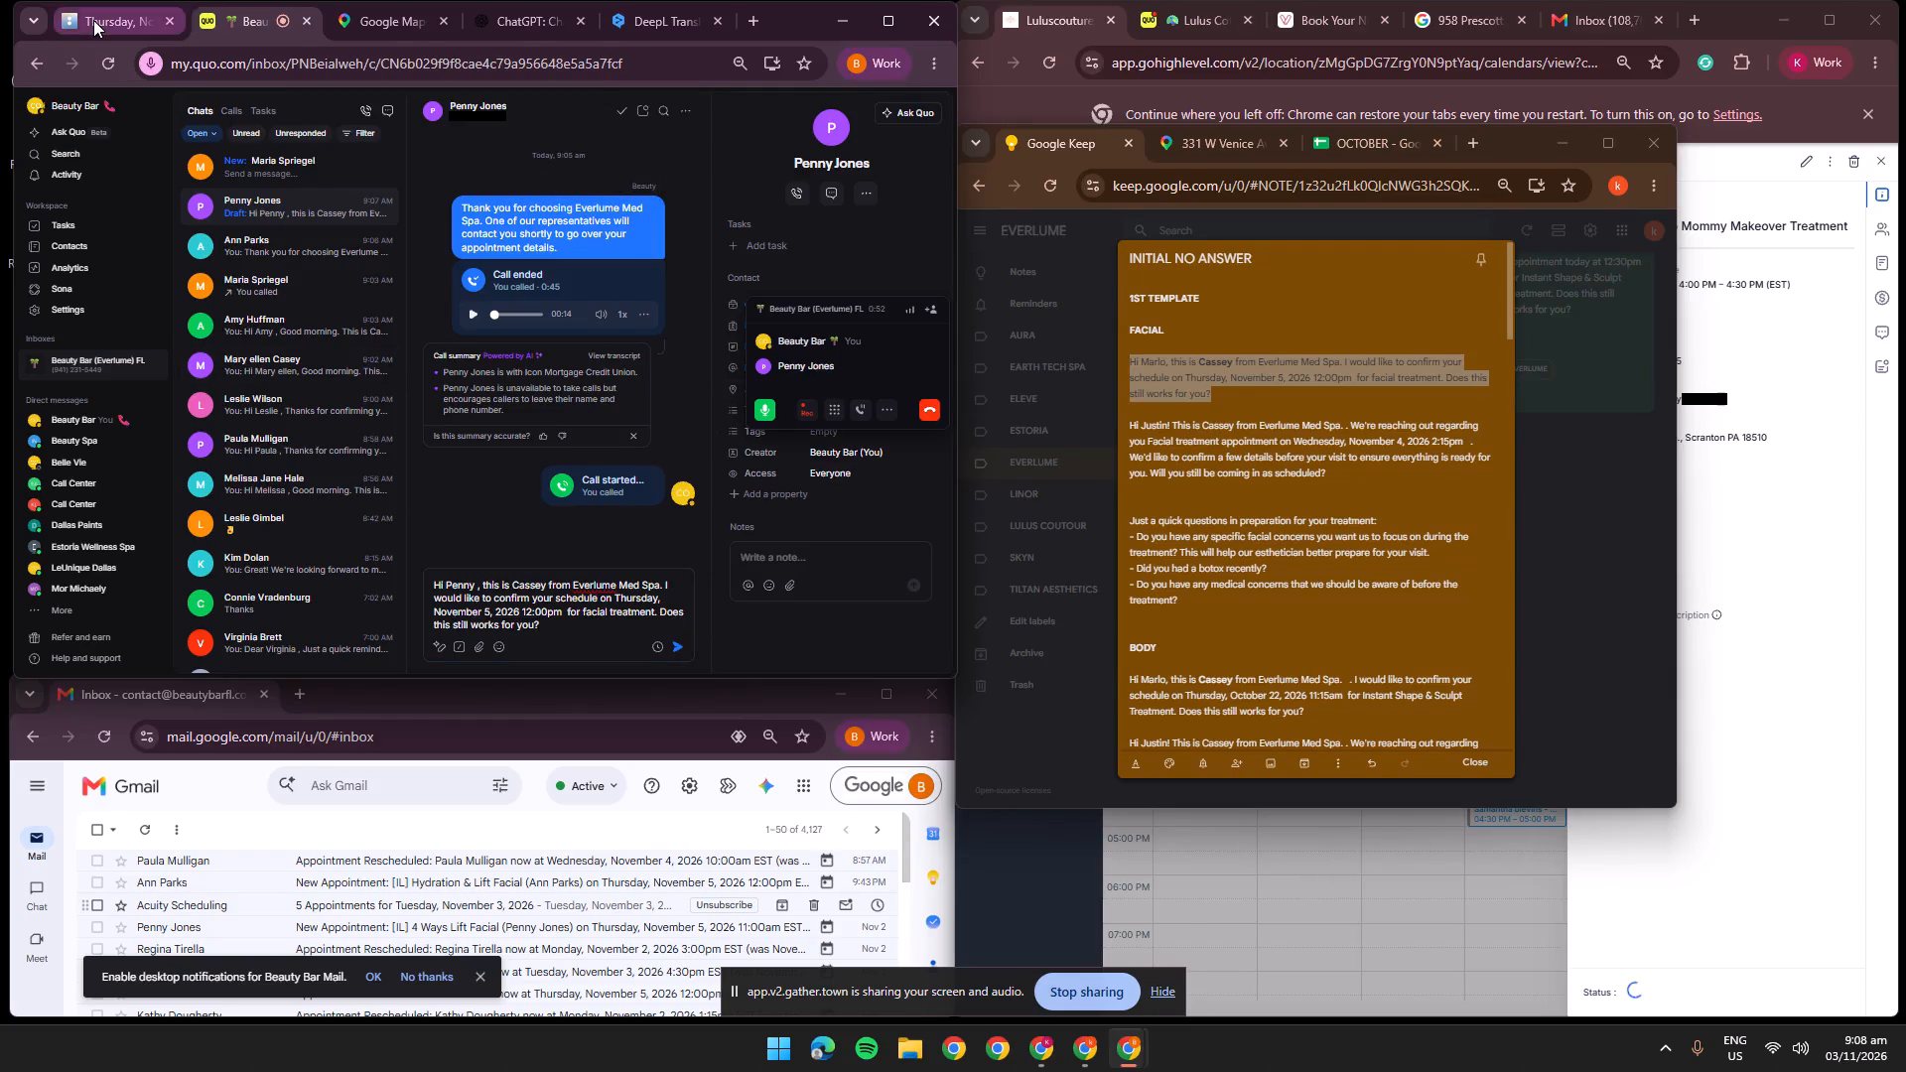
Label the November 5 11:00 AM appointment as No answer and save it.
{"action": "scroll", "coordinate": [812, 407], "scroll_direction": "up", "scroll_amount": 2}
{"action": "scroll", "coordinate": [800, 488], "scroll_direction": "up", "scroll_amount": 3}
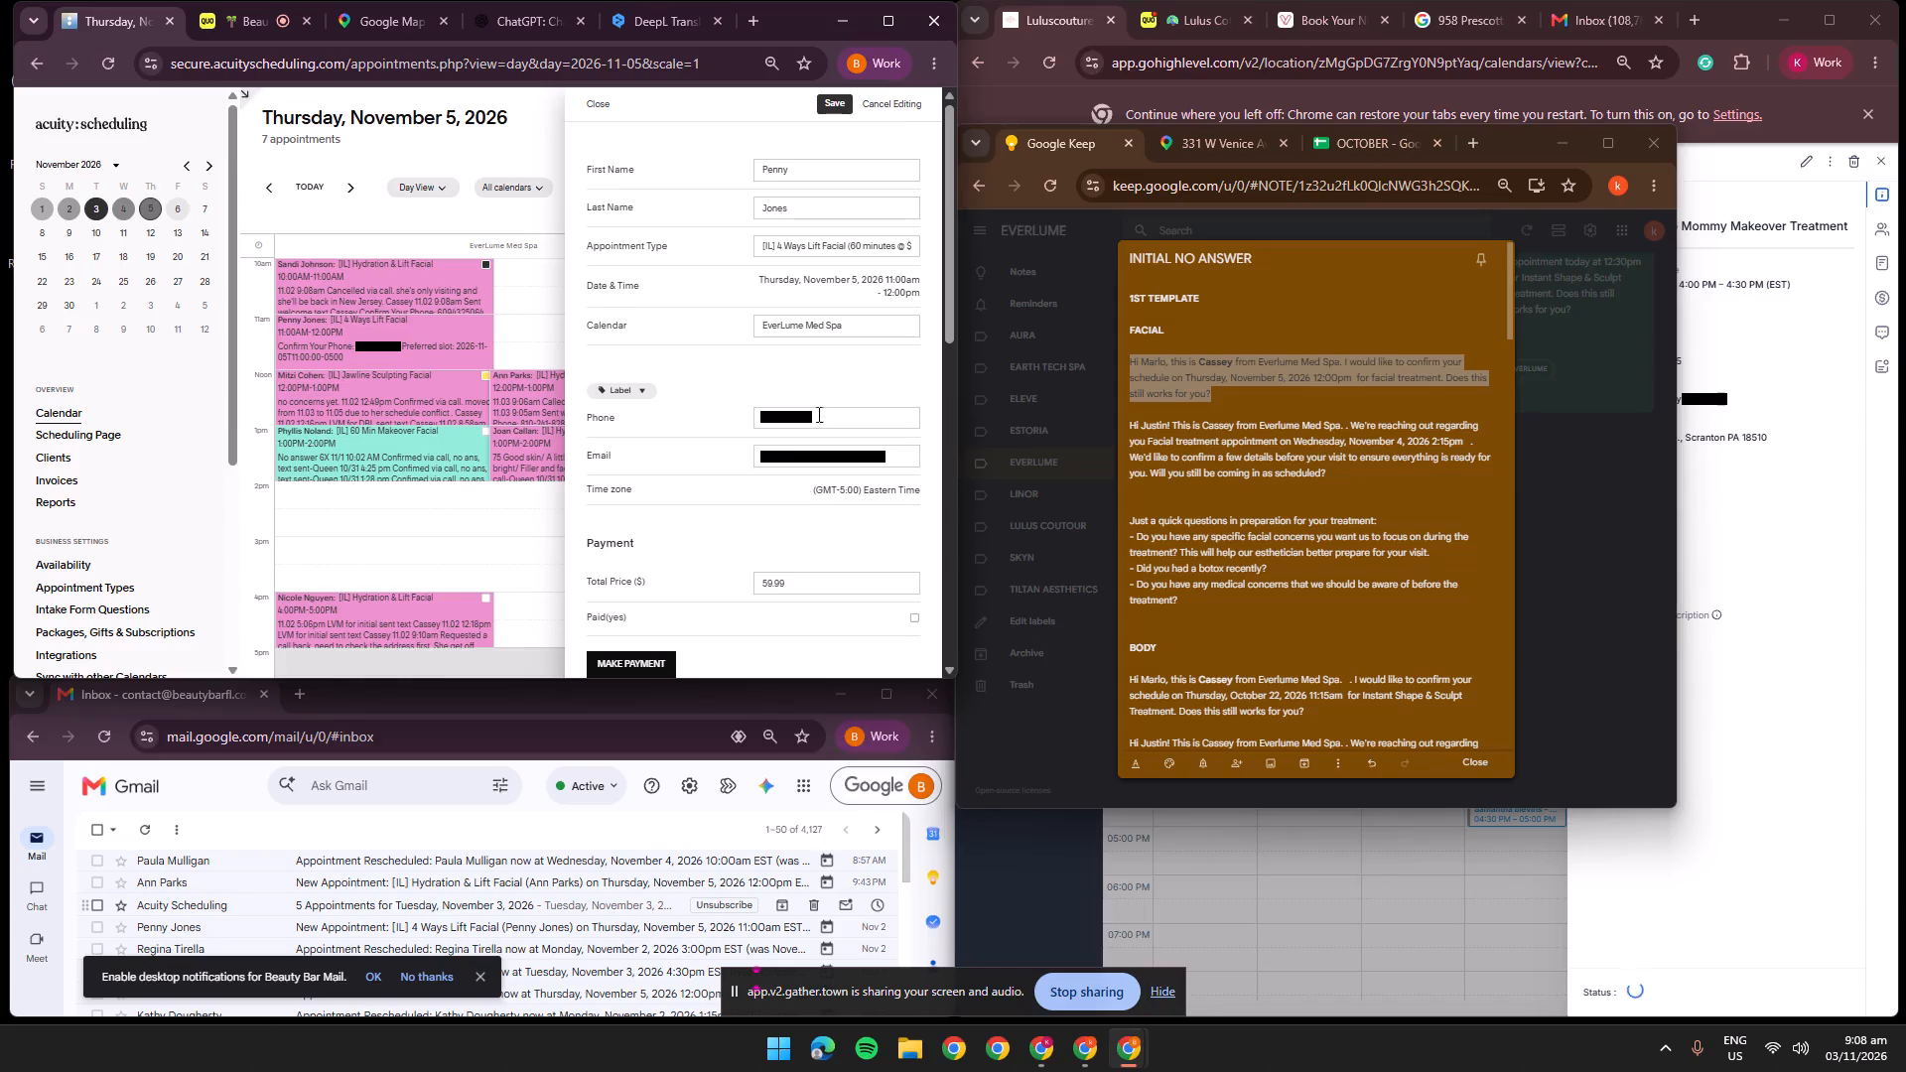
{"action": "scroll", "coordinate": [815, 424], "scroll_direction": "down", "scroll_amount": 2}
{"action": "scroll", "coordinate": [695, 548], "scroll_direction": "up", "scroll_amount": 2}
{"action": "left_click", "coordinate": [637, 392]}
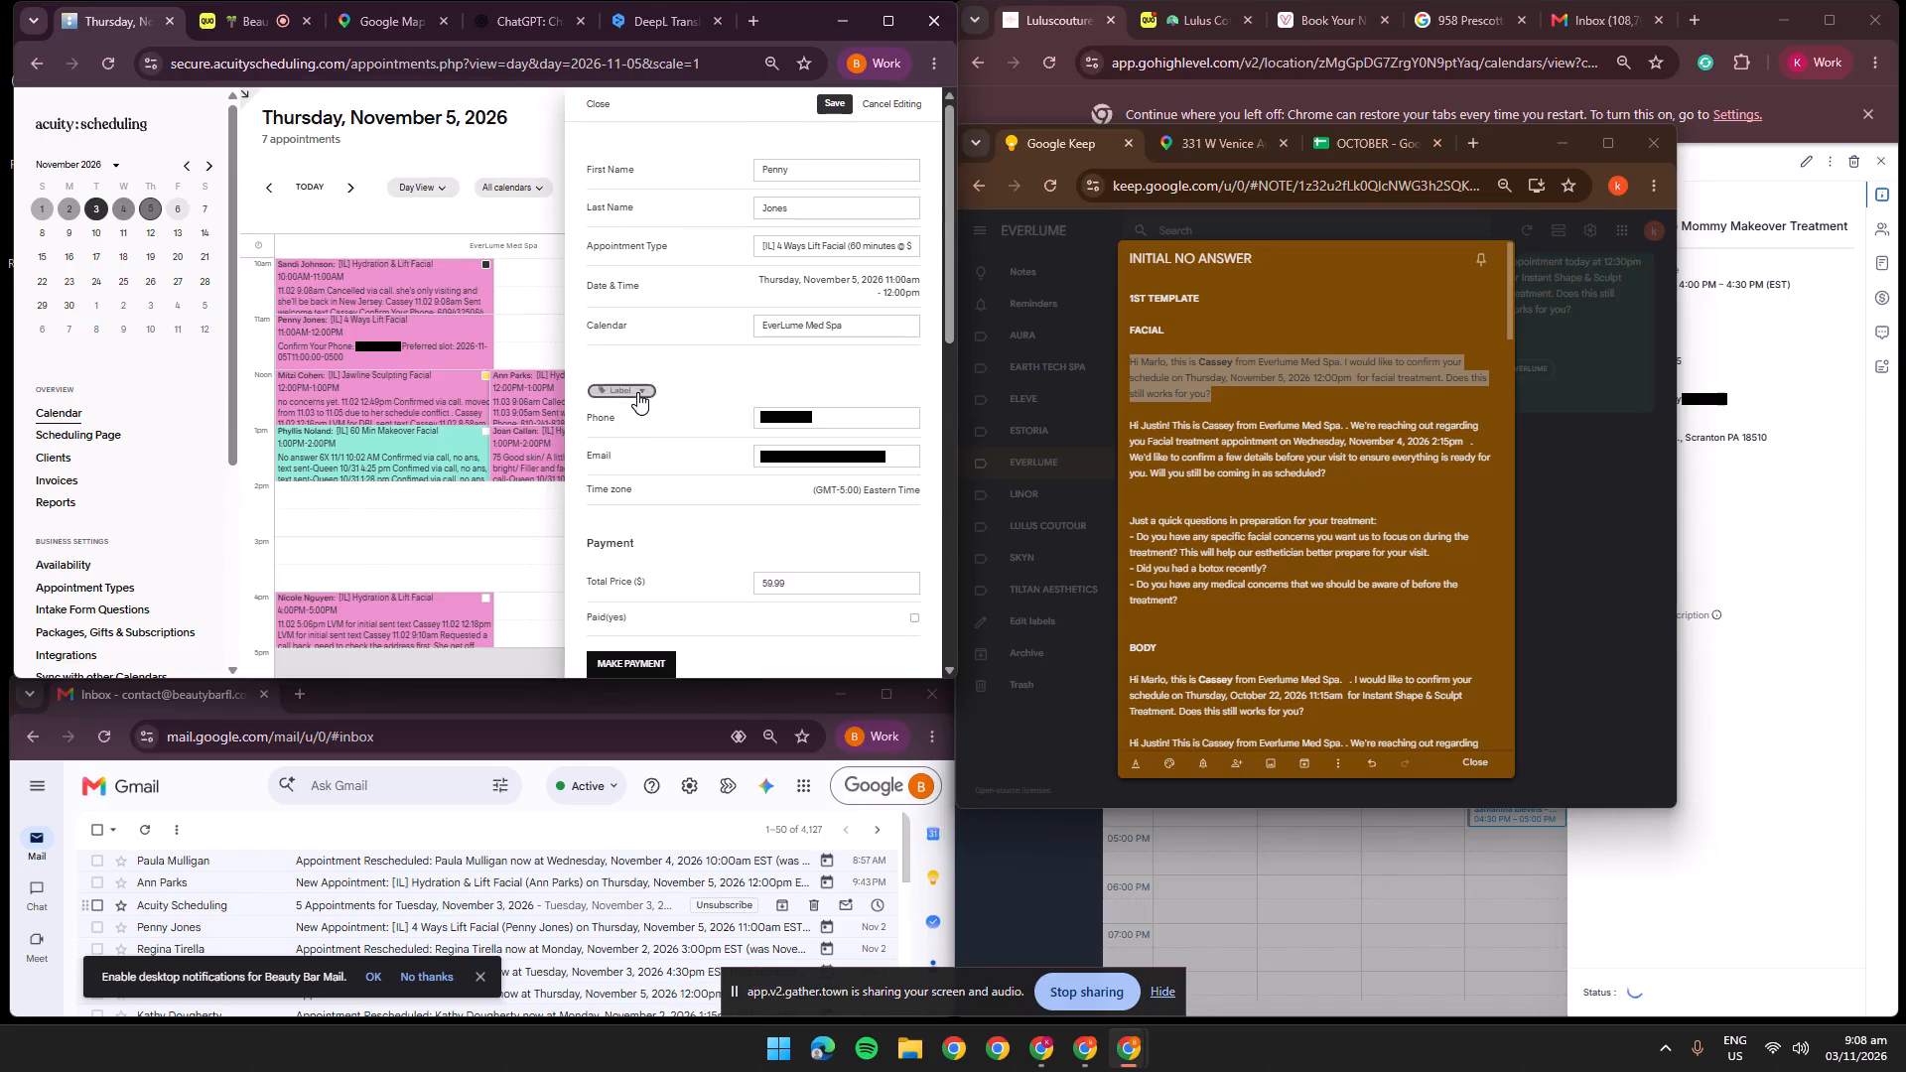
{"action": "scroll", "coordinate": [650, 484], "scroll_direction": "down", "scroll_amount": 1}
{"action": "left_click", "coordinate": [638, 470]}
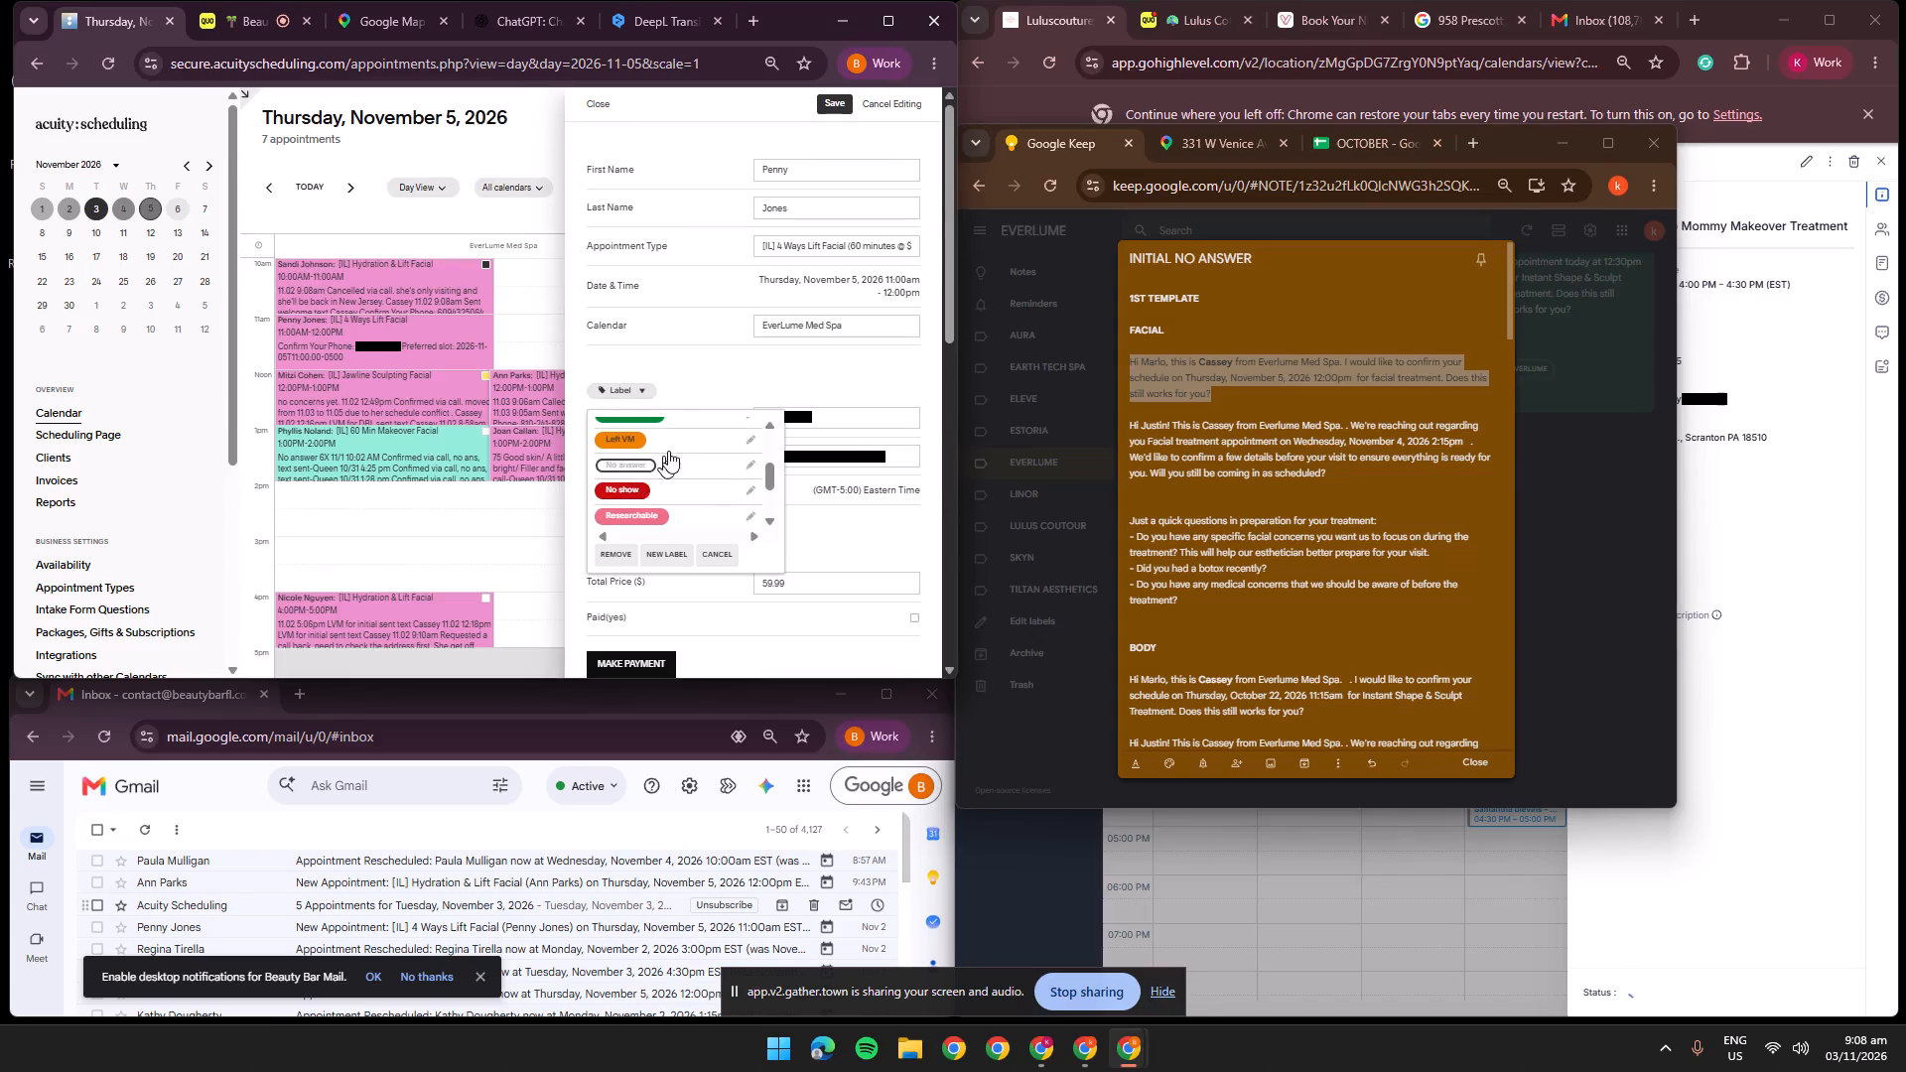
{"action": "left_click", "coordinate": [833, 110]}
Switch to Quo, end the ongoing call with the 11:00 AM client and send the drafted appointment confirmation text.
{"action": "left_click", "coordinate": [229, 21]}
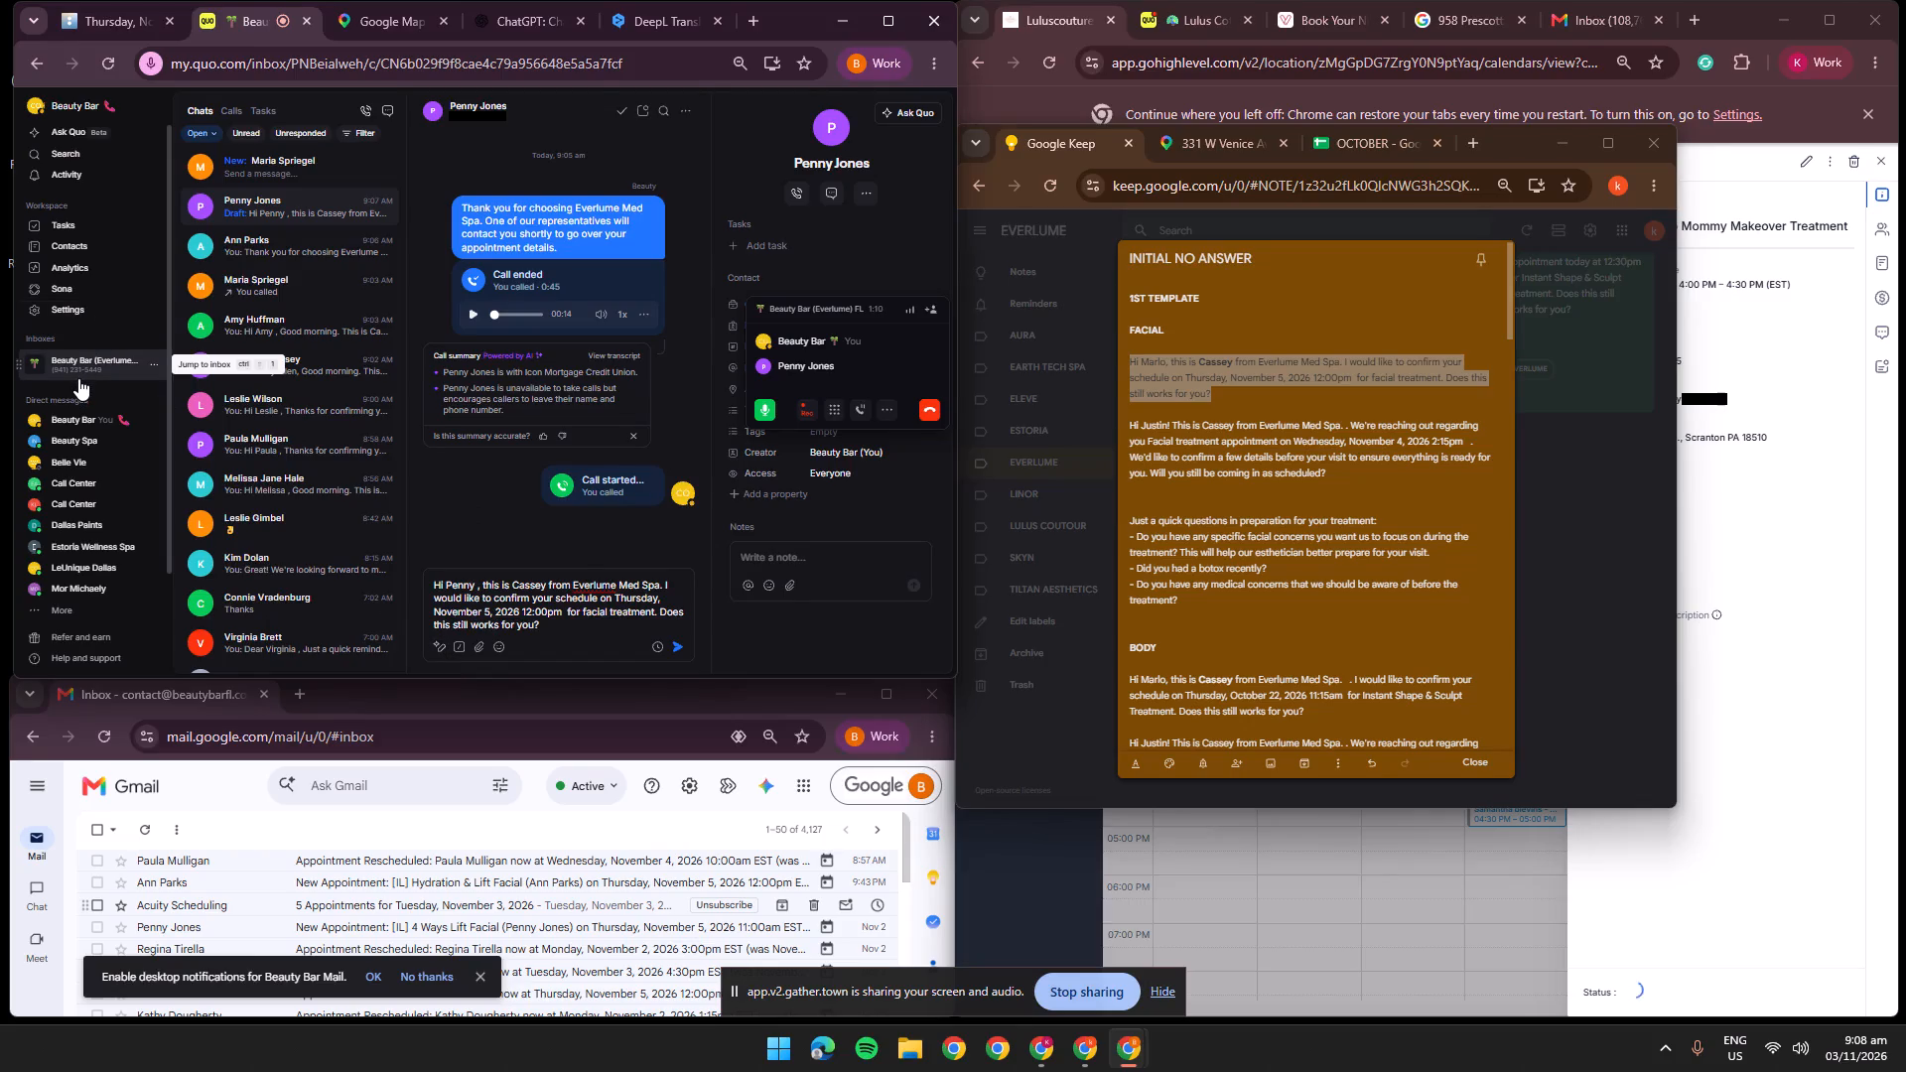
{"action": "left_click", "coordinate": [571, 624]}
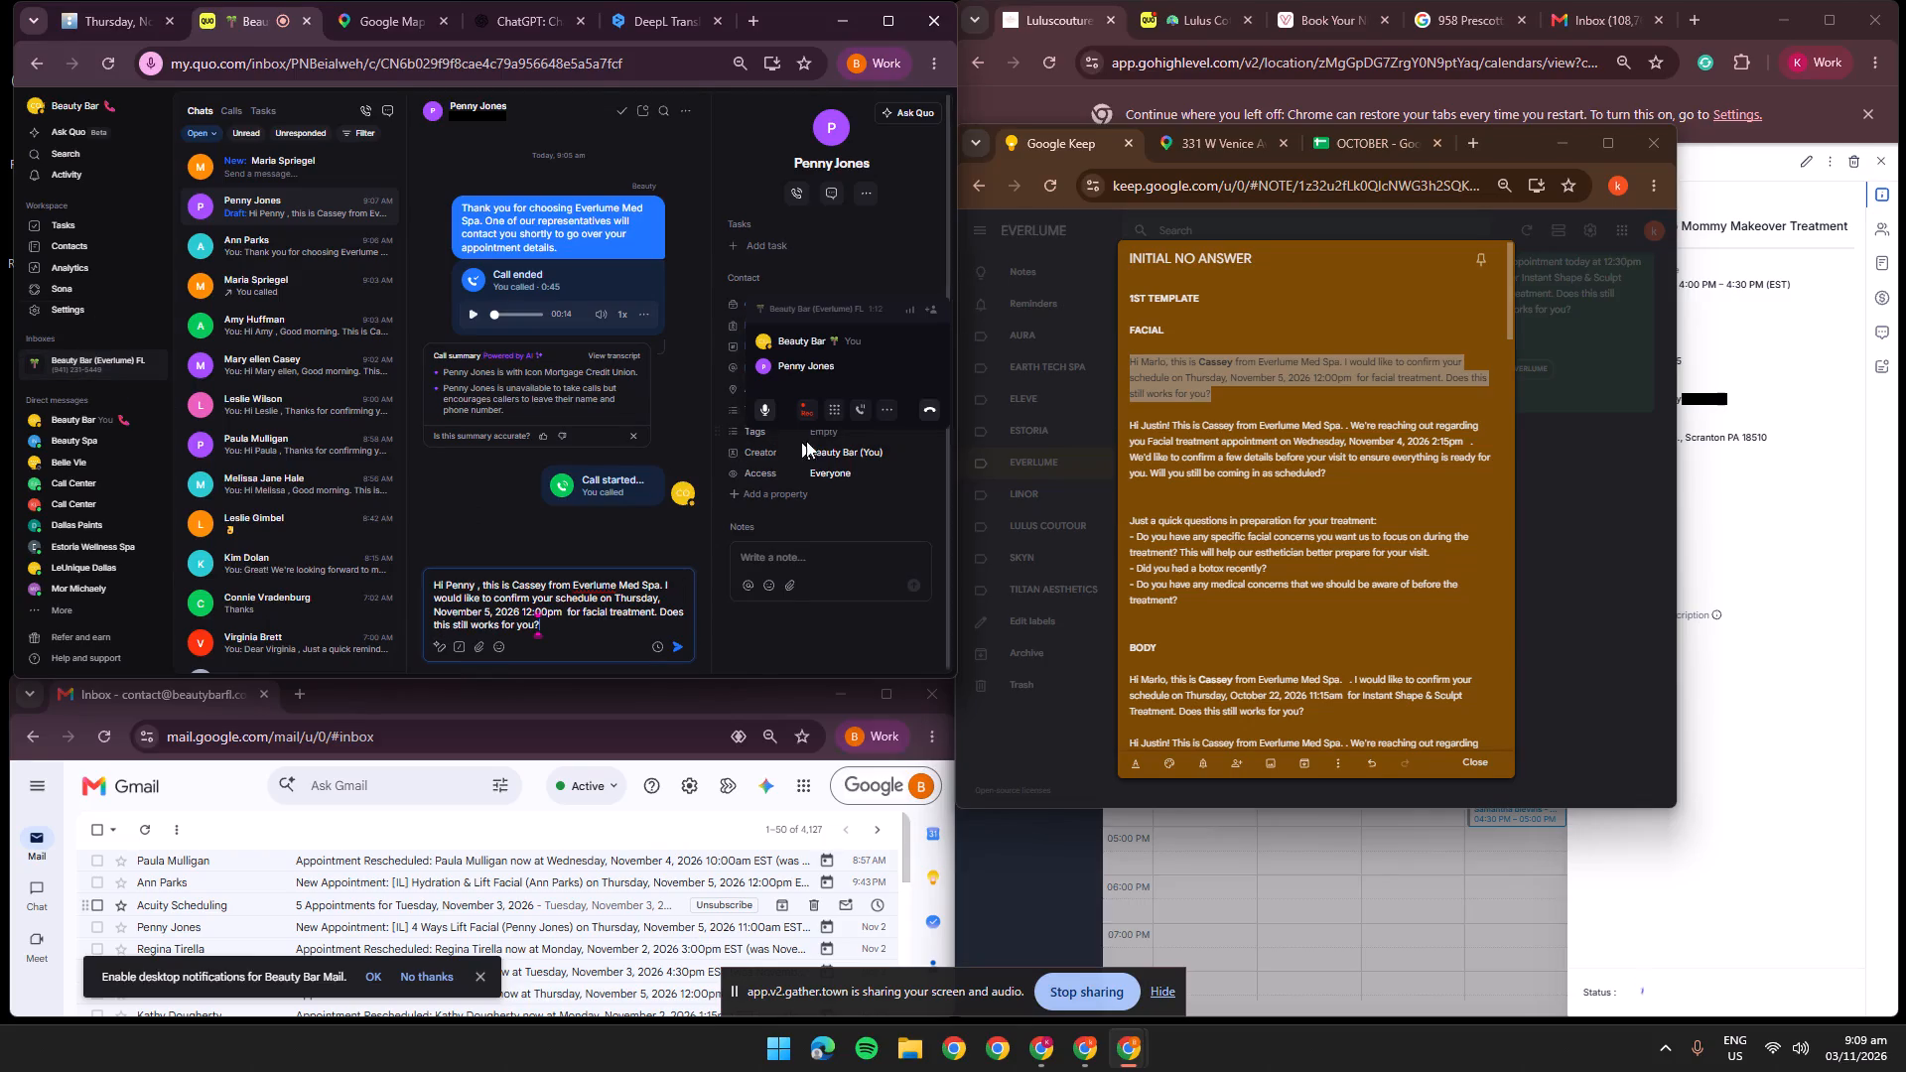
{"action": "left_click", "coordinate": [933, 408]}
{"action": "left_click", "coordinate": [634, 592]}
{"action": "left_click", "coordinate": [585, 617]}
{"action": "key", "text": "Return"}
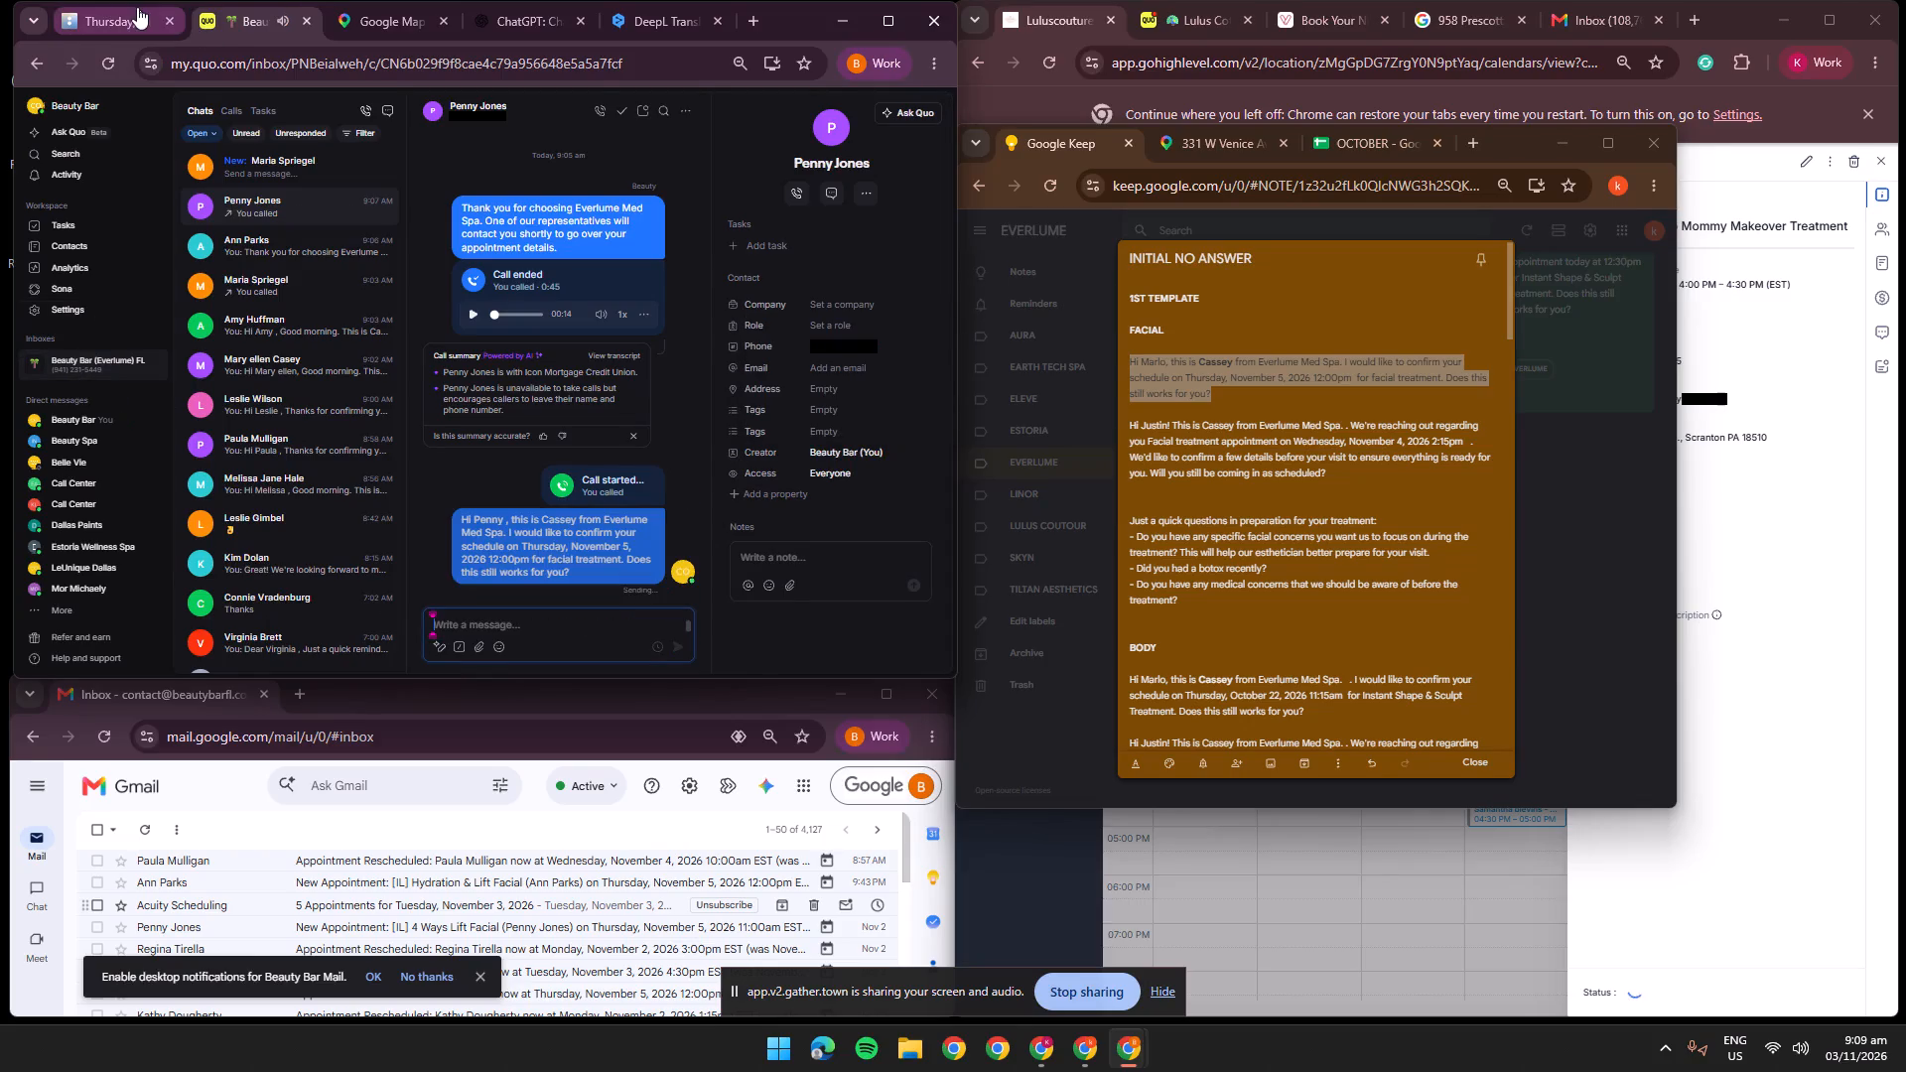
Open the conversation of the November 5 12:00 PM Hydration & Lift Facial client, Ann, and call the client.
{"action": "left_click", "coordinate": [310, 239]}
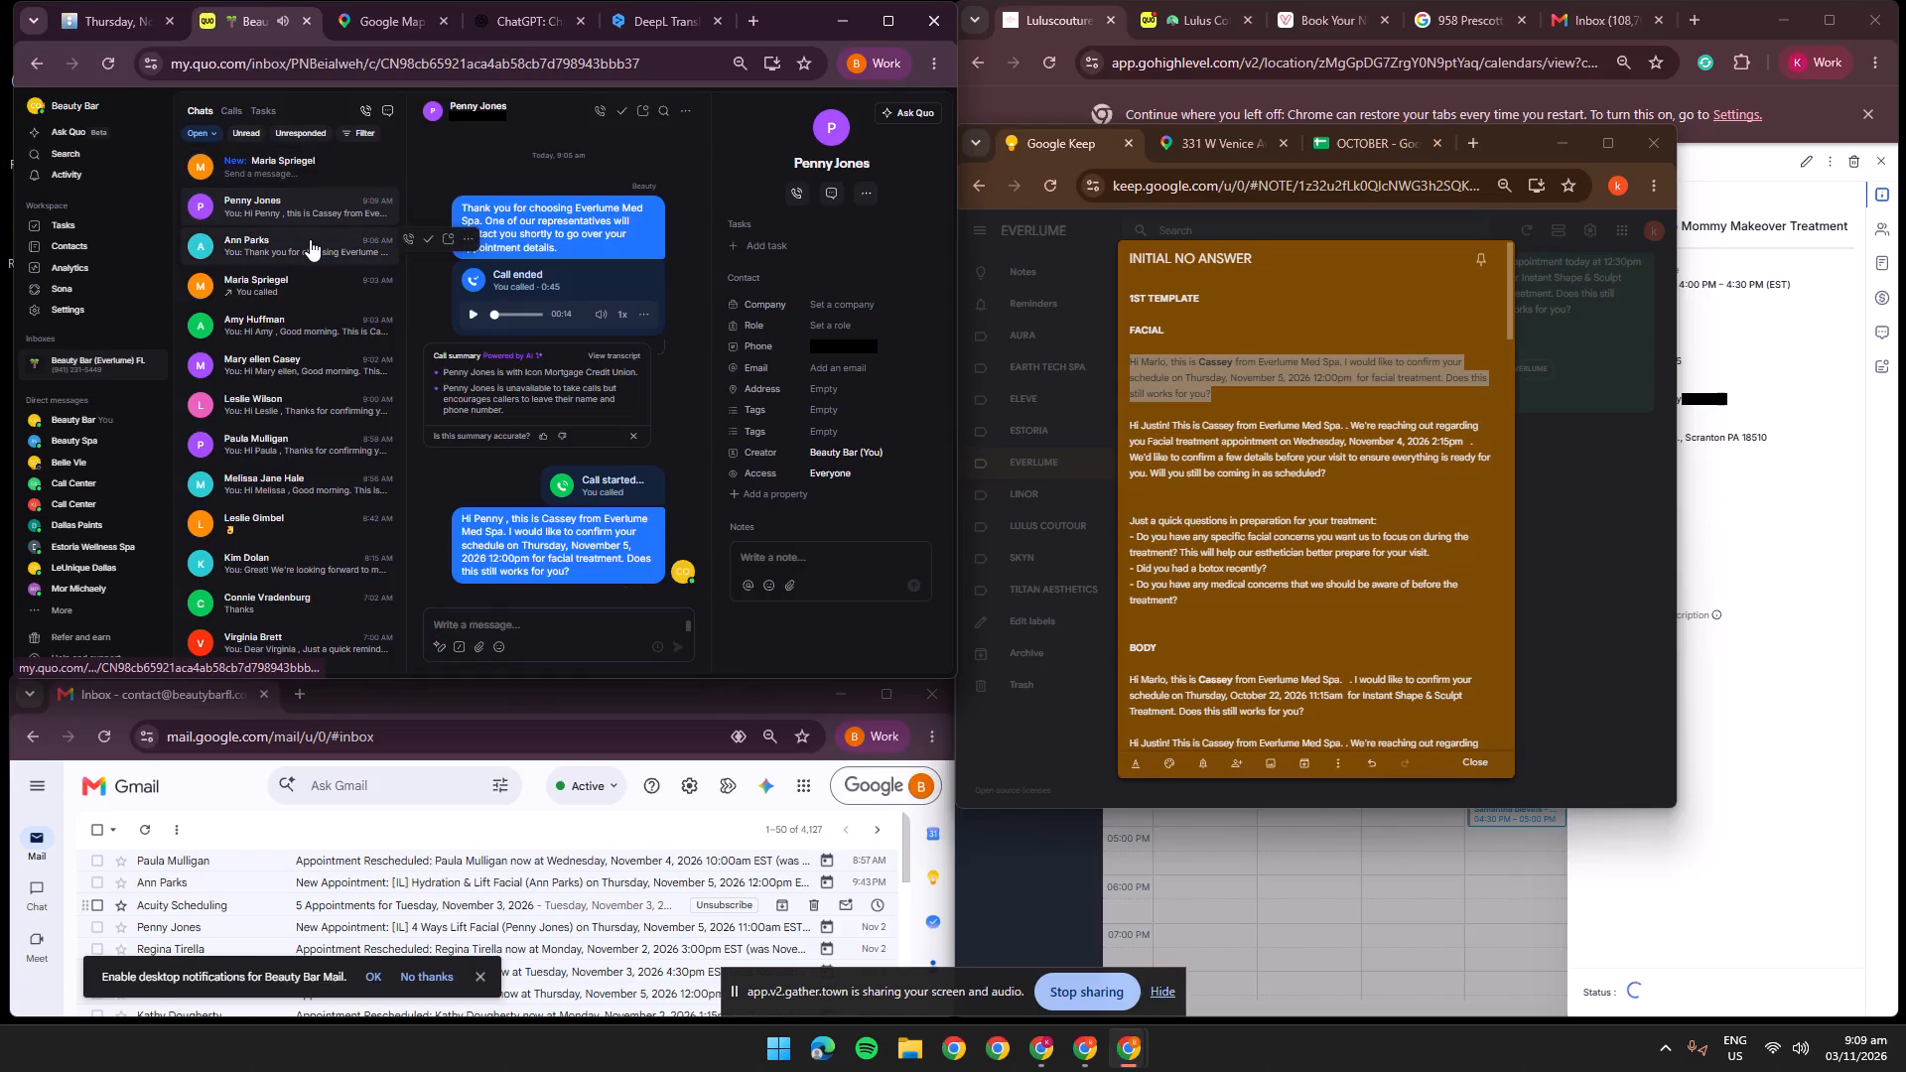
{"action": "left_click", "coordinate": [793, 198]}
{"action": "left_click", "coordinate": [624, 439]}
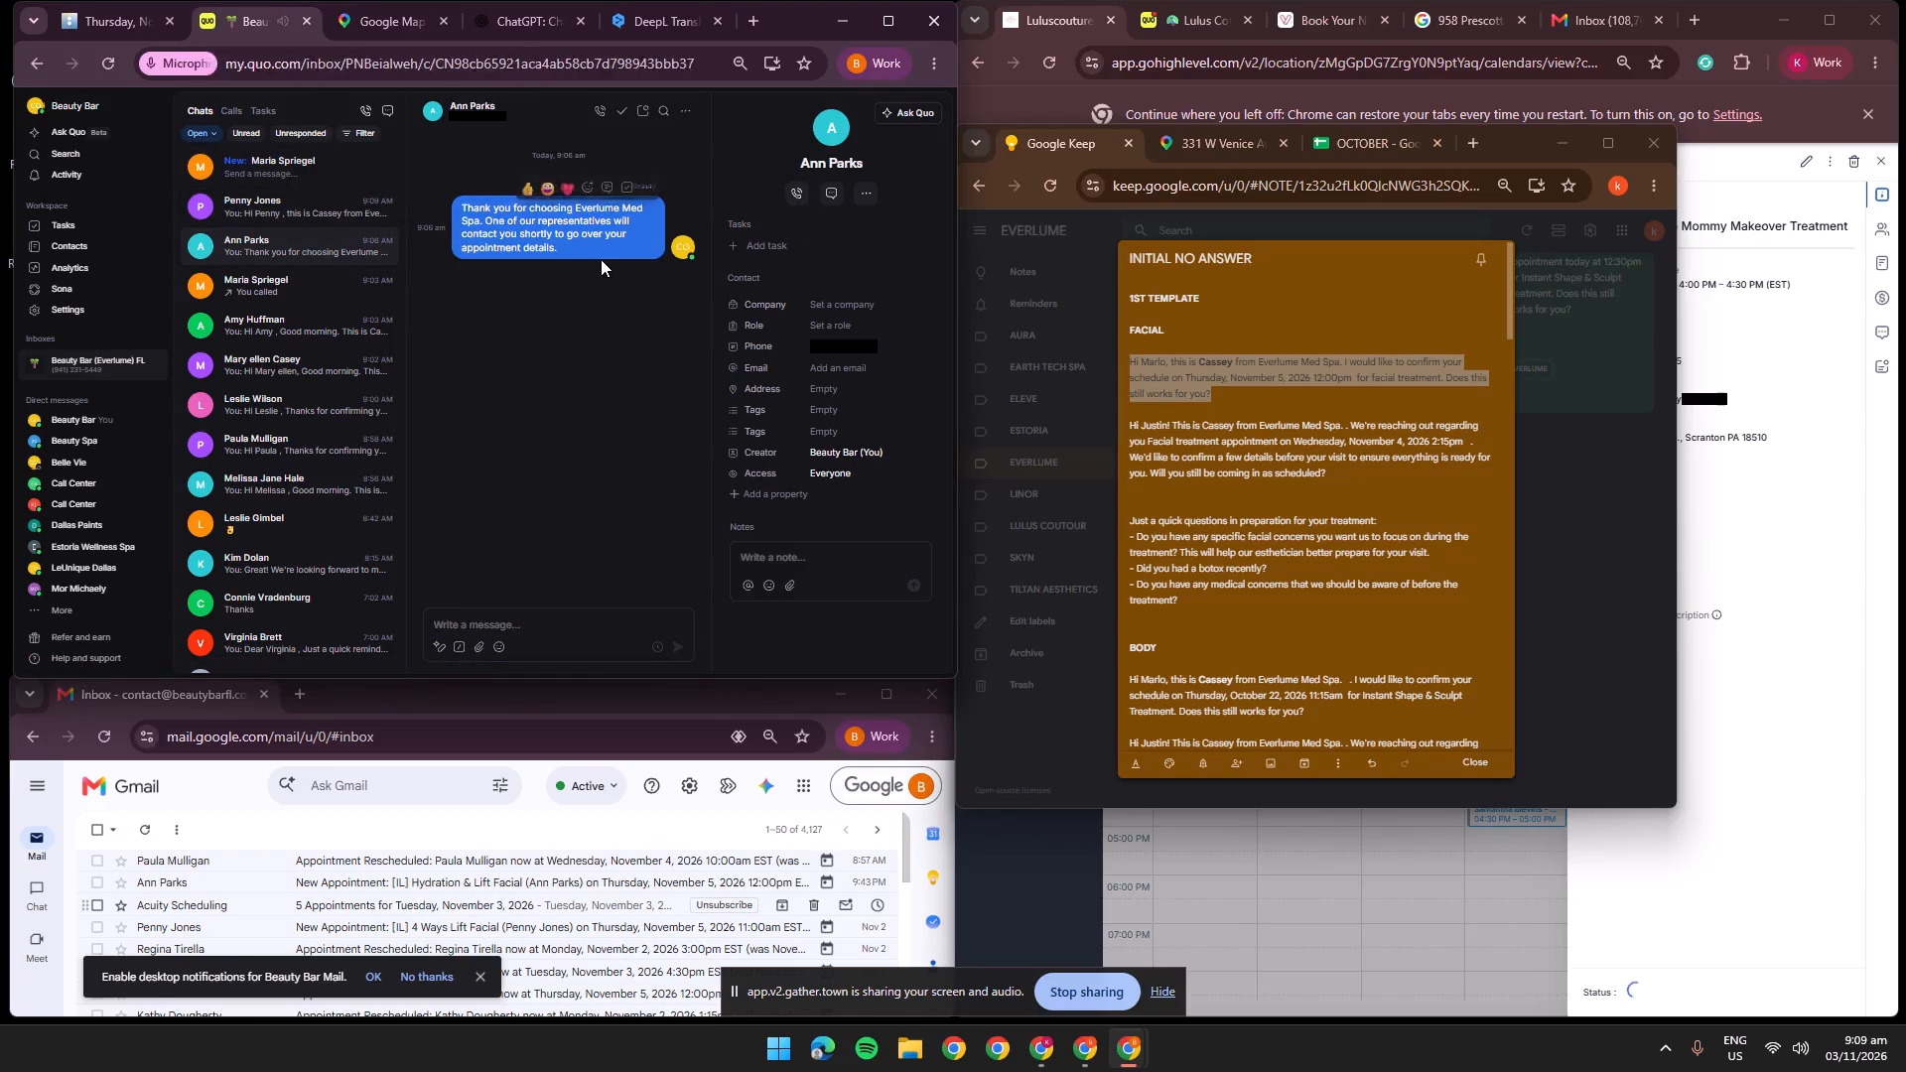
Return to Acuity and close the November 5 11:00 AM appointment.
{"action": "left_click", "coordinate": [137, 21]}
{"action": "scroll", "coordinate": [691, 416], "scroll_direction": "down", "scroll_amount": 2}
{"action": "scroll", "coordinate": [723, 482], "scroll_direction": "up", "scroll_amount": 3}
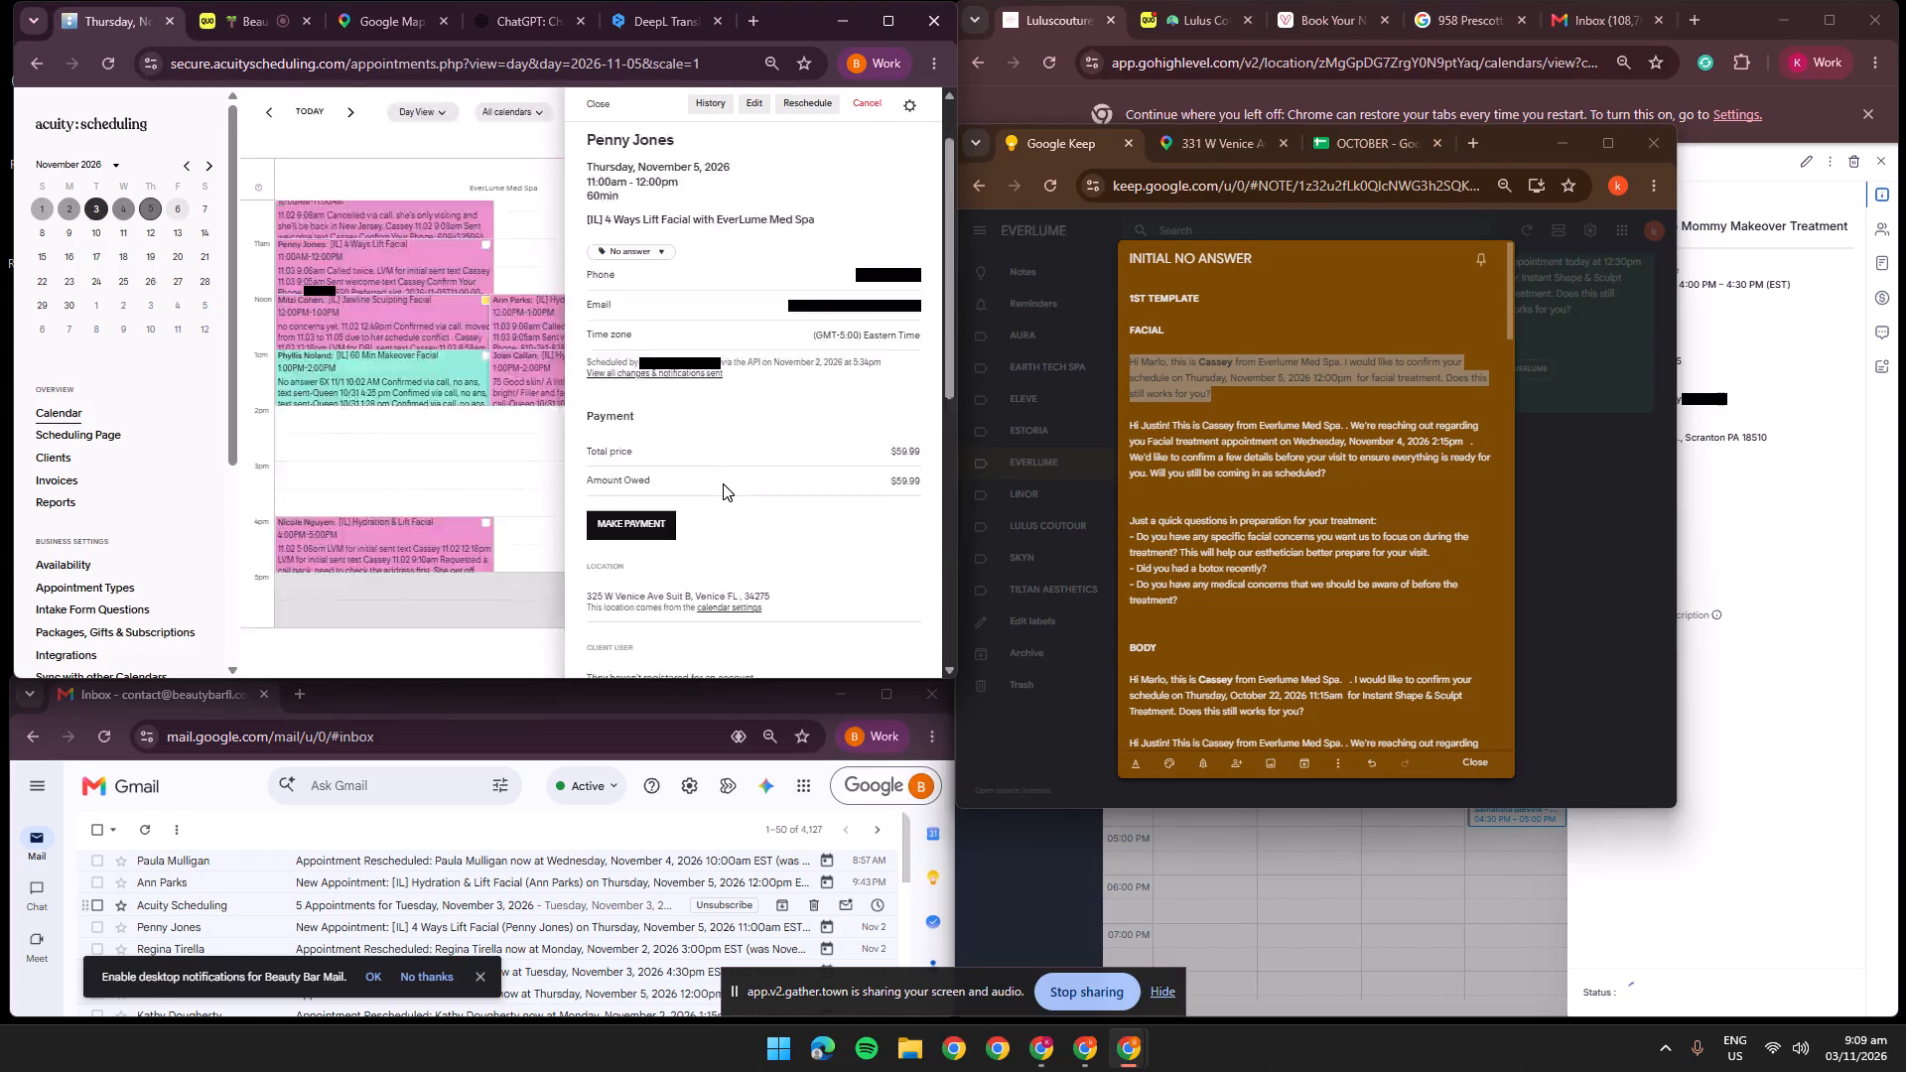
{"action": "scroll", "coordinate": [723, 483], "scroll_direction": "down", "scroll_amount": 3}
{"action": "left_click", "coordinate": [432, 468]}
{"action": "scroll", "coordinate": [503, 586], "scroll_direction": "up", "scroll_amount": 4}
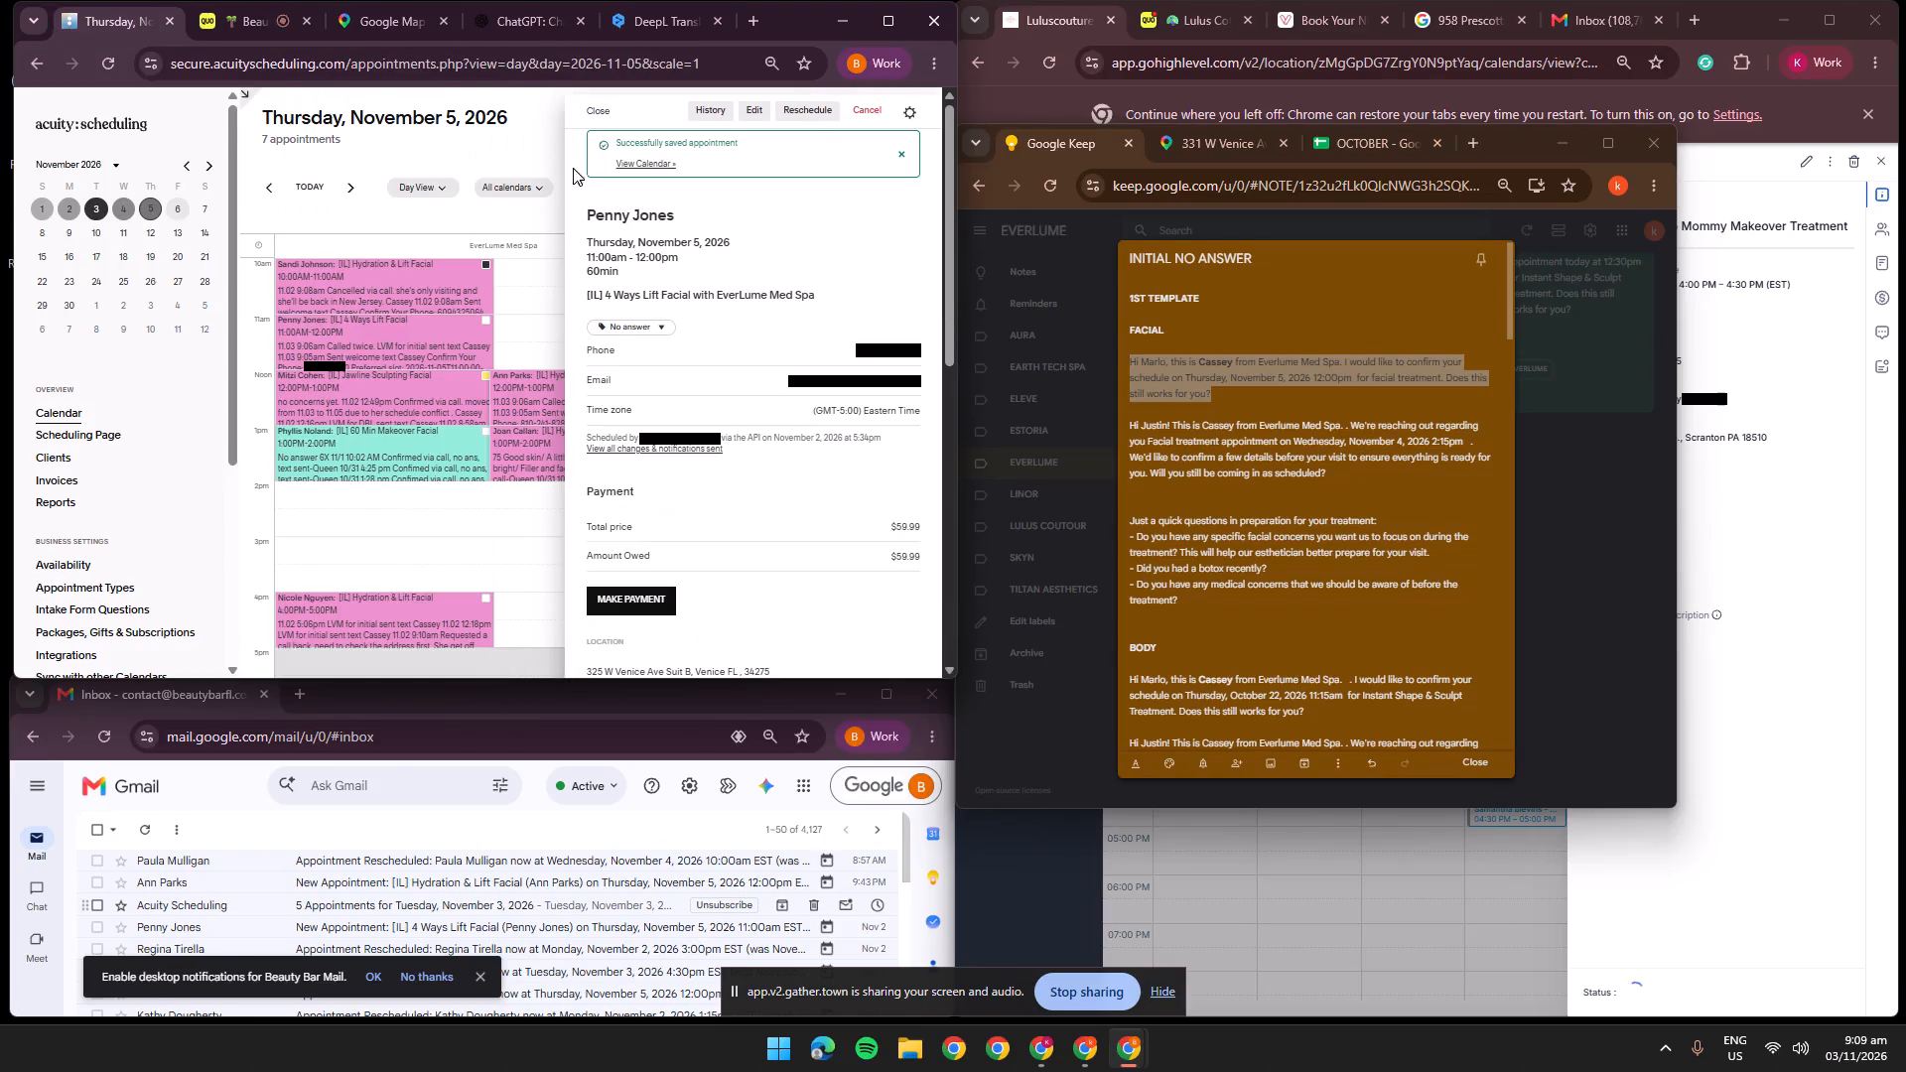
{"action": "left_click", "coordinate": [605, 104]}
In the November 5 12:00 PM appointment notes, set the welcome text time to 9:06am and the called-twice time to 9:09am.
{"action": "left_click", "coordinate": [586, 393]}
{"action": "left_click", "coordinate": [208, 21]}
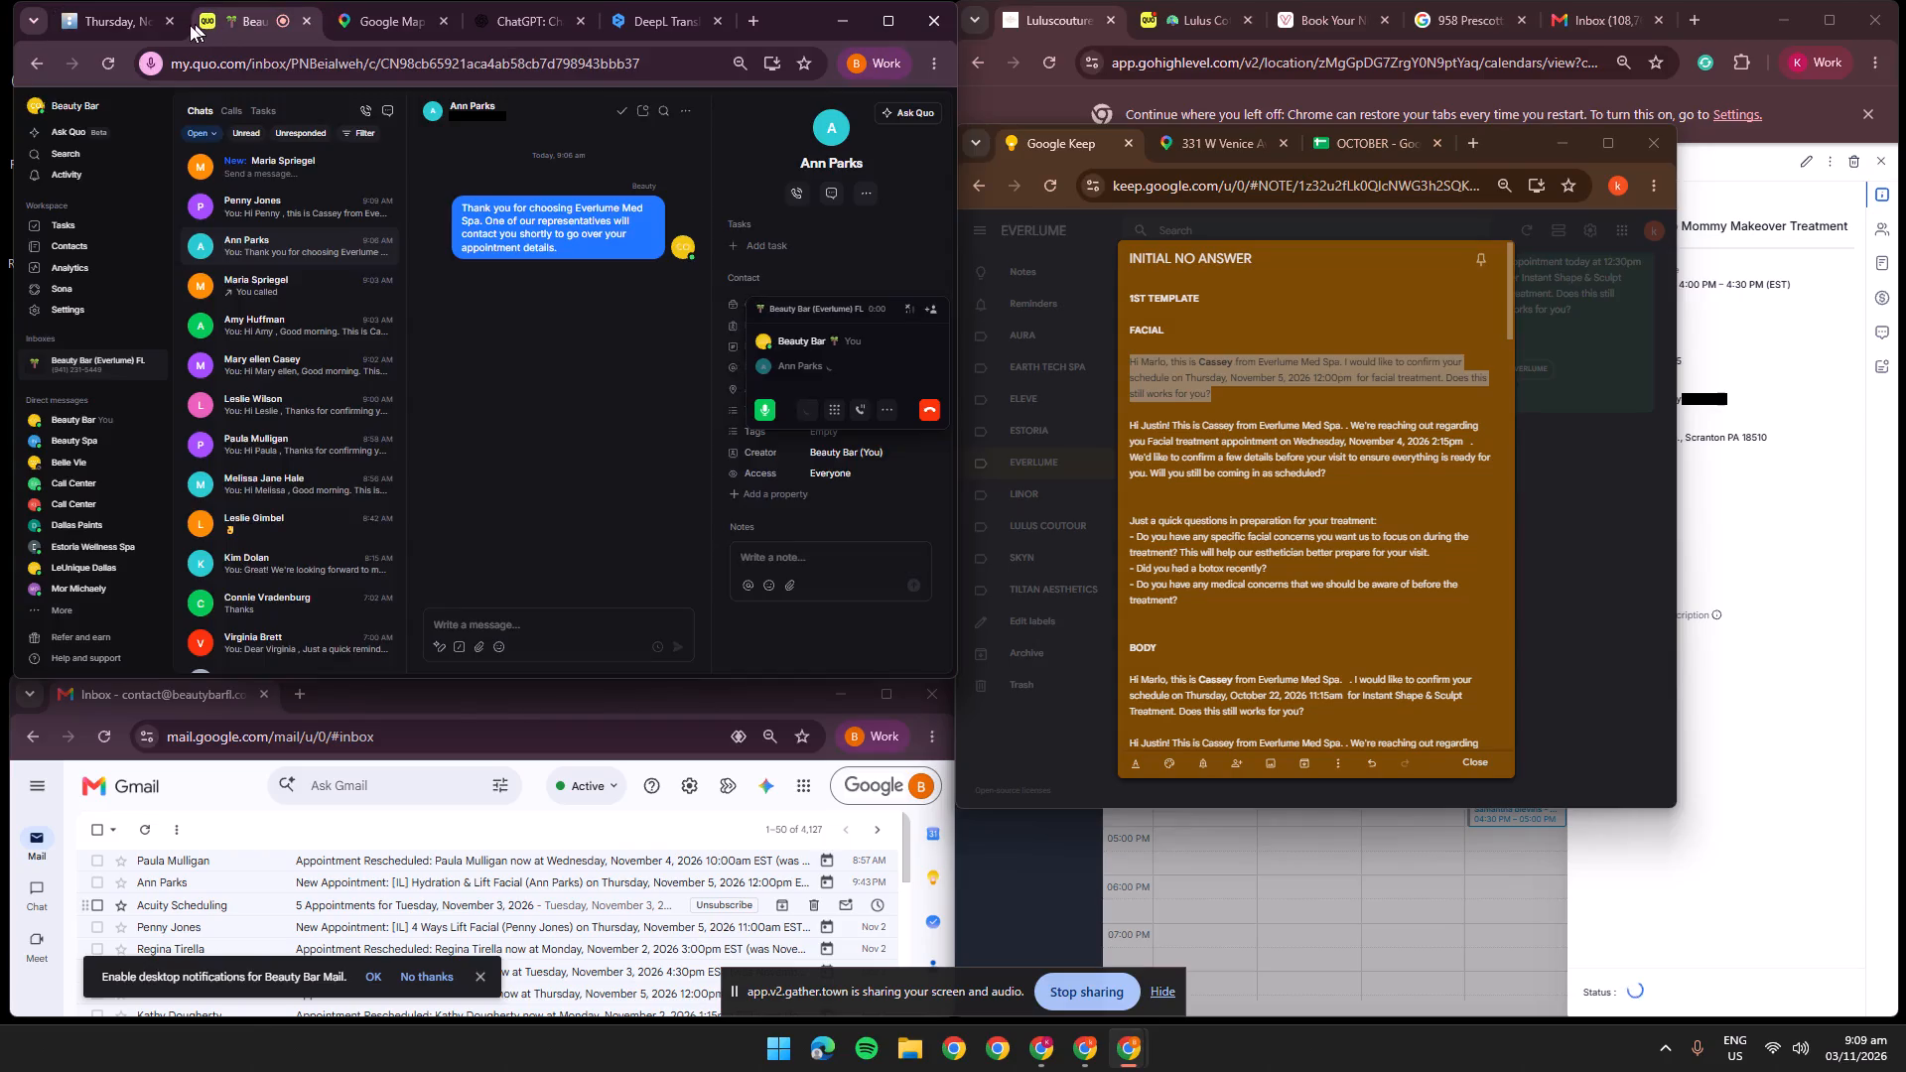
{"action": "left_click", "coordinate": [127, 20]}
{"action": "scroll", "coordinate": [675, 511], "scroll_direction": "down", "scroll_amount": 3}
{"action": "left_click", "coordinate": [771, 226]}
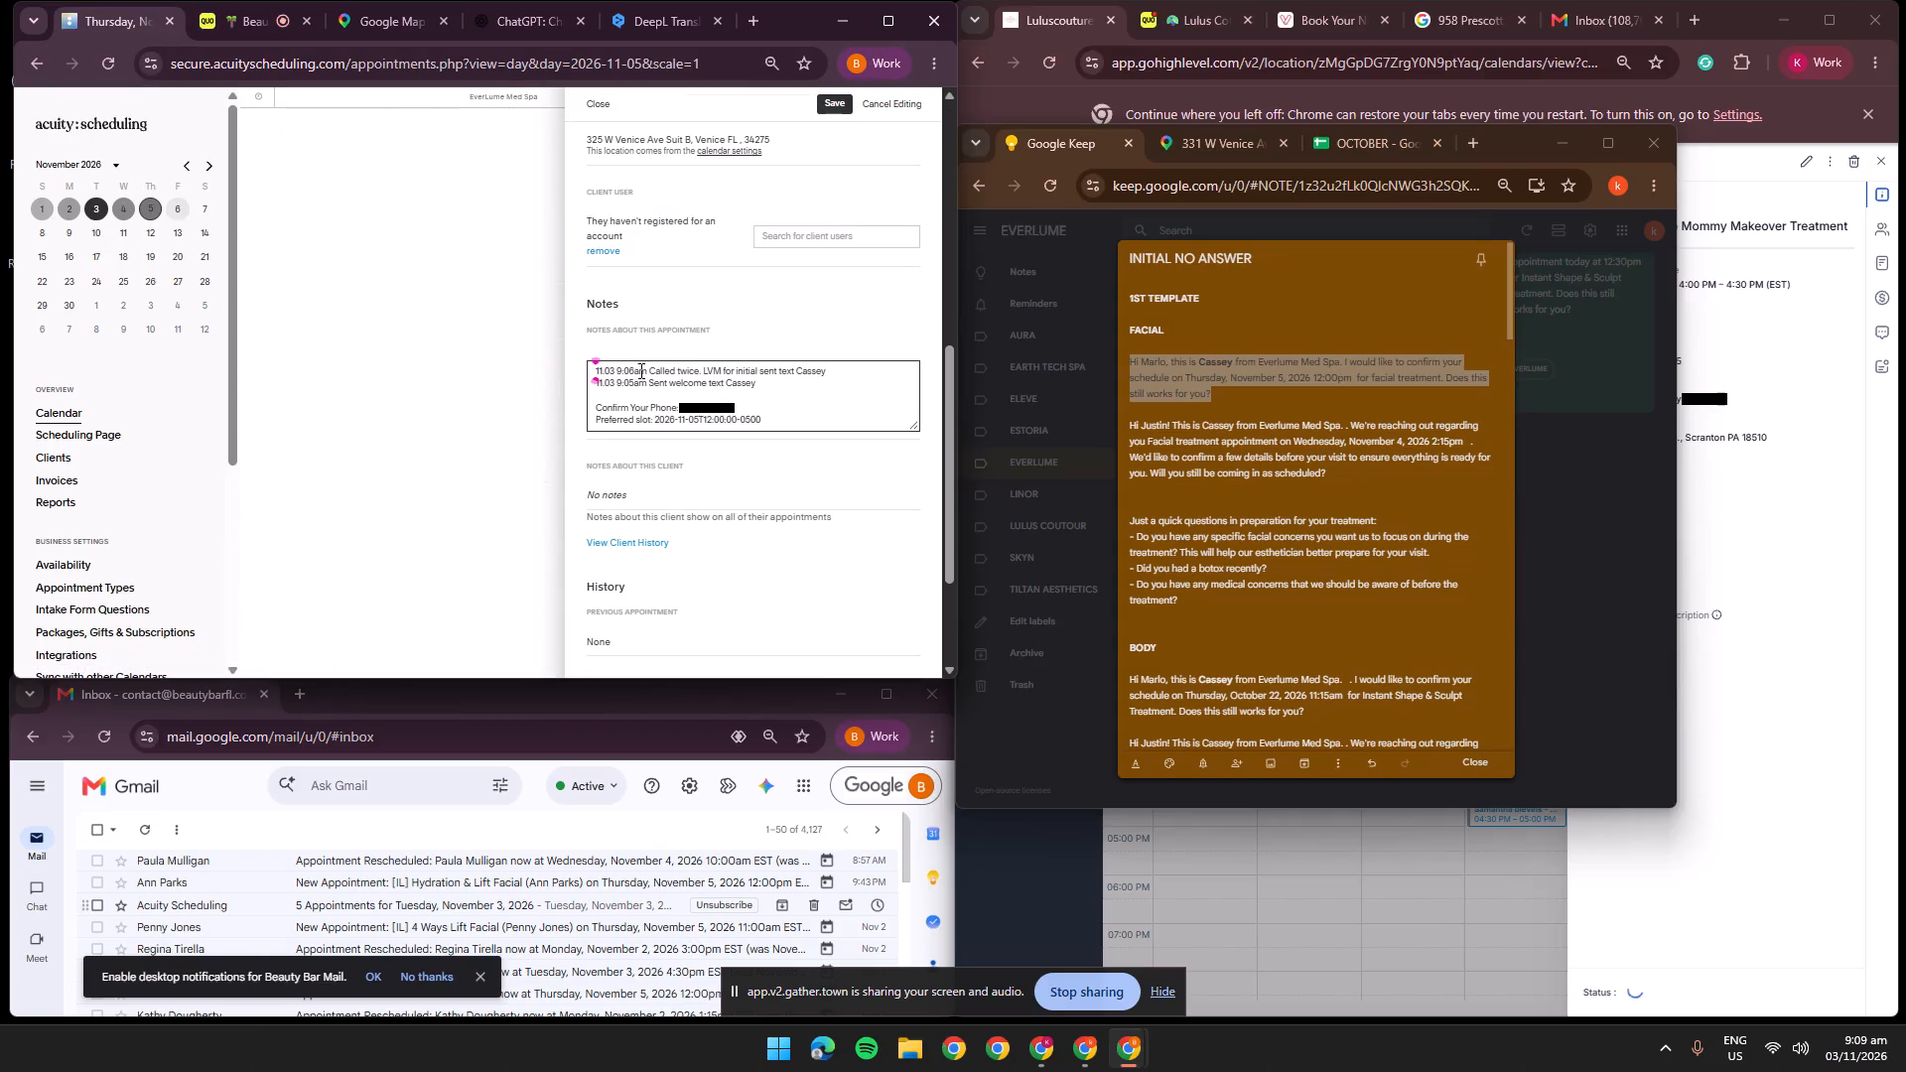
{"action": "left_click", "coordinate": [632, 381]}
{"action": "key", "text": "BackSpace"}
{"action": "type", "text": "=6"}
{"action": "key", "text": "BackSpace"}
{"action": "key", "text": "BackSpace"}
{"action": "key", "text": "6"}
{"action": "key", "text": "Up"}
{"action": "key", "text": "BackSpace"}
{"action": "key", "text": "9"}
{"action": "scroll", "coordinate": [729, 348], "scroll_direction": "up", "scroll_amount": 3}
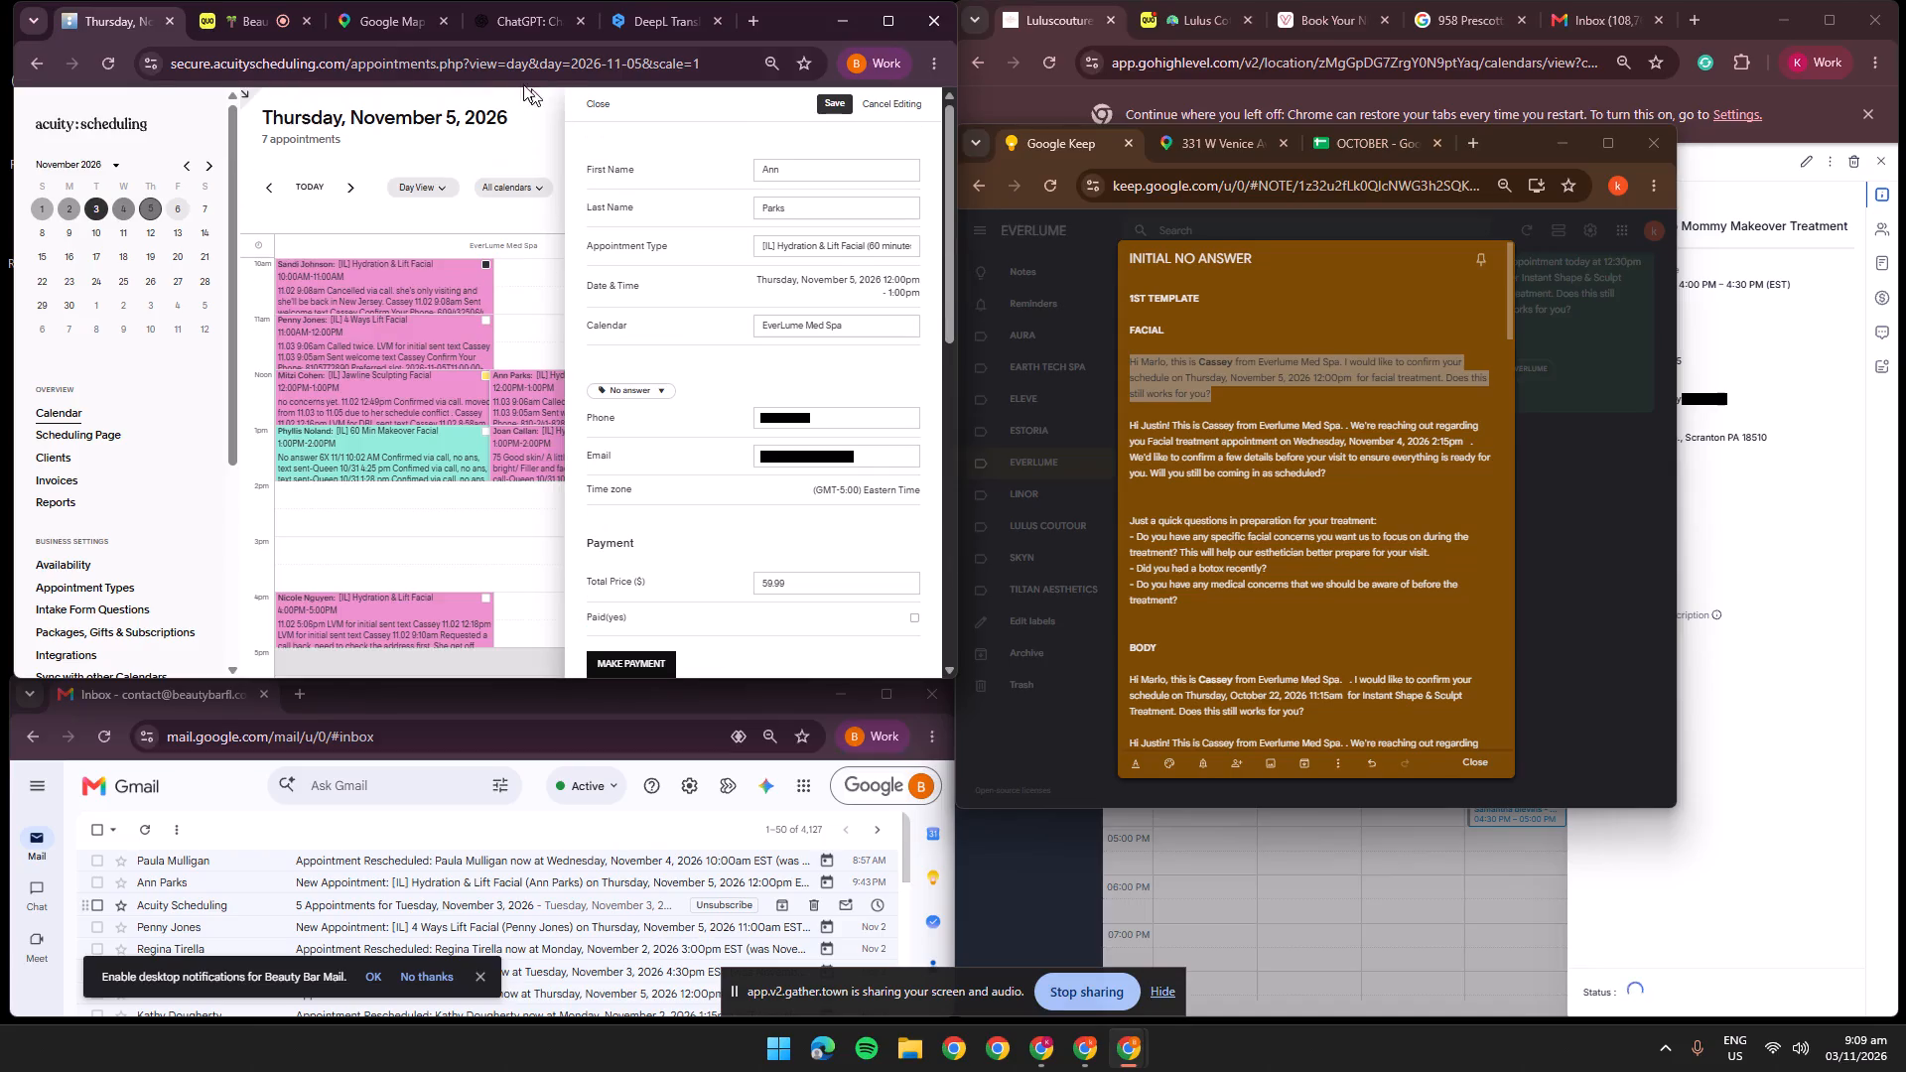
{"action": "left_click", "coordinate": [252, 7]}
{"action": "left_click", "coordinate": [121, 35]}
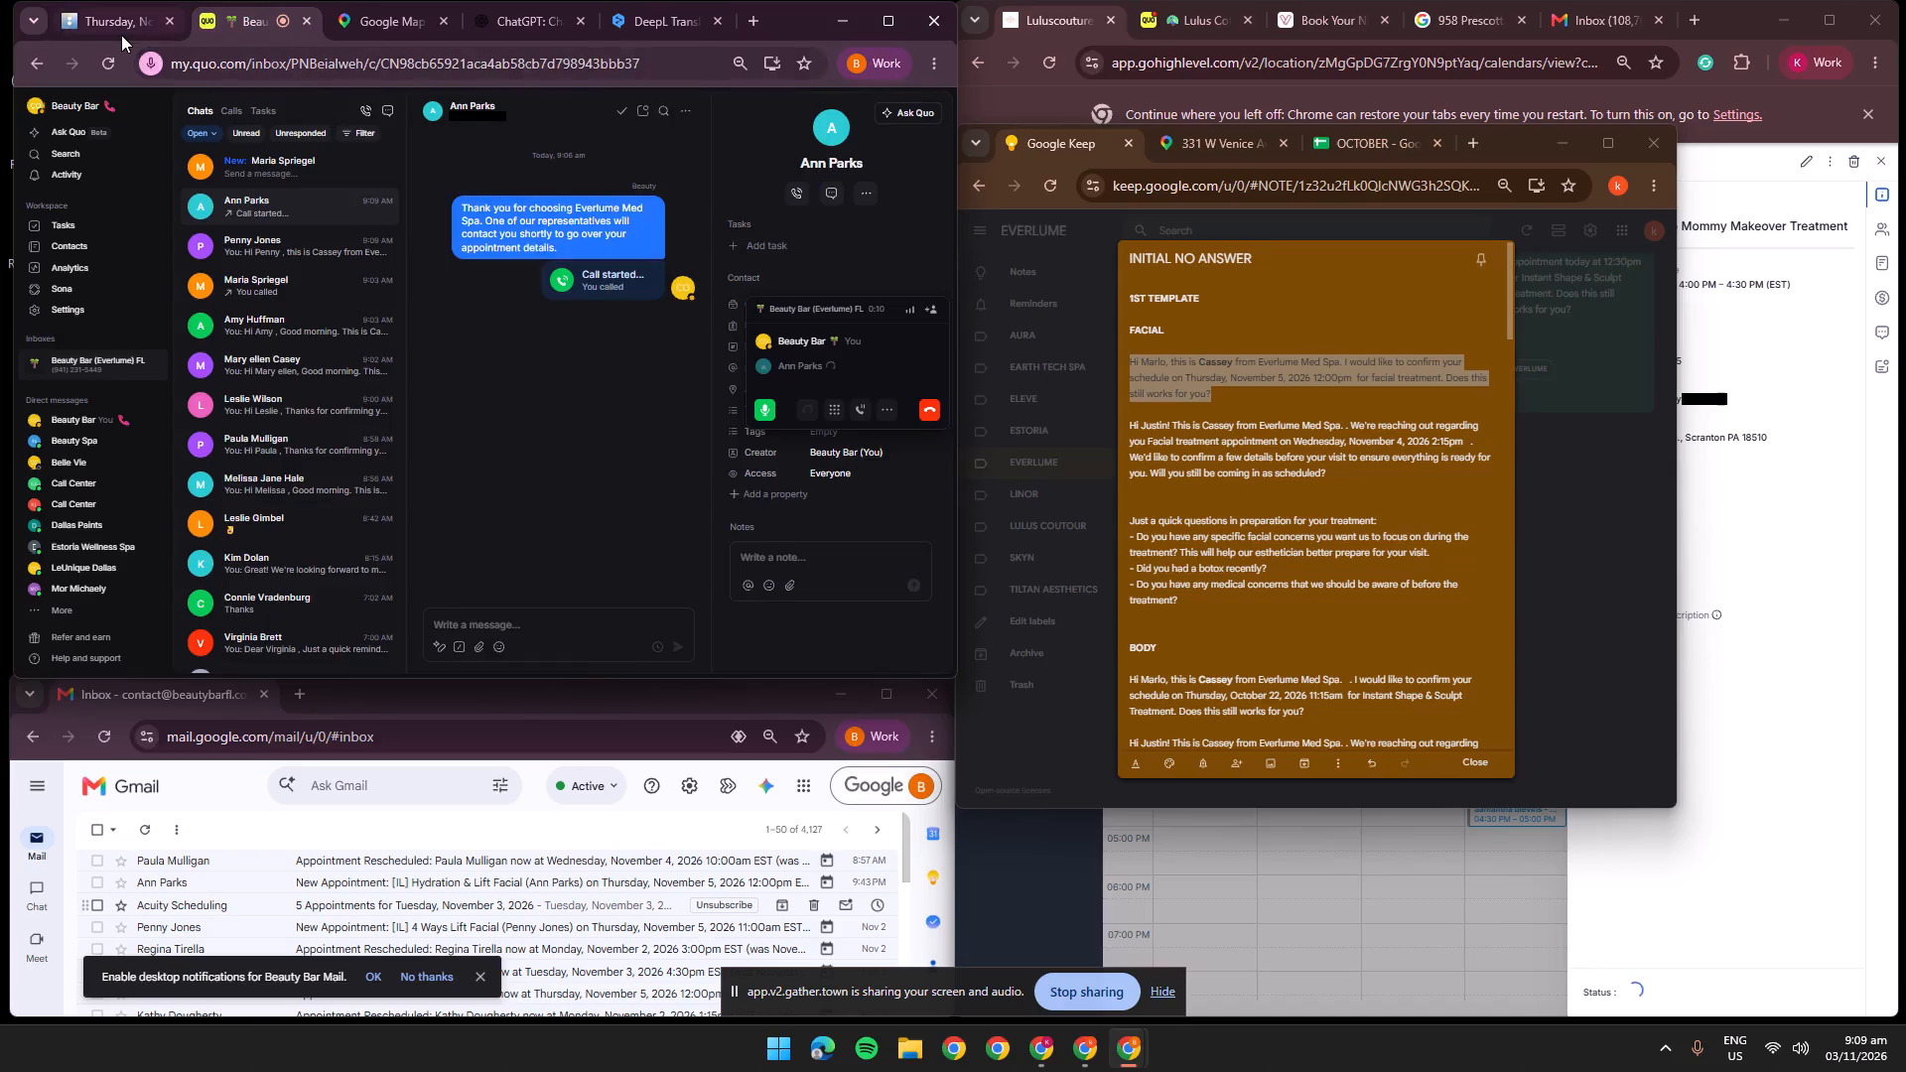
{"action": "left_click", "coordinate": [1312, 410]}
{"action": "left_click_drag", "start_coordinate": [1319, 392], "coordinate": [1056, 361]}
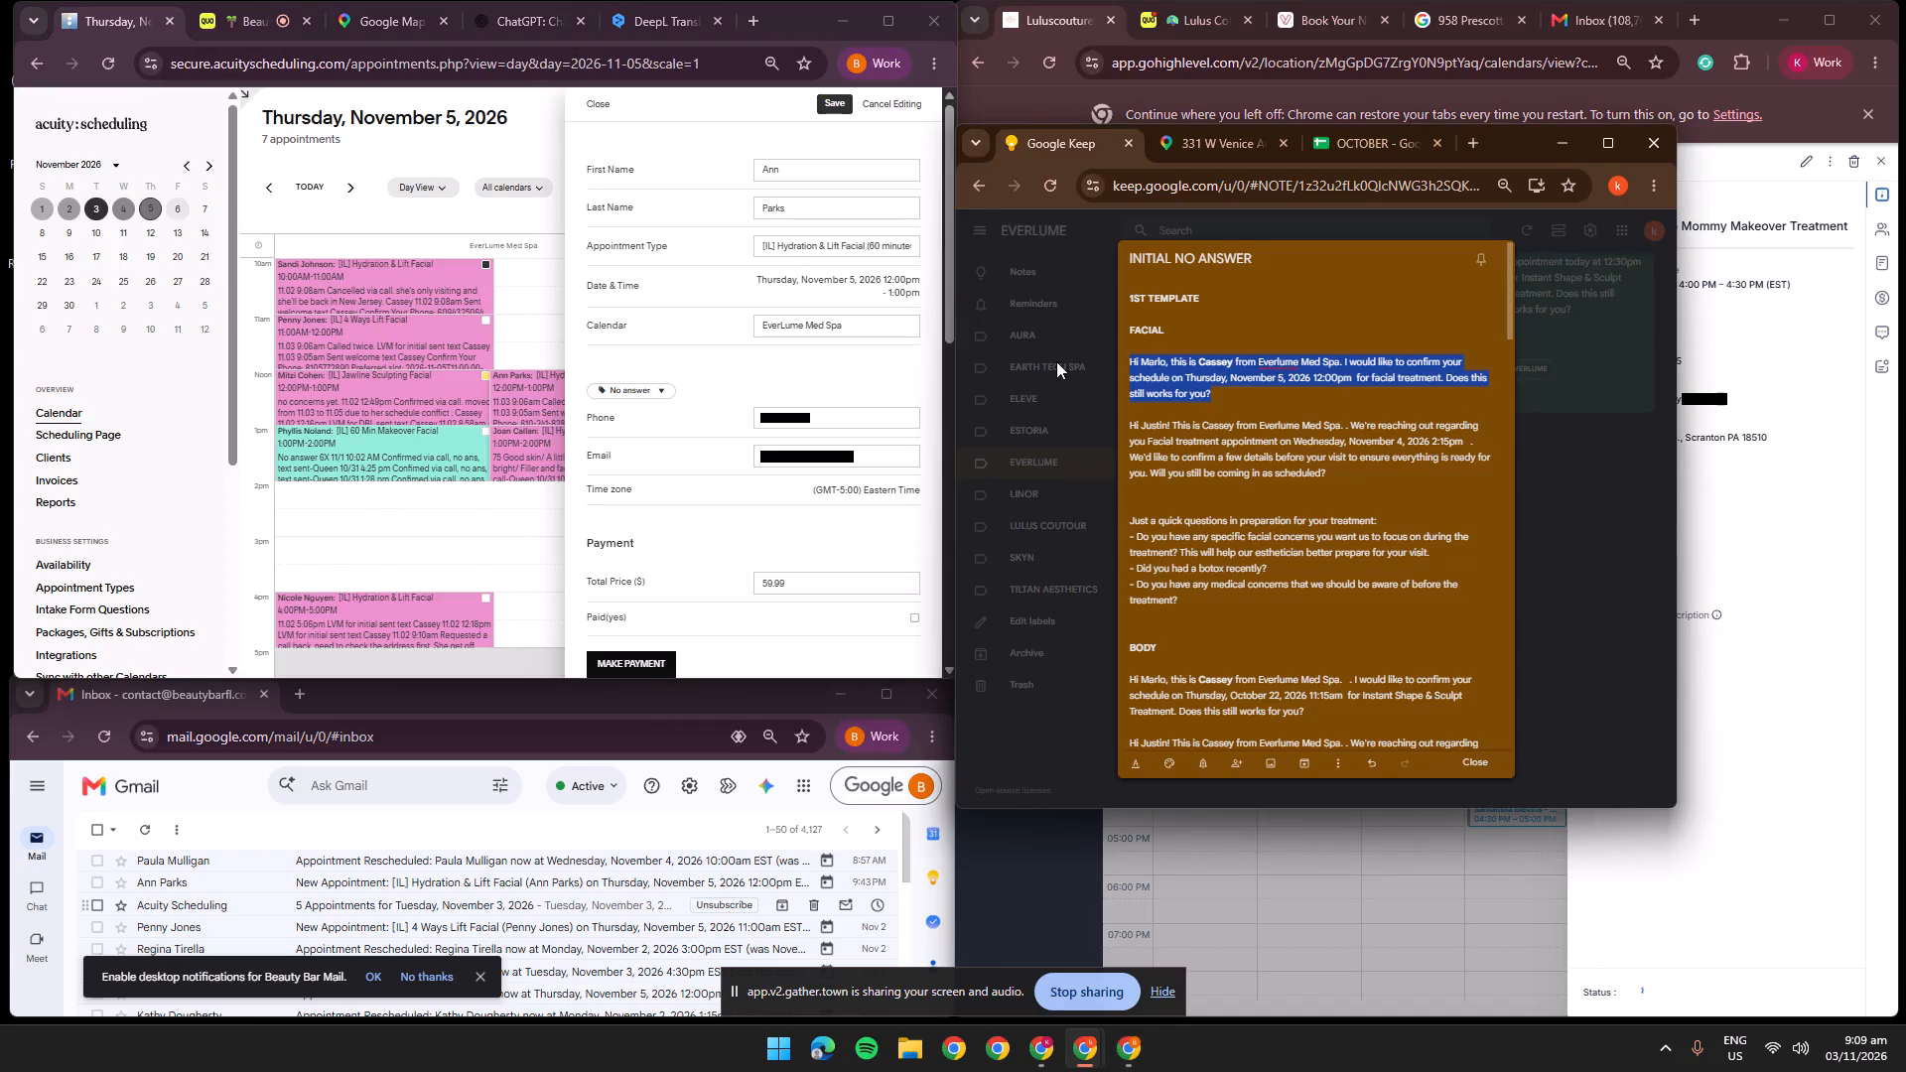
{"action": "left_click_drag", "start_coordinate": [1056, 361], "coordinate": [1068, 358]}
In the 11:00 AM client's Quo conversation, copy "Thursday, November 5, 2026 12:00pm" from the sent text into a new message.
{"action": "left_click", "coordinate": [437, 334]}
{"action": "left_click", "coordinate": [239, 25]}
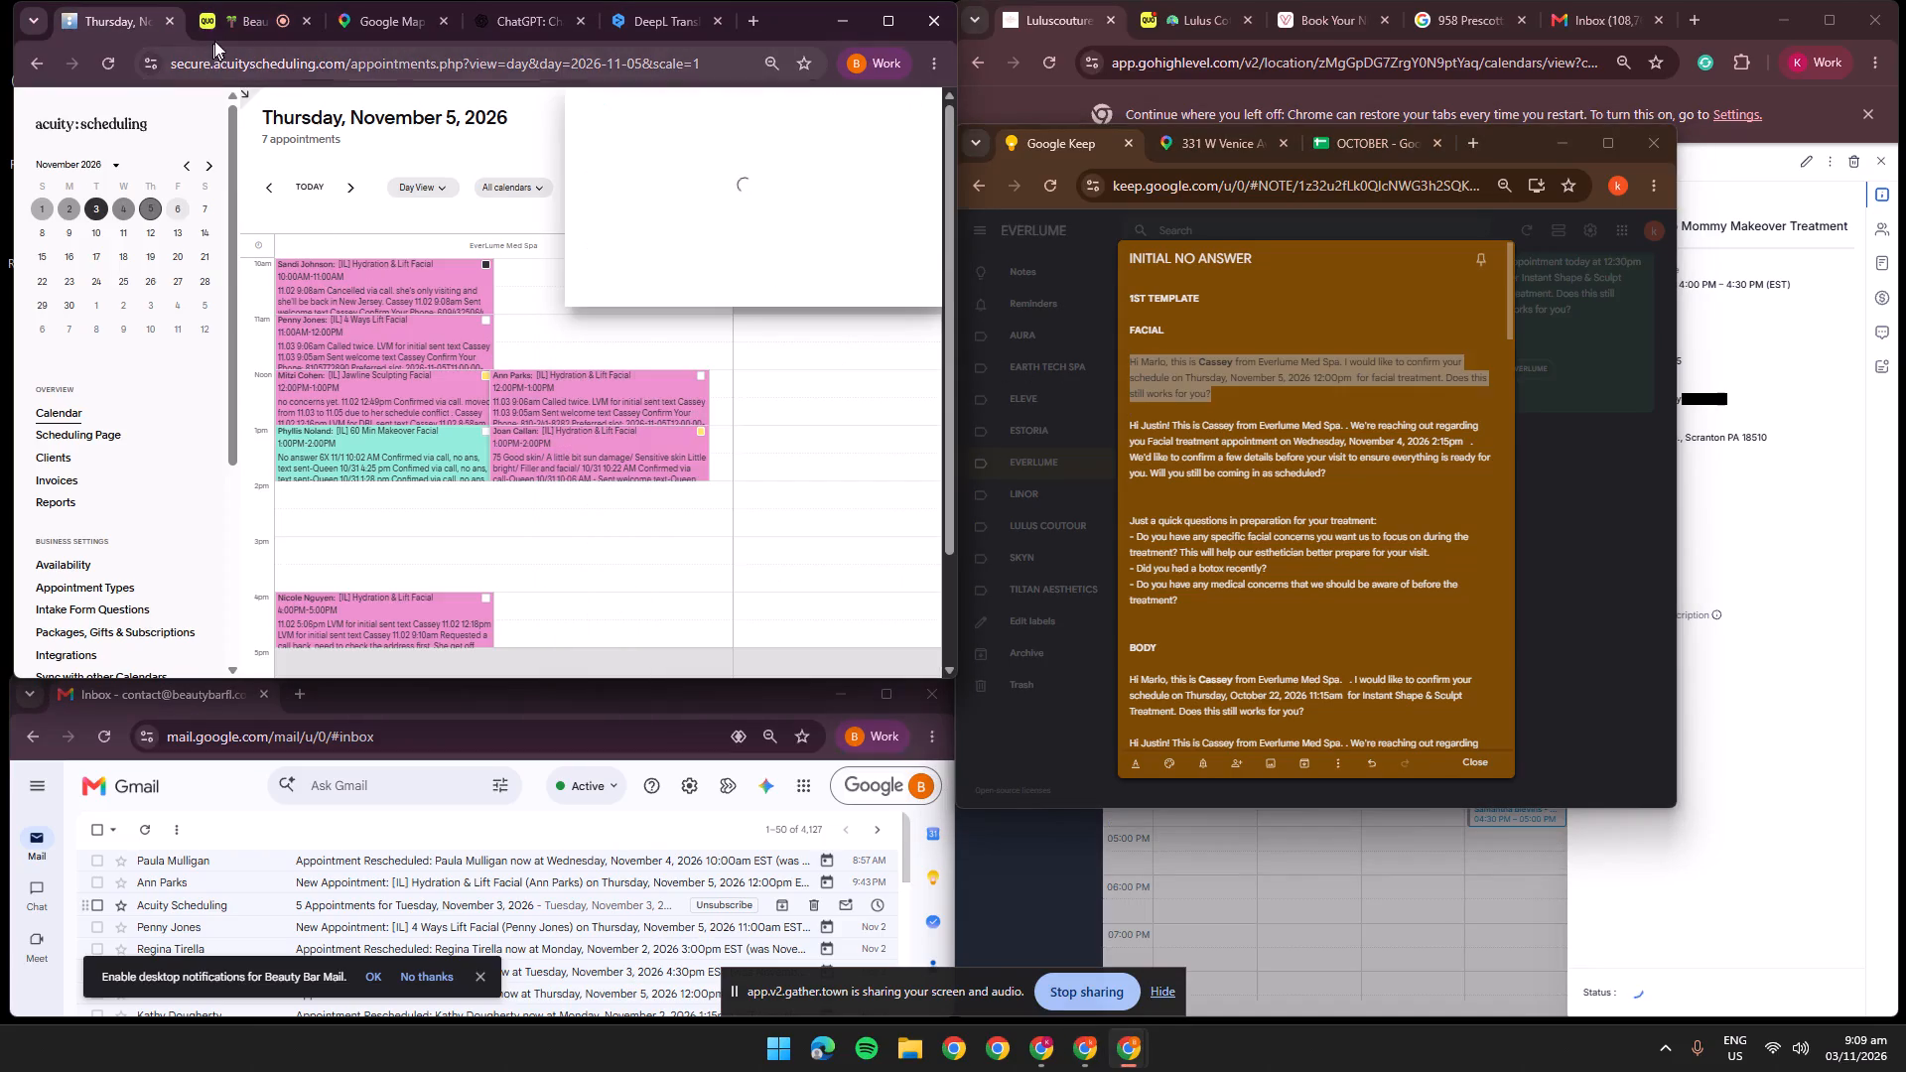
{"action": "left_click", "coordinate": [369, 255]}
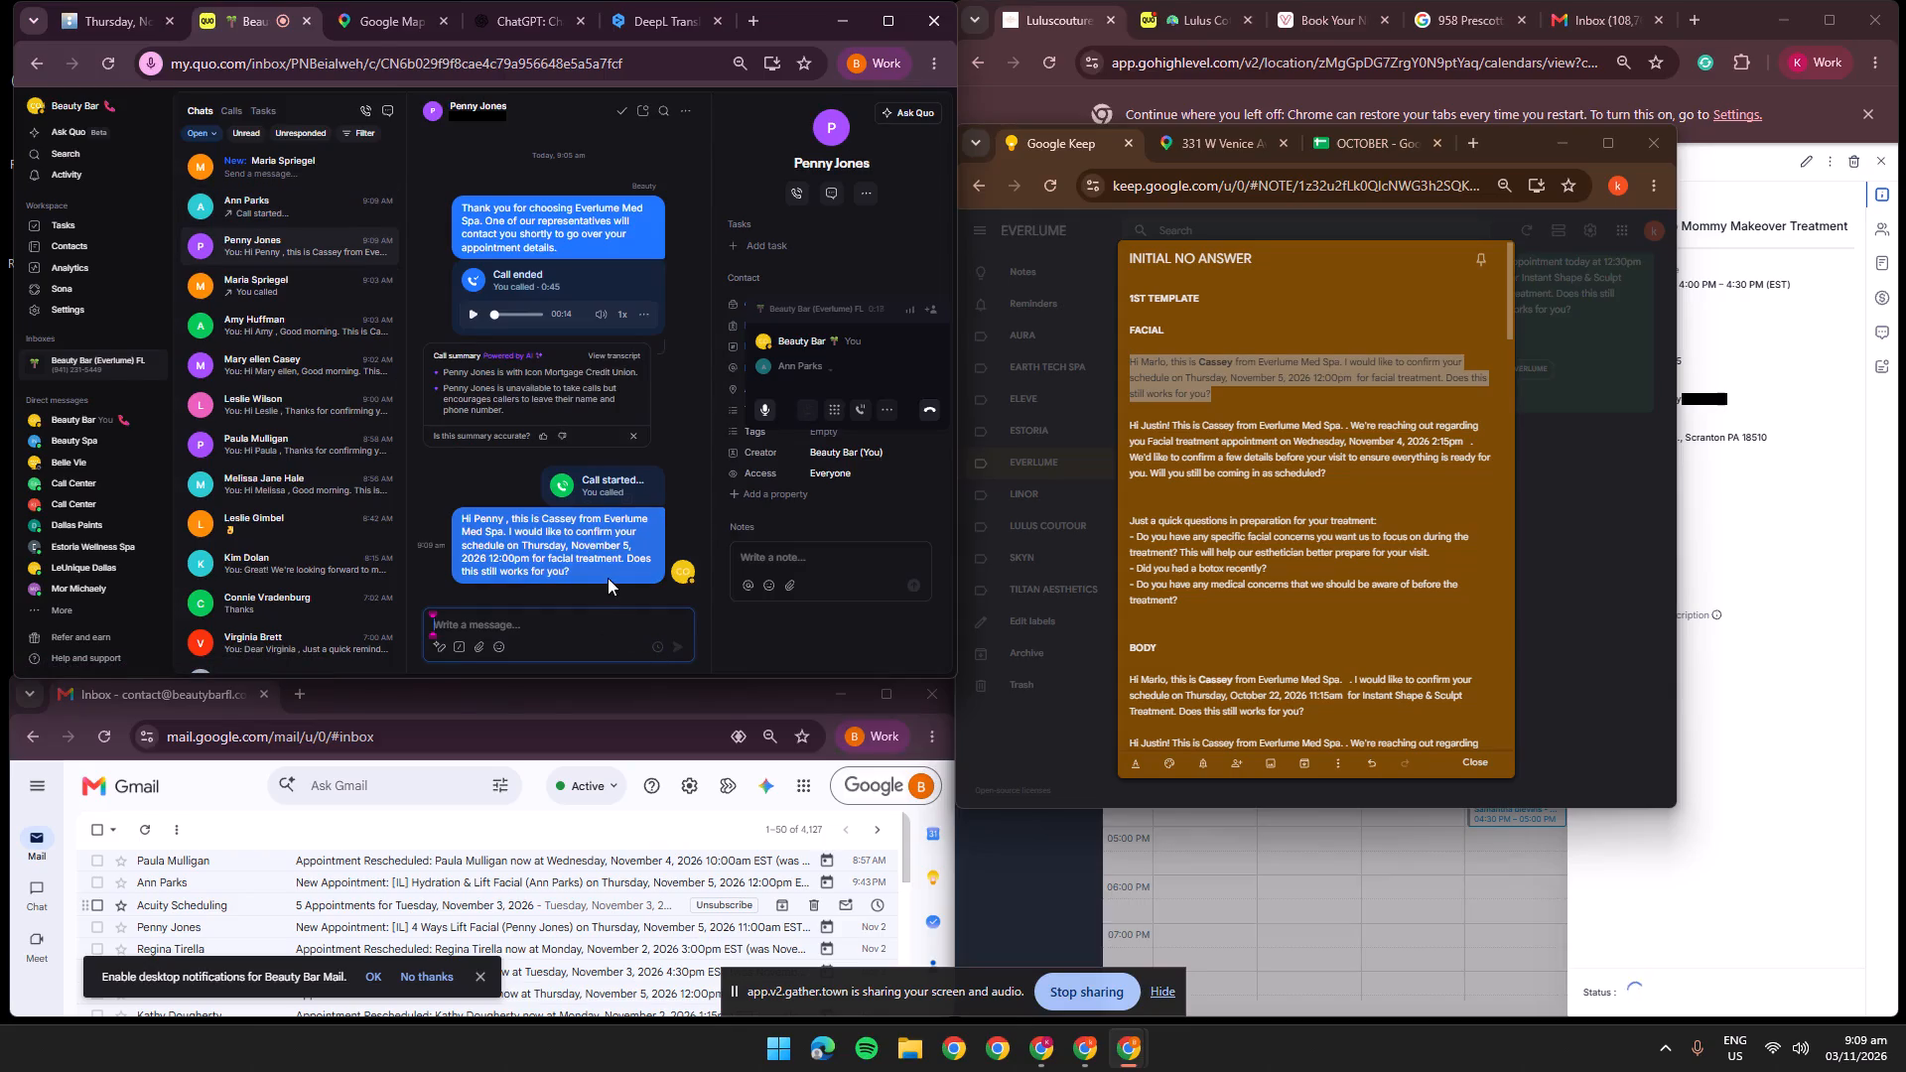
{"action": "left_click_drag", "start_coordinate": [522, 545], "coordinate": [533, 562]}
{"action": "key", "text": "ctrl+c"}
{"action": "key", "text": "ctrl+c"}
{"action": "left_click", "coordinate": [594, 617]}
{"action": "key", "text": "ctrl+v"}
Change the drafted message's time to 11:00am, add an asterisk at its end and send it as a correction.
{"action": "key", "text": "Left"}
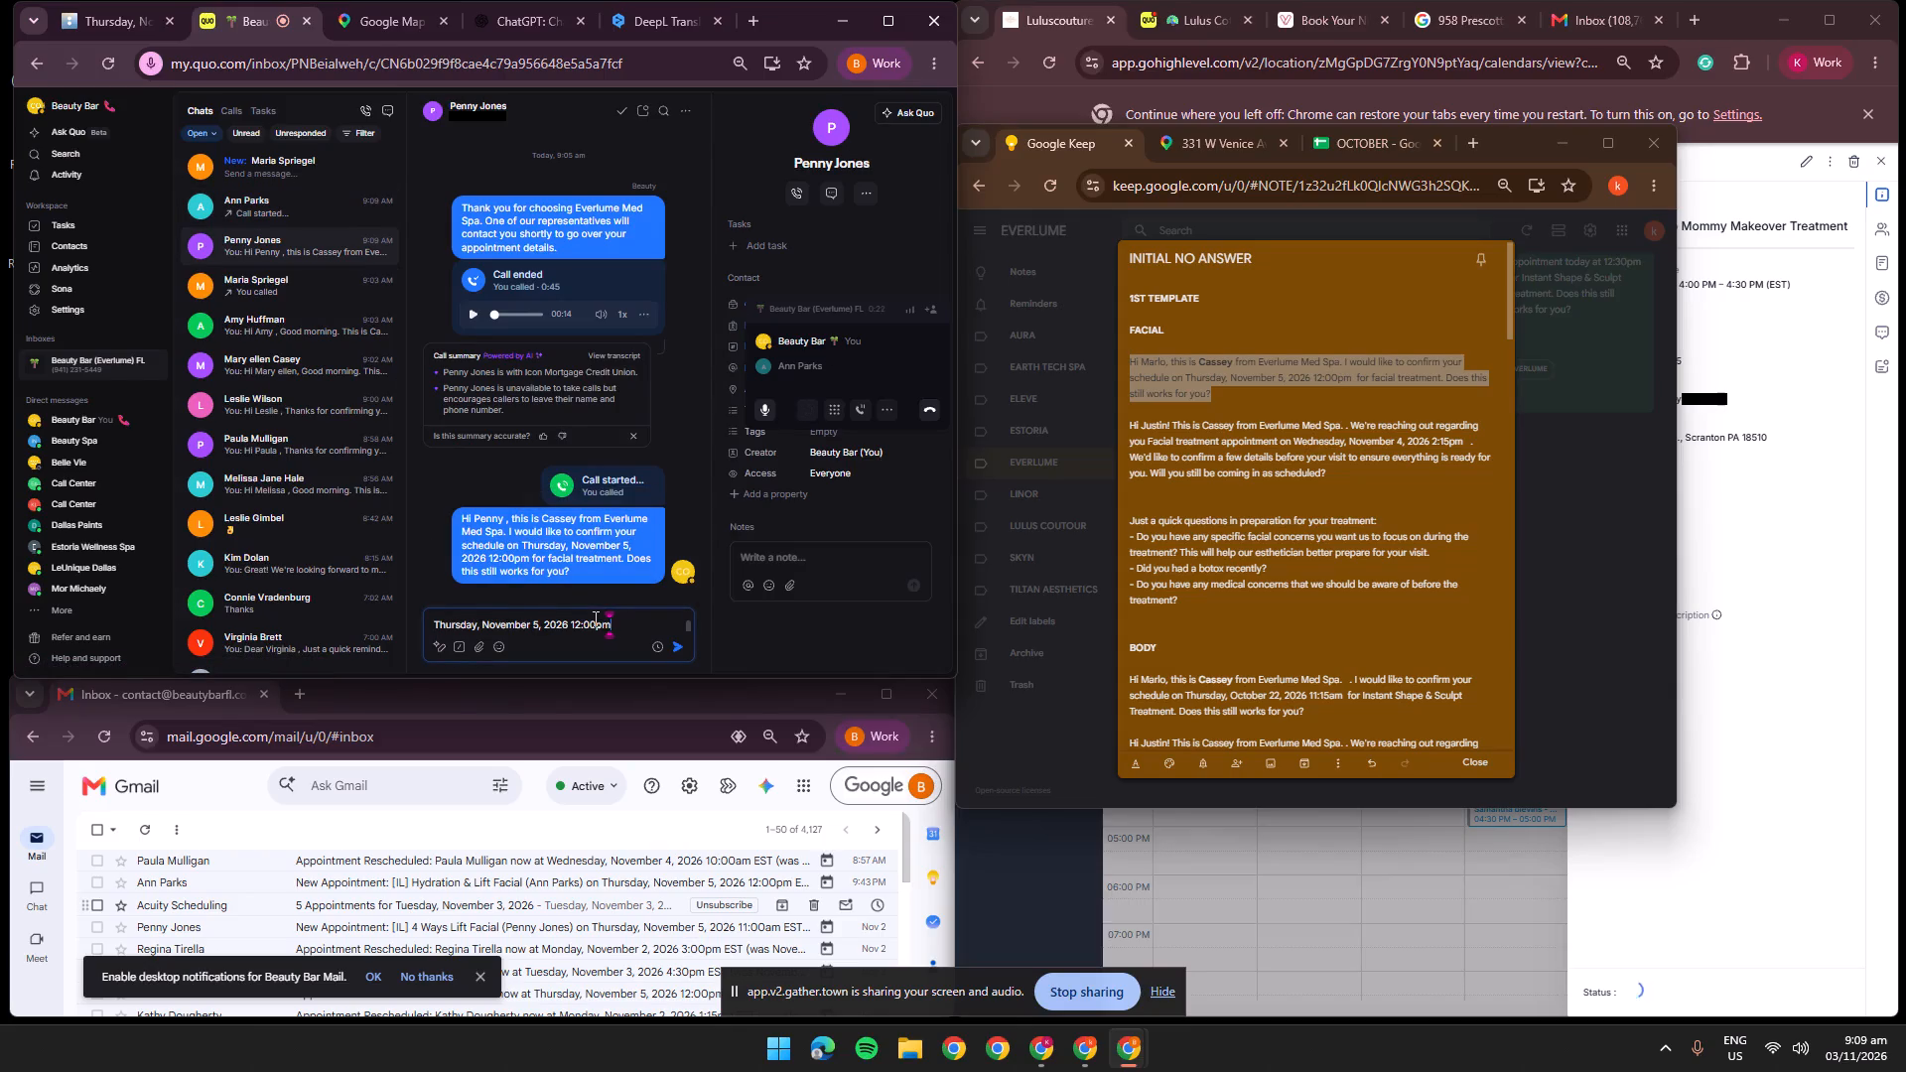
{"action": "key", "text": "Left"}
{"action": "key", "text": "Left"}
{"action": "key", "text": "Left"}
{"action": "key", "text": "Left"}
{"action": "key", "text": "Left"}
{"action": "key", "text": "BackSpace"}
{"action": "key", "text": "1"}
{"action": "key", "text": "Right"}
{"action": "key", "text": "Right"}
{"action": "key", "text": "Right"}
{"action": "key", "text": "Right"}
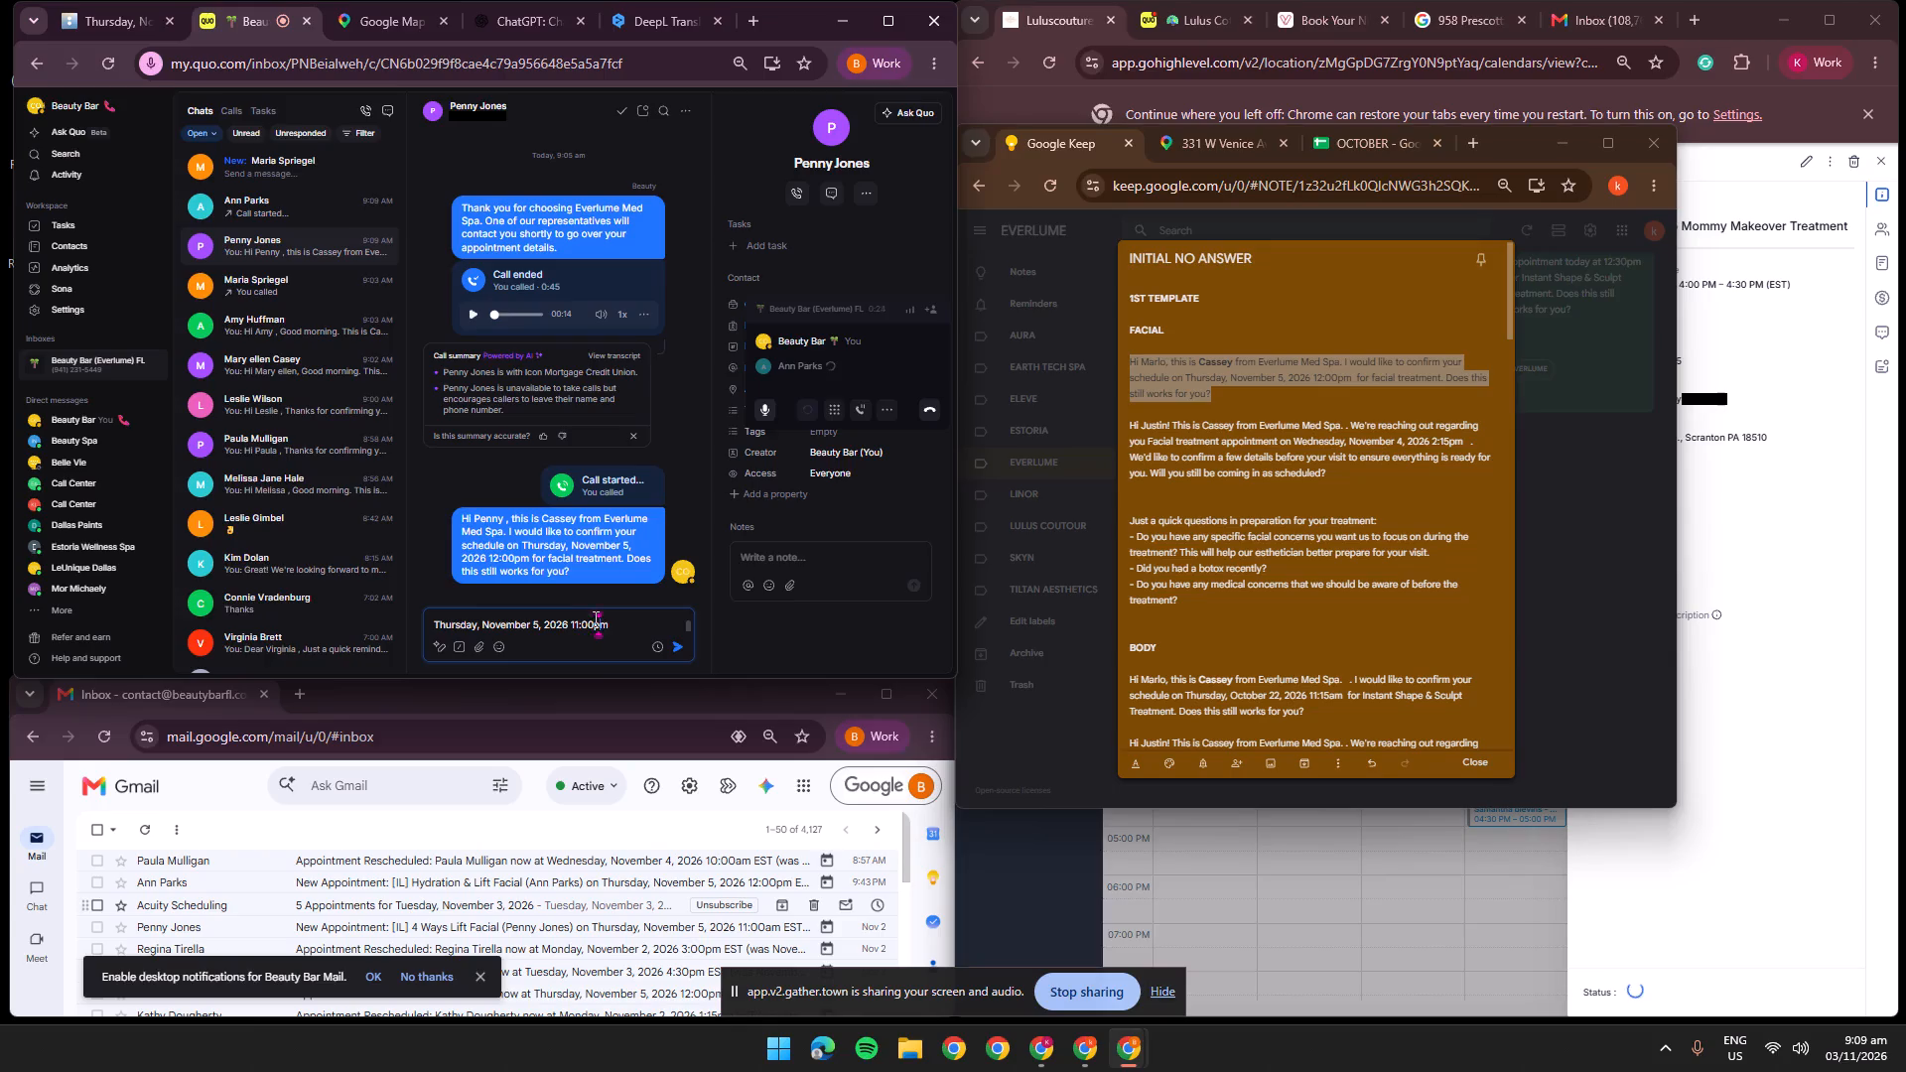
{"action": "key", "text": "BackSpace"}
{"action": "key", "text": "a"}
{"action": "key", "text": "Right"}
{"action": "key", "text": "shift+asterisk"}
{"action": "key", "text": "Return"}
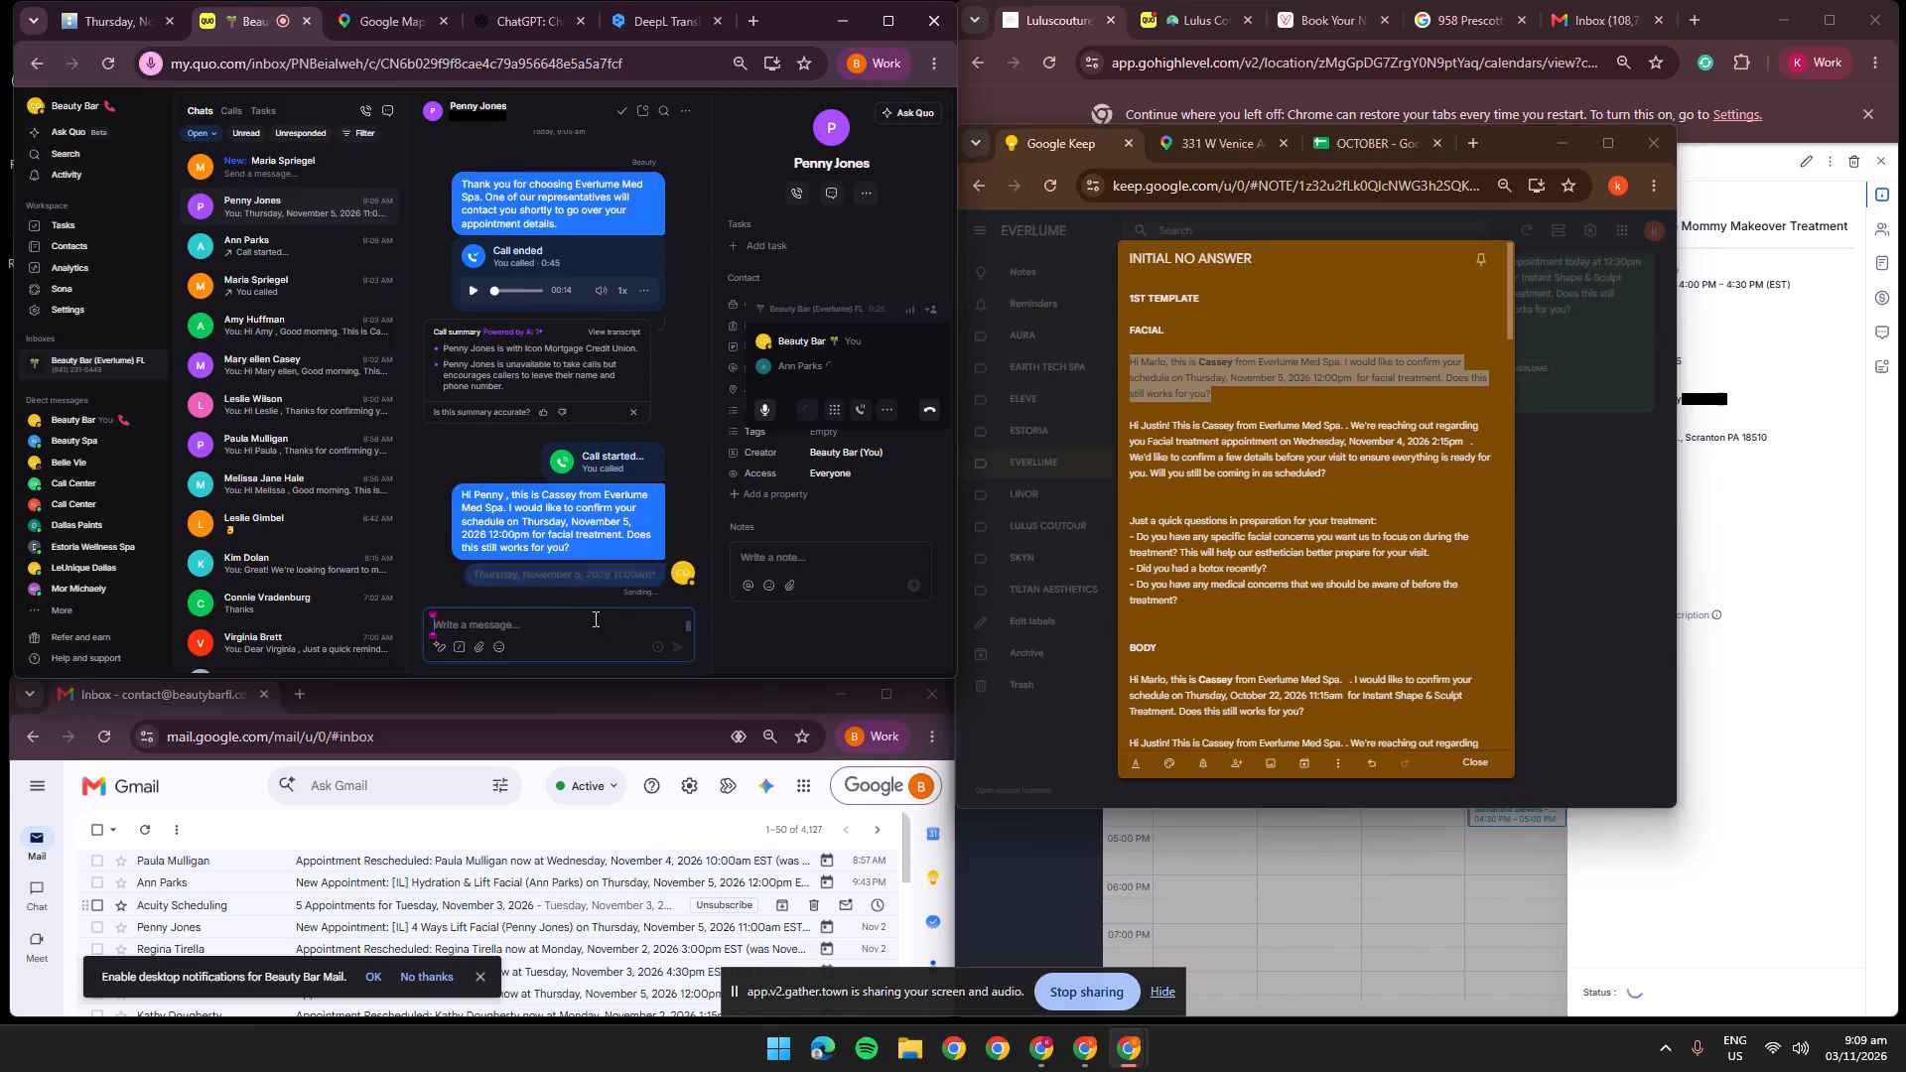
Copy the first facial no-answer template from Google Keep and paste it into the 12:00 PM client's message draft in Quo.
{"action": "left_click", "coordinate": [337, 154]}
{"action": "left_click", "coordinate": [297, 234]}
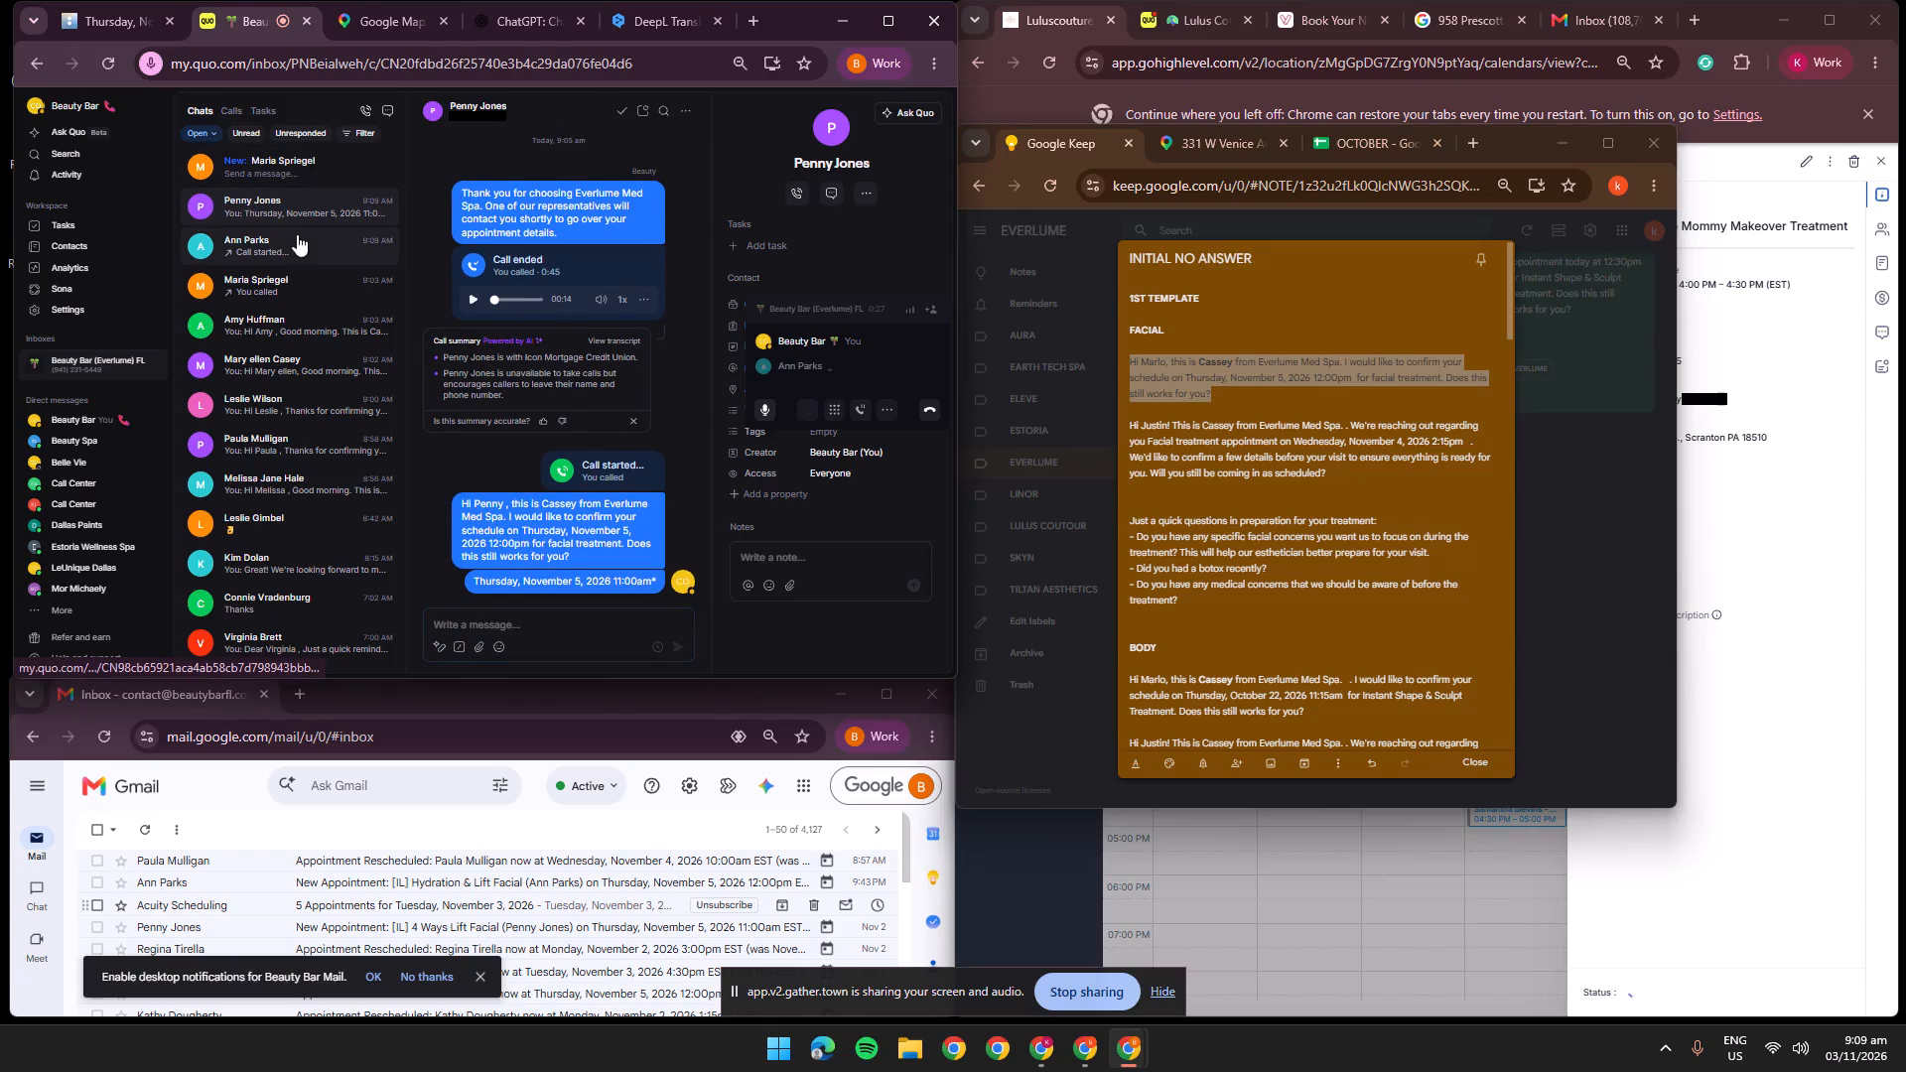
{"action": "left_click", "coordinate": [1223, 394]}
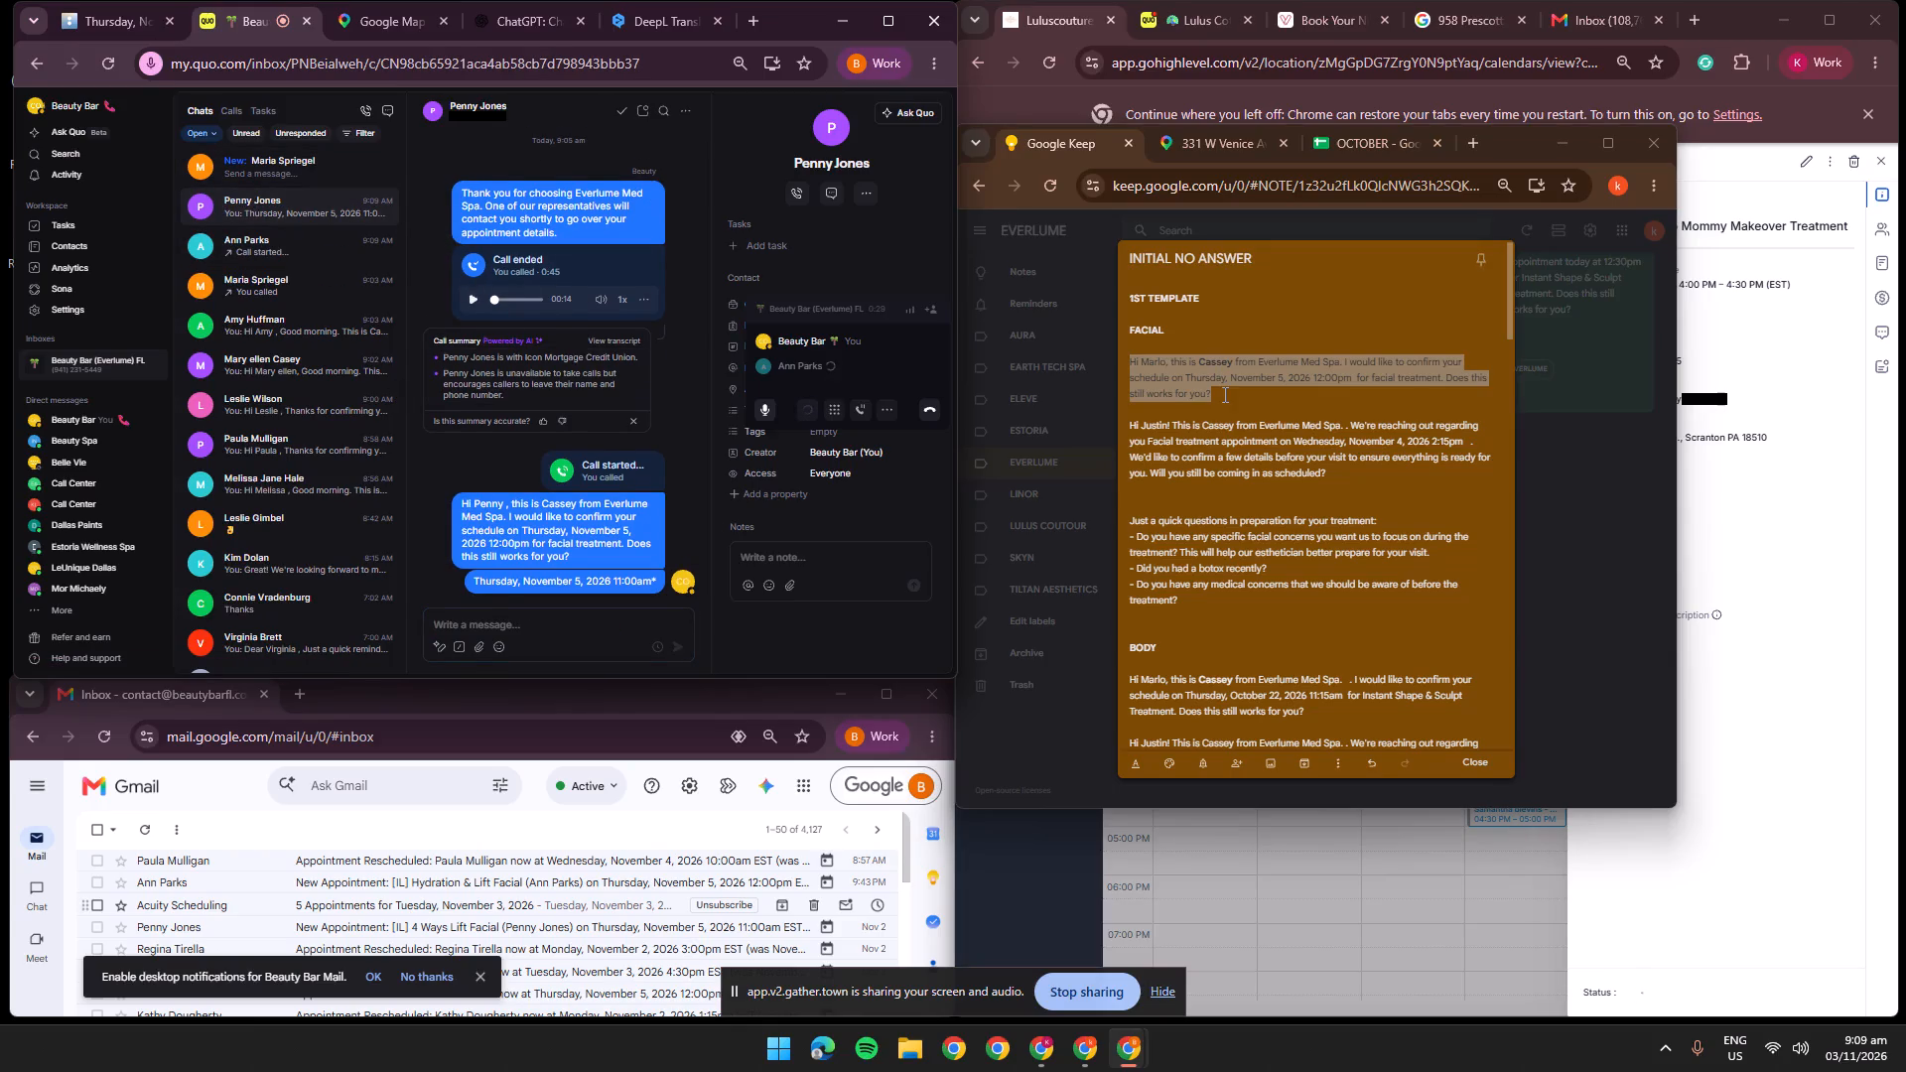
{"action": "left_click_drag", "start_coordinate": [1245, 393], "coordinate": [1101, 364]}
{"action": "key", "text": "ctrl+c"}
{"action": "key", "text": "ctrl+c"}
{"action": "key", "text": "ctrl+c"}
{"action": "left_click", "coordinate": [558, 623]}
{"action": "key", "text": "ctrl+v"}
Replace the name Marlo in the pasted draft with the client's first name, Ann, copied from the contact details.
{"action": "left_click", "coordinate": [868, 157]}
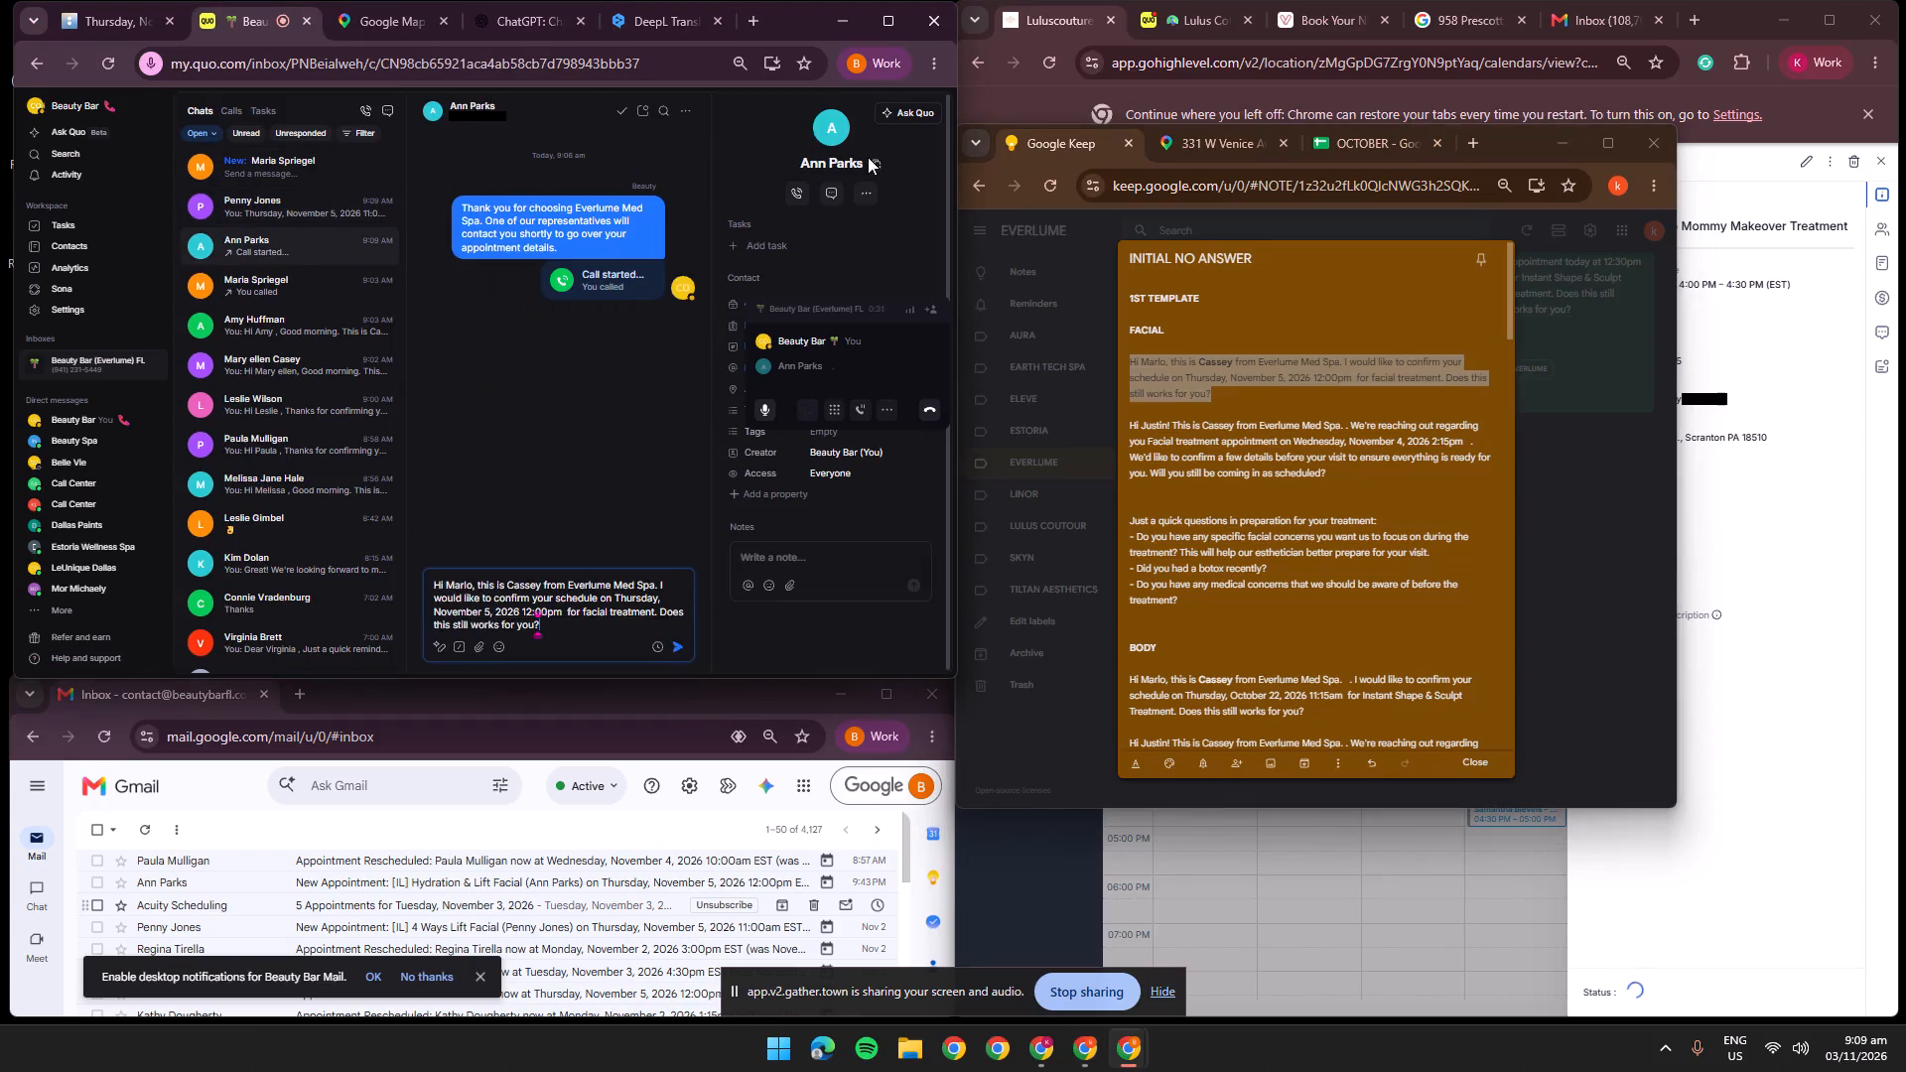
{"action": "left_click", "coordinate": [814, 165]}
{"action": "double_click", "coordinate": [807, 165]}
{"action": "key", "text": "ctrl+c"}
{"action": "left_click", "coordinate": [561, 560]}
{"action": "double_click", "coordinate": [465, 589]}
{"action": "key", "text": "ctrl+v"}
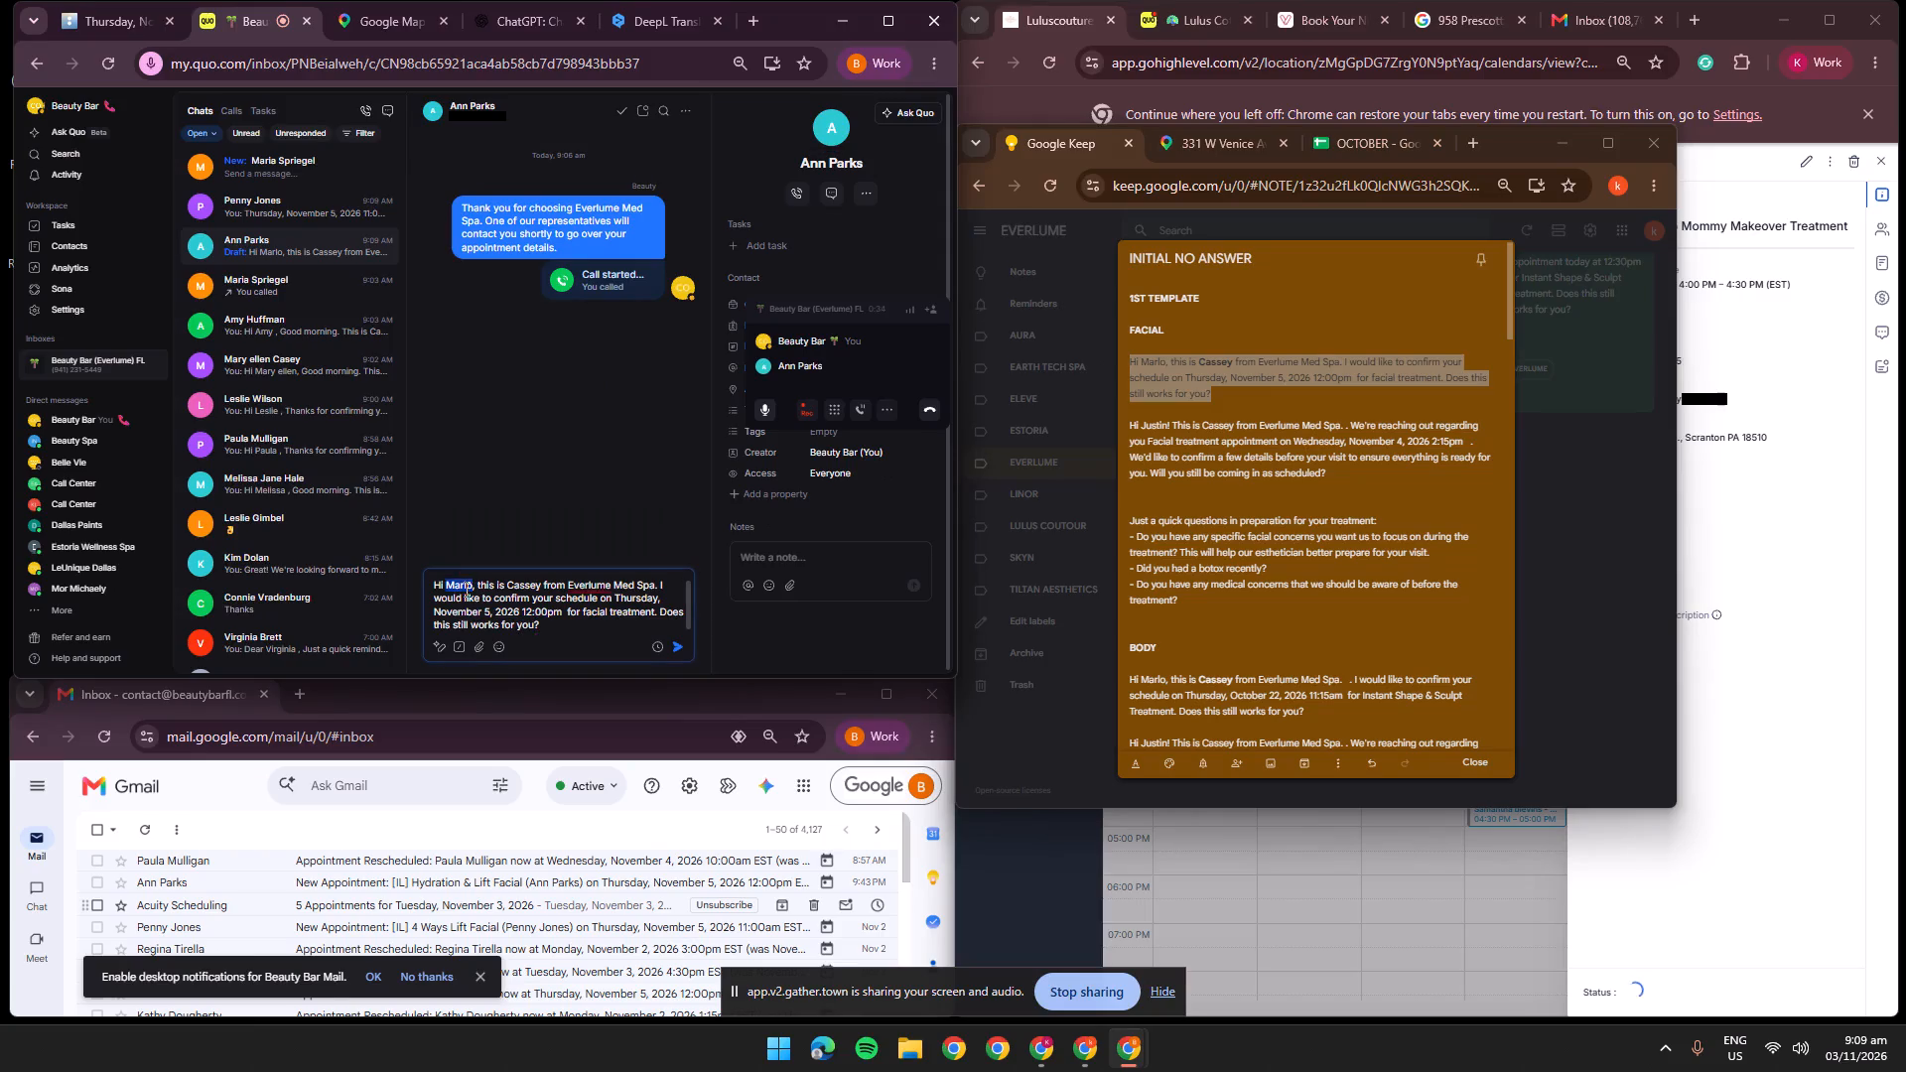
{"action": "left_click", "coordinate": [536, 606]}
{"action": "left_click", "coordinate": [581, 623]}
{"action": "left_click", "coordinate": [570, 648]}
{"action": "left_click", "coordinate": [591, 633]}
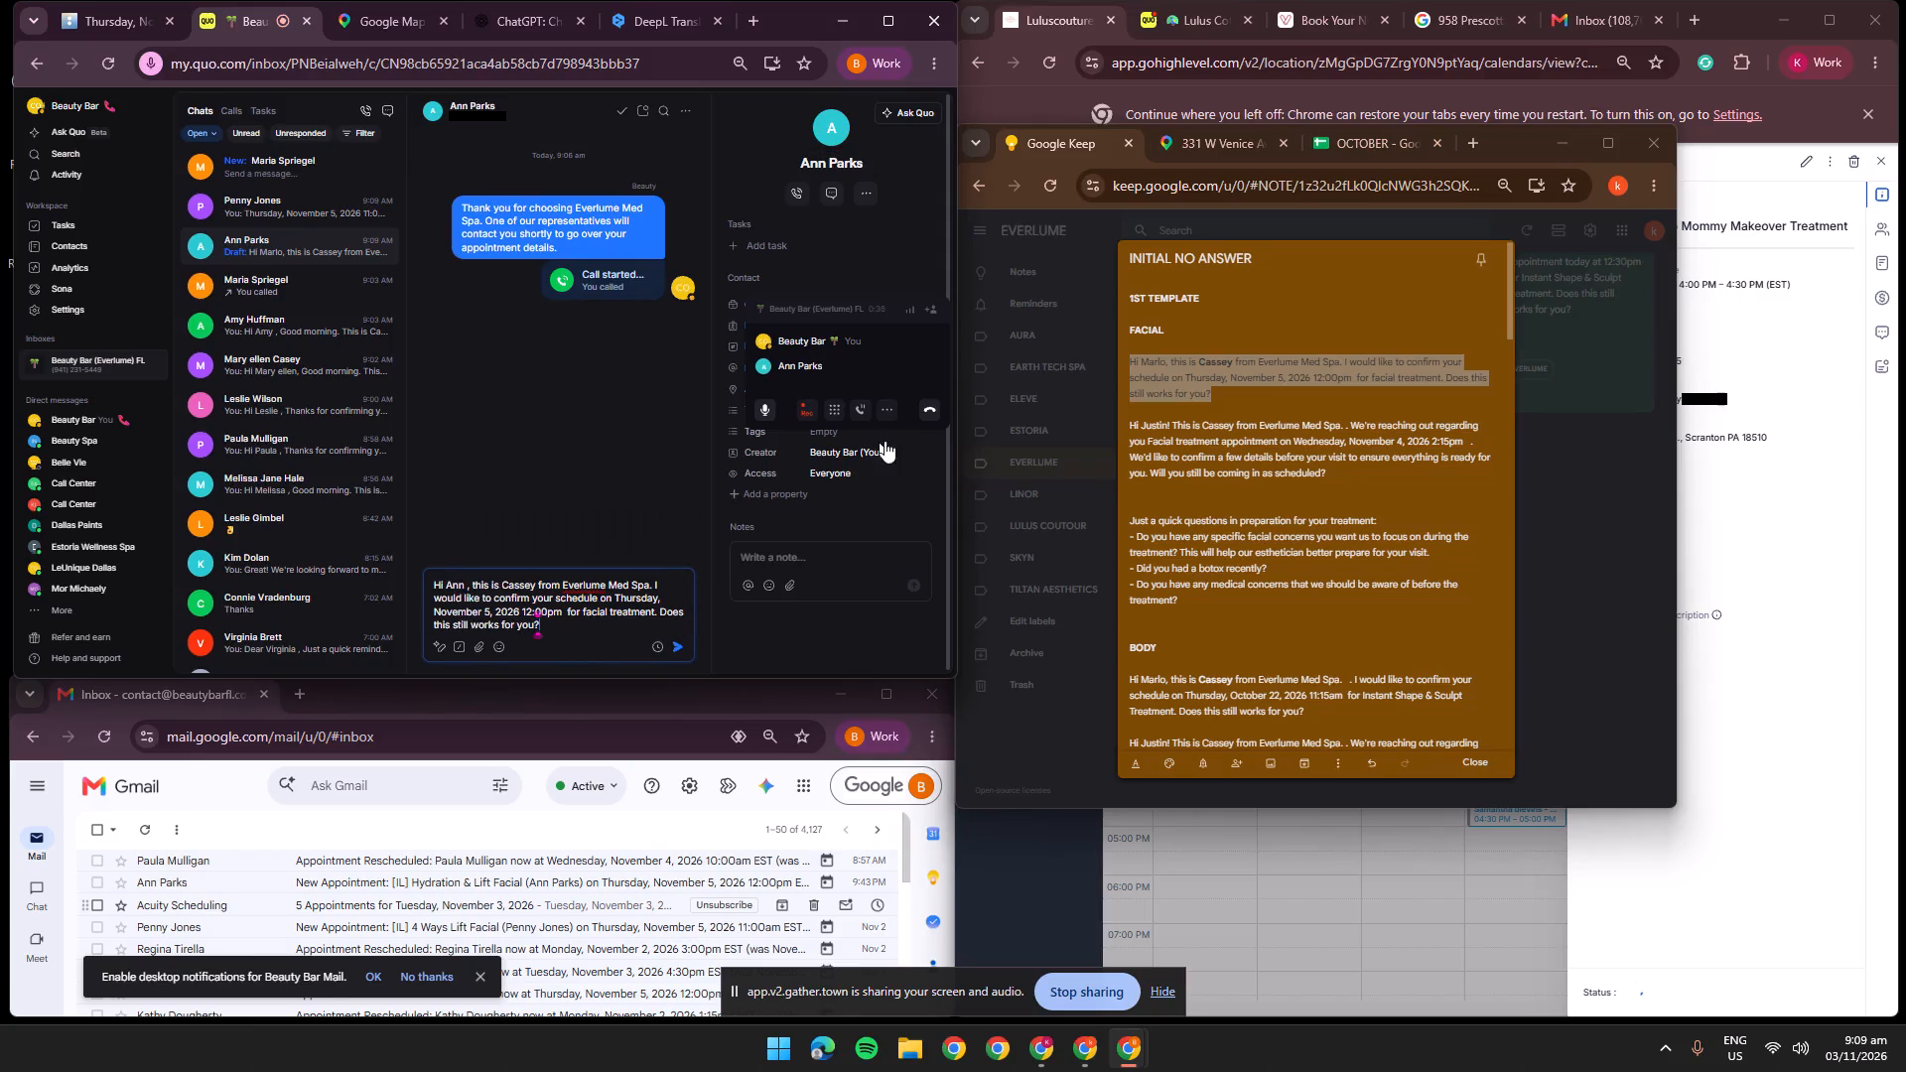
End the call with the 12:00 PM client and call the same client again.
{"action": "left_click", "coordinate": [927, 408]}
{"action": "left_click", "coordinate": [795, 200]}
{"action": "left_click", "coordinate": [640, 637]}
{"action": "left_click", "coordinate": [571, 646]}
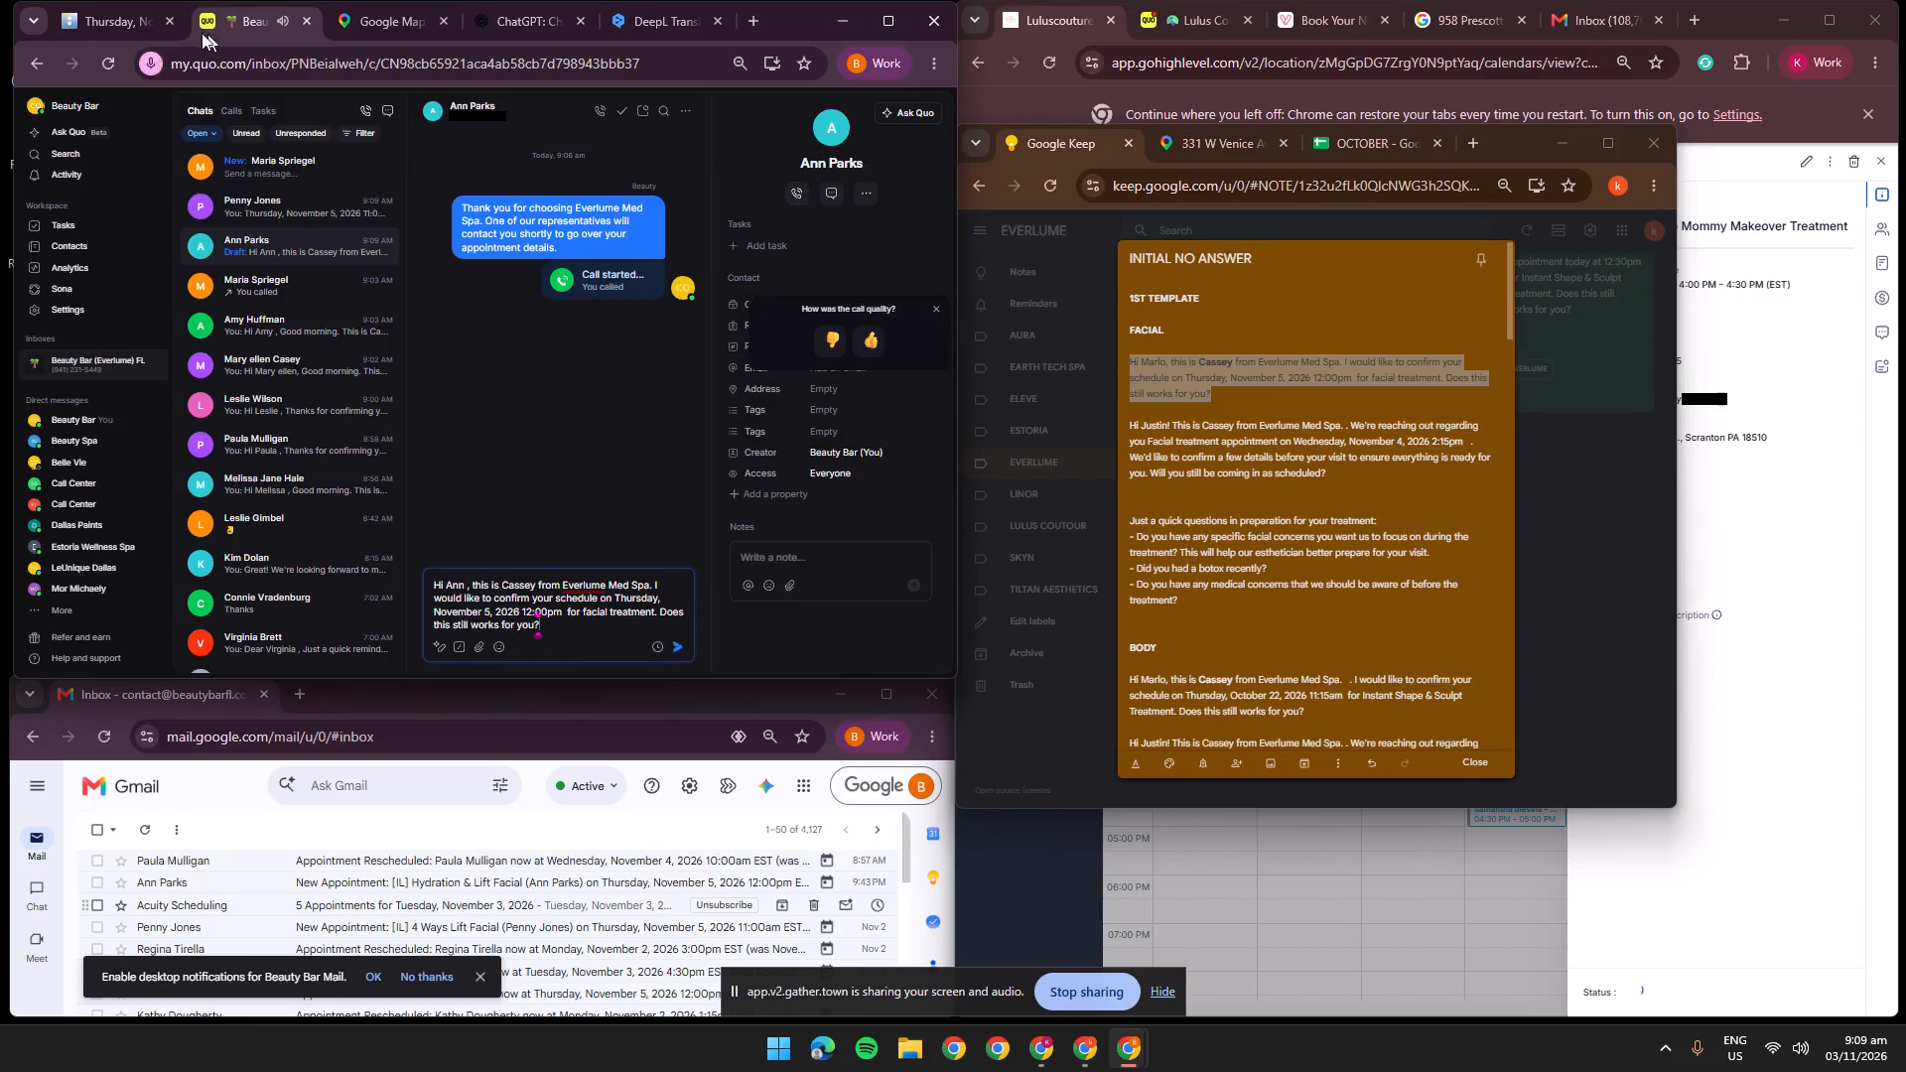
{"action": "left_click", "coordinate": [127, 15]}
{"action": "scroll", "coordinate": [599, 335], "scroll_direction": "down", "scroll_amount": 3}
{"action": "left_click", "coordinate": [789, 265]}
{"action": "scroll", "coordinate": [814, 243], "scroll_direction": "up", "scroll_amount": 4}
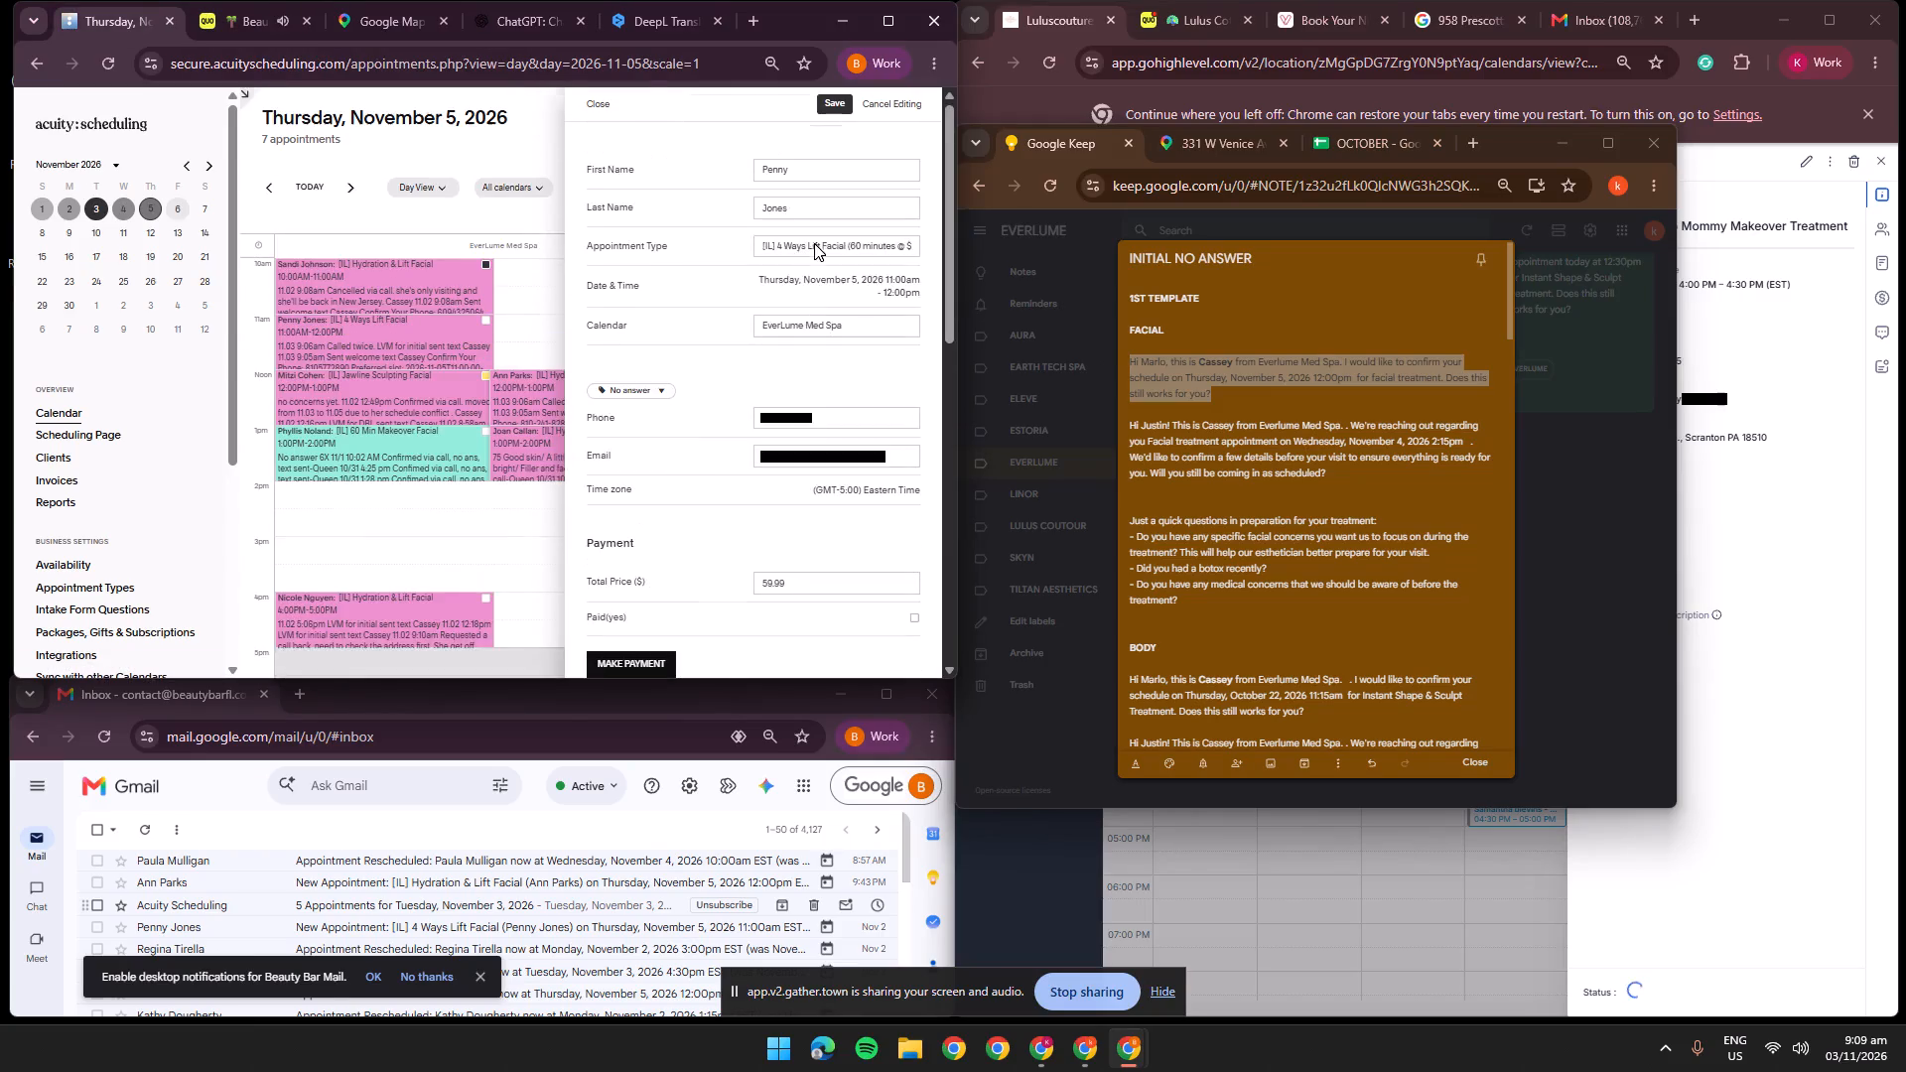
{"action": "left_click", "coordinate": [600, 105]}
Copy the client's phone number from the November 5 4:00 PM appointment in Acuity and open that client's conversation in Quo.
{"action": "scroll", "coordinate": [667, 499], "scroll_direction": "down", "scroll_amount": 2}
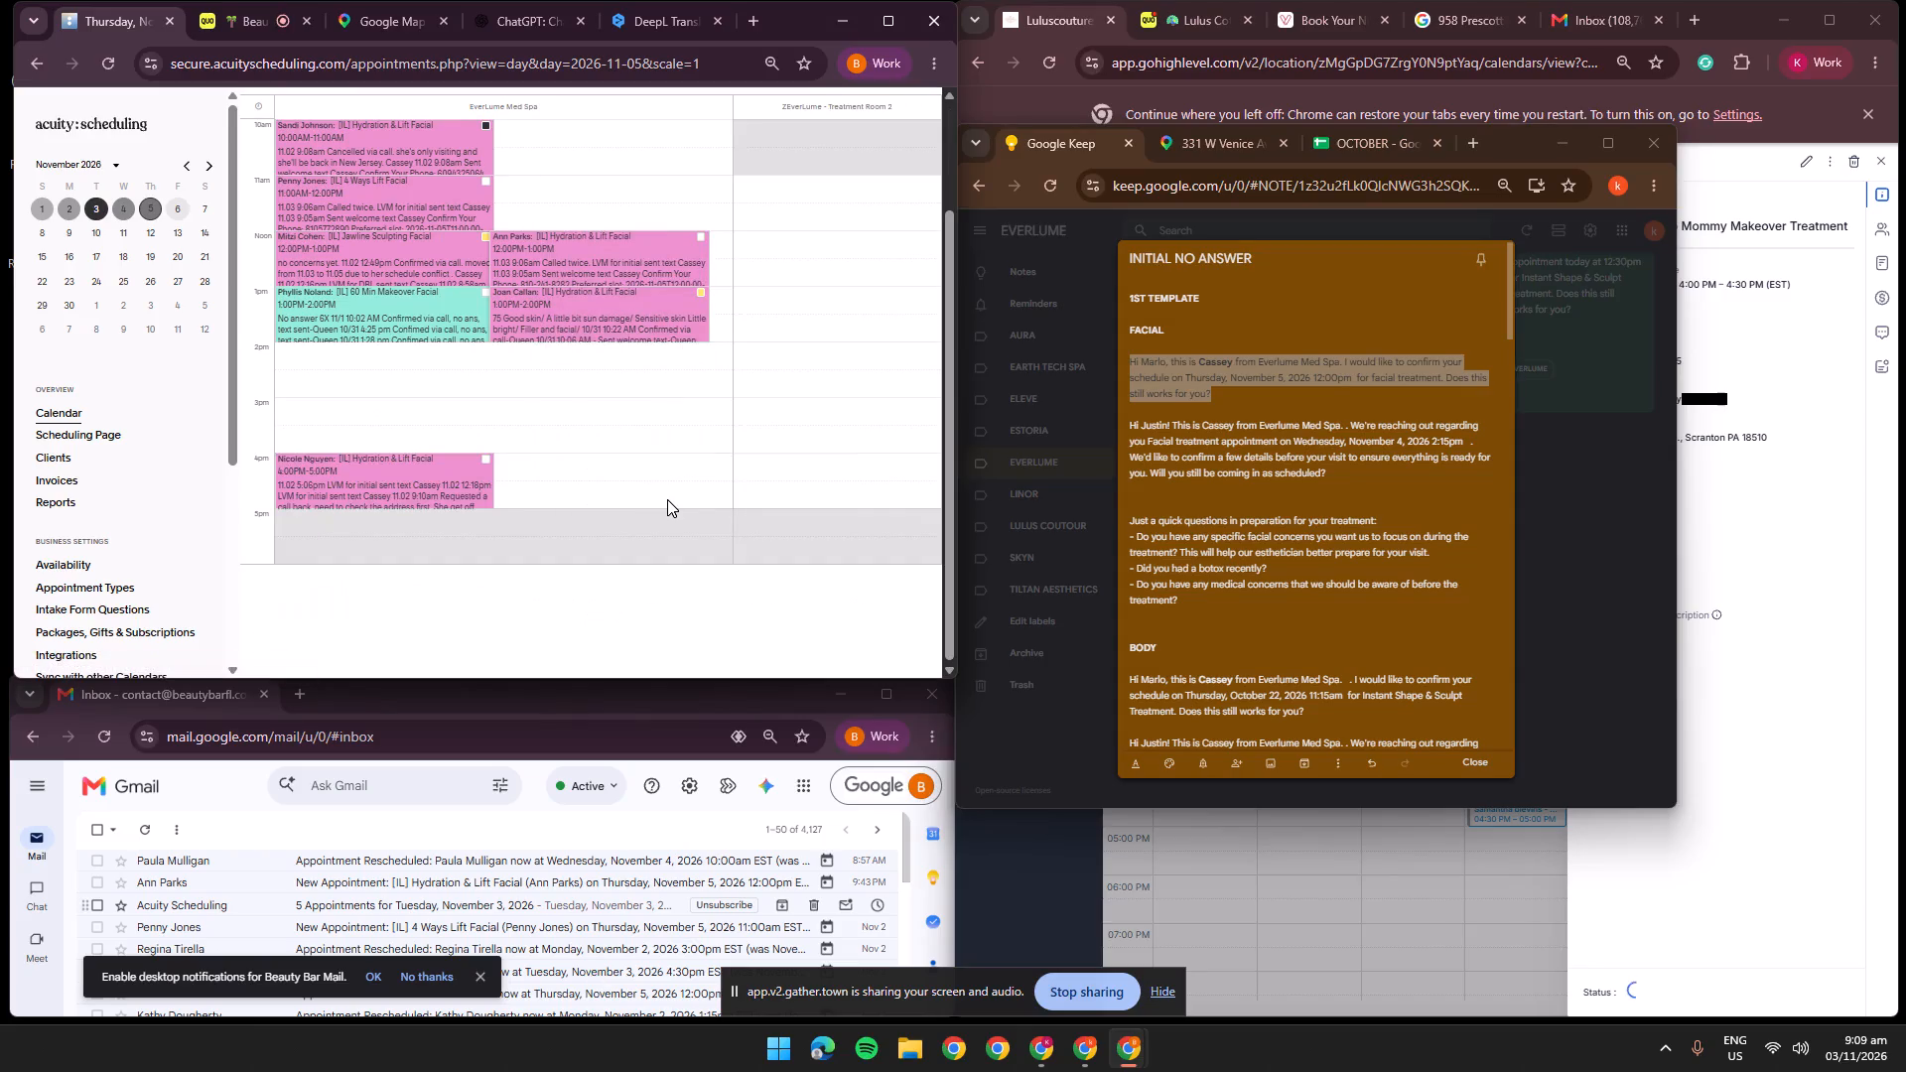
{"action": "left_click", "coordinate": [434, 481]}
{"action": "left_click_drag", "start_coordinate": [938, 291], "coordinate": [805, 301]}
{"action": "key", "text": "ctrl+c"}
{"action": "key", "text": "ctrl+c"}
{"action": "left_click", "coordinate": [266, 28]}
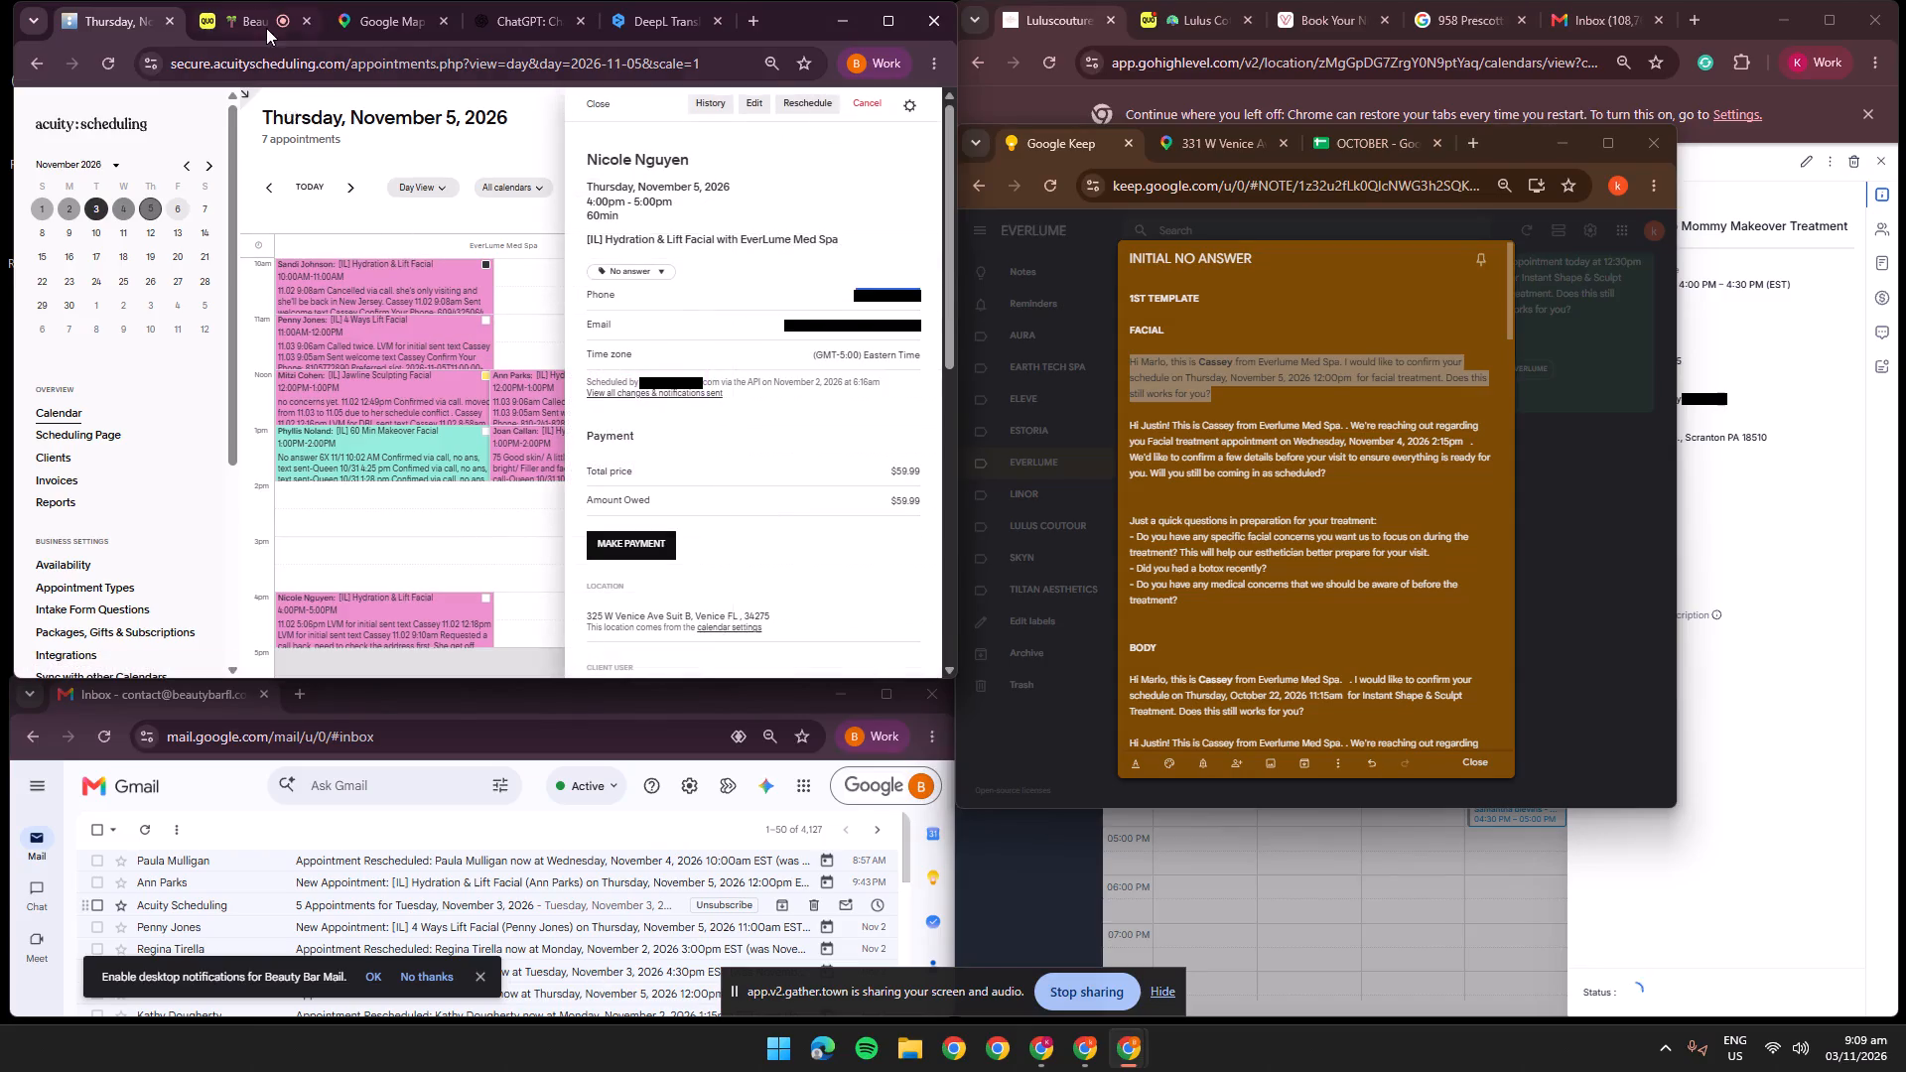
{"action": "left_click", "coordinate": [386, 109]}
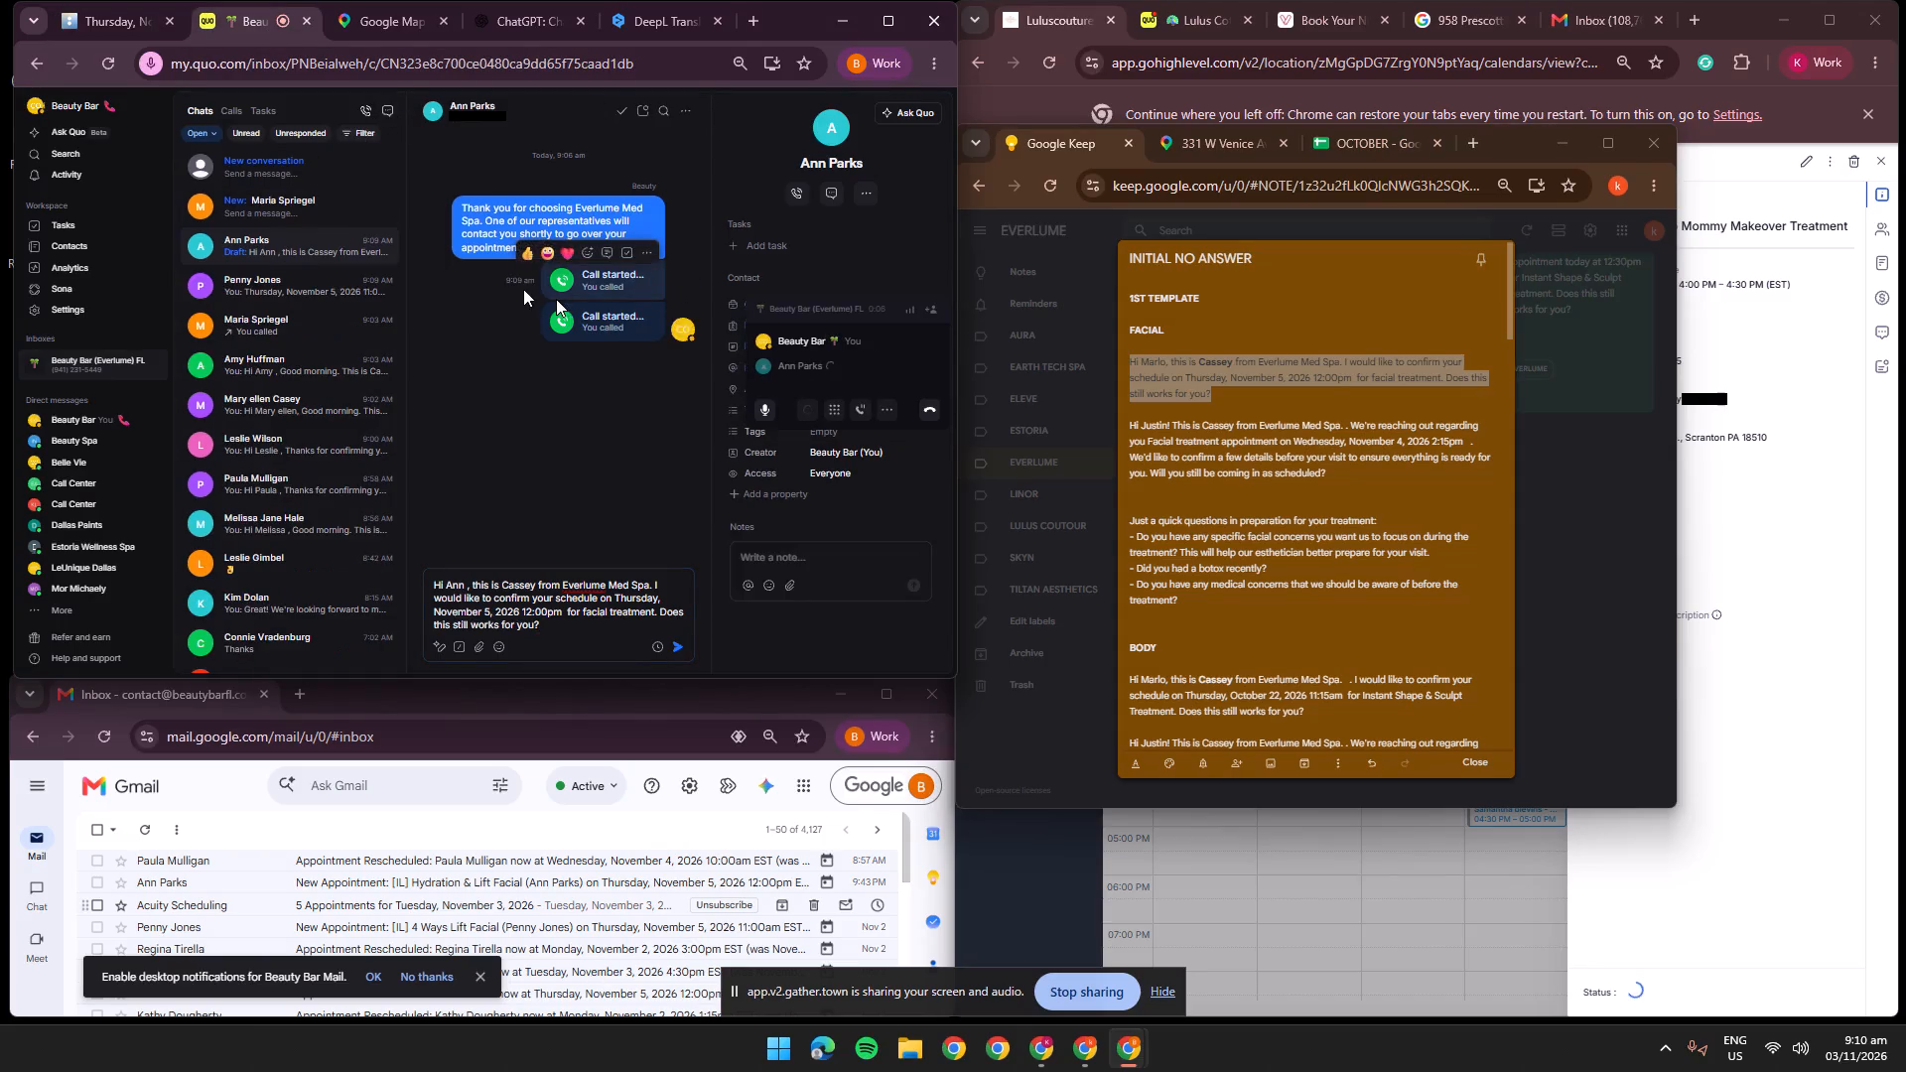
{"action": "left_click", "coordinate": [372, 163]}
{"action": "key", "text": "ctrl+v"}
{"action": "left_click", "coordinate": [486, 248]}
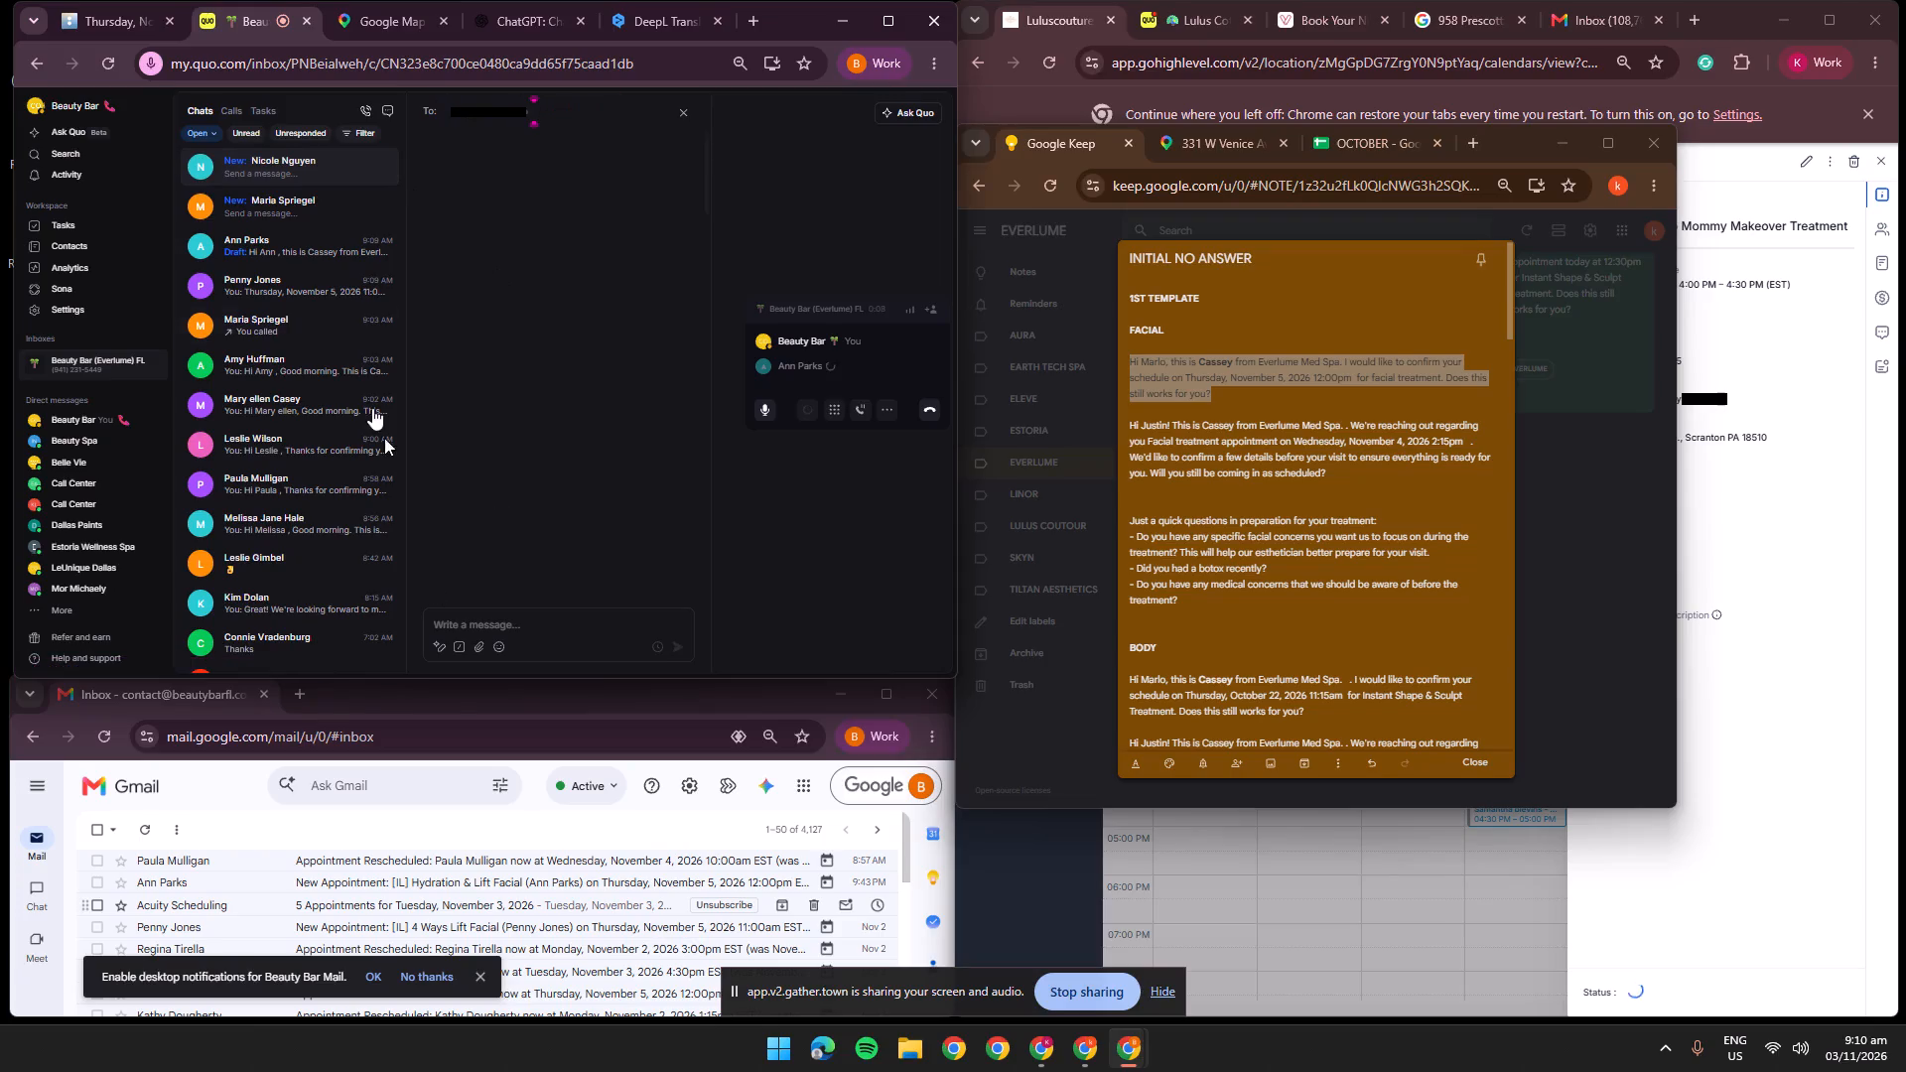
Return to the 12:00 PM client's conversation and mute the microphone on the ongoing call.
{"action": "left_click", "coordinate": [355, 242]}
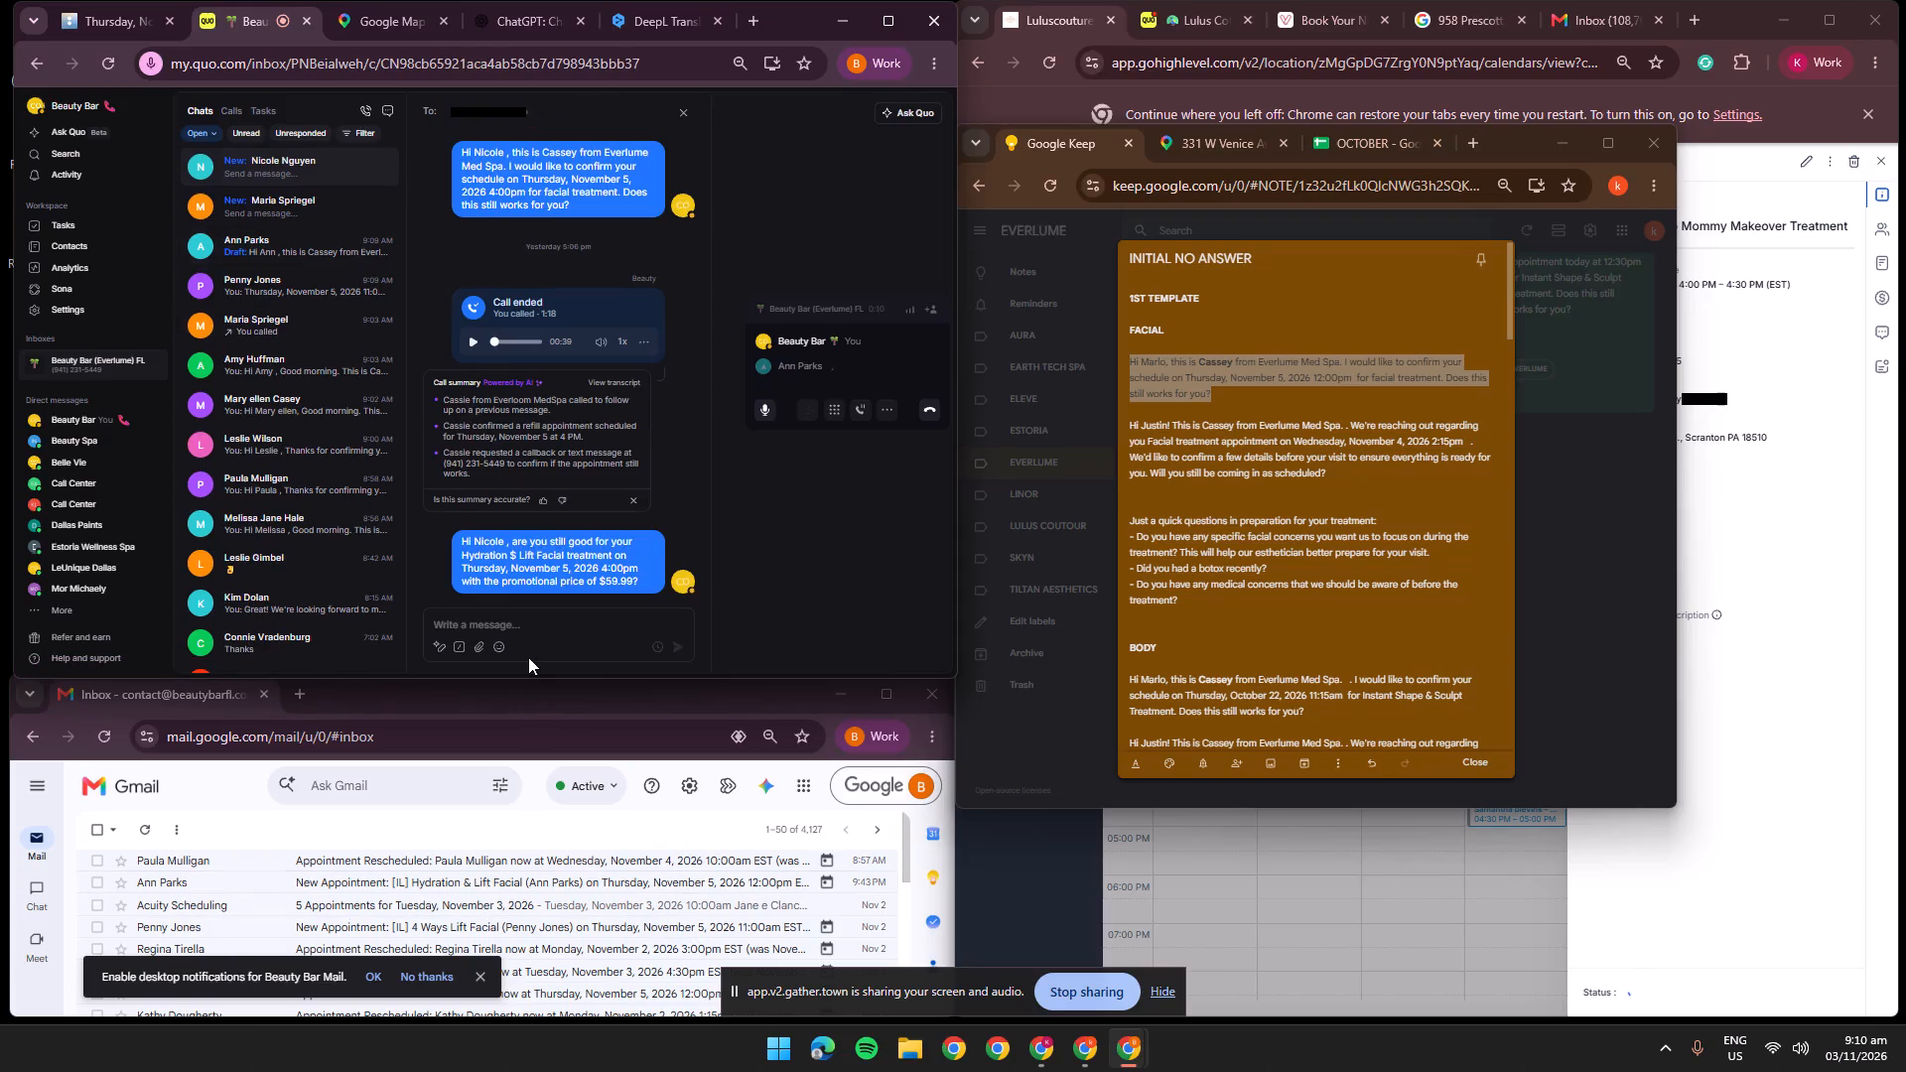
{"action": "left_click", "coordinate": [595, 626]}
{"action": "left_click", "coordinate": [768, 422]}
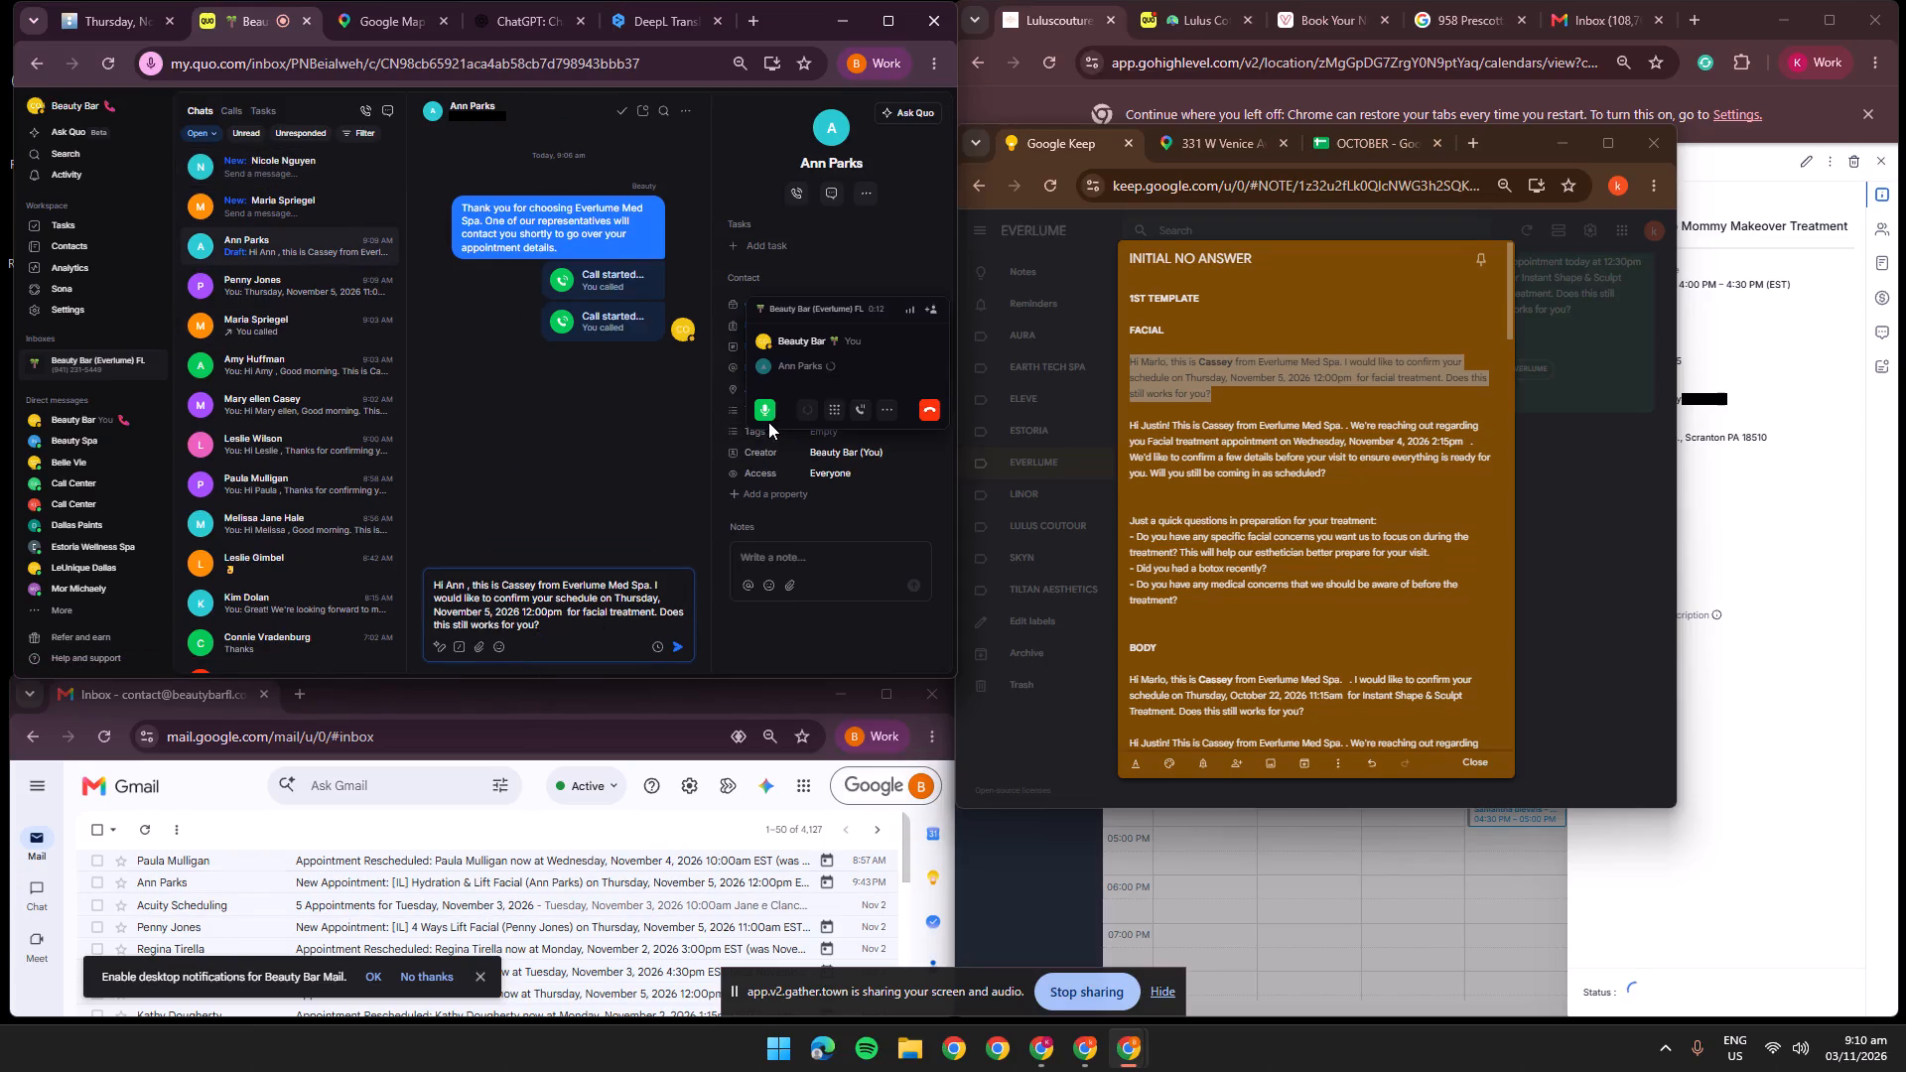
{"action": "left_click", "coordinate": [768, 410]}
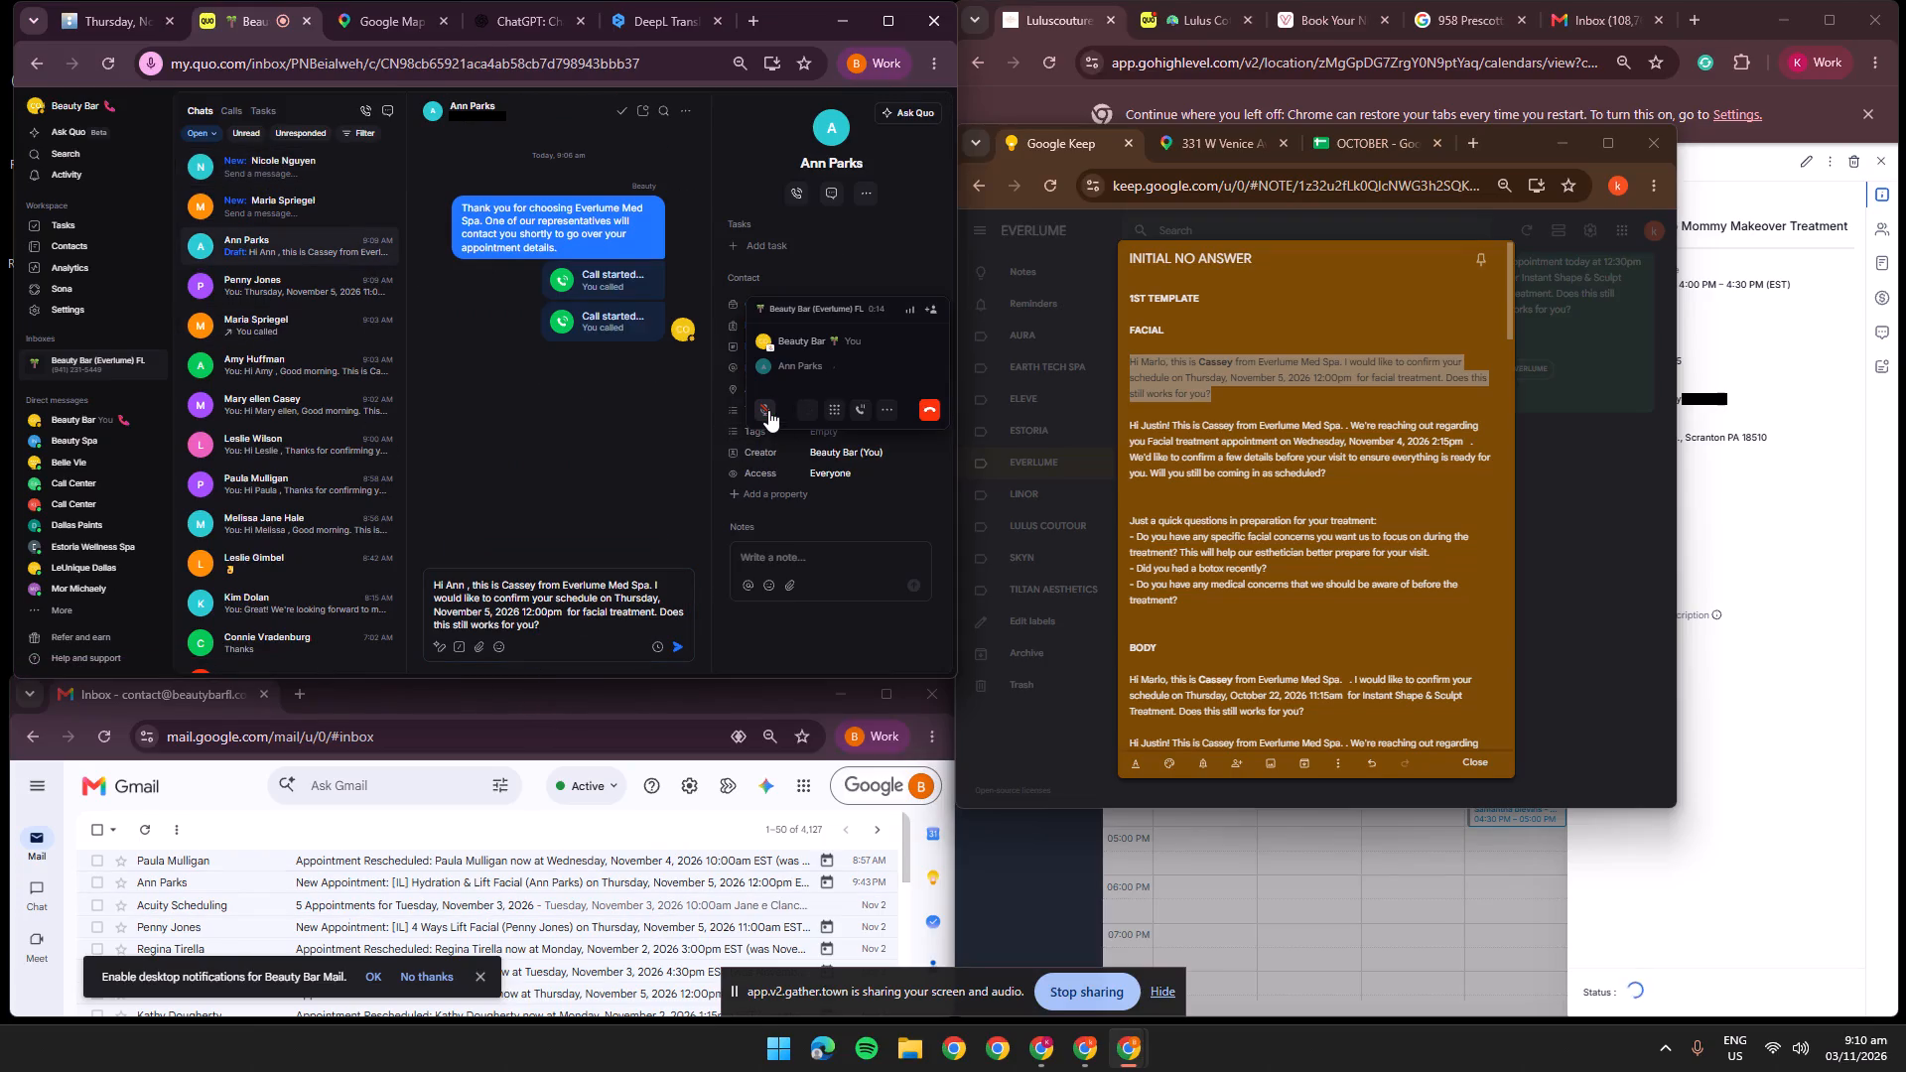
Check the microphone and speaker selections in Quo's audio settings and return to the Everlume inbox.
{"action": "left_click", "coordinate": [97, 324]}
{"action": "left_click", "coordinate": [102, 317]}
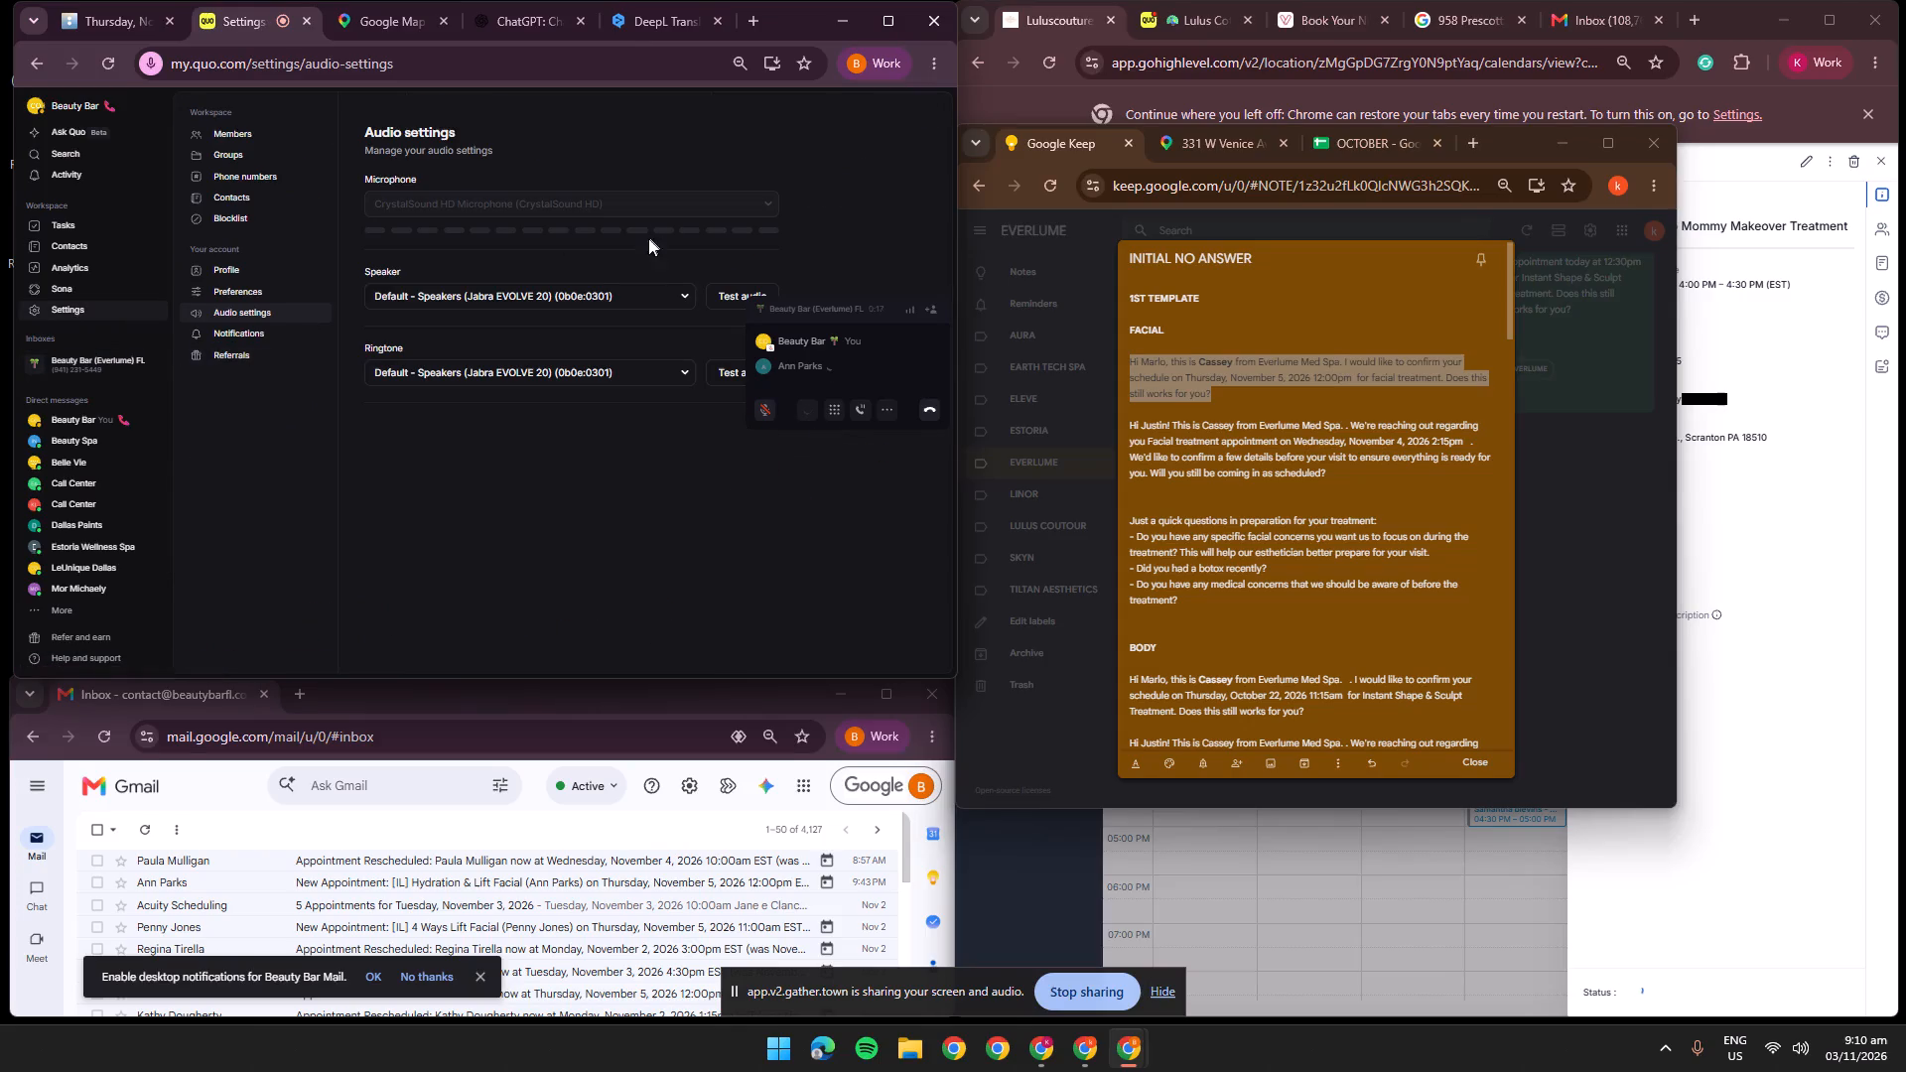
{"action": "left_click", "coordinate": [107, 355]}
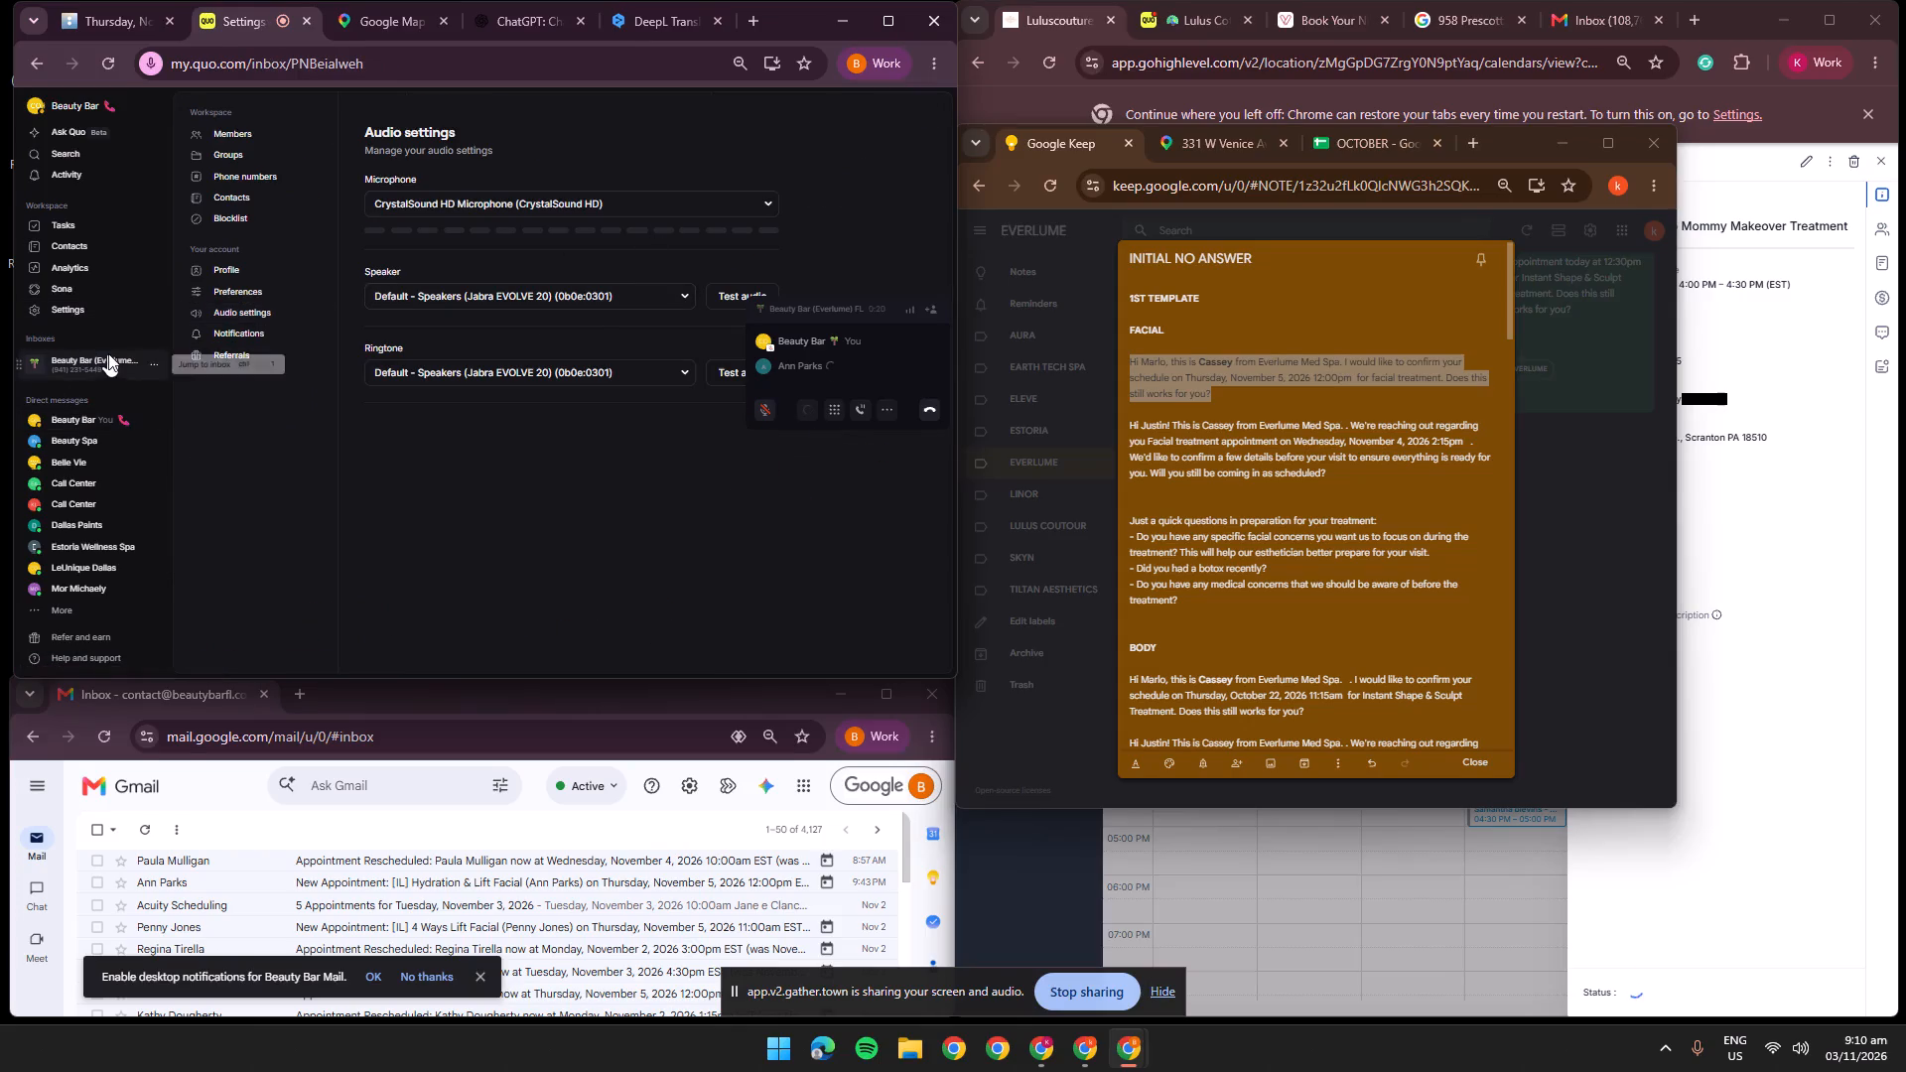
Unmute the microphone on the ongoing call and reopen the 12:00 PM client's conversation.
{"action": "left_click", "coordinate": [773, 414]}
{"action": "left_click", "coordinate": [800, 527]}
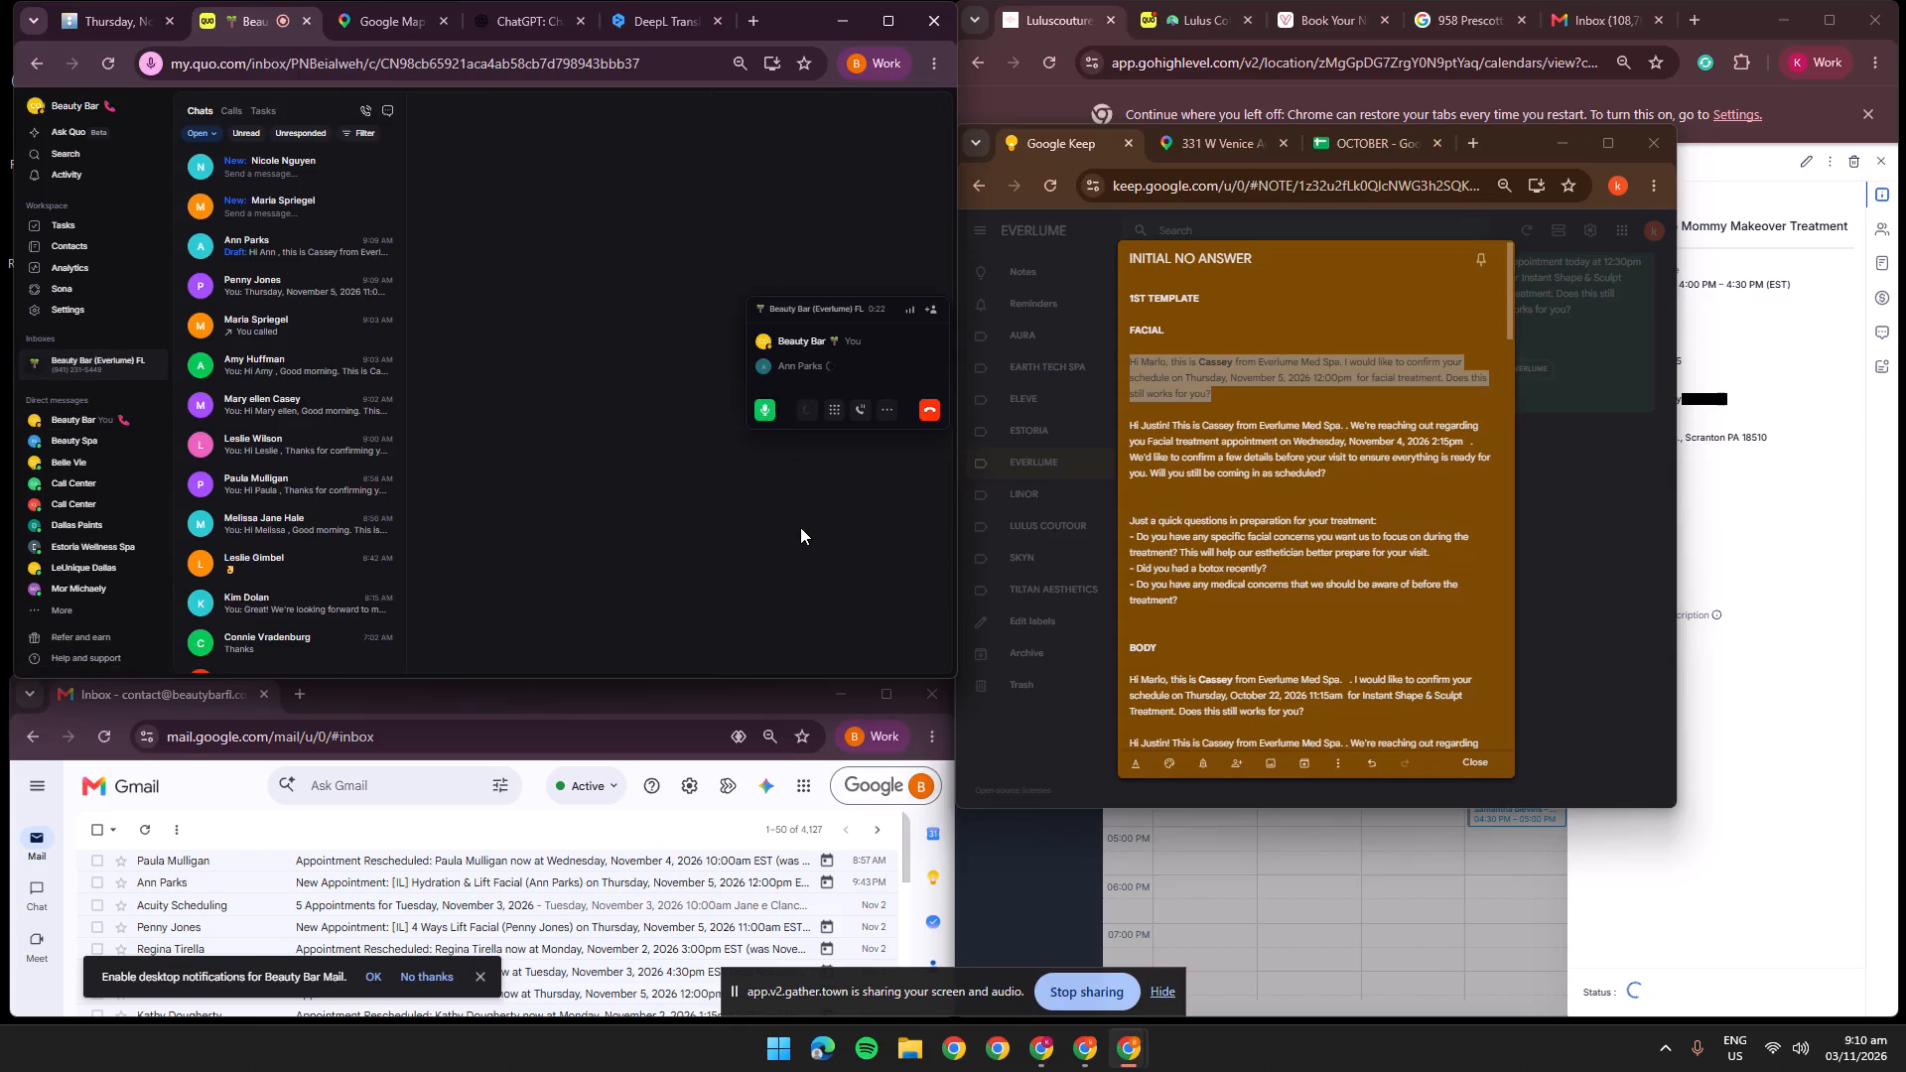
{"action": "left_click", "coordinate": [284, 244]}
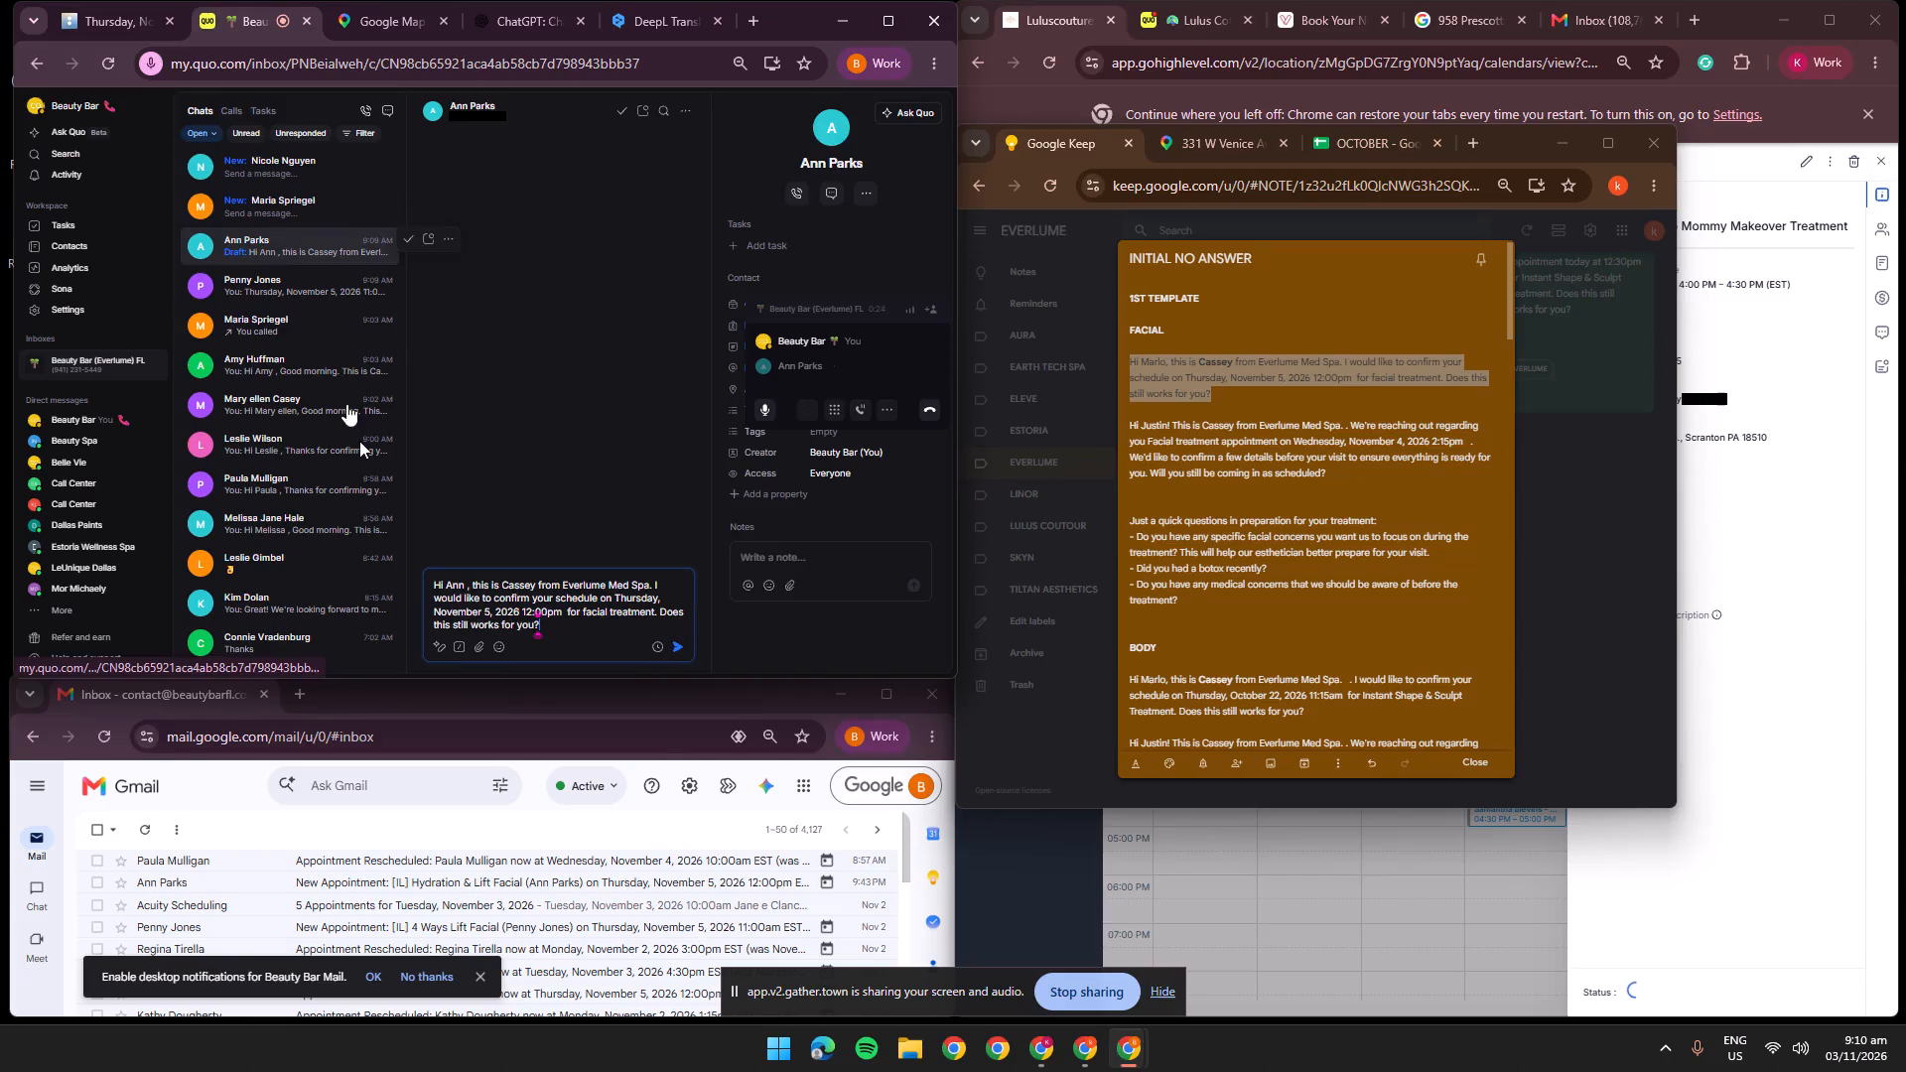
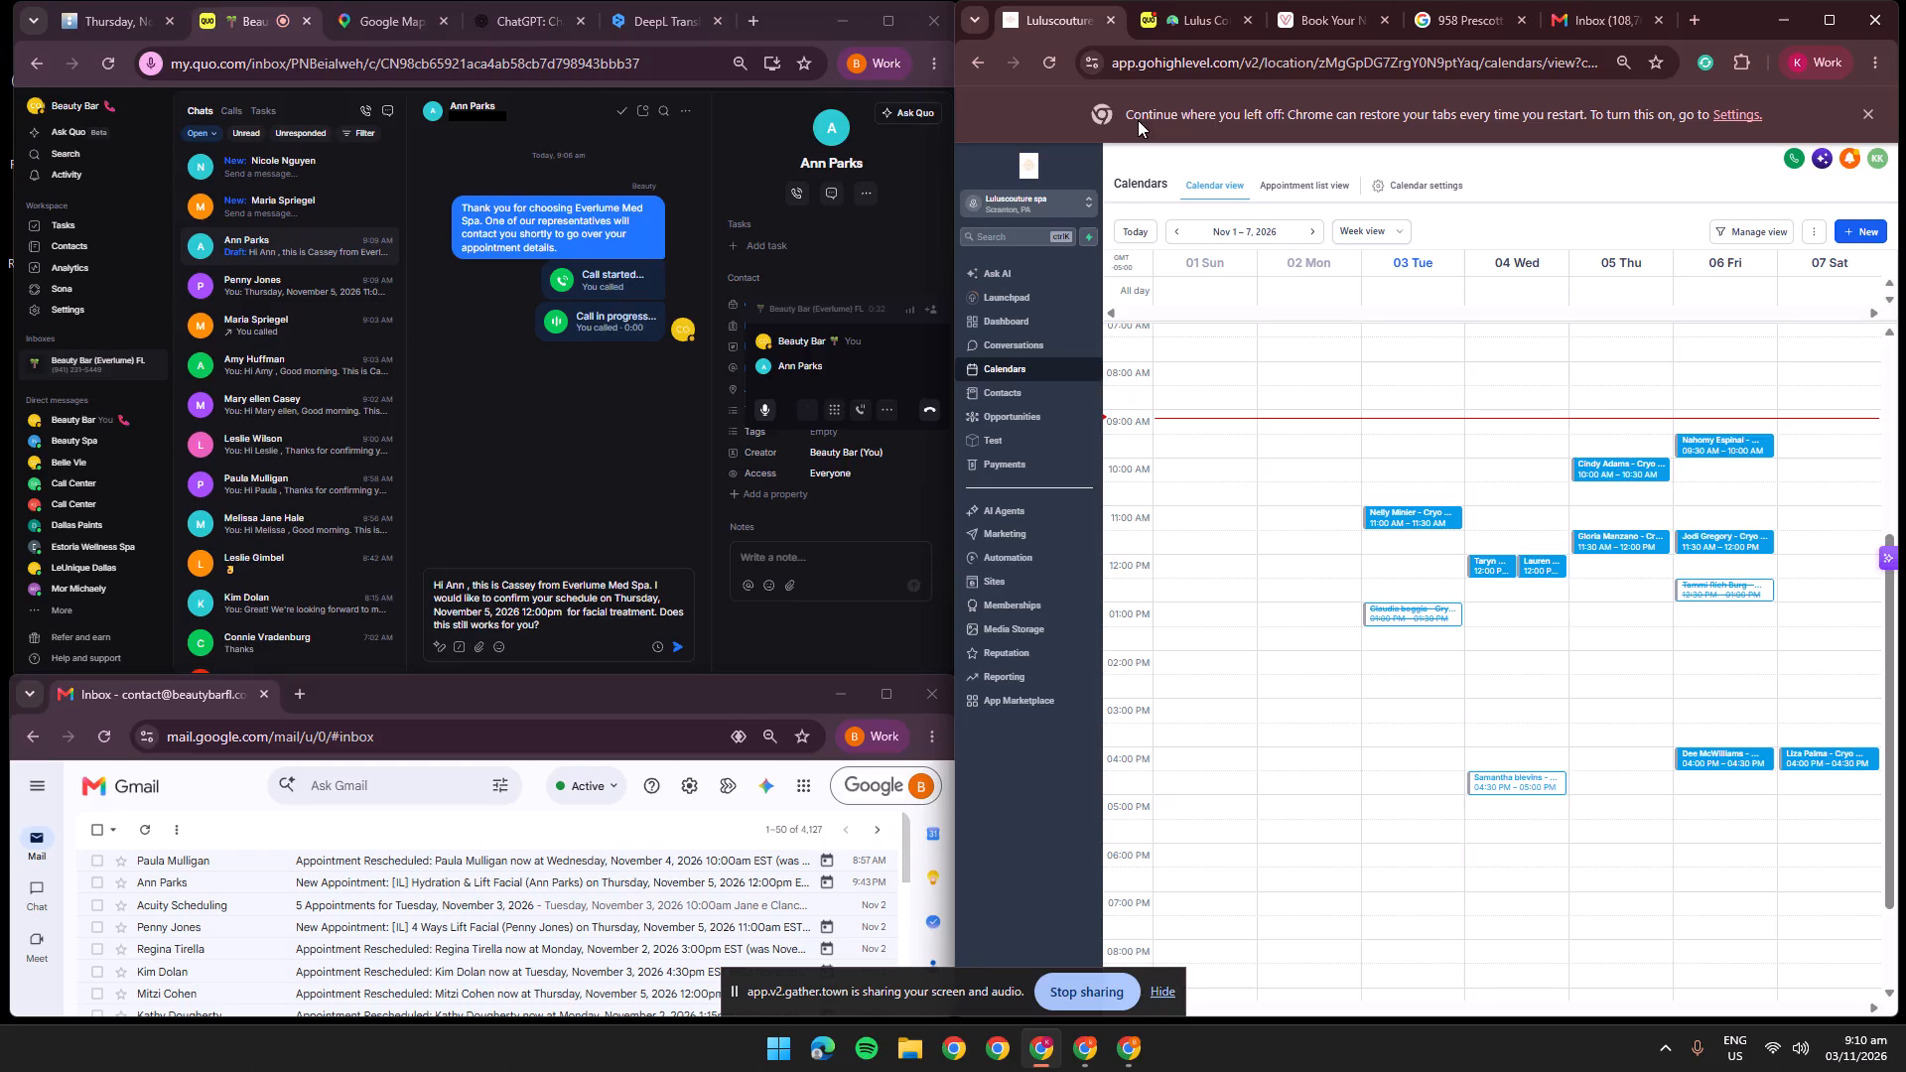
Cancel the Saturday, November 7, 4:00 PM Cryo Mommy Makeover Treatment appointment in the Lulus Couture calendar.
{"action": "left_click", "coordinate": [1875, 117]}
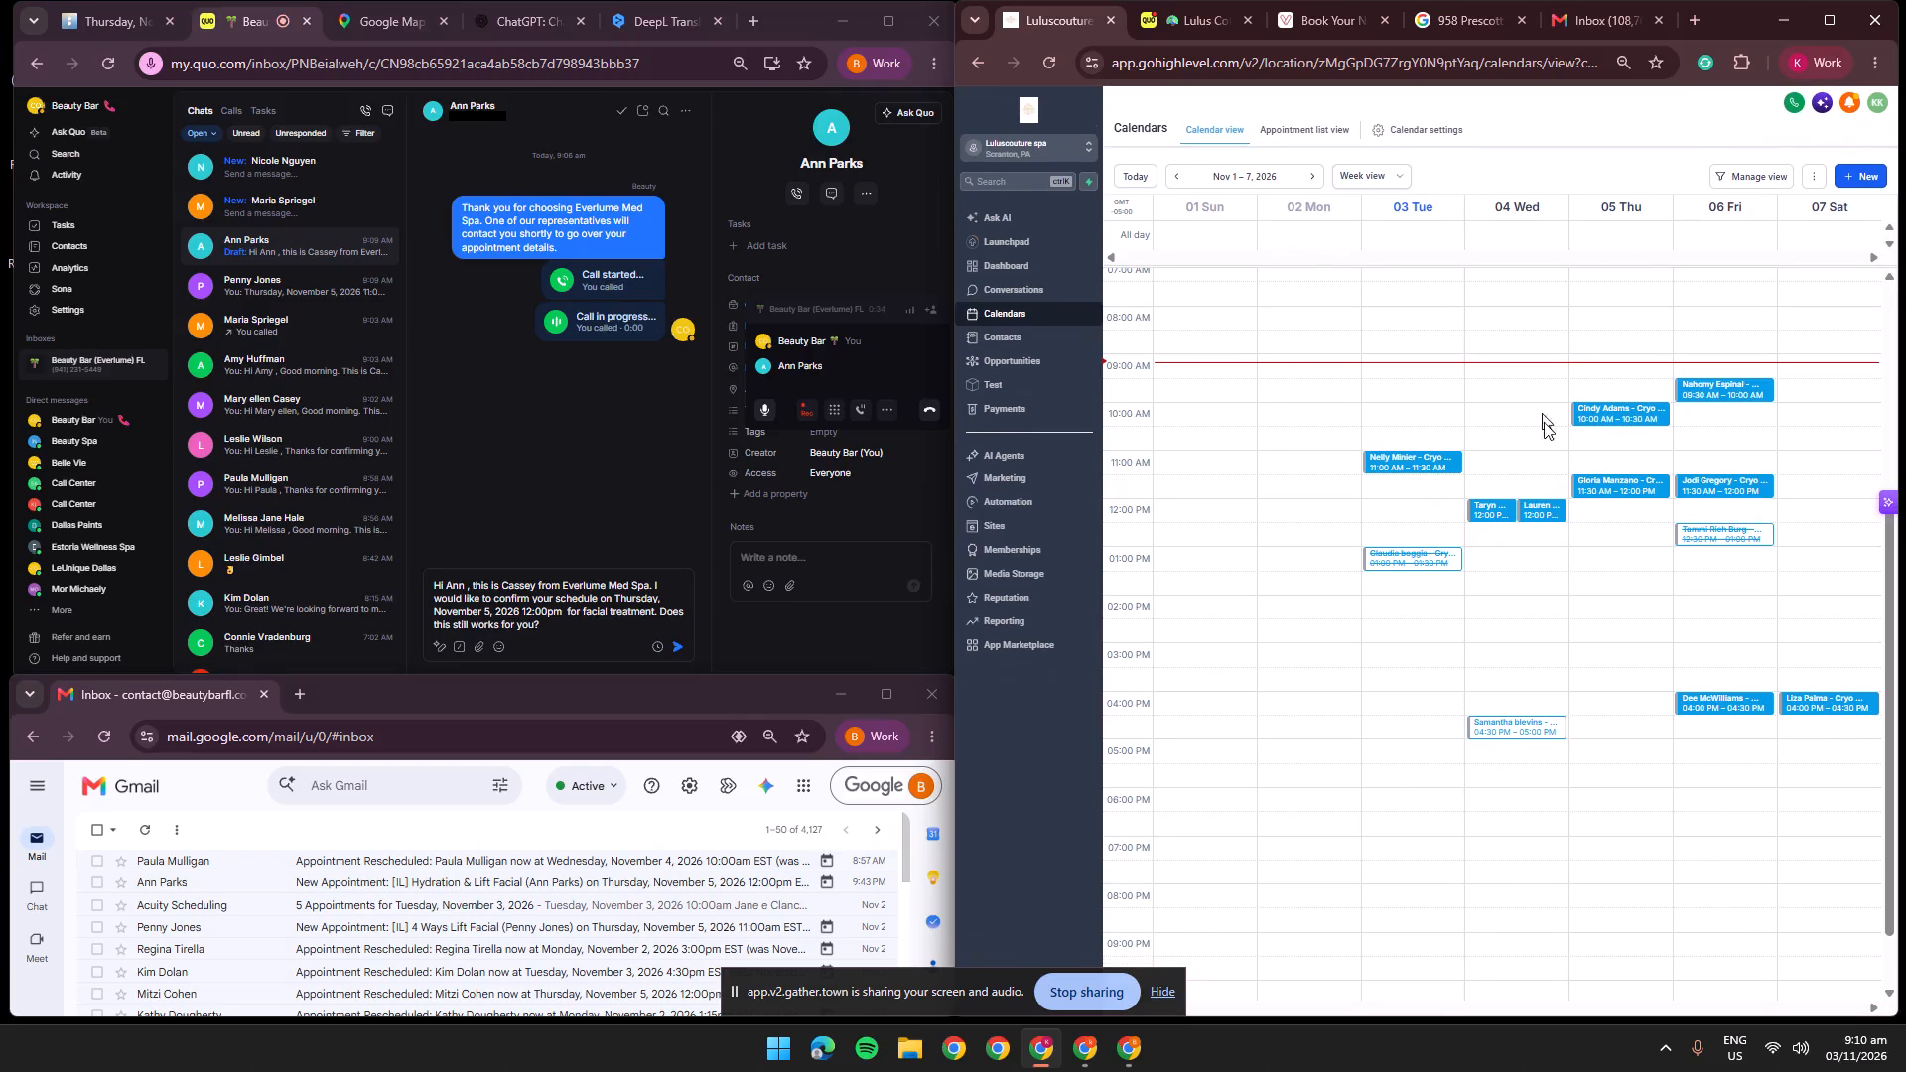
{"action": "left_click", "coordinate": [1855, 712]}
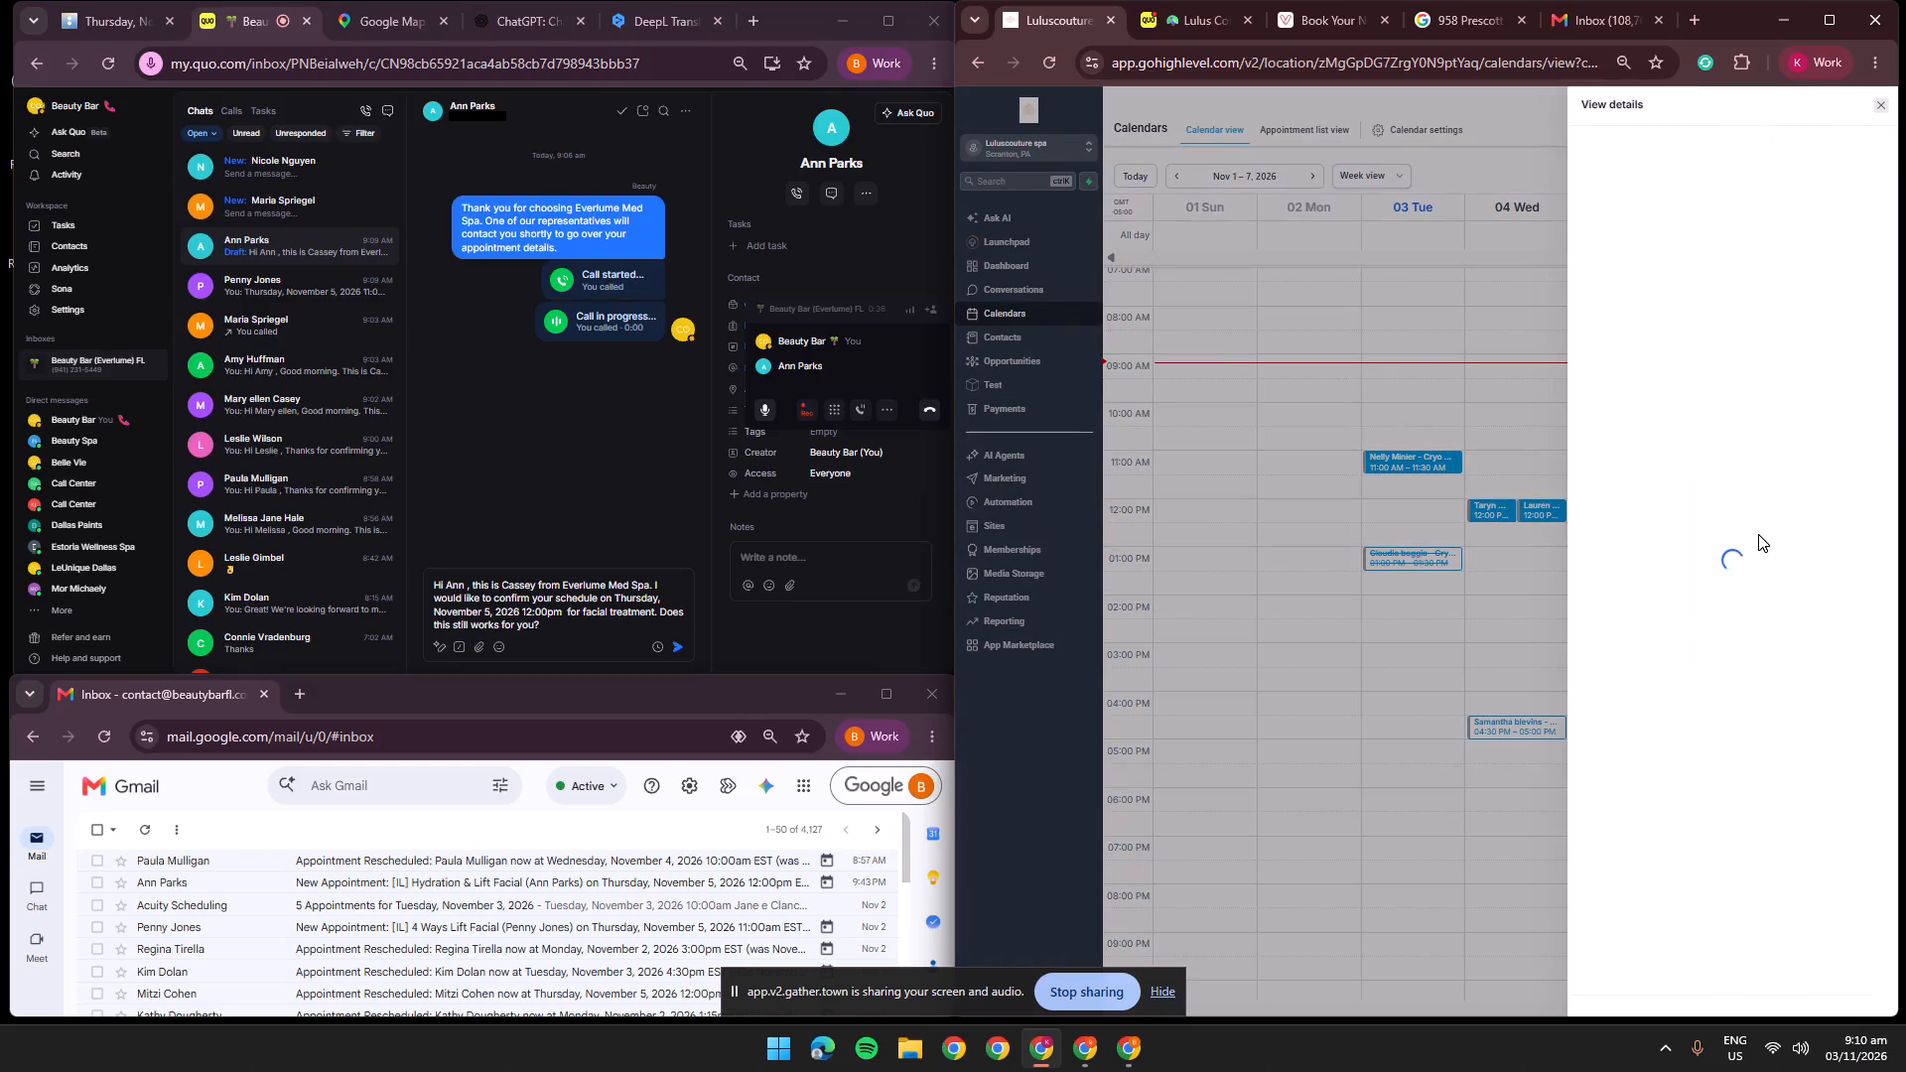
{"action": "scroll", "coordinate": [1756, 528], "scroll_direction": "down", "scroll_amount": 2}
{"action": "scroll", "coordinate": [1756, 528], "scroll_direction": "up", "scroll_amount": 2}
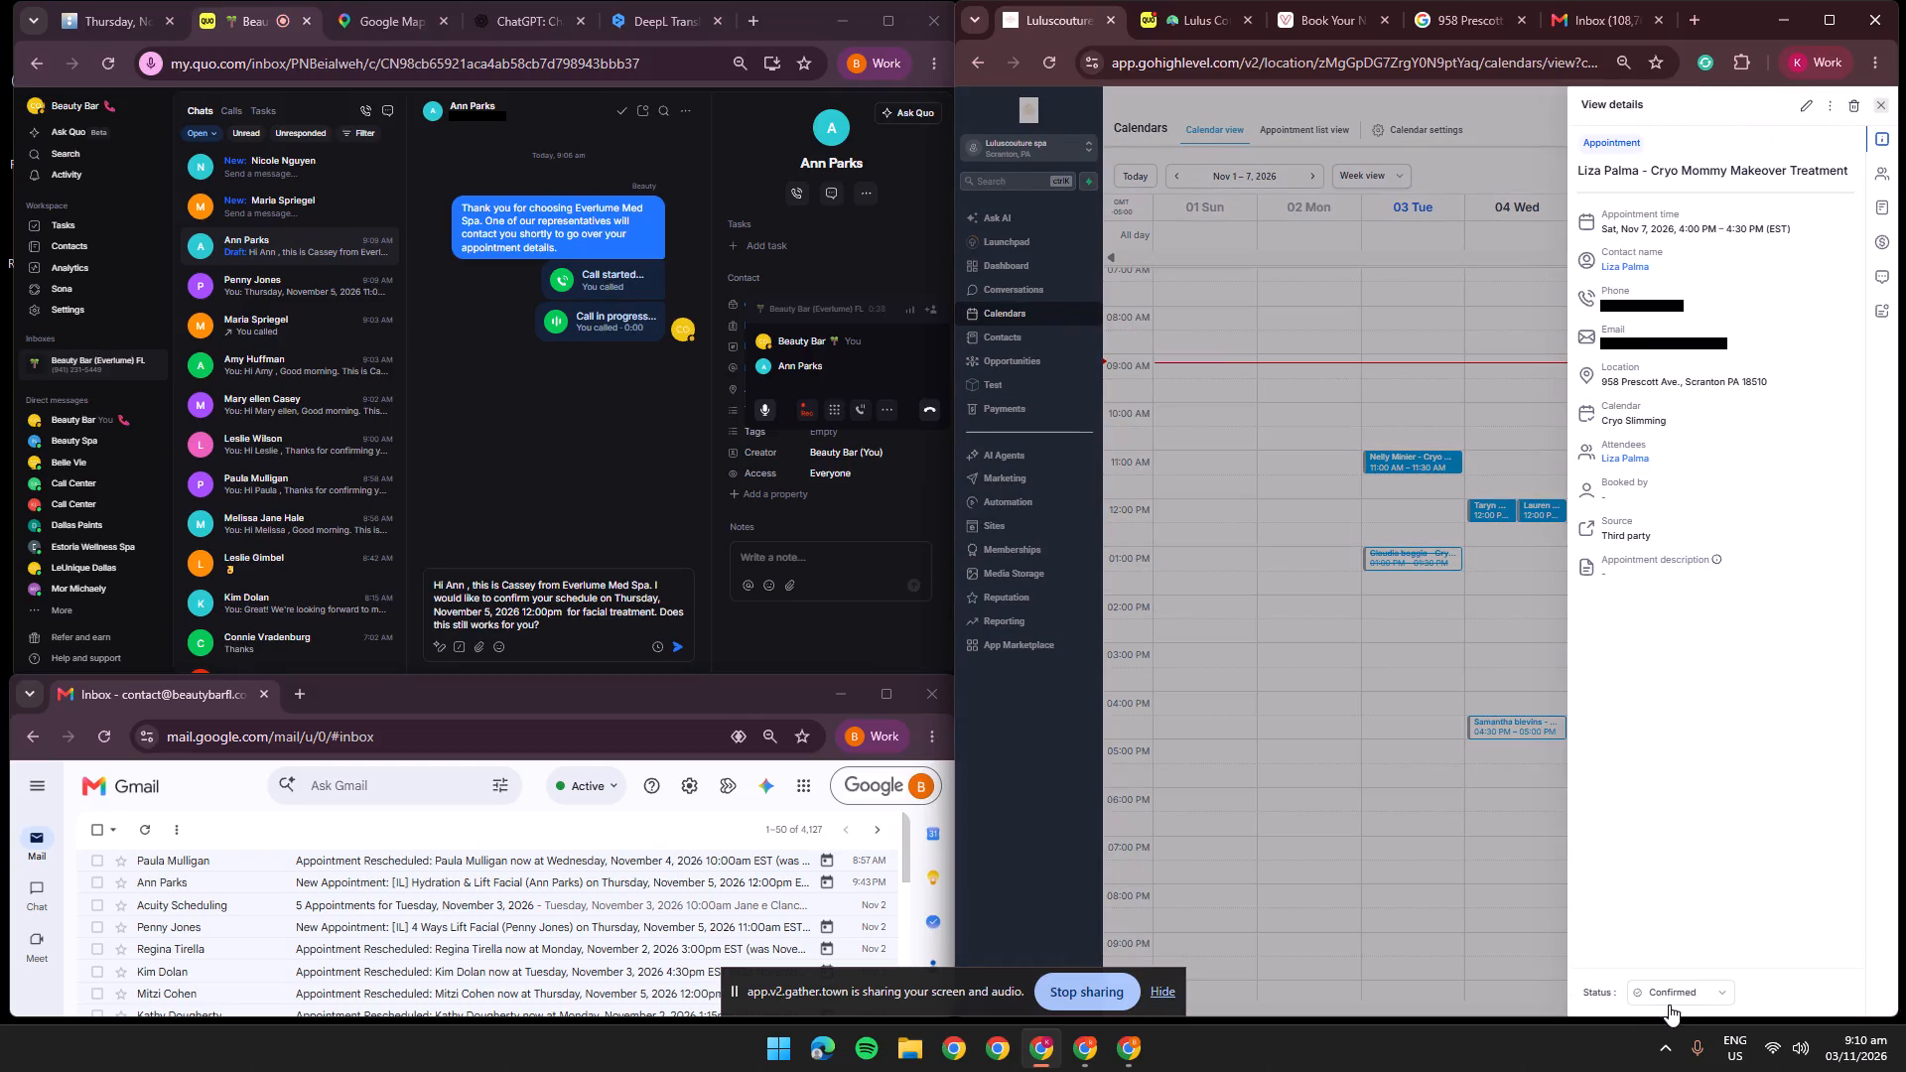
{"action": "left_click", "coordinate": [1670, 1005]}
{"action": "left_click", "coordinate": [1663, 879]}
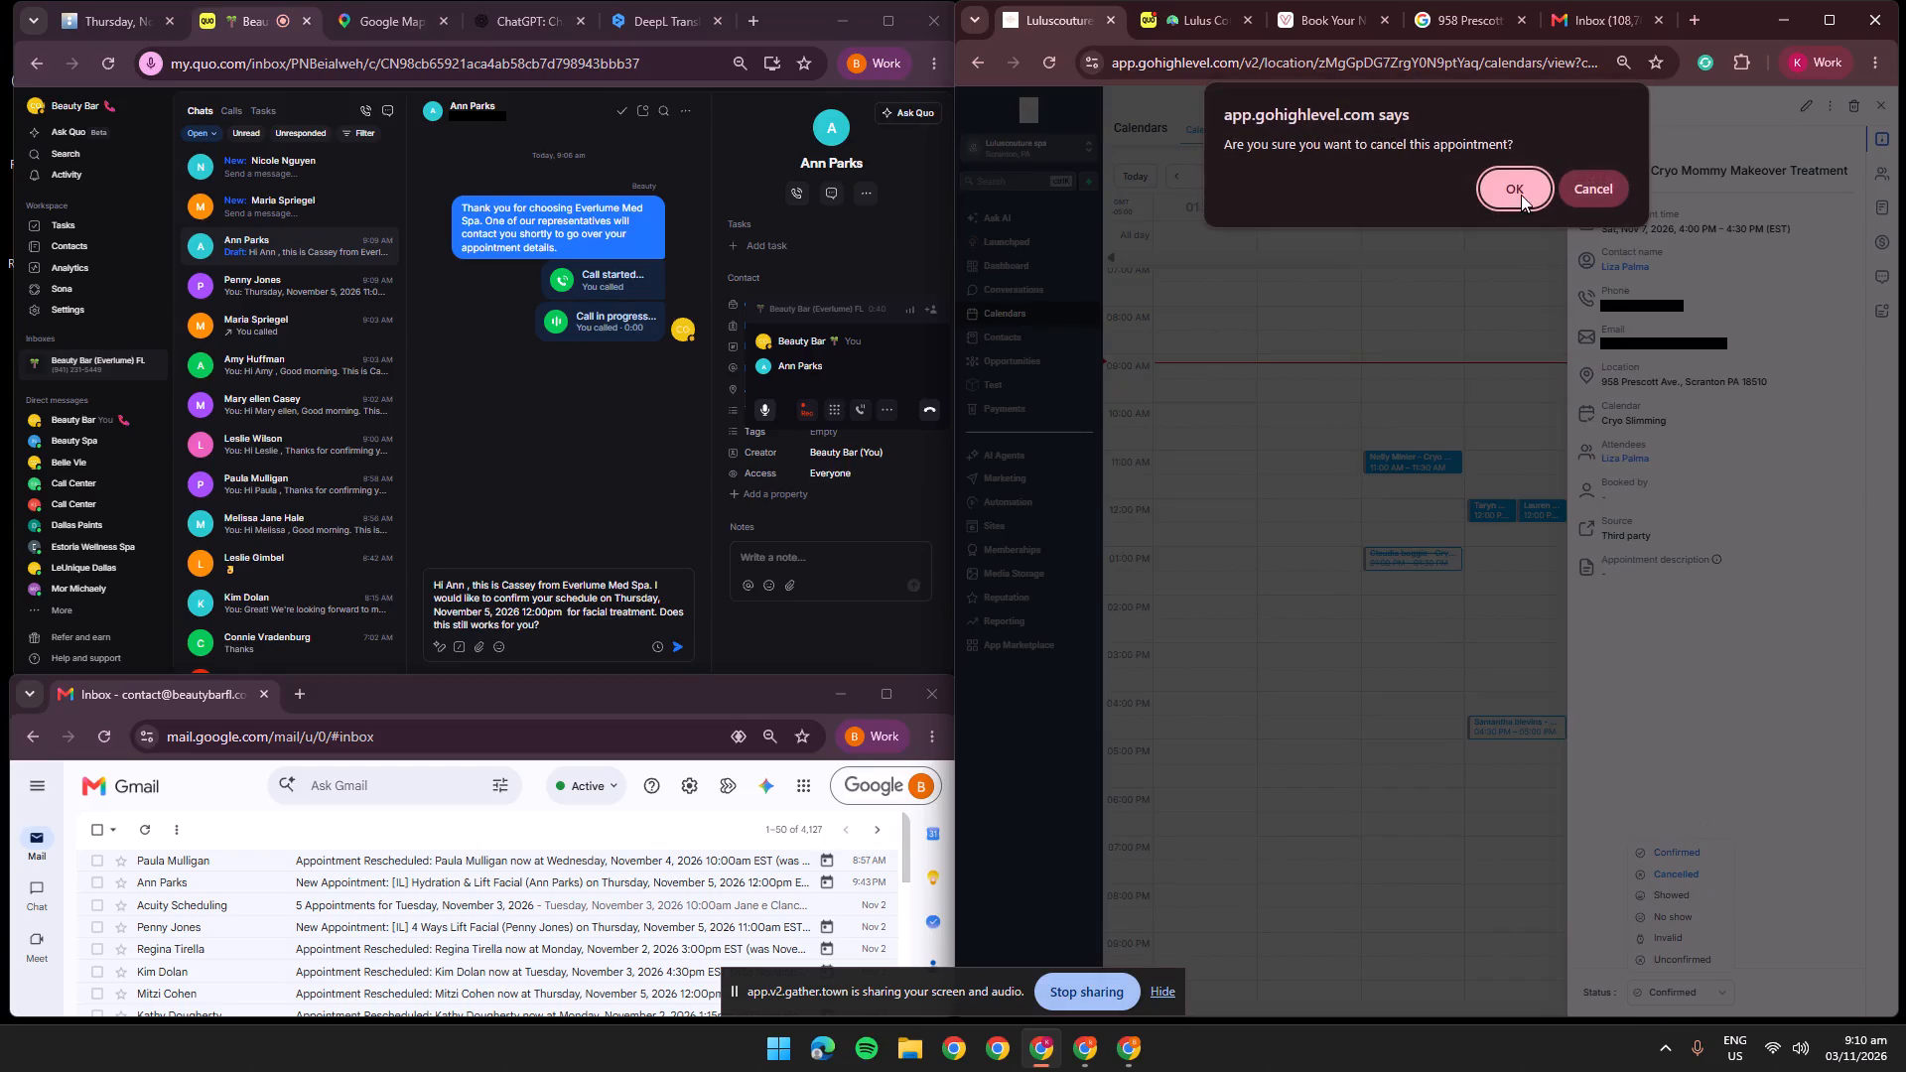
{"action": "left_click", "coordinate": [1521, 193]}
Hide the screen-sharing notification bar.
{"action": "left_click", "coordinate": [531, 620]}
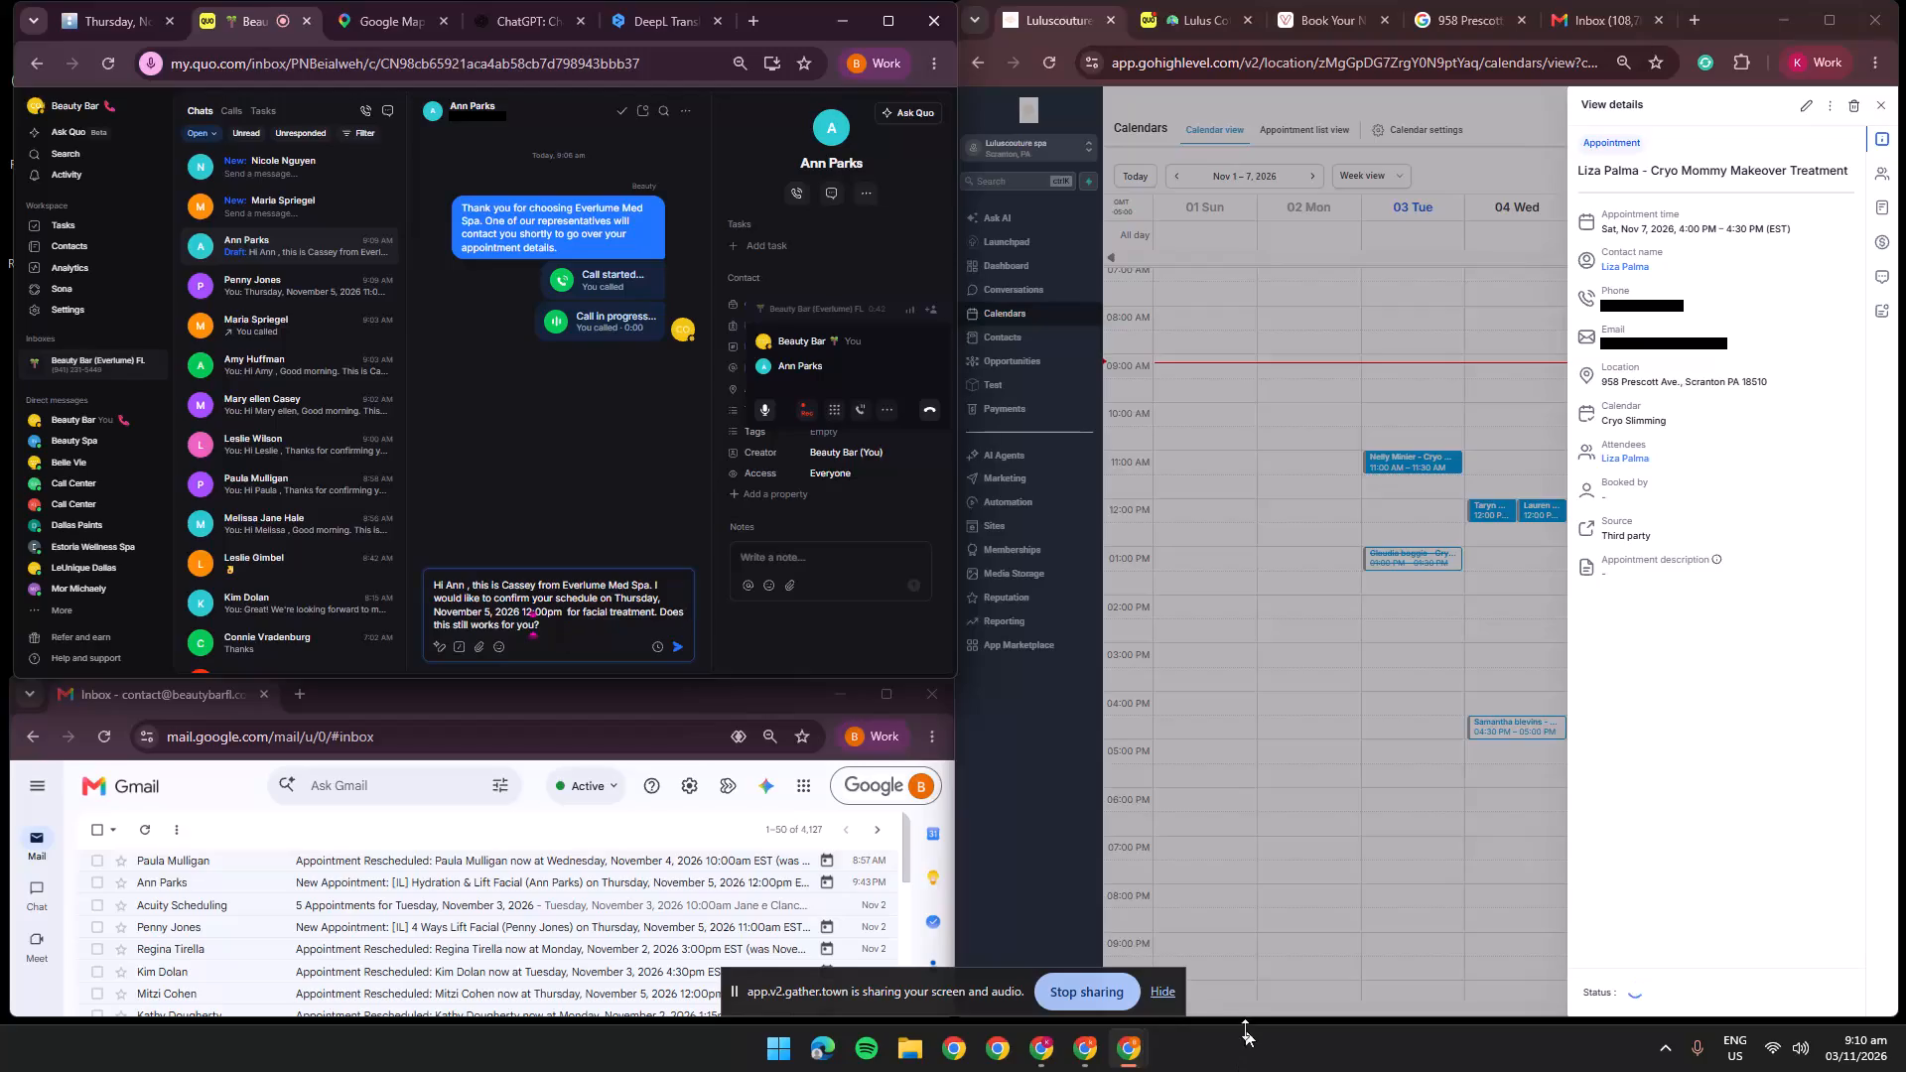
{"action": "left_click", "coordinate": [1179, 1005]}
{"action": "left_click", "coordinate": [1170, 992]}
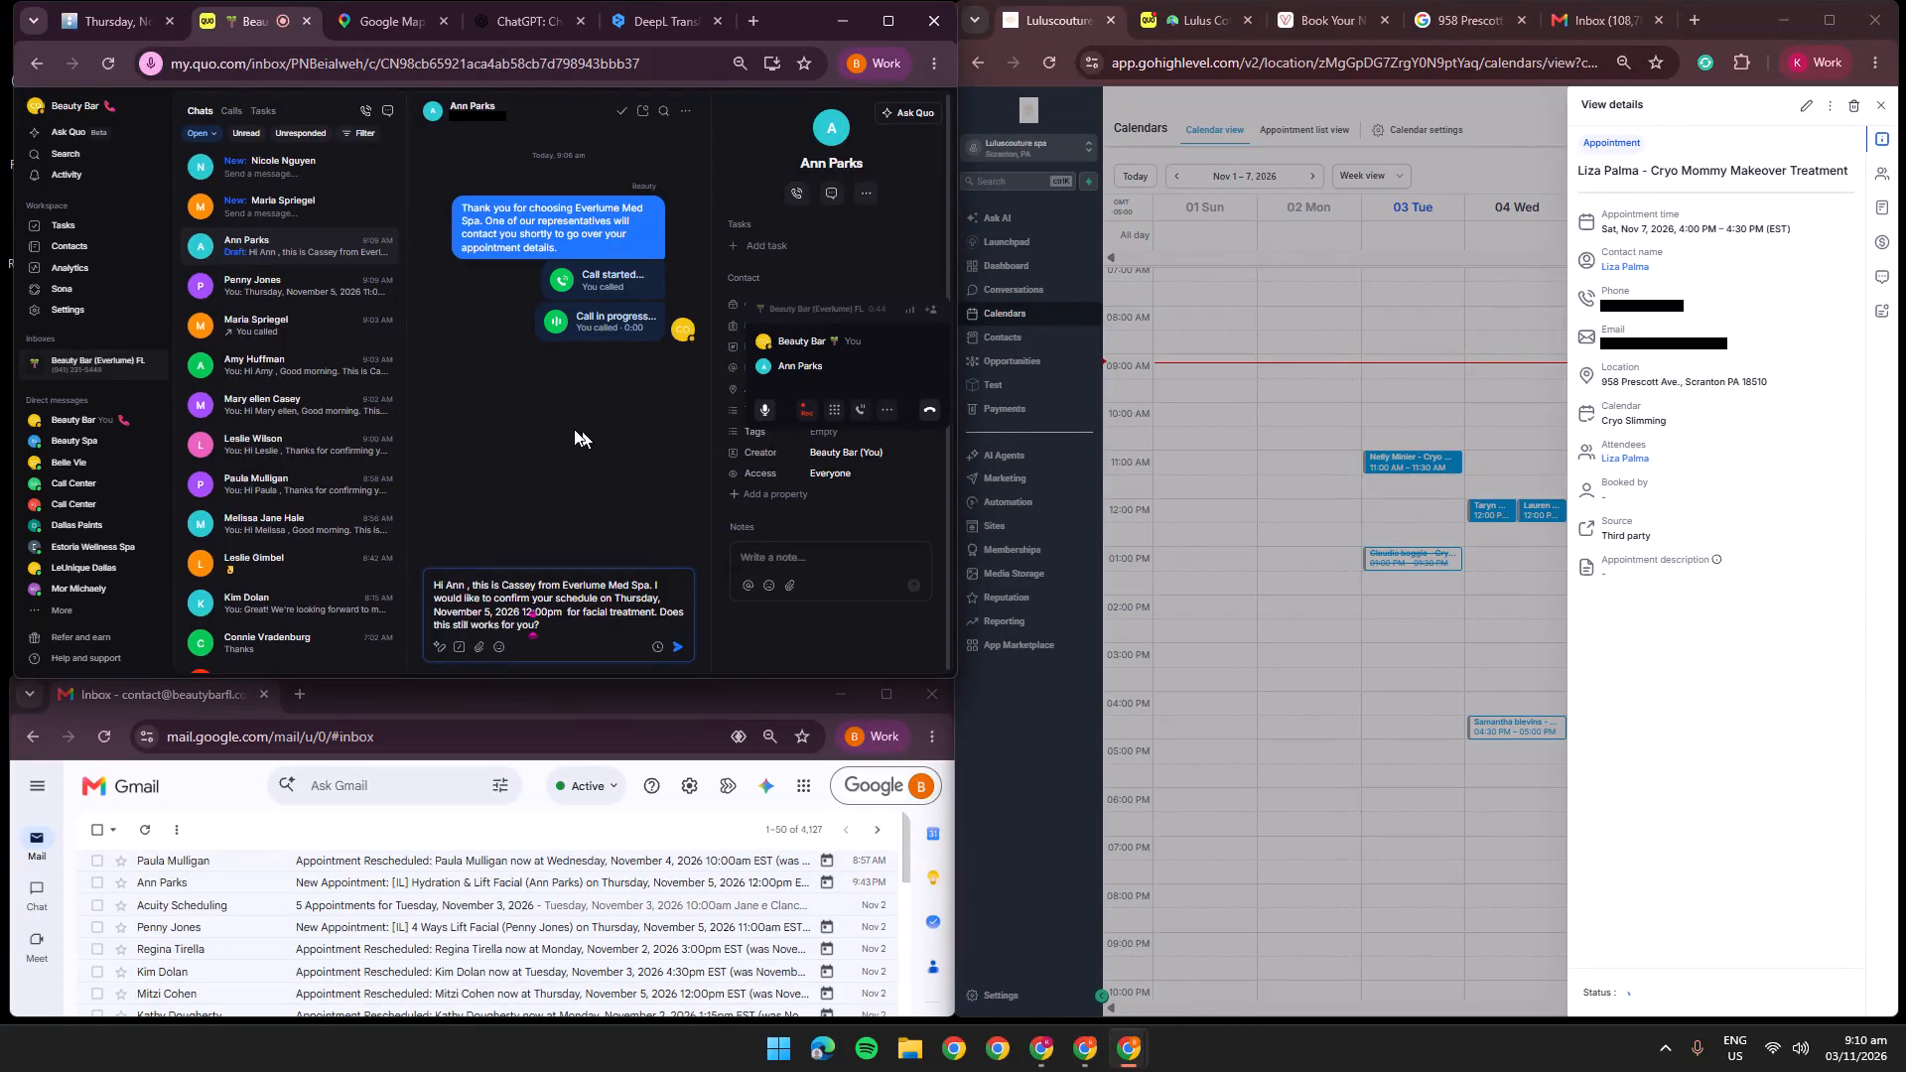
Look over the November 5 4:00 PM appointment in Acuity and open the second 12:00 PM appointment, for Hydration & Lift Facial.
{"action": "left_click", "coordinate": [89, 13]}
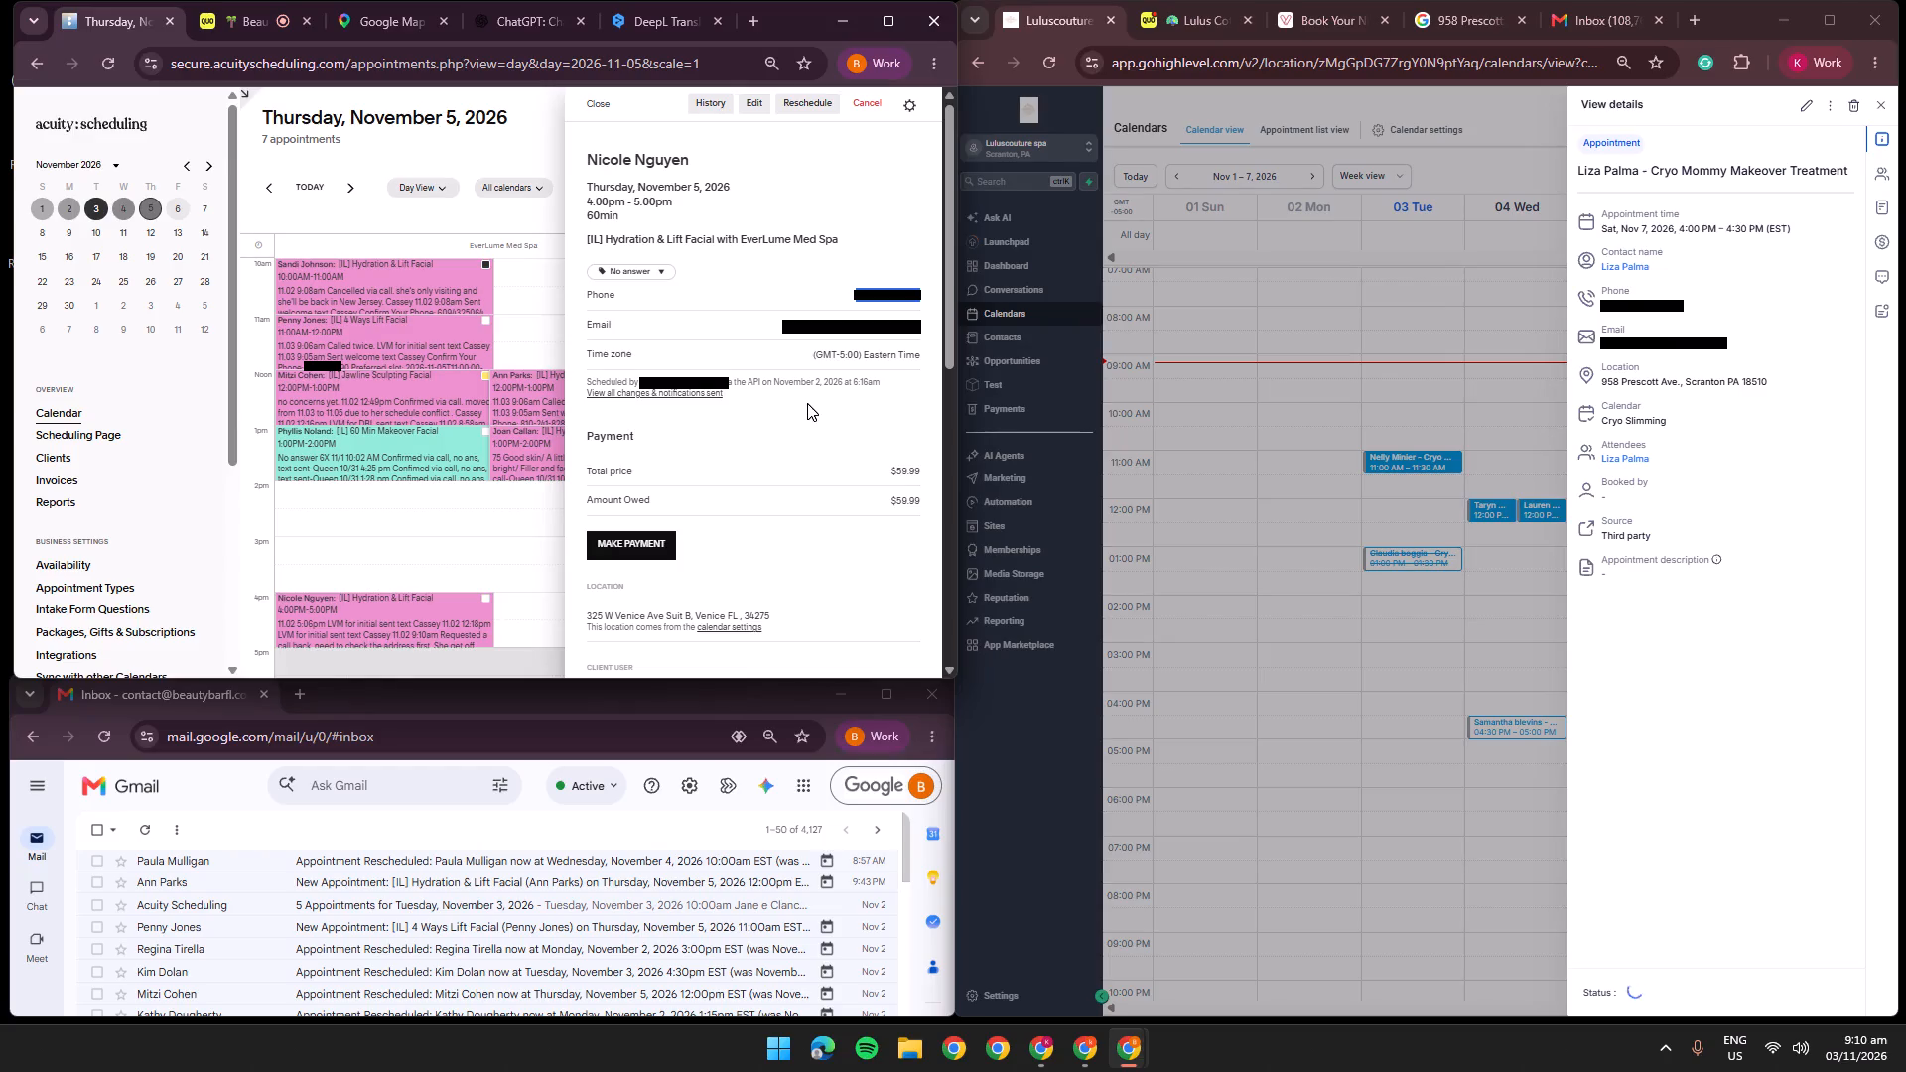
{"action": "scroll", "coordinate": [789, 404], "scroll_direction": "down", "scroll_amount": 2}
{"action": "scroll", "coordinate": [719, 461], "scroll_direction": "up", "scroll_amount": 2}
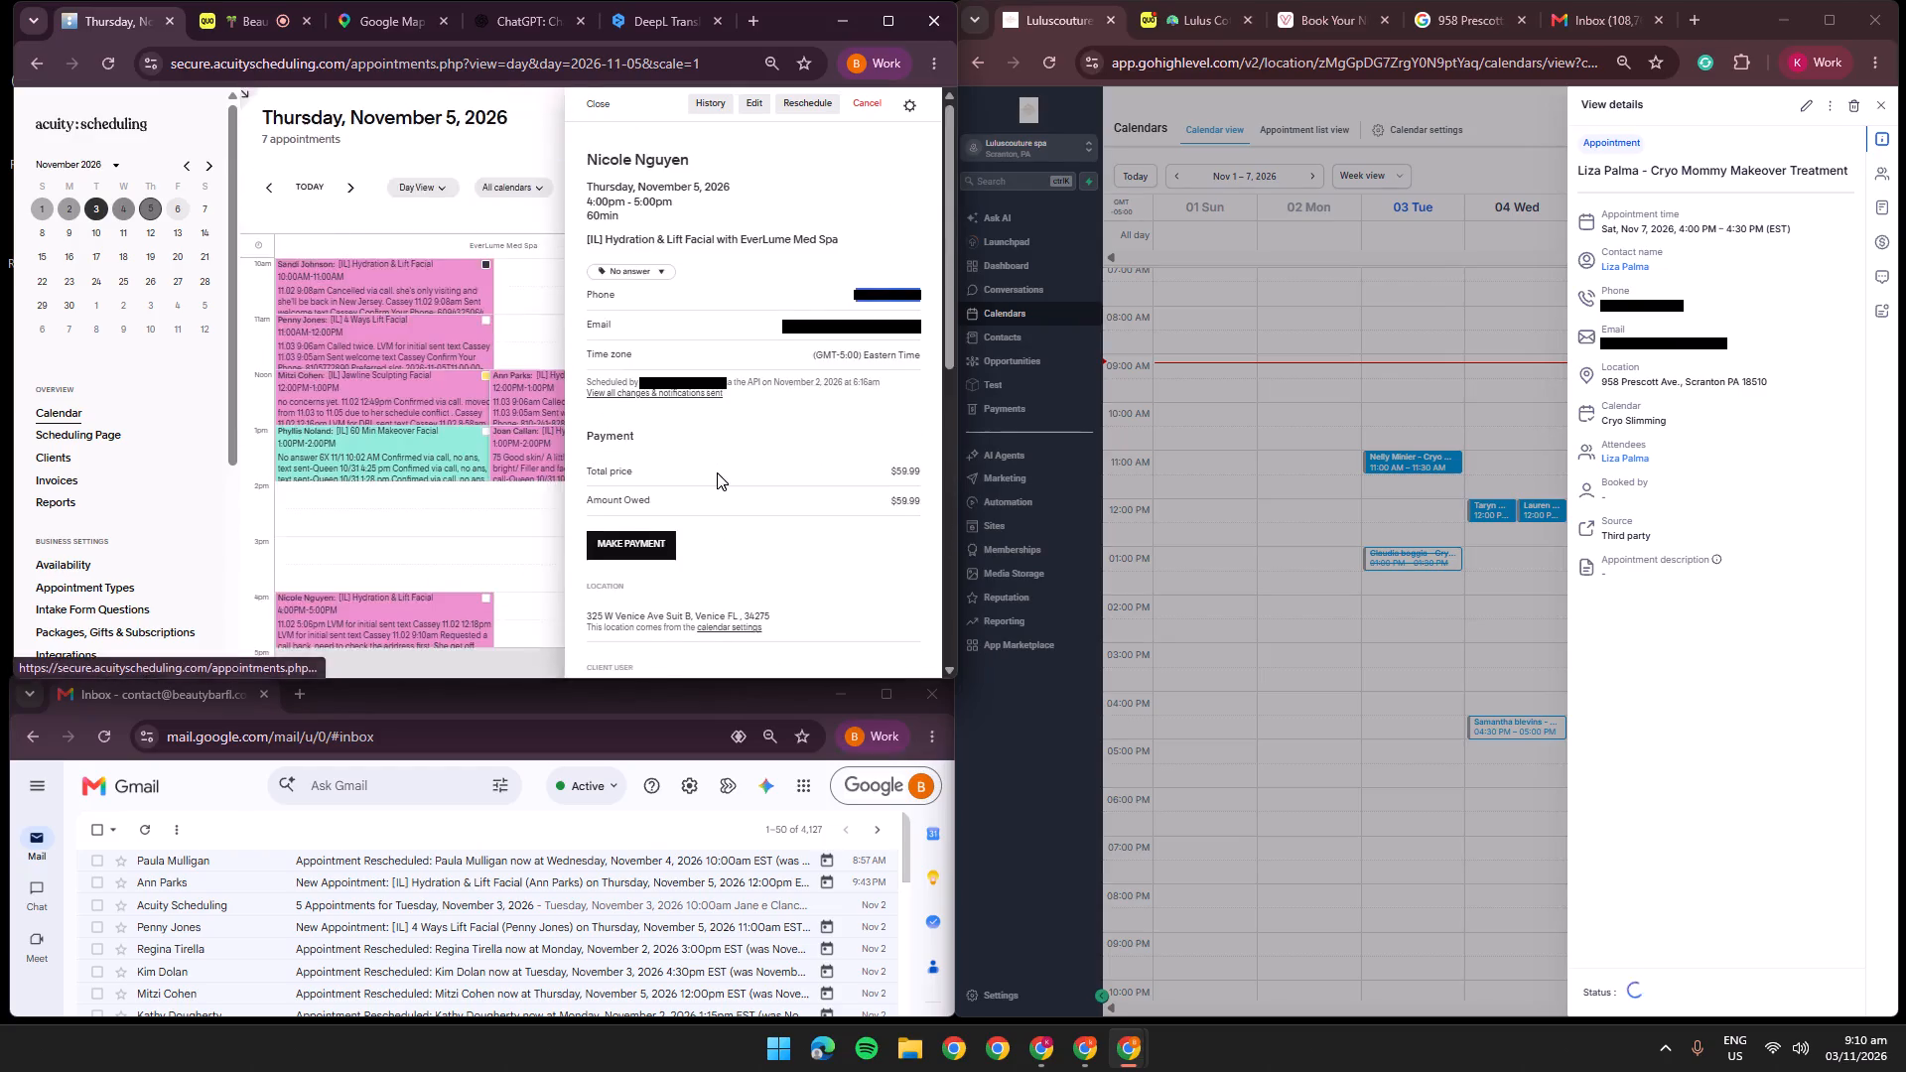
{"action": "scroll", "coordinate": [717, 472], "scroll_direction": "down", "scroll_amount": 2}
{"action": "scroll", "coordinate": [717, 472], "scroll_direction": "up", "scroll_amount": 3}
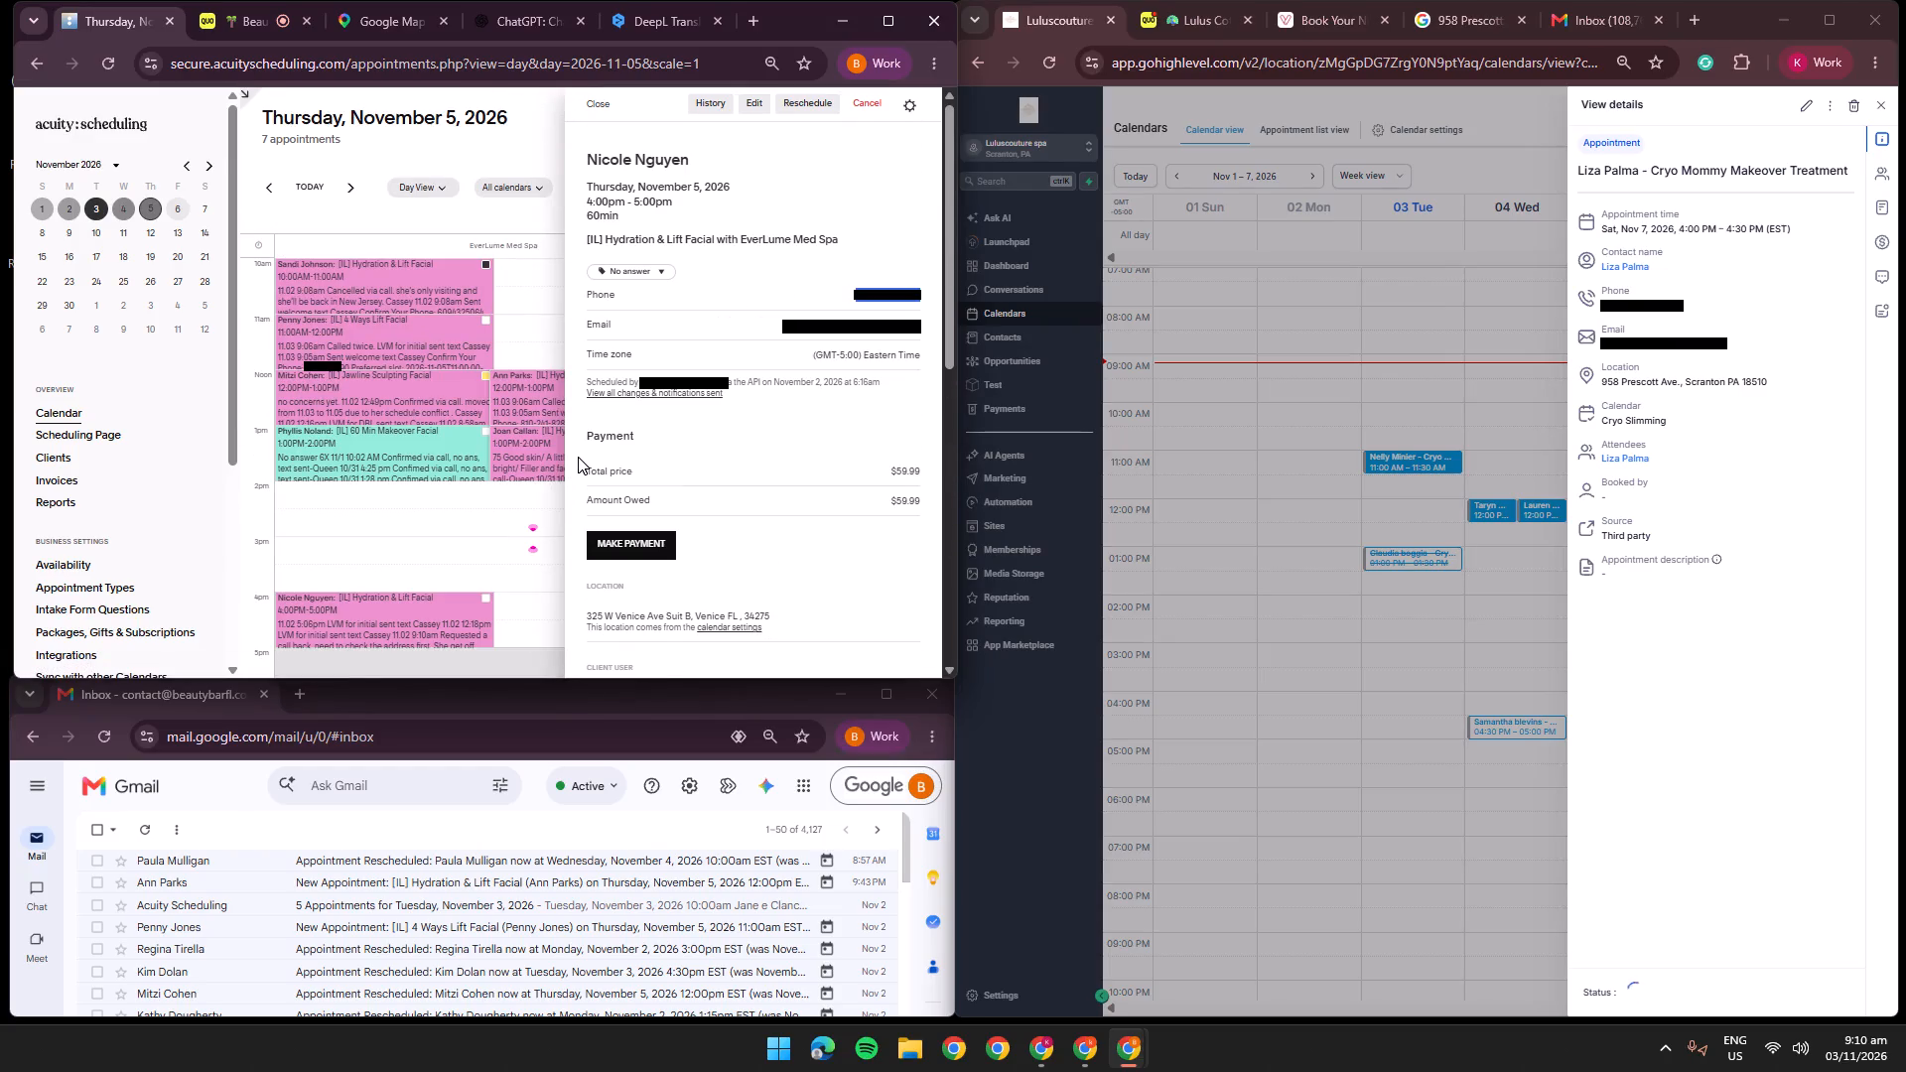
{"action": "left_click", "coordinate": [520, 389]}
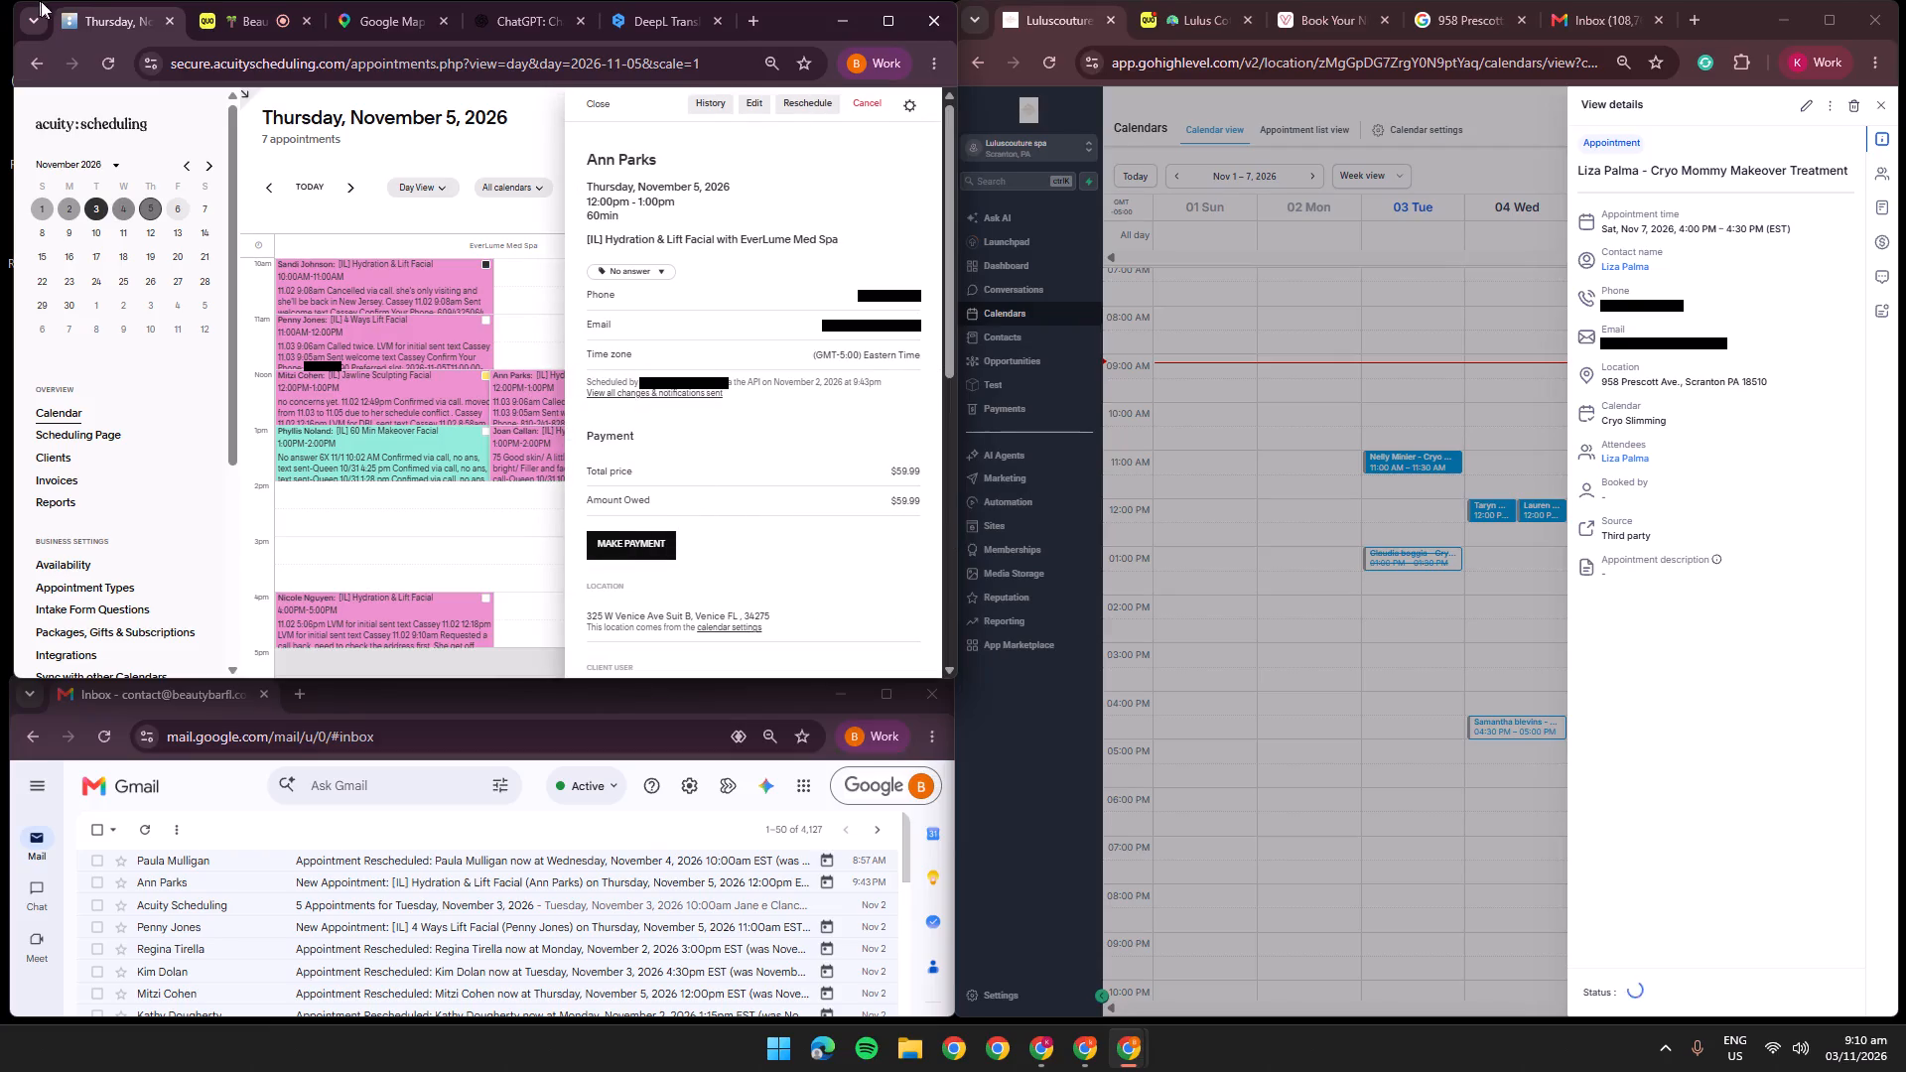
End the ongoing call with the 12:00 PM client in Quo and send the drafted confirmation text.
{"action": "left_click", "coordinate": [256, 17]}
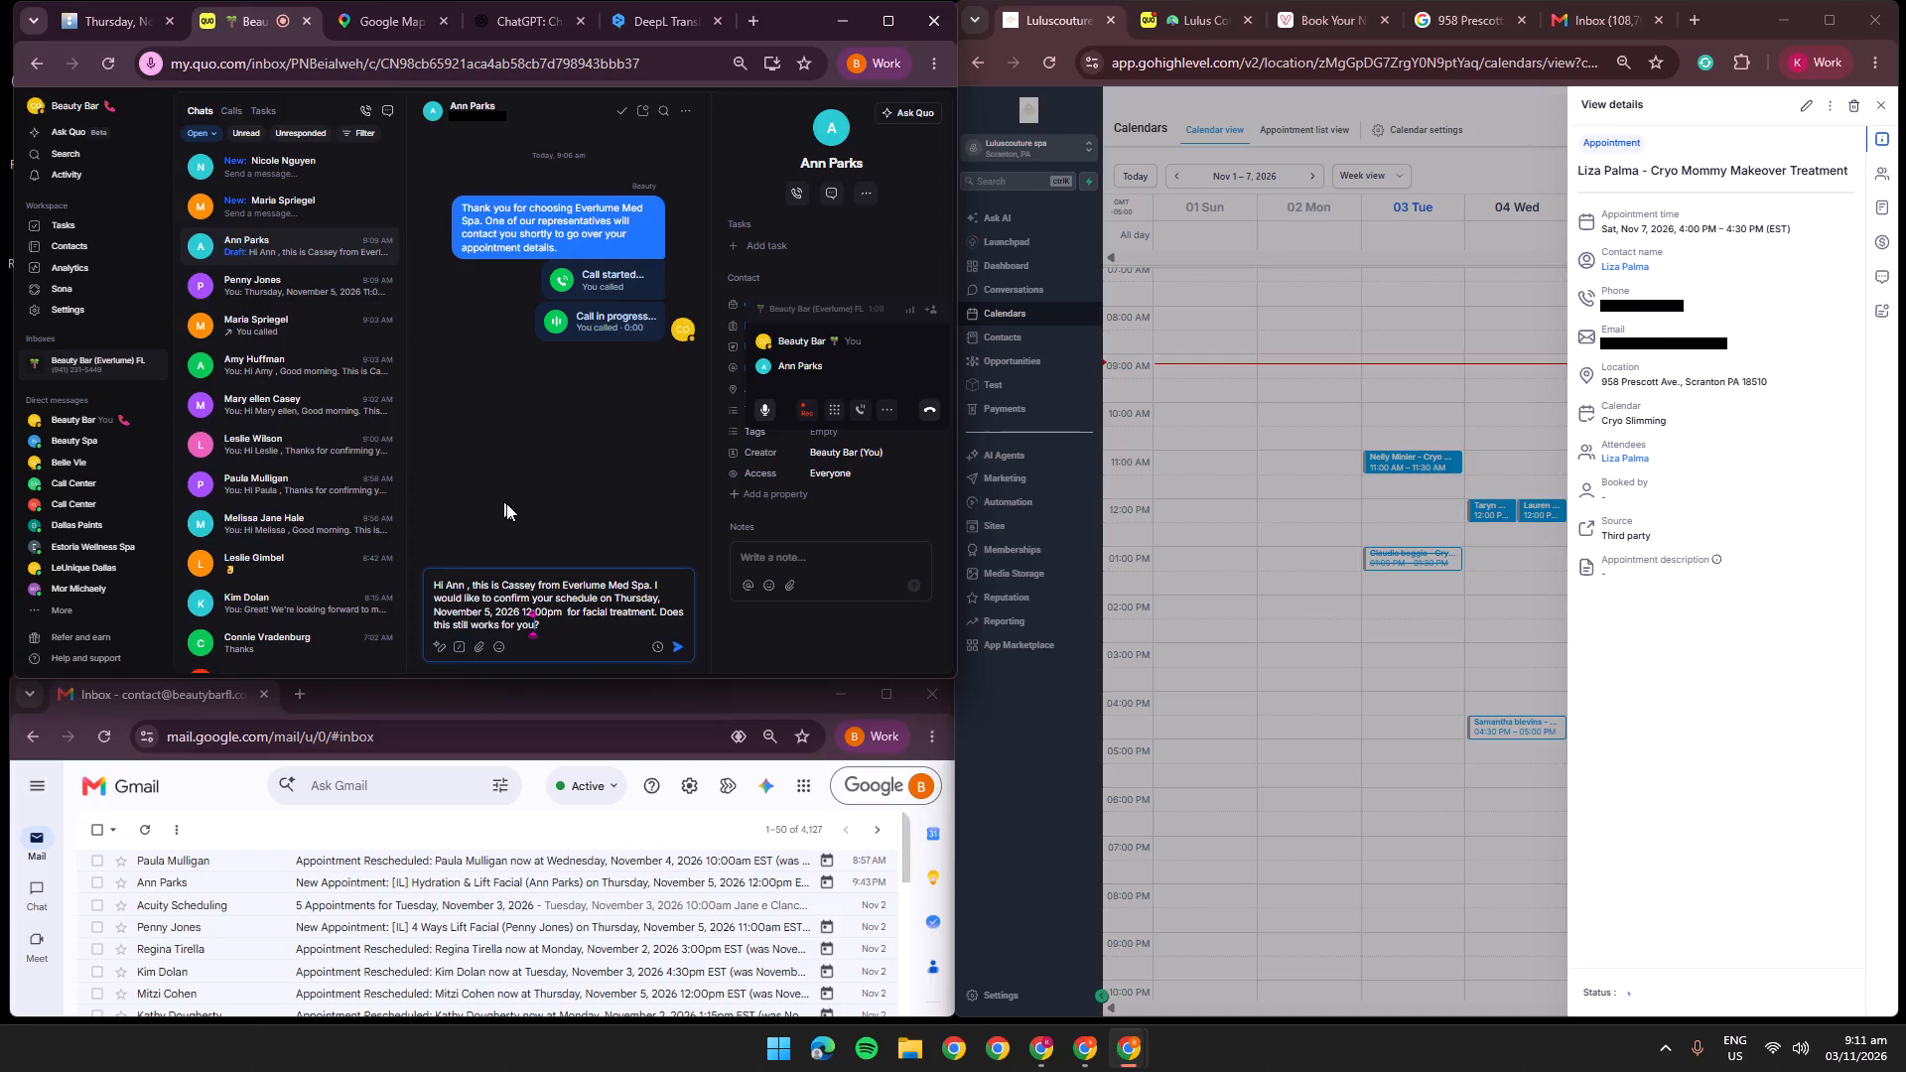
{"action": "left_click", "coordinate": [560, 621]}
{"action": "left_click", "coordinate": [606, 623]}
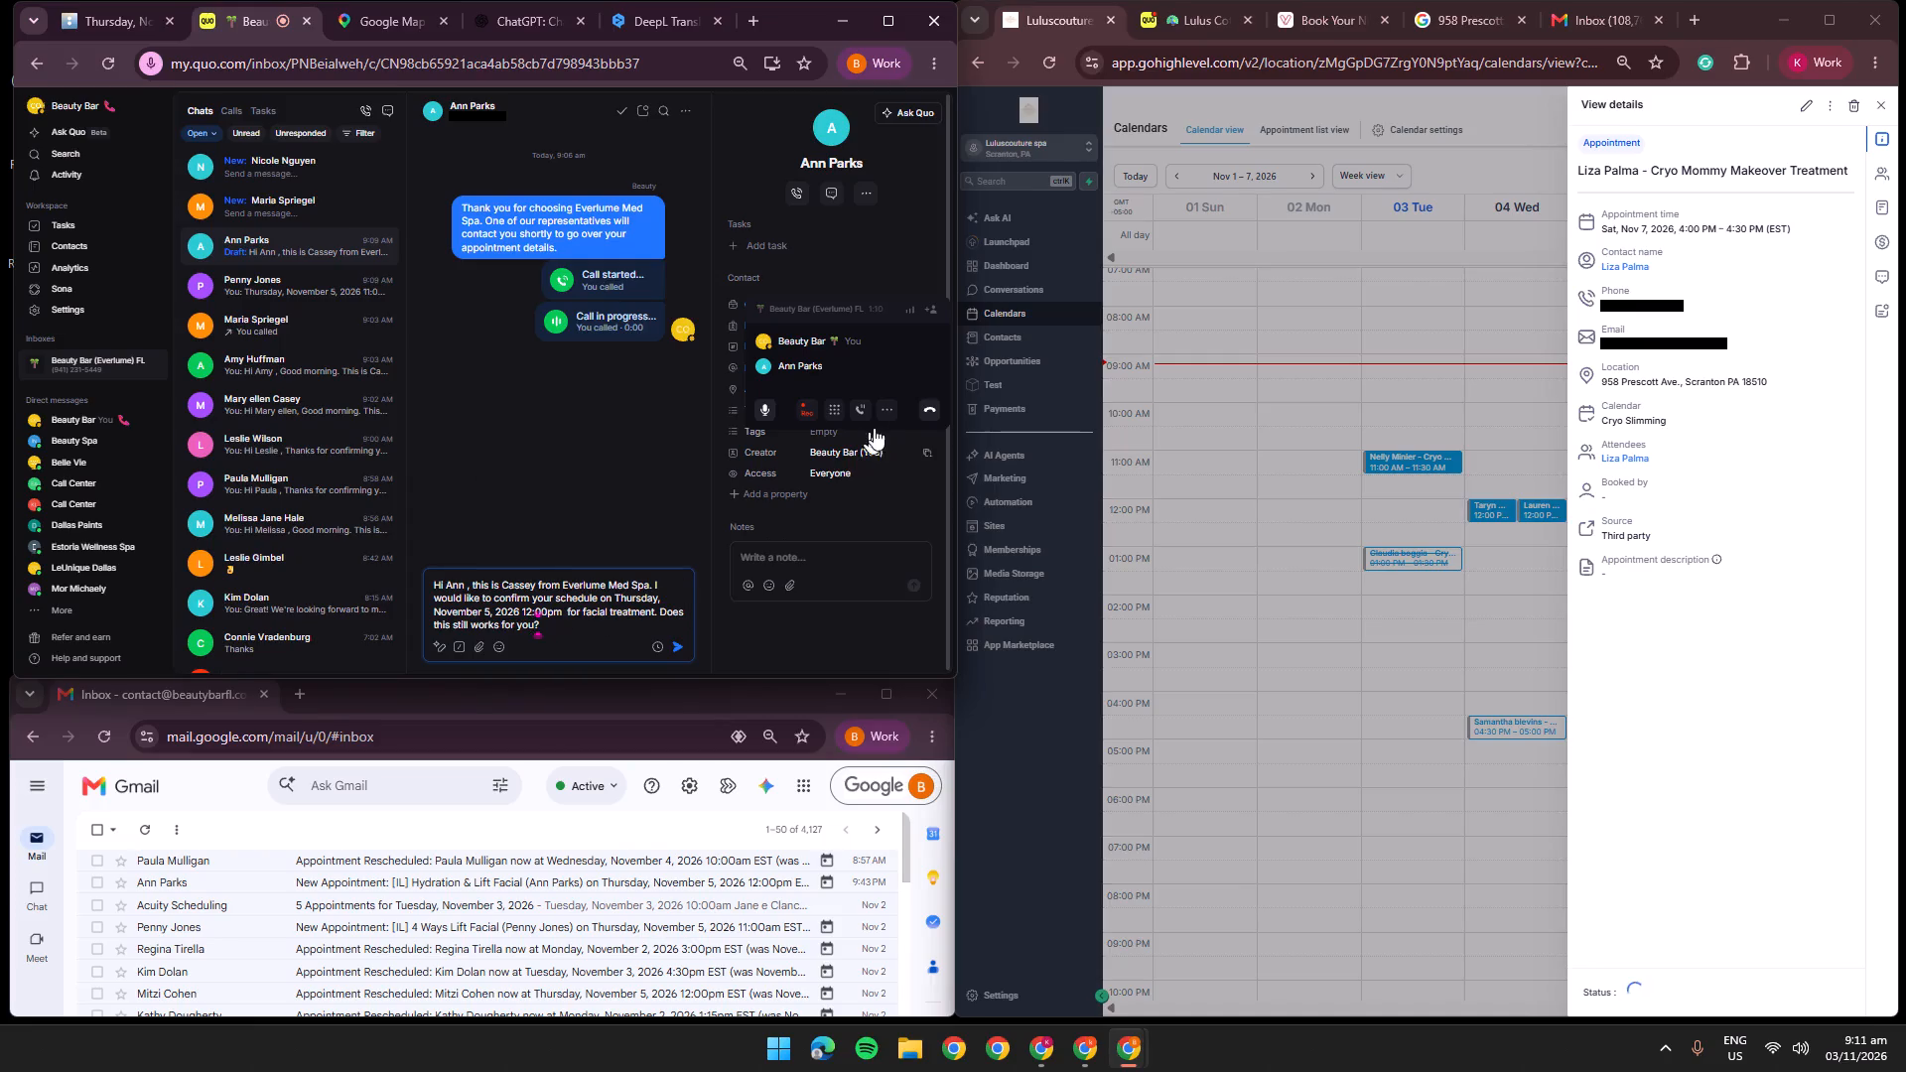
{"action": "left_click", "coordinate": [927, 409]}
{"action": "left_click", "coordinate": [556, 627]}
{"action": "left_click", "coordinate": [609, 595]}
{"action": "key", "text": "Return"}
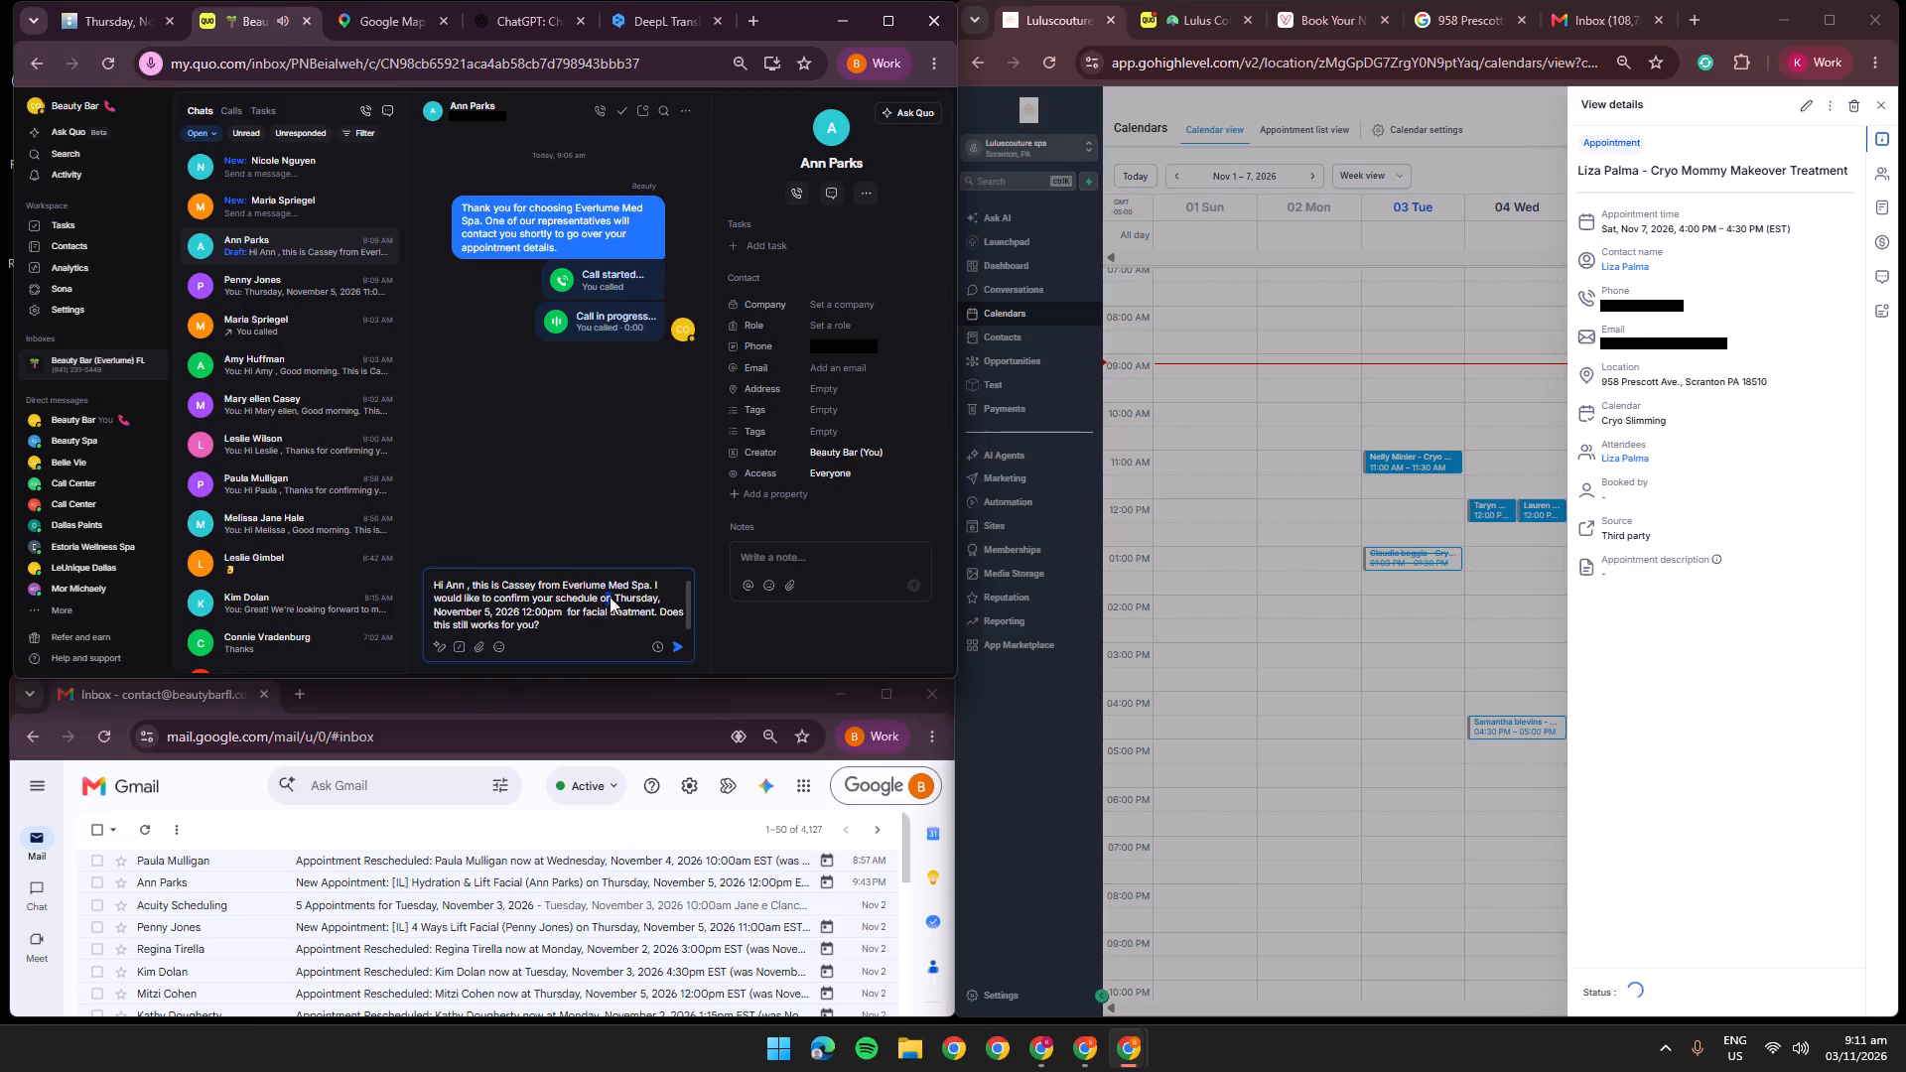
Open the November 5 4:00 PM appointment in Acuity and call that client from their Quo conversation.
{"action": "left_click", "coordinate": [133, 18]}
{"action": "left_click", "coordinate": [455, 618]}
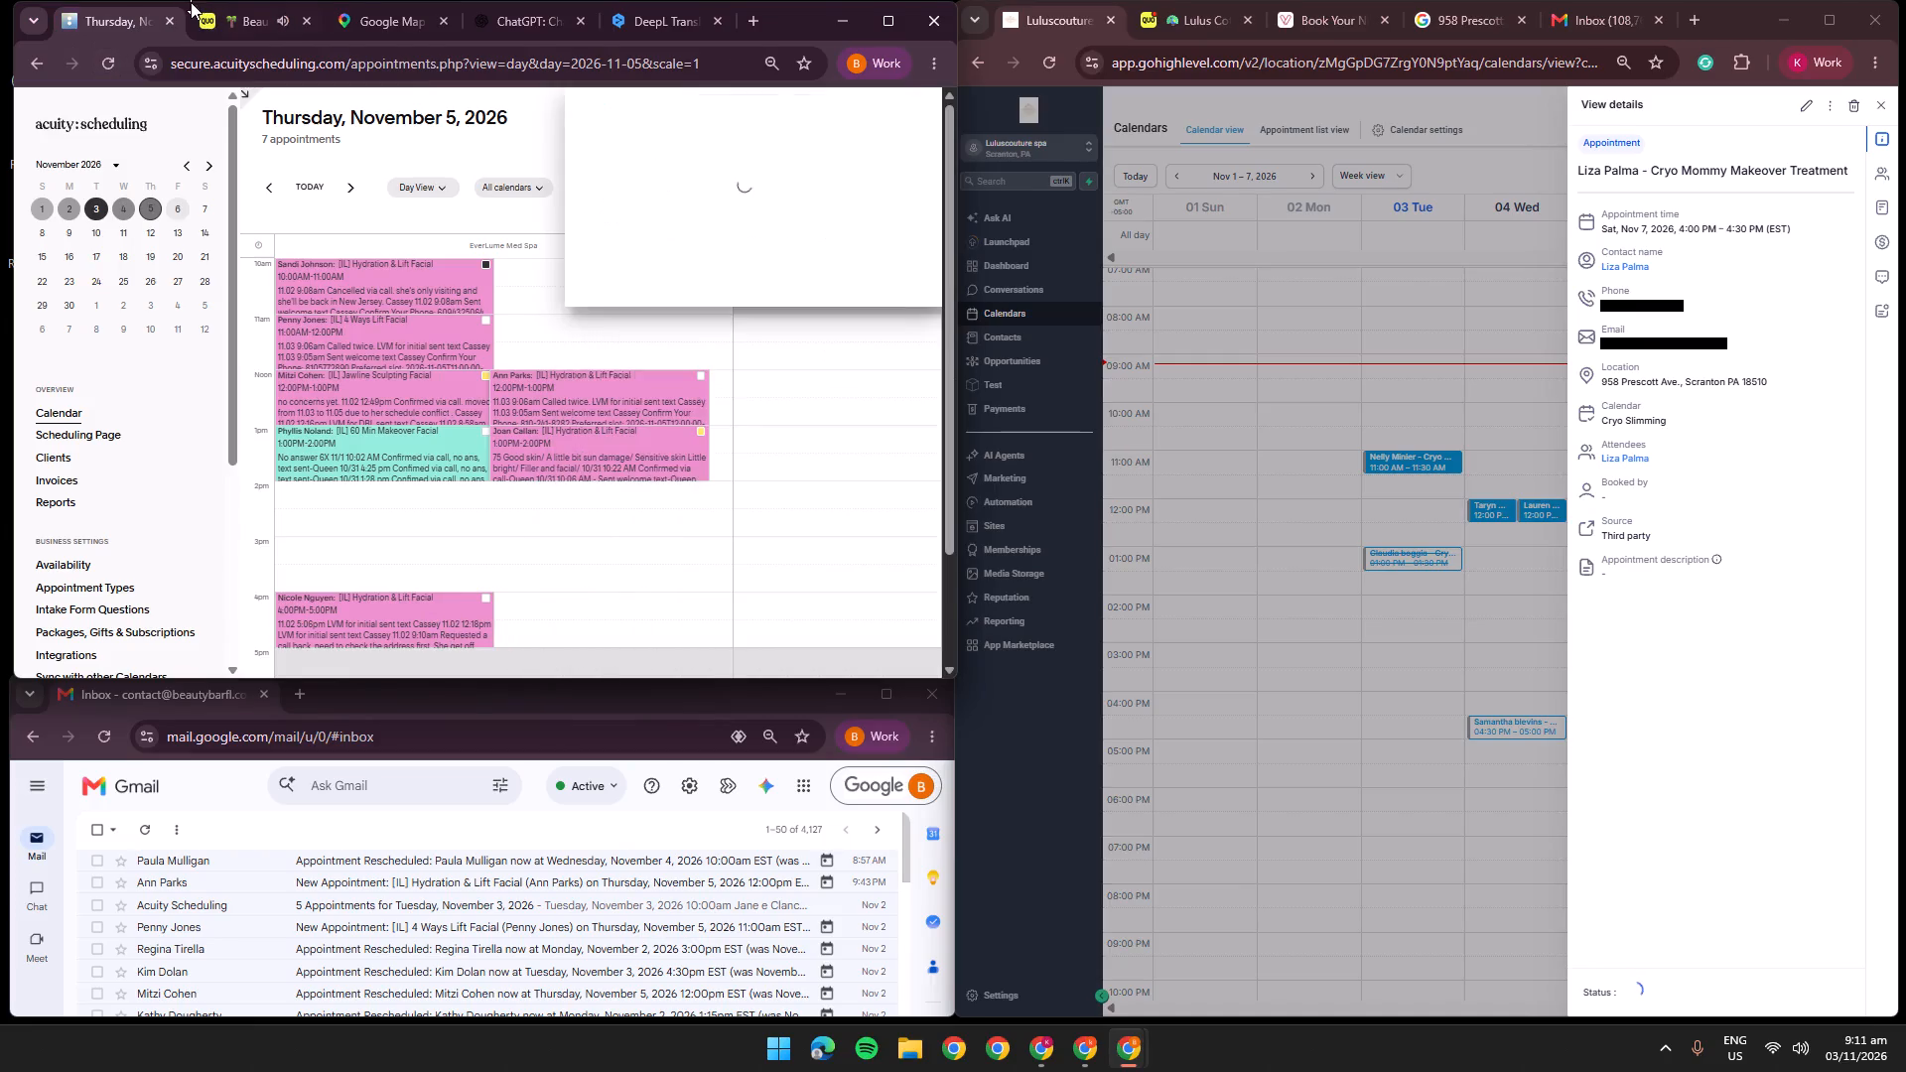
{"action": "left_click", "coordinate": [237, 9]}
{"action": "left_click", "coordinate": [355, 155]}
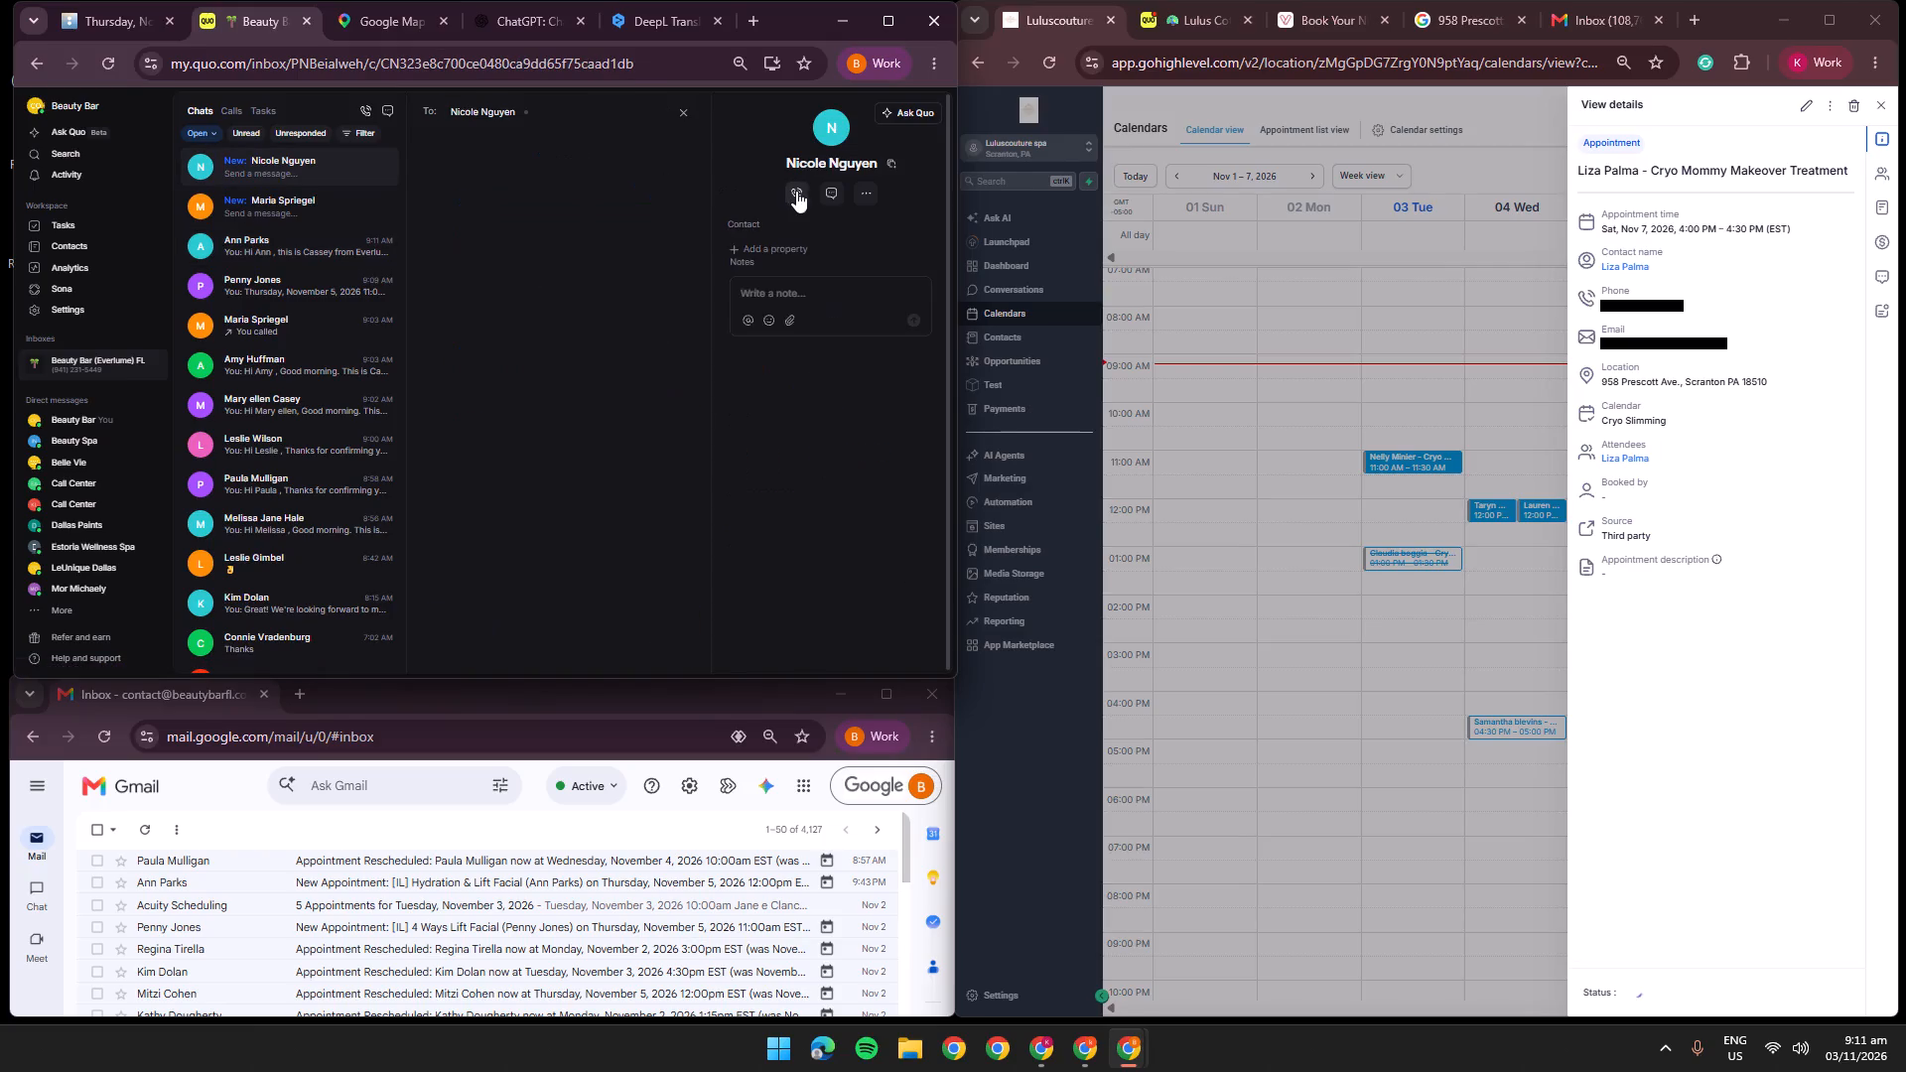
{"action": "left_click", "coordinate": [796, 191]}
{"action": "left_click", "coordinate": [623, 494]}
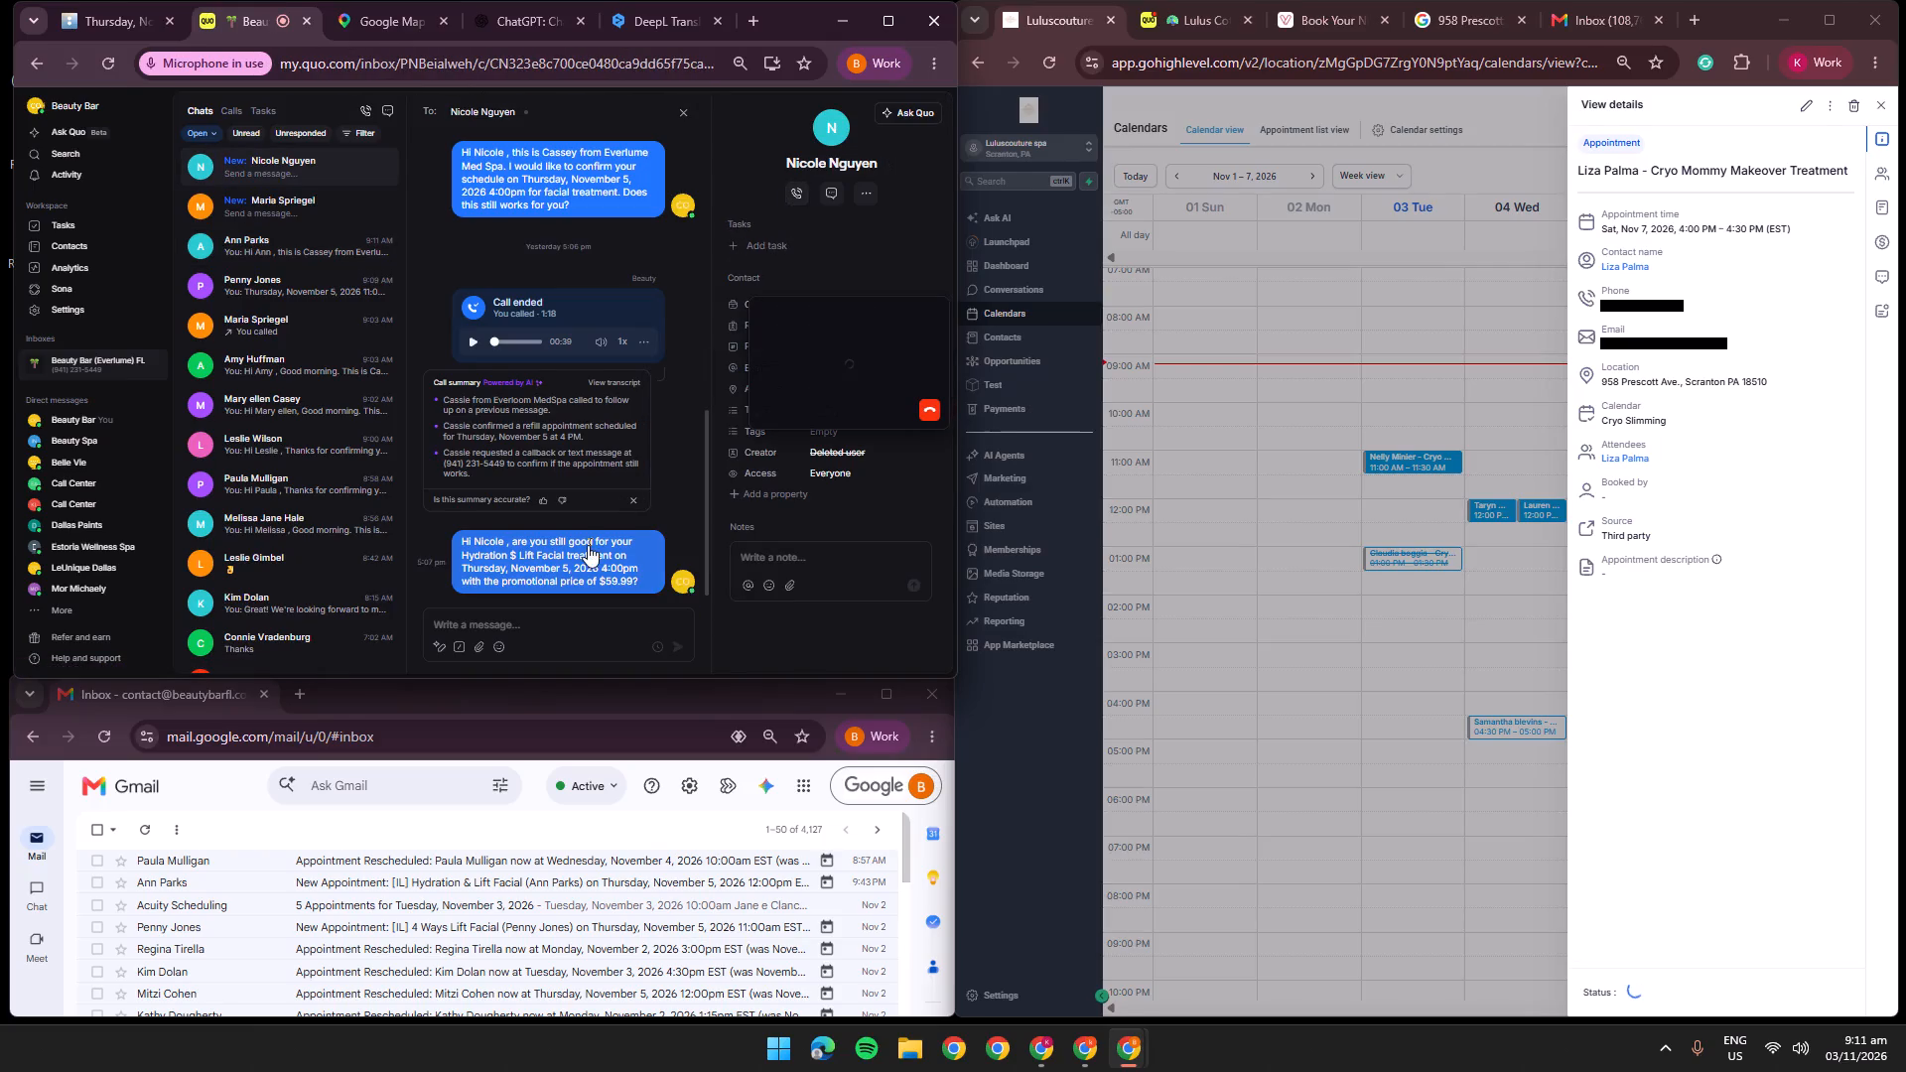
Open the 4:00 PM appointment for editing in Acuity and copy its date and start time.
{"action": "left_click", "coordinate": [90, 20]}
{"action": "left_click", "coordinate": [753, 97]}
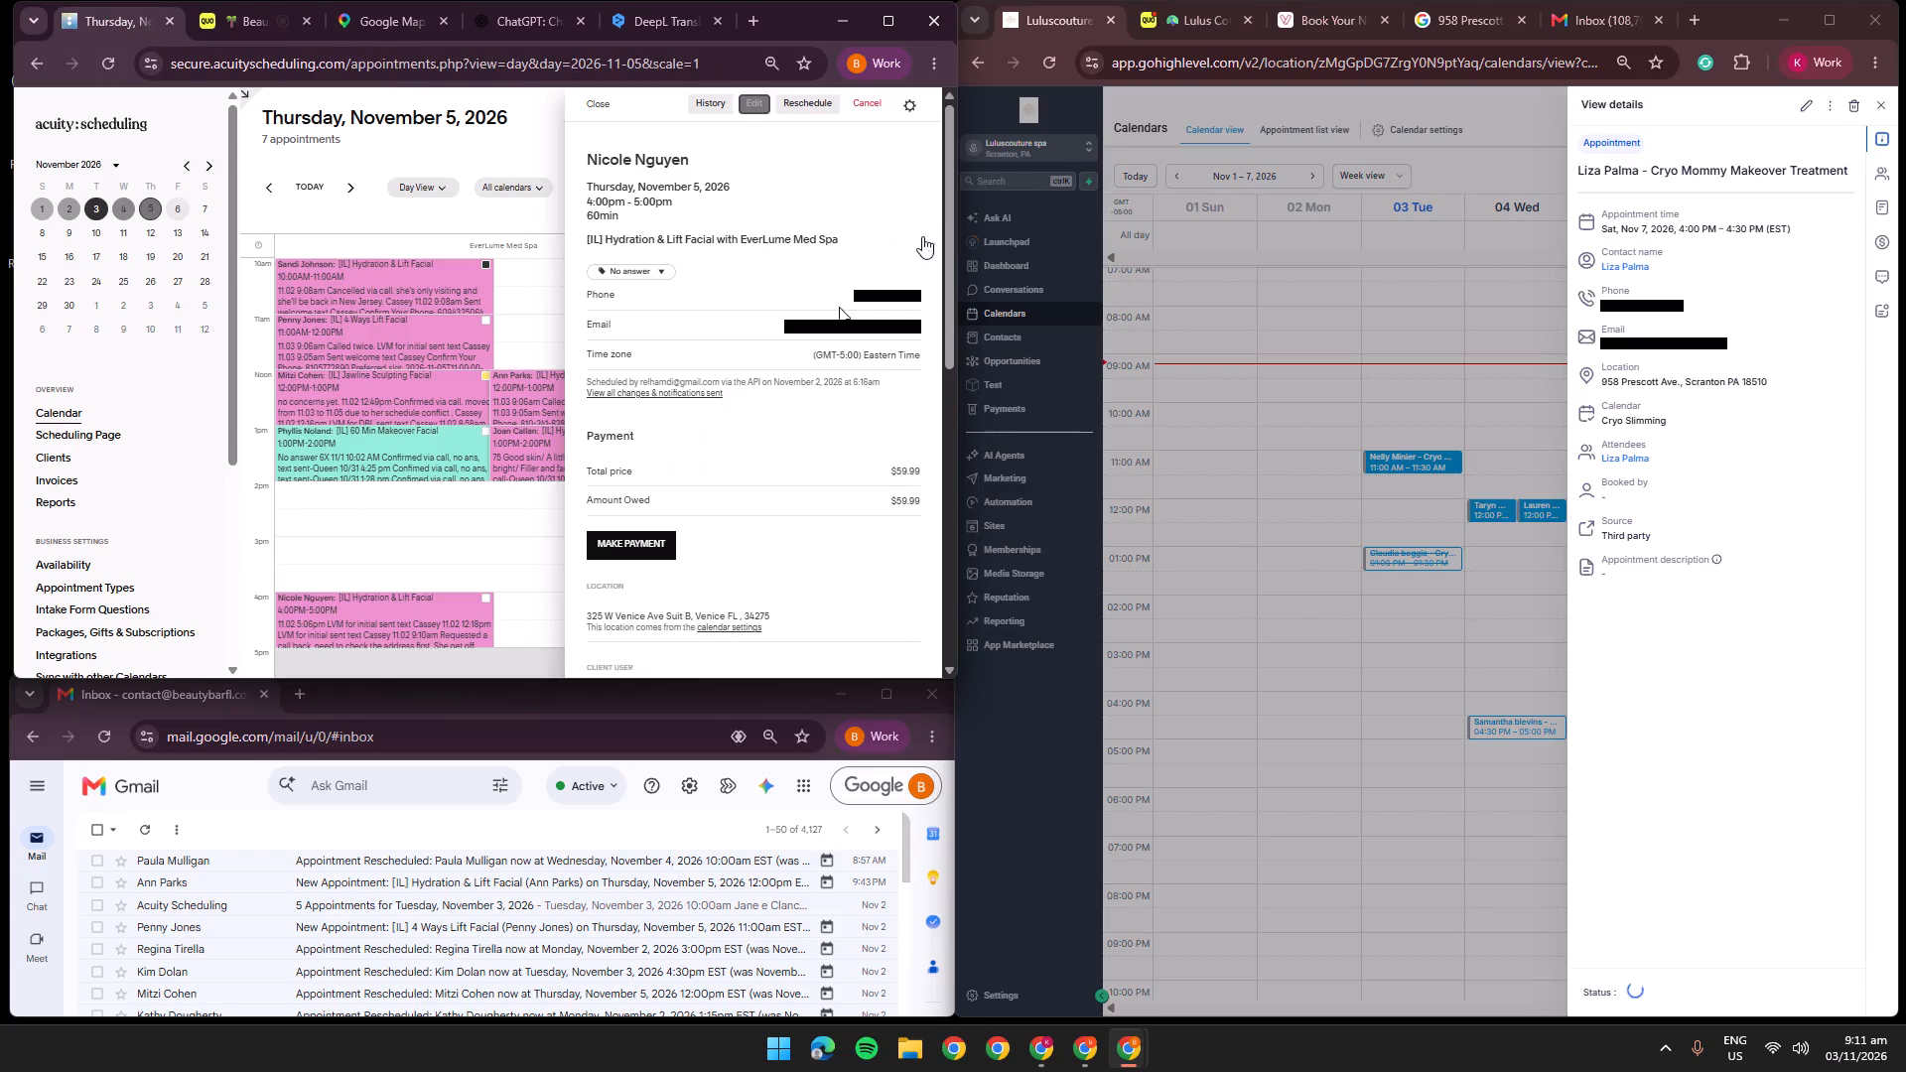
{"action": "left_click_drag", "start_coordinate": [746, 275], "coordinate": [911, 280]}
{"action": "key", "text": "ctrl+c"}
{"action": "key", "text": "ctrl+c"}
In the Google Keep note, replace the first booking thank-you template's date and time with Thursday, November 5, 2026 4:00pm.
{"action": "key", "text": "alt+Tab"}
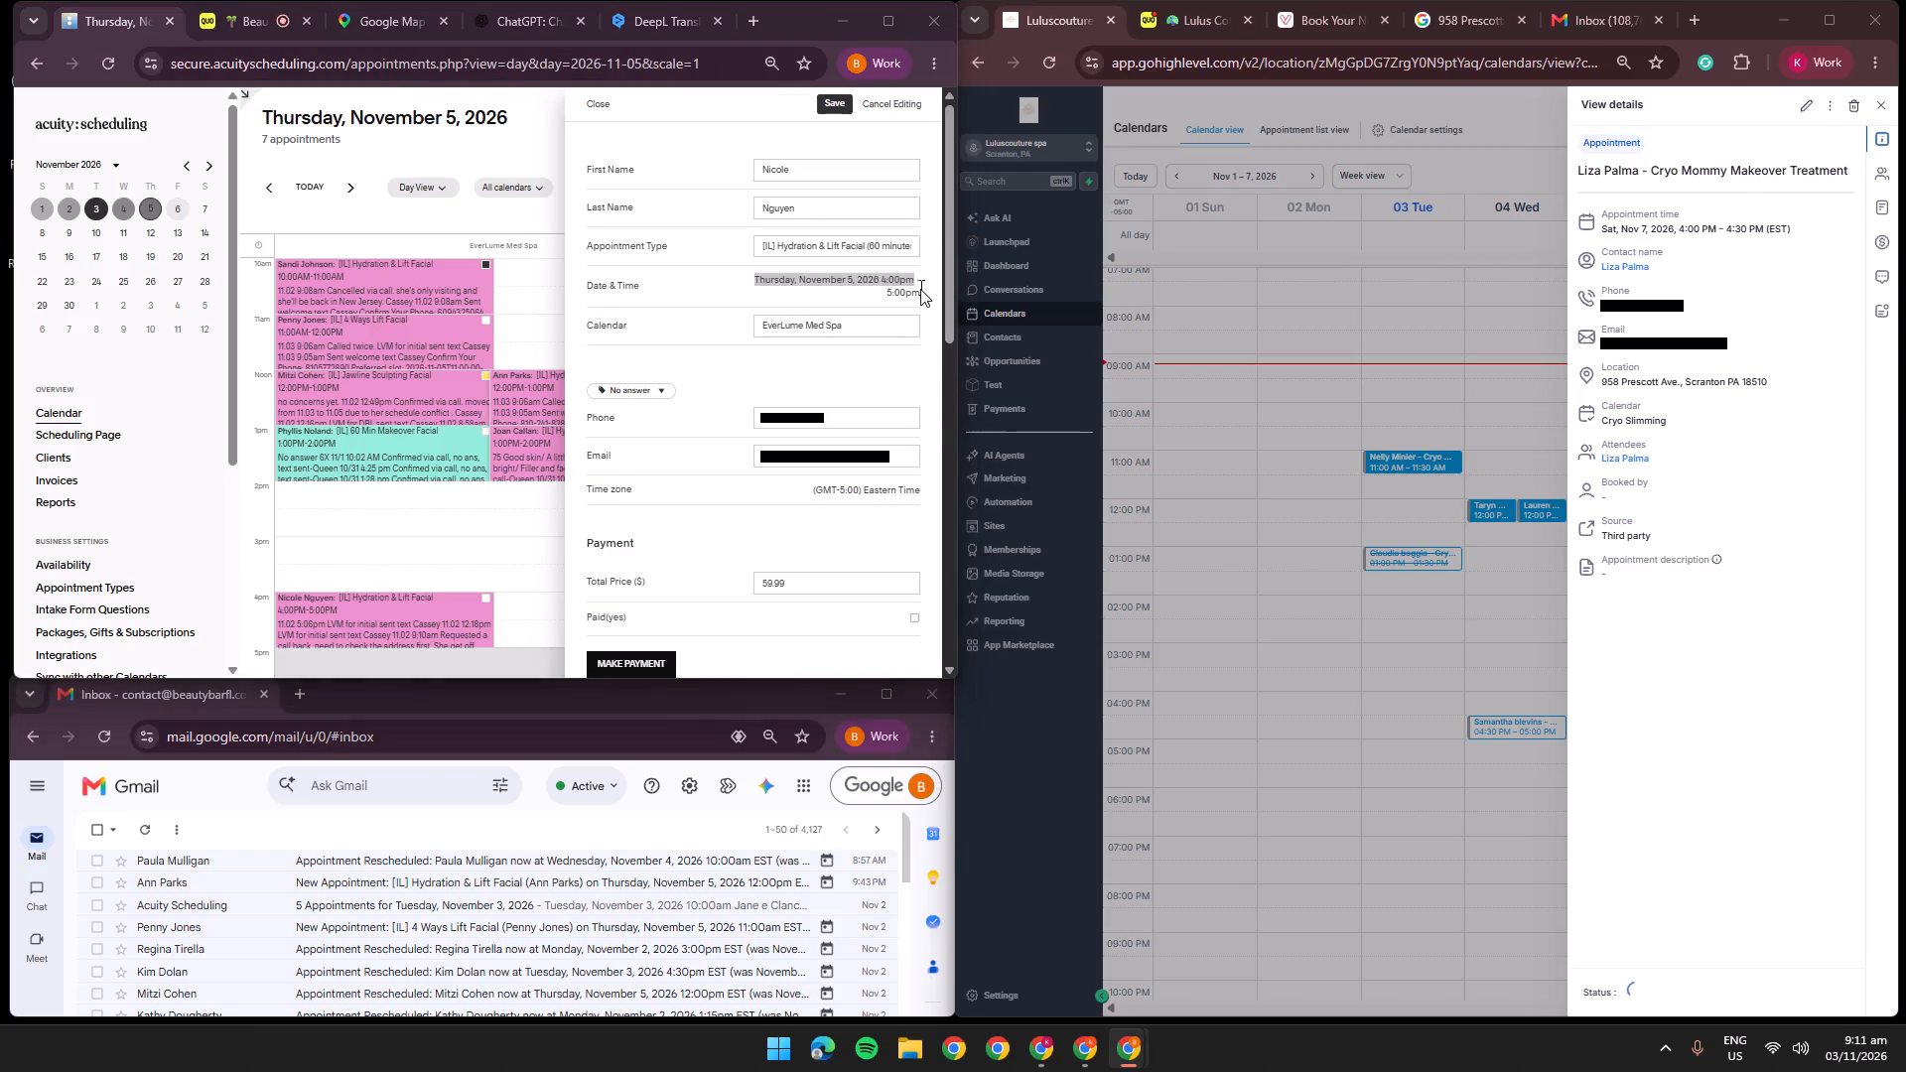
{"action": "left_click", "coordinate": [948, 683], "text": "alt"}
{"action": "left_click_drag", "start_coordinate": [1515, 153], "coordinate": [1624, 110]}
{"action": "scroll", "coordinate": [1521, 479], "scroll_direction": "down", "scroll_amount": 3}
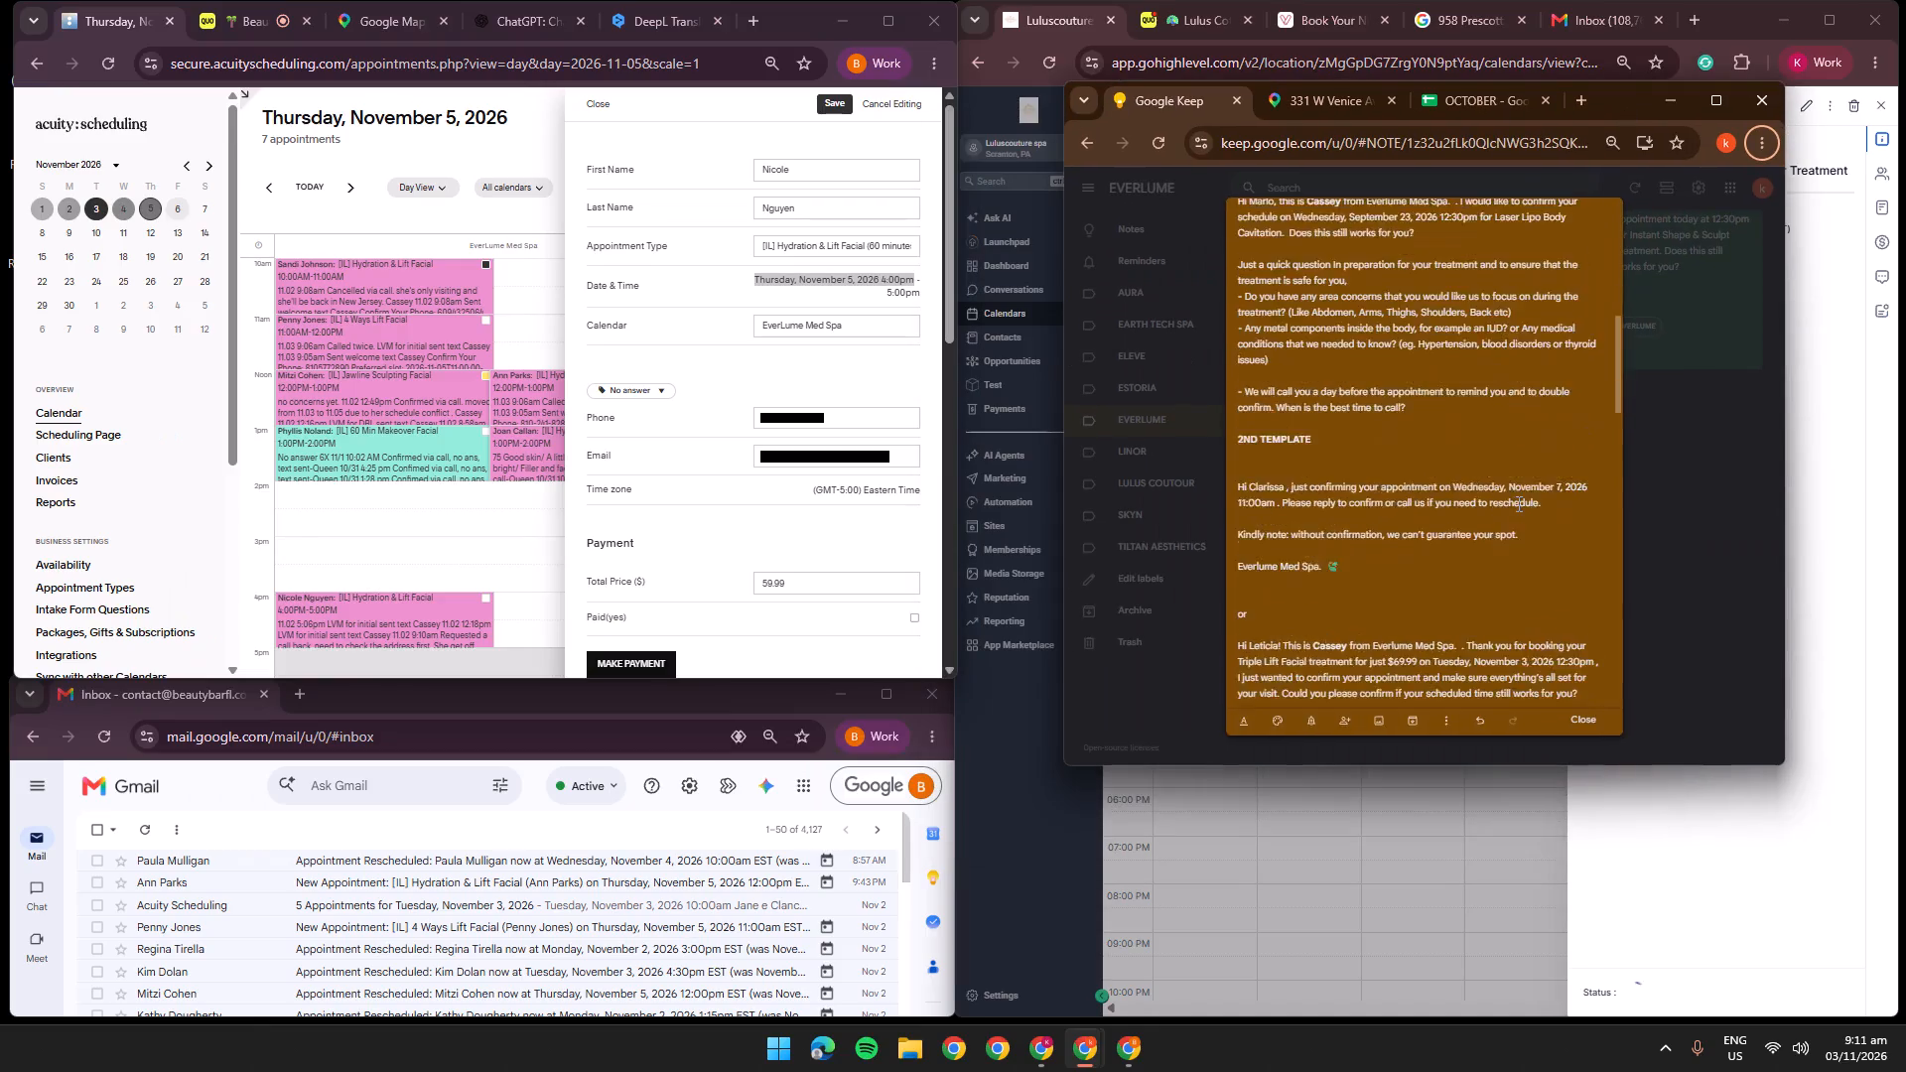
{"action": "scroll", "coordinate": [1517, 503], "scroll_direction": "down", "scroll_amount": 2}
{"action": "left_click", "coordinate": [1521, 440]}
{"action": "left_click", "coordinate": [1559, 223]}
{"action": "left_click", "coordinate": [1534, 265]}
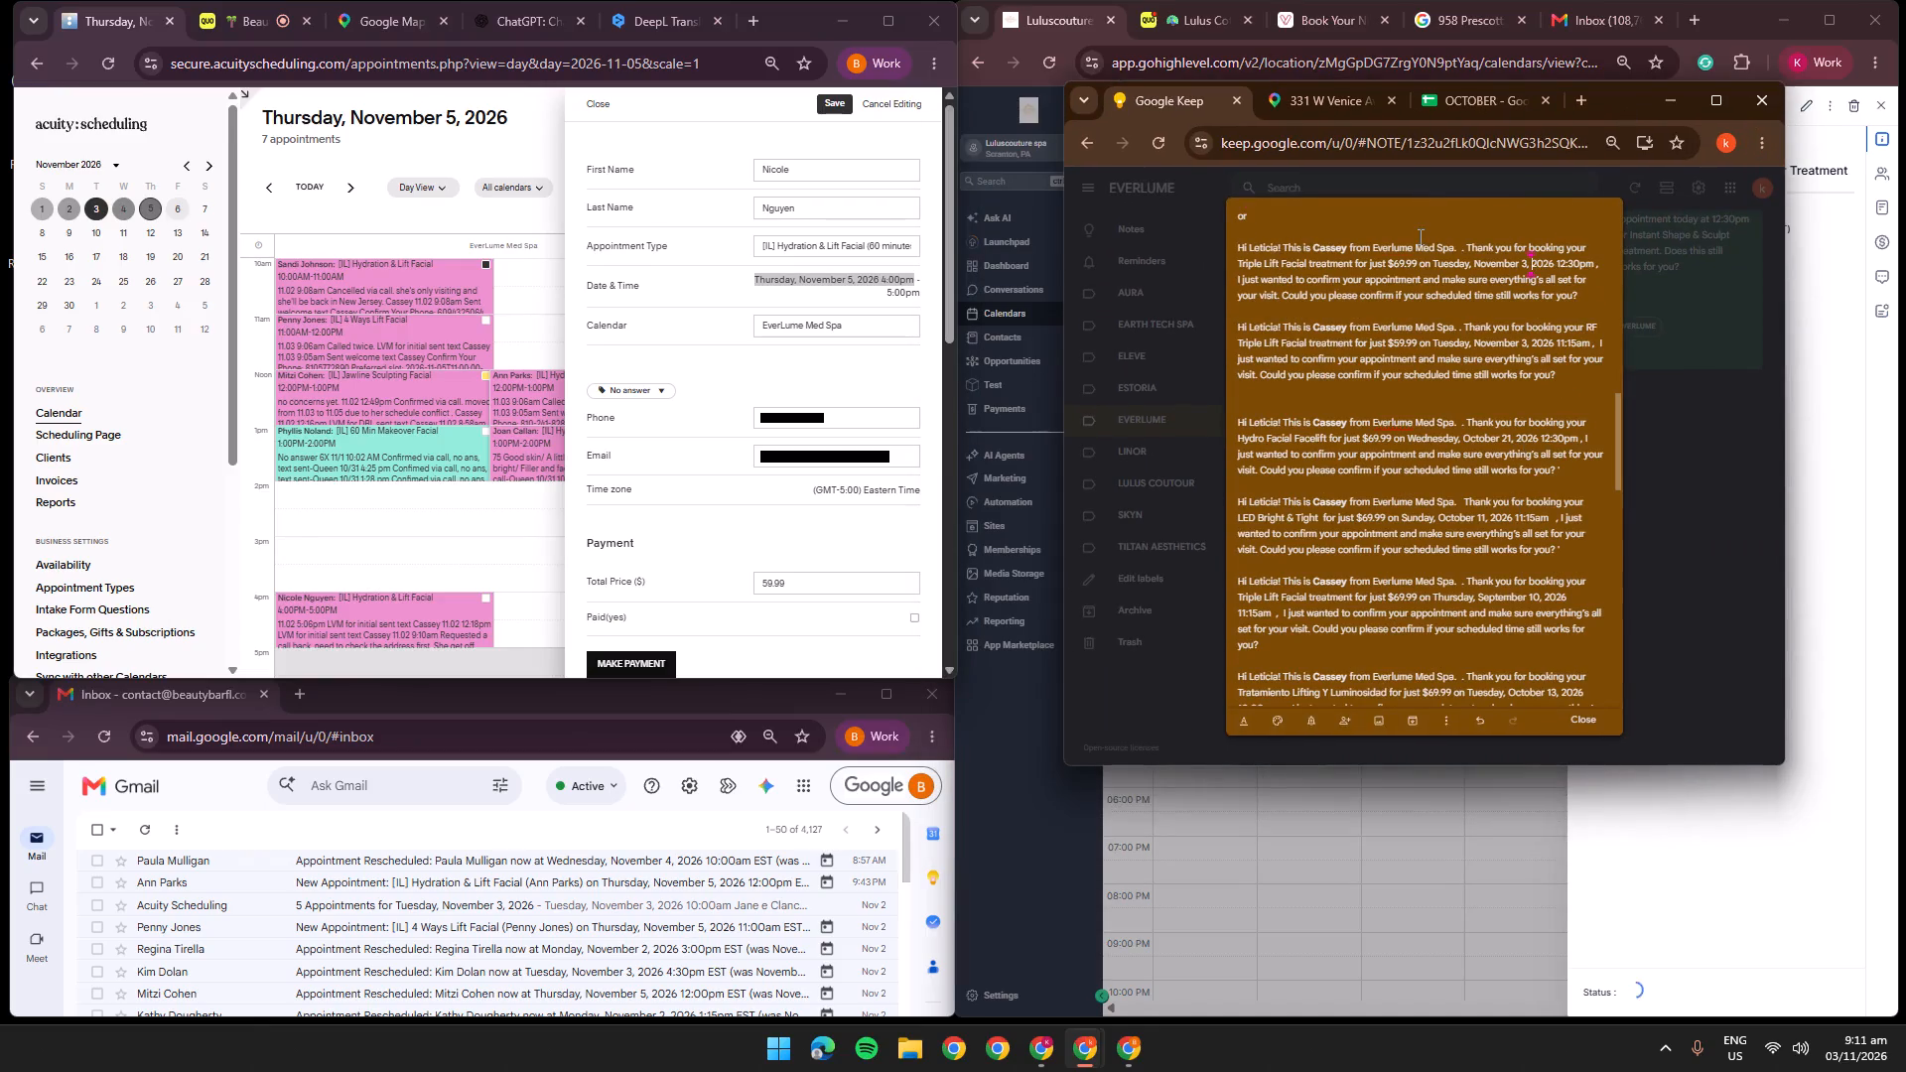
{"action": "left_click", "coordinate": [1351, 277]}
{"action": "left_click", "coordinate": [1435, 271]}
{"action": "left_click_drag", "start_coordinate": [1432, 261], "coordinate": [1590, 257]}
{"action": "key", "text": "ctrl+v"}
{"action": "left_click", "coordinate": [1226, 282]}
{"action": "key", "text": "BackSpace"}
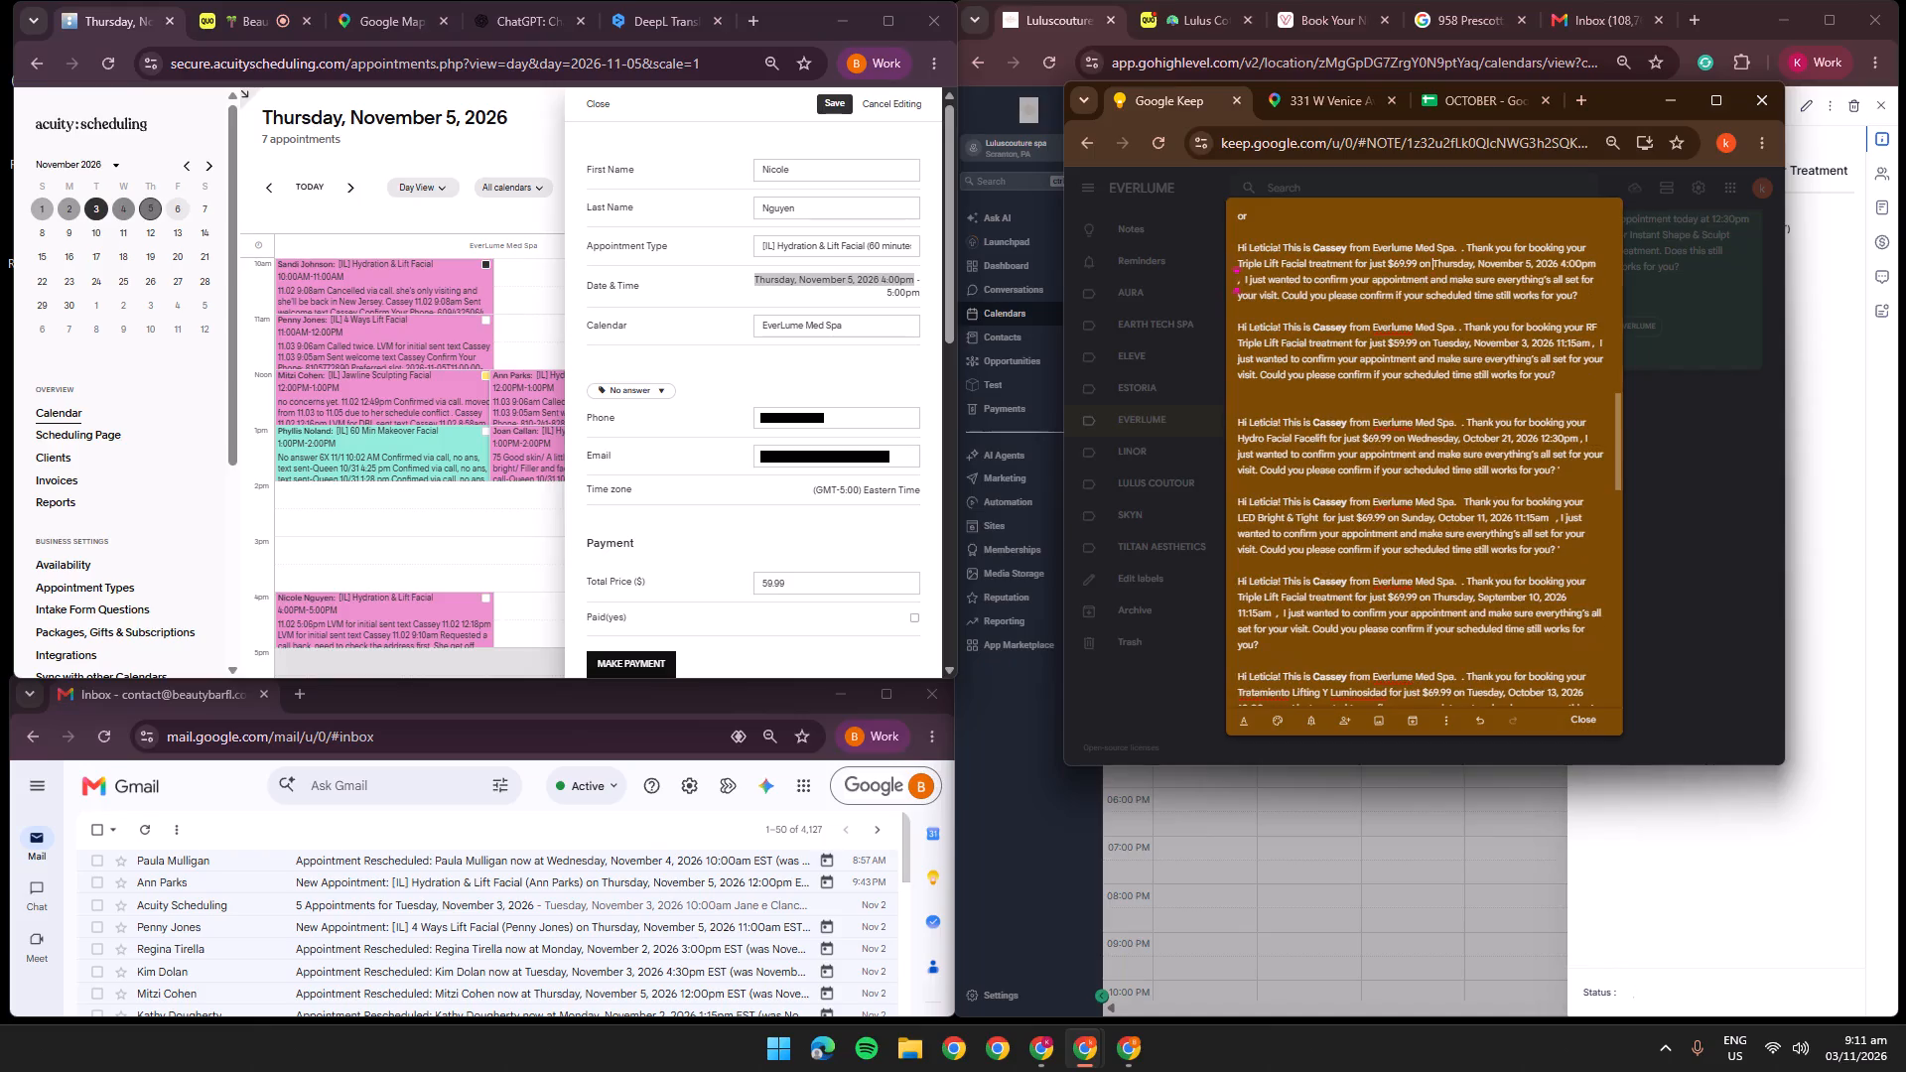
Set the first template's treatment to Hydration & Lift and its price to $59.99.
{"action": "double_click", "coordinate": [1241, 267]}
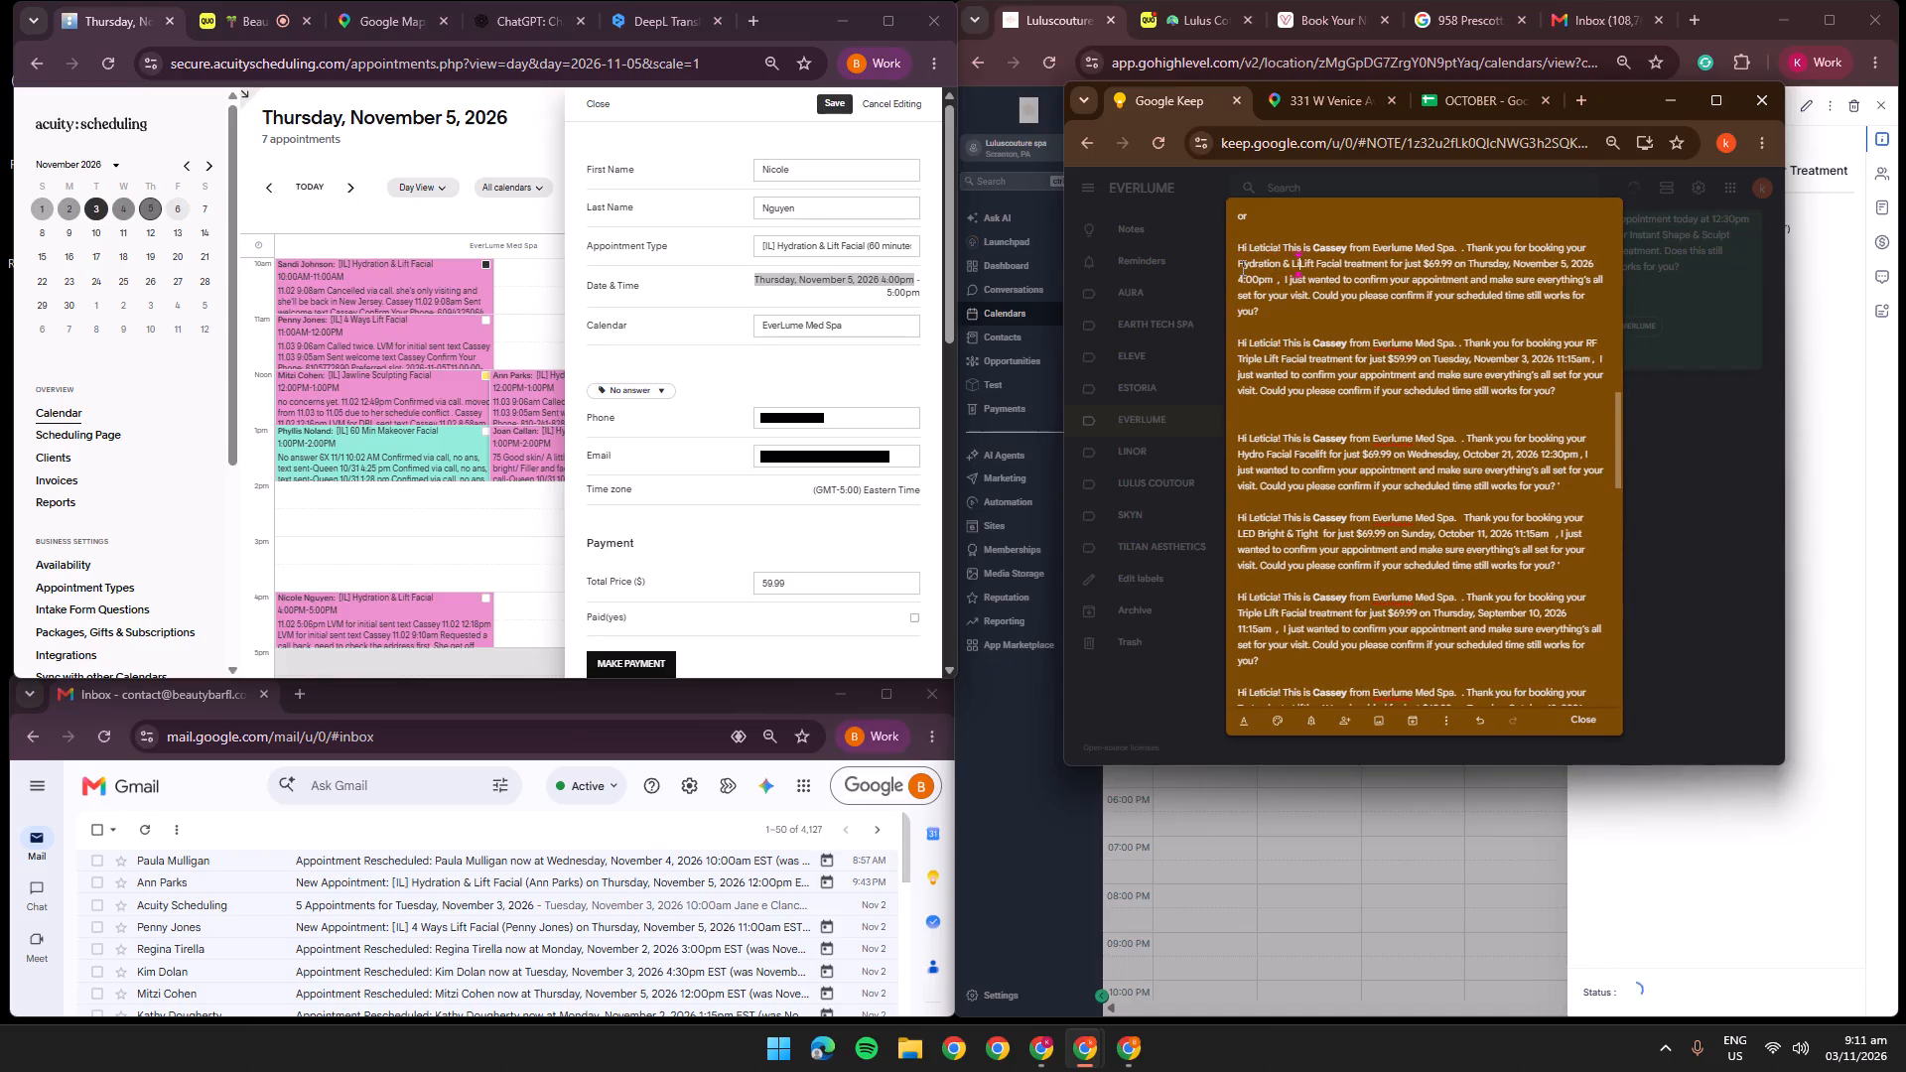
{"action": "left_click", "coordinate": [1384, 288]}
{"action": "left_click", "coordinate": [1512, 264]}
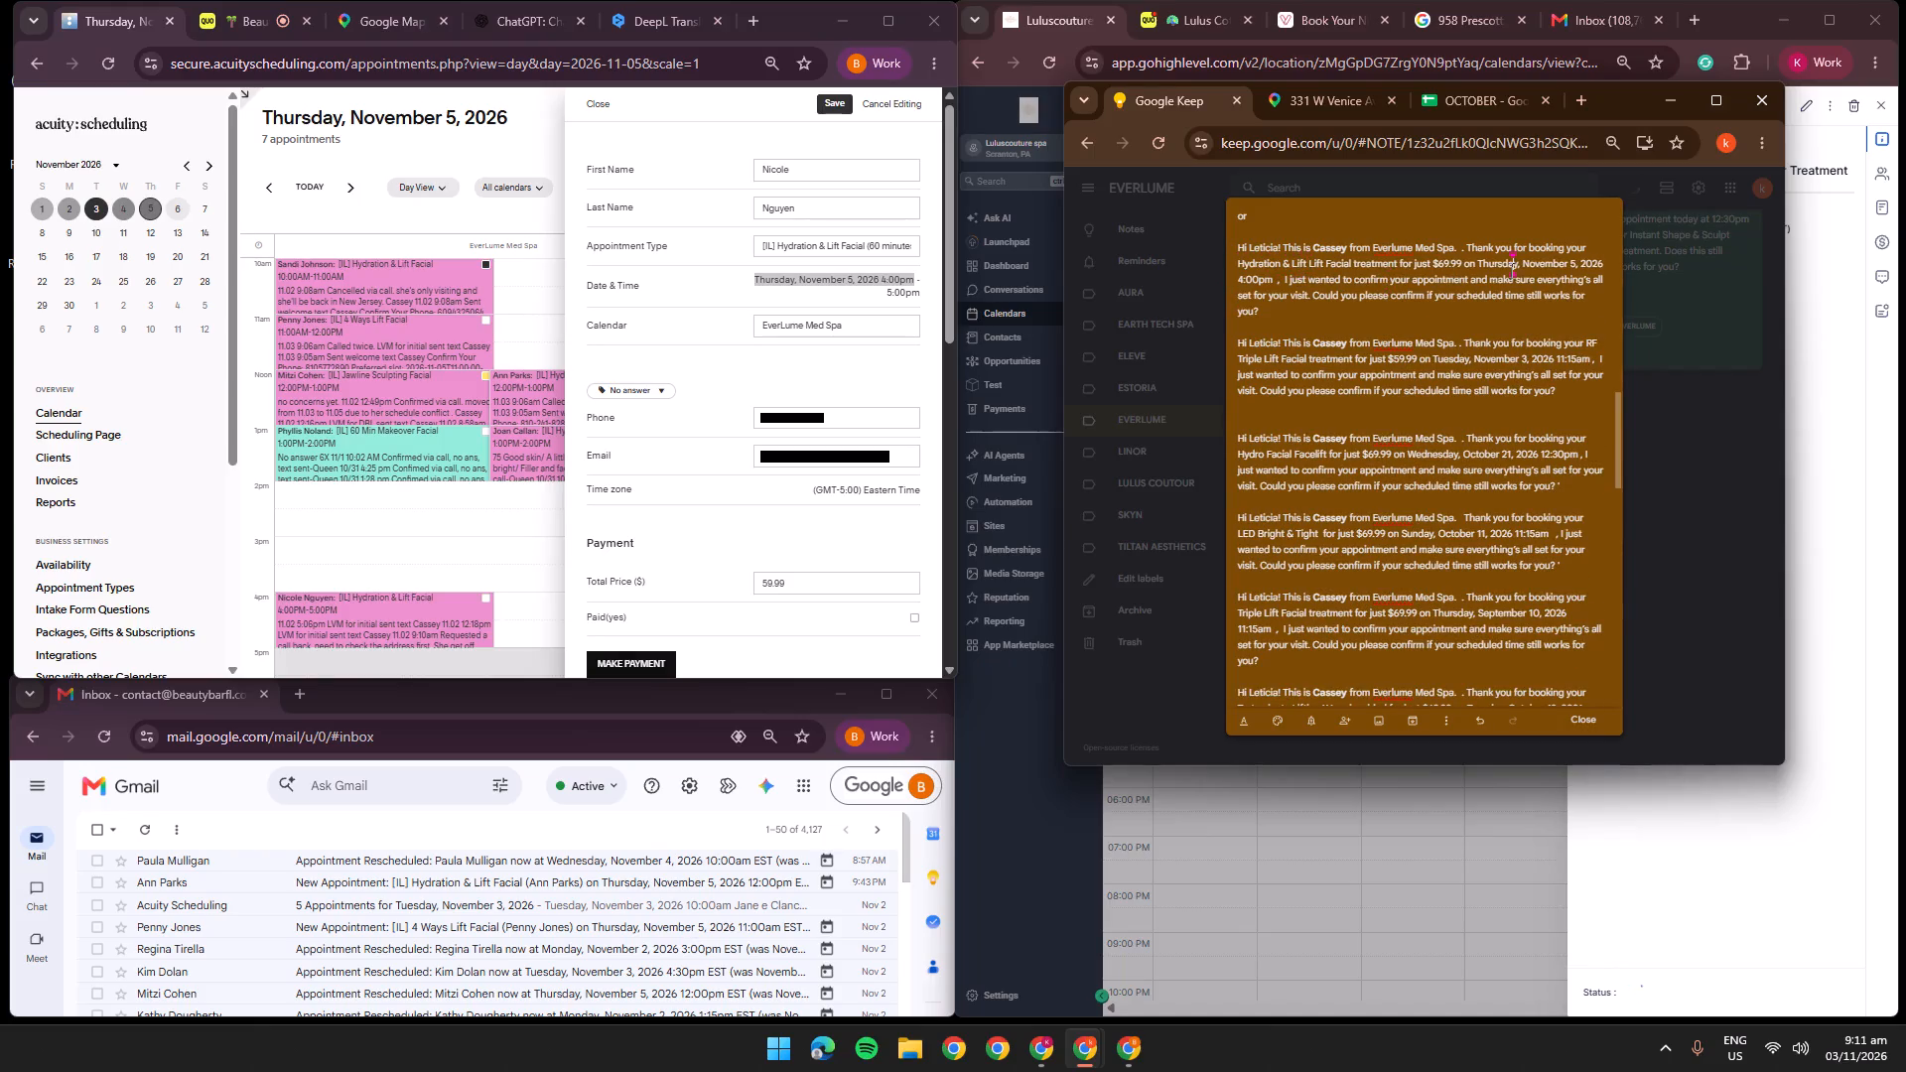
{"action": "left_click", "coordinate": [1439, 265]}
{"action": "key", "text": "Right"}
{"action": "key", "text": "BackSpace"}
{"action": "key", "text": "5"}
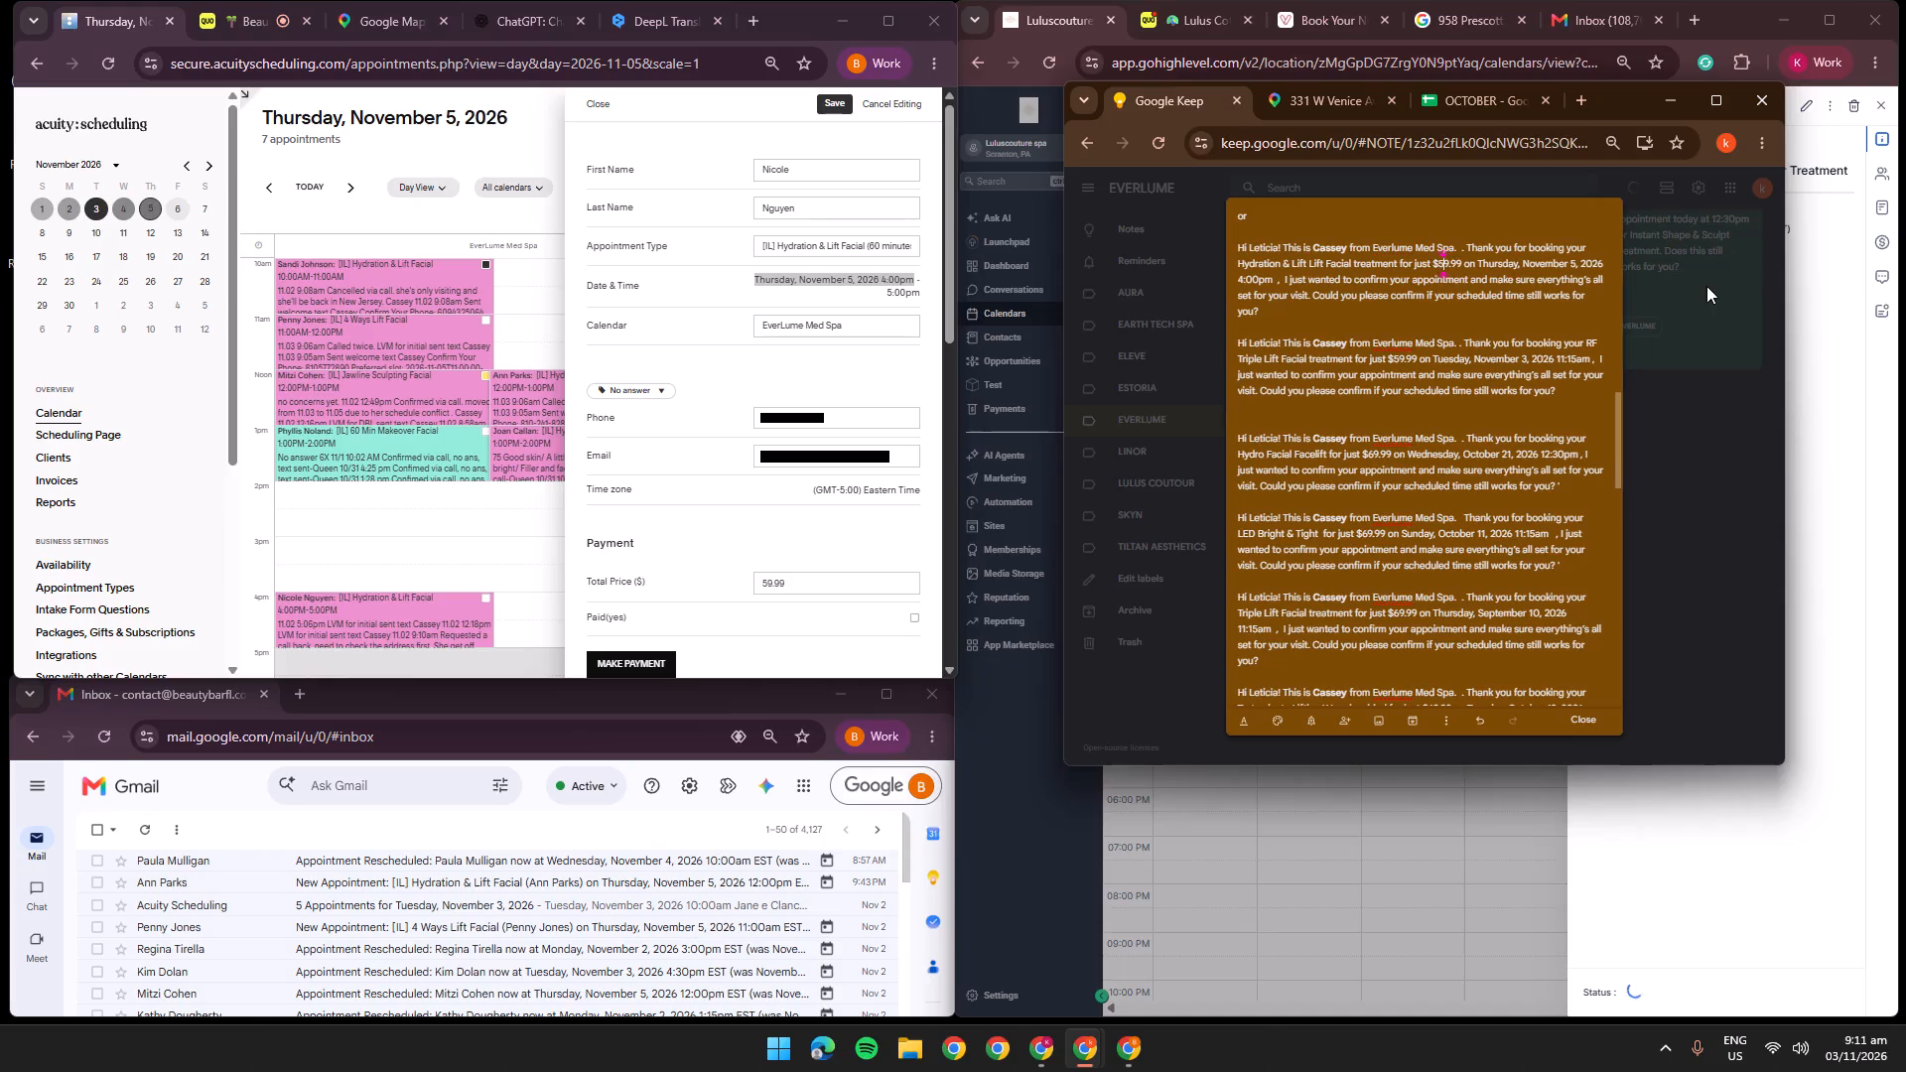
Copy the updated template and overwrite the next three booking templates in the note with it.
{"action": "left_click_drag", "start_coordinate": [1299, 316], "coordinate": [1233, 249]}
{"action": "key", "text": "ctrl+c"}
{"action": "key", "text": "ctrl+c"}
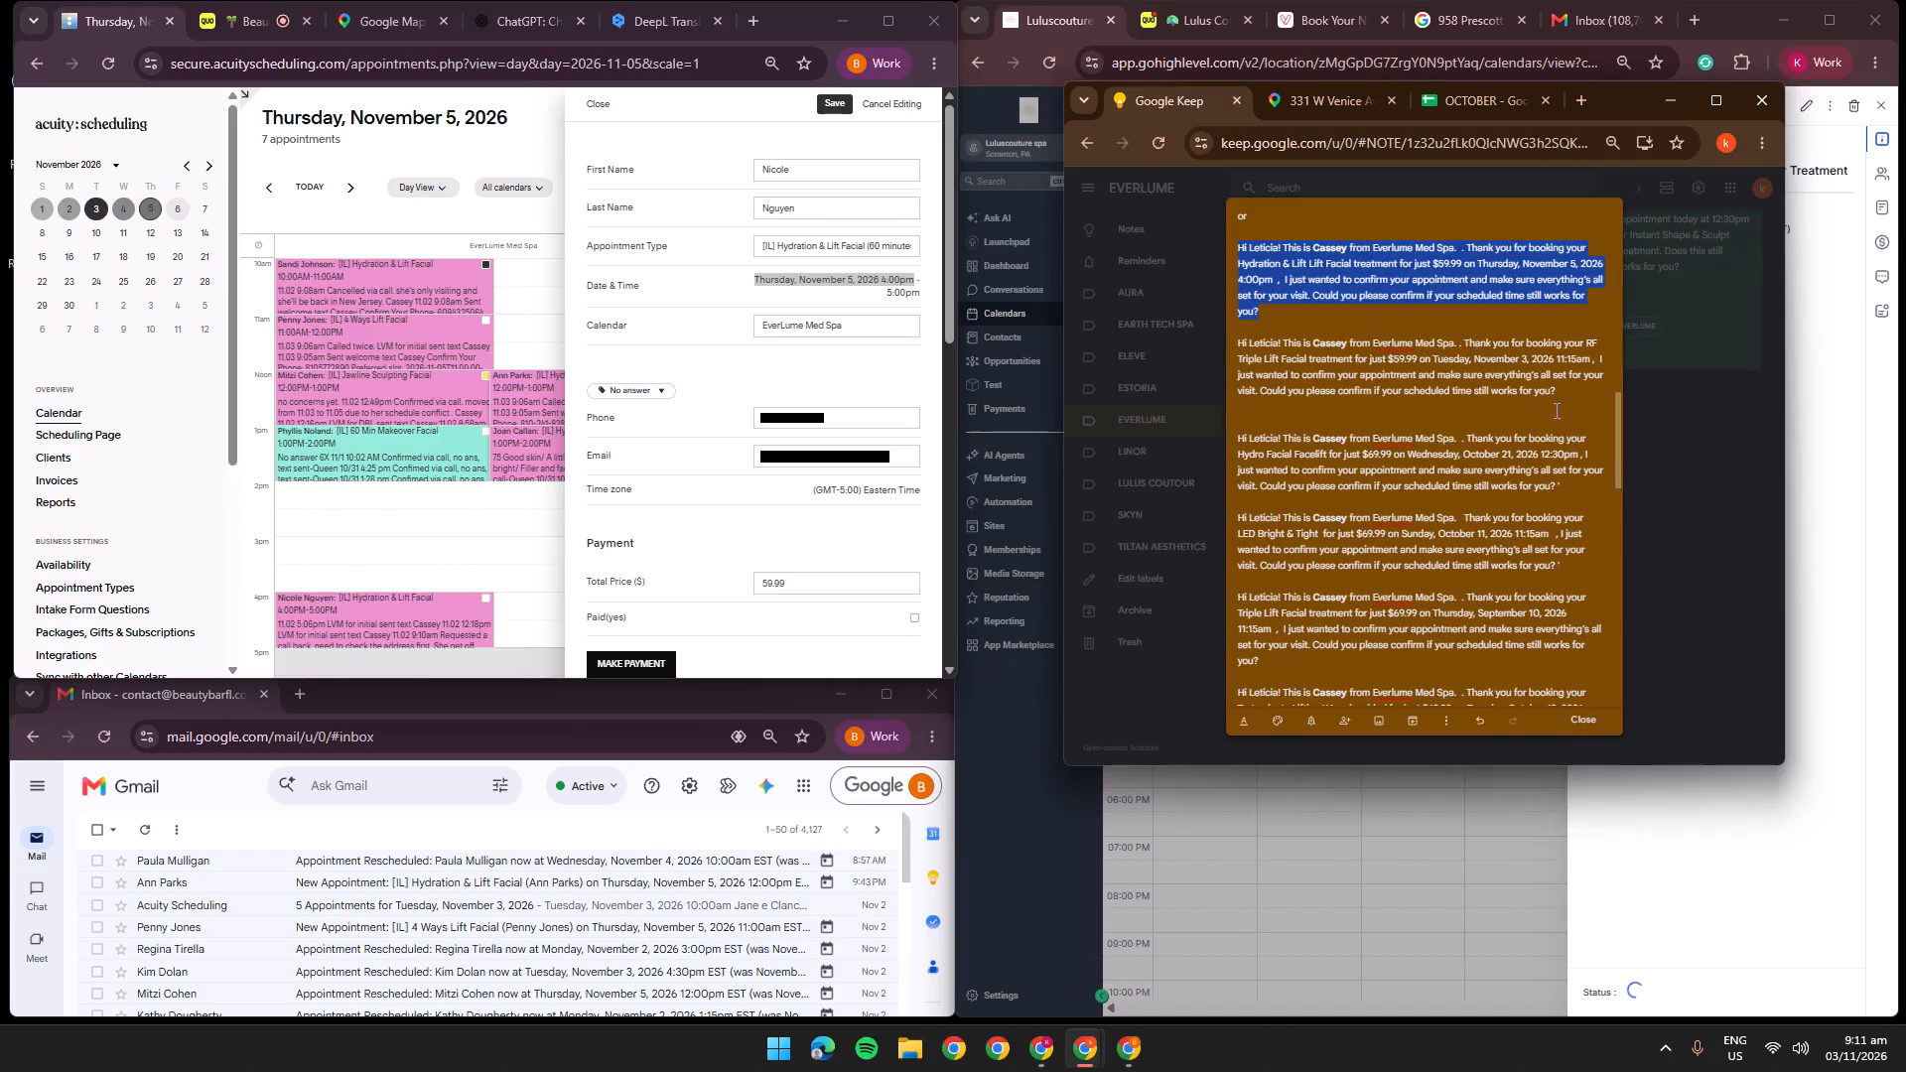
{"action": "left_click_drag", "start_coordinate": [1570, 398], "coordinate": [1212, 348]}
{"action": "key", "text": "ctrl+v"}
{"action": "left_click_drag", "start_coordinate": [1604, 512], "coordinate": [1243, 466]}
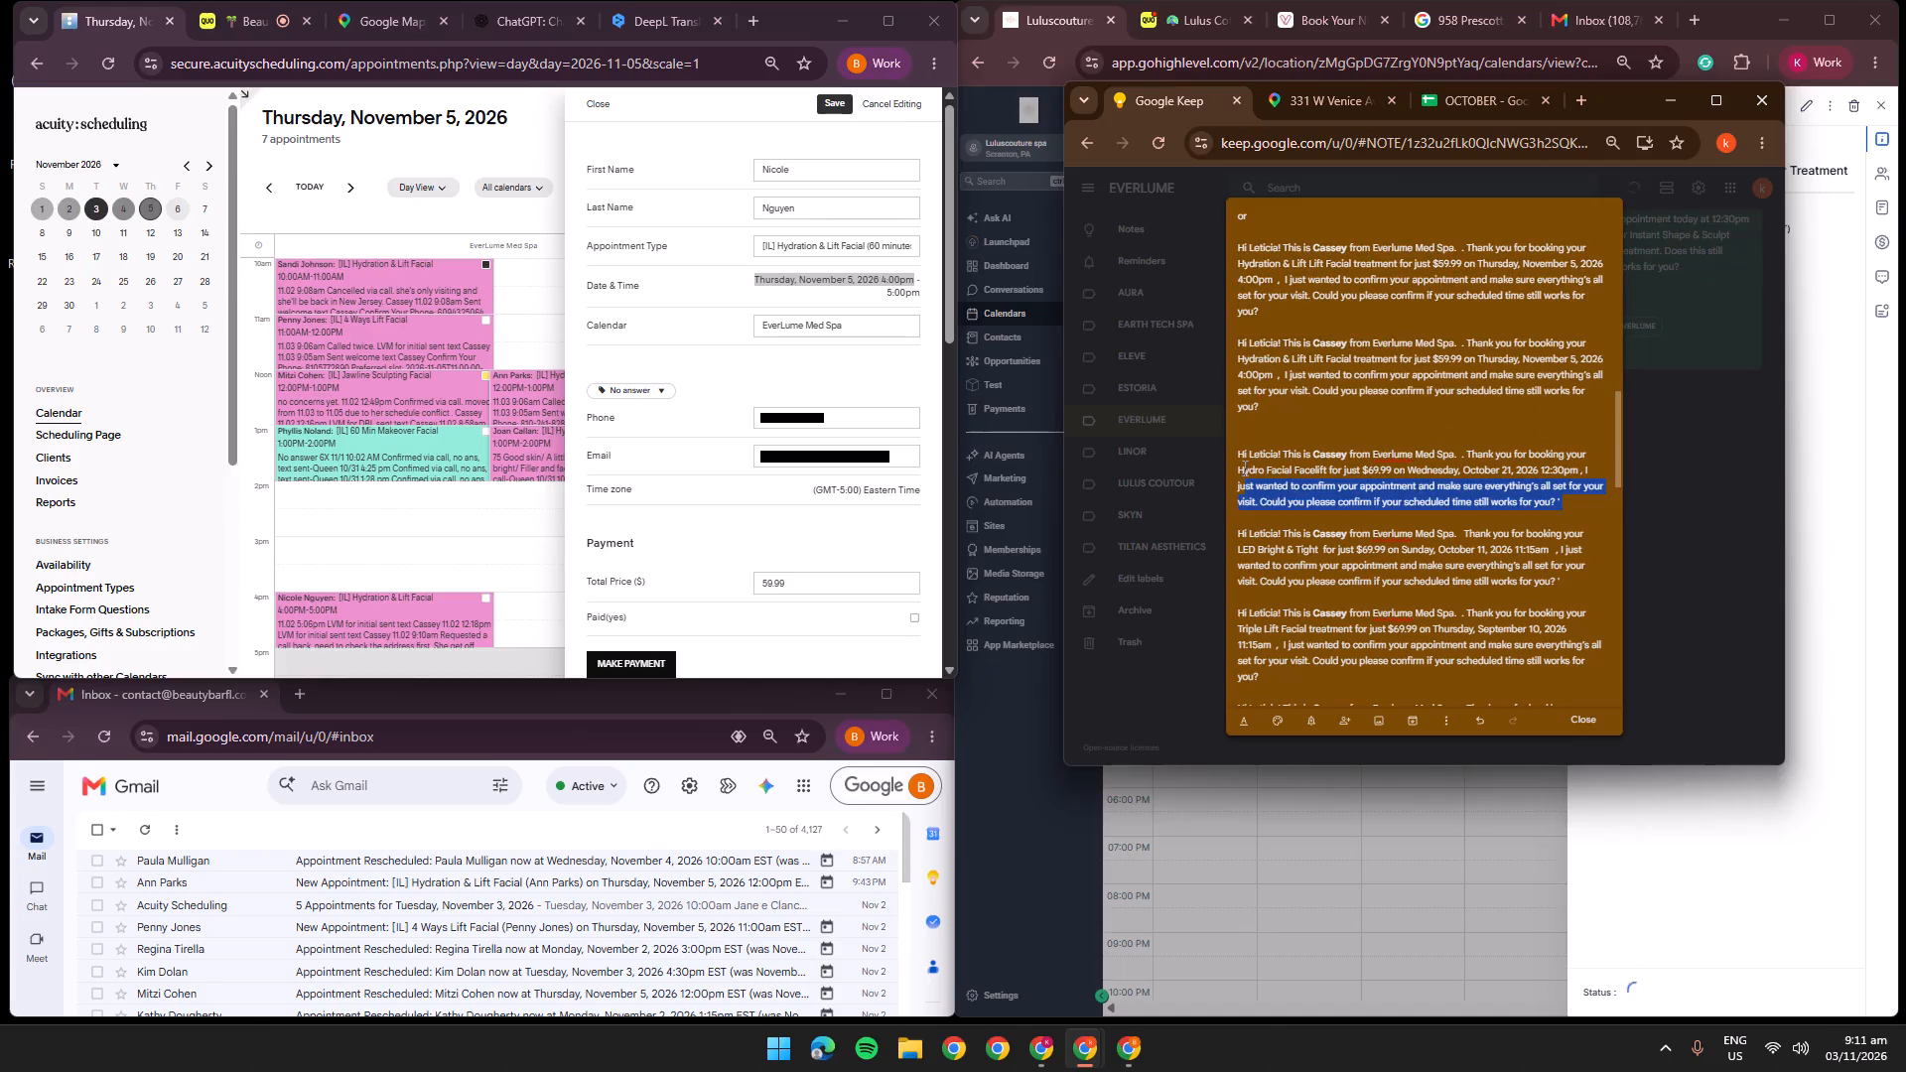
{"action": "left_click_drag", "start_coordinate": [1243, 466], "coordinate": [1229, 445]}
{"action": "key", "text": "ctrl+v"}
{"action": "left_click_drag", "start_coordinate": [1577, 574], "coordinate": [1215, 538]}
{"action": "left_click", "coordinate": [1503, 588]}
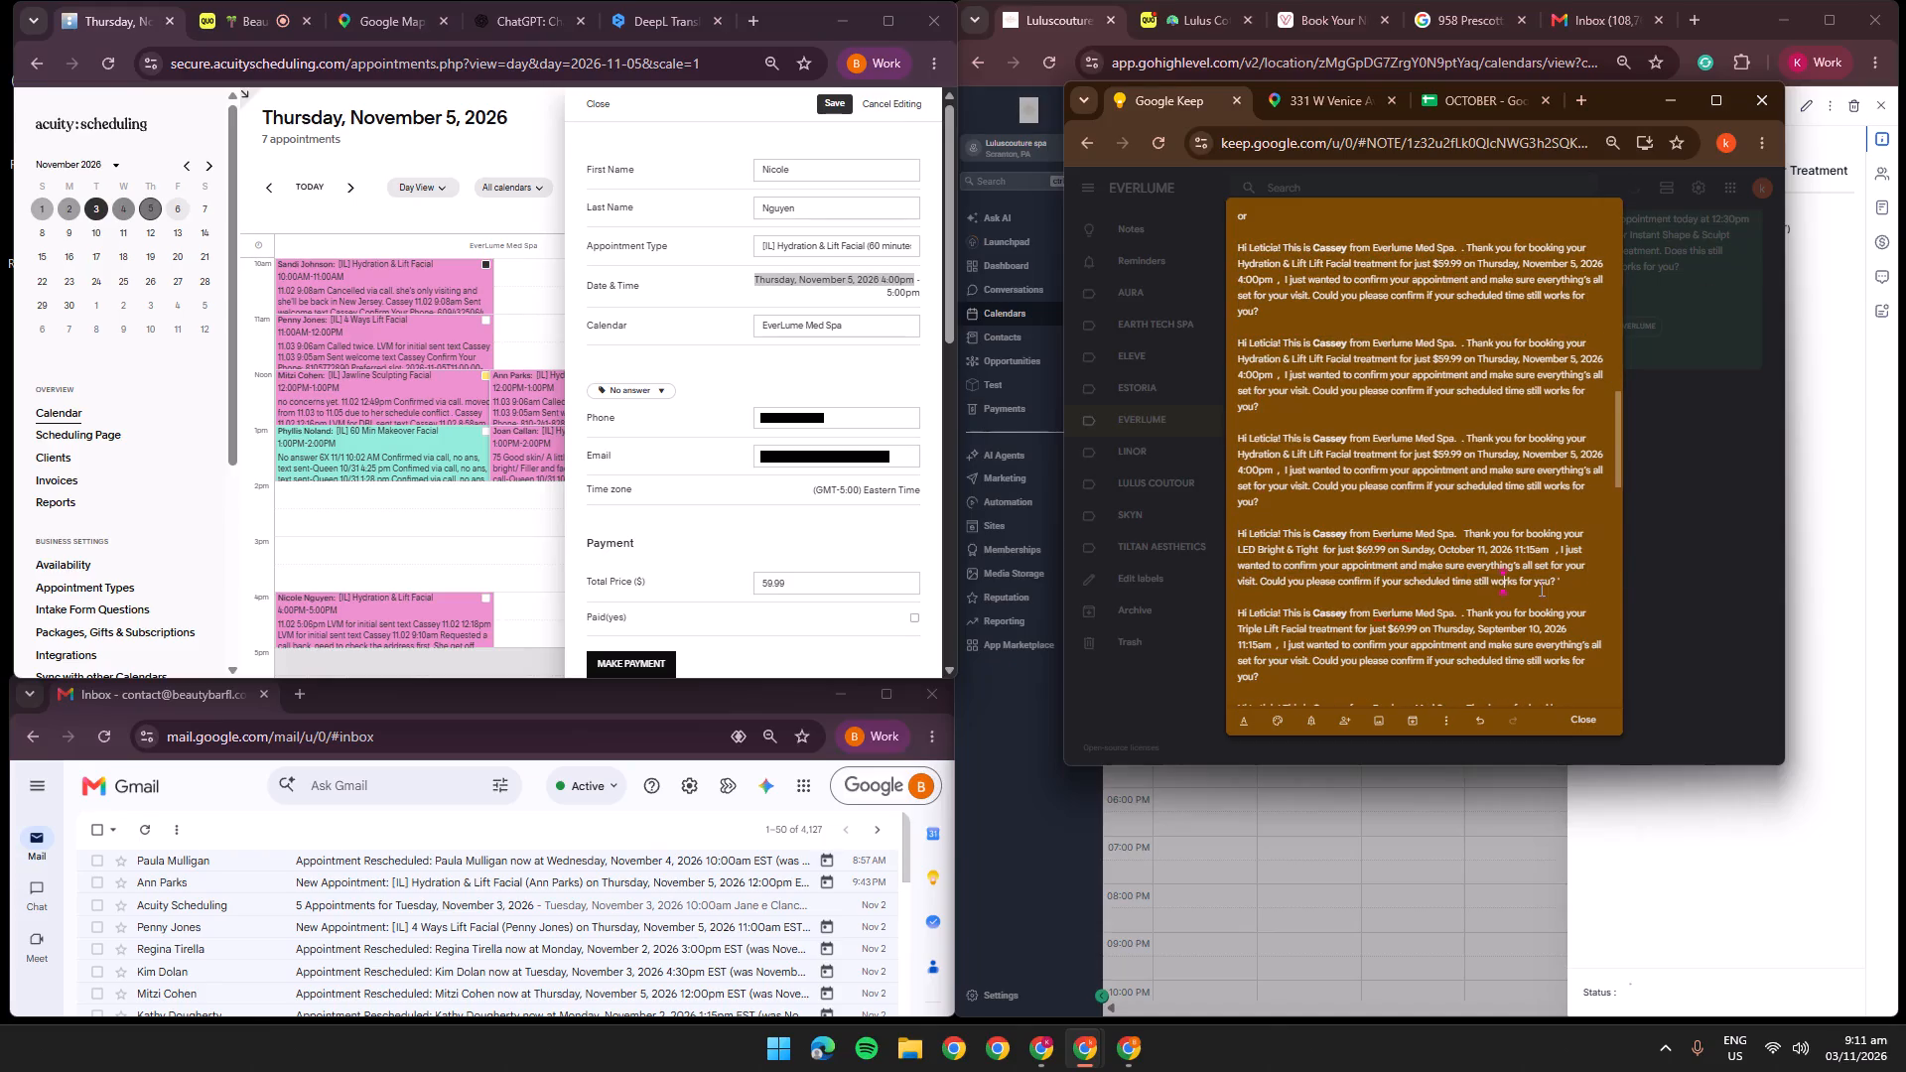
{"action": "left_click_drag", "start_coordinate": [1578, 588], "coordinate": [1213, 529]}
{"action": "key", "text": "ctrl+v"}
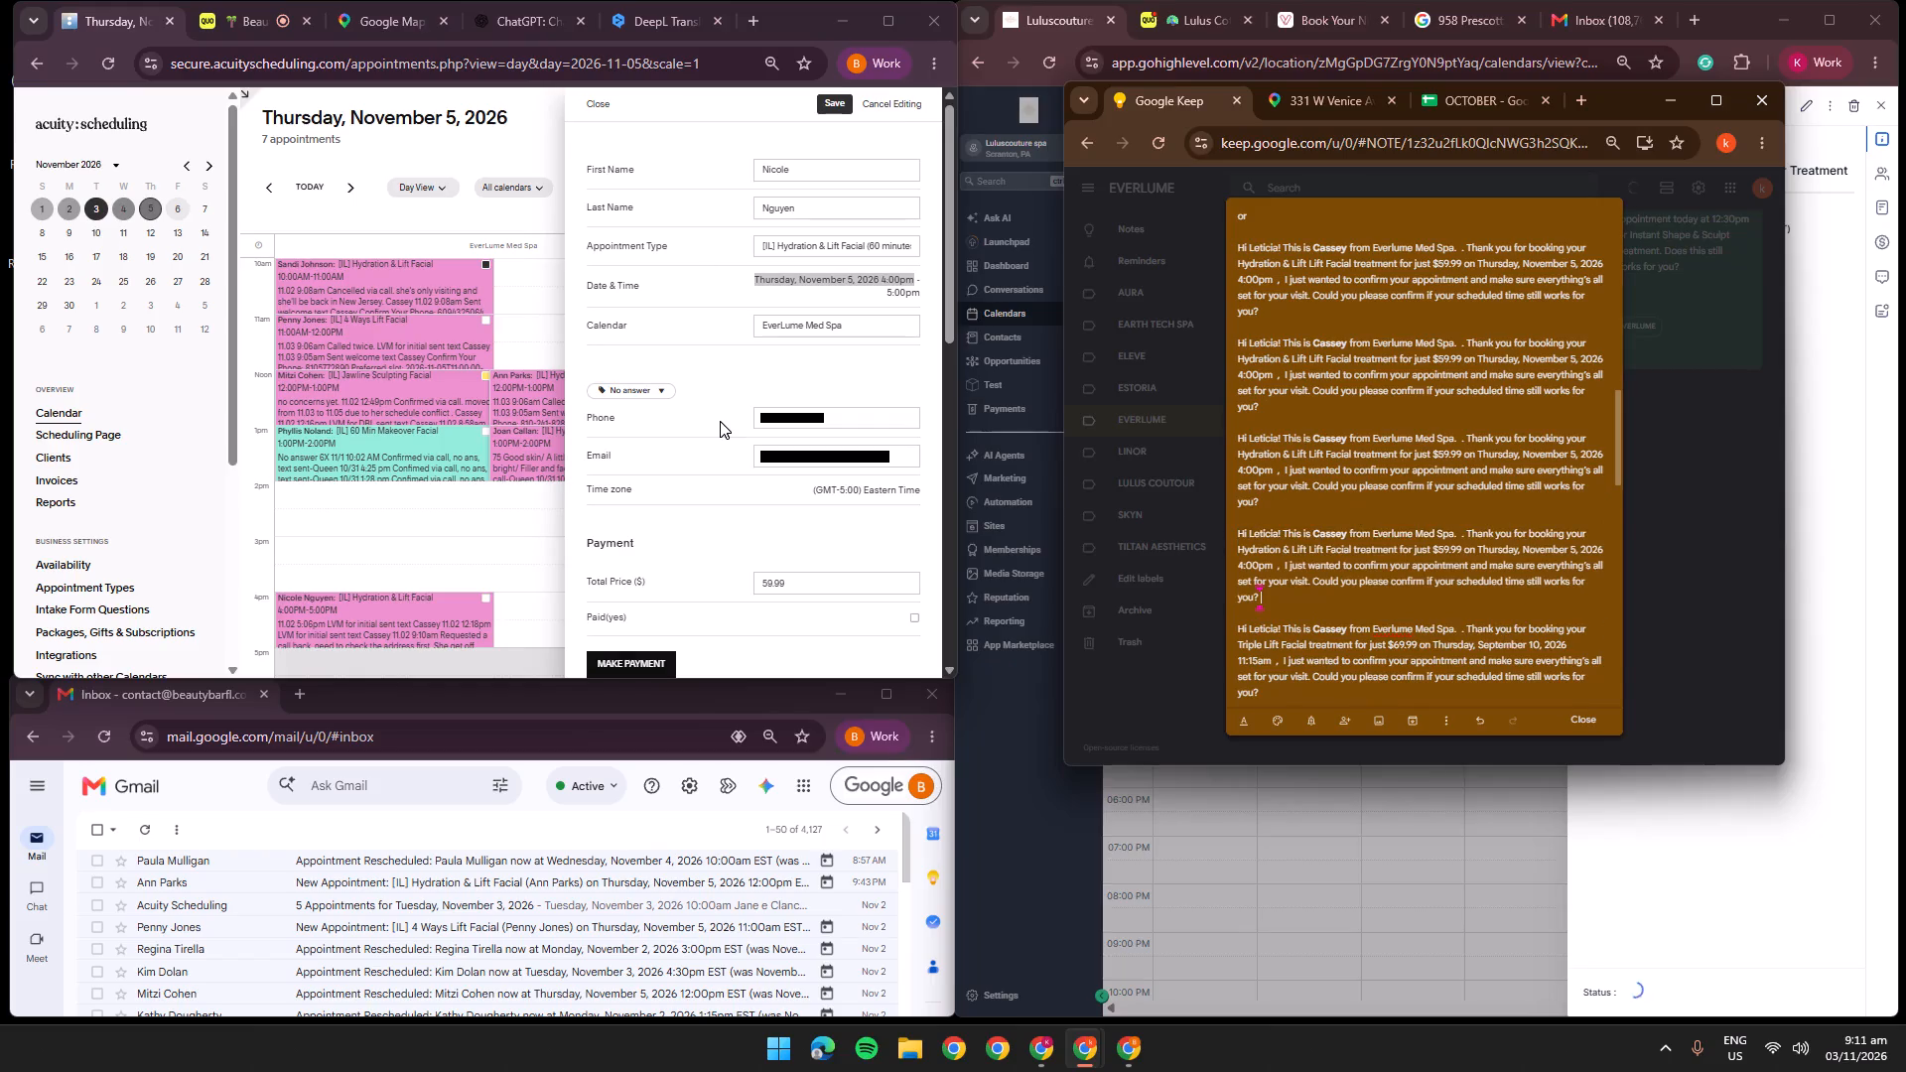
Copy the first updated template from the note and paste it as a message to the 4:00 PM client in Quo.
{"action": "scroll", "coordinate": [723, 422], "scroll_direction": "up", "scroll_amount": 1}
{"action": "scroll", "coordinate": [1357, 375], "scroll_direction": "up", "scroll_amount": 2}
{"action": "scroll", "coordinate": [1329, 603], "scroll_direction": "down", "scroll_amount": 1}
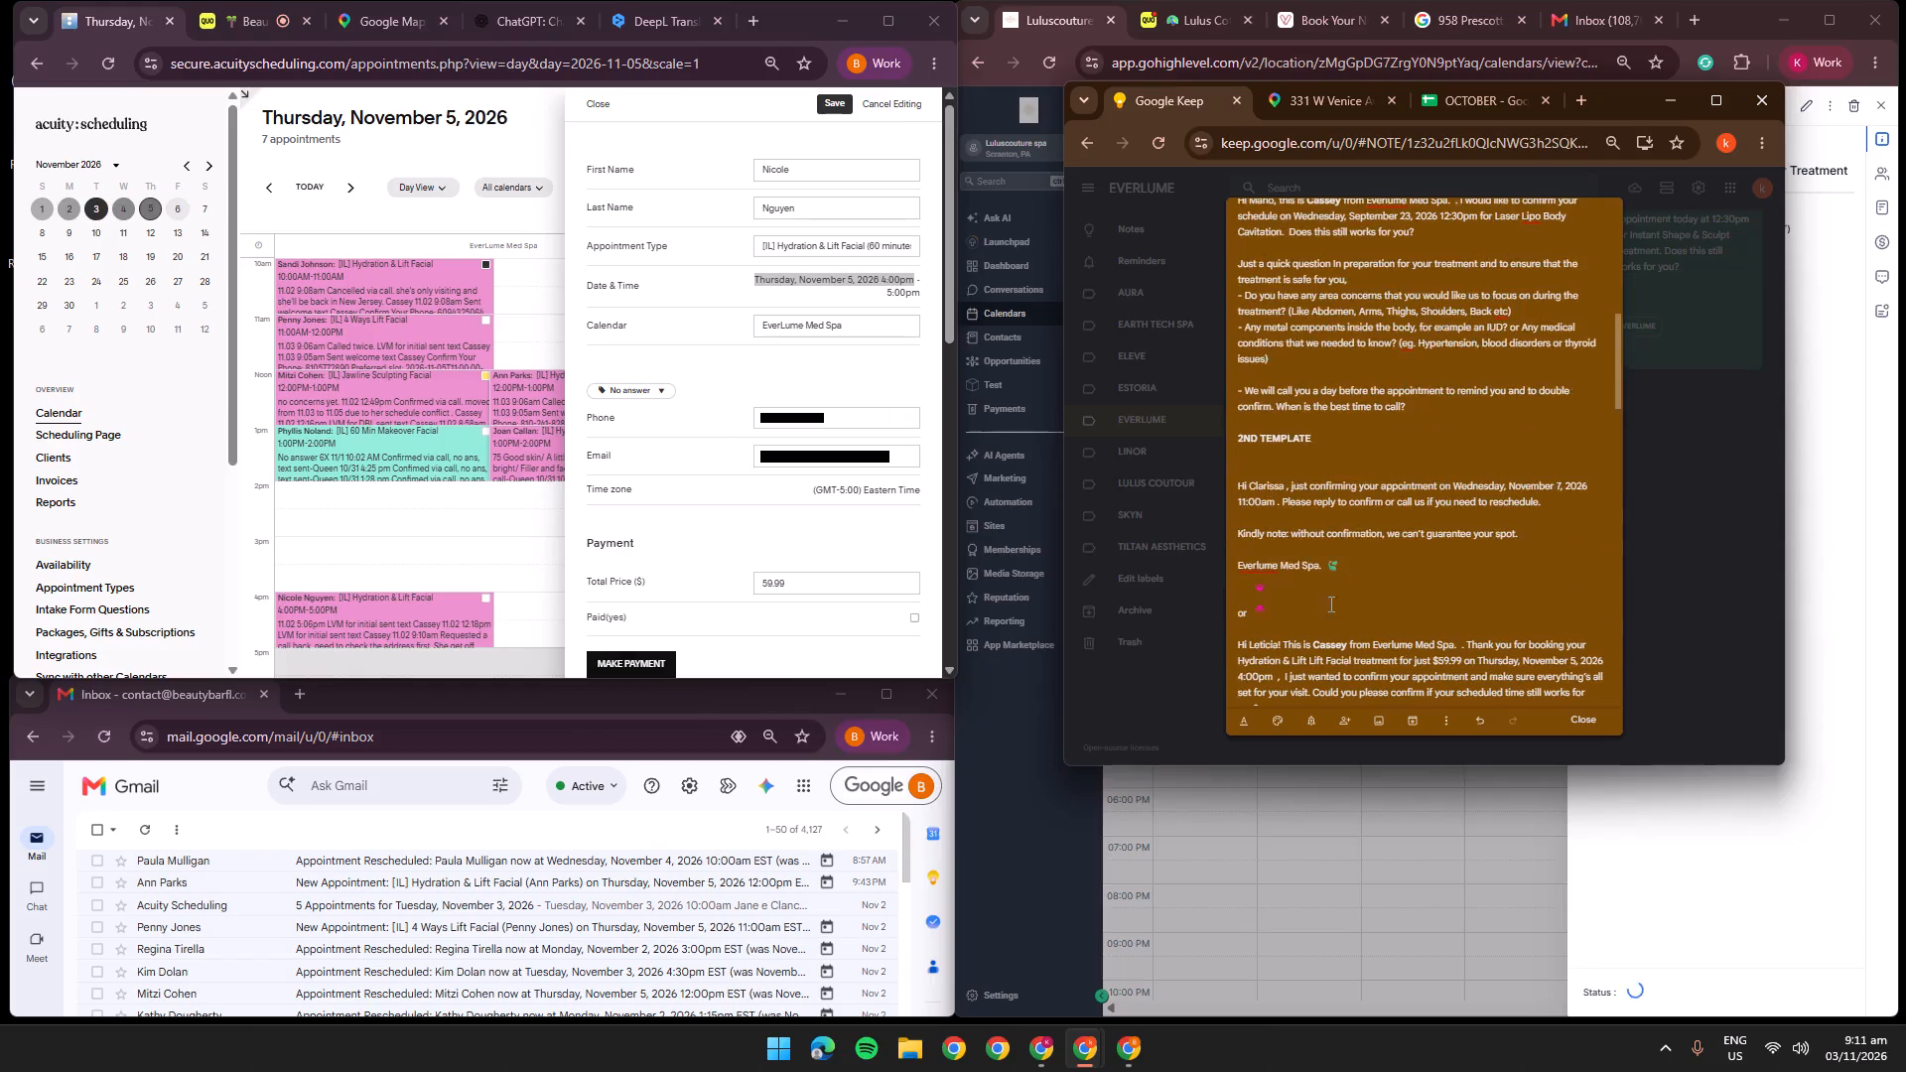
{"action": "scroll", "coordinate": [1329, 603], "scroll_direction": "down", "scroll_amount": 1}
{"action": "left_click_drag", "start_coordinate": [1324, 312], "coordinate": [1216, 253]}
{"action": "key", "text": "ctrl+c"}
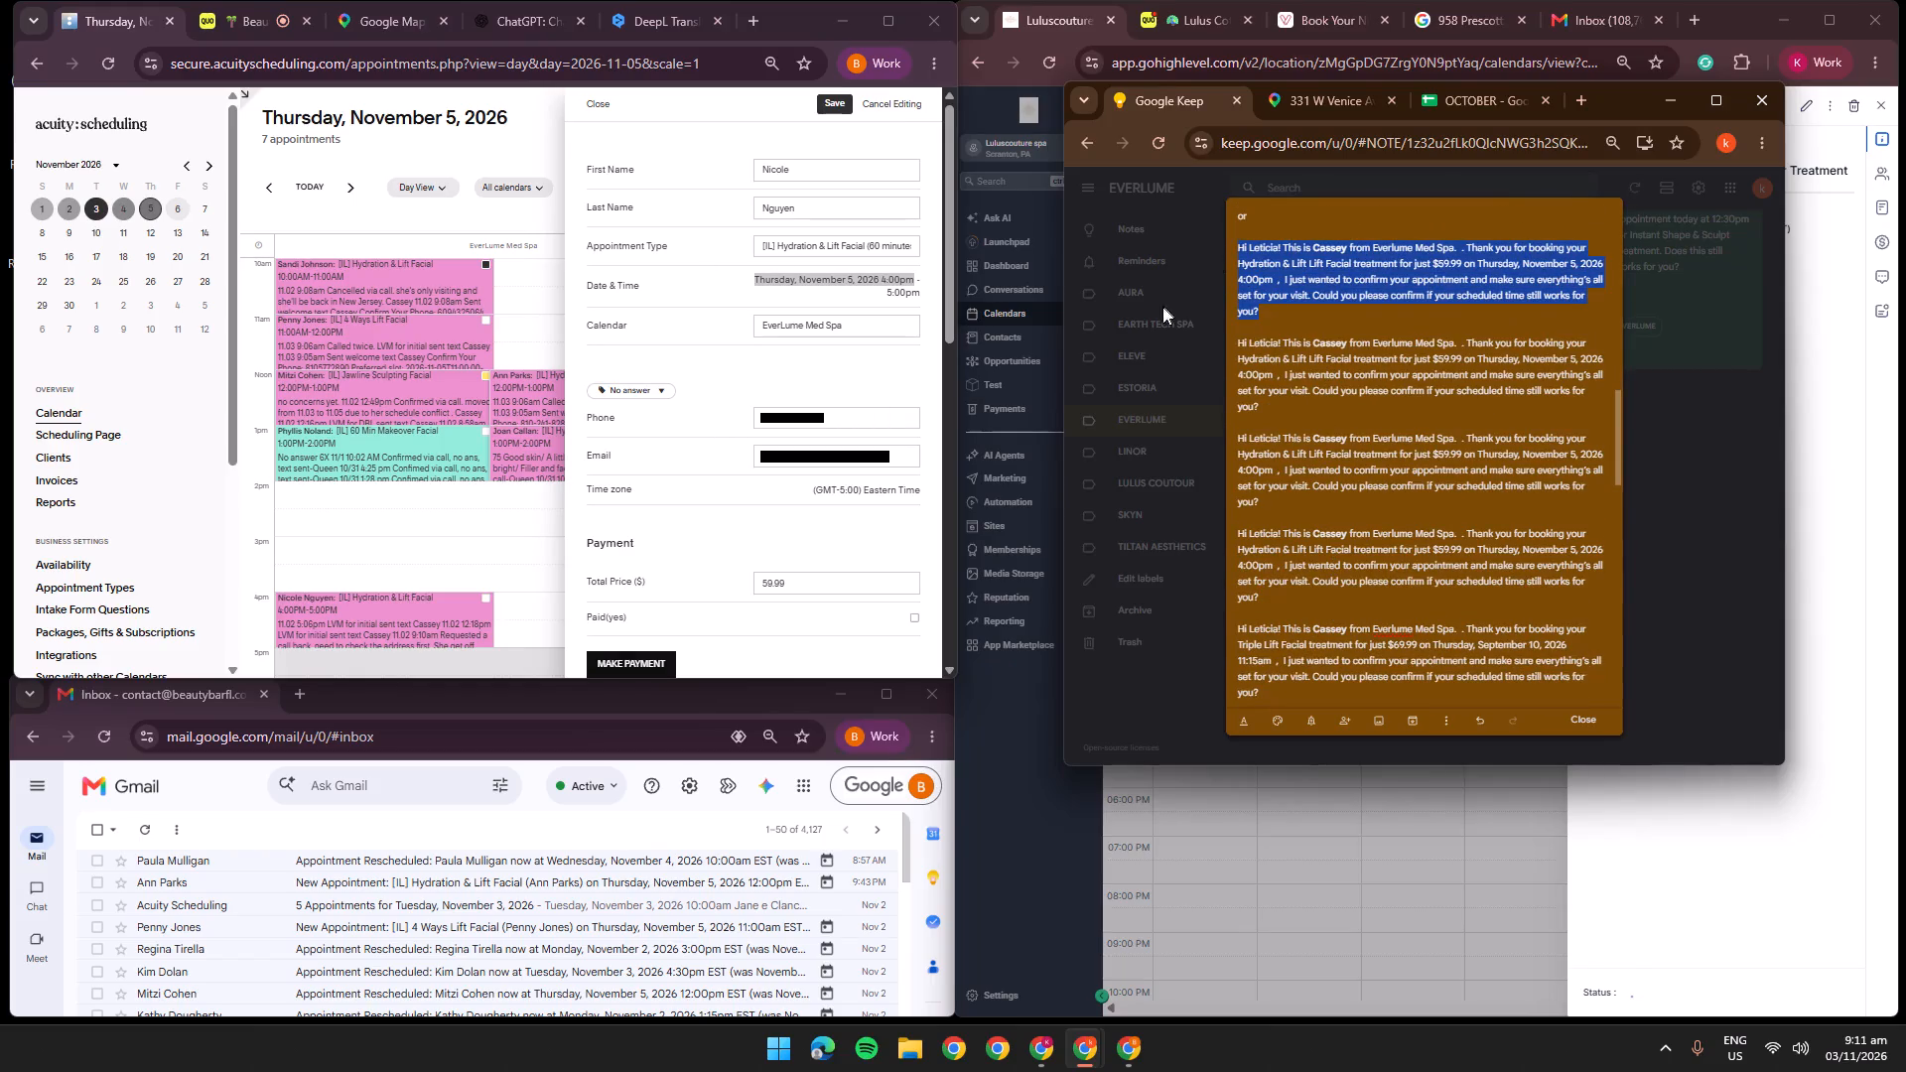
{"action": "key", "text": "ctrl+c"}
{"action": "left_click", "coordinate": [210, 18]}
{"action": "left_click", "coordinate": [591, 625]}
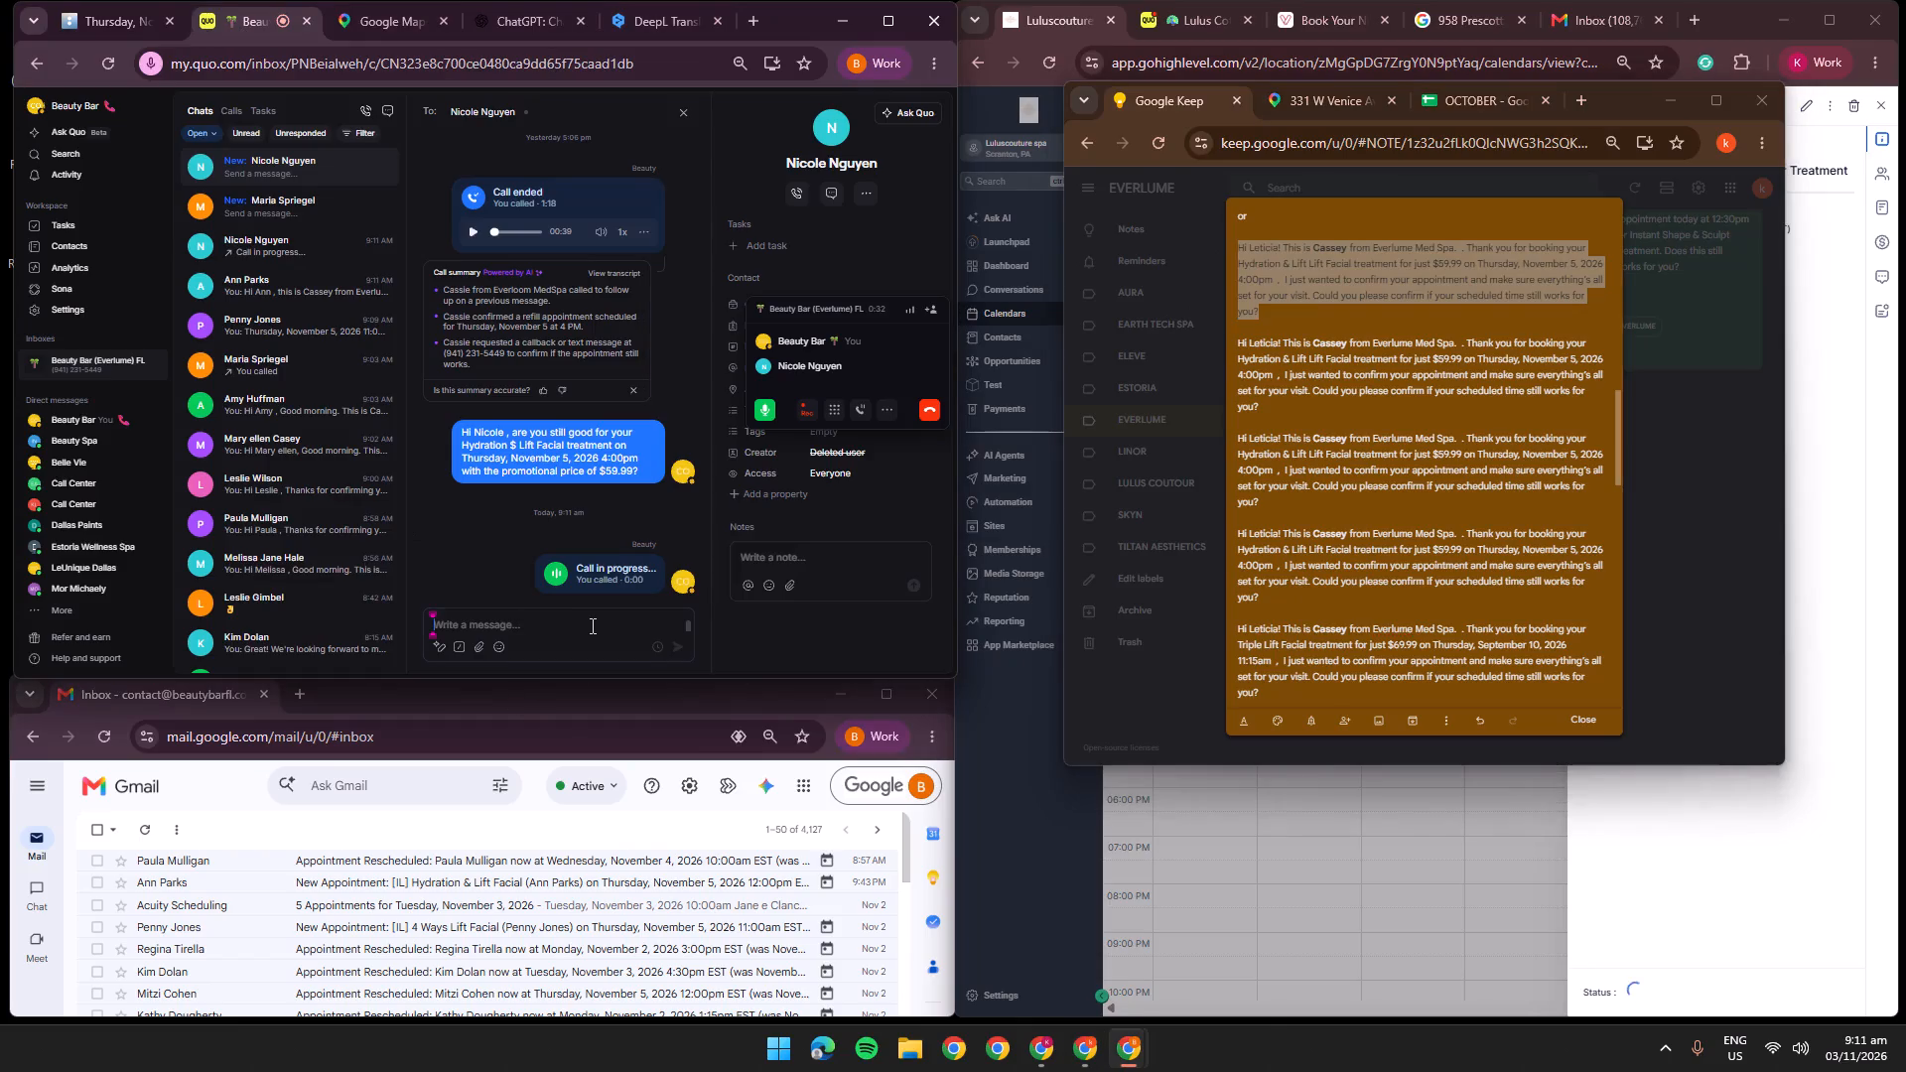
{"action": "key", "text": "ctrl+v"}
Replace the name Leticia in the drafted message with the 4:00 PM client's first name, copied from their contact.
{"action": "left_click", "coordinate": [856, 158]}
{"action": "double_click", "coordinate": [802, 165]}
{"action": "key", "text": "ctrl+c"}
{"action": "left_click", "coordinate": [551, 612]}
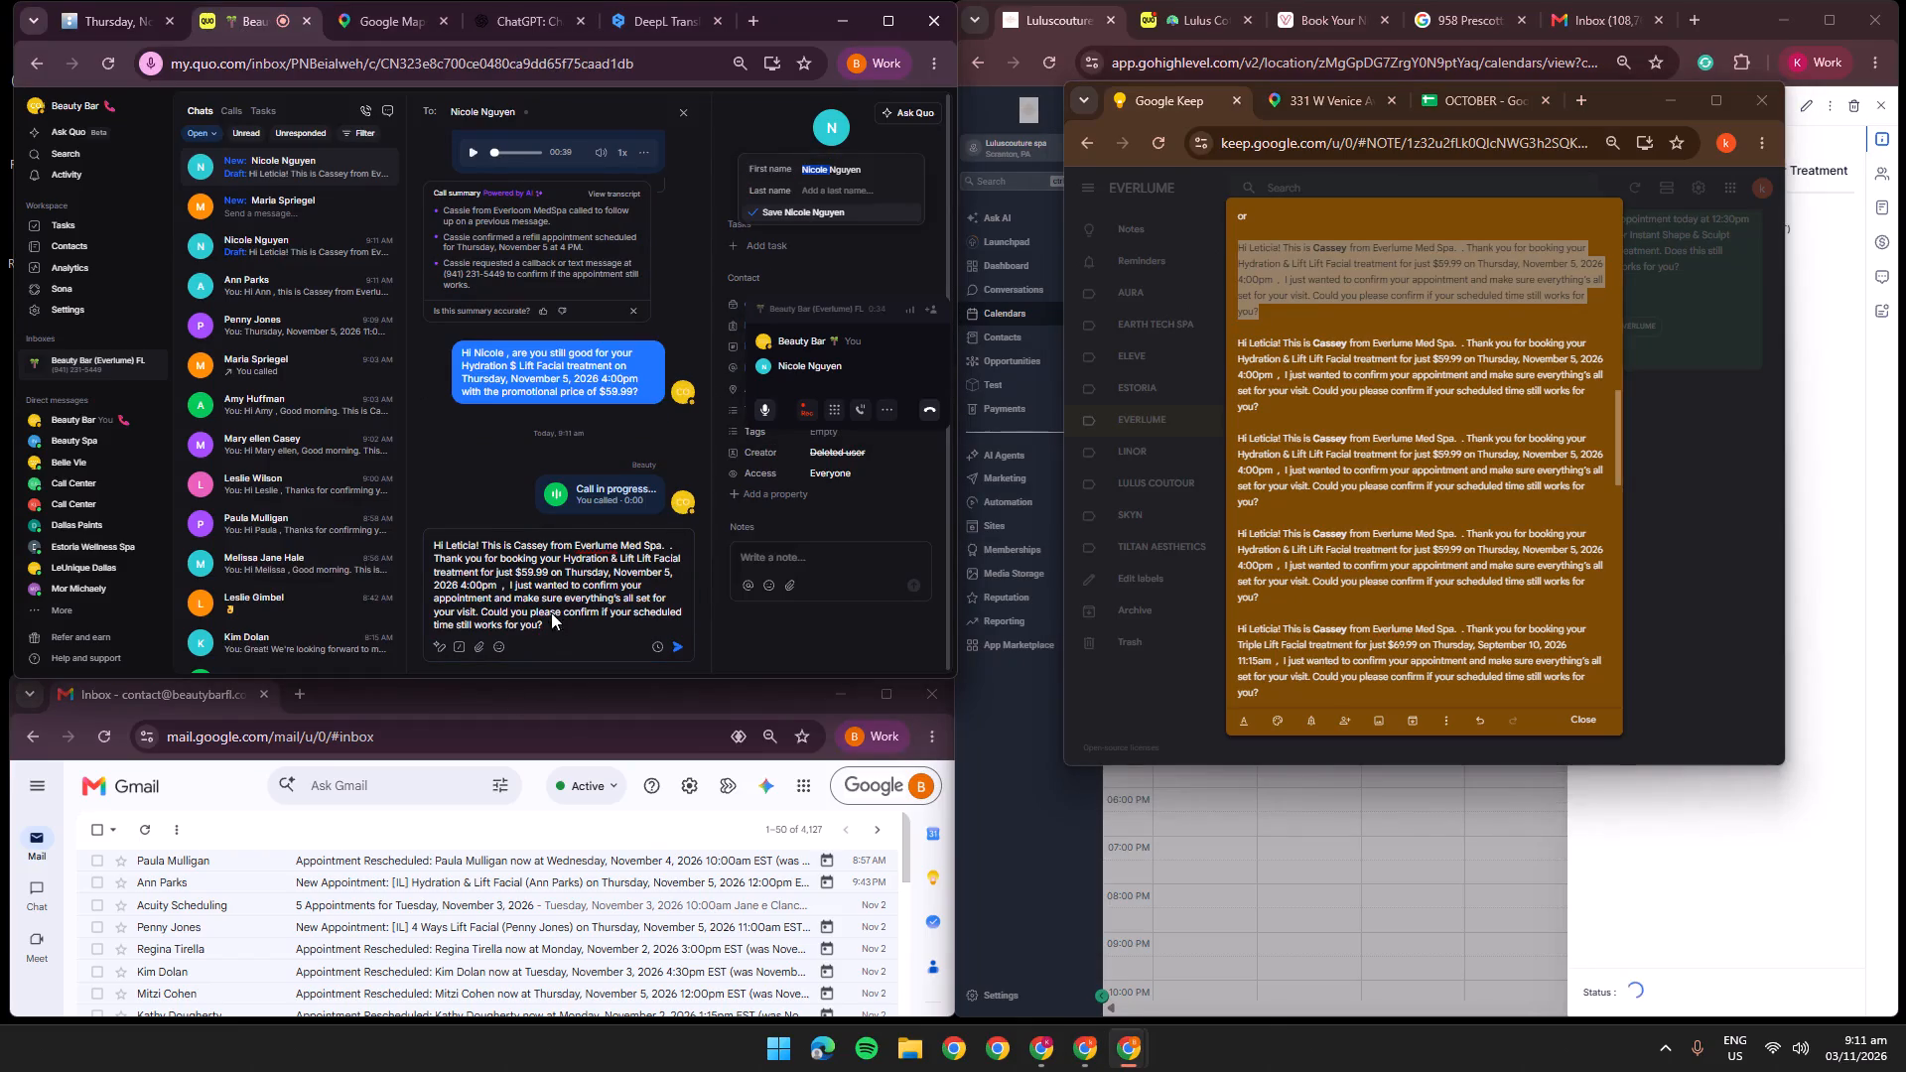
{"action": "double_click", "coordinate": [464, 551]}
{"action": "key", "text": "ctrl+v"}
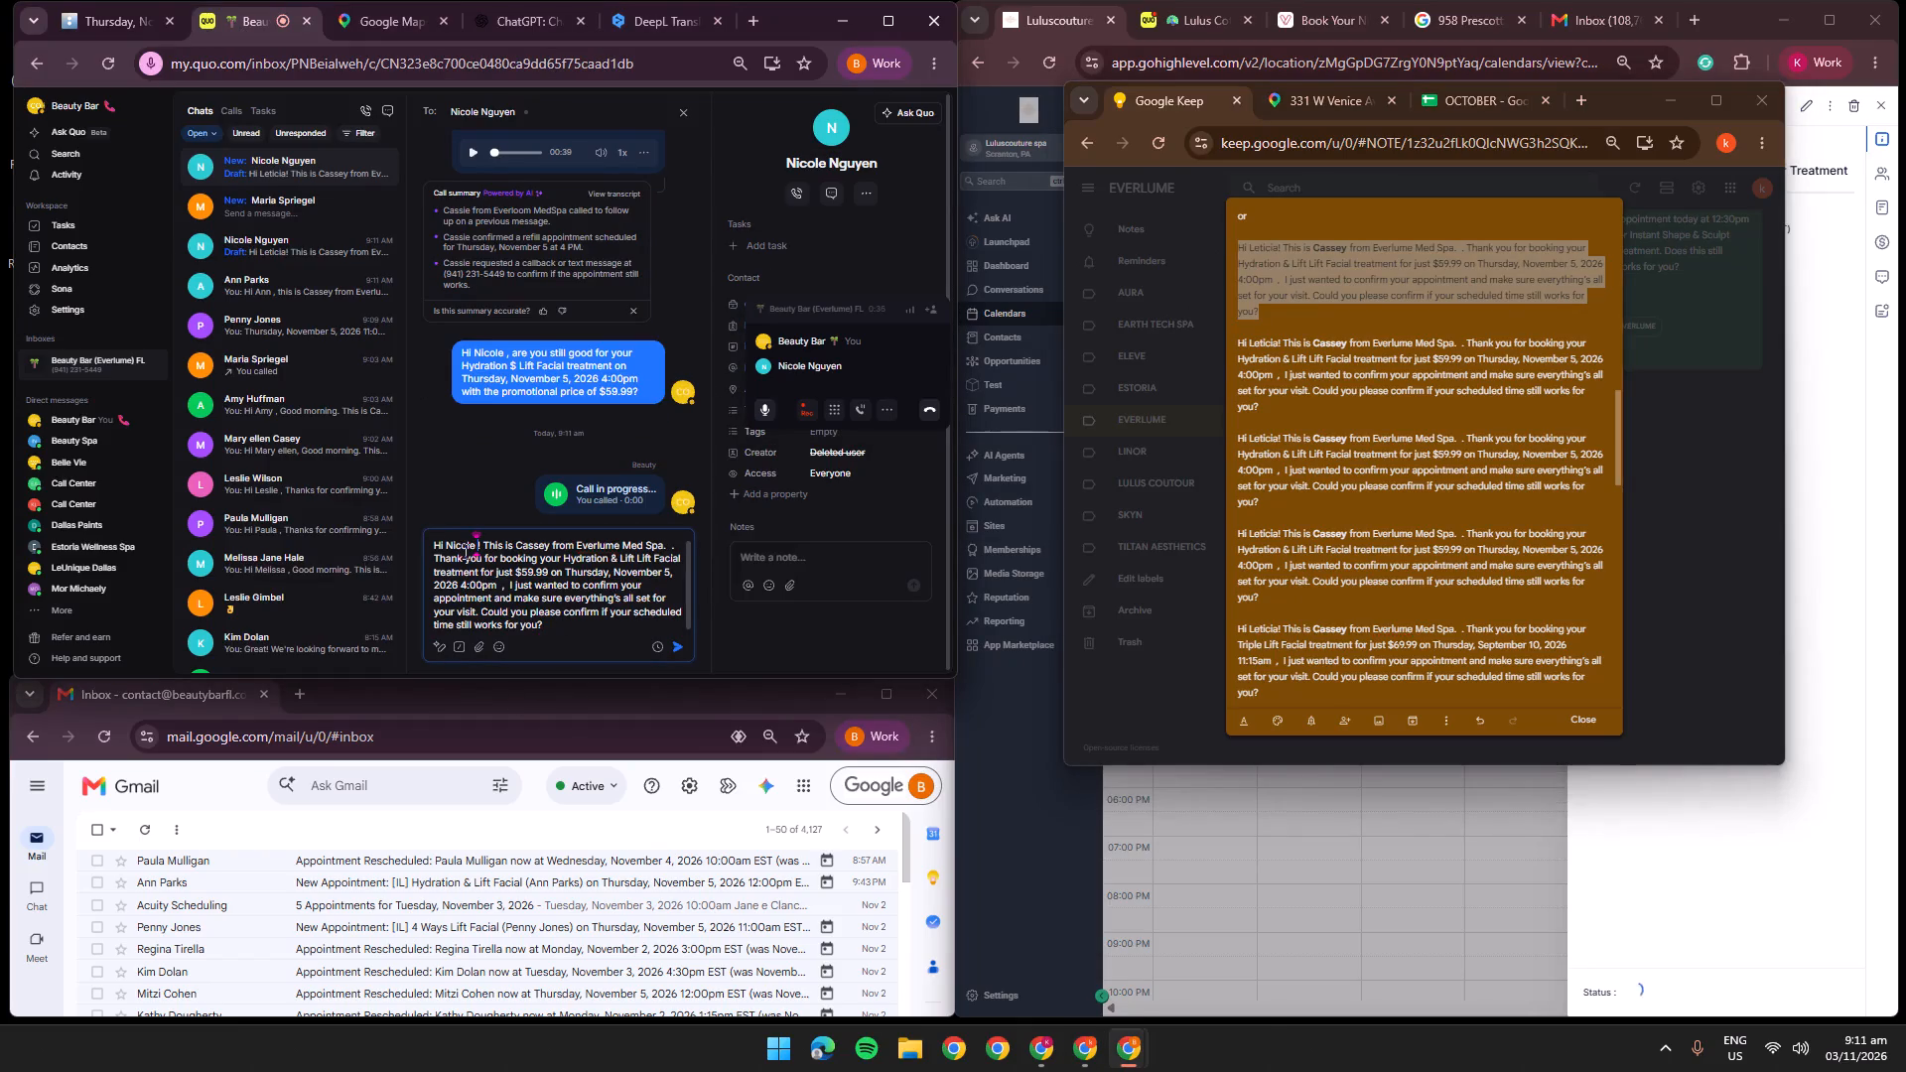
Tidy the spacing in the drafted confirmation message, end the call with the 4:00 PM client and send the message.
{"action": "left_click", "coordinate": [503, 589]}
{"action": "key", "text": "Left"}
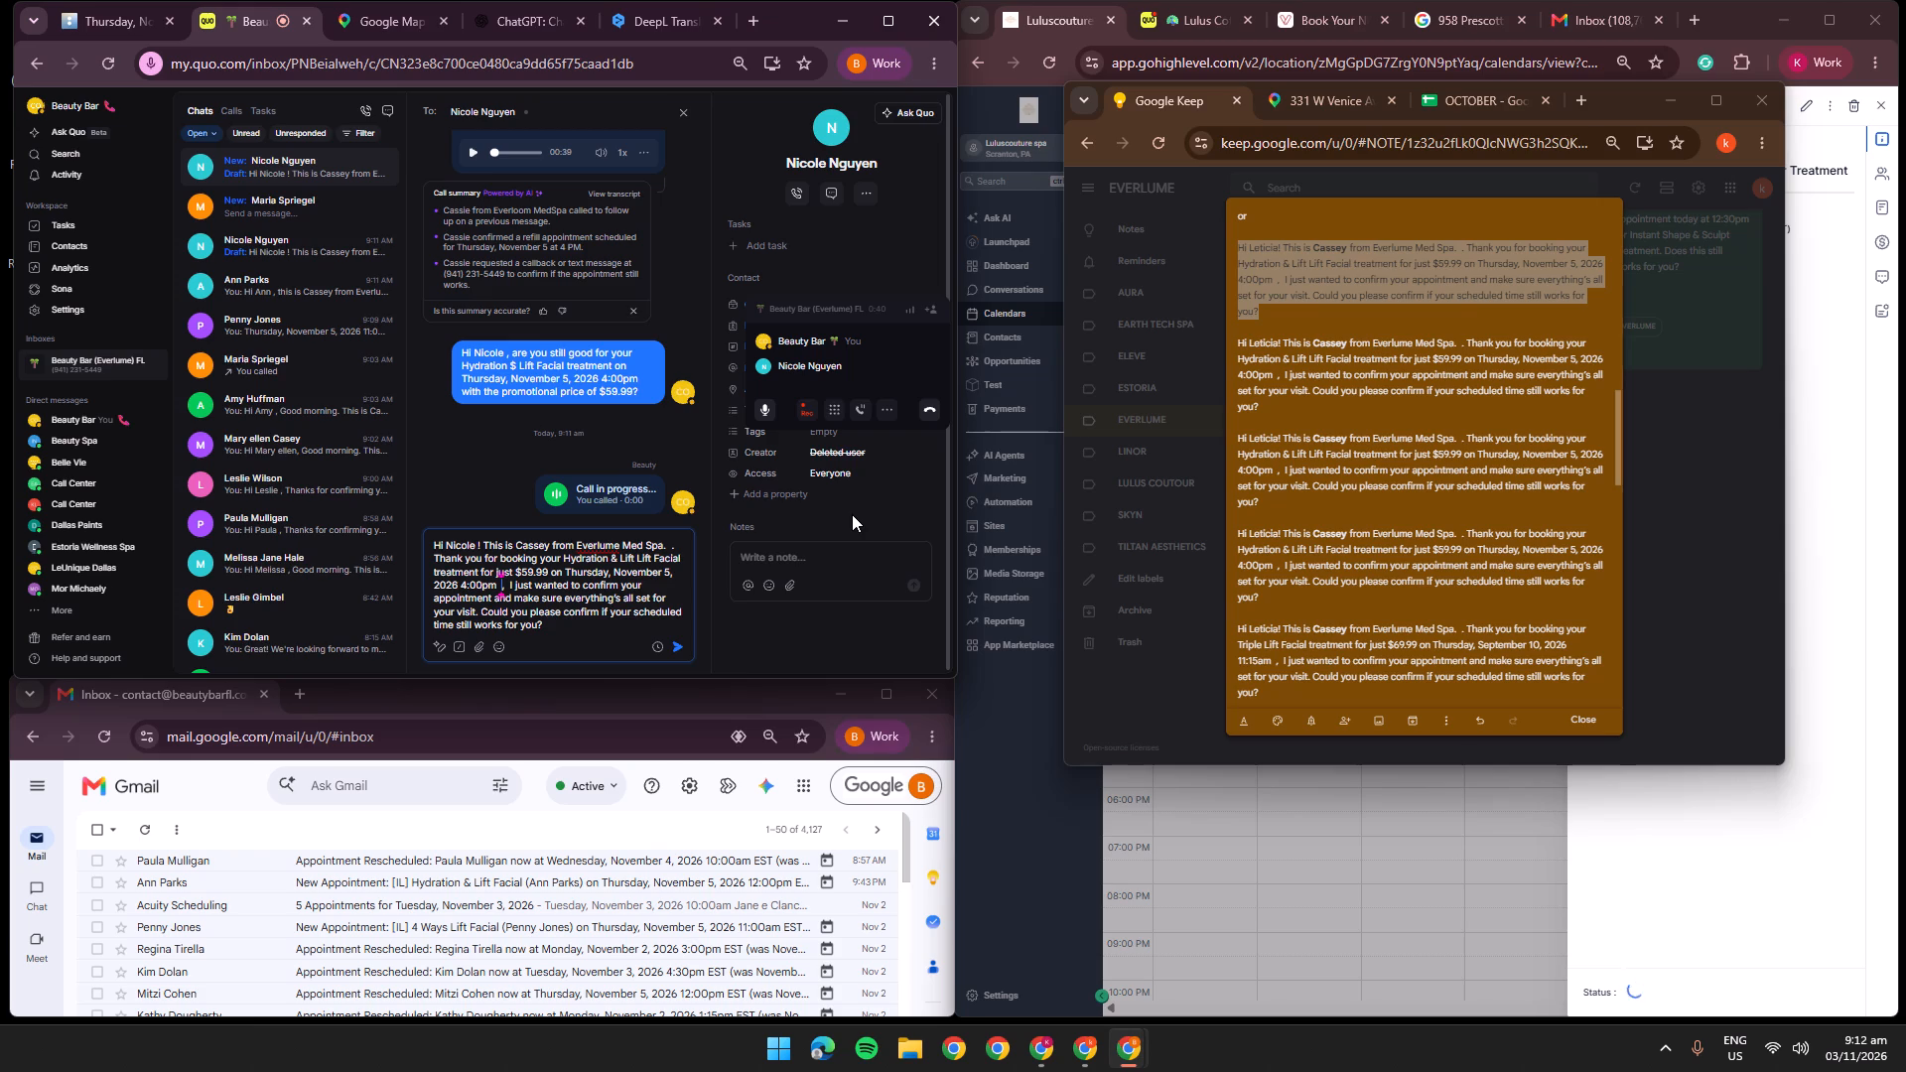
{"action": "key", "text": "BackSpace"}
{"action": "key", "text": "ctrl+a"}
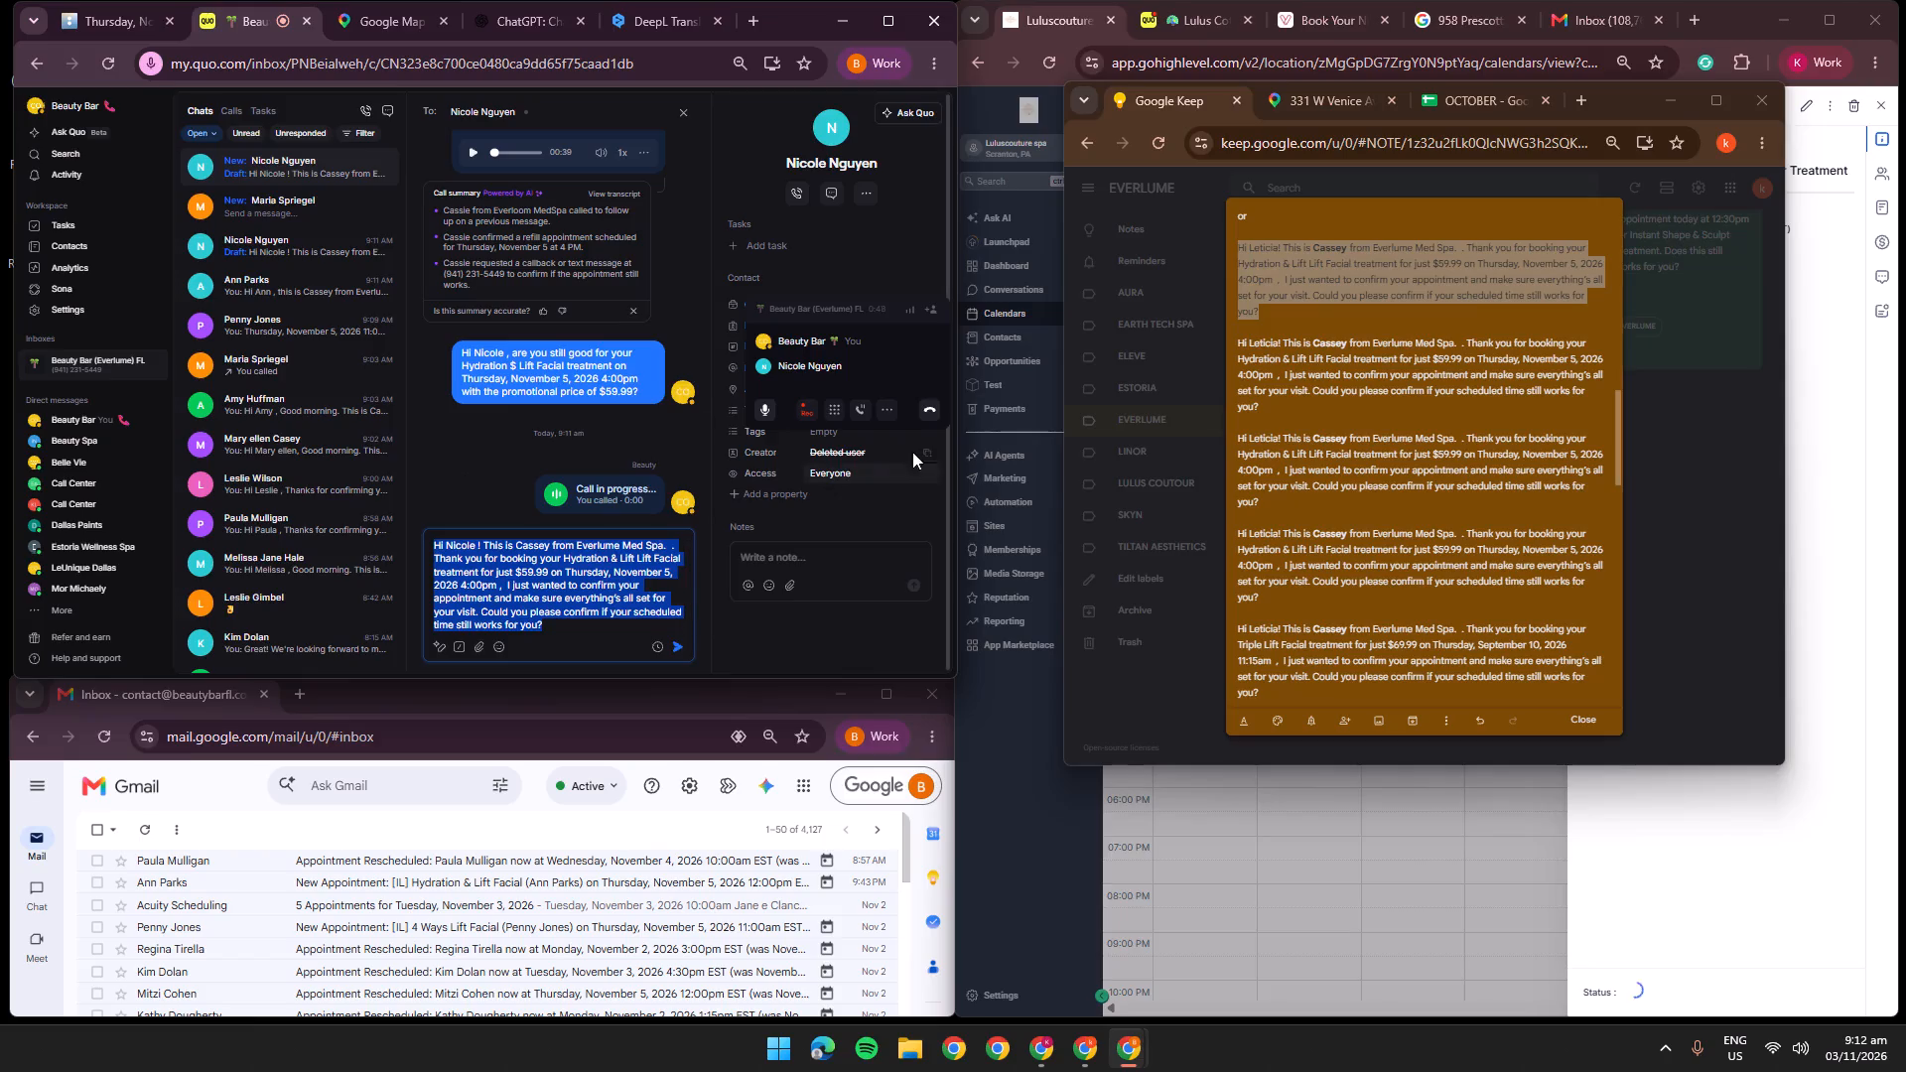
{"action": "left_click", "coordinate": [919, 417]}
{"action": "left_click_drag", "start_coordinate": [869, 630], "coordinate": [868, 643]}
{"action": "left_click", "coordinate": [548, 606]}
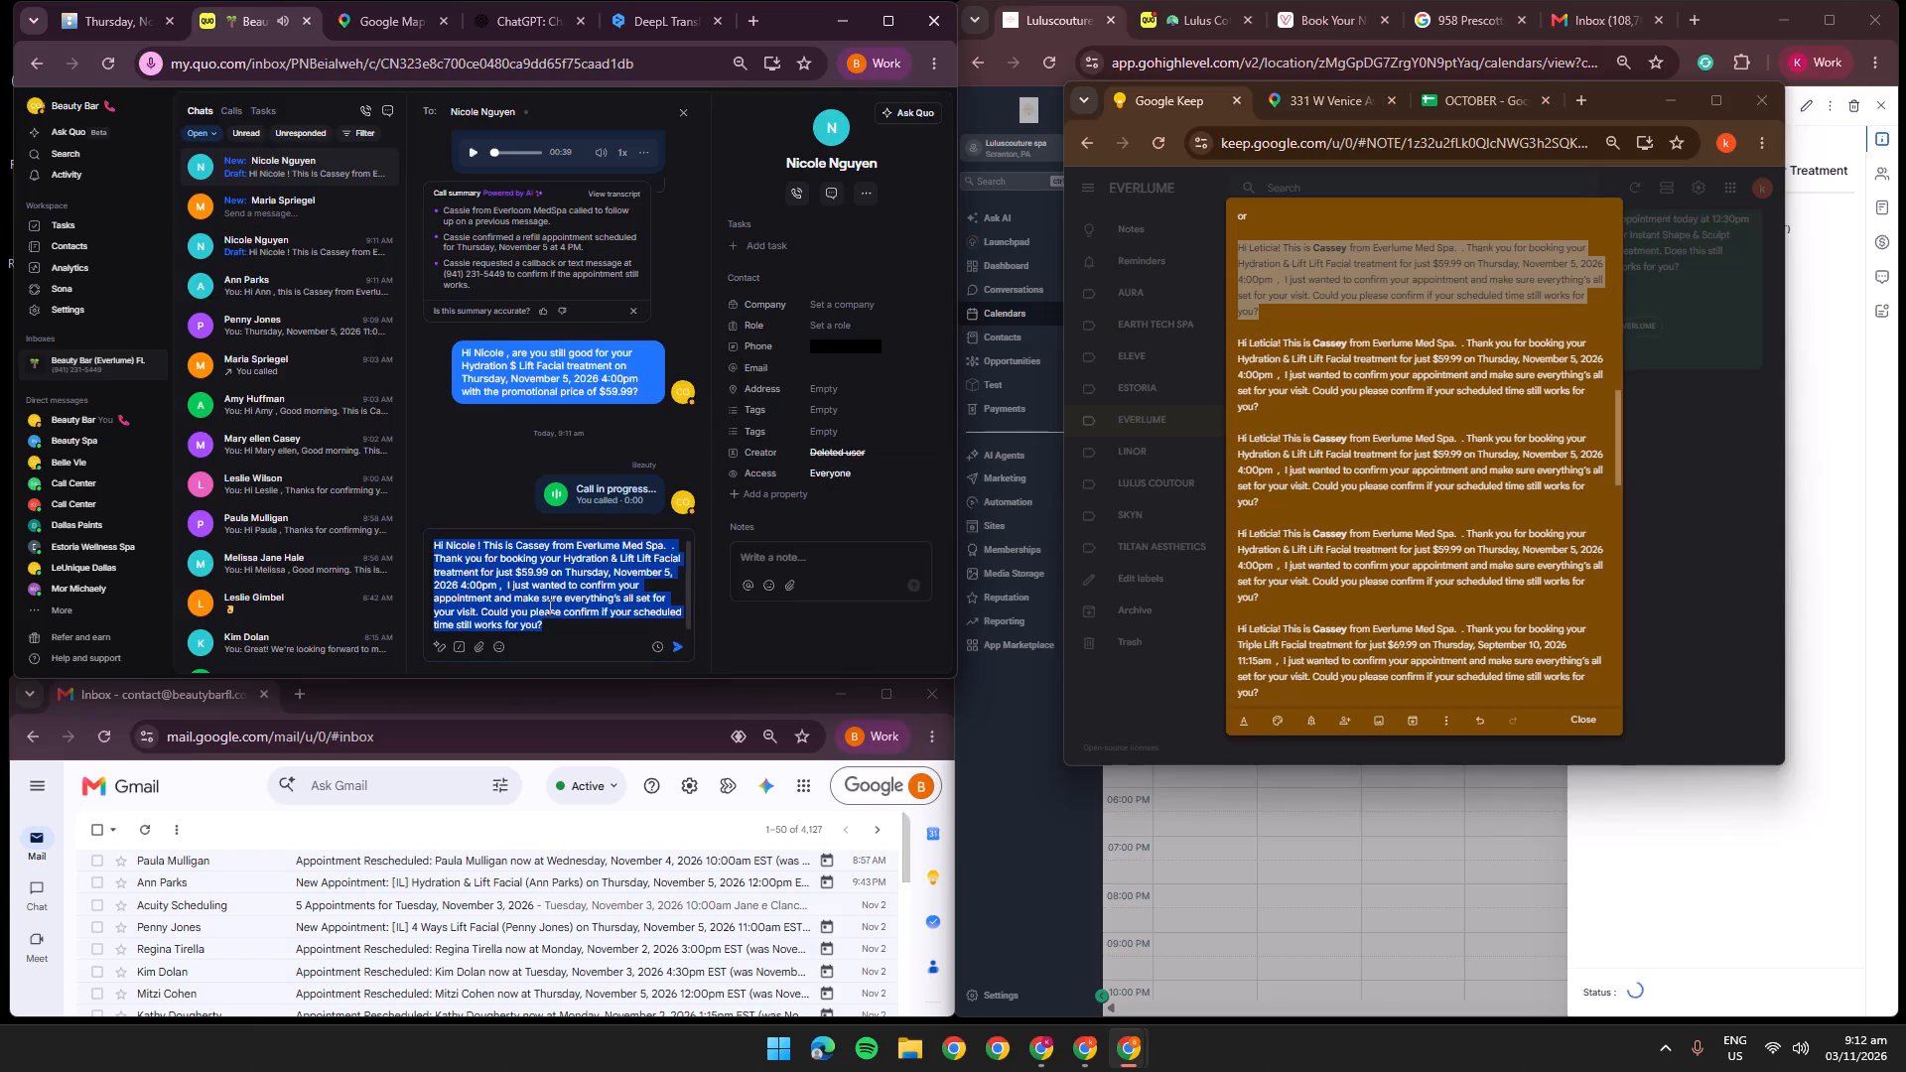
{"action": "key", "text": "Return"}
Add the note "11.03 9:12am LVM for initial sent text Cassey" above the existing notes of the 4:00 PM appointment in Acuity, save and close it.
{"action": "left_click", "coordinate": [119, 24]}
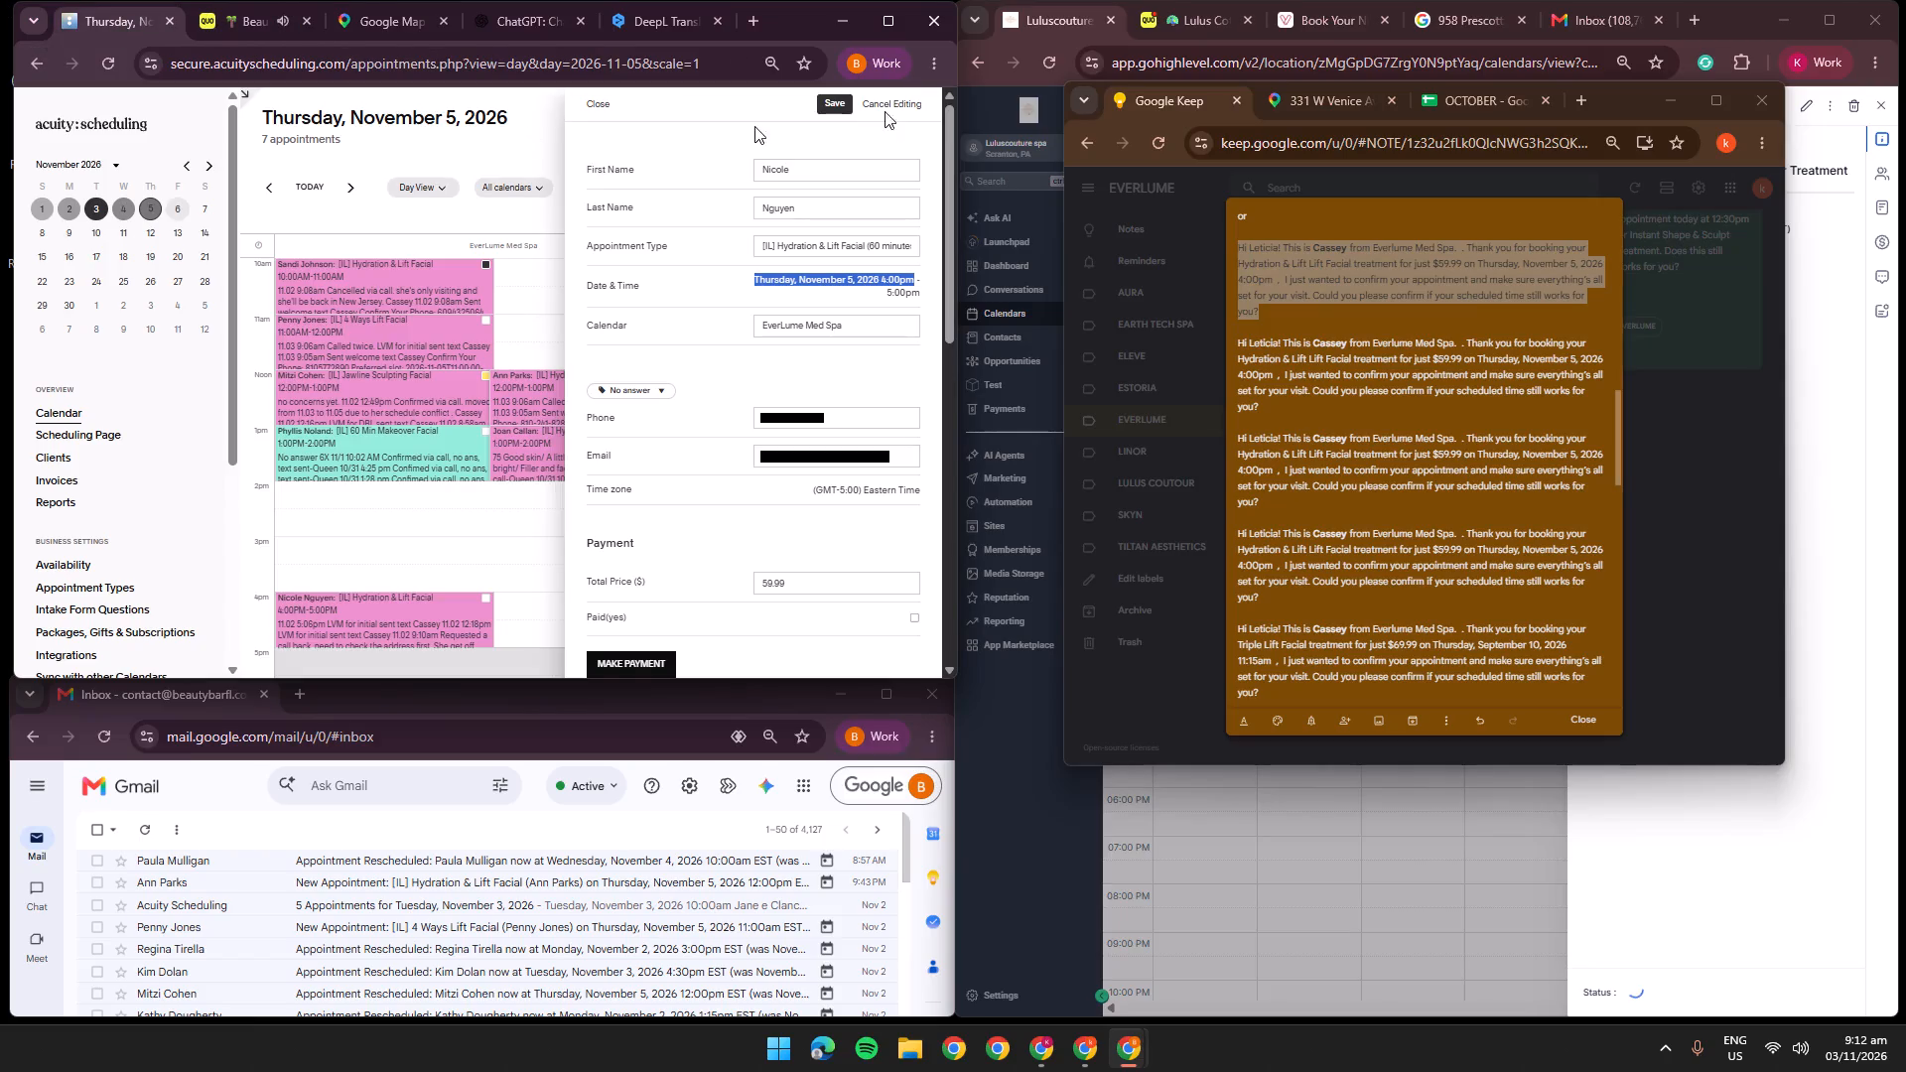
{"action": "left_click", "coordinate": [831, 94]}
{"action": "scroll", "coordinate": [823, 356], "scroll_direction": "down", "scroll_amount": 3}
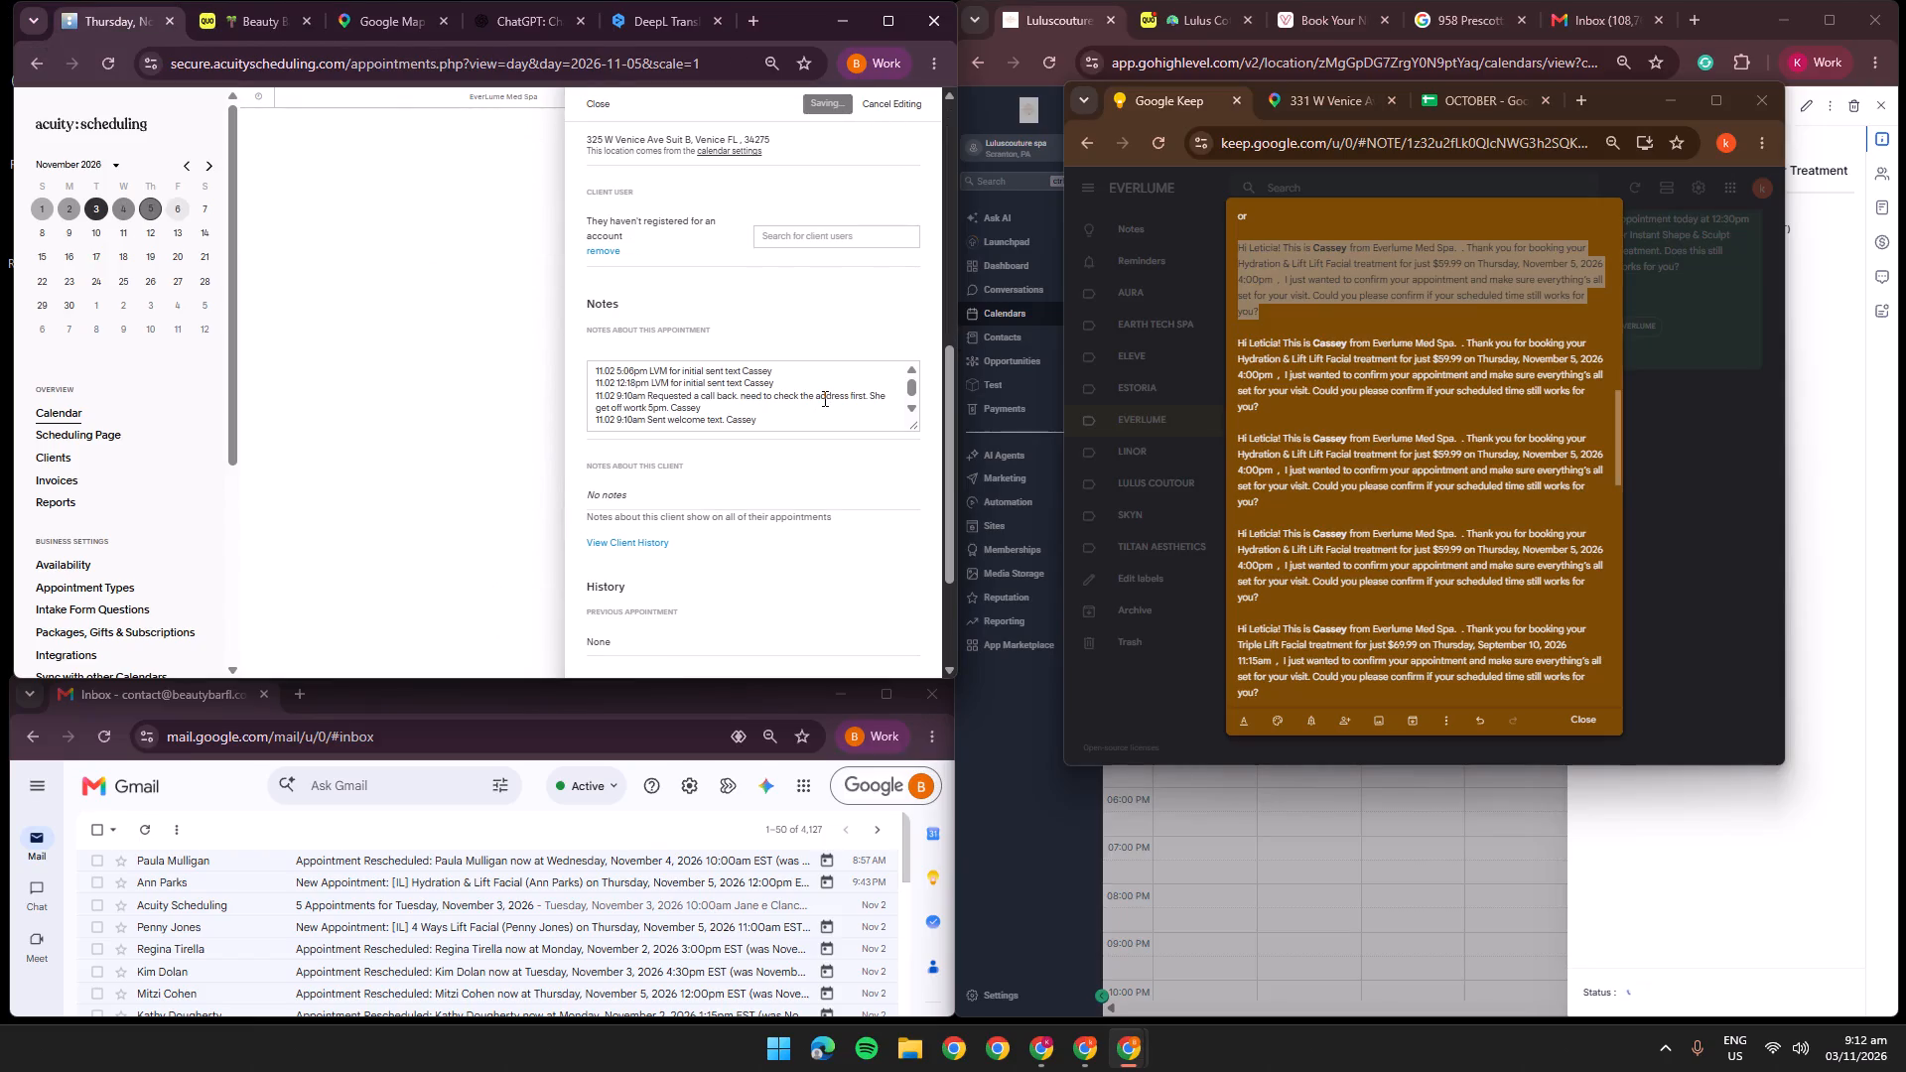
{"action": "scroll", "coordinate": [807, 500], "scroll_direction": "down", "scroll_amount": 2}
{"action": "left_click", "coordinate": [786, 395]}
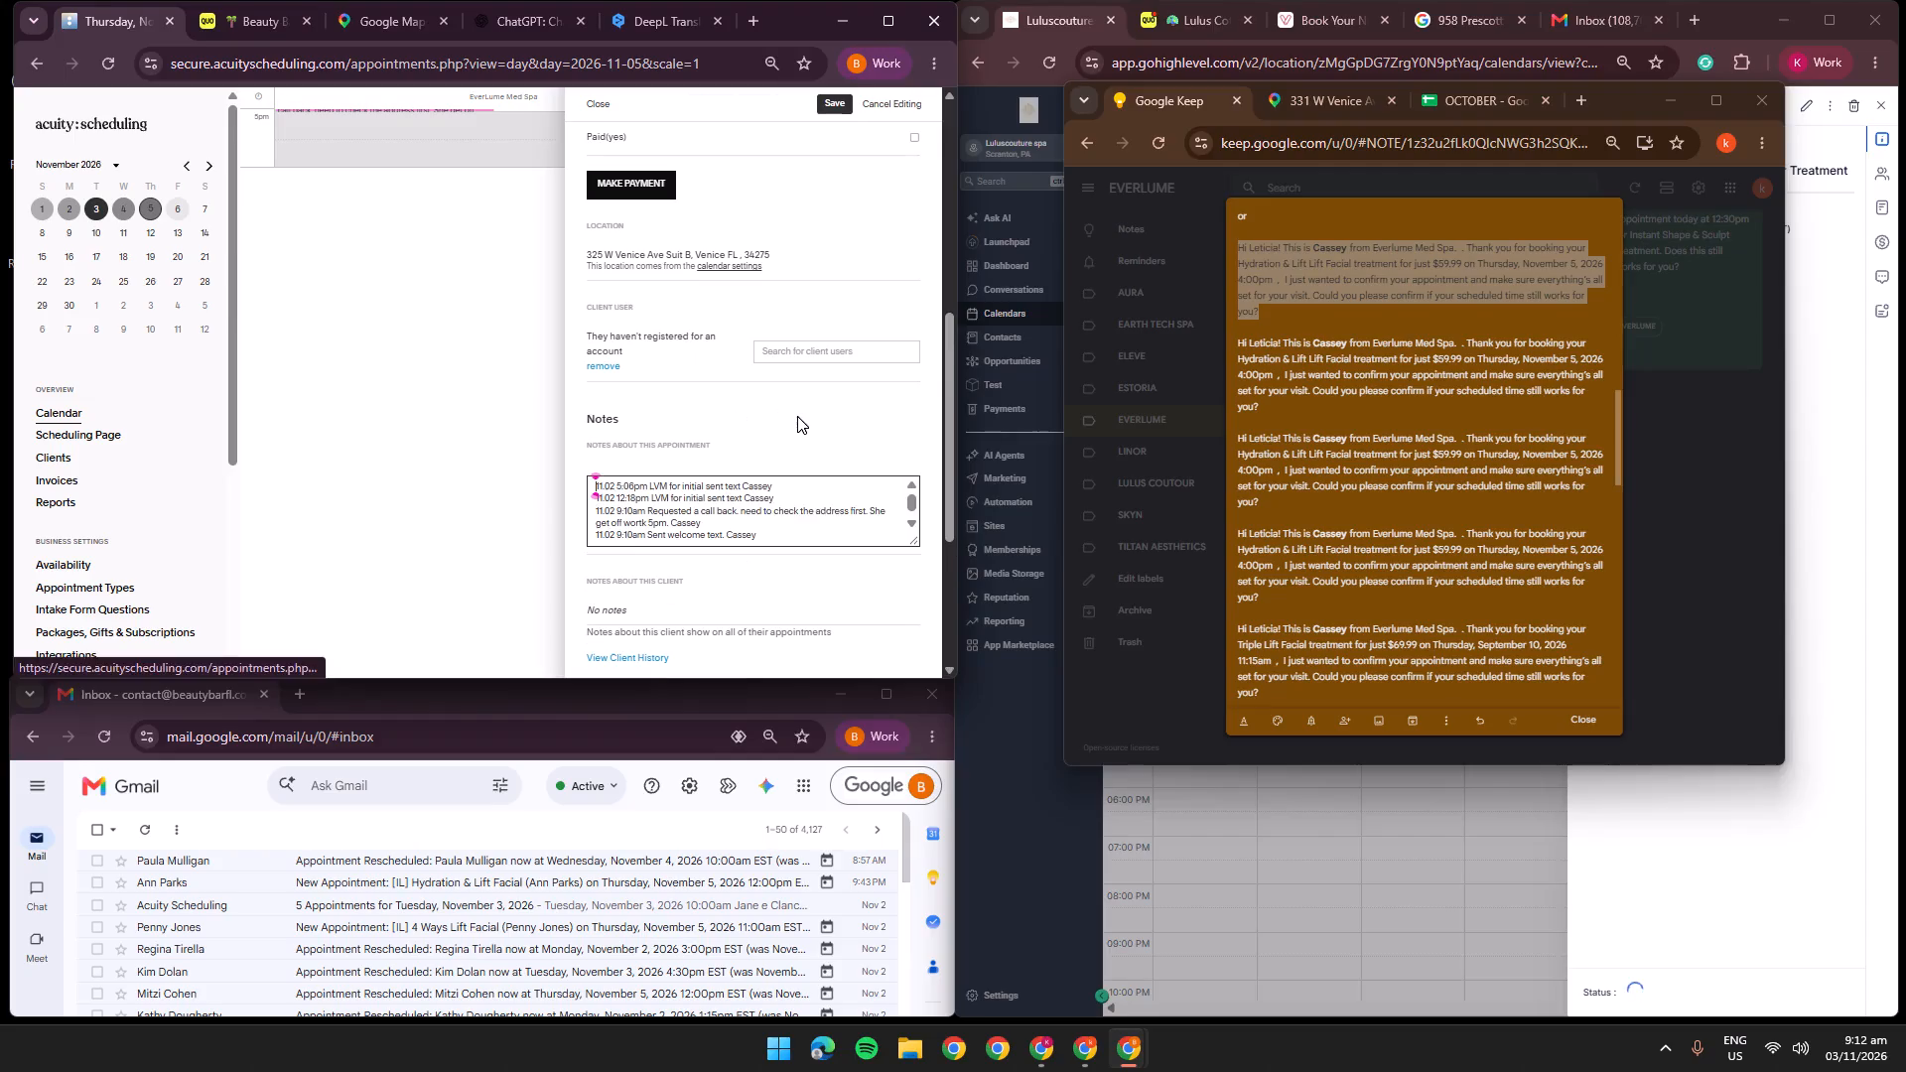
{"action": "key", "text": "Return"}
{"action": "key", "text": "Up"}
{"action": "type", "text": "11.03"}
{"action": "key", "text": "space"}
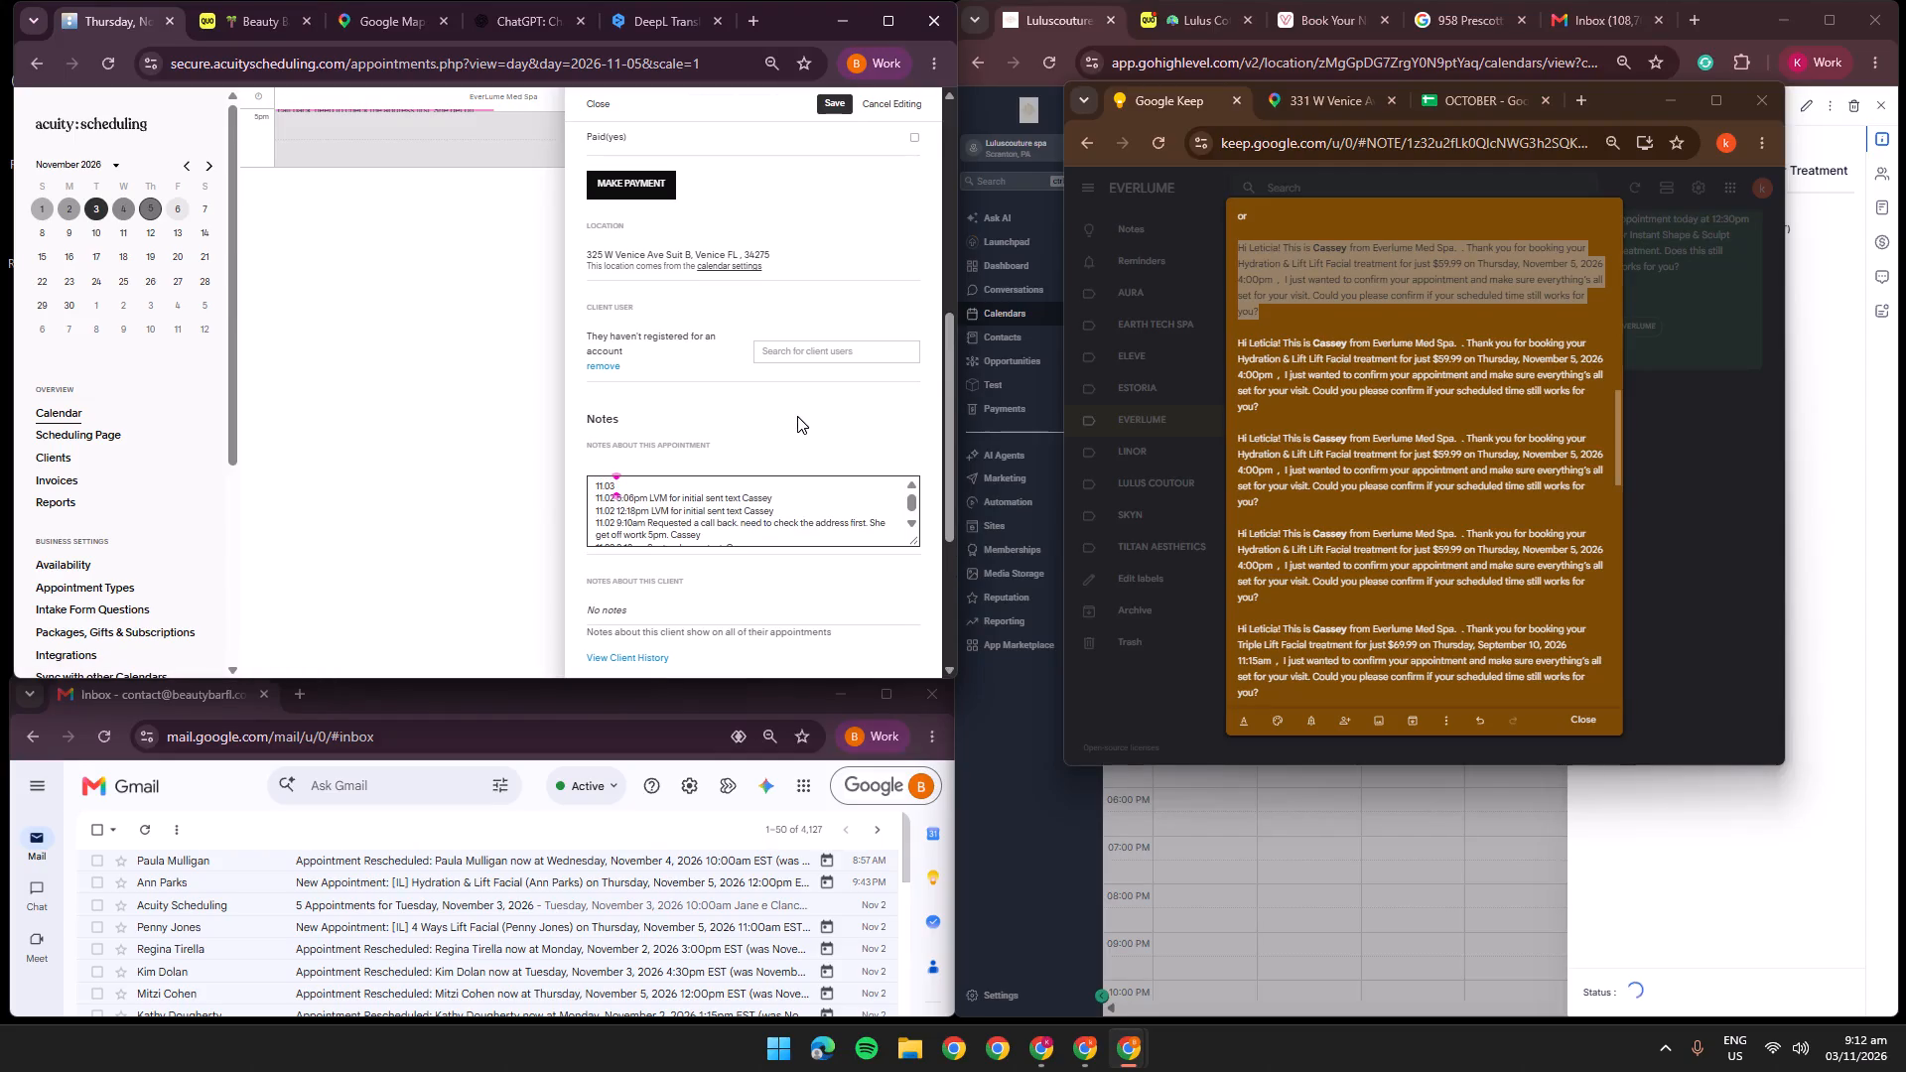
{"action": "type", "text": "9:"}
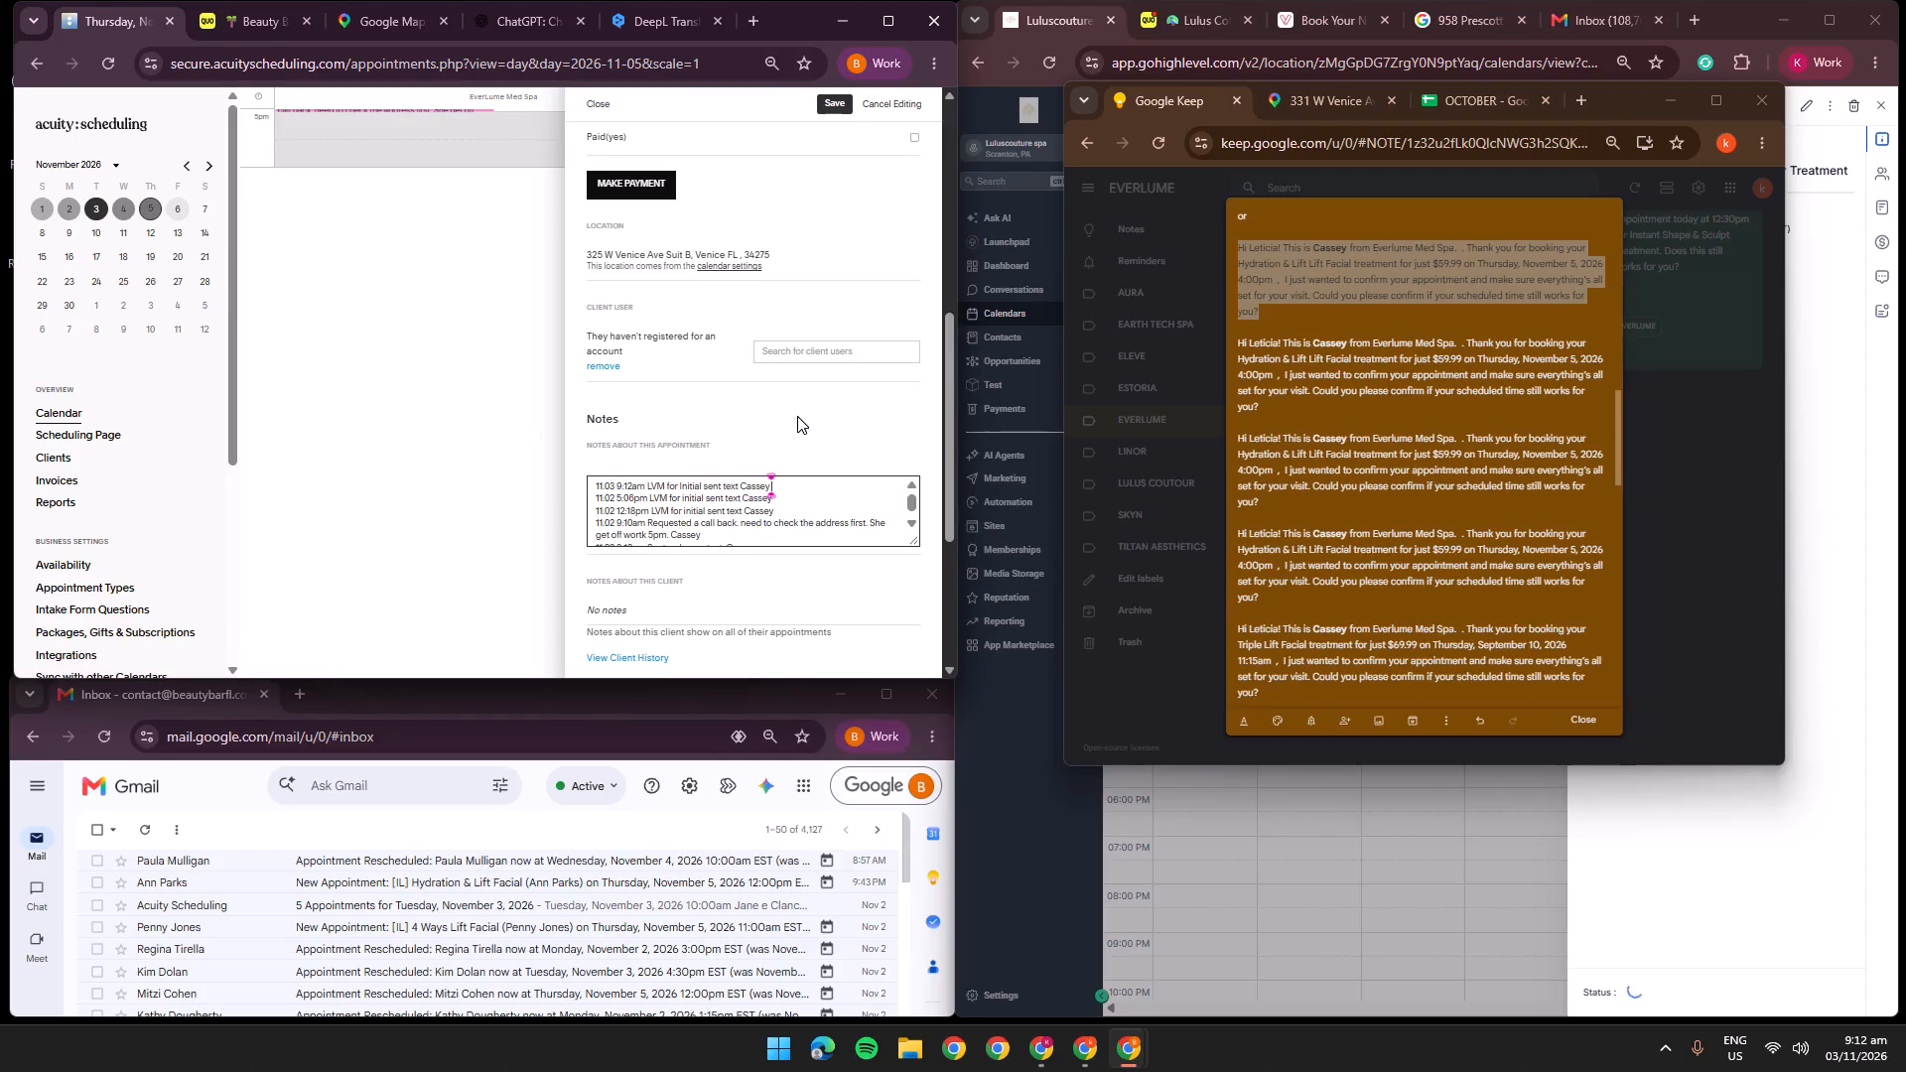
{"action": "scroll", "coordinate": [802, 416], "scroll_direction": "up", "scroll_amount": 4}
{"action": "left_click", "coordinate": [834, 109]}
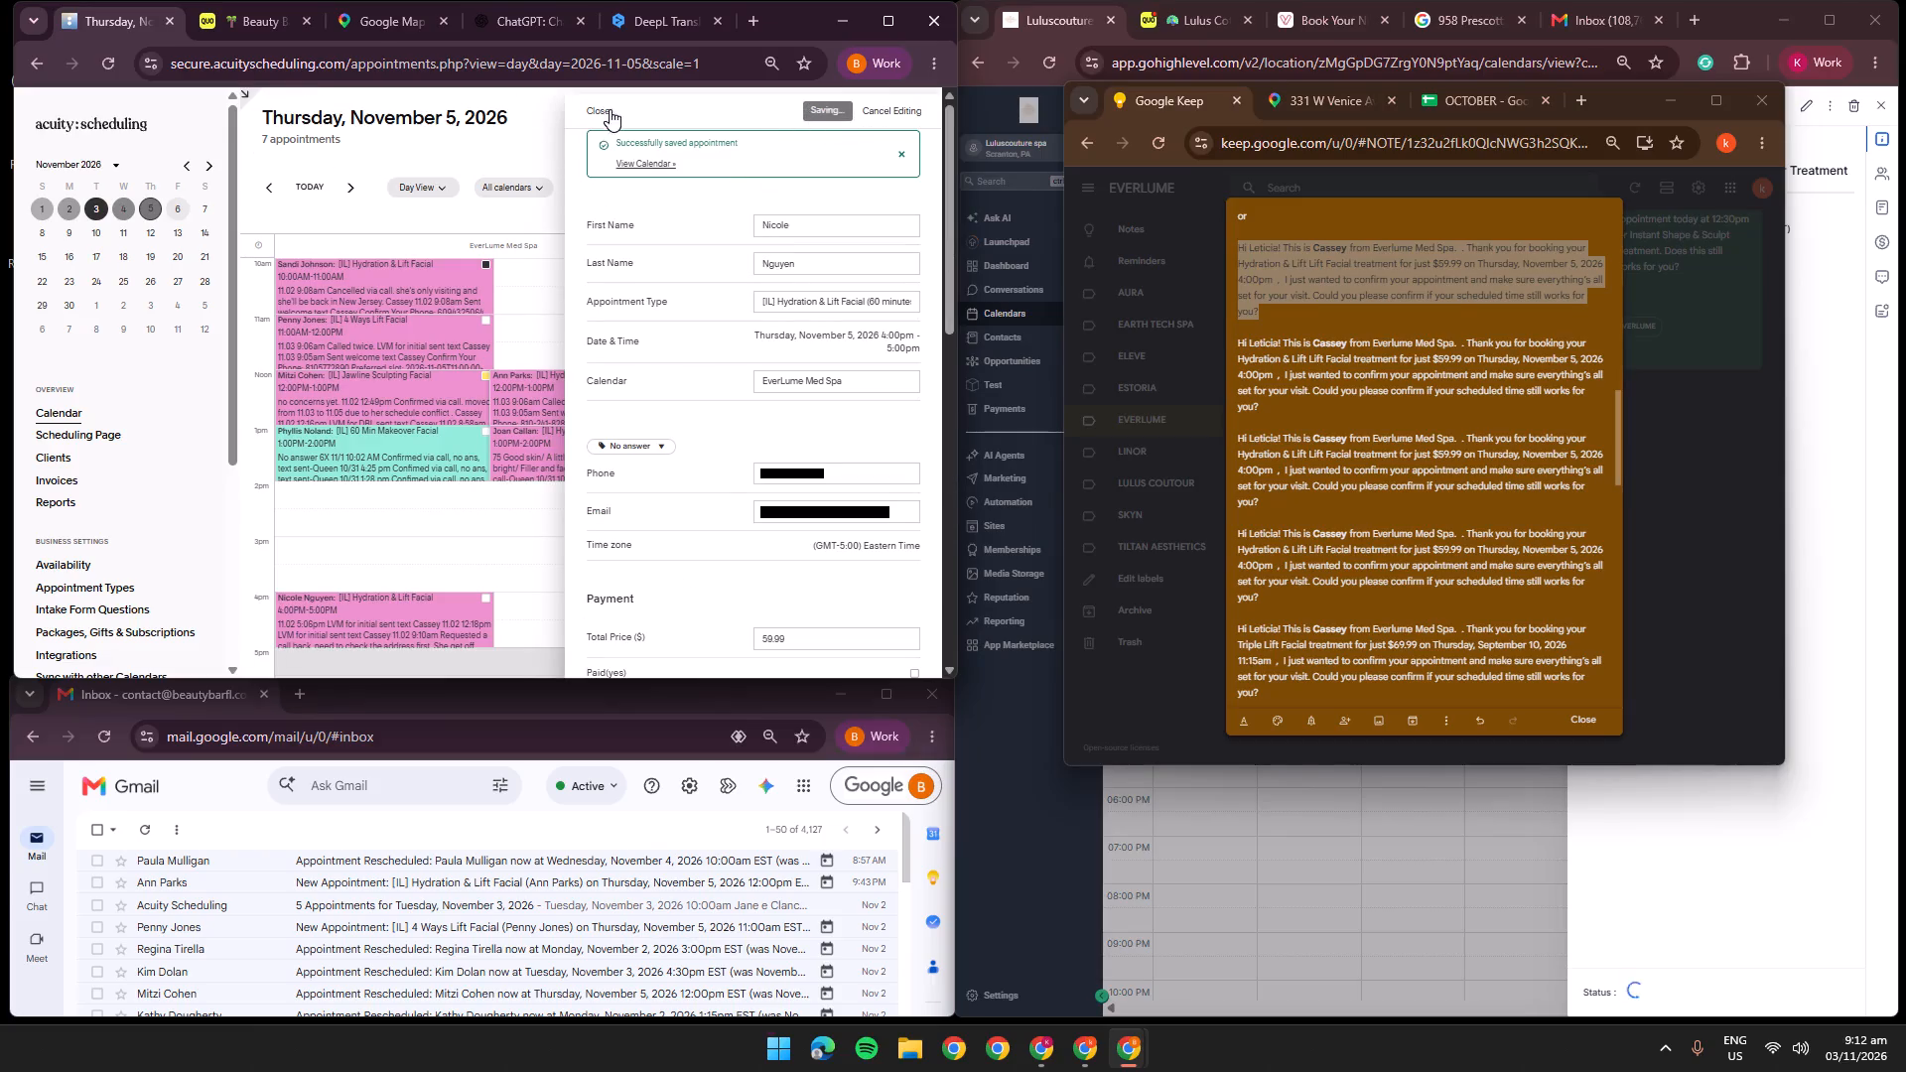
{"action": "left_click", "coordinate": [607, 106]}
Review the November 5 schedule and move the day view forward through November 6 to November 7, 2026.
{"action": "scroll", "coordinate": [483, 539], "scroll_direction": "down", "scroll_amount": 2}
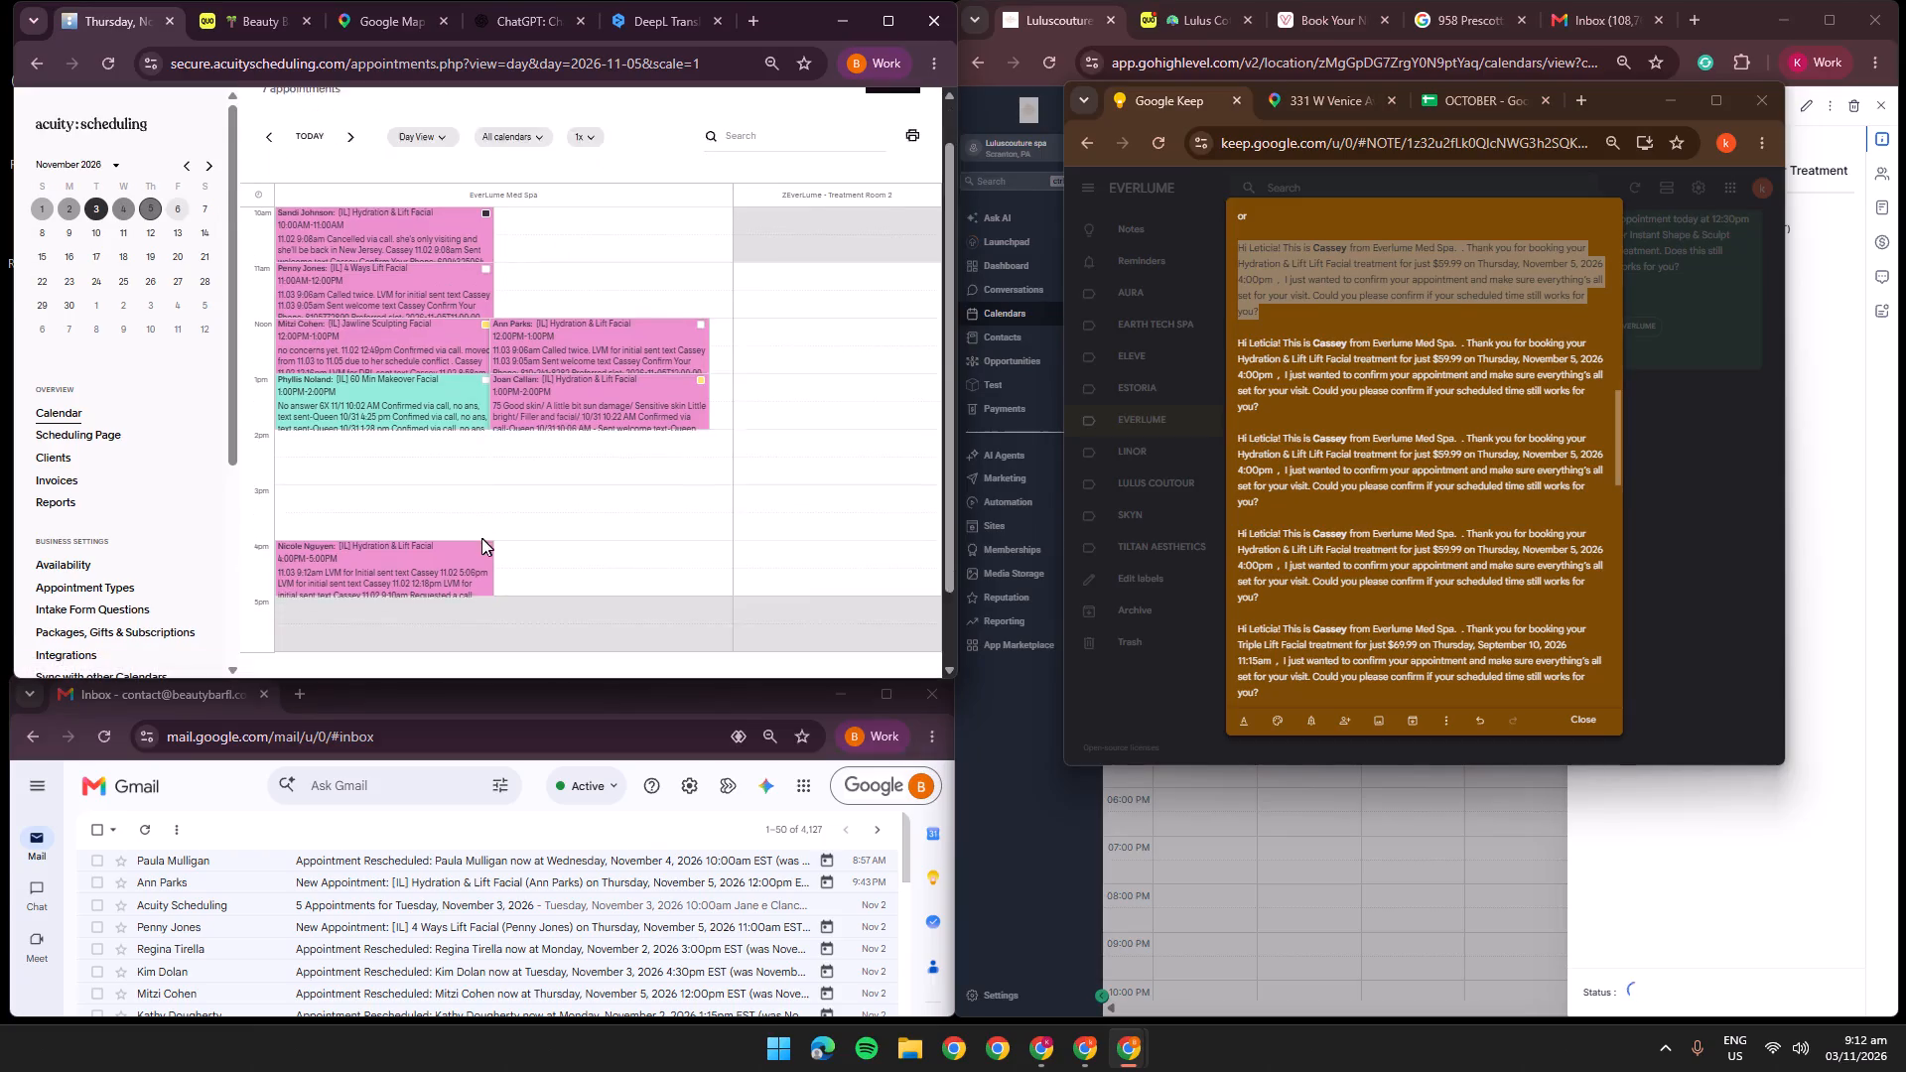
{"action": "scroll", "coordinate": [409, 510], "scroll_direction": "up", "scroll_amount": 2}
{"action": "left_click", "coordinate": [336, 197]}
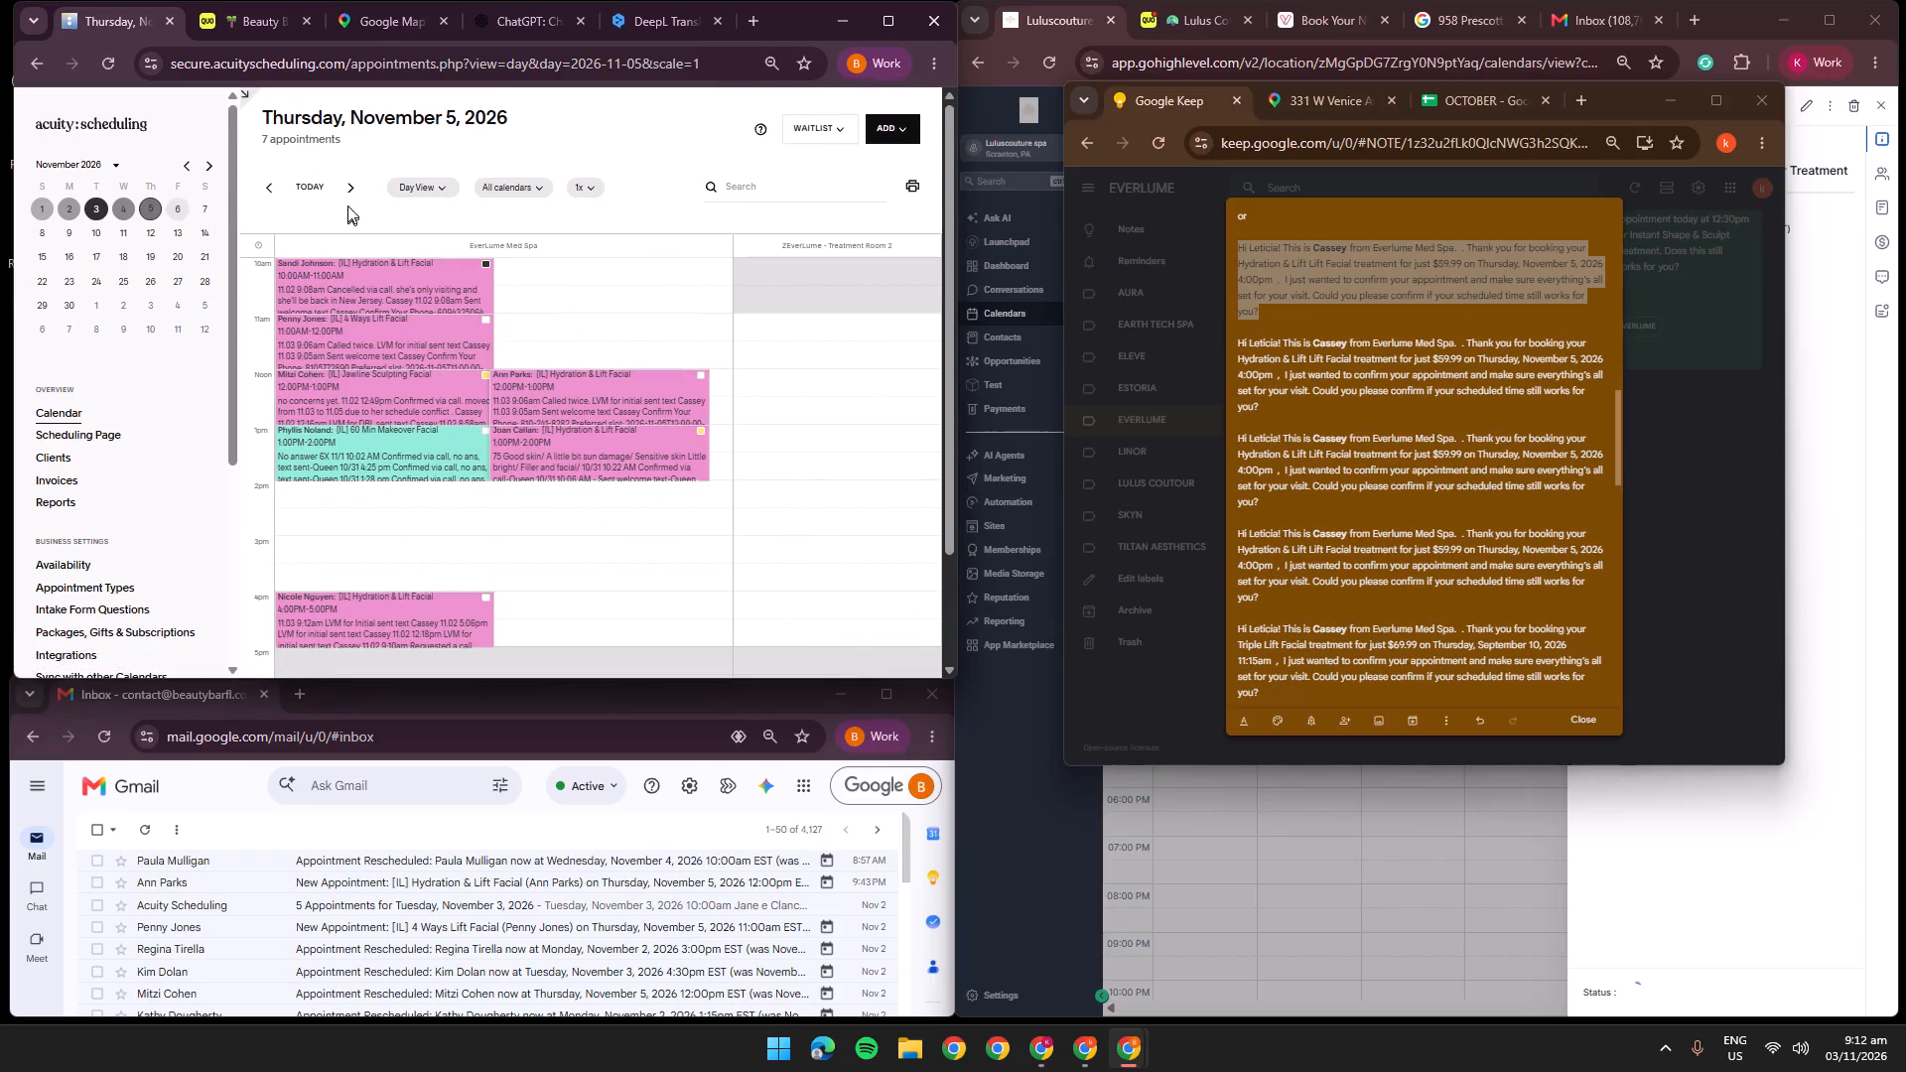
{"action": "left_click", "coordinate": [344, 191]}
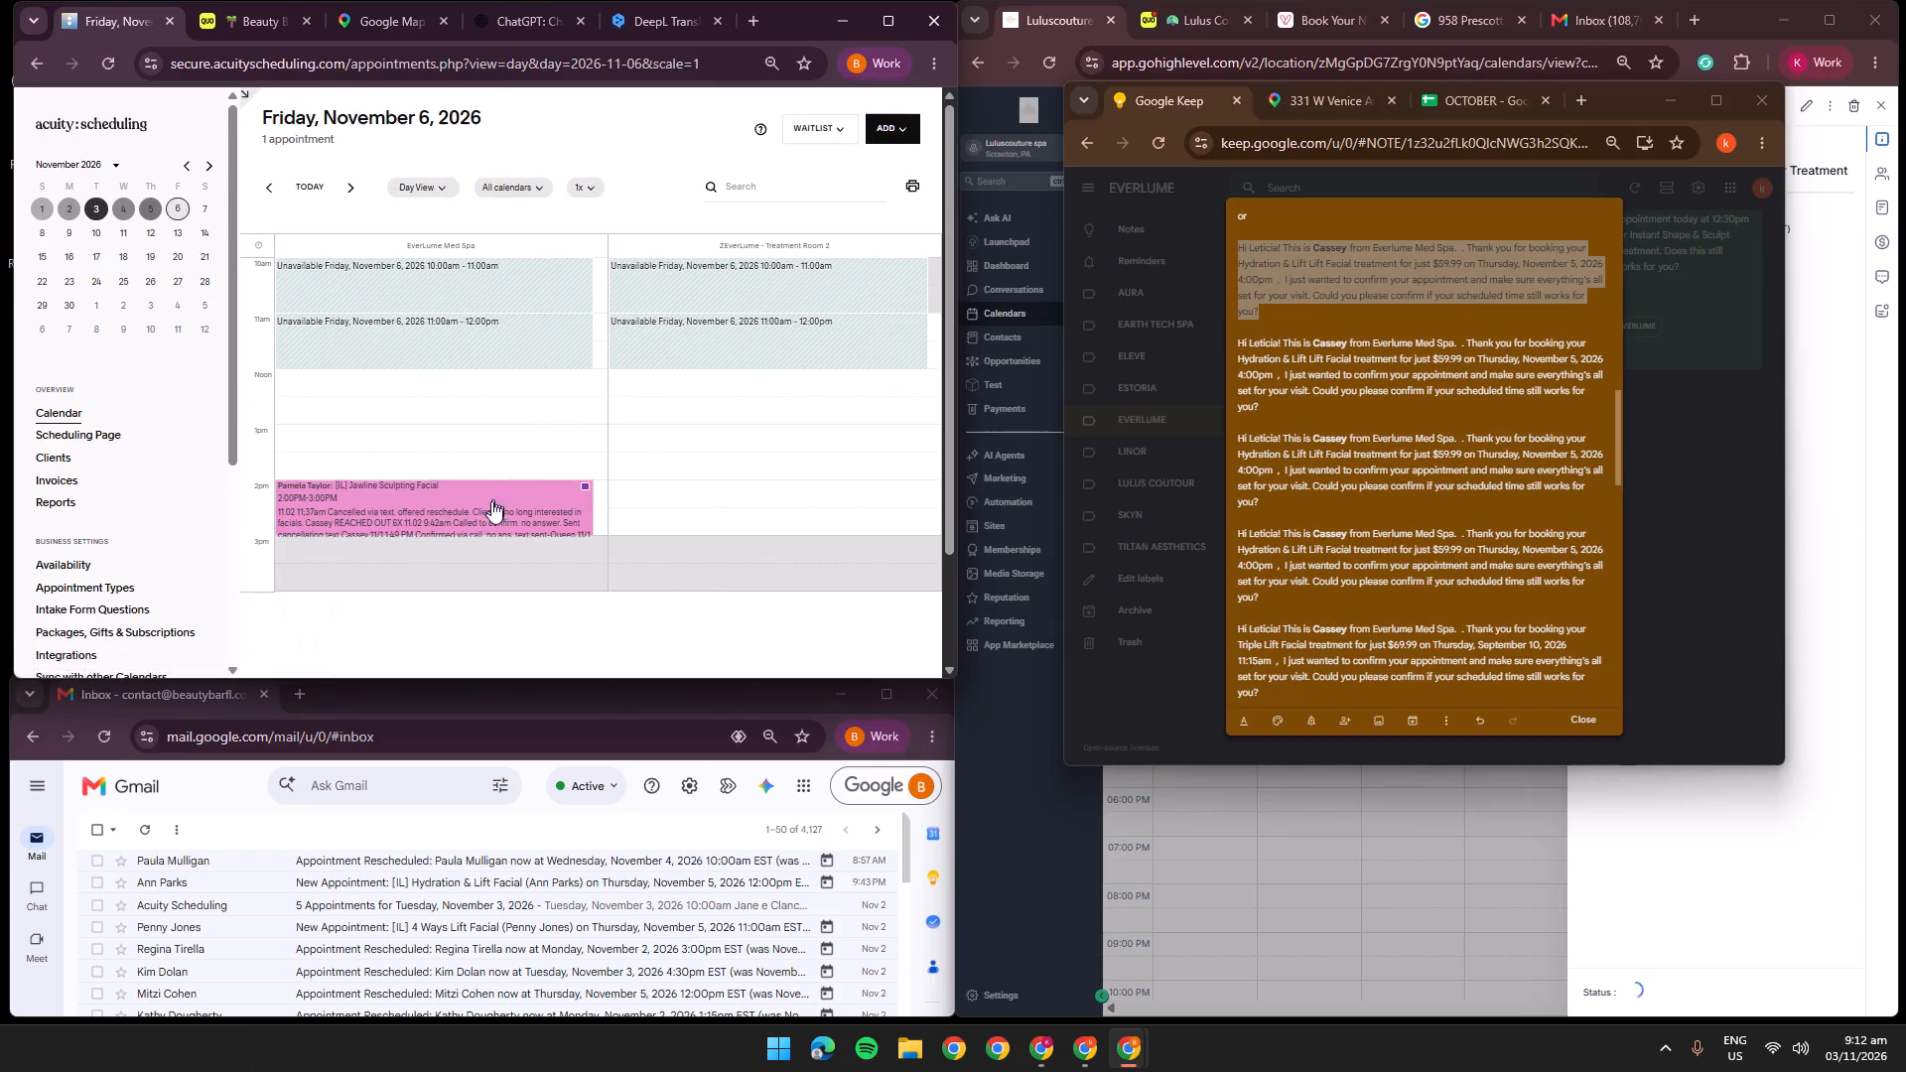
{"action": "left_click", "coordinate": [331, 183]}
{"action": "left_click", "coordinate": [340, 183]}
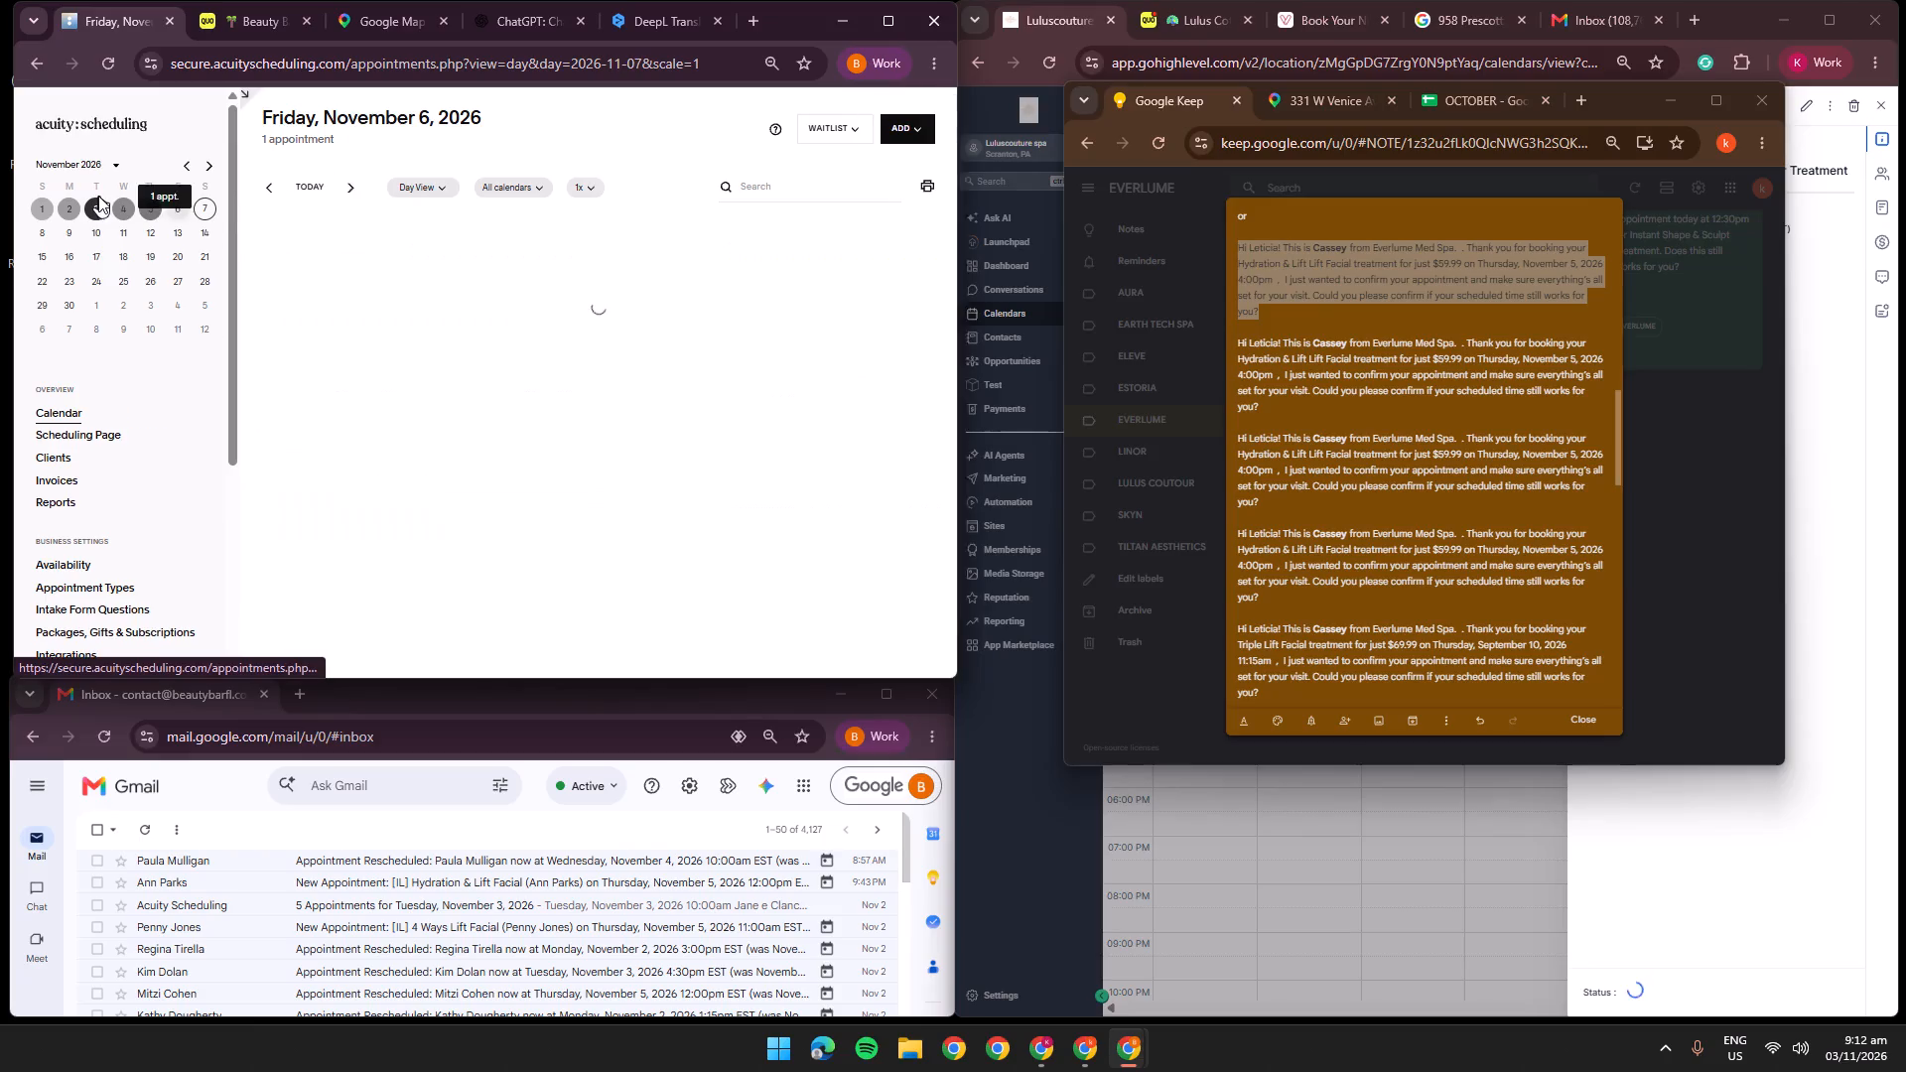
Return the Acuity day view to today's schedule, Tuesday, November 3.
{"action": "left_click", "coordinate": [319, 192]}
Put away the Google Keep window and switch to the Quo inbox for Lulus Coutour Spa to review its chats.
{"action": "left_click", "coordinate": [1676, 103]}
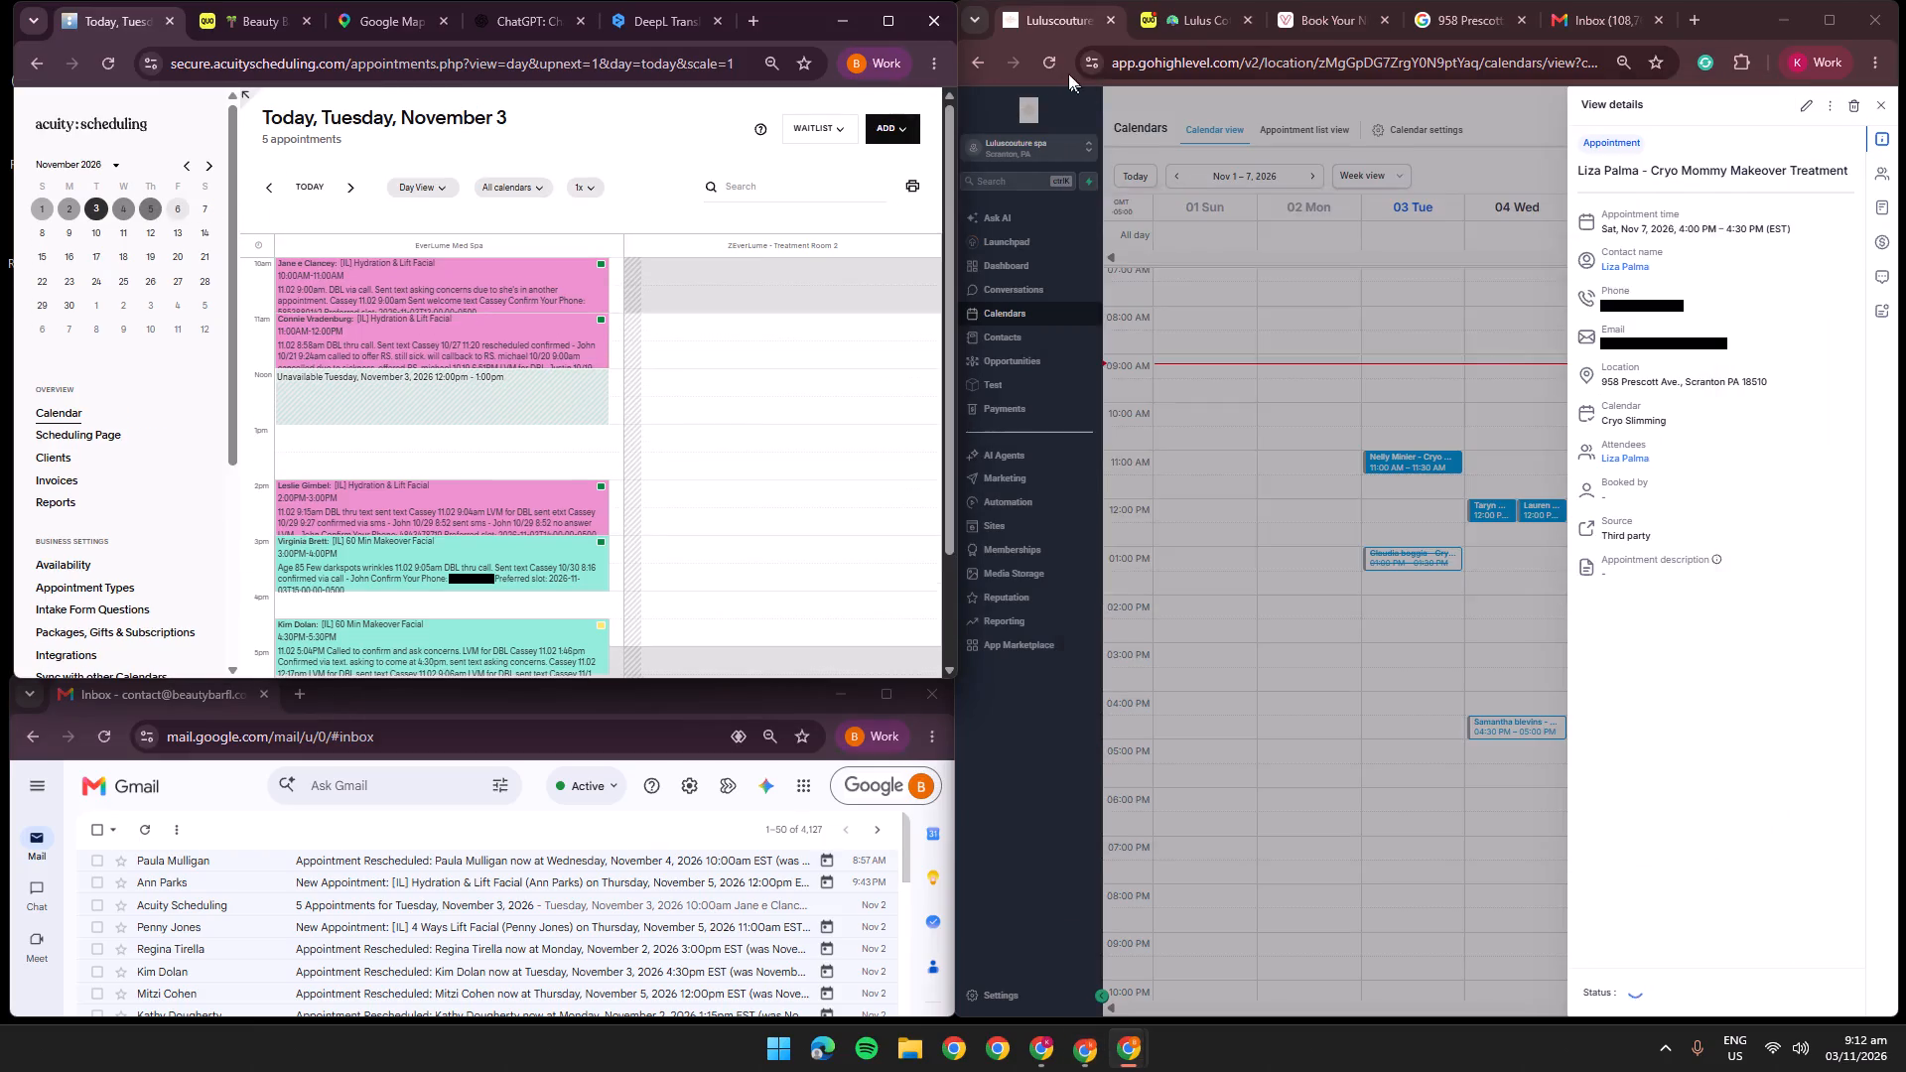
{"action": "left_click", "coordinate": [1196, 24]}
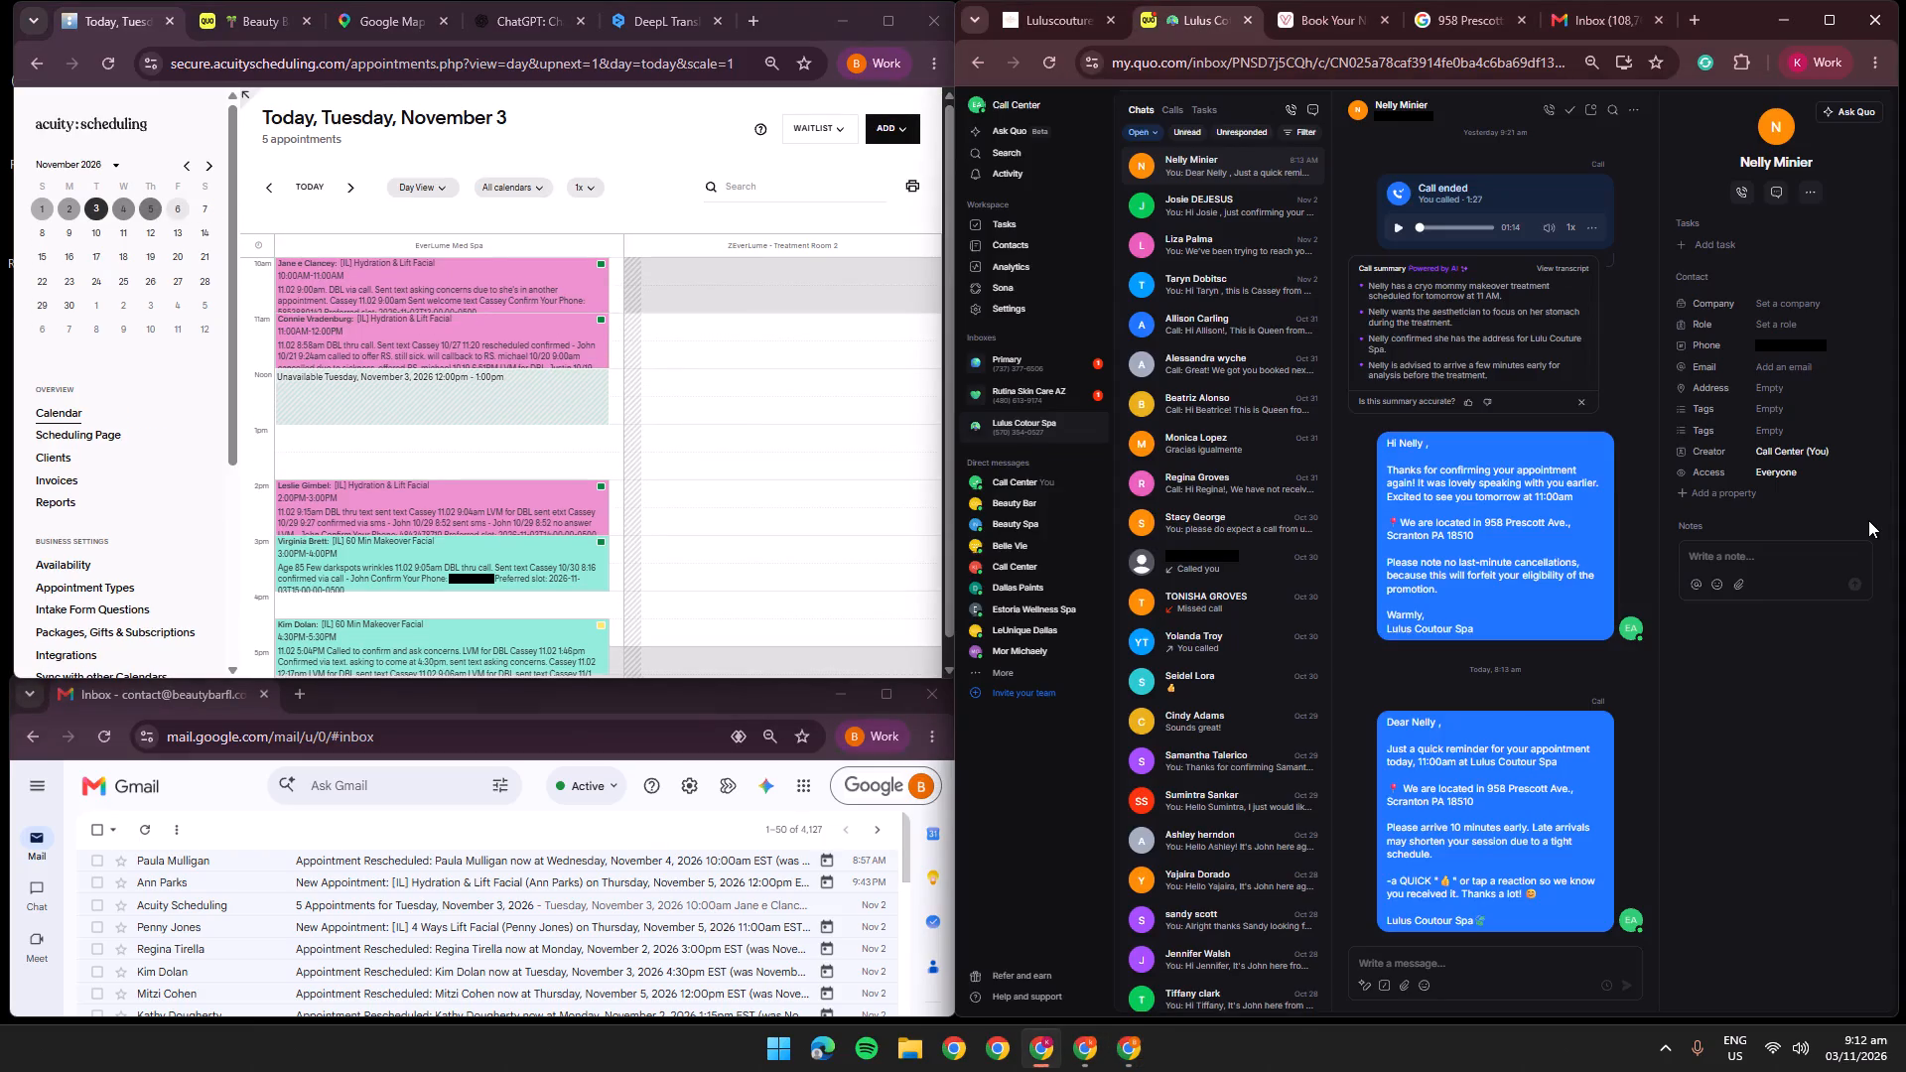
{"action": "scroll", "coordinate": [1157, 524], "scroll_direction": "up", "scroll_amount": 2}
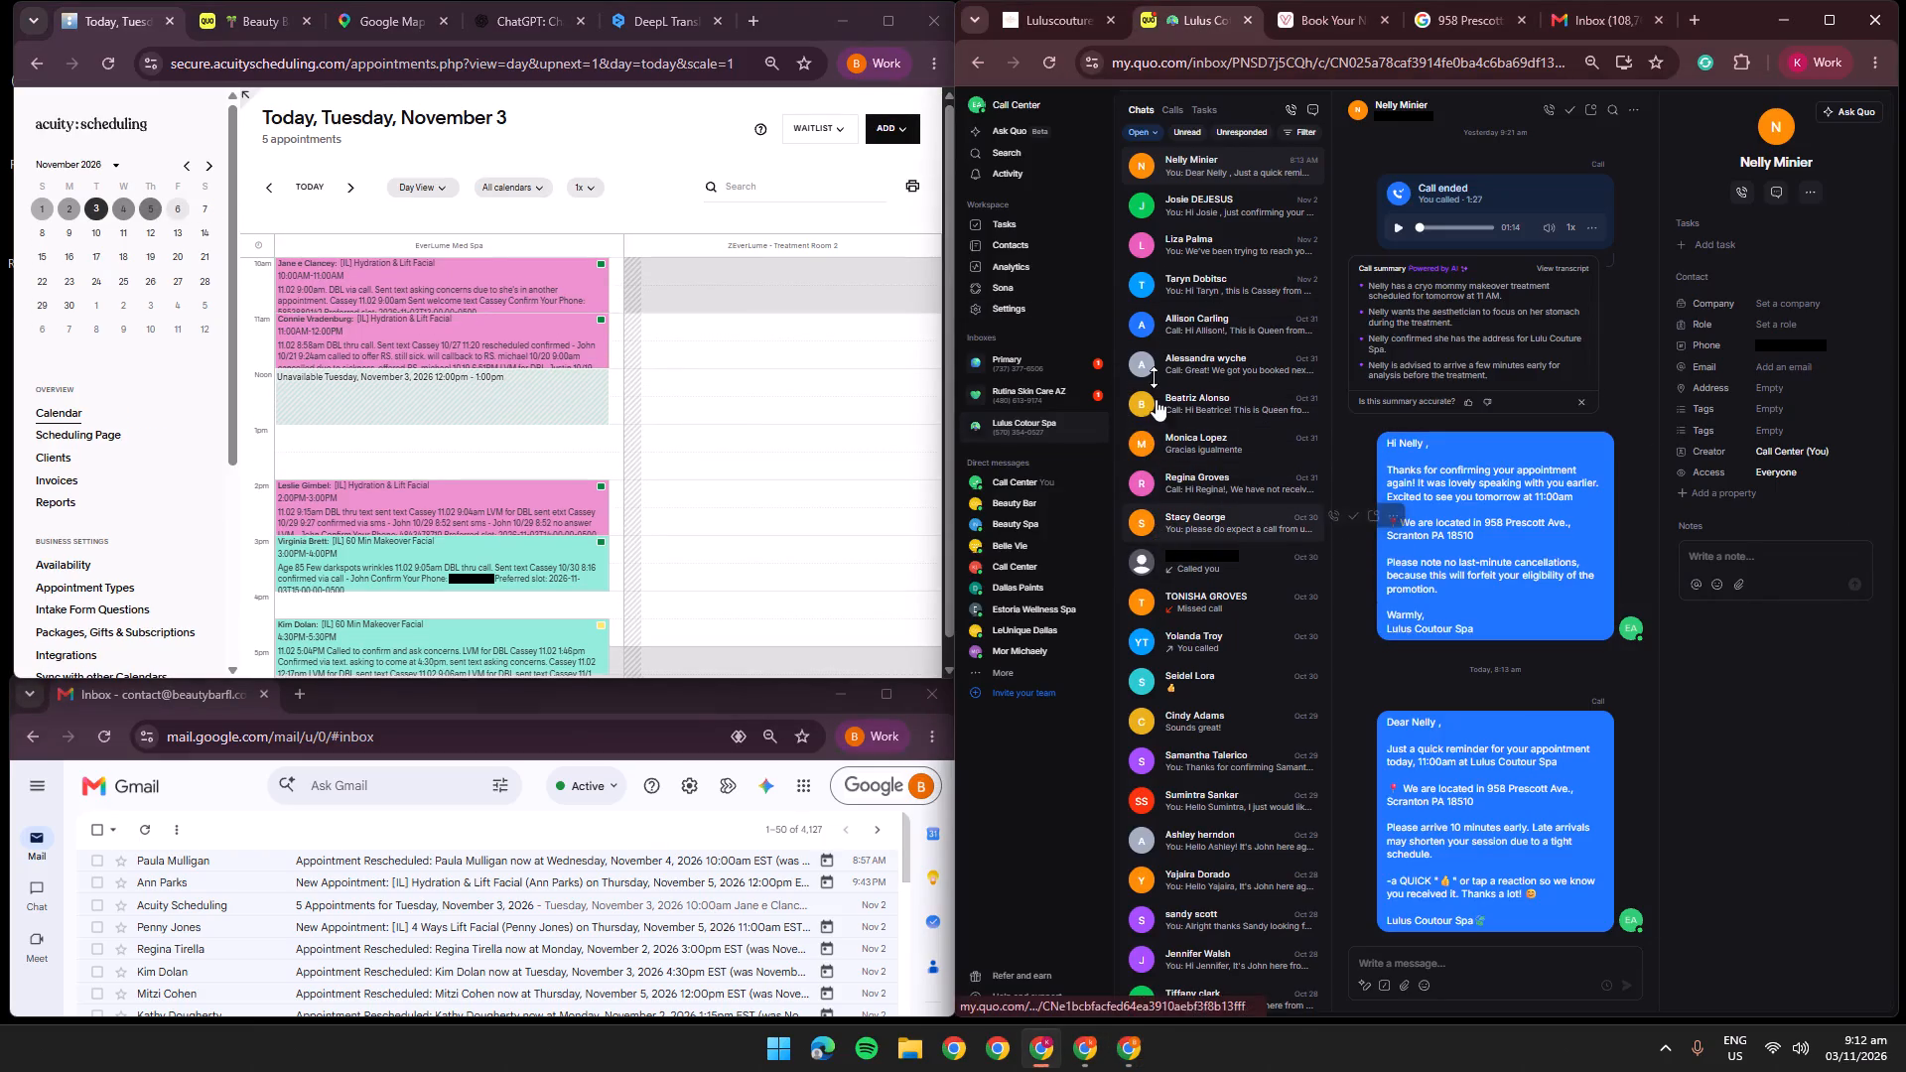
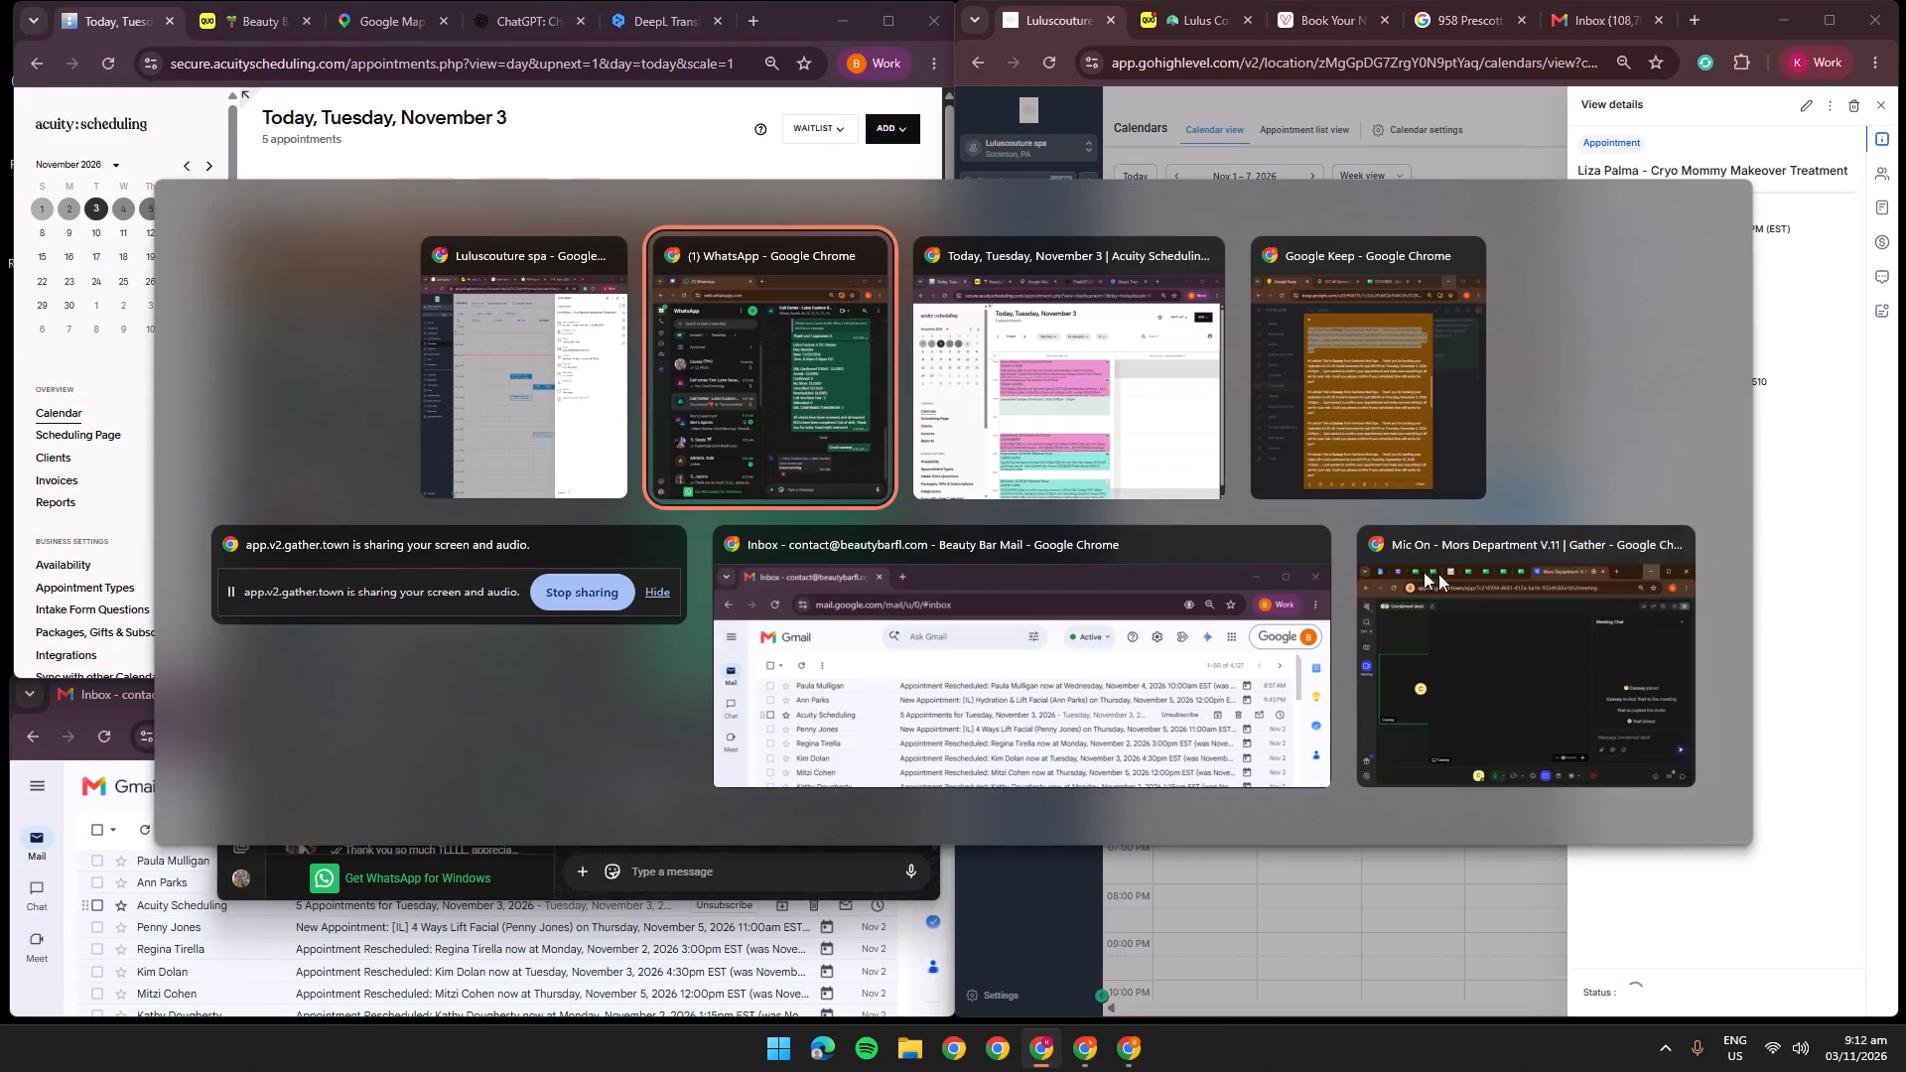
Switch to the Gather meeting window and open its microphone selection options.
{"action": "left_click", "coordinate": [1537, 681], "text": "alt"}
{"action": "left_click", "coordinate": [1368, 698]}
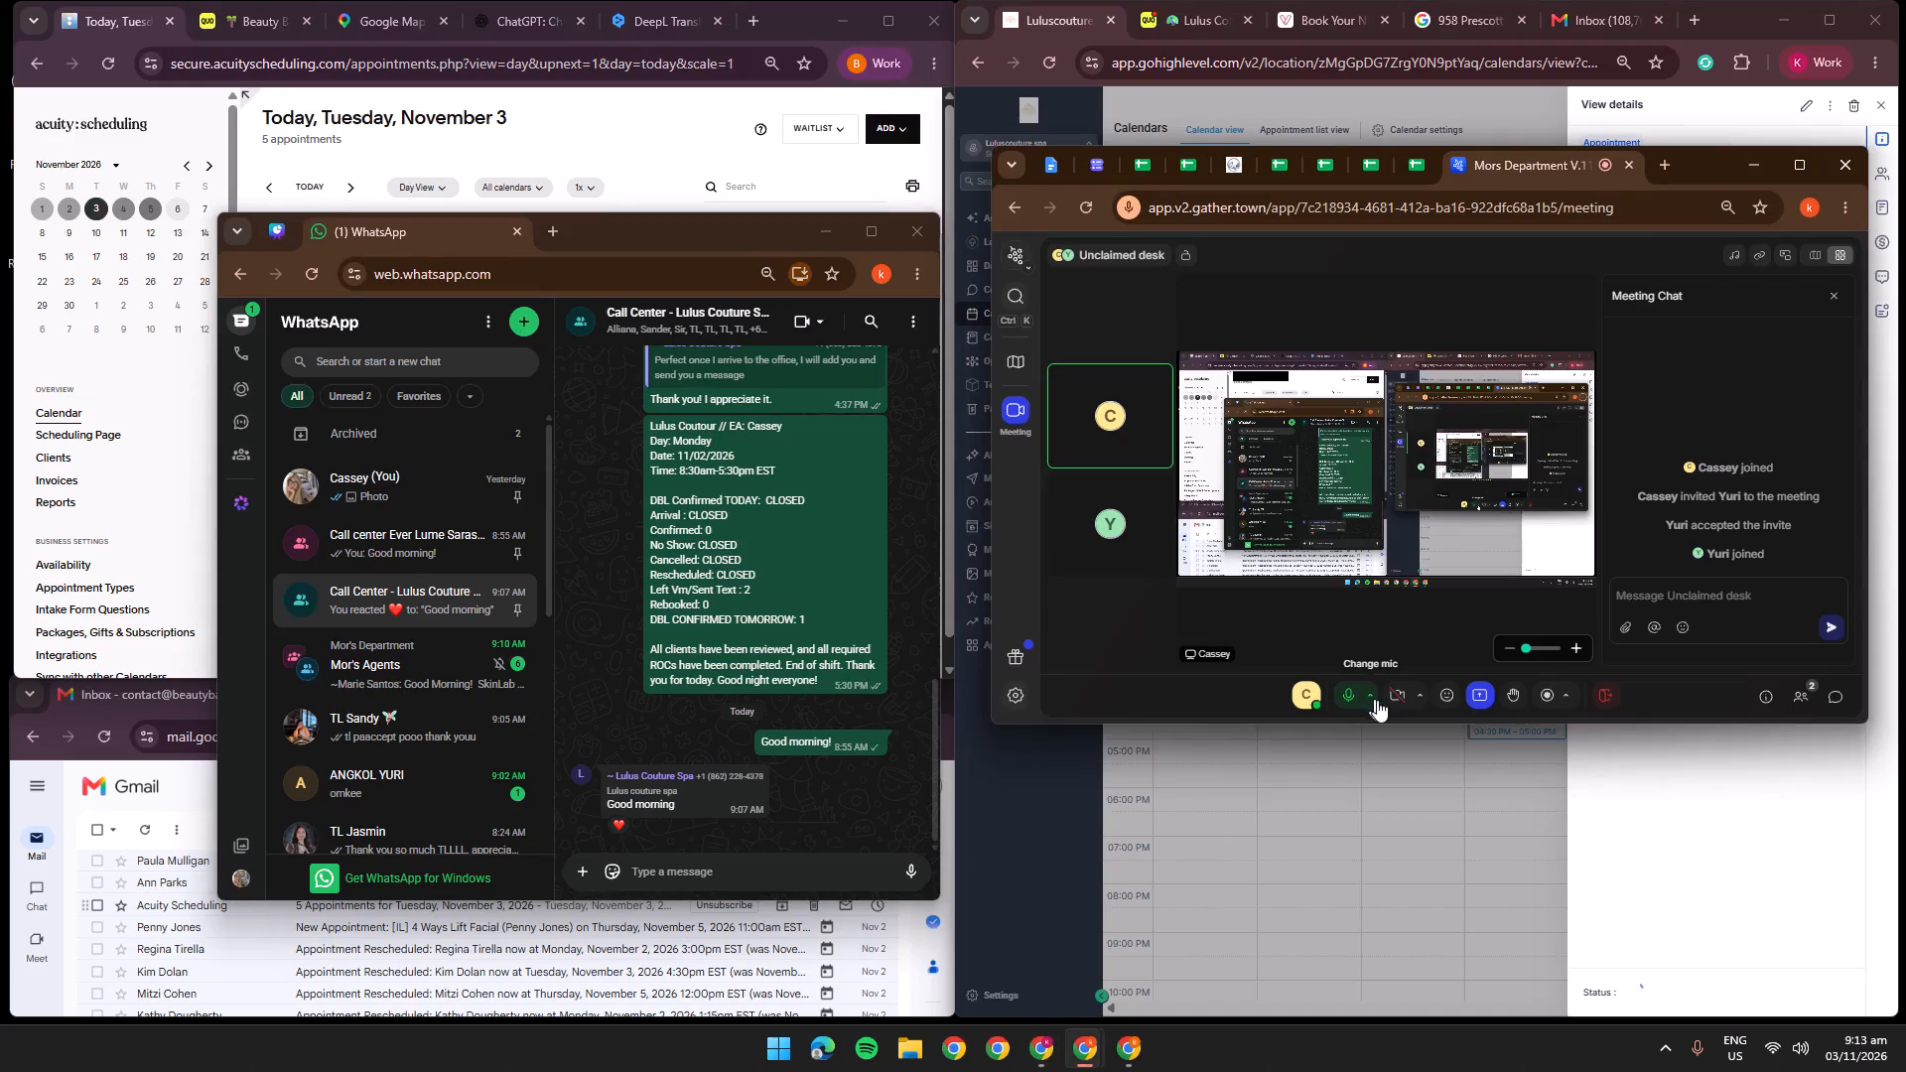
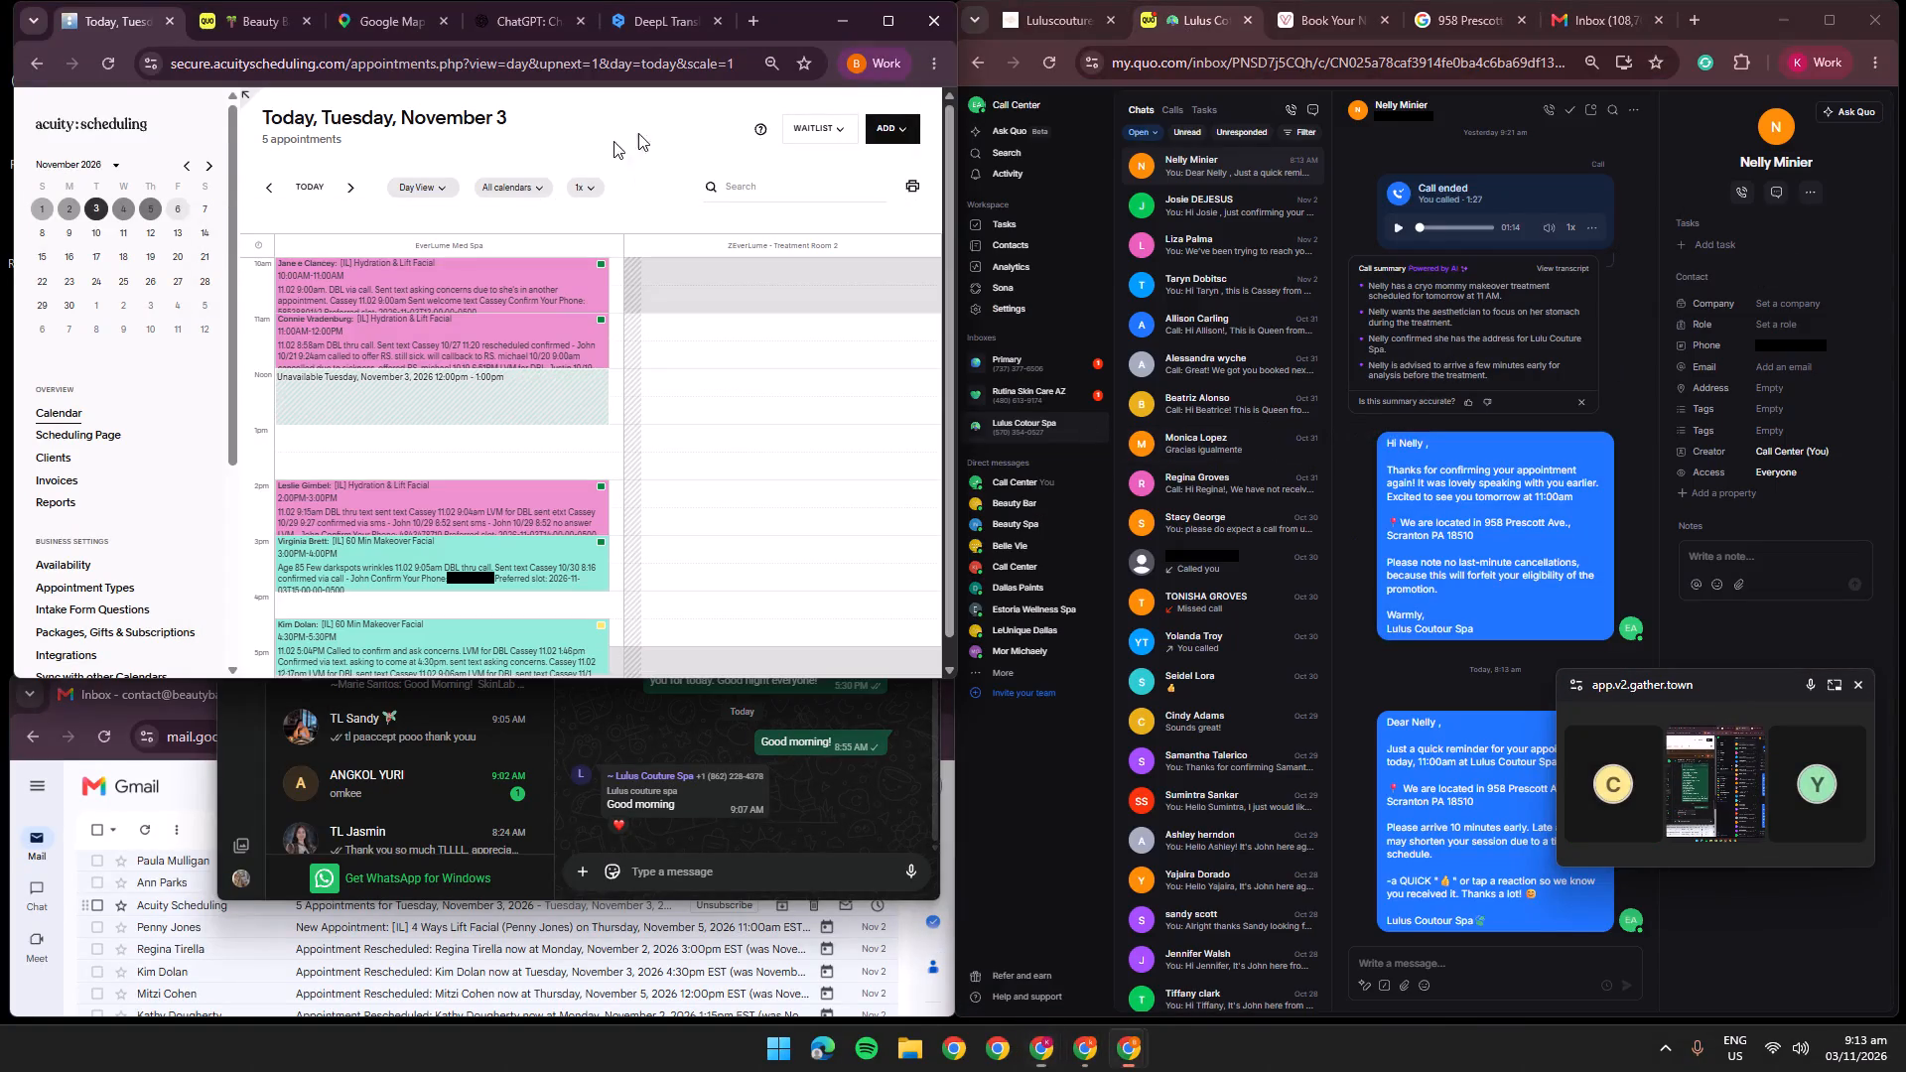
Return the Acuity day view to today, November 3, and copy the client's phone number from the 10:00 AM Hydration & Lift Facial appointment.
{"action": "left_click", "coordinate": [297, 183]}
{"action": "scroll", "coordinate": [525, 314], "scroll_direction": "down", "scroll_amount": 1}
{"action": "scroll", "coordinate": [525, 313], "scroll_direction": "up", "scroll_amount": 1}
{"action": "left_click", "coordinate": [560, 264]}
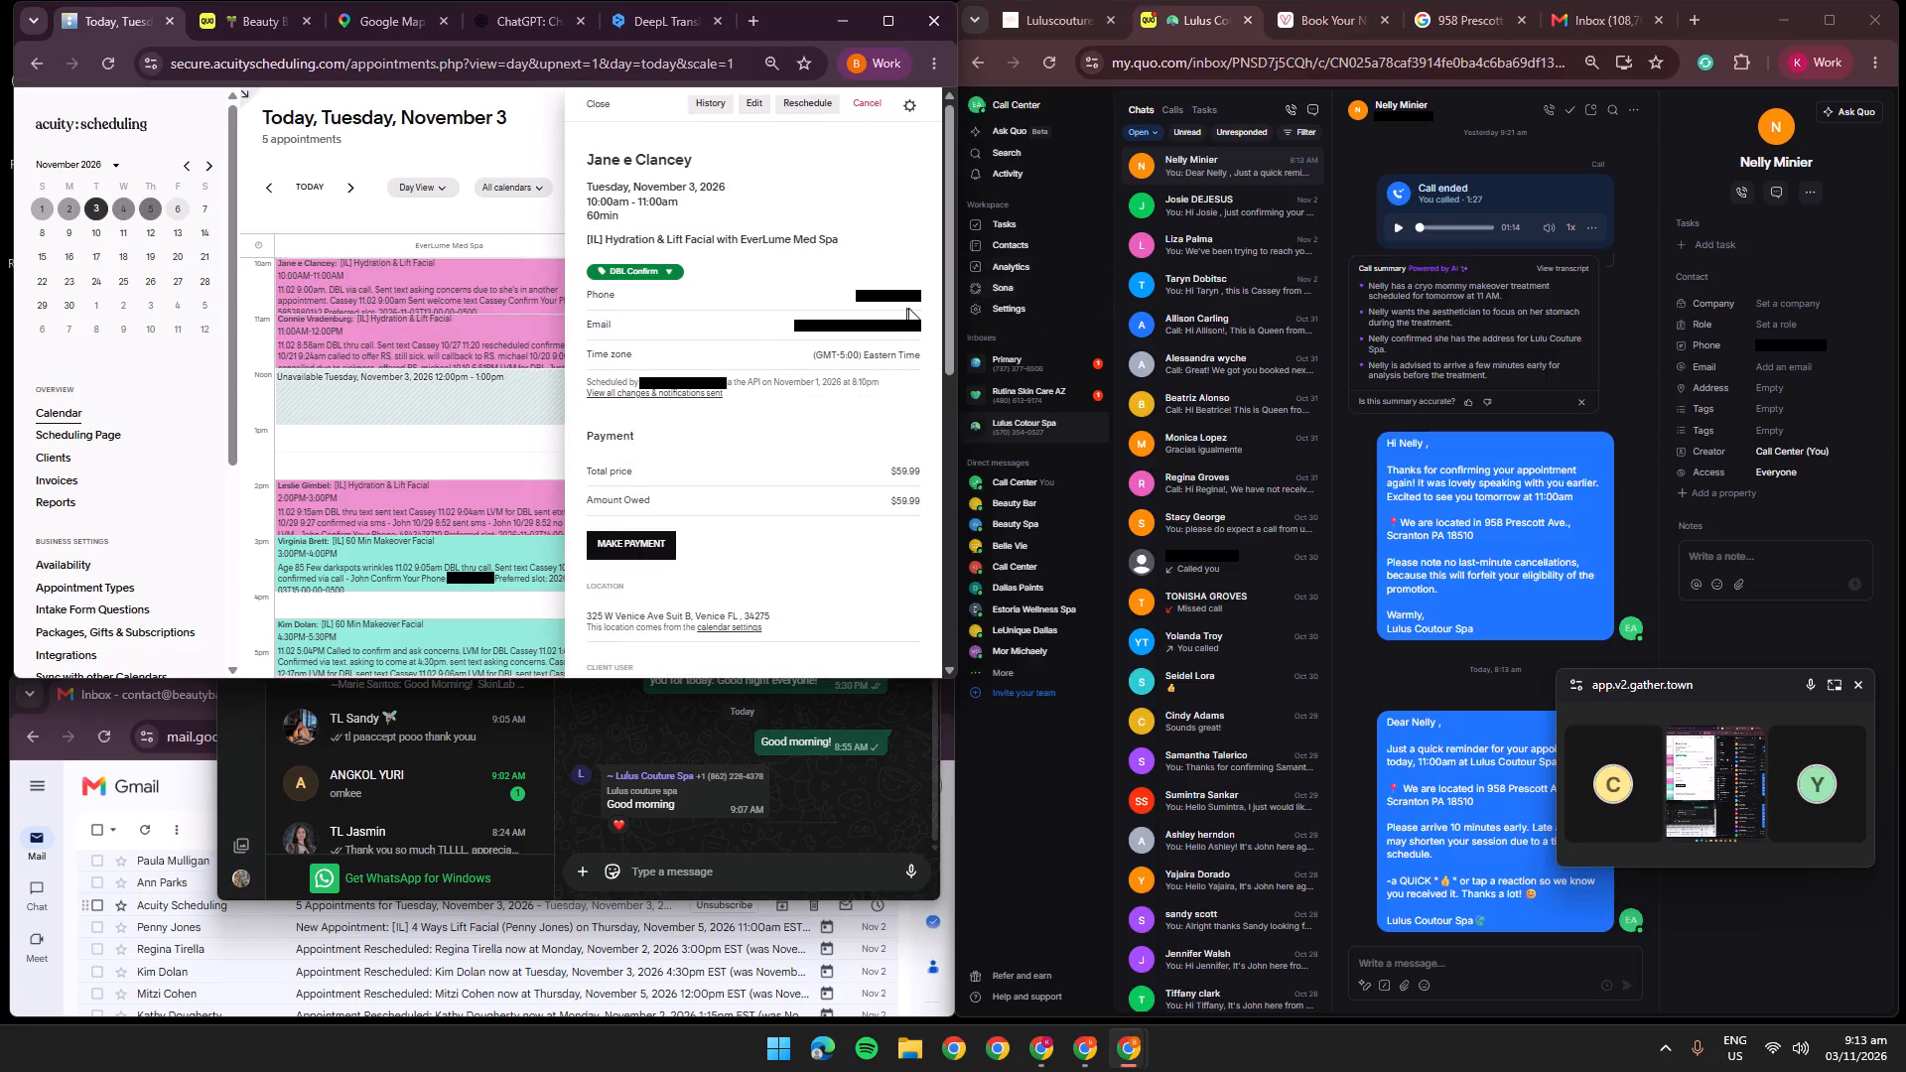
{"action": "left_click_drag", "start_coordinate": [941, 297], "coordinate": [776, 291]}
{"action": "key", "text": "ctrl+c"}
{"action": "key", "text": "ctrl+c"}
Switch to the Beauty Bar inbox in Quo and start a new conversation with the 10:00 AM client using the copied phone number.
{"action": "left_click", "coordinate": [257, 29]}
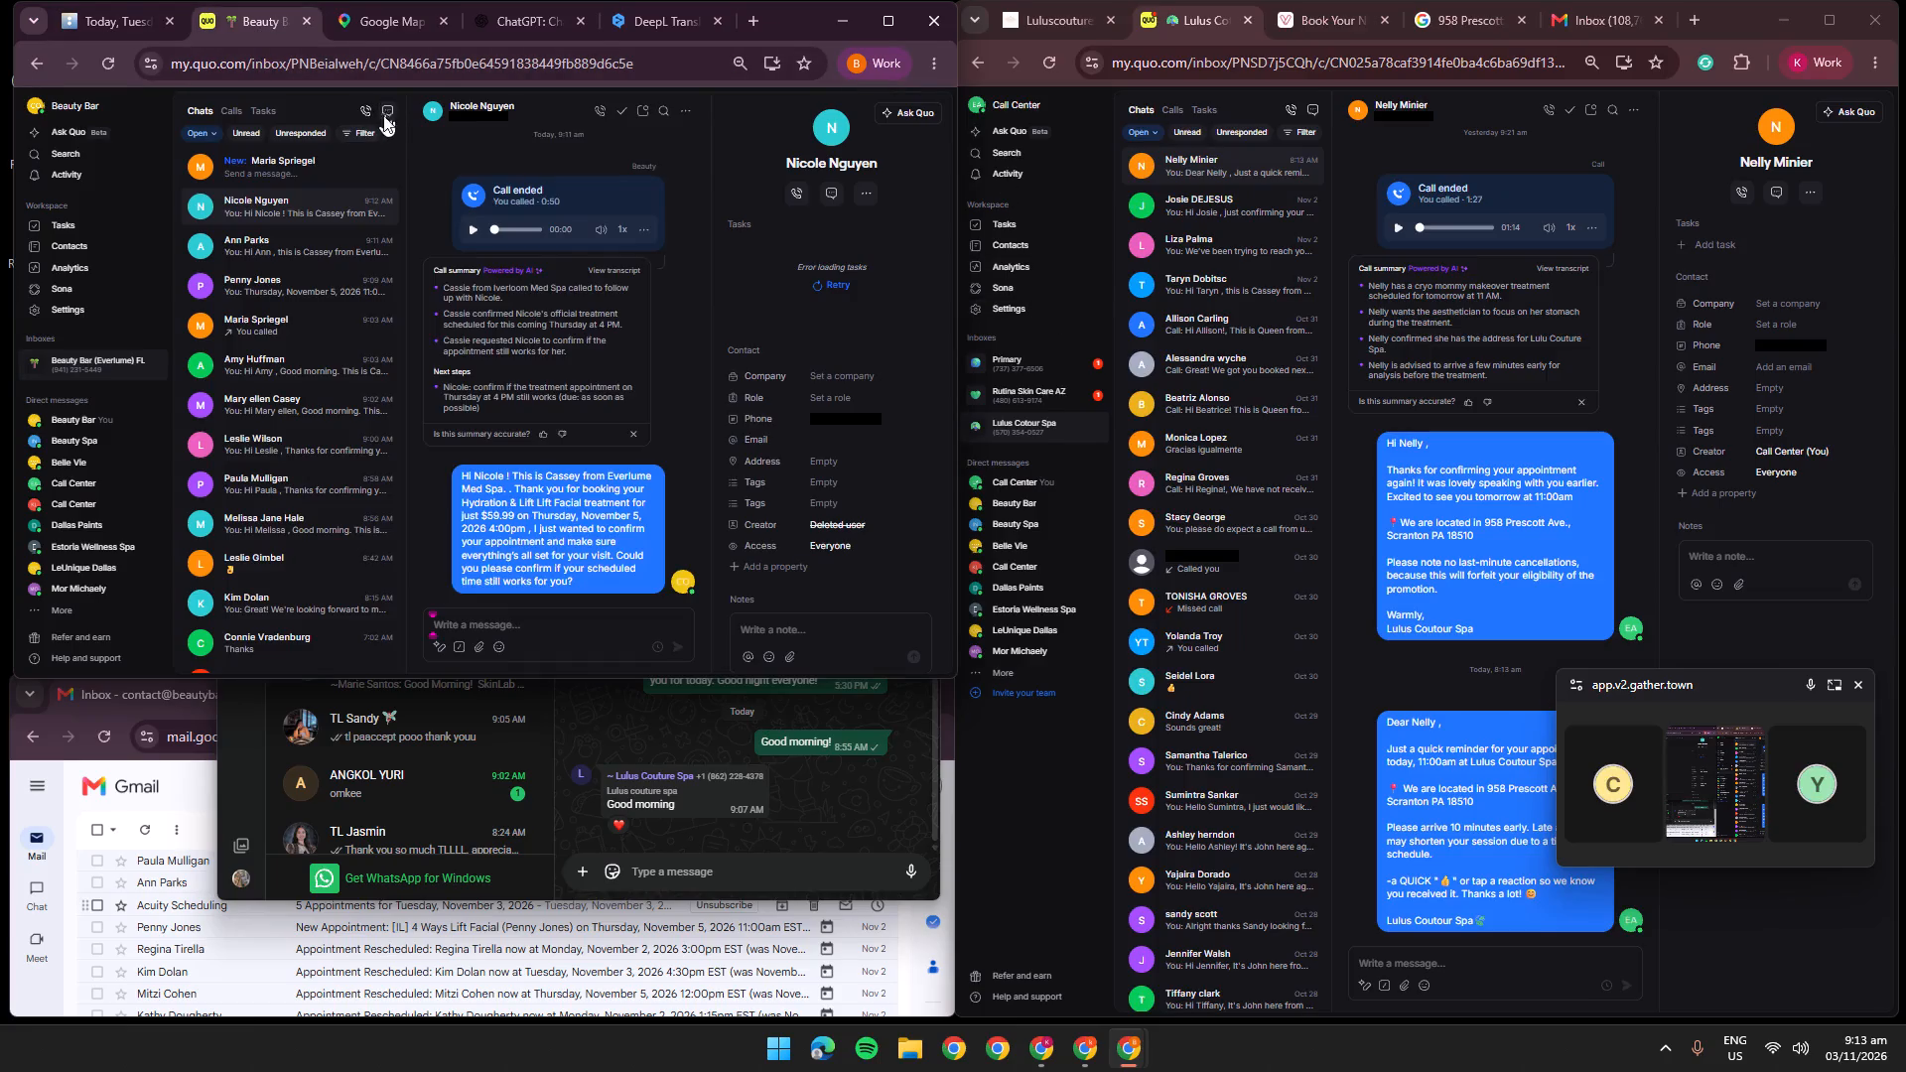
{"action": "left_click", "coordinate": [343, 158]}
{"action": "left_click", "coordinate": [523, 111]}
{"action": "key", "text": "ctrl+v"}
{"action": "left_click", "coordinate": [638, 214]}
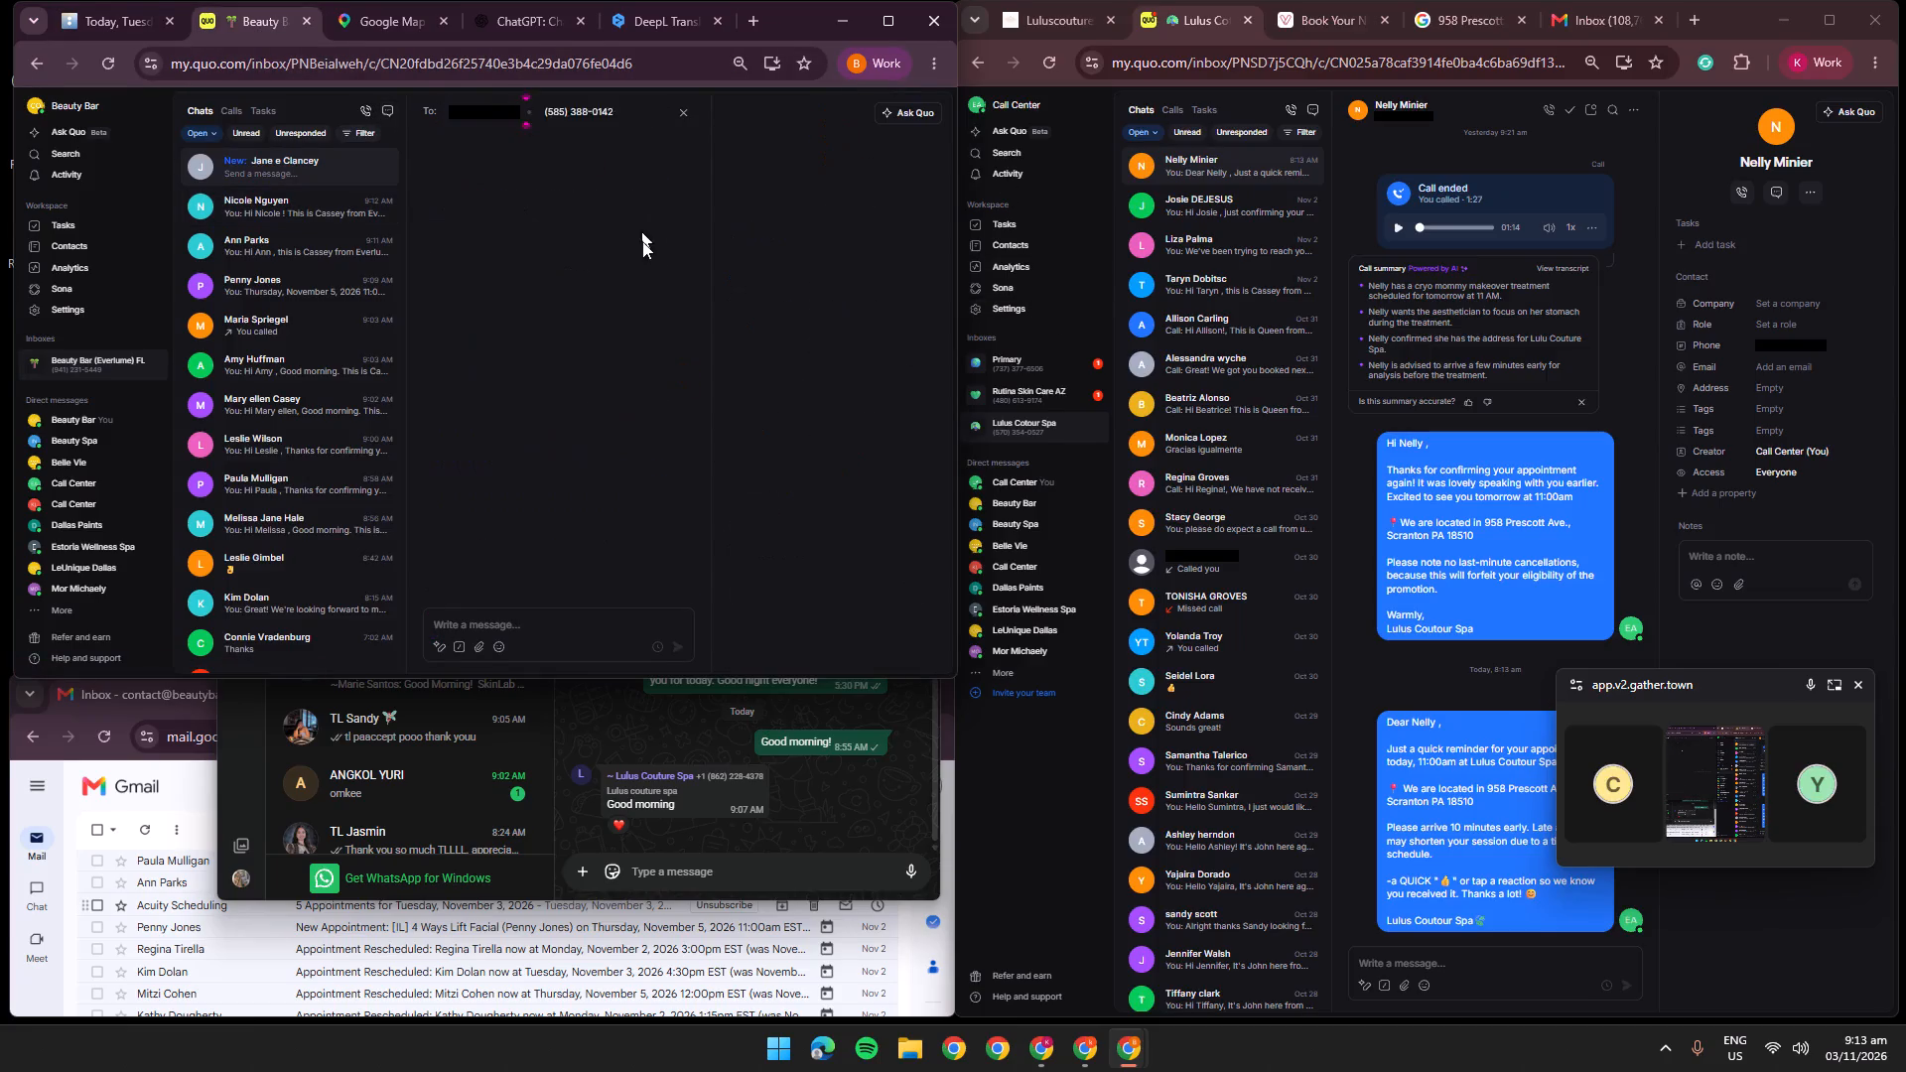
Switch to Acuity, move the day view to Wednesday, November 4, 2026, review its appointments and return to the Quo inbox.
{"action": "left_click", "coordinate": [103, 25]}
{"action": "left_click", "coordinate": [376, 129]}
{"action": "left_click", "coordinate": [353, 180]}
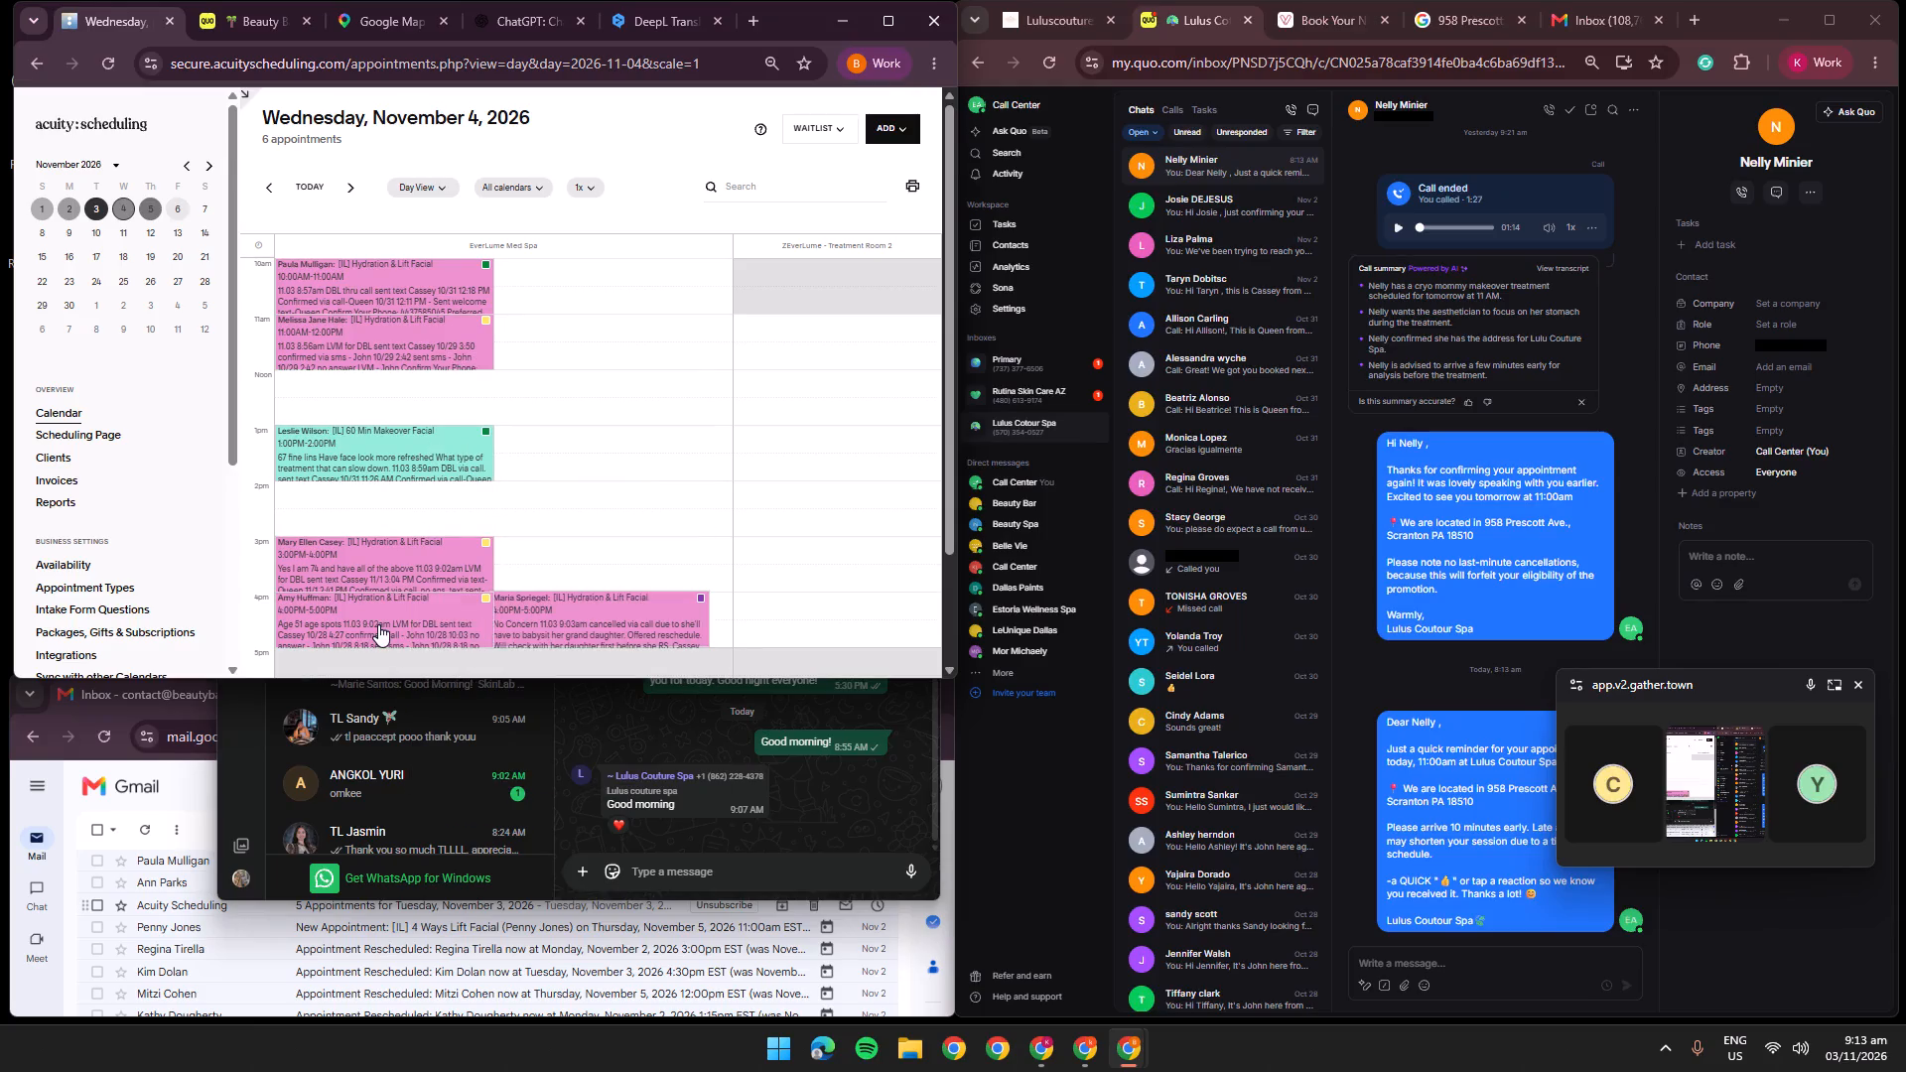
{"action": "scroll", "coordinate": [378, 621], "scroll_direction": "up", "scroll_amount": 4}
{"action": "left_click", "coordinate": [325, 190]}
{"action": "left_click", "coordinate": [251, 19]}
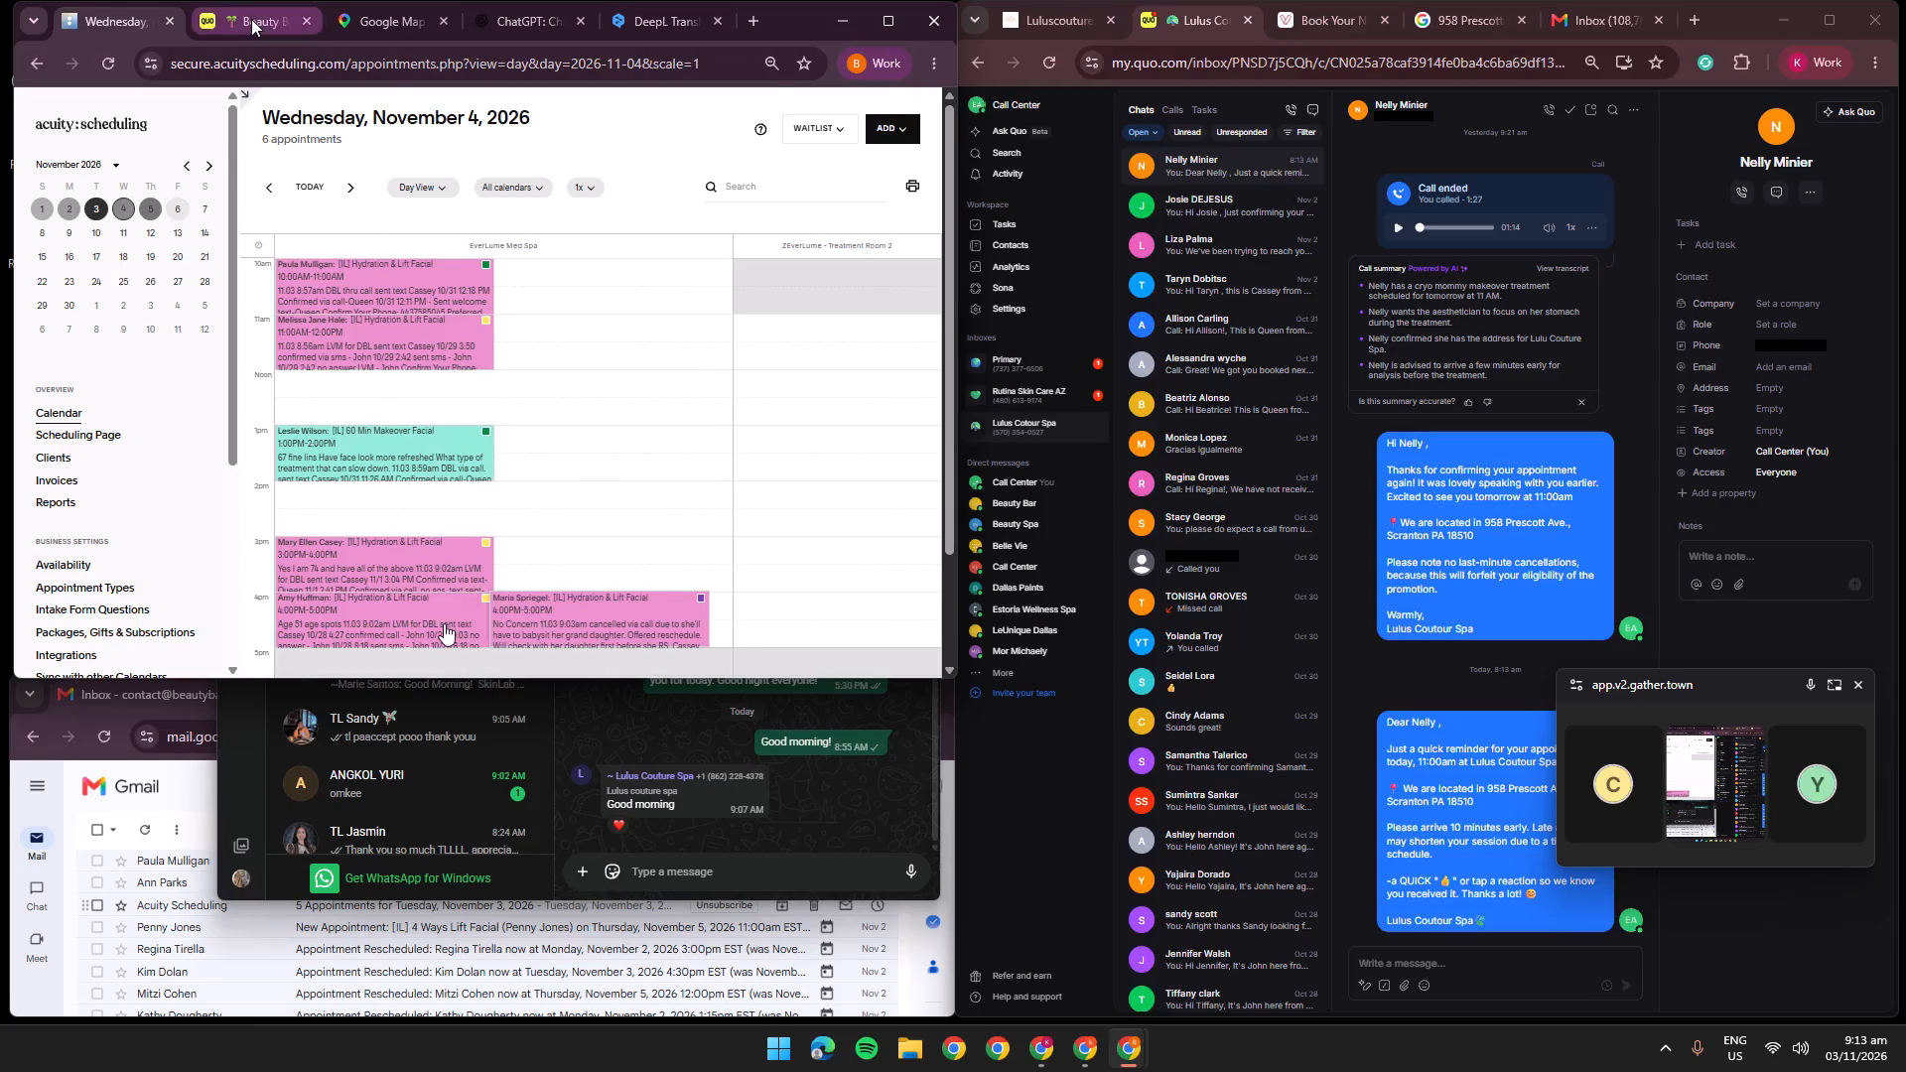